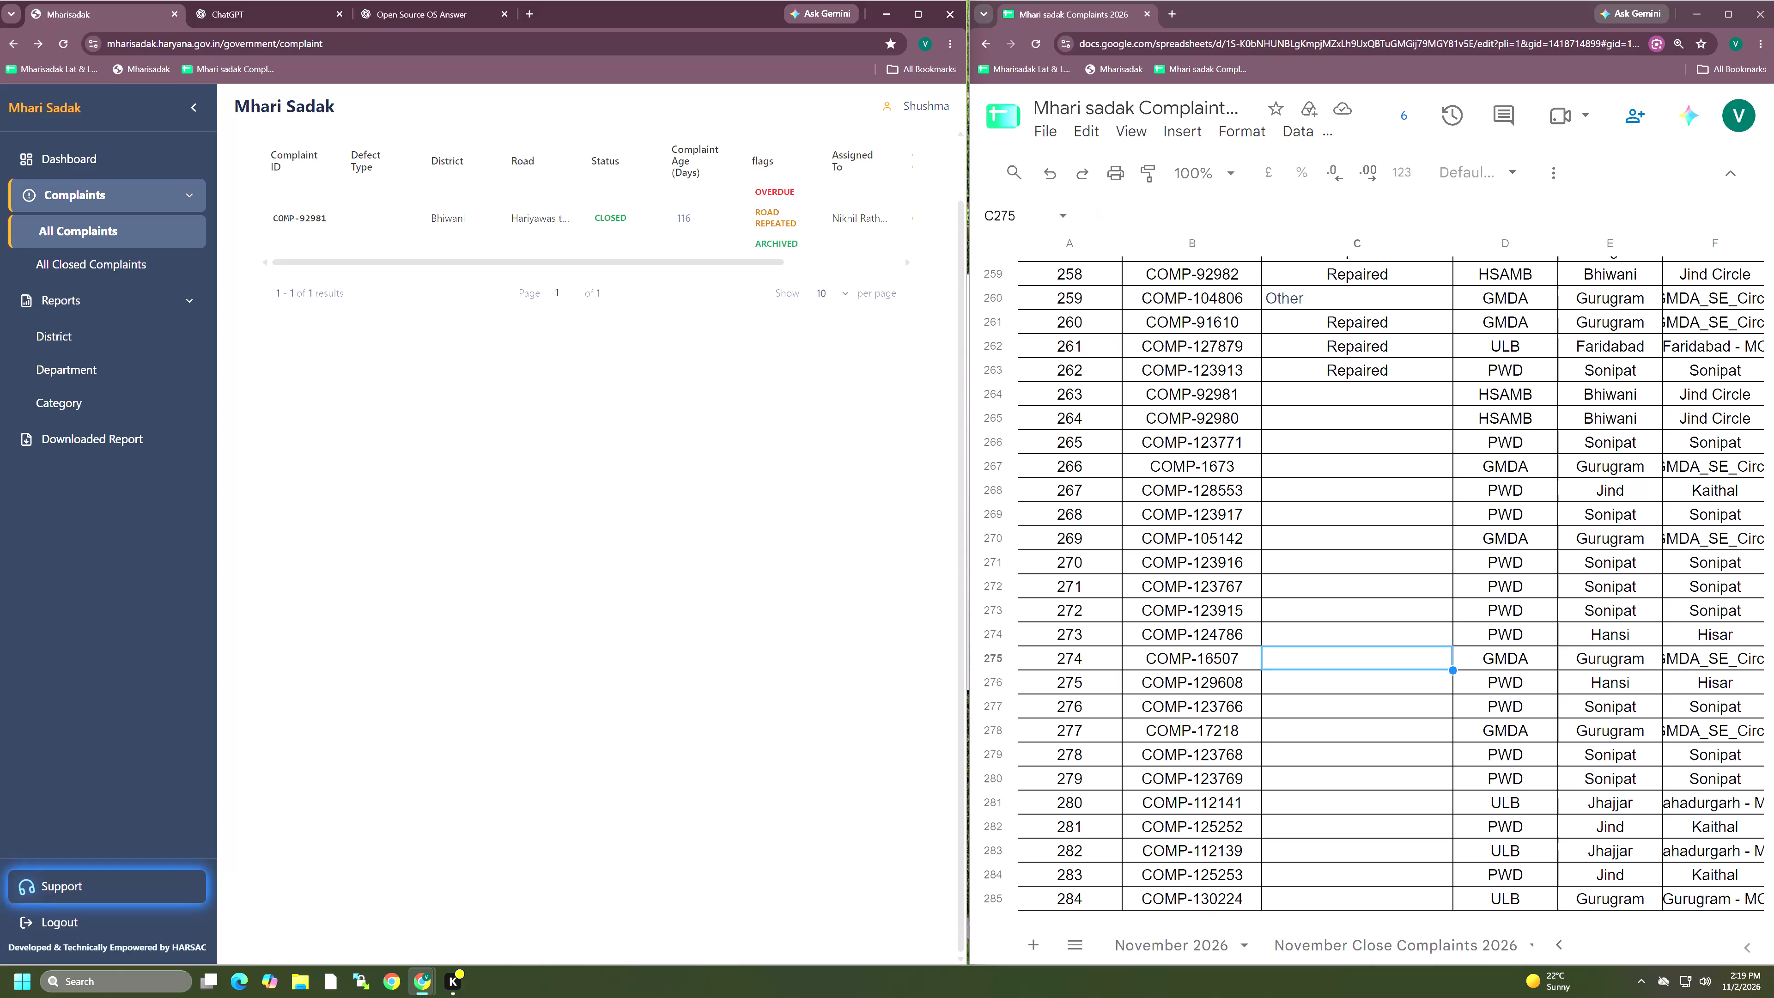
Open the COMP-92981 complaint record in the portal and record Repaired for it in column C of the sheet.
{"action": "scroll", "coordinate": [651, 430], "scroll_direction": "up", "scroll_amount": 2}
{"action": "scroll", "coordinate": [486, 338], "scroll_direction": "up", "scroll_amount": 3}
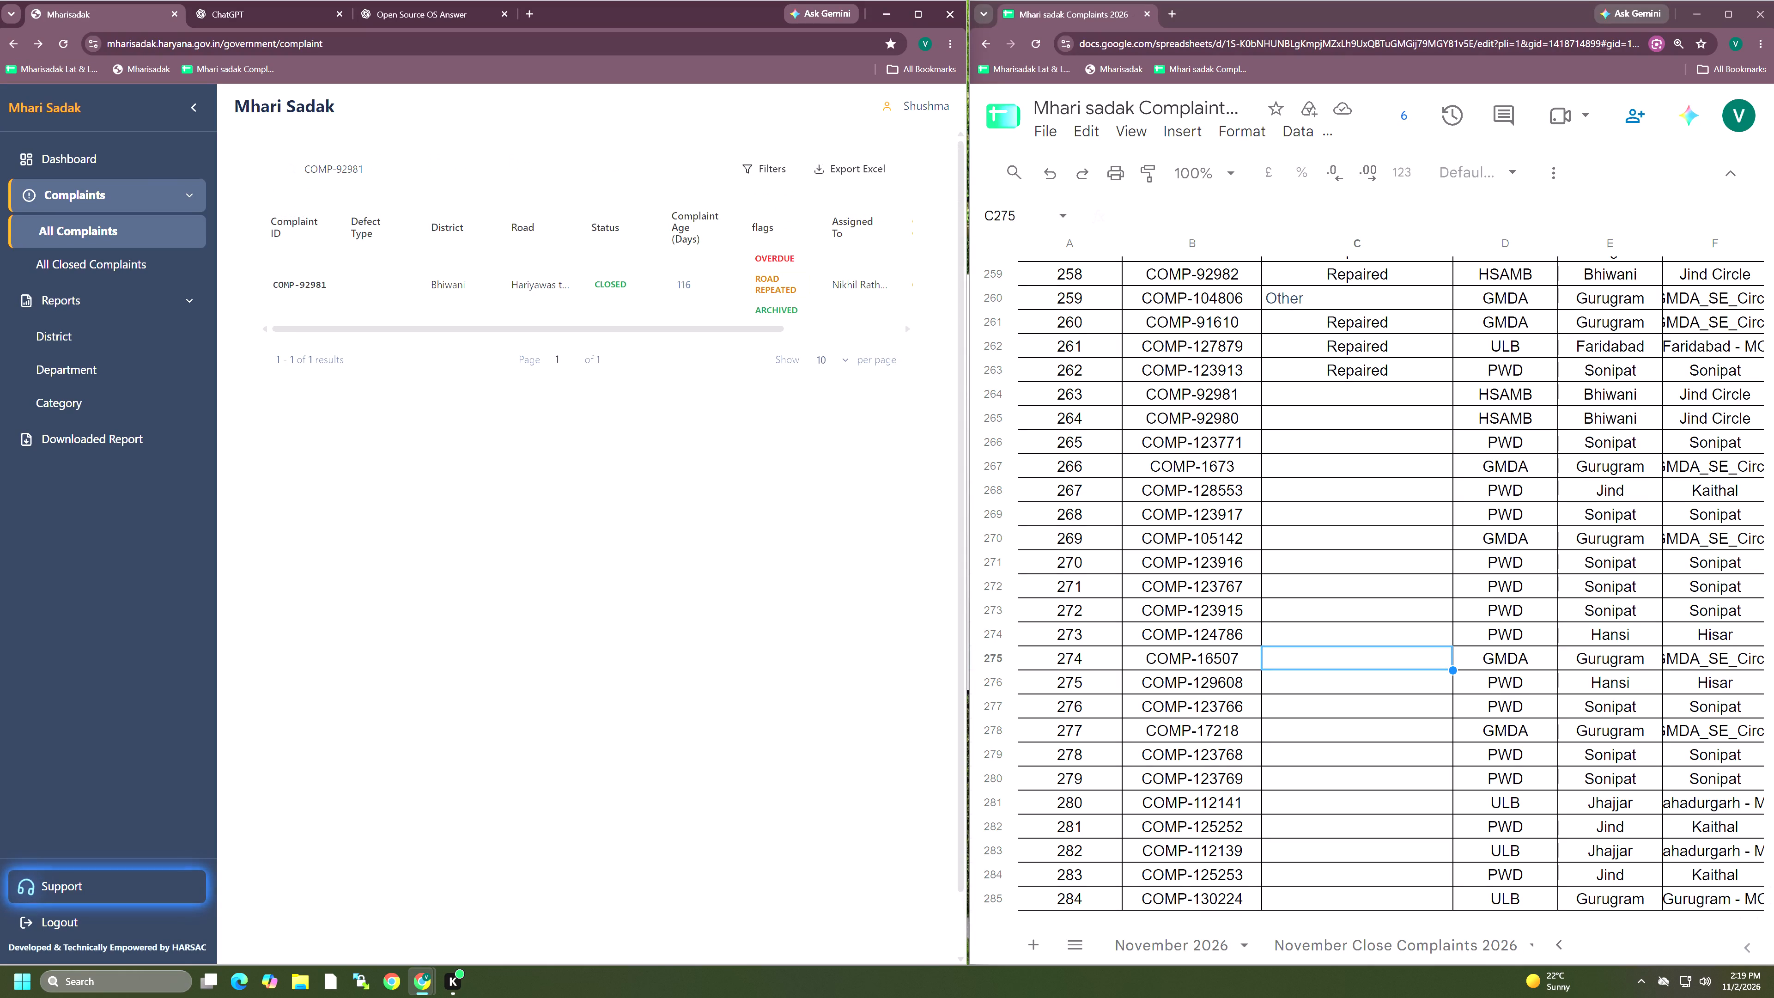
{"action": "left_click", "coordinate": [581, 281]}
{"action": "scroll", "coordinate": [1366, 456], "scroll_direction": "up", "scroll_amount": 2}
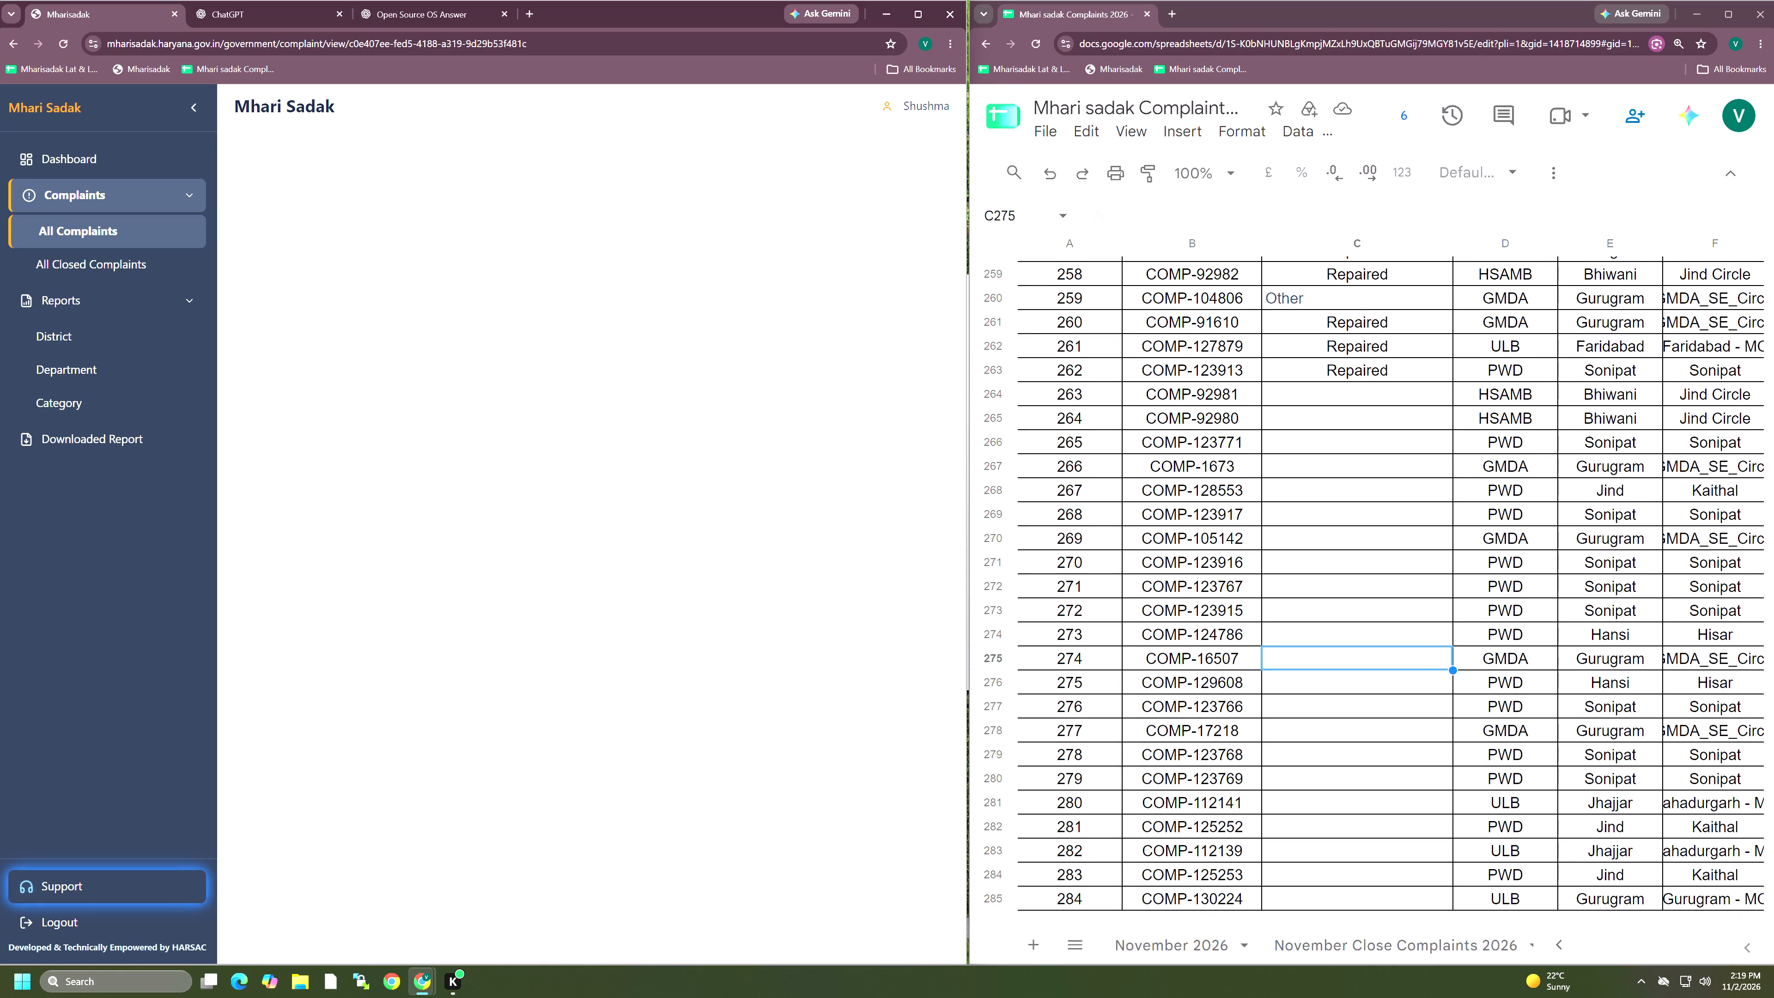
{"action": "scroll", "coordinate": [1366, 456], "scroll_direction": "up", "scroll_amount": 3}
{"action": "scroll", "coordinate": [1366, 456], "scroll_direction": "down", "scroll_amount": 3}
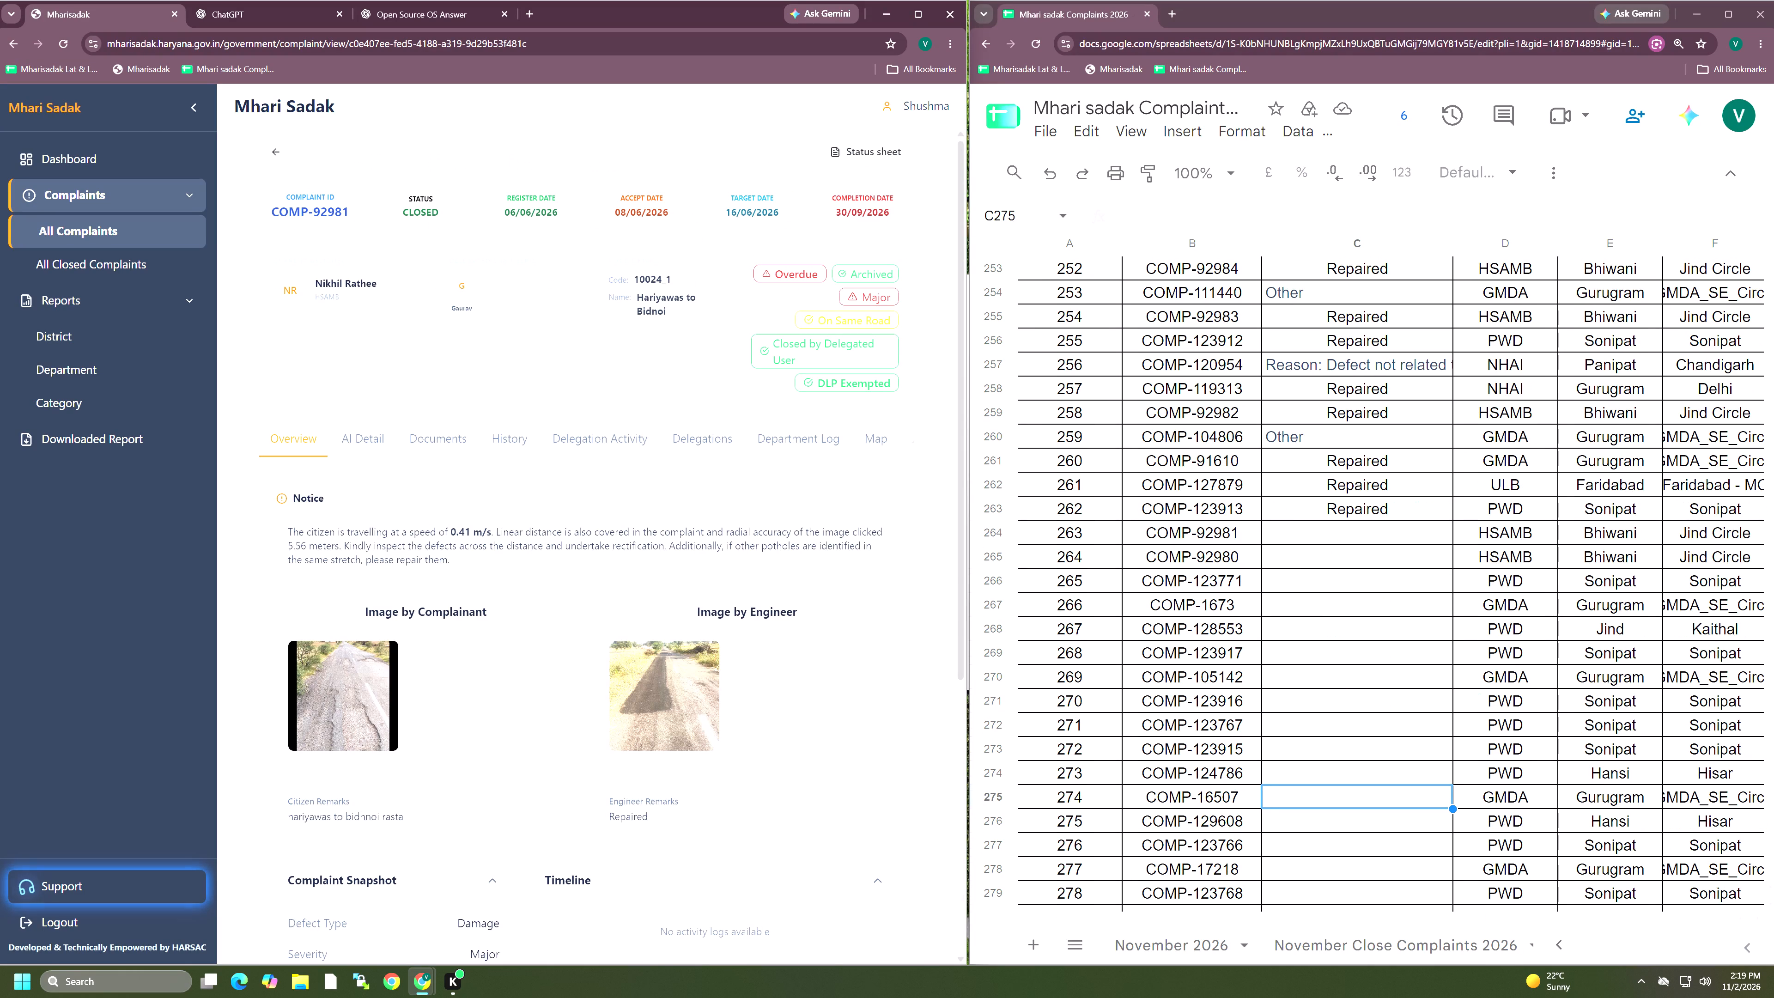
{"action": "left_click", "coordinate": [1364, 539]}
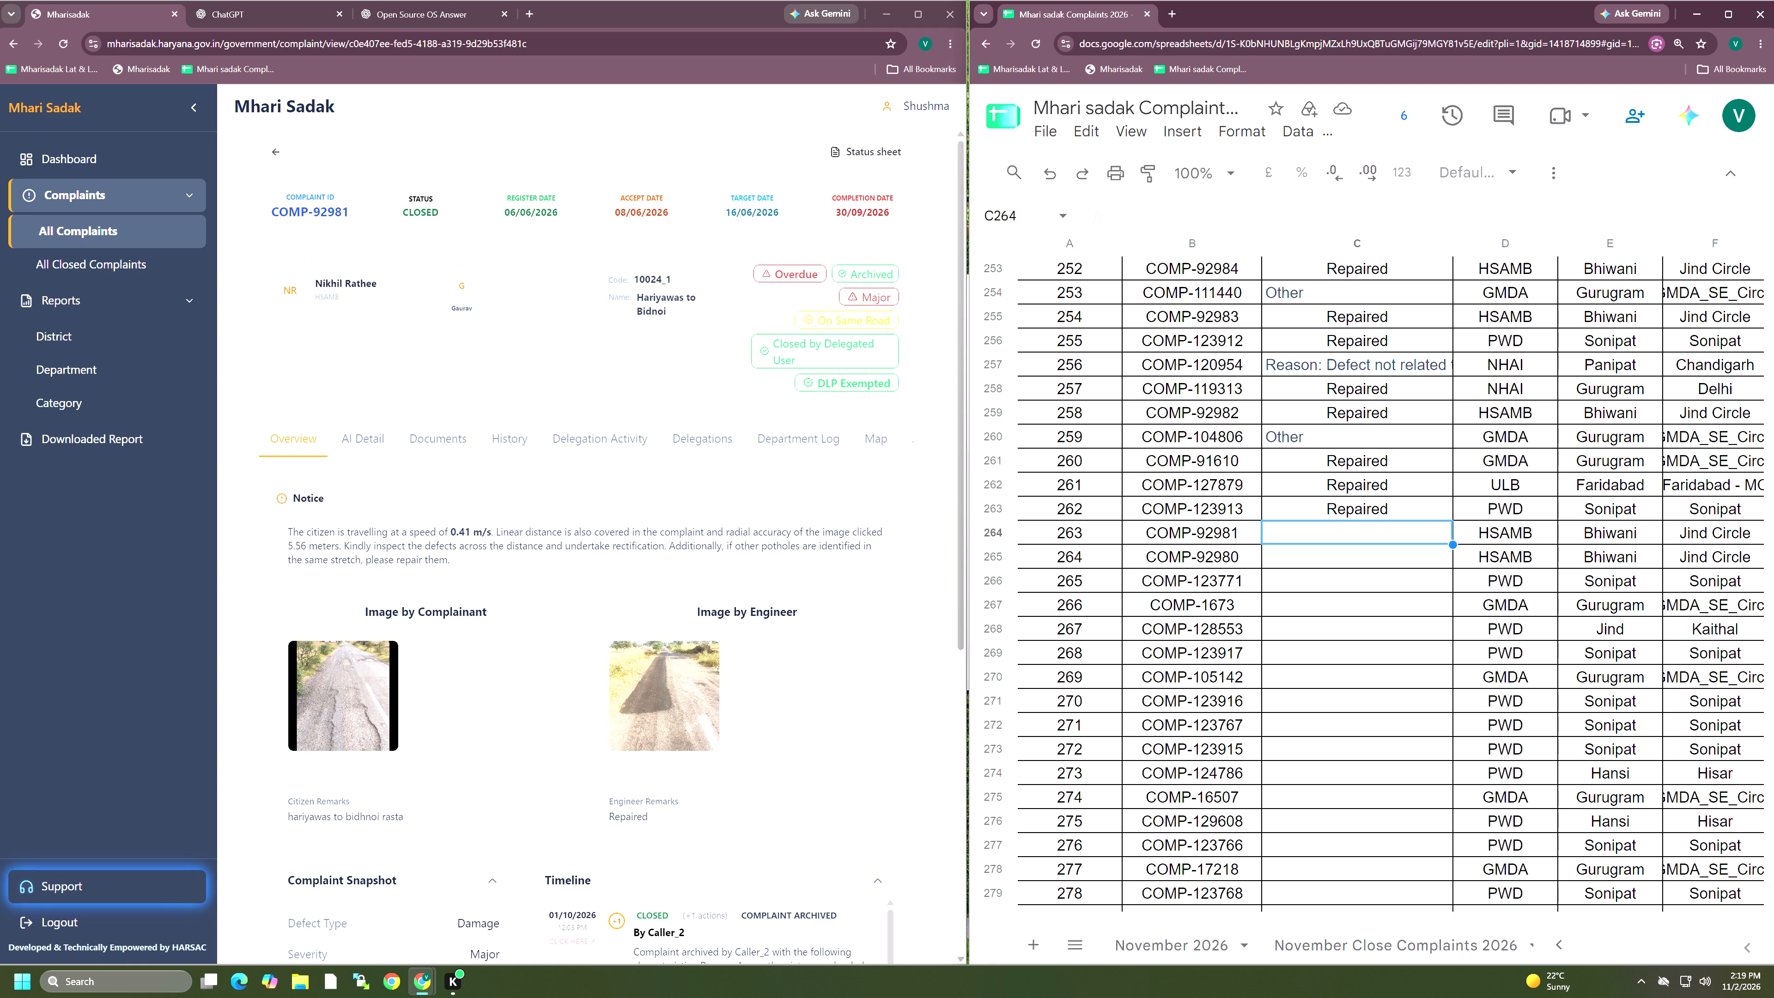
{"action": "key", "text": "ctrl+d"}
{"action": "left_click", "coordinate": [1236, 554]}
{"action": "key", "text": "ctrl+c"}
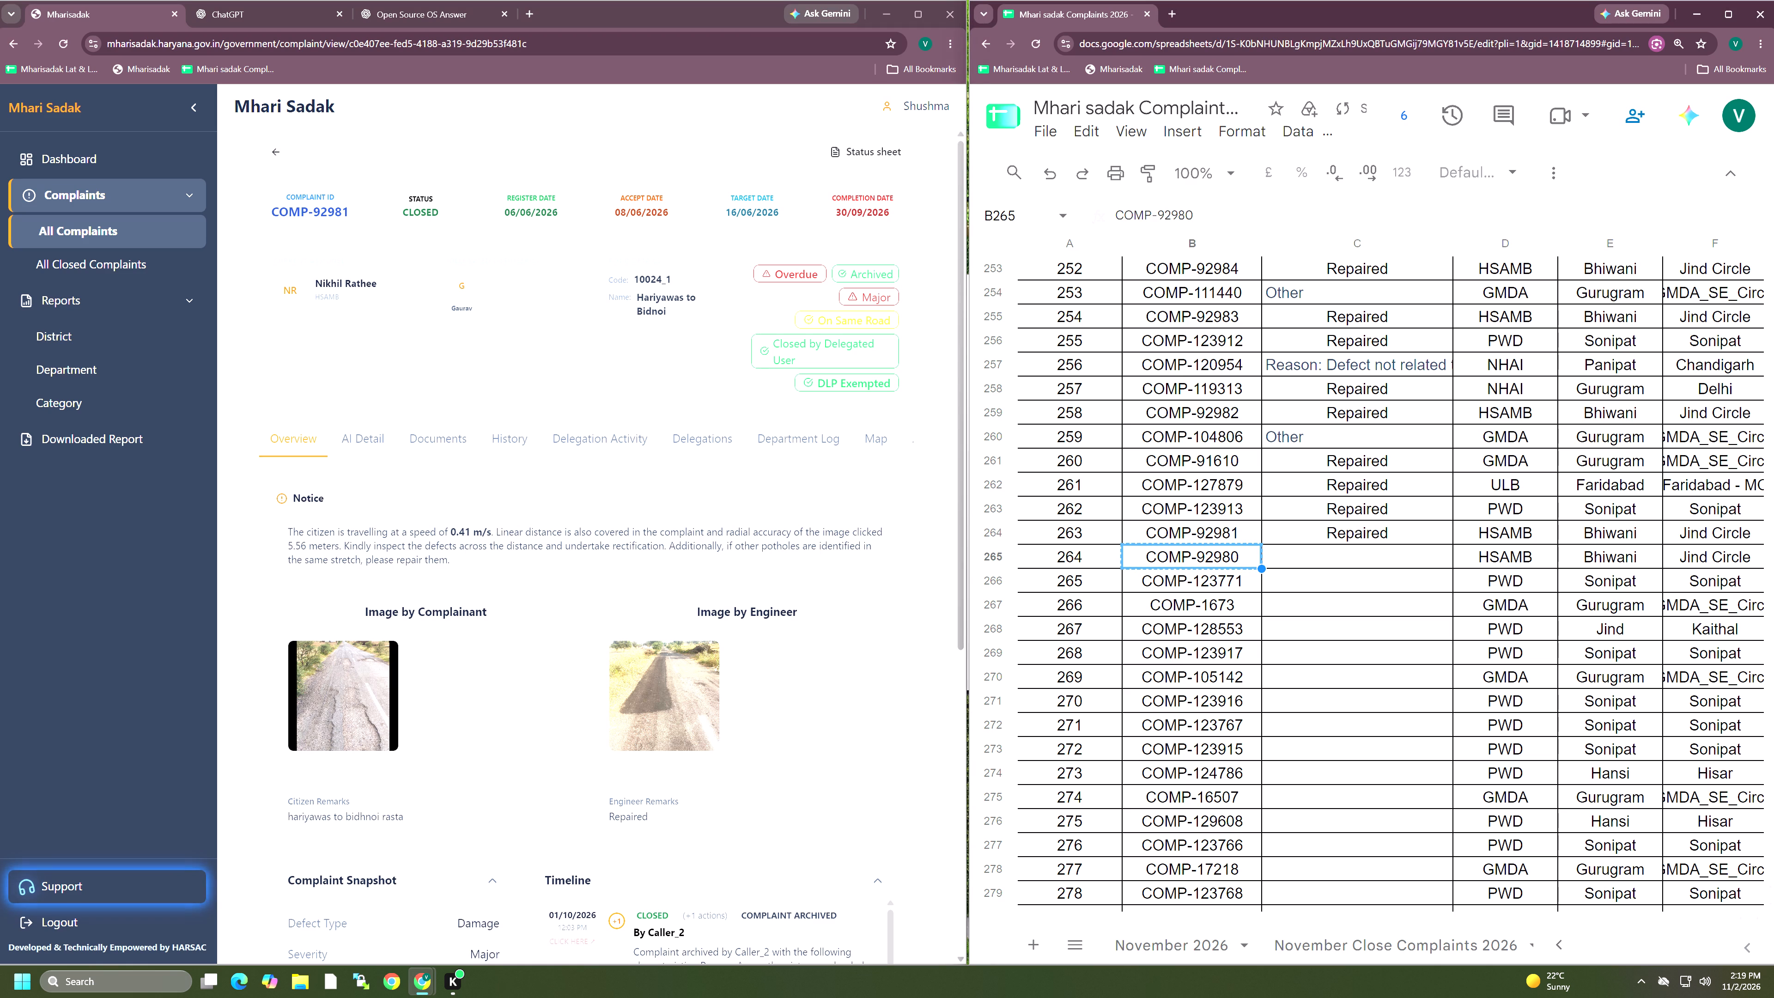
{"action": "left_click", "coordinate": [272, 151]}
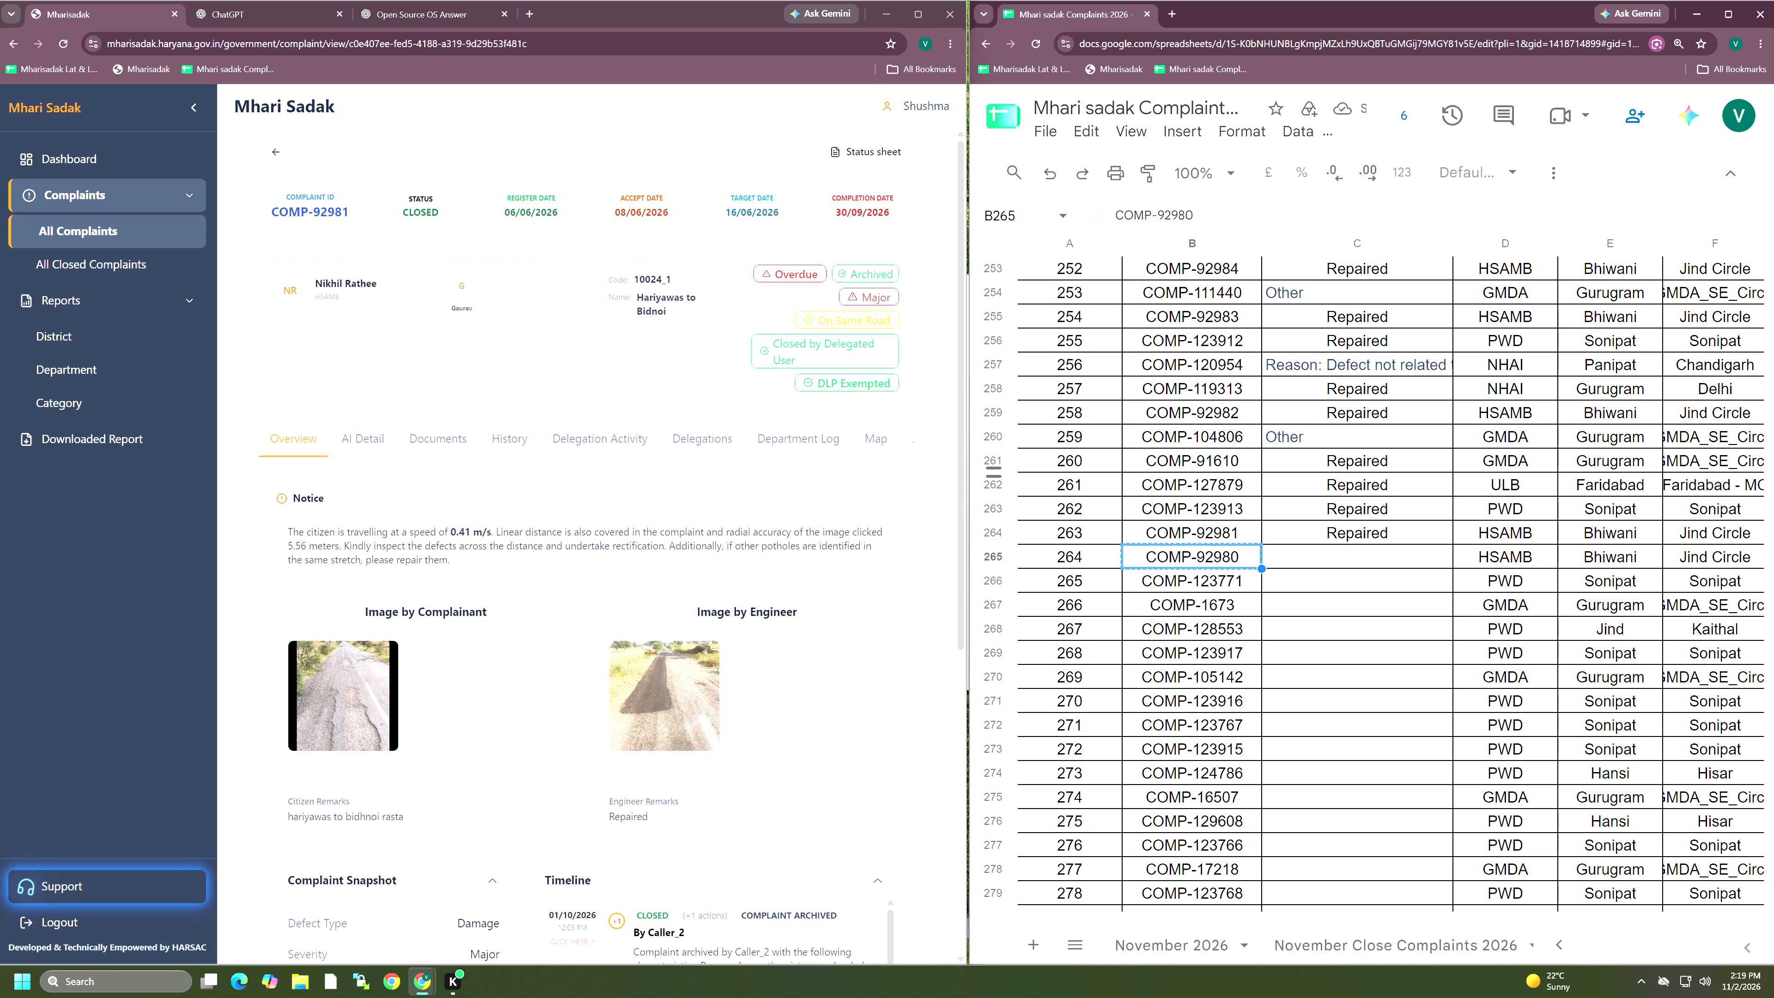
{"action": "left_click_drag", "start_coordinate": [370, 174], "coordinate": [280, 201]}
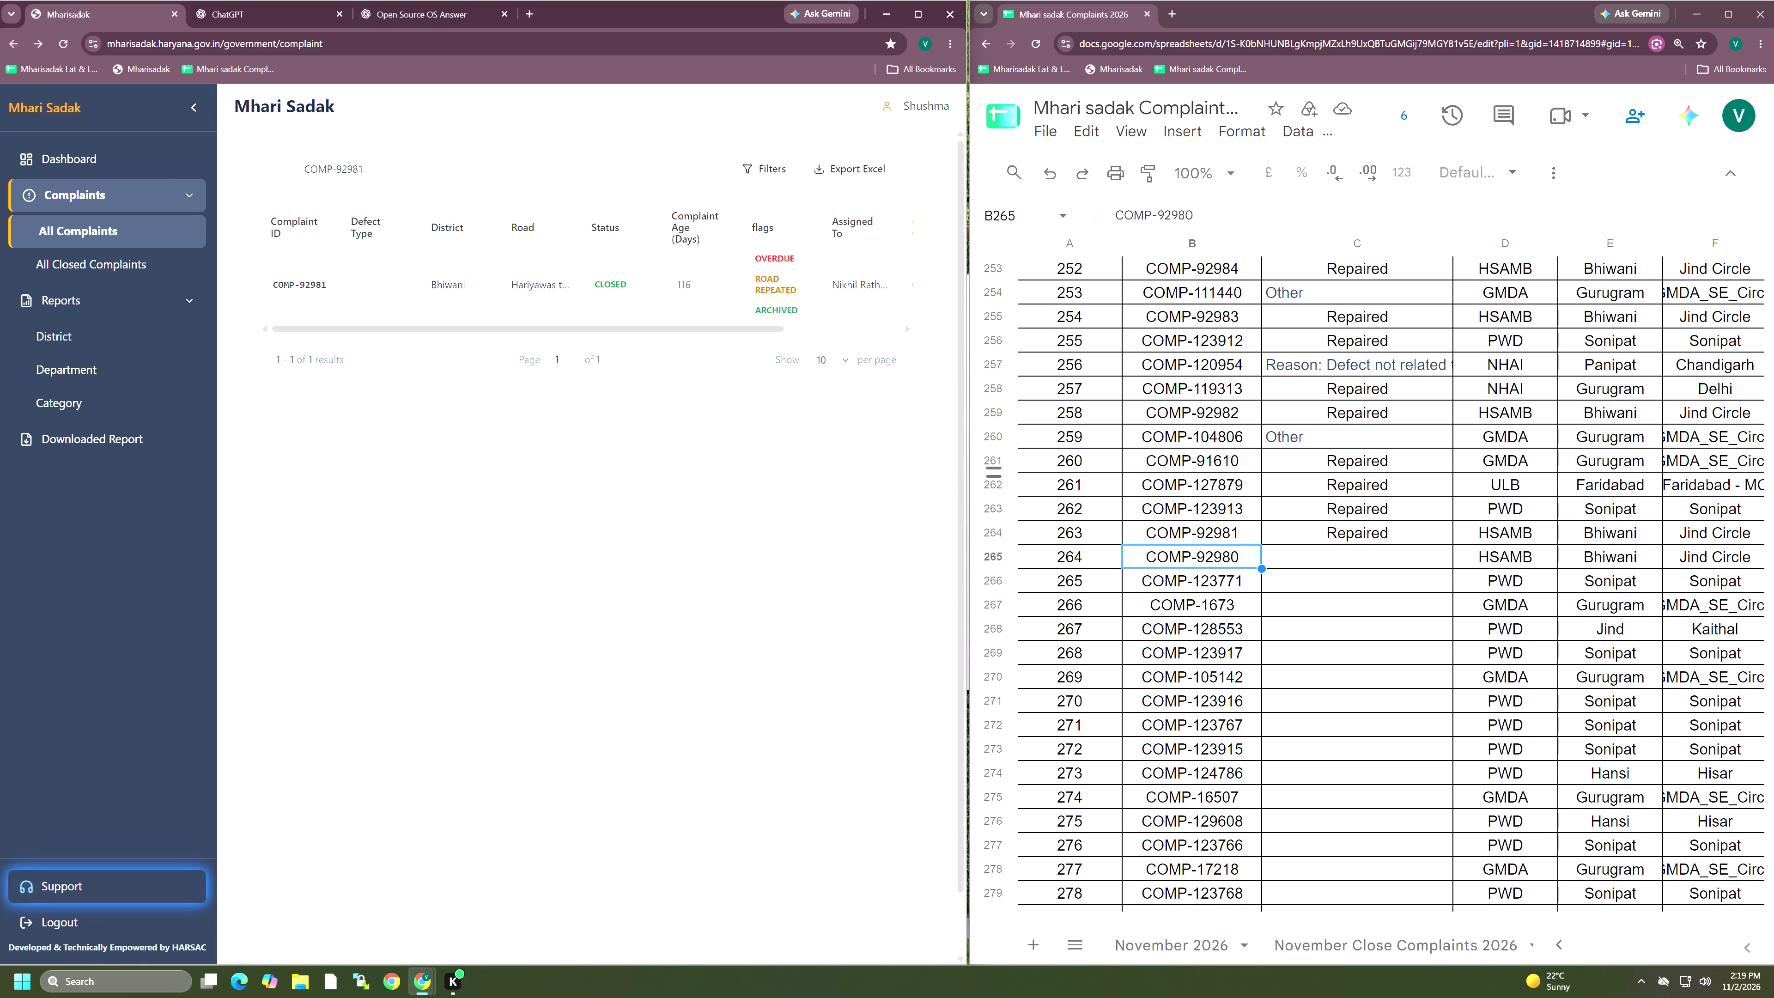
{"action": "left_click_drag", "start_coordinate": [280, 201], "coordinate": [279, 201]}
{"action": "key", "text": "ctrl+v"}
{"action": "left_click", "coordinate": [569, 306]}
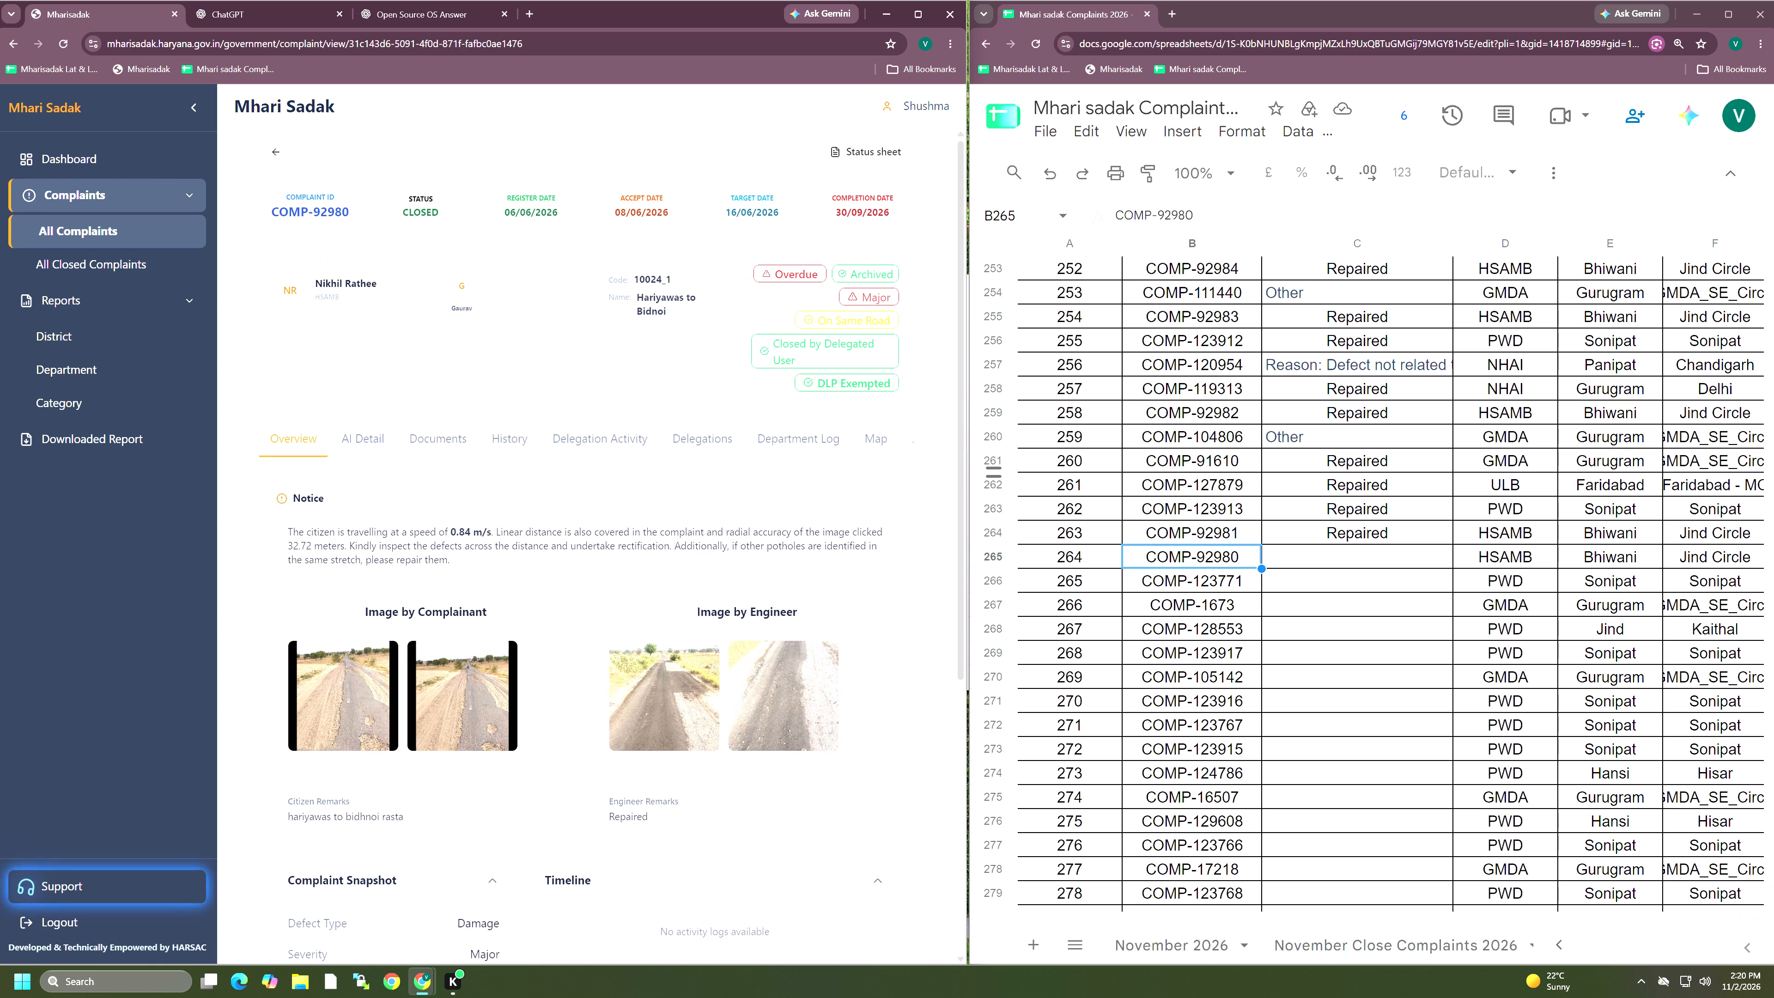
Compare the complainant's and engineer's photos of COMP-92980, and record Repaired for it in column C of the sheet.
{"action": "left_click", "coordinate": [381, 690]}
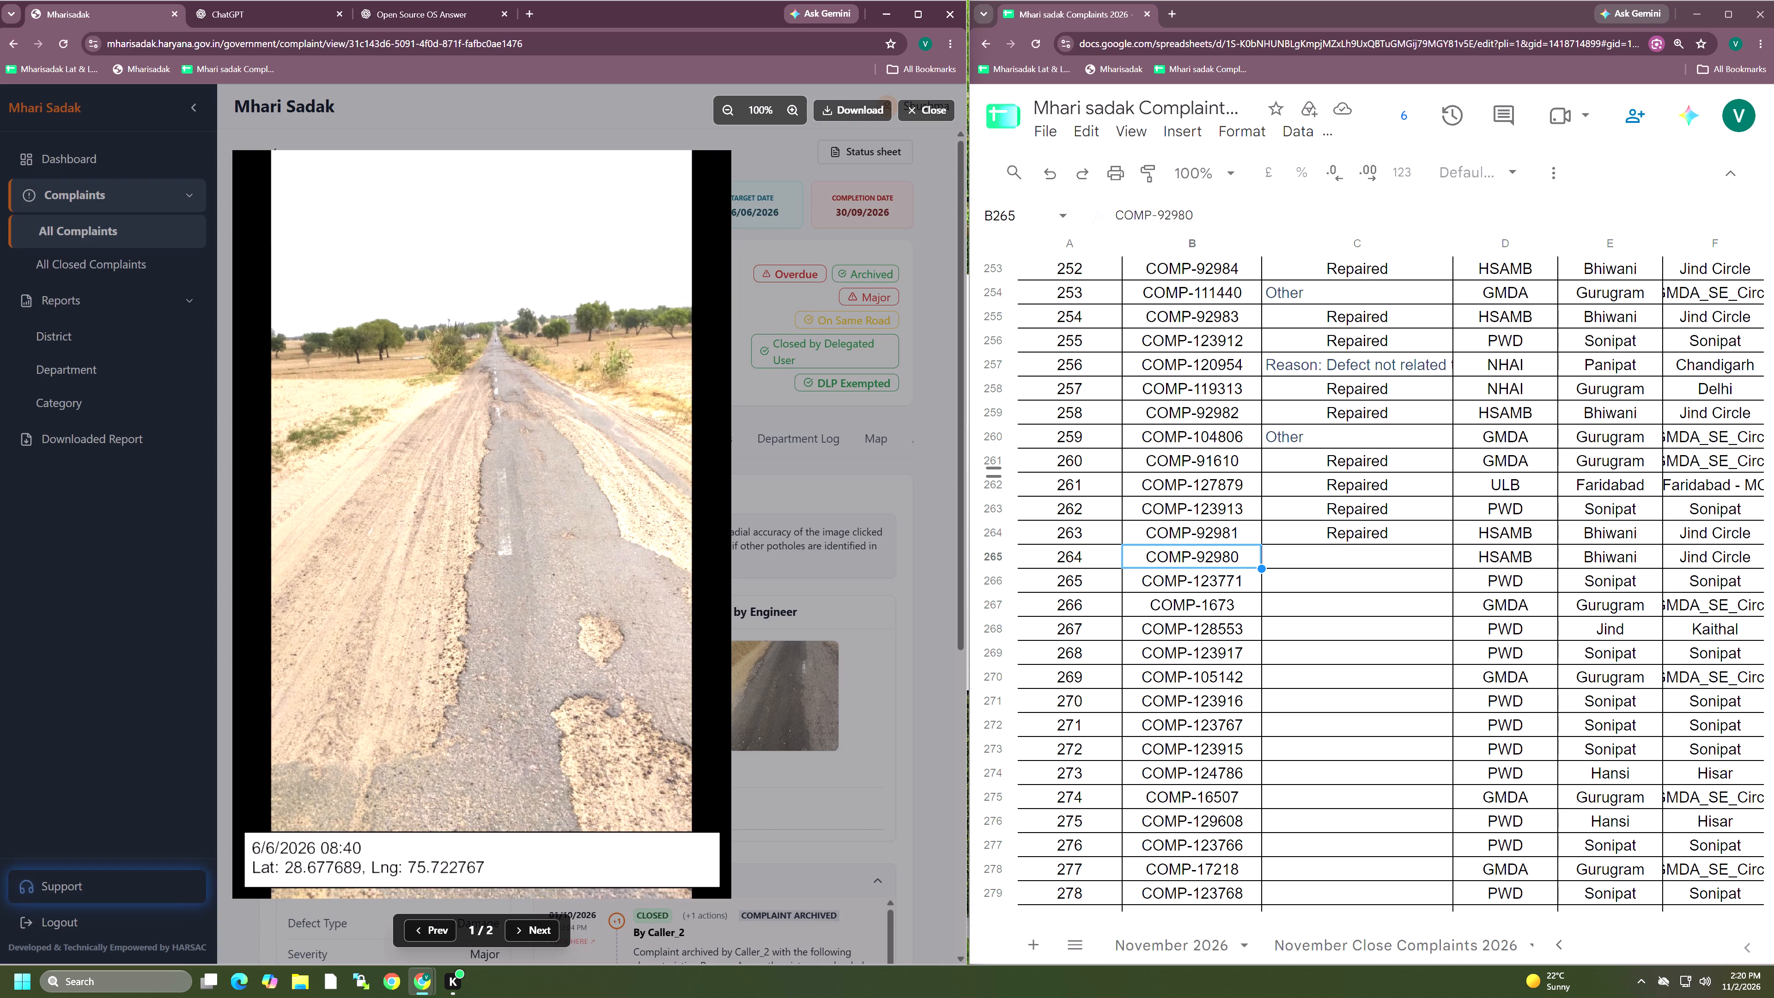
{"action": "left_click", "coordinate": [928, 114]}
{"action": "left_click", "coordinate": [489, 687]}
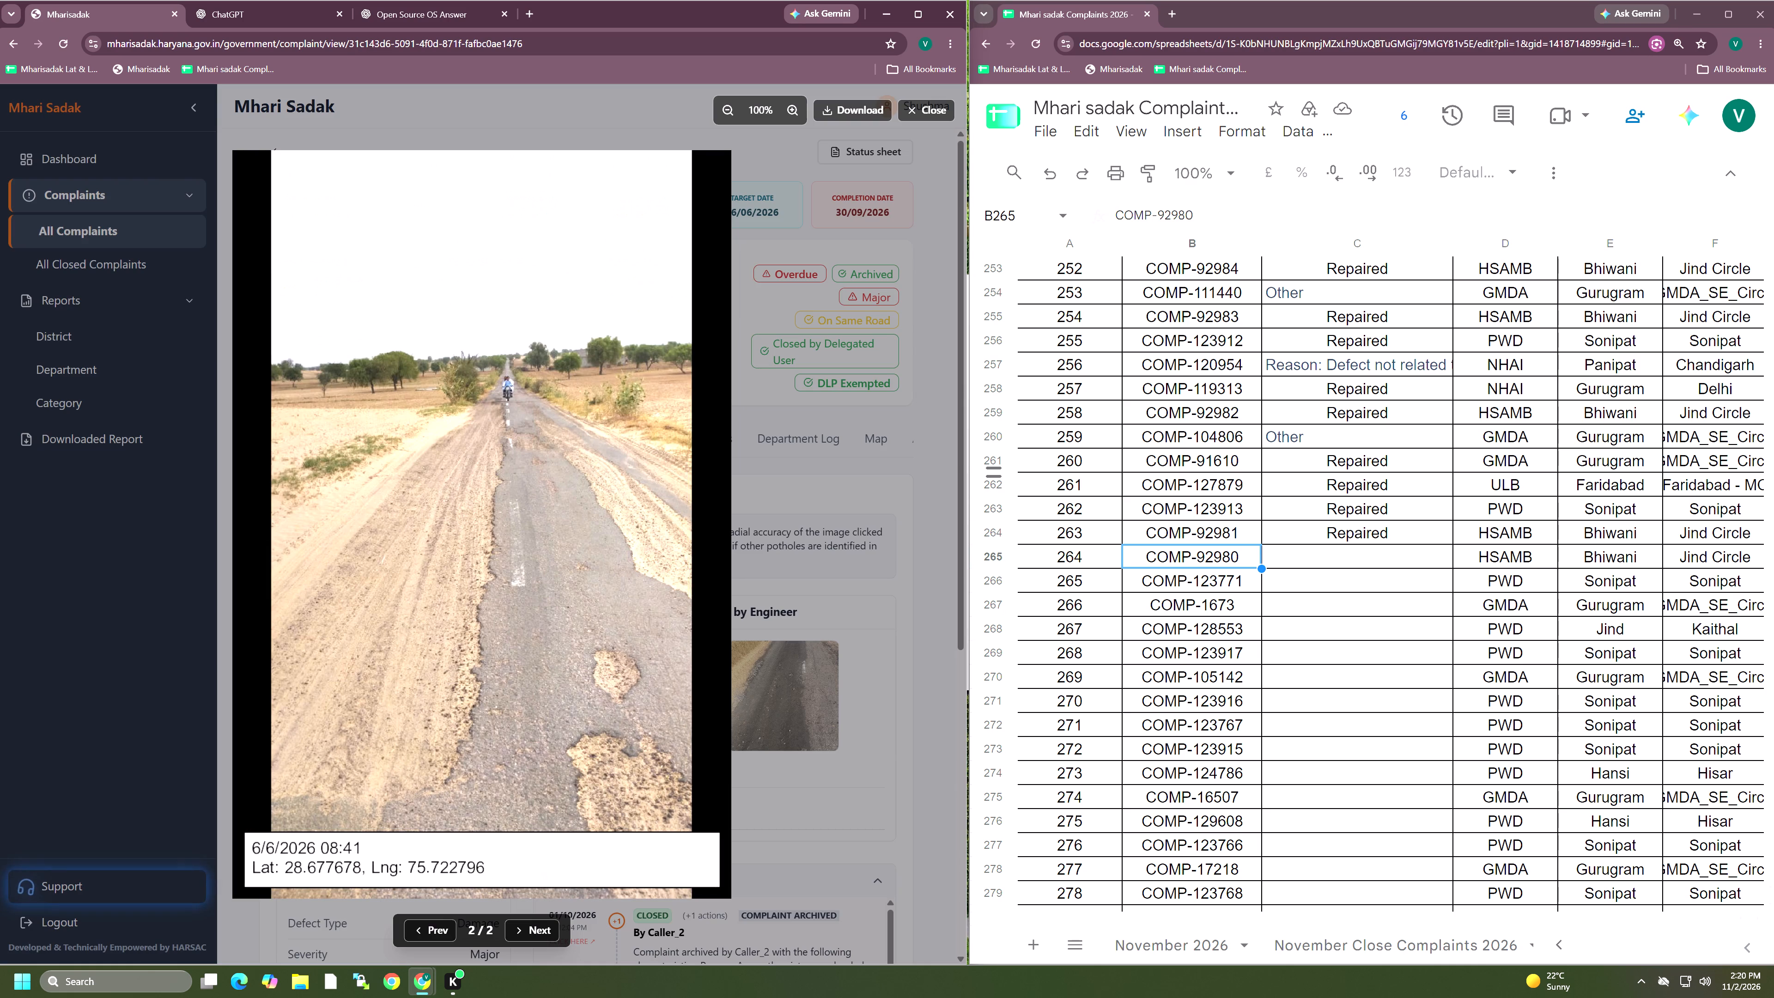
{"action": "left_click", "coordinate": [921, 104]}
{"action": "left_click", "coordinate": [630, 712]}
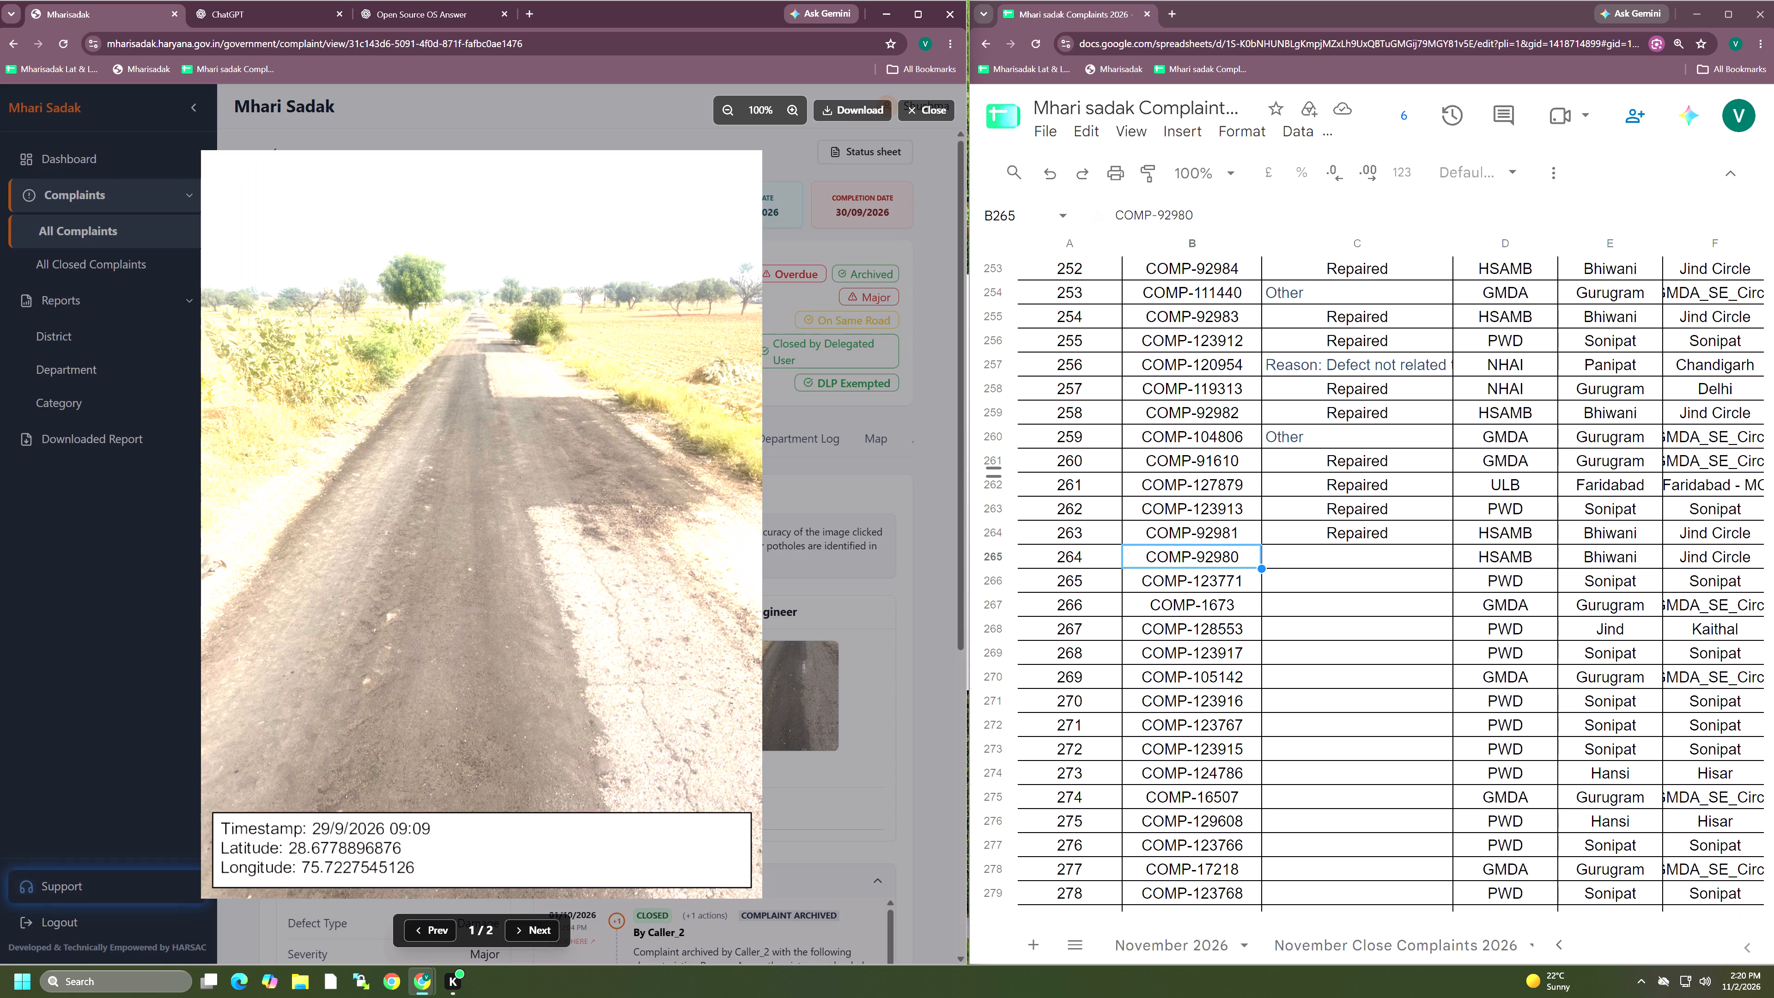
{"action": "left_click", "coordinate": [937, 104]}
{"action": "left_click", "coordinate": [771, 675]}
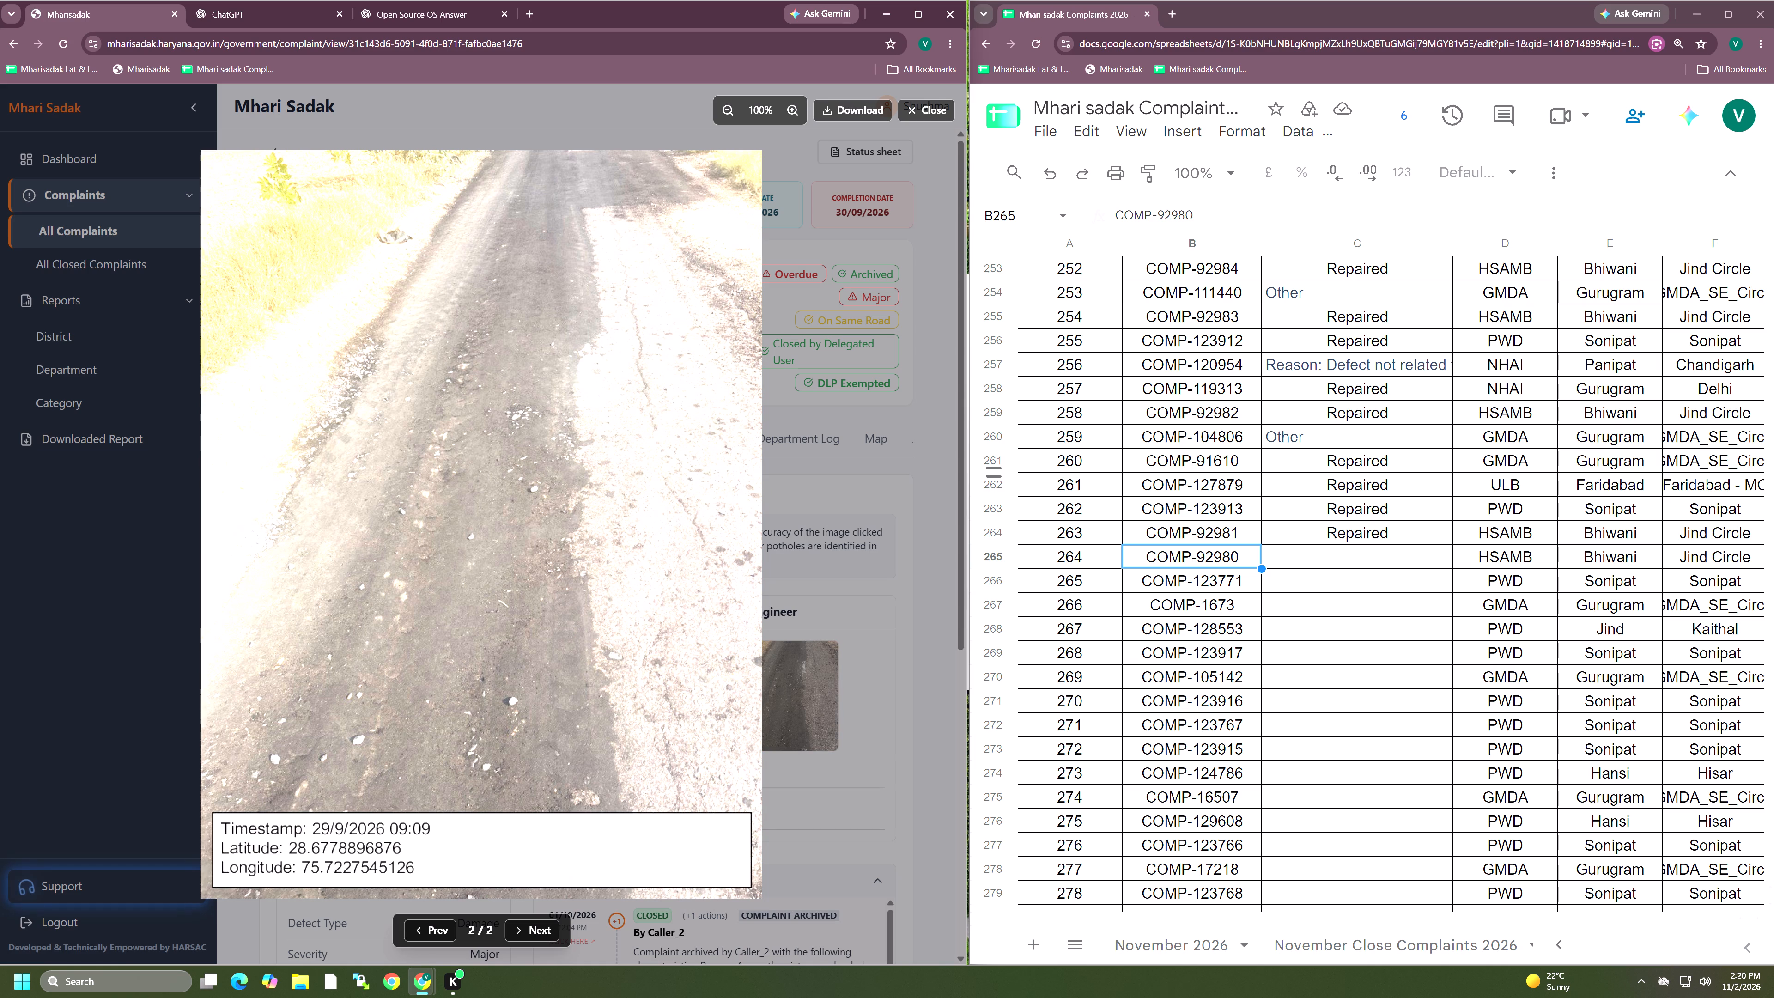
{"action": "left_click", "coordinate": [927, 105]}
{"action": "left_click", "coordinate": [1349, 551]}
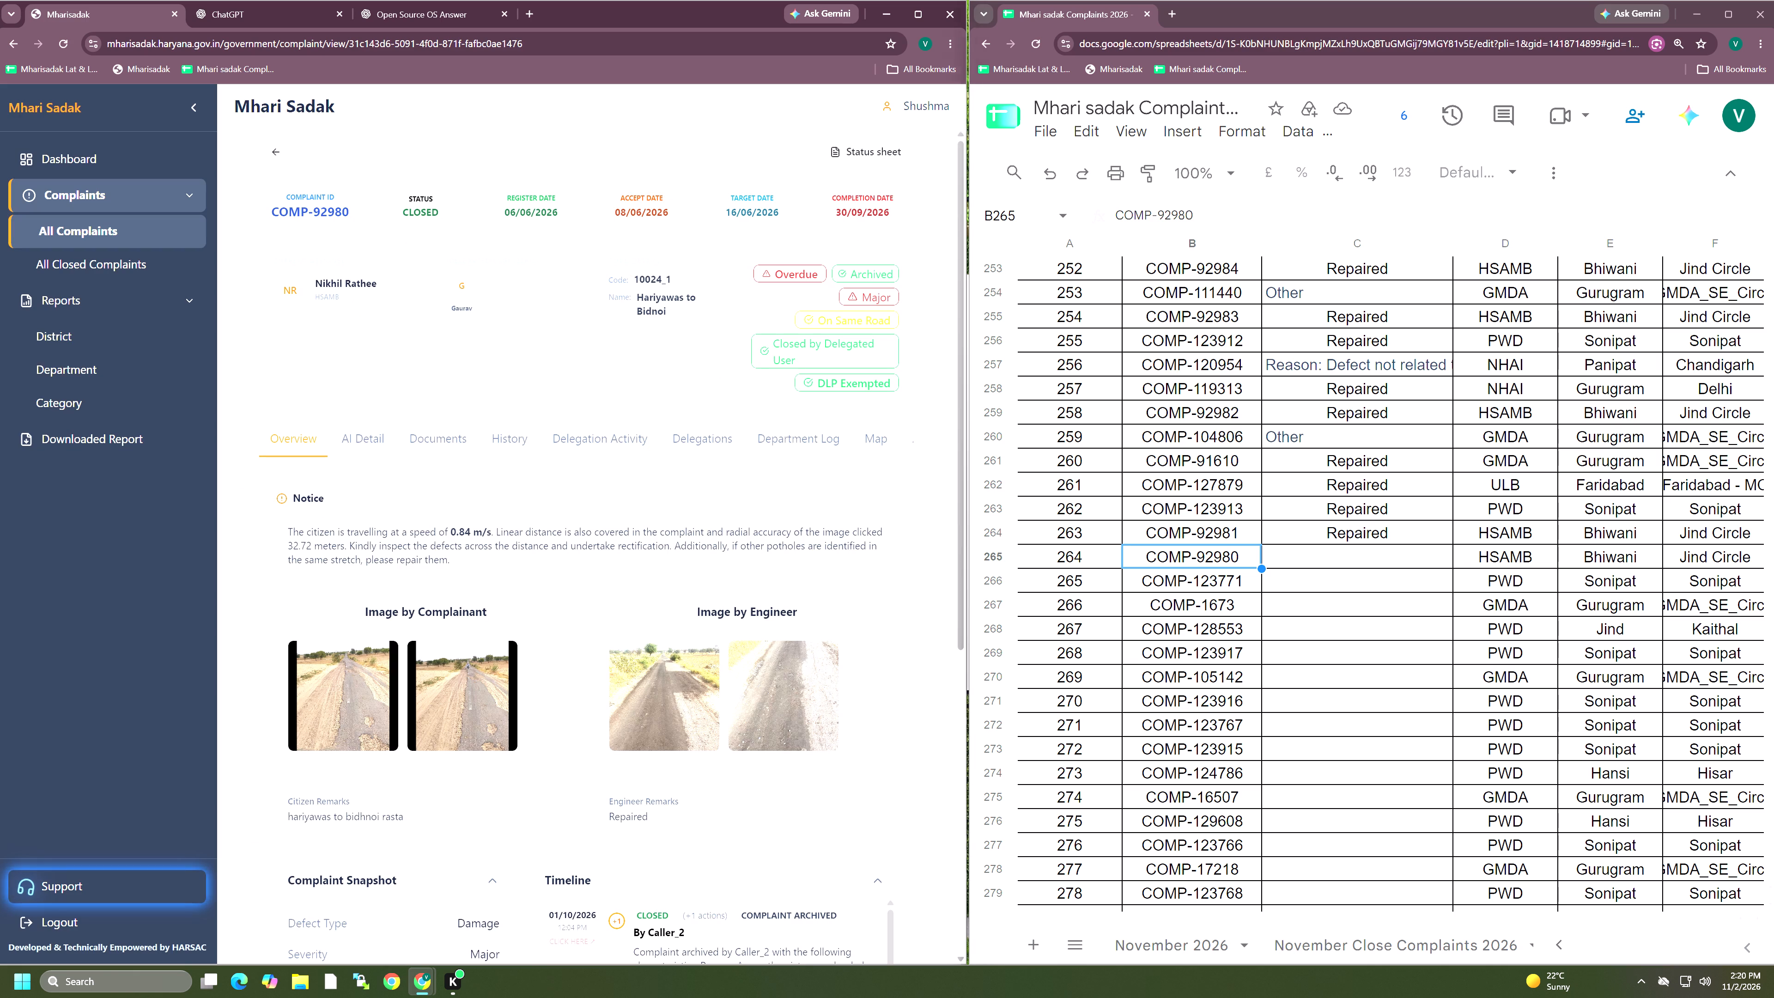
{"action": "key", "text": "ctrl+d"}
{"action": "left_click", "coordinate": [1246, 583]}
{"action": "key", "text": "ctrl+c"}
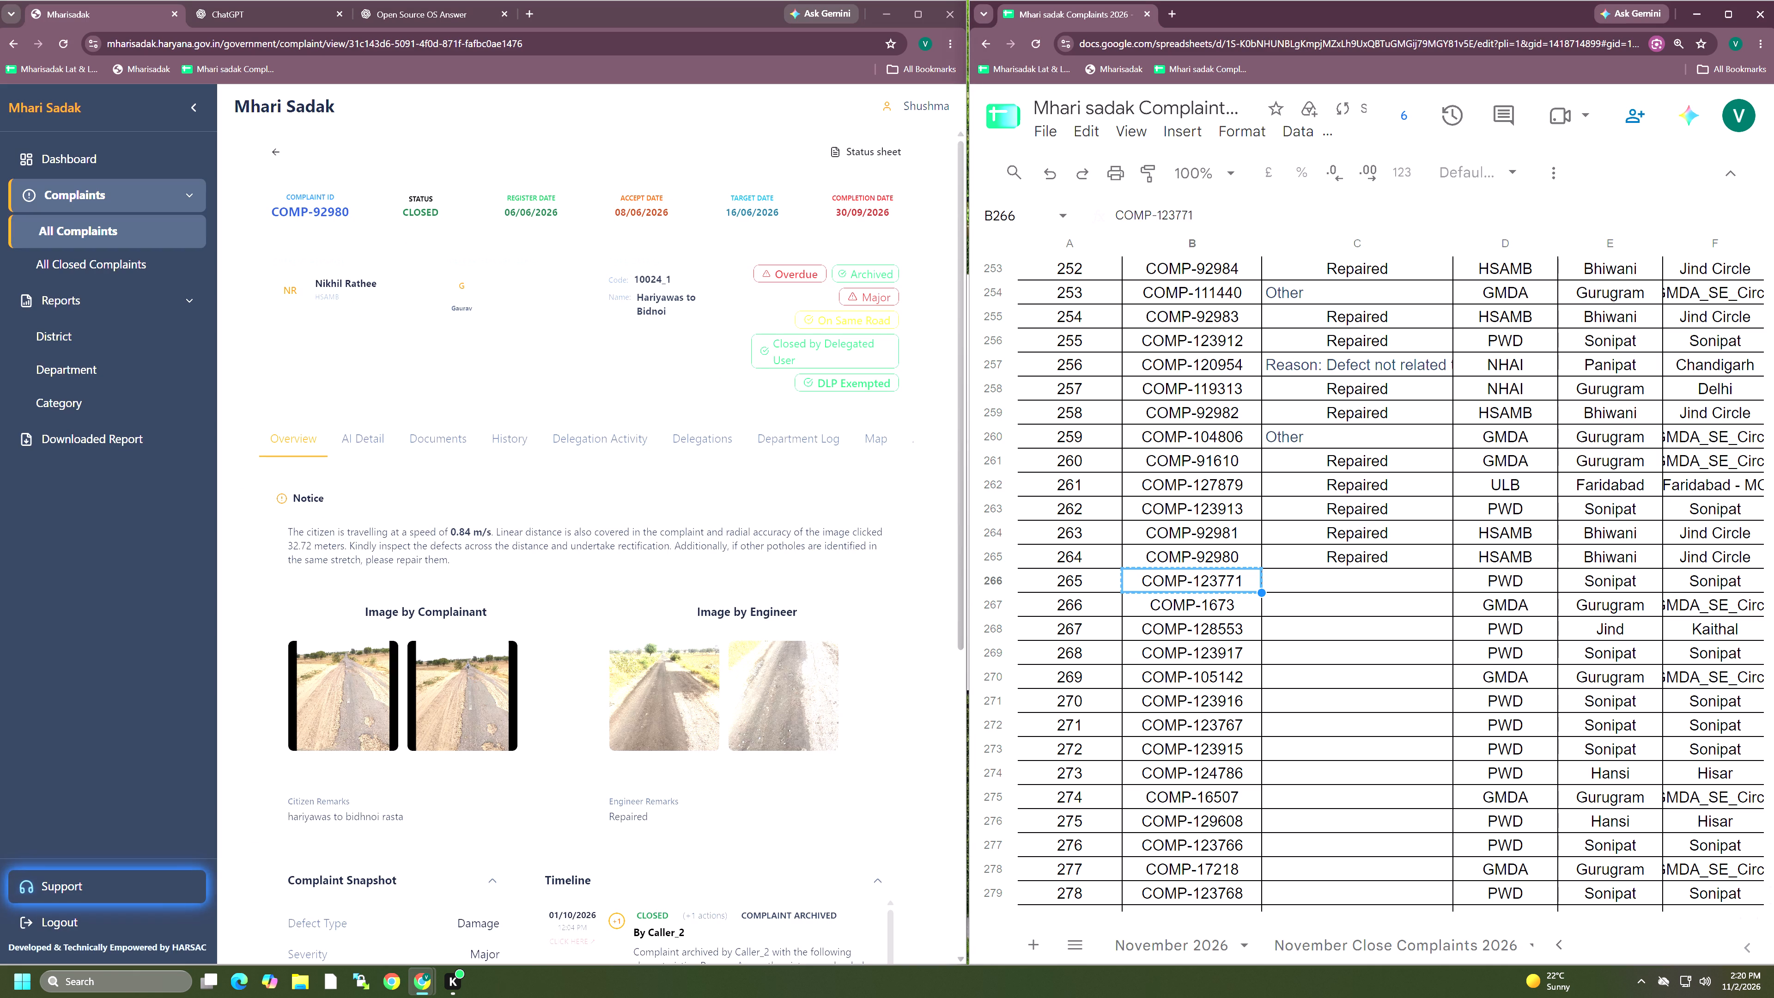
{"action": "left_click", "coordinate": [266, 149]}
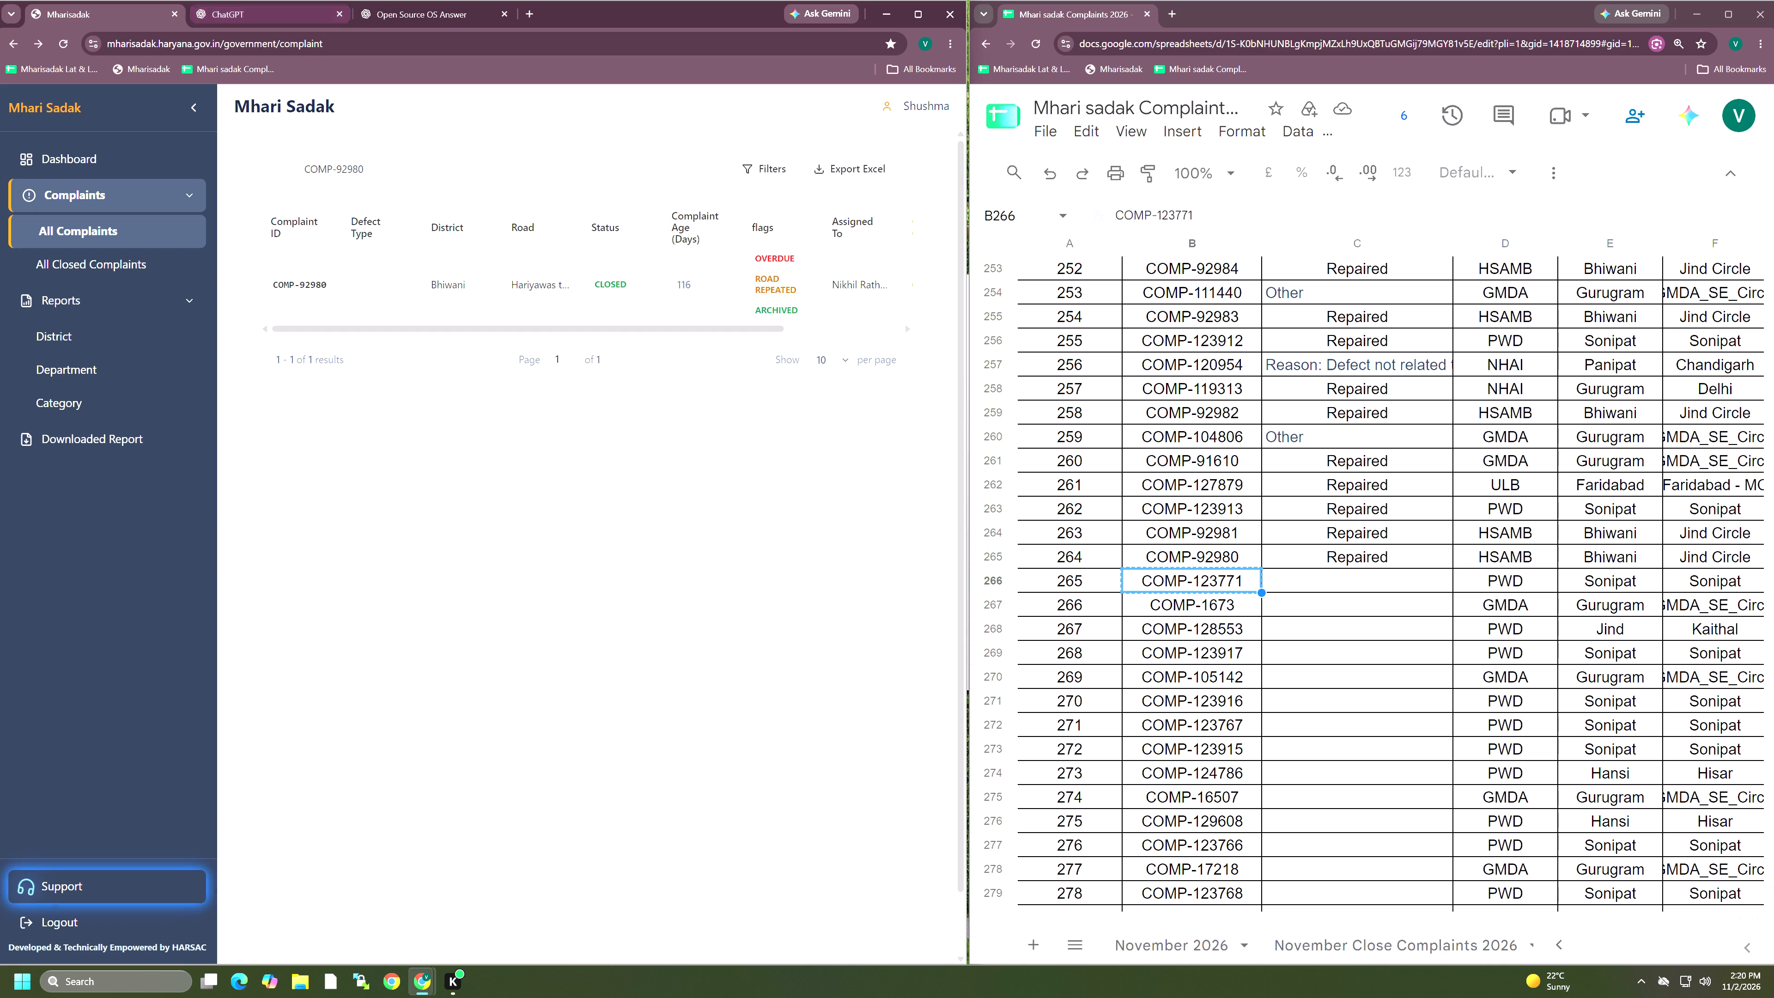
{"action": "left_click_drag", "start_coordinate": [373, 165], "coordinate": [291, 176]}
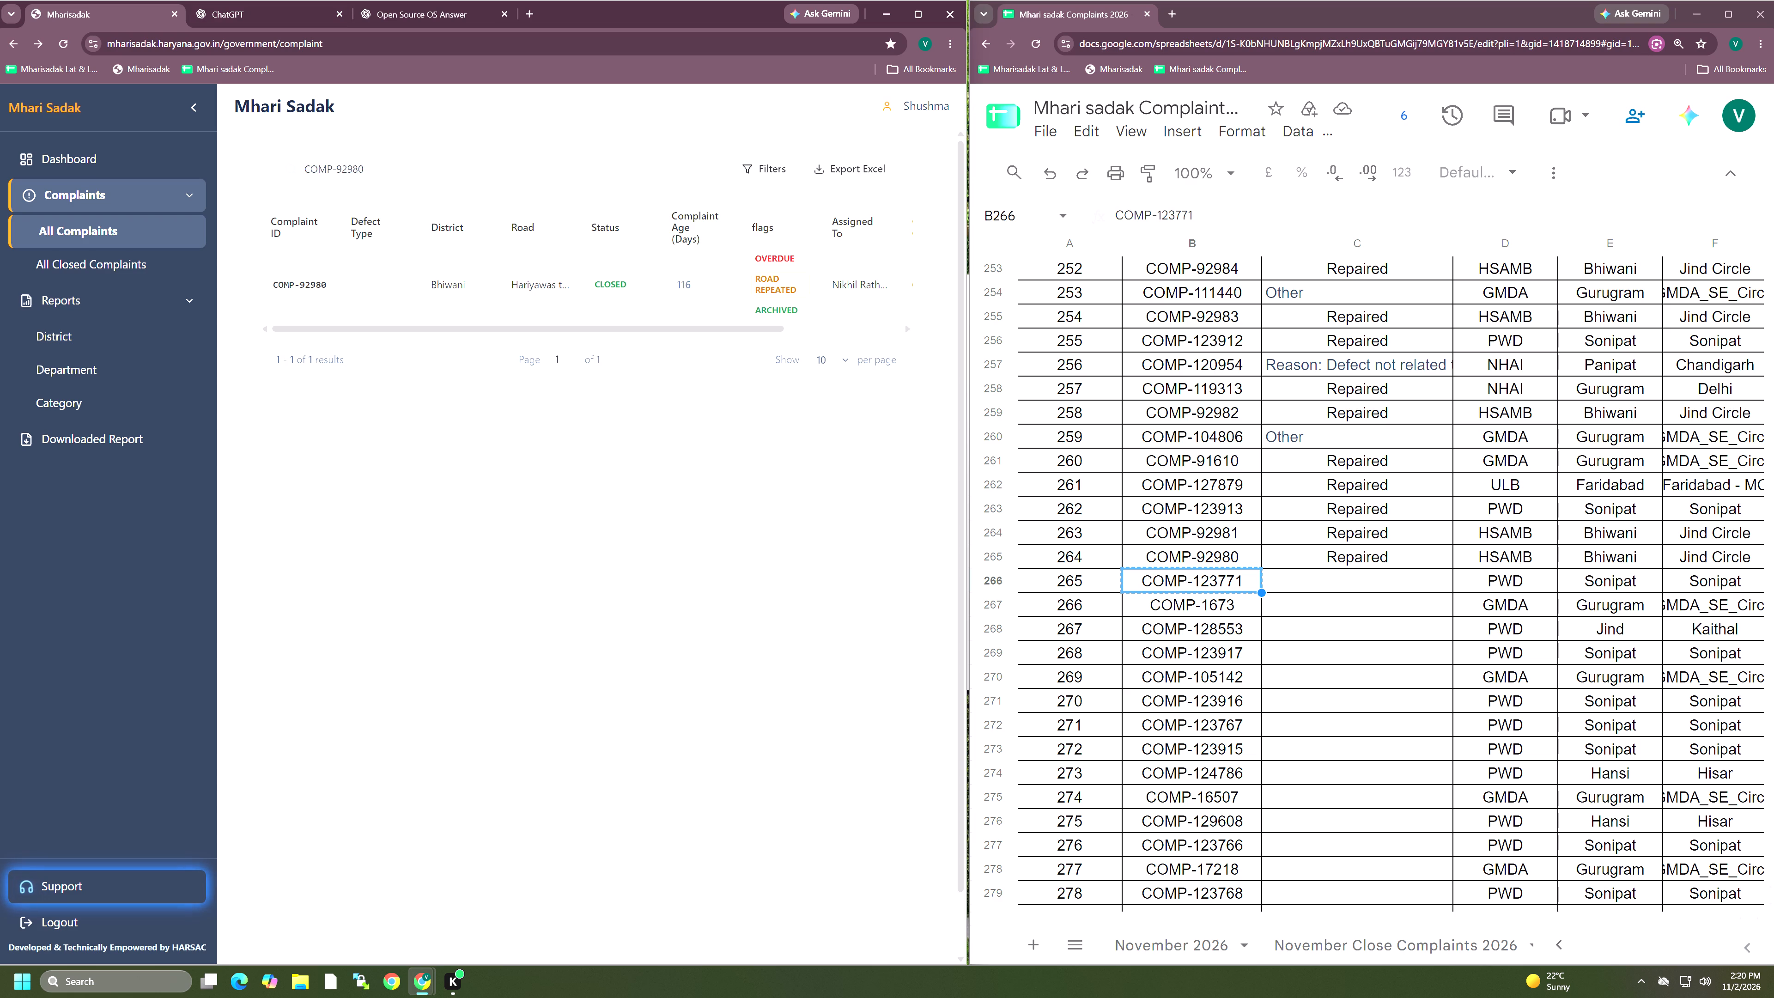
{"action": "left_click_drag", "start_coordinate": [291, 176], "coordinate": [236, 188]}
{"action": "key", "text": "ctrl+v"}
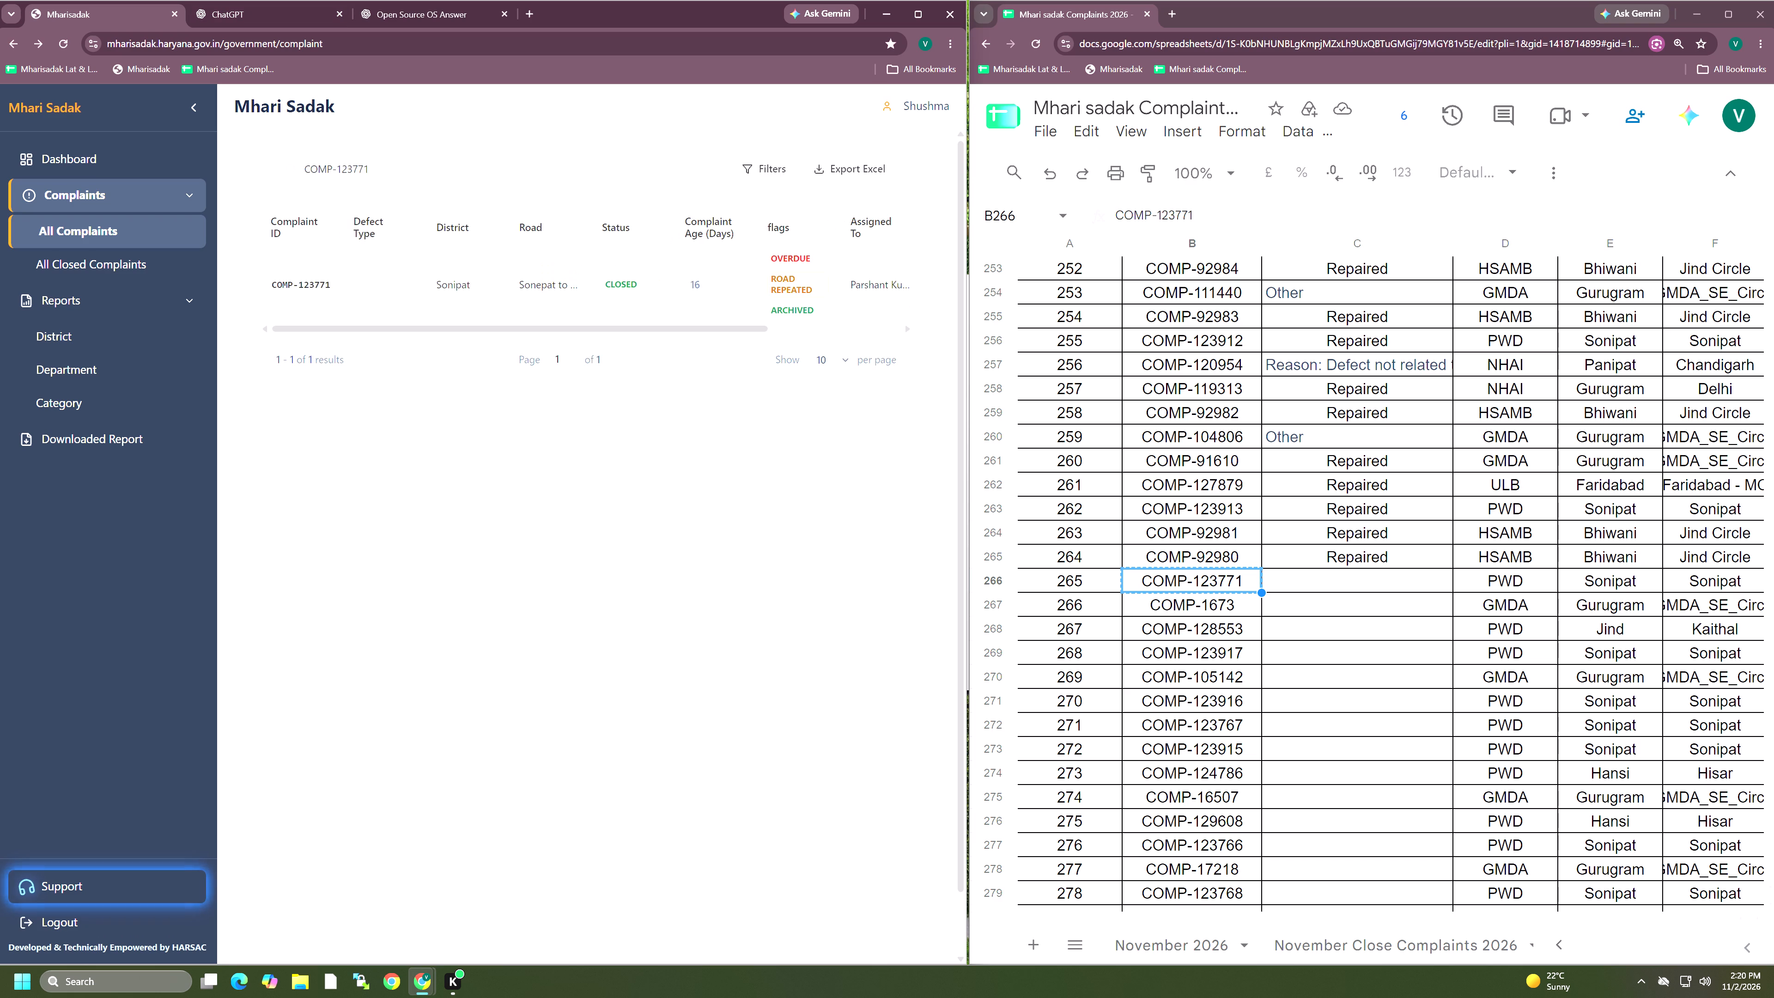
{"action": "left_click", "coordinate": [508, 286]}
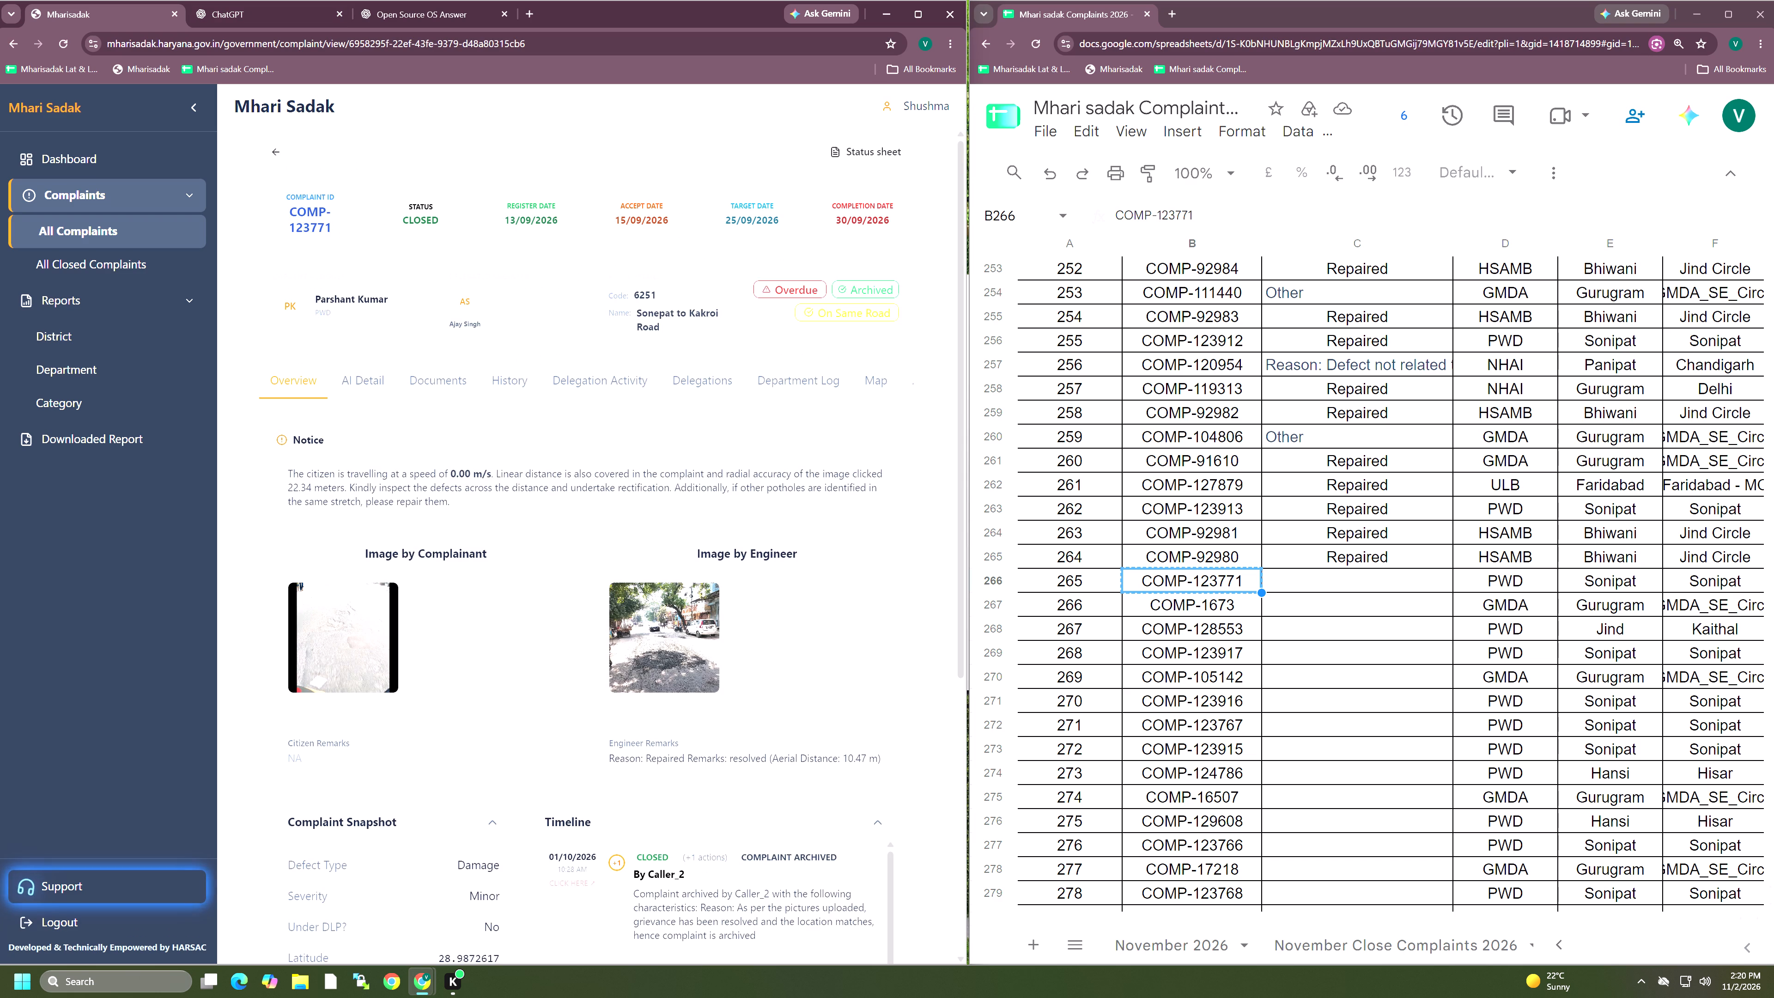
{"action": "left_click", "coordinate": [1337, 588]}
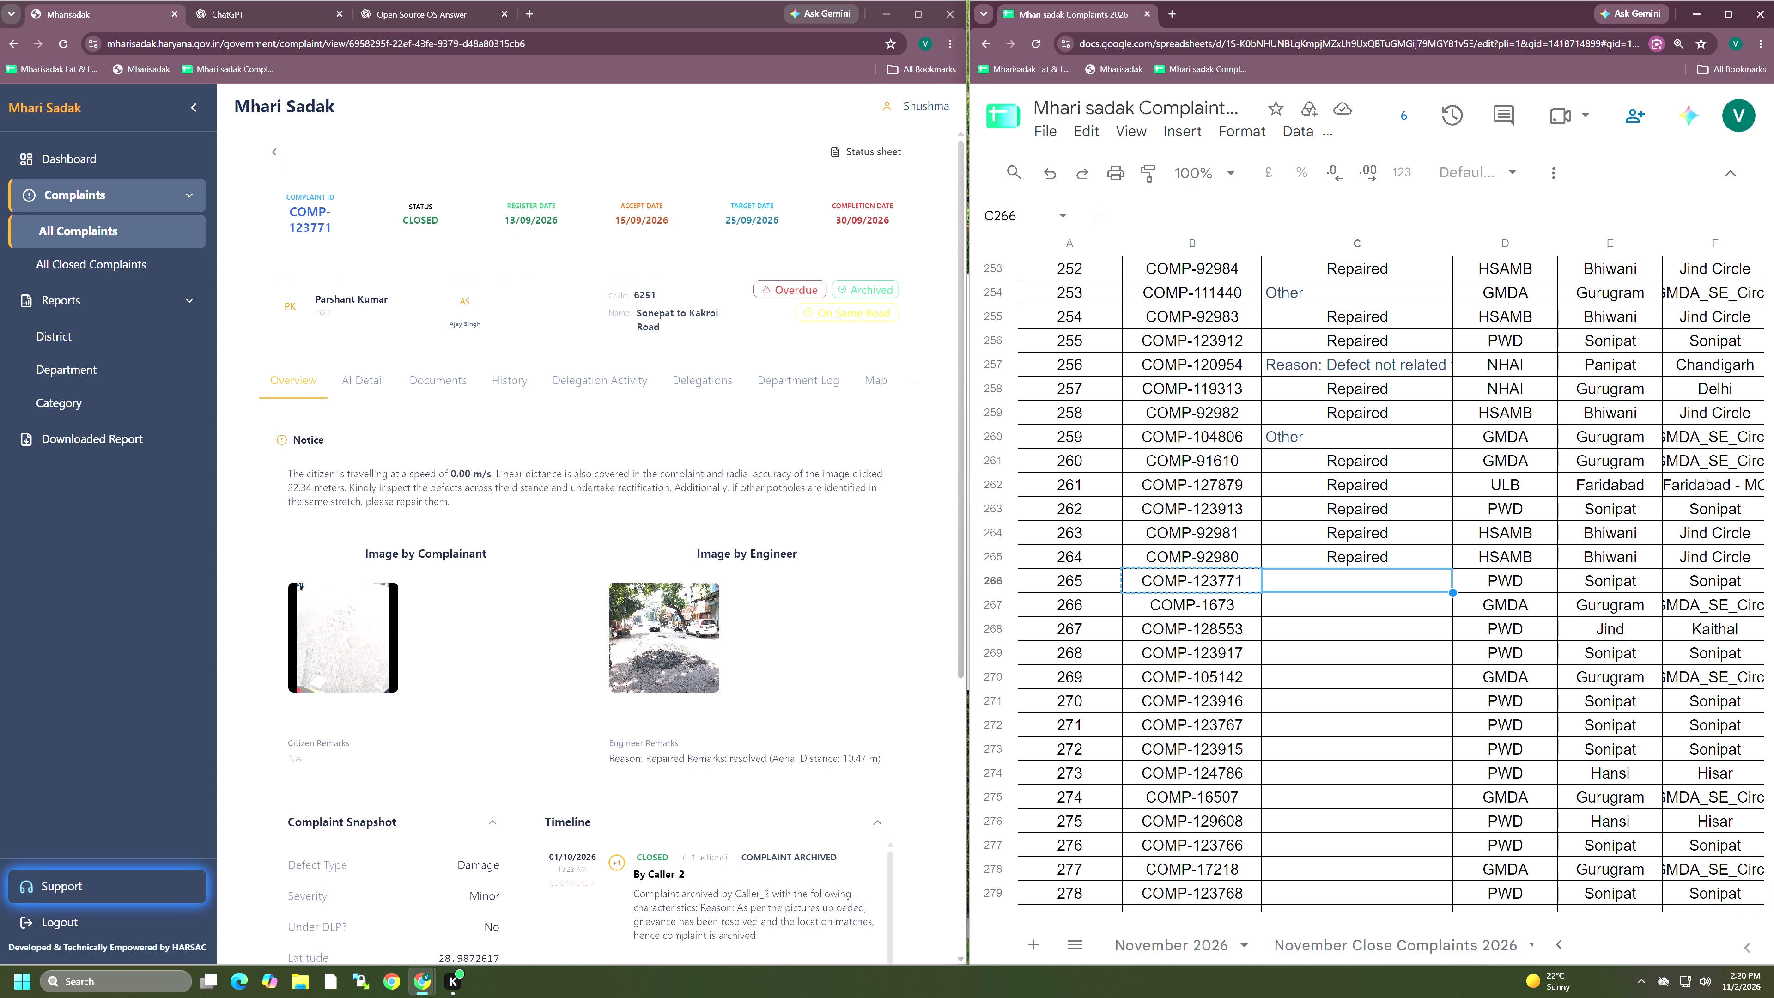
{"action": "key", "text": "ctrl+d"}
Look up complaint COMP-1673 in the portal and copy its full engineer remarks into column C of its sheet row.
{"action": "left_click", "coordinate": [1225, 612]}
{"action": "key", "text": "ctrl+c"}
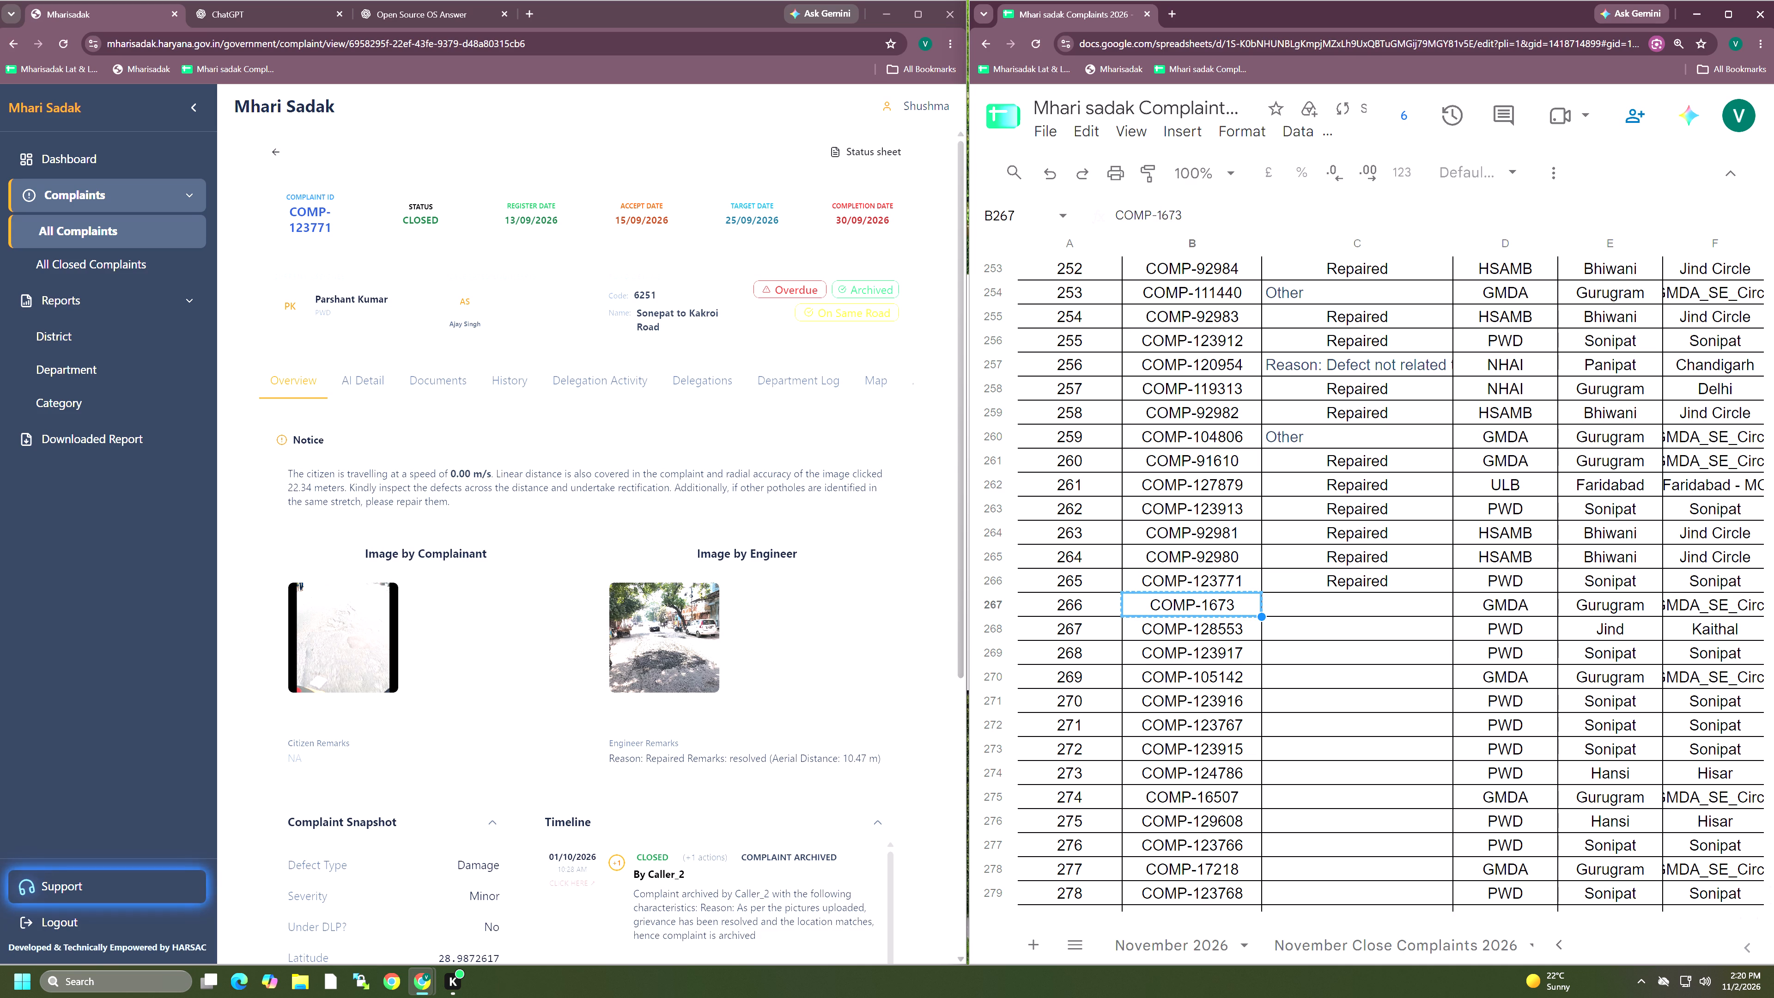
{"action": "left_click", "coordinate": [281, 145]}
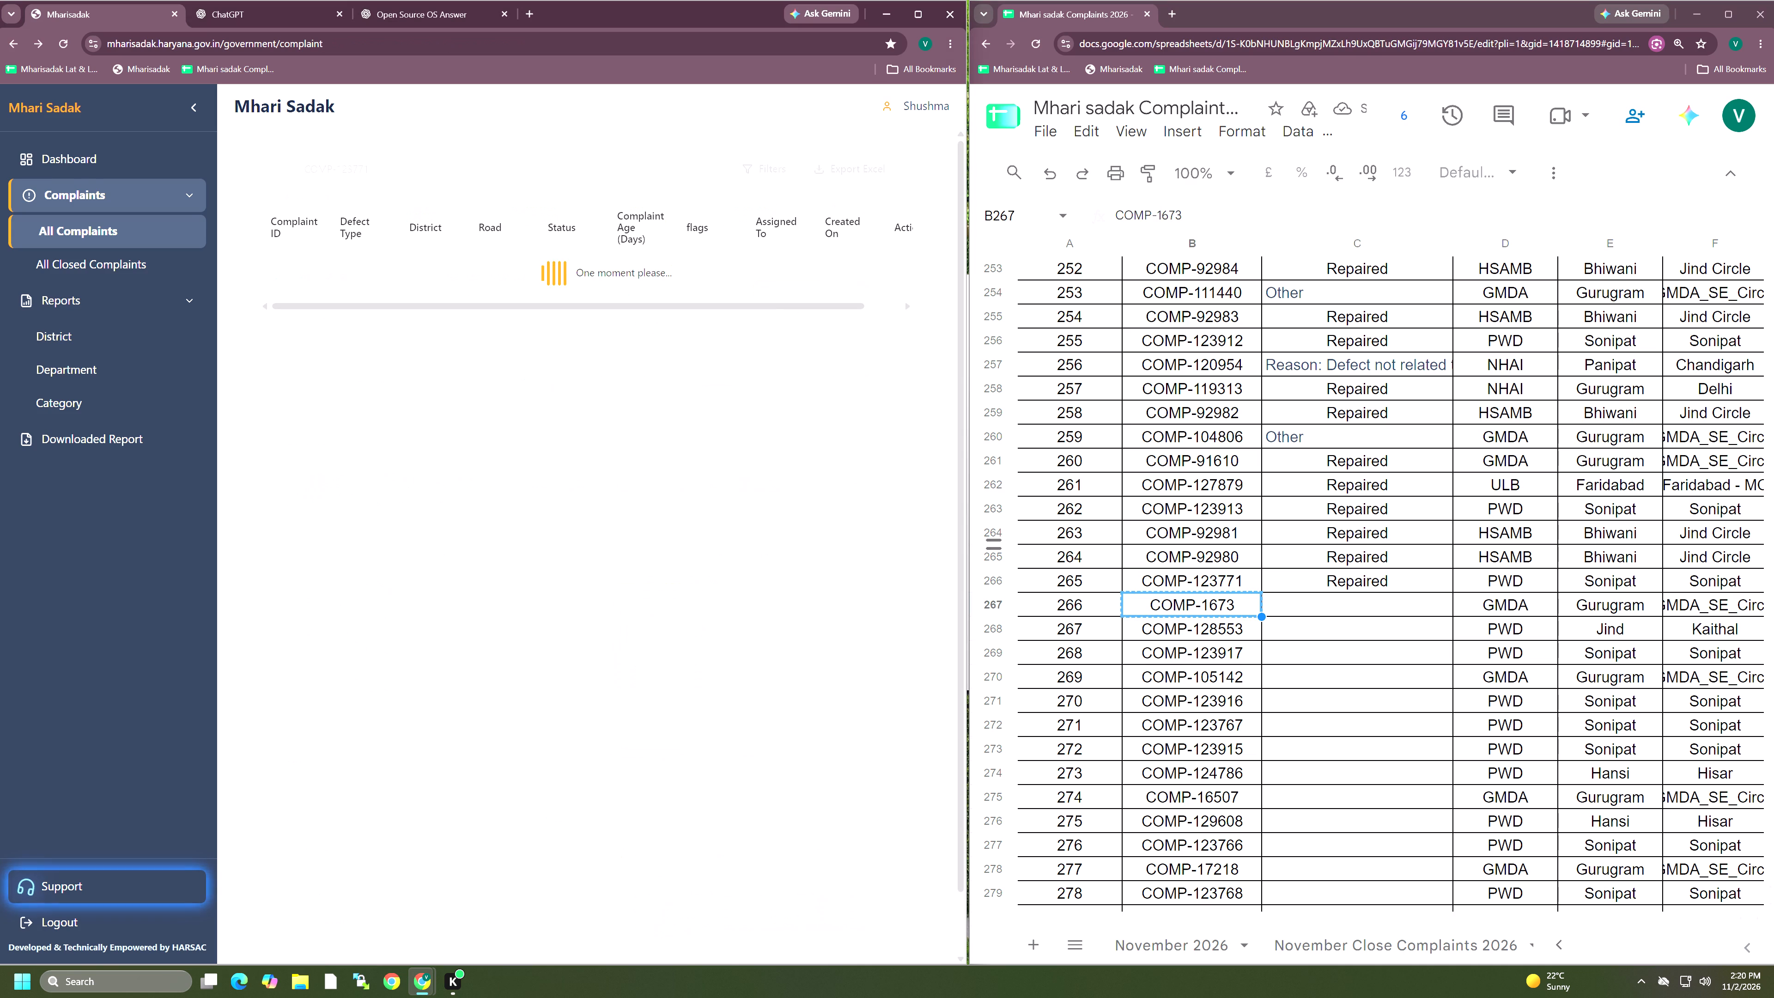
{"action": "left_click_drag", "start_coordinate": [377, 169], "coordinate": [274, 196]}
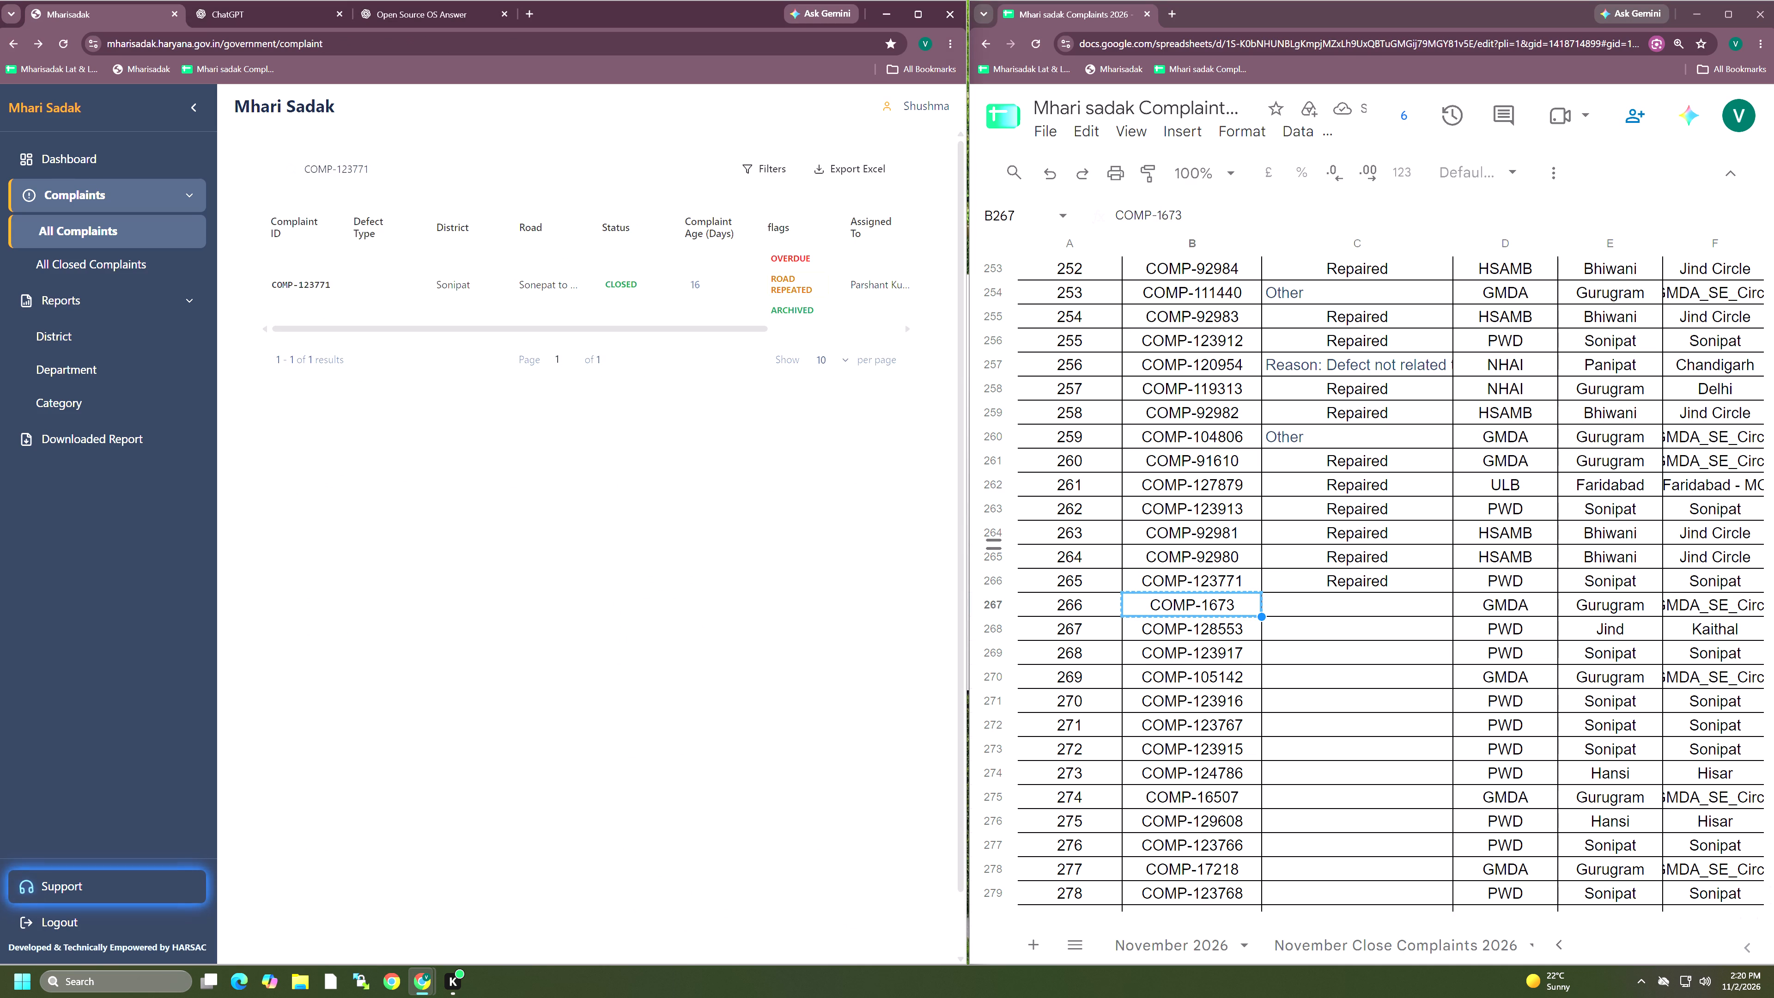
{"action": "left_click_drag", "start_coordinate": [274, 196], "coordinate": [272, 197]}
{"action": "key", "text": "ctrl+v"}
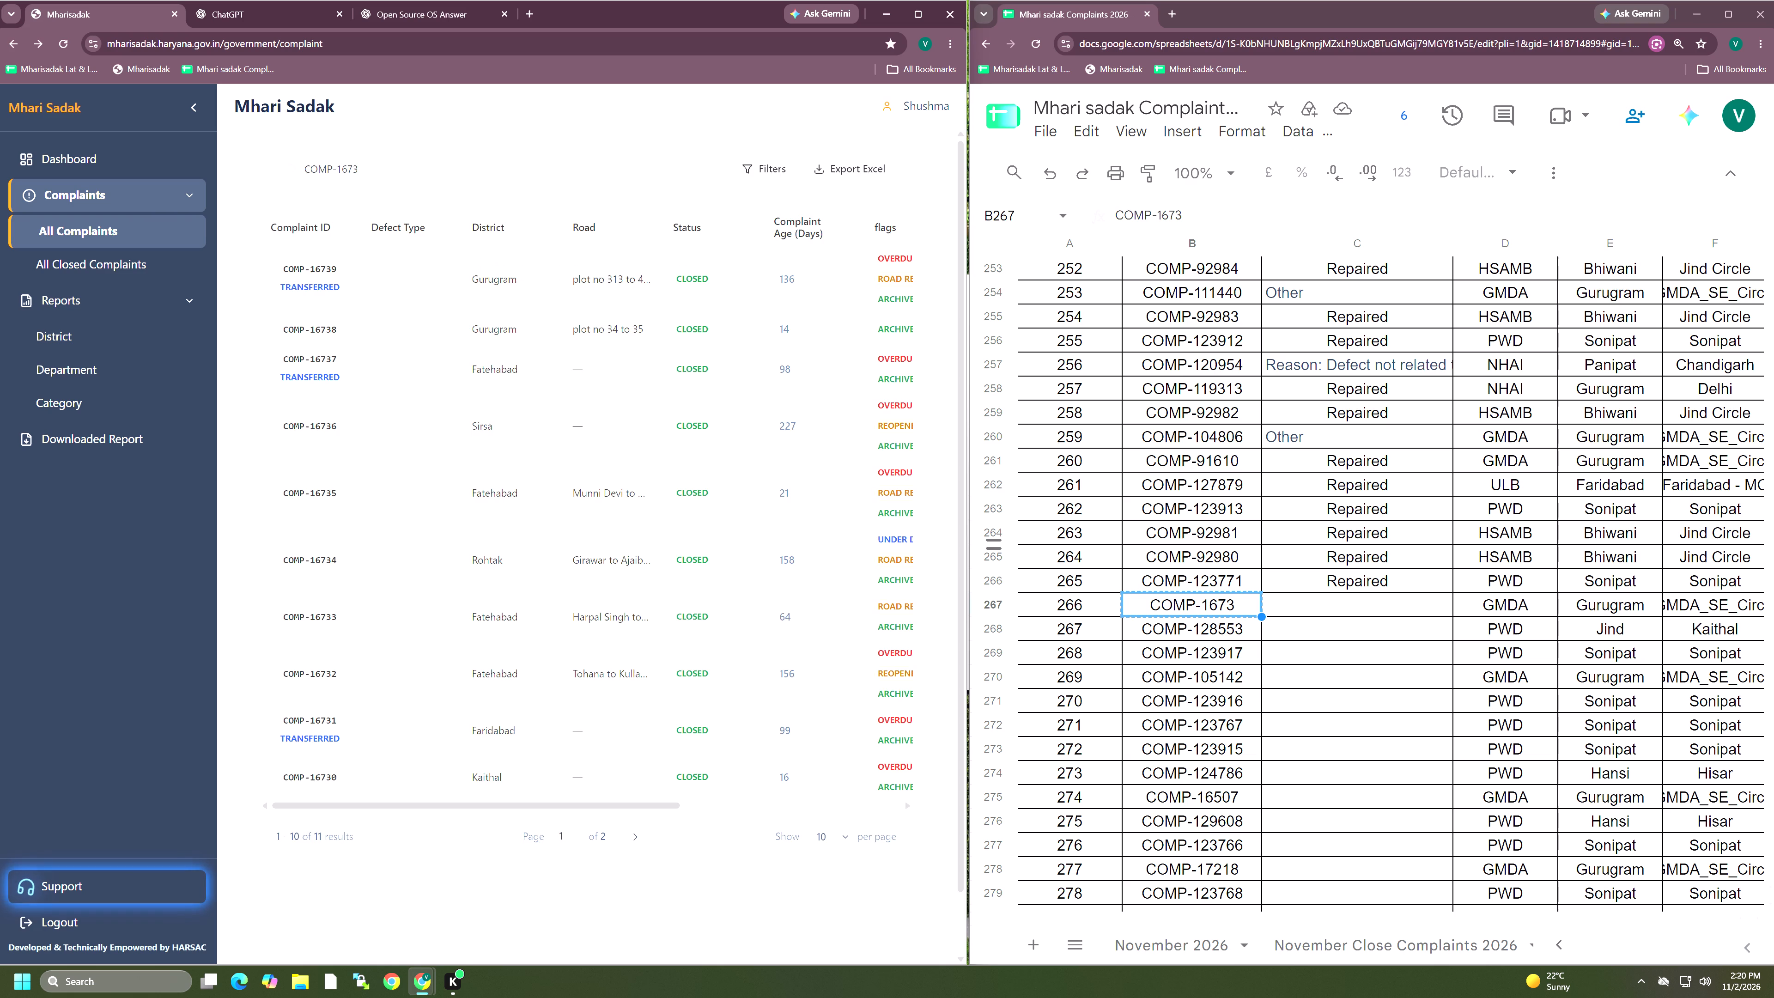
{"action": "left_click", "coordinate": [630, 845]}
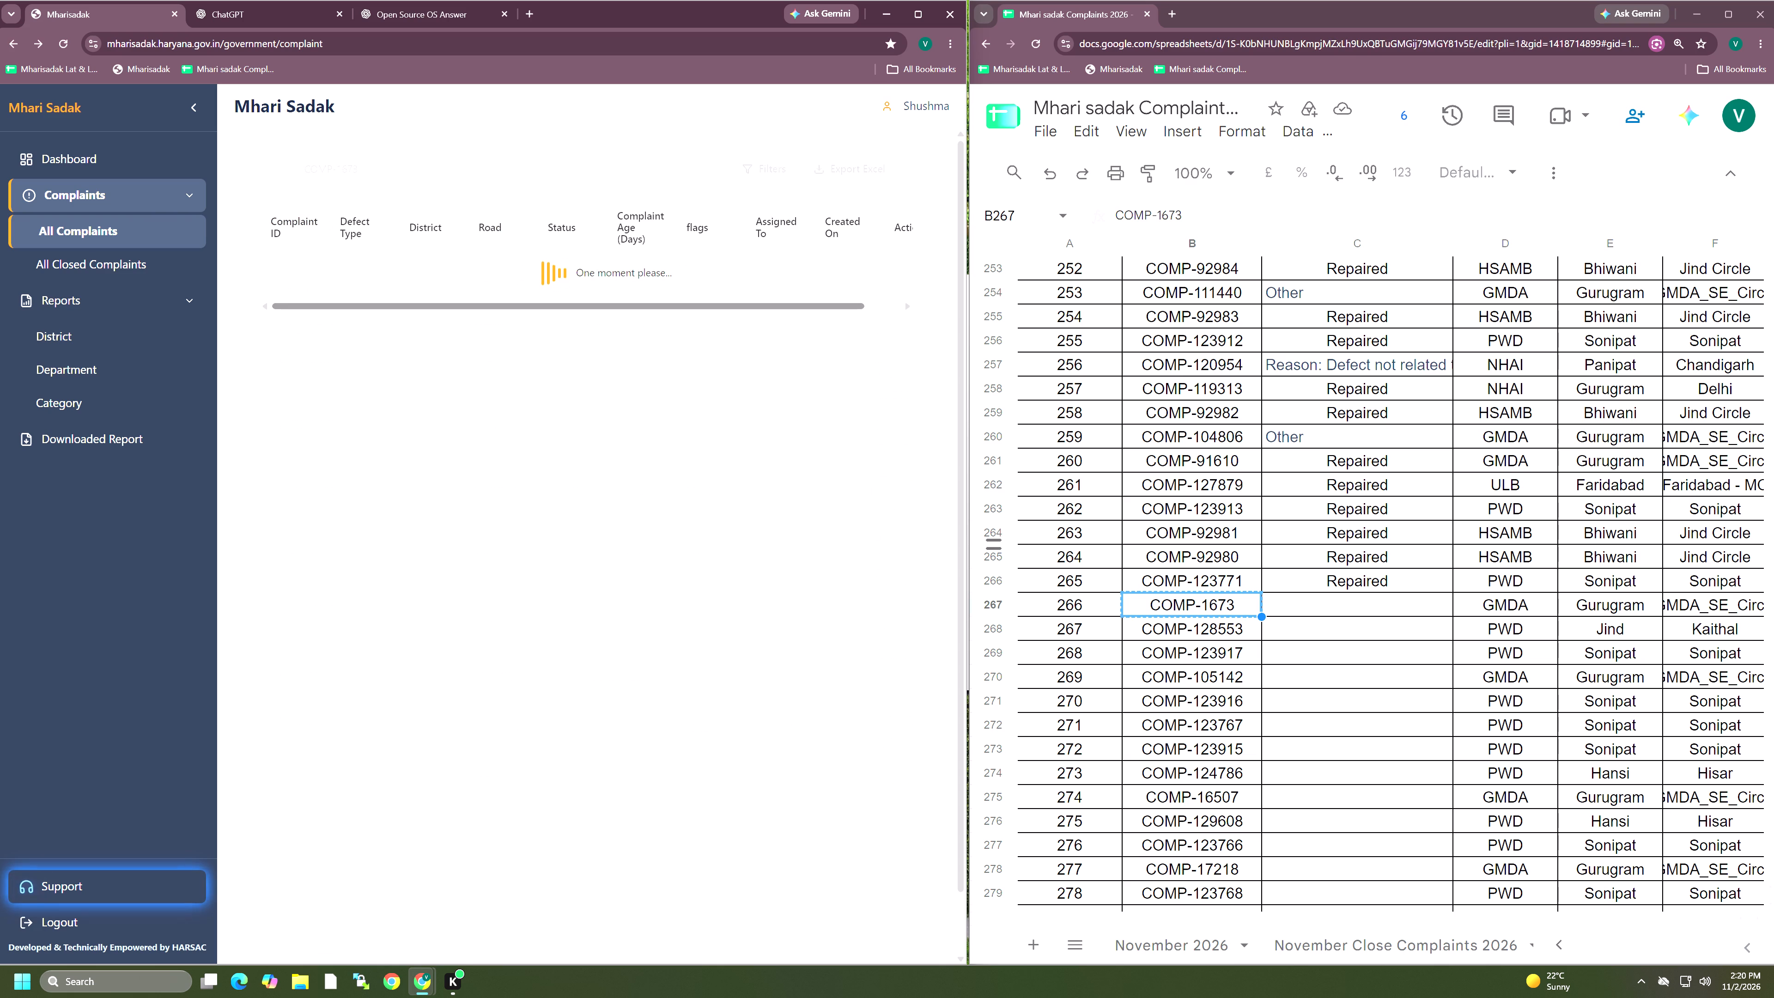
{"action": "left_click", "coordinate": [494, 285]}
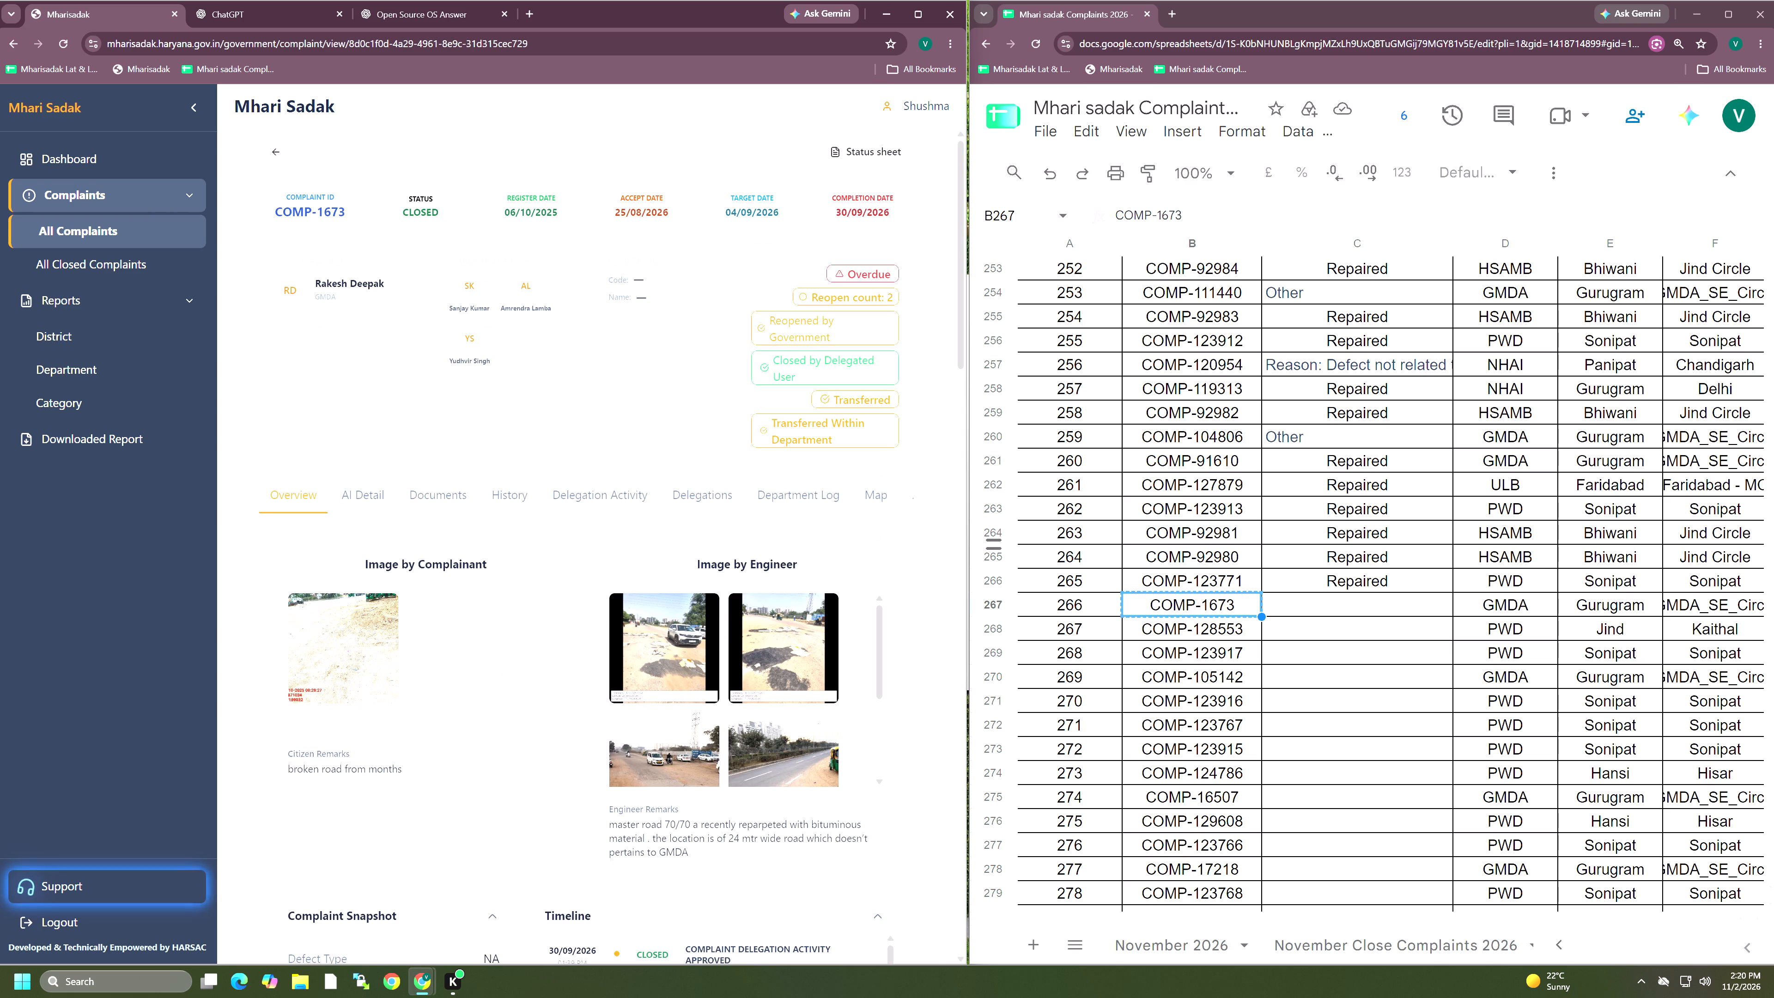
{"action": "left_click_drag", "start_coordinate": [606, 828], "coordinate": [711, 875]}
{"action": "key", "text": "ctrl+c"}
{"action": "left_click", "coordinate": [1346, 606]}
{"action": "key", "text": "ctrl+v"}
Look up complaint COMP-128553 in the portal using its ID from the sheet and enter Repaired for it in column C.
{"action": "left_click", "coordinate": [1169, 639]}
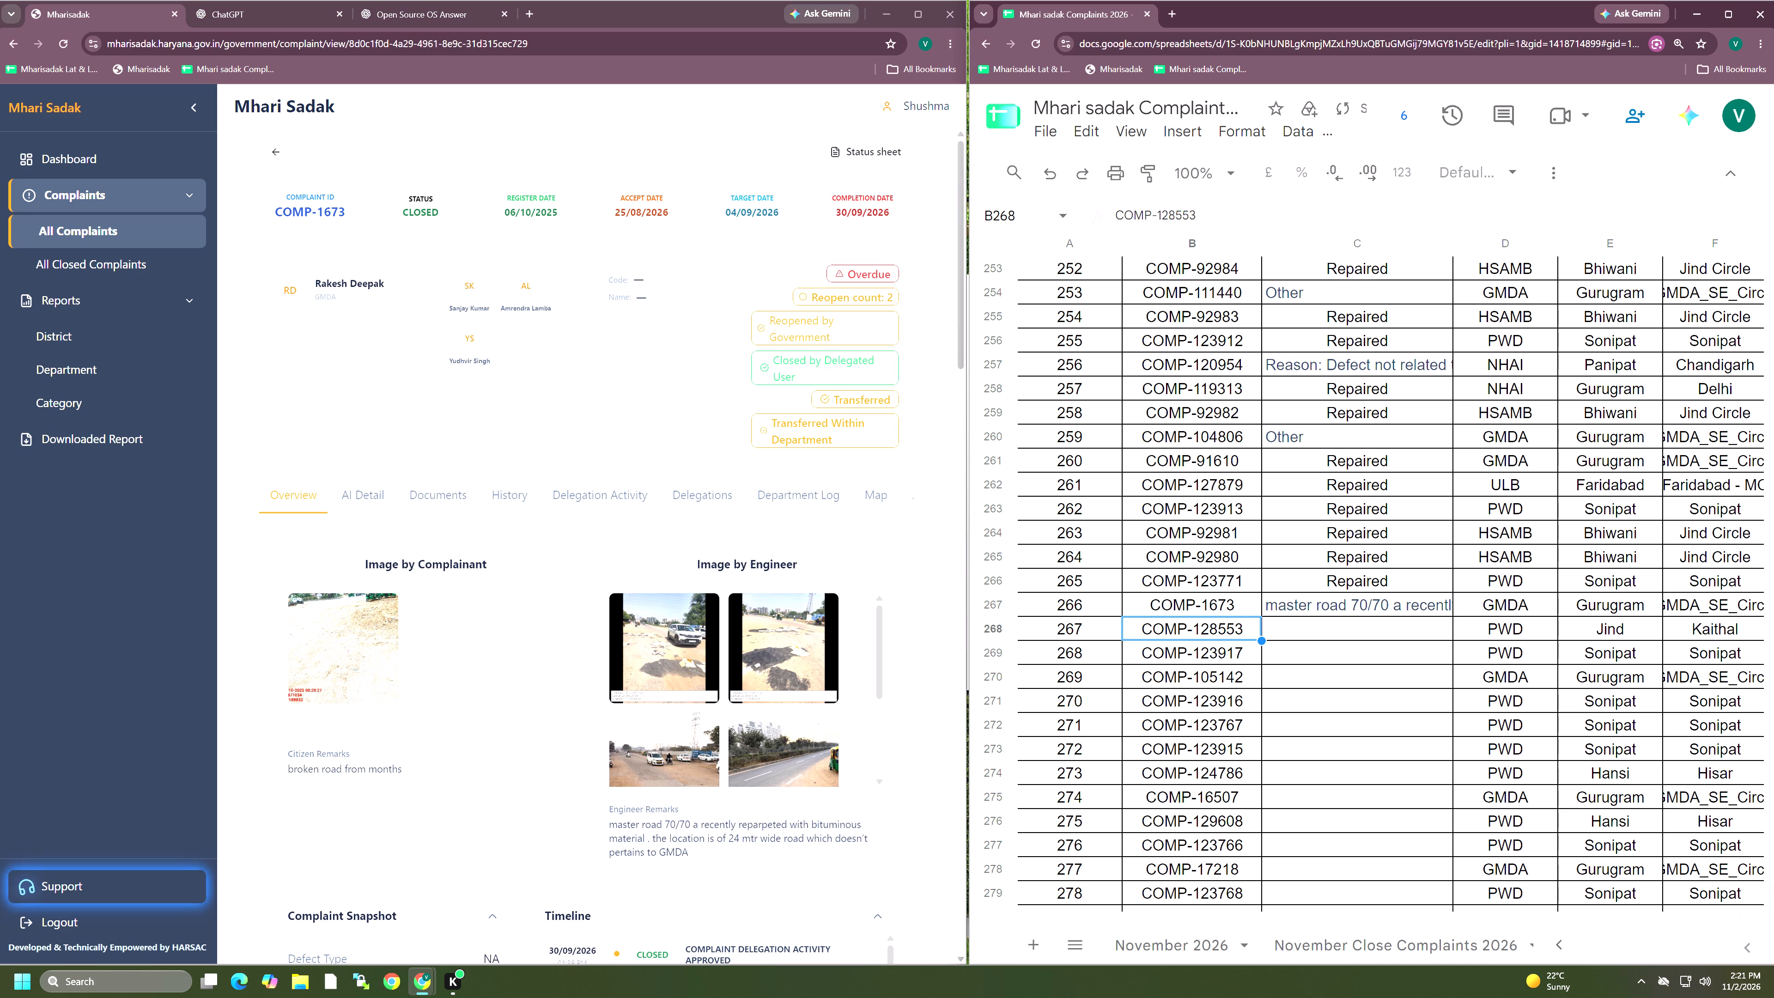
{"action": "key", "text": "ctrl+c"}
{"action": "left_click", "coordinate": [274, 150]}
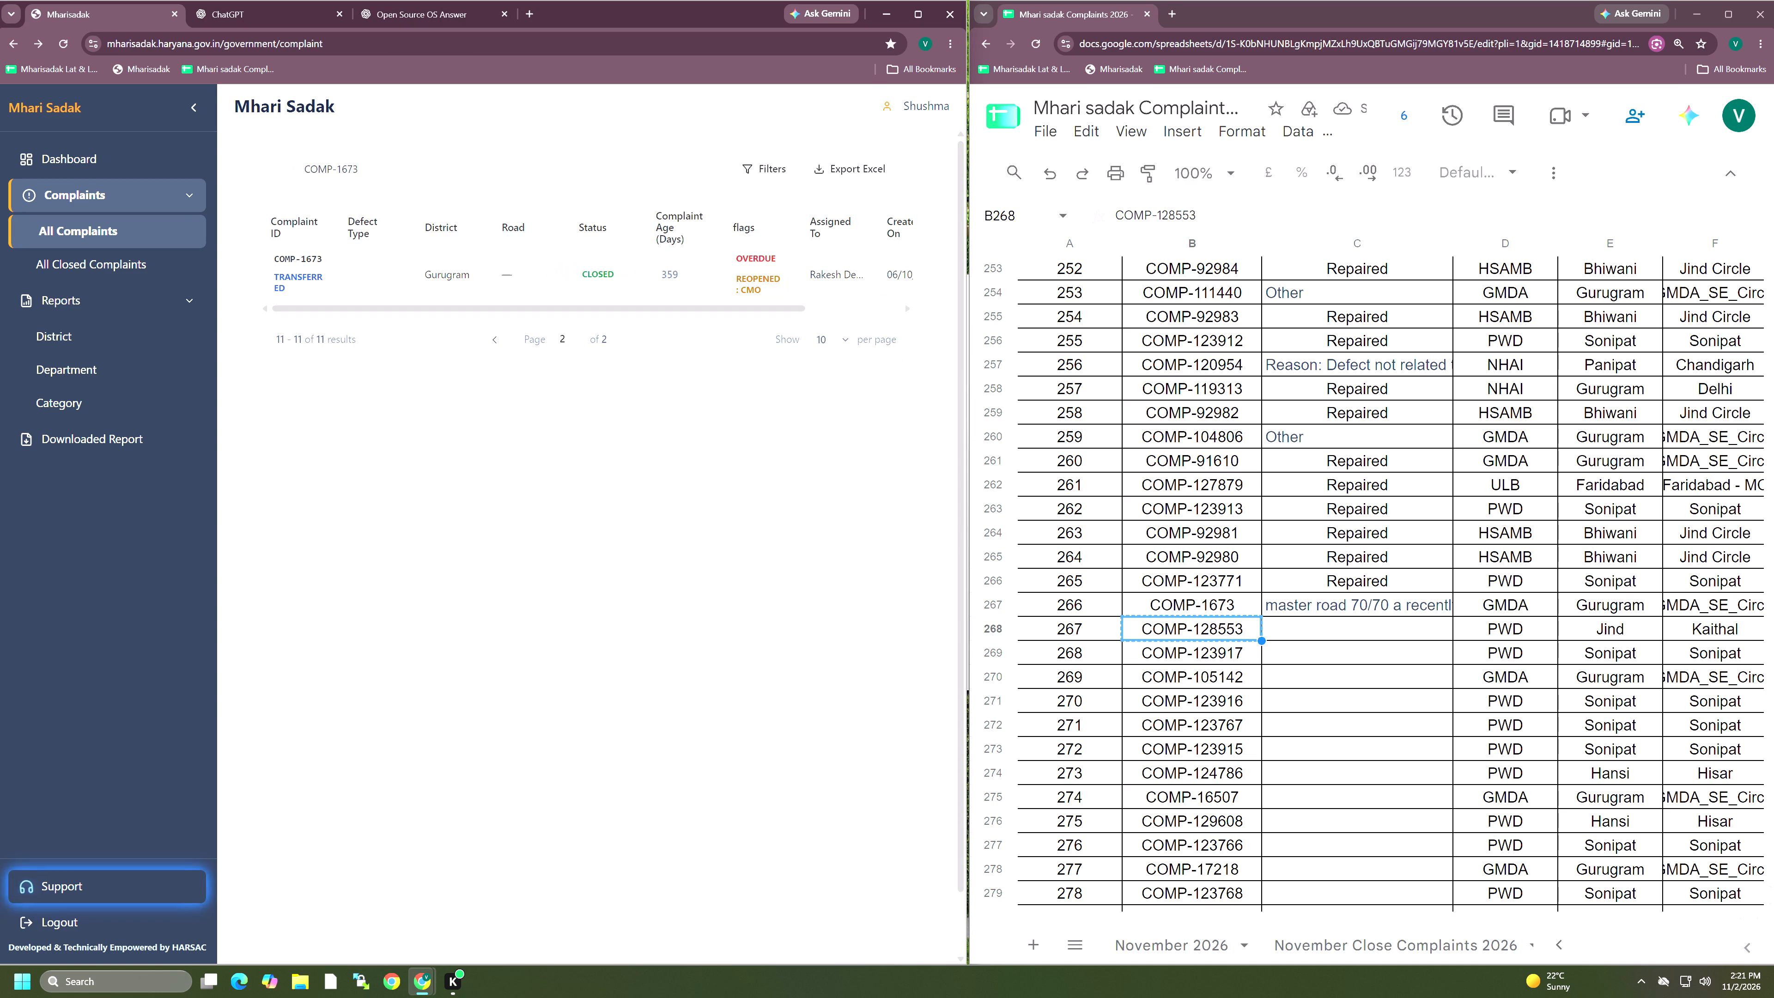
{"action": "left_click_drag", "start_coordinate": [361, 167], "coordinate": [277, 201]}
{"action": "key", "text": "ctrl+v"}
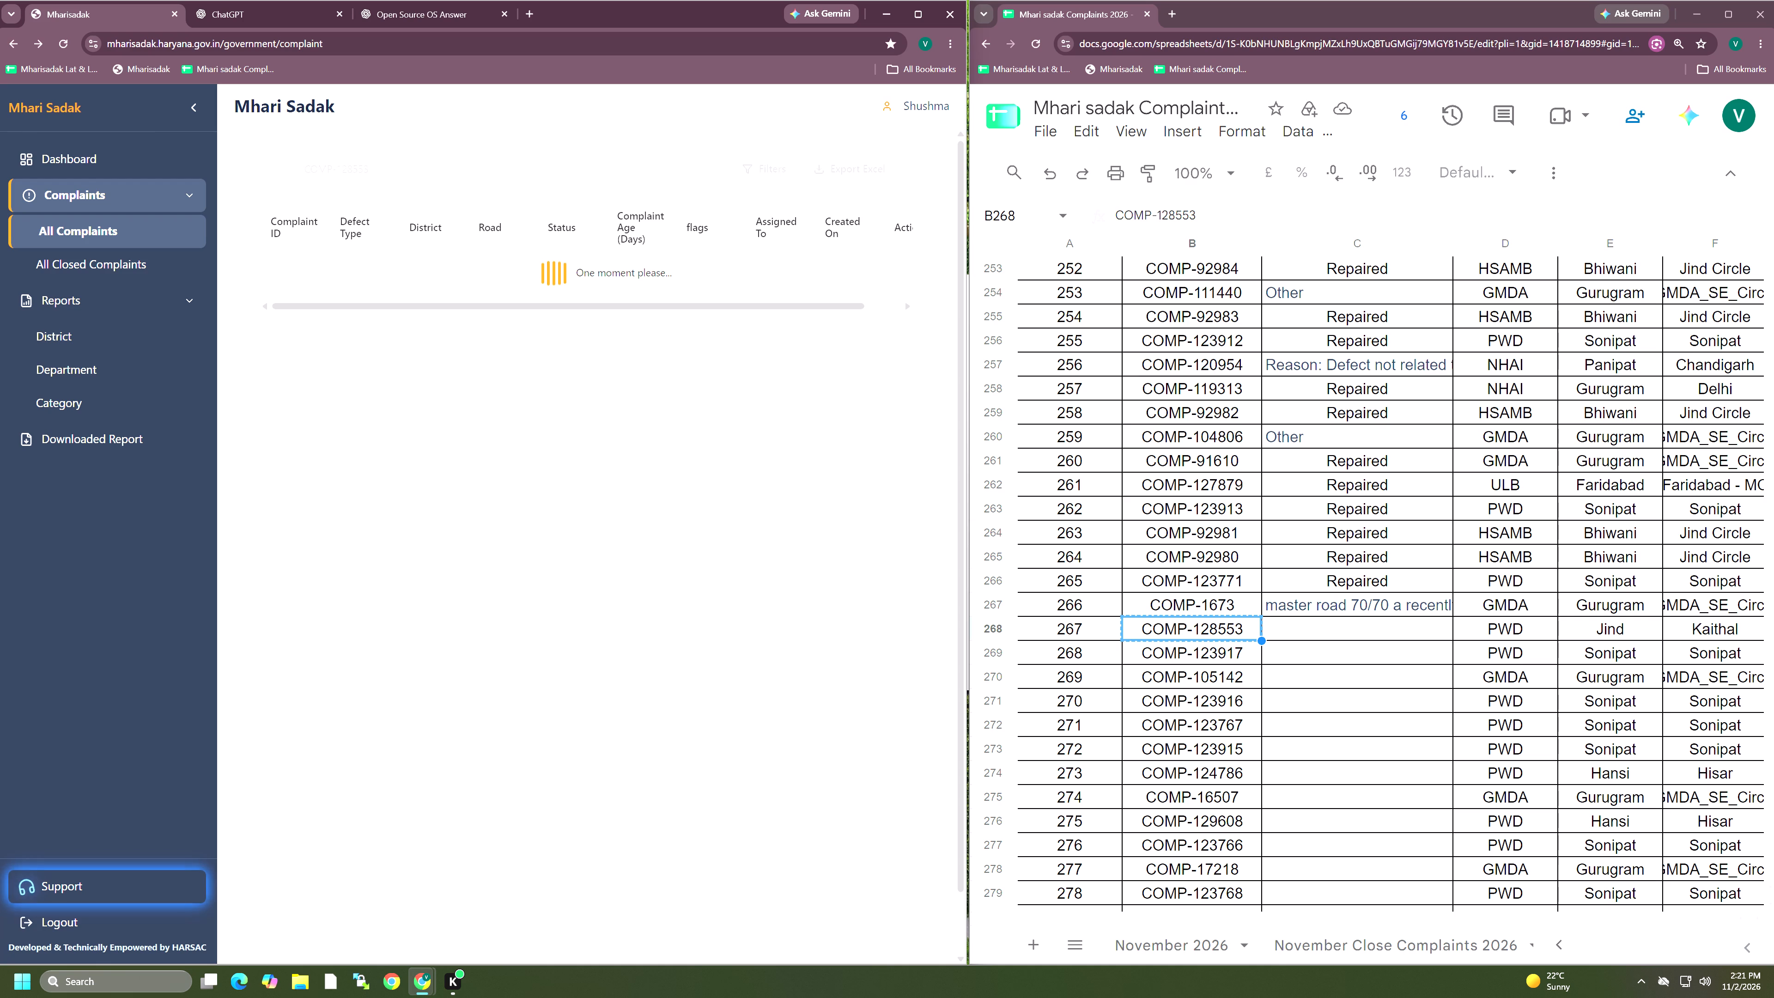
{"action": "left_click", "coordinate": [504, 274]}
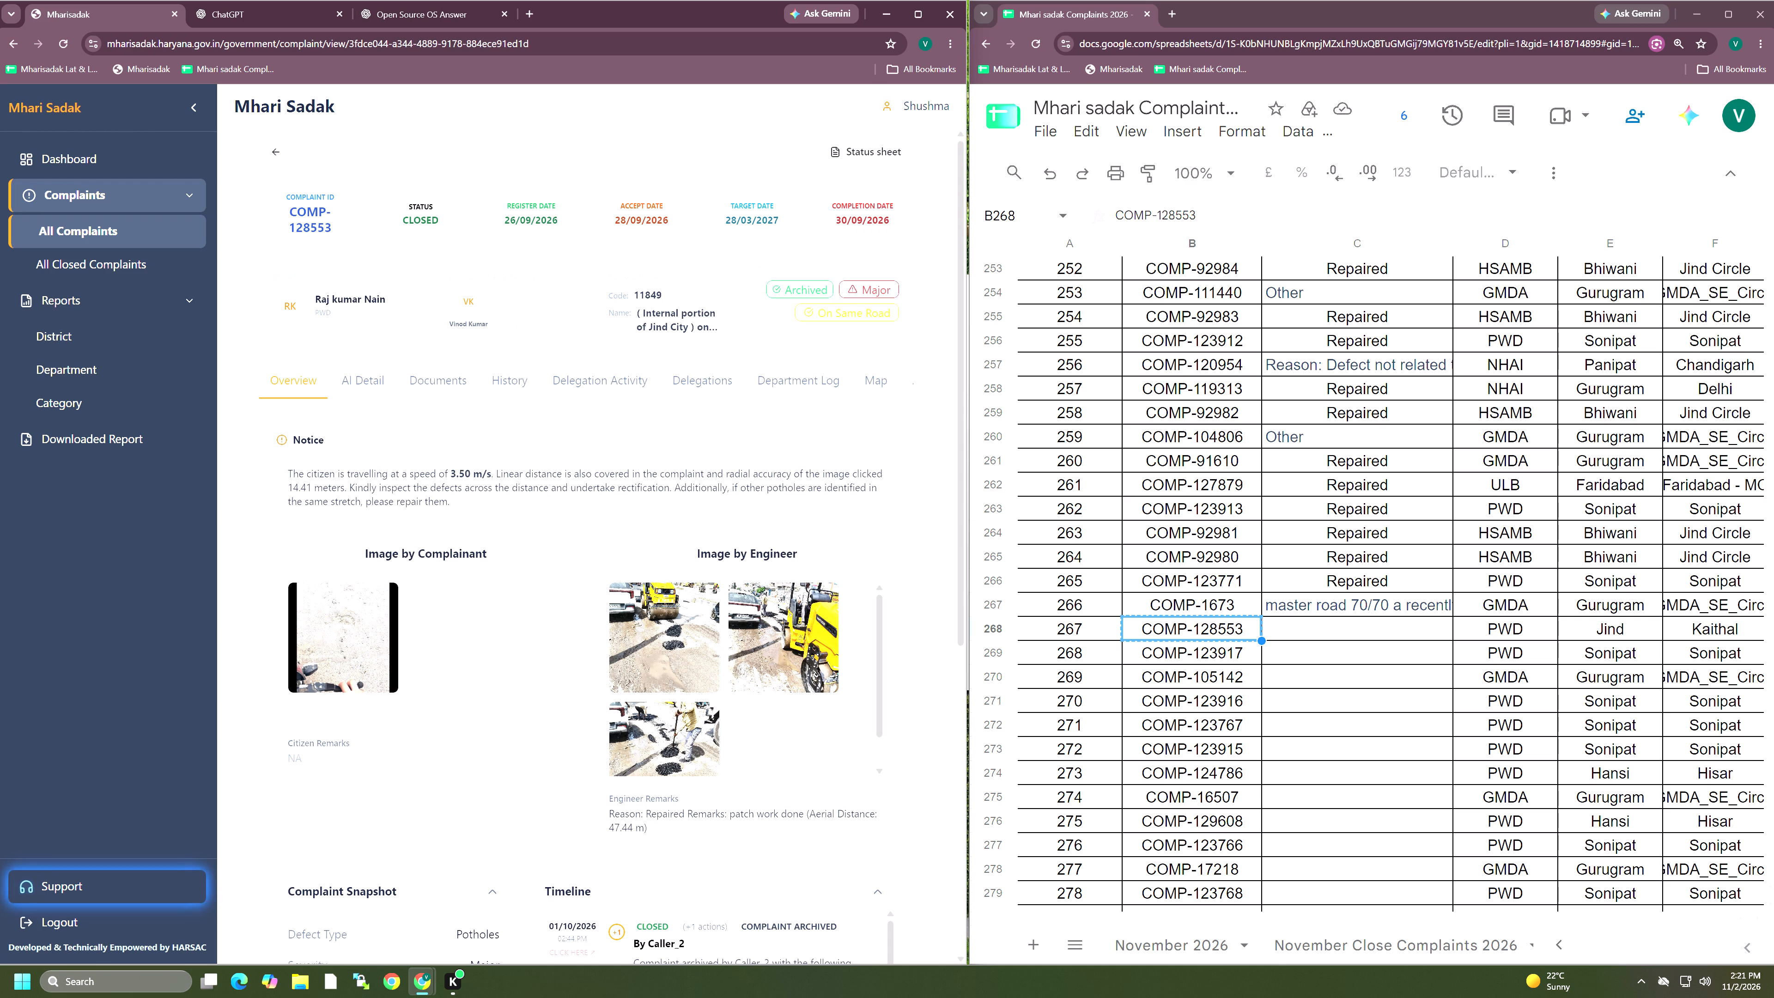
{"action": "left_click", "coordinate": [1323, 633]}
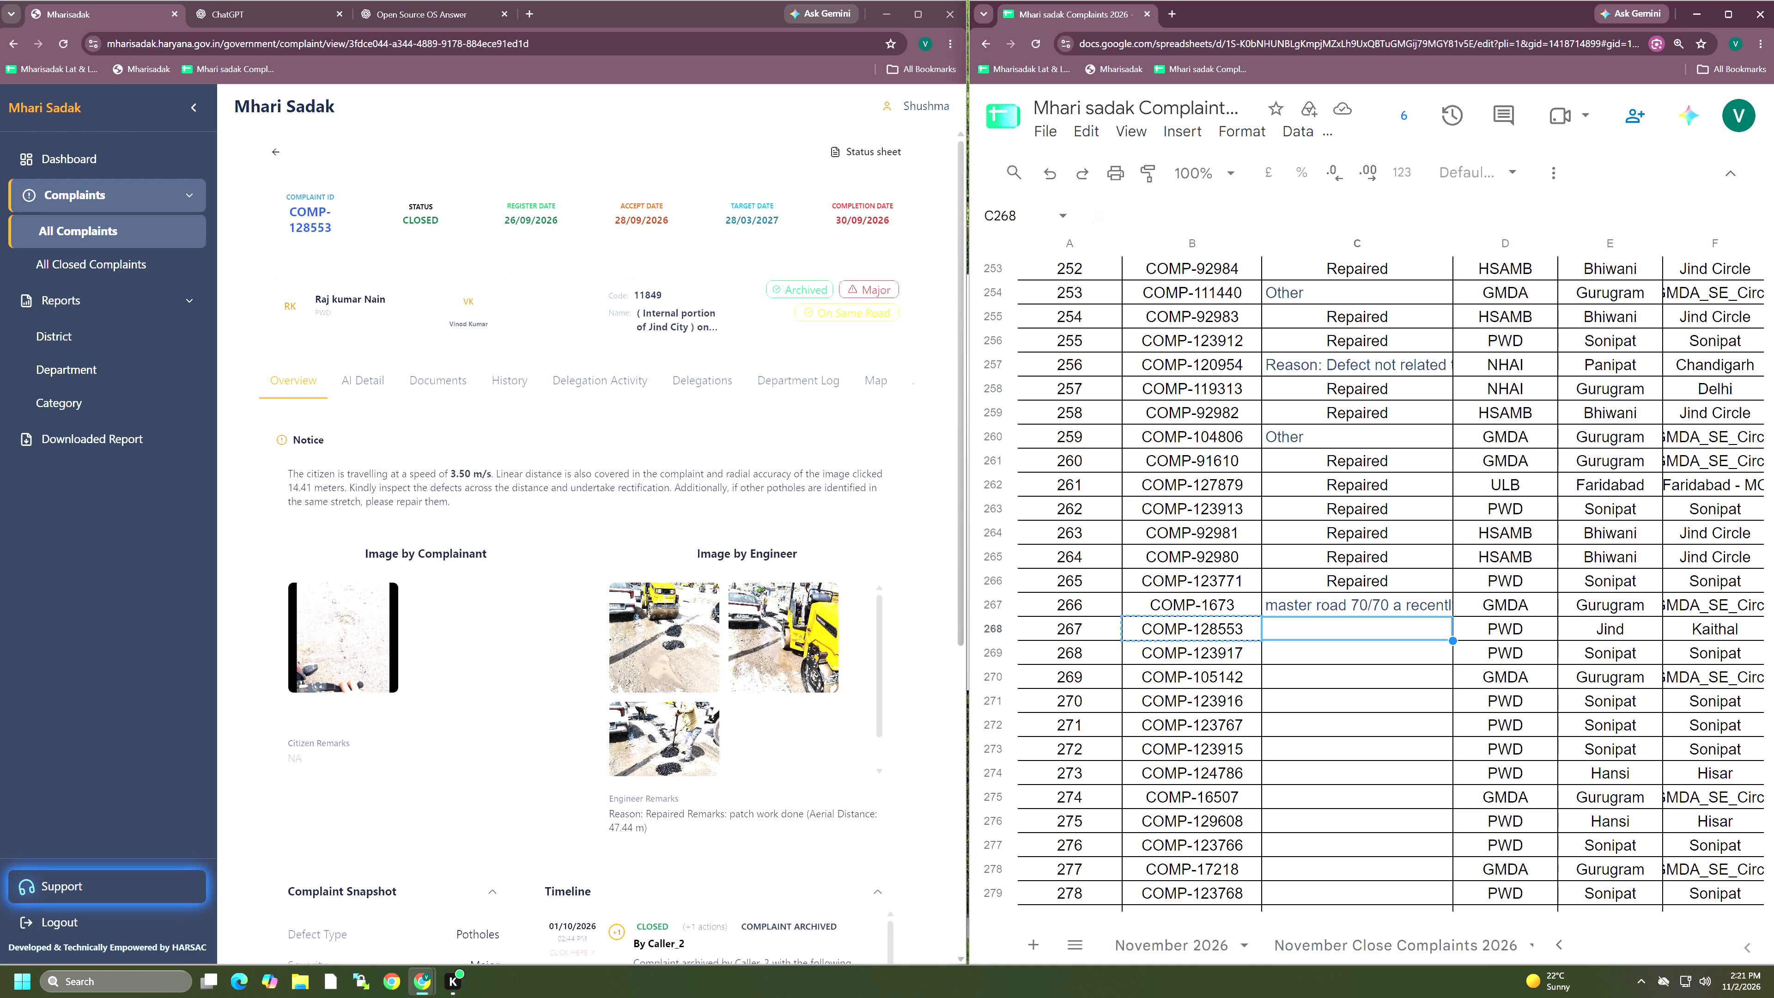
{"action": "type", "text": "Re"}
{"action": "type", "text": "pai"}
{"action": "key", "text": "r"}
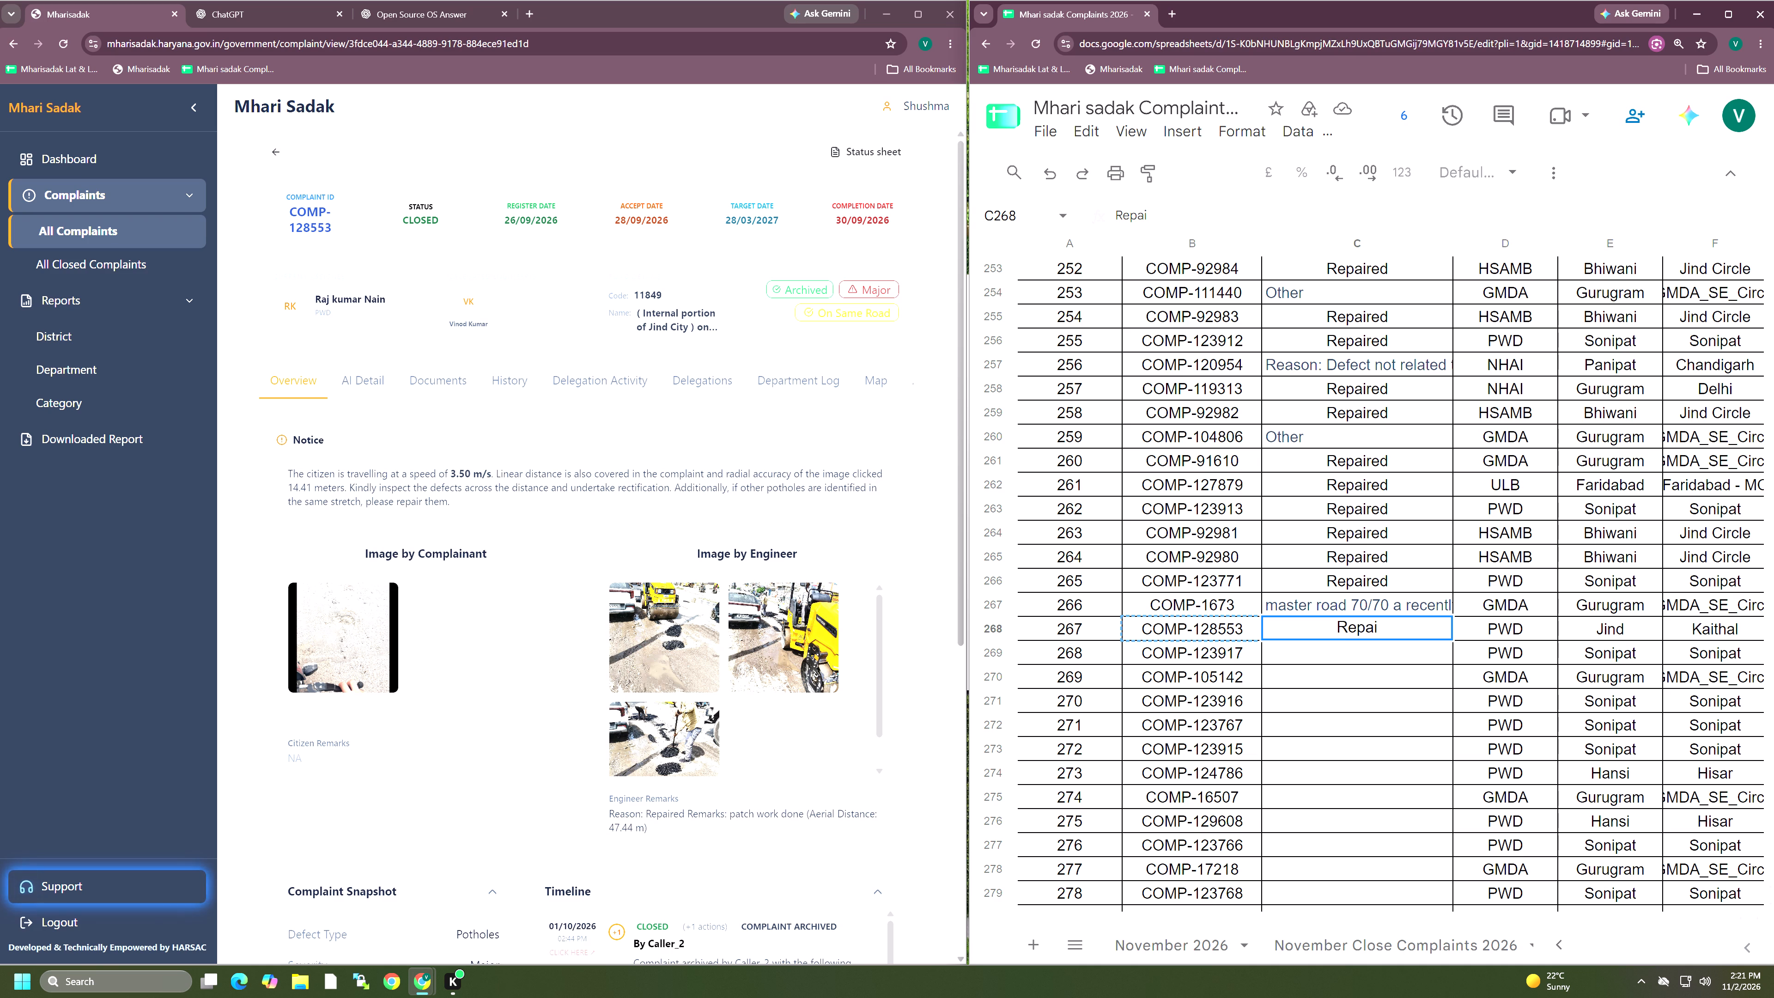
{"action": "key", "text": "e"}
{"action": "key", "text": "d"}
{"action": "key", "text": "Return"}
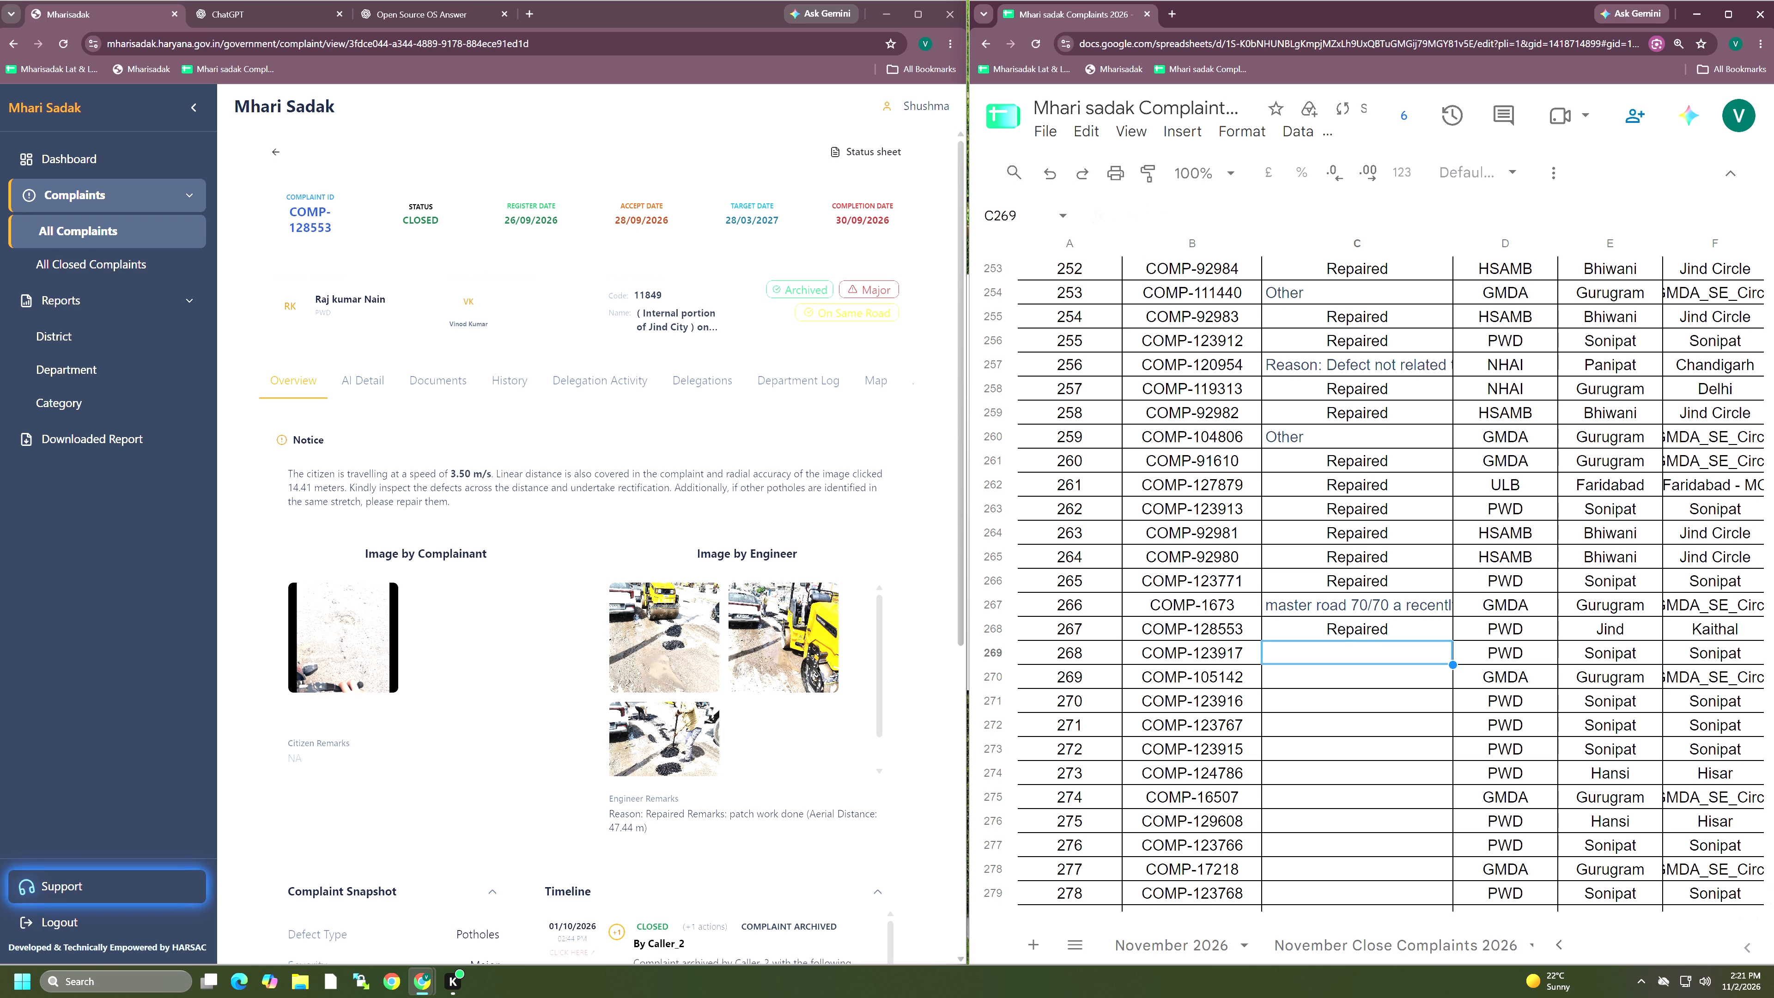
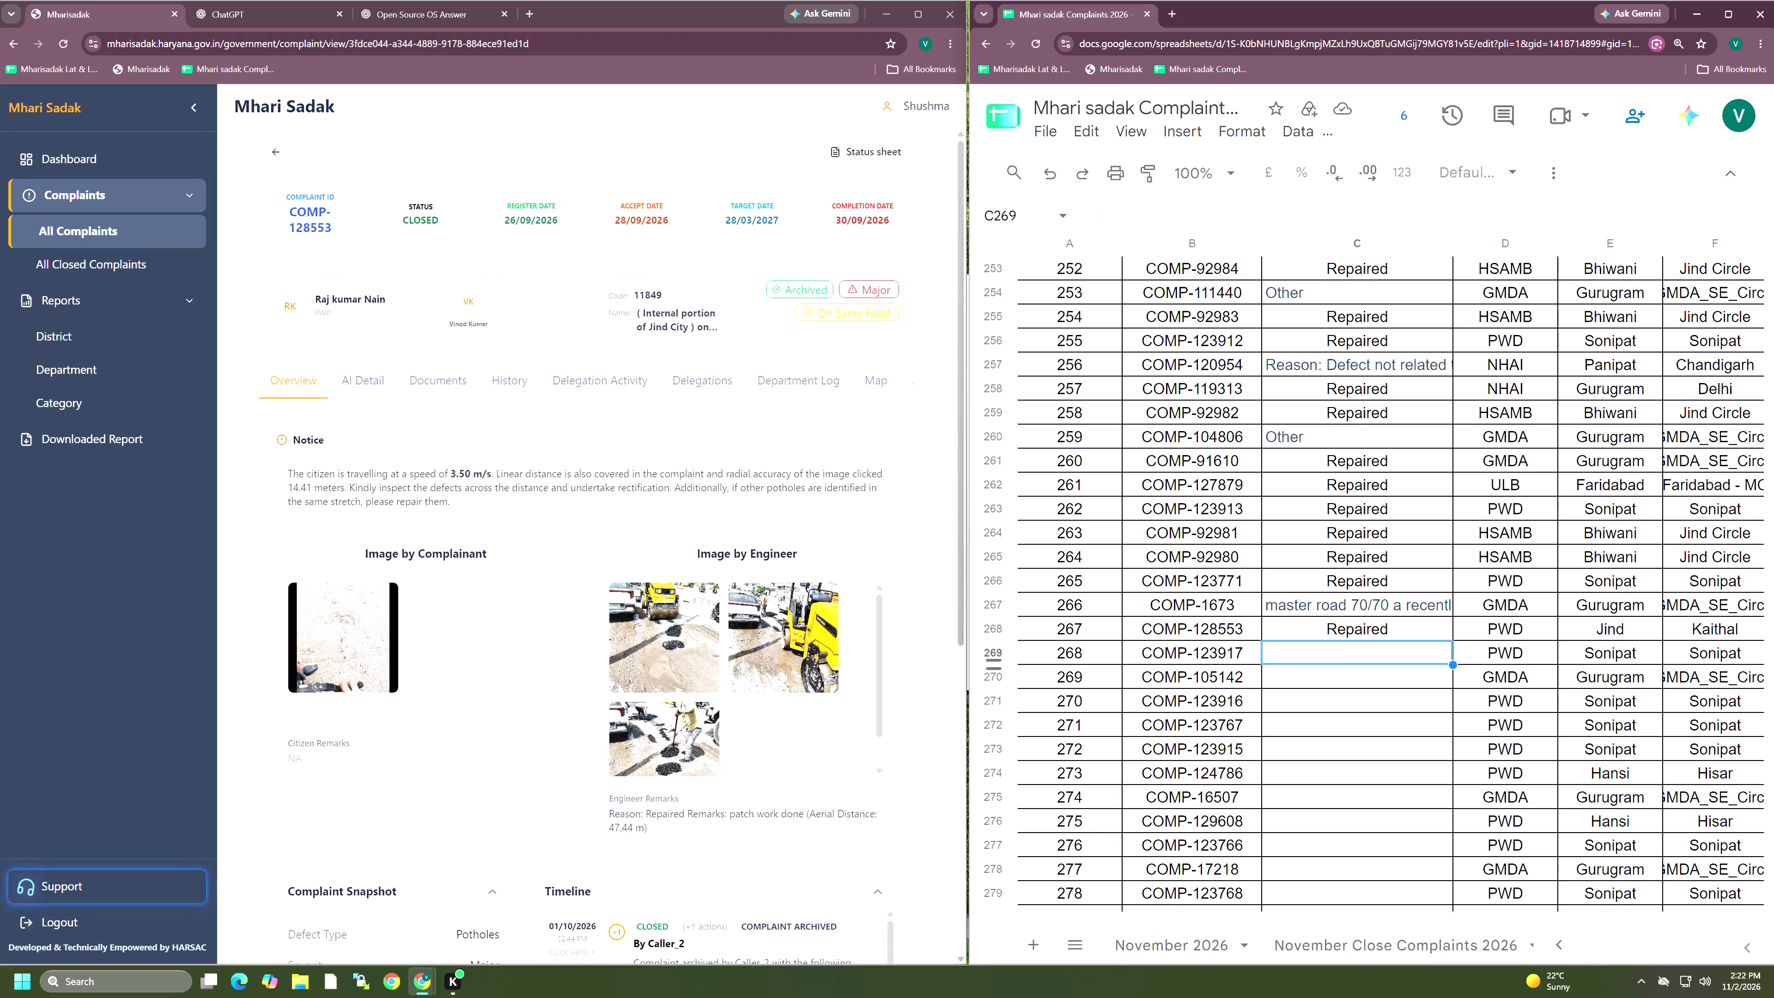
{"action": "scroll", "coordinate": [687, 431], "scroll_direction": "up", "scroll_amount": 4}
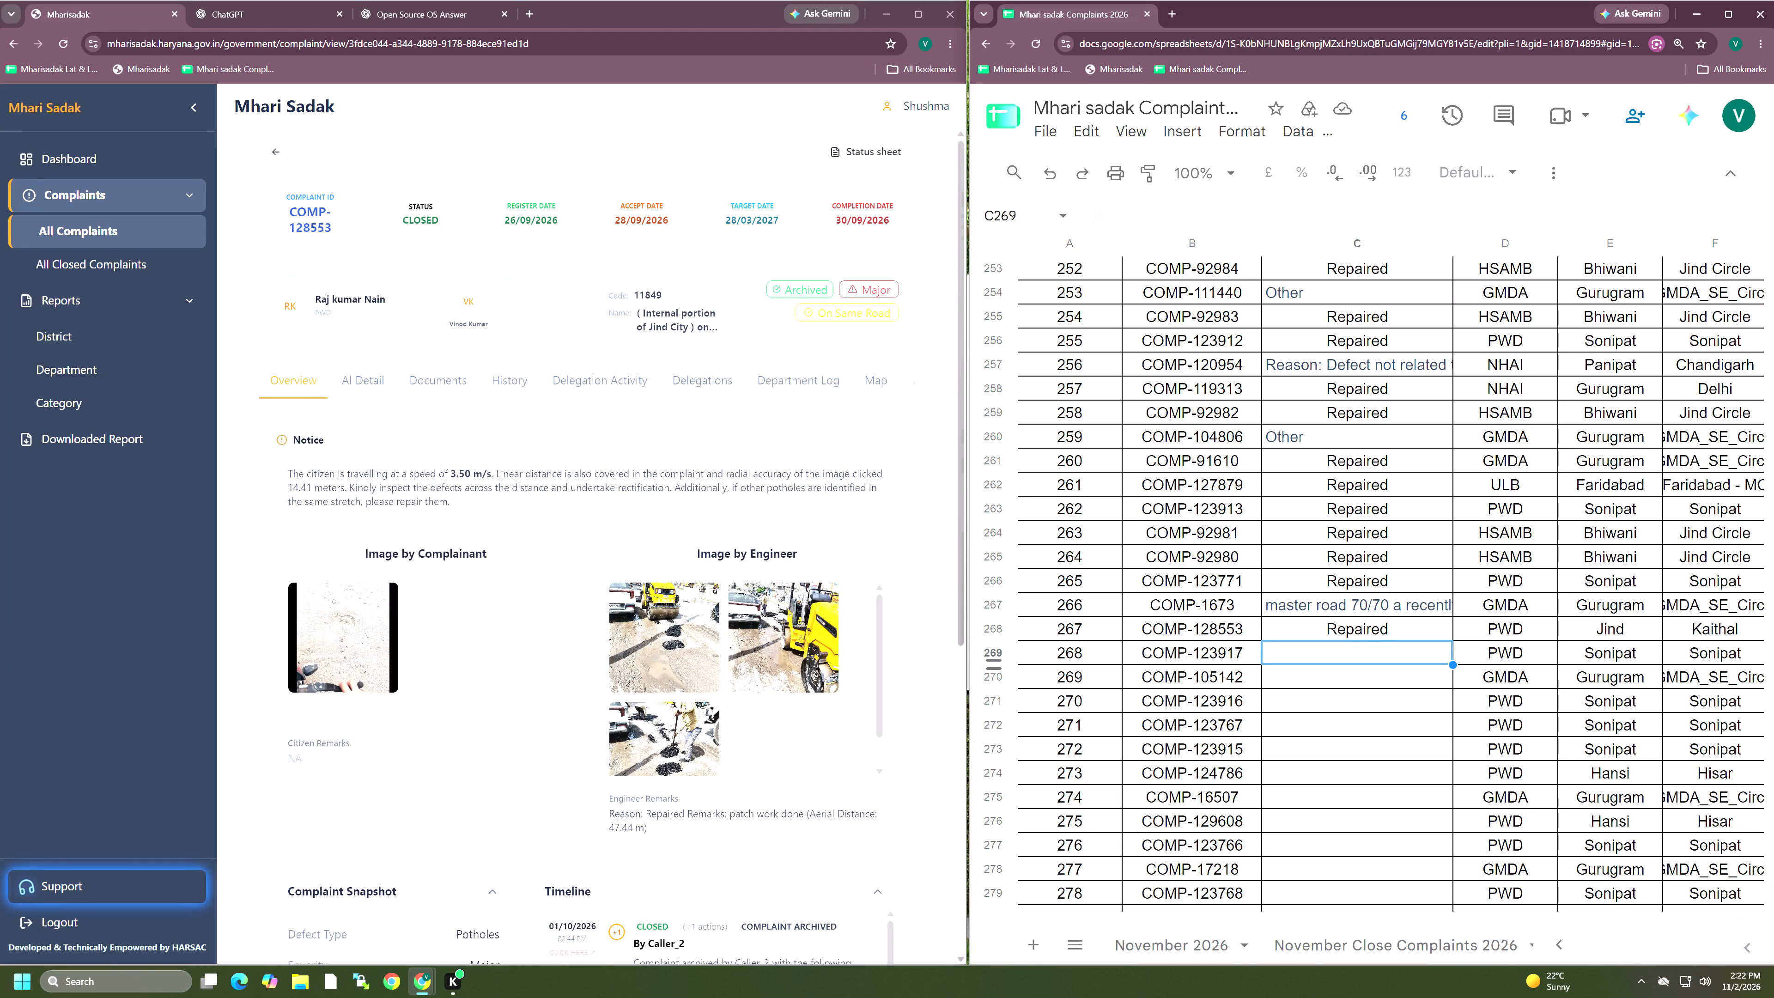
{"action": "left_click", "coordinate": [1238, 656]}
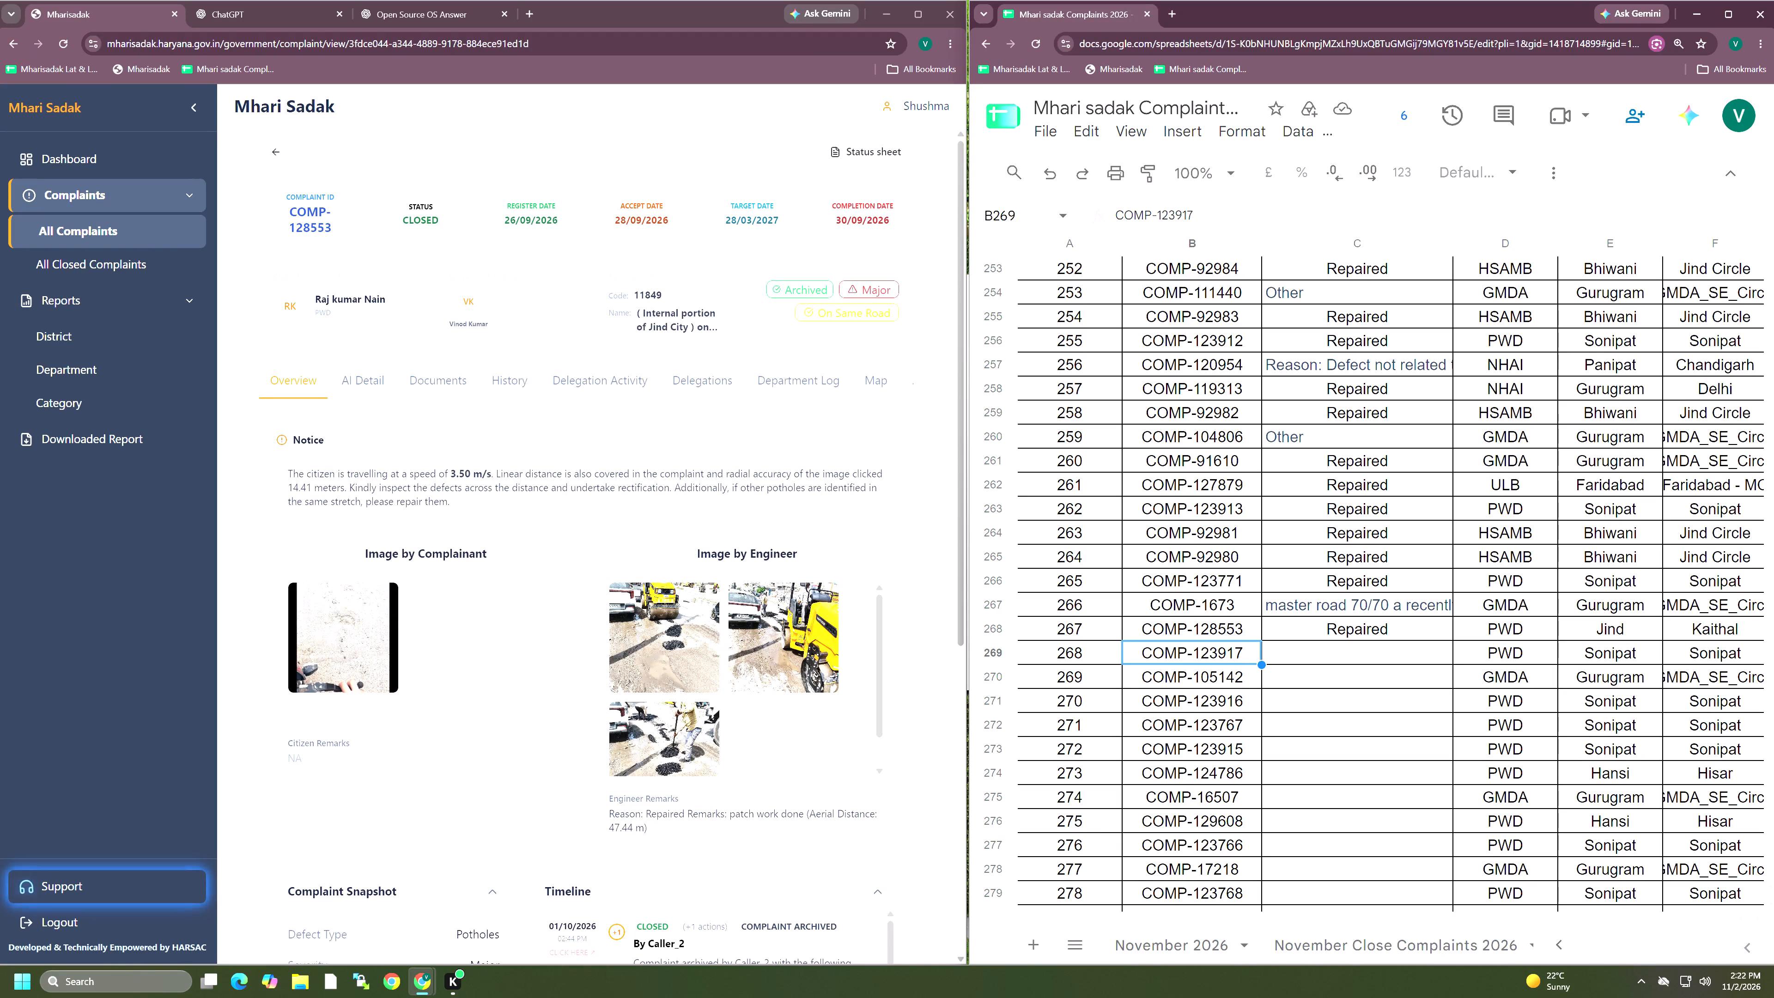
{"action": "key", "text": "ctrl+c"}
{"action": "left_click", "coordinate": [275, 147]}
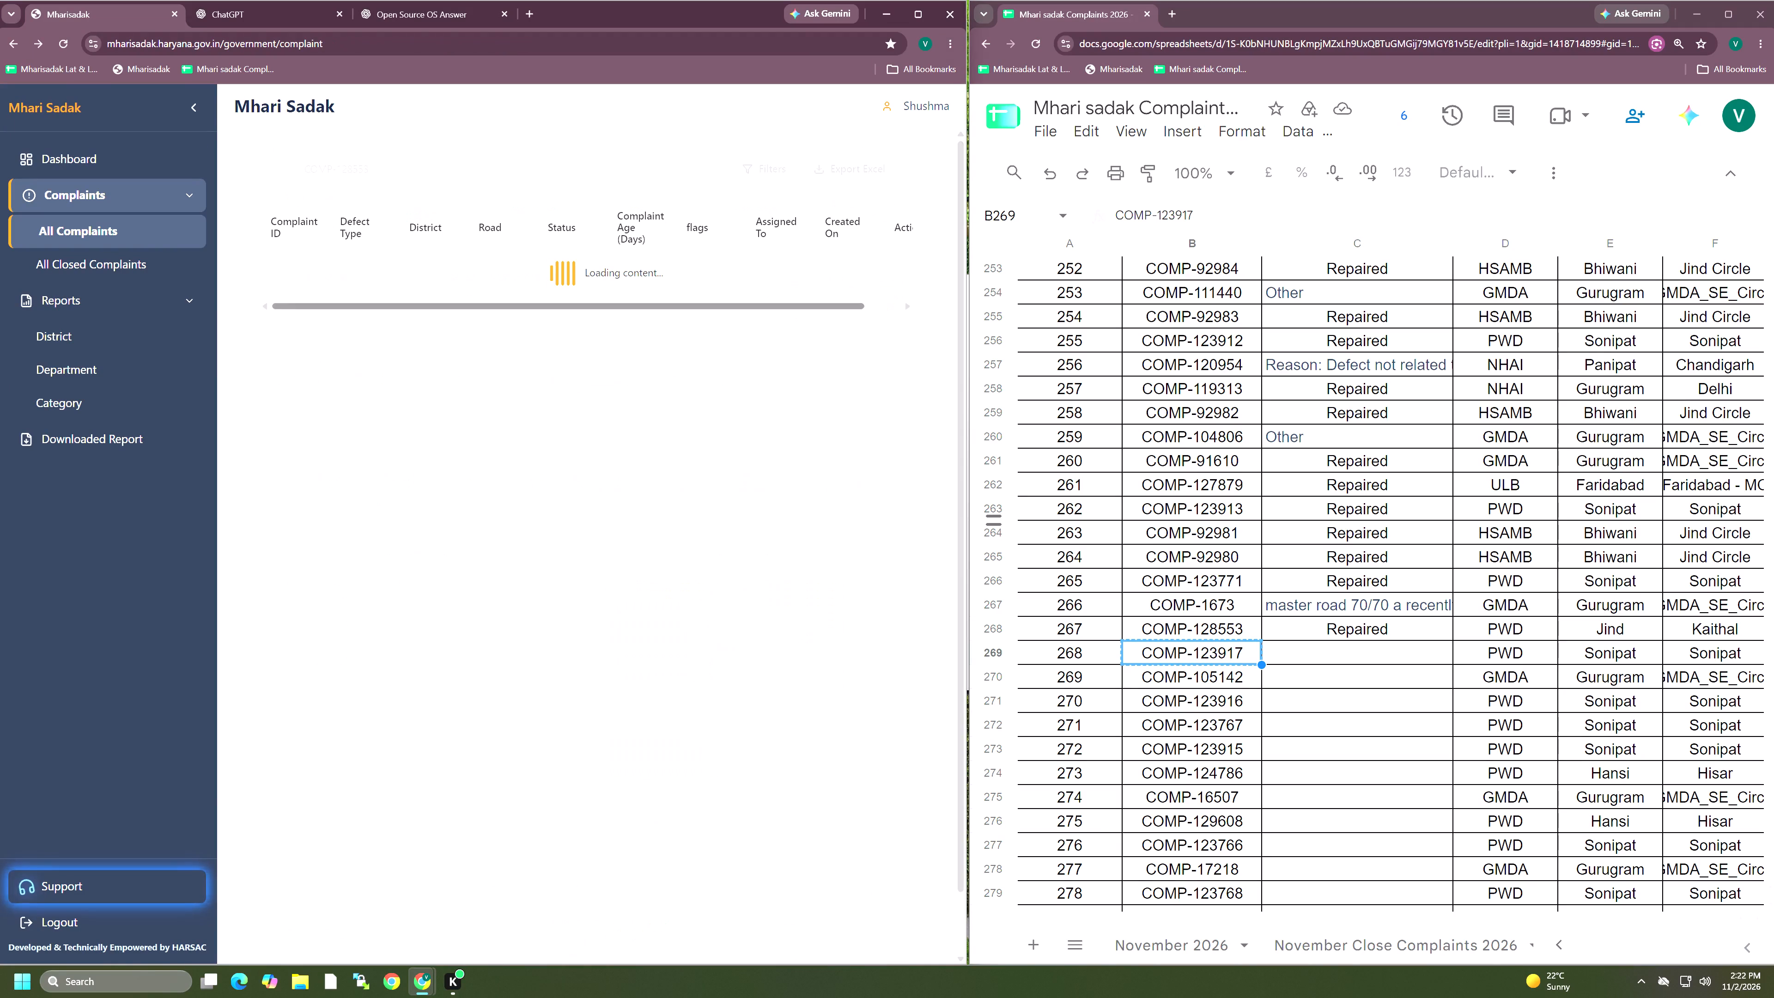
{"action": "left_click_drag", "start_coordinate": [371, 169], "coordinate": [308, 187]}
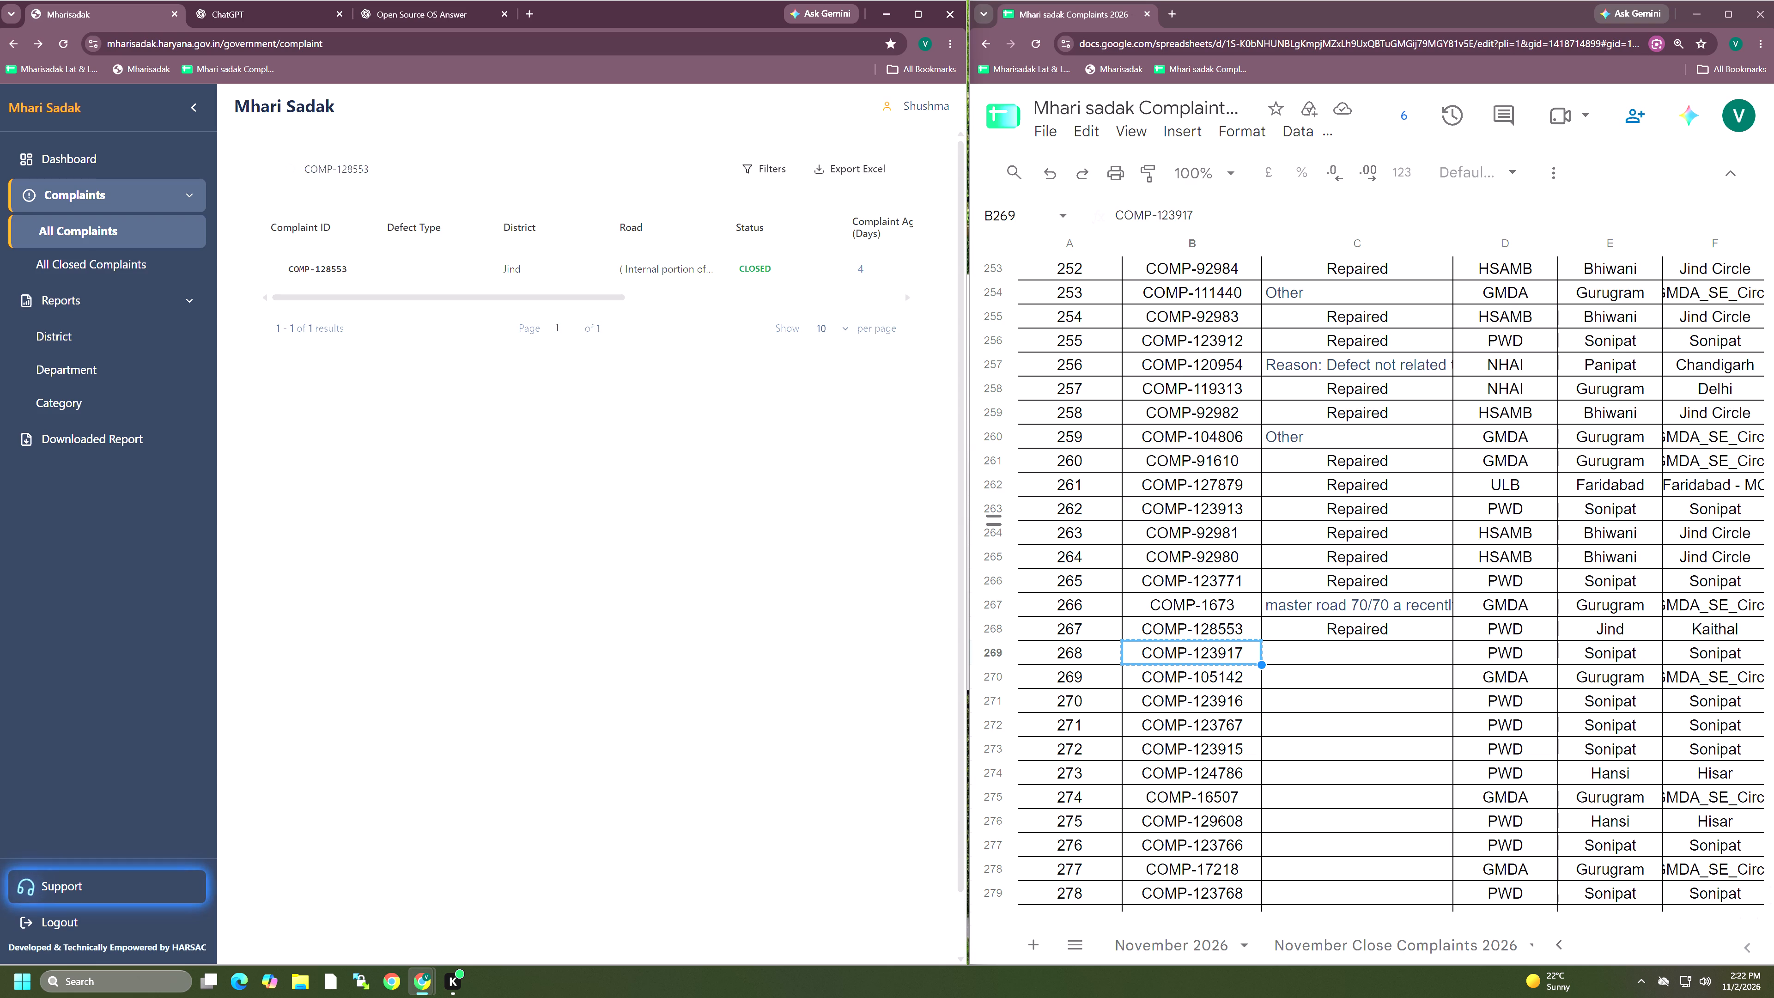
{"action": "left_click_drag", "start_coordinate": [308, 187], "coordinate": [289, 194]}
{"action": "key", "text": "ctrl+v"}
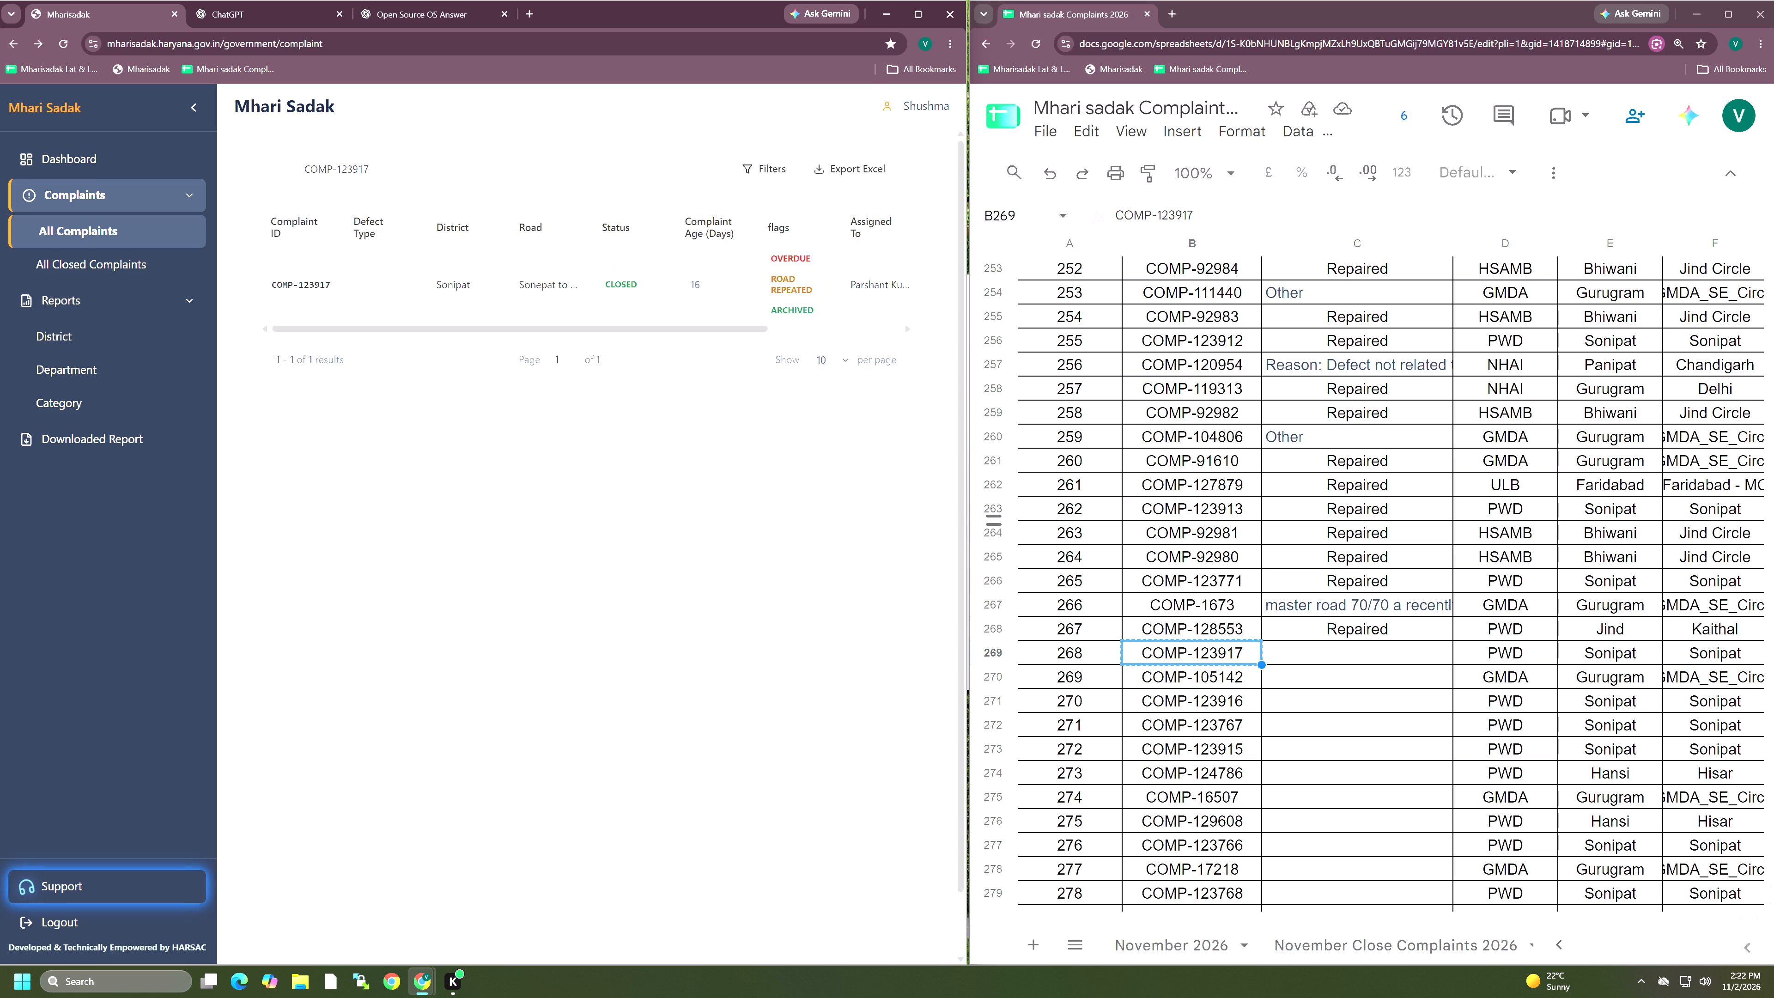
{"action": "left_click", "coordinate": [475, 287]}
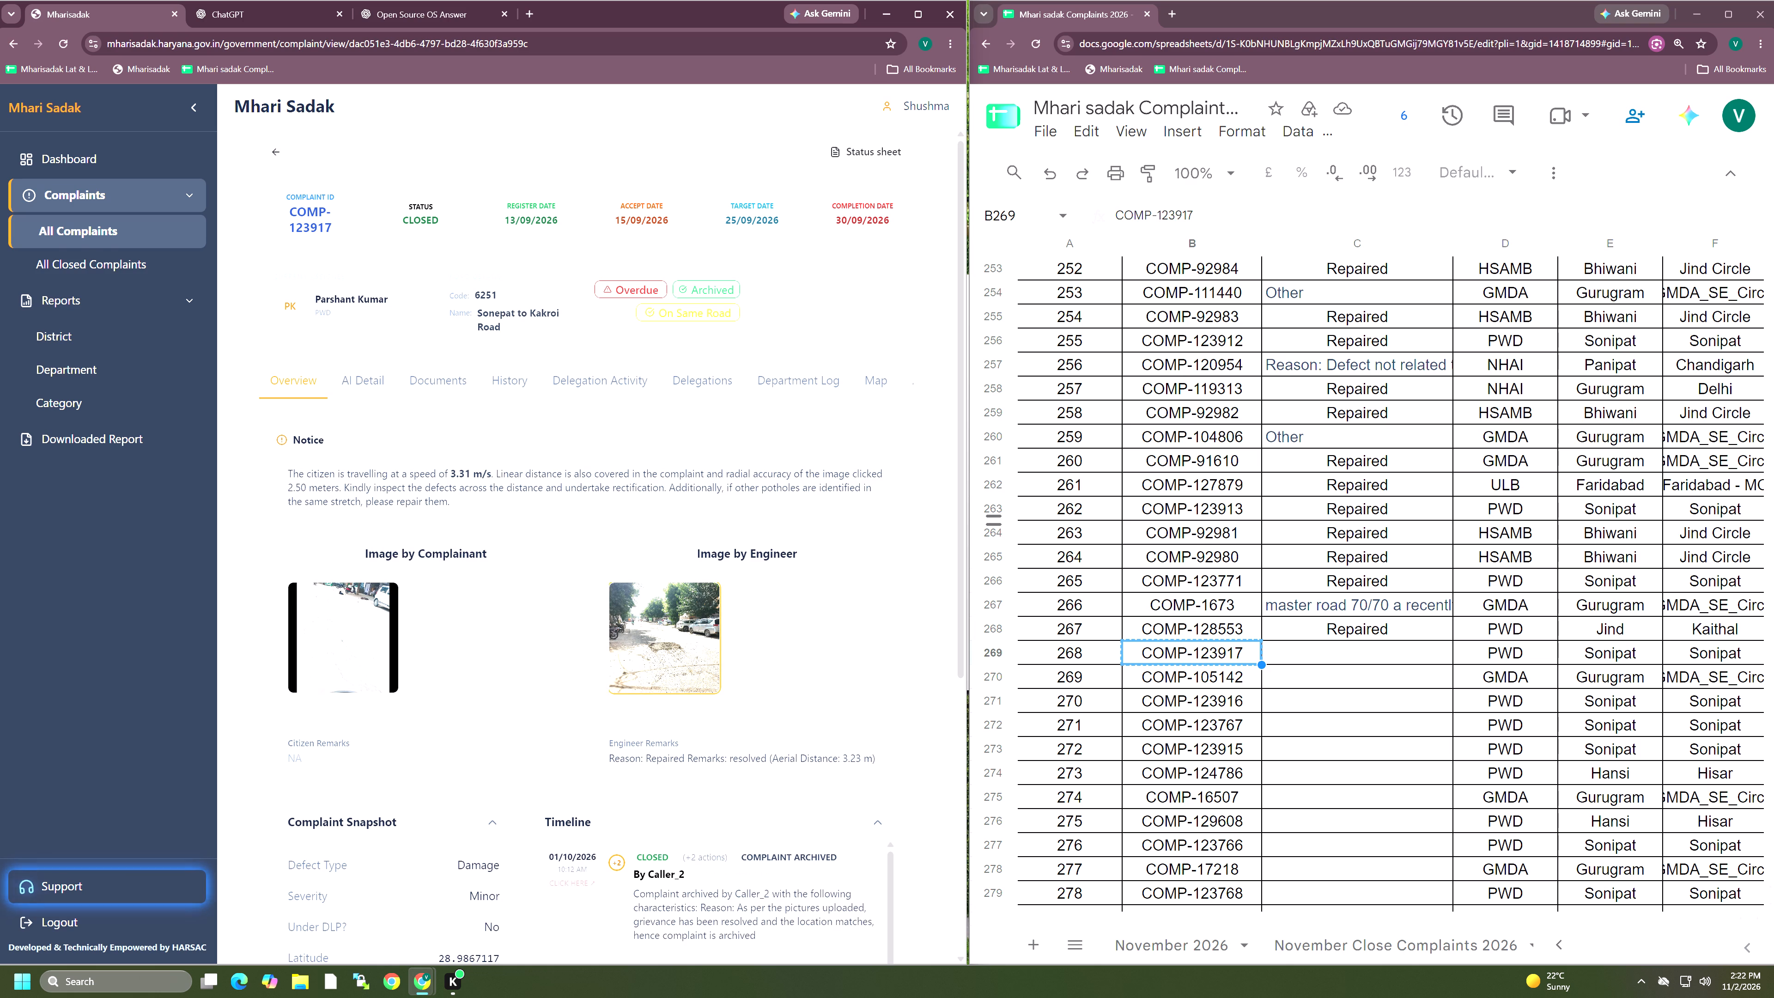
{"action": "left_click", "coordinate": [331, 636]}
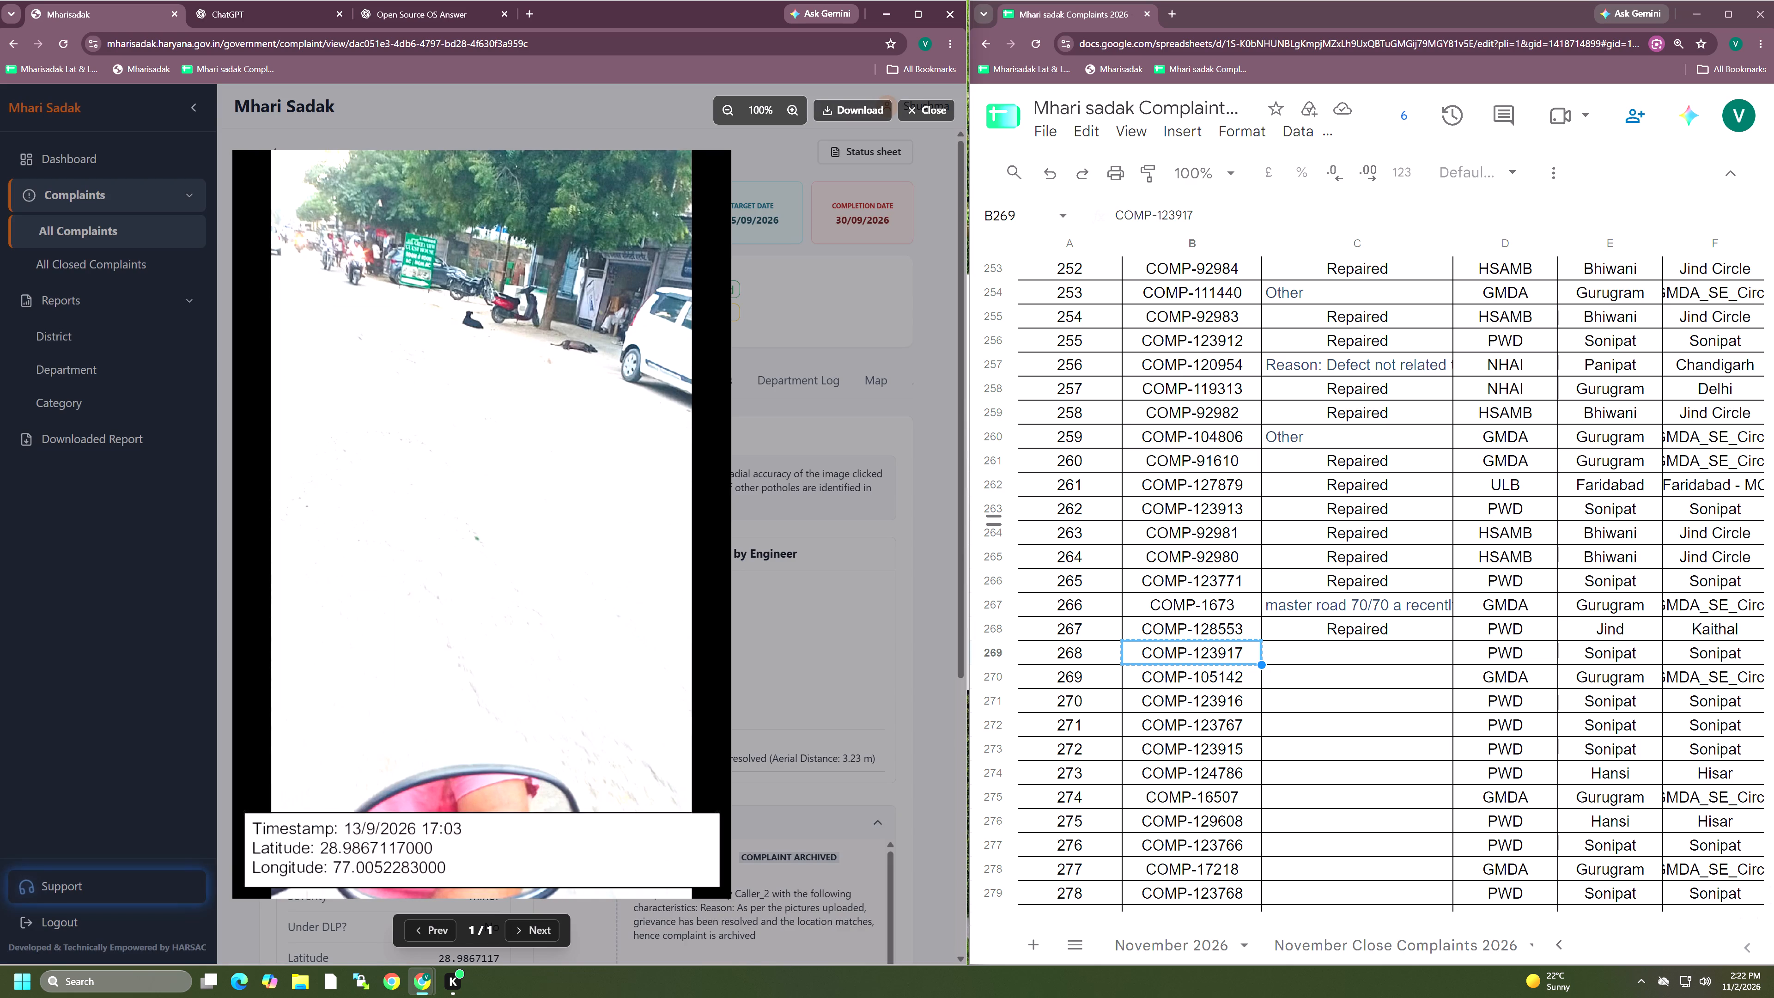
{"action": "left_click", "coordinate": [932, 106]}
{"action": "left_click", "coordinate": [699, 655]}
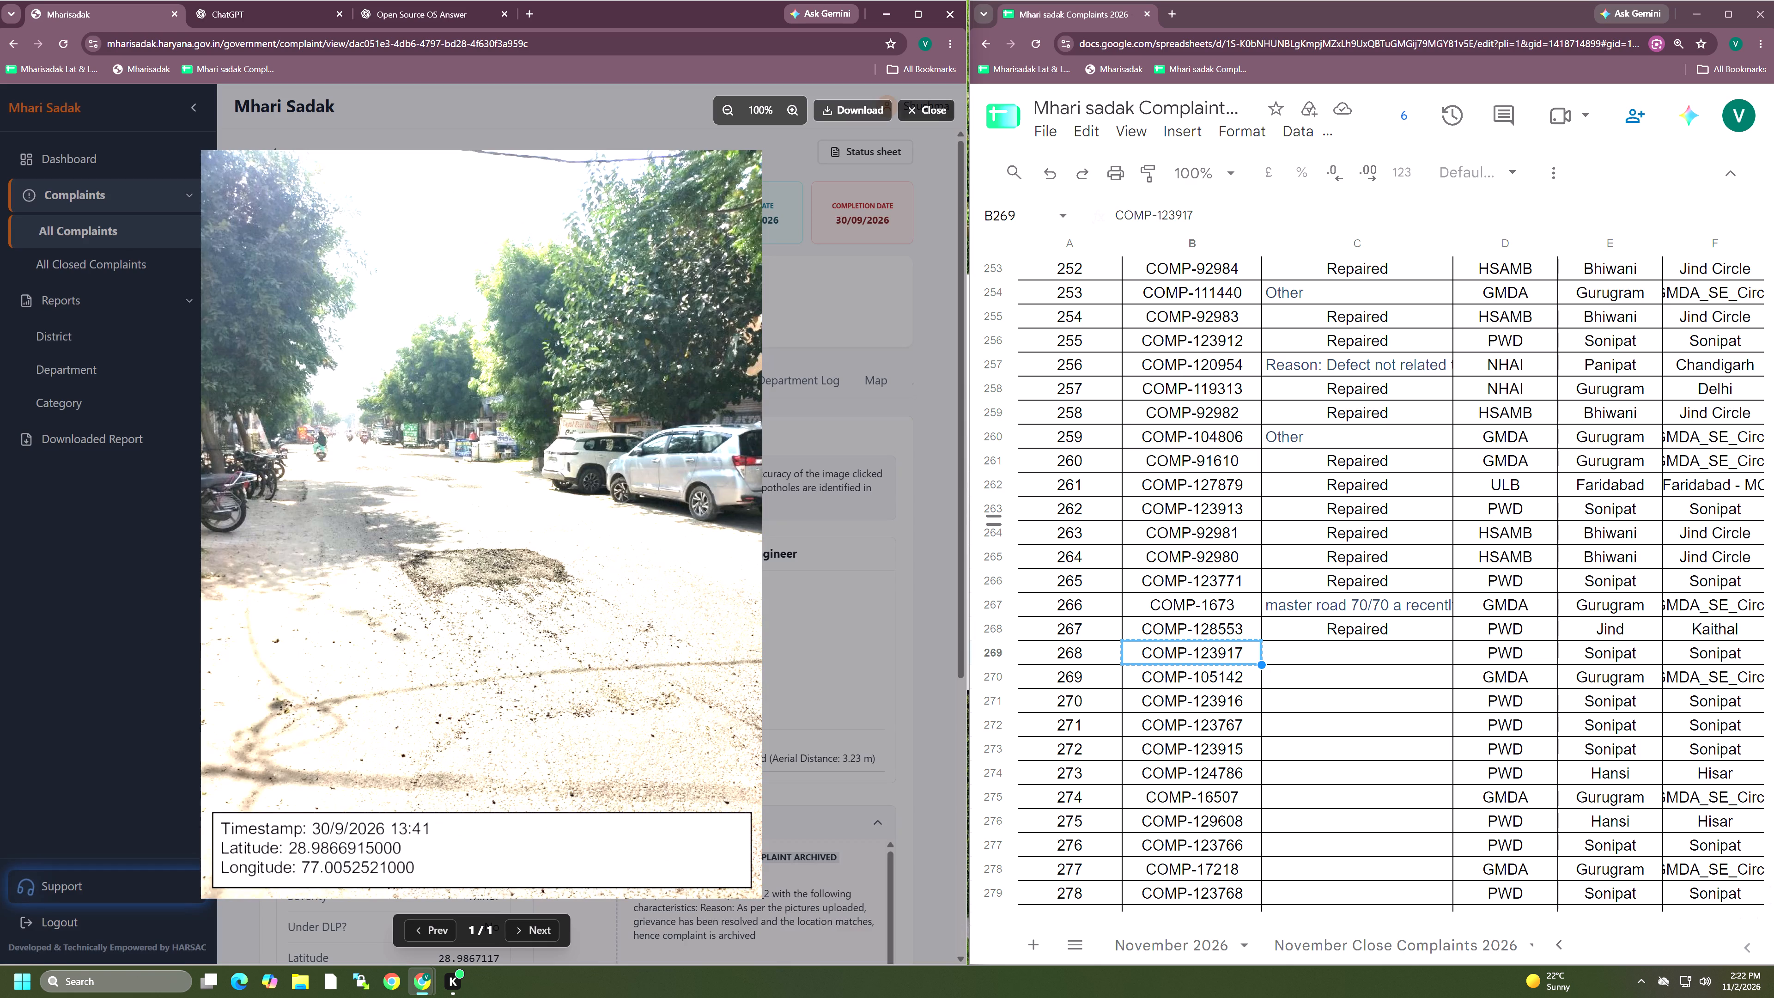
{"action": "left_click", "coordinate": [942, 113]}
{"action": "left_click", "coordinate": [1354, 656]}
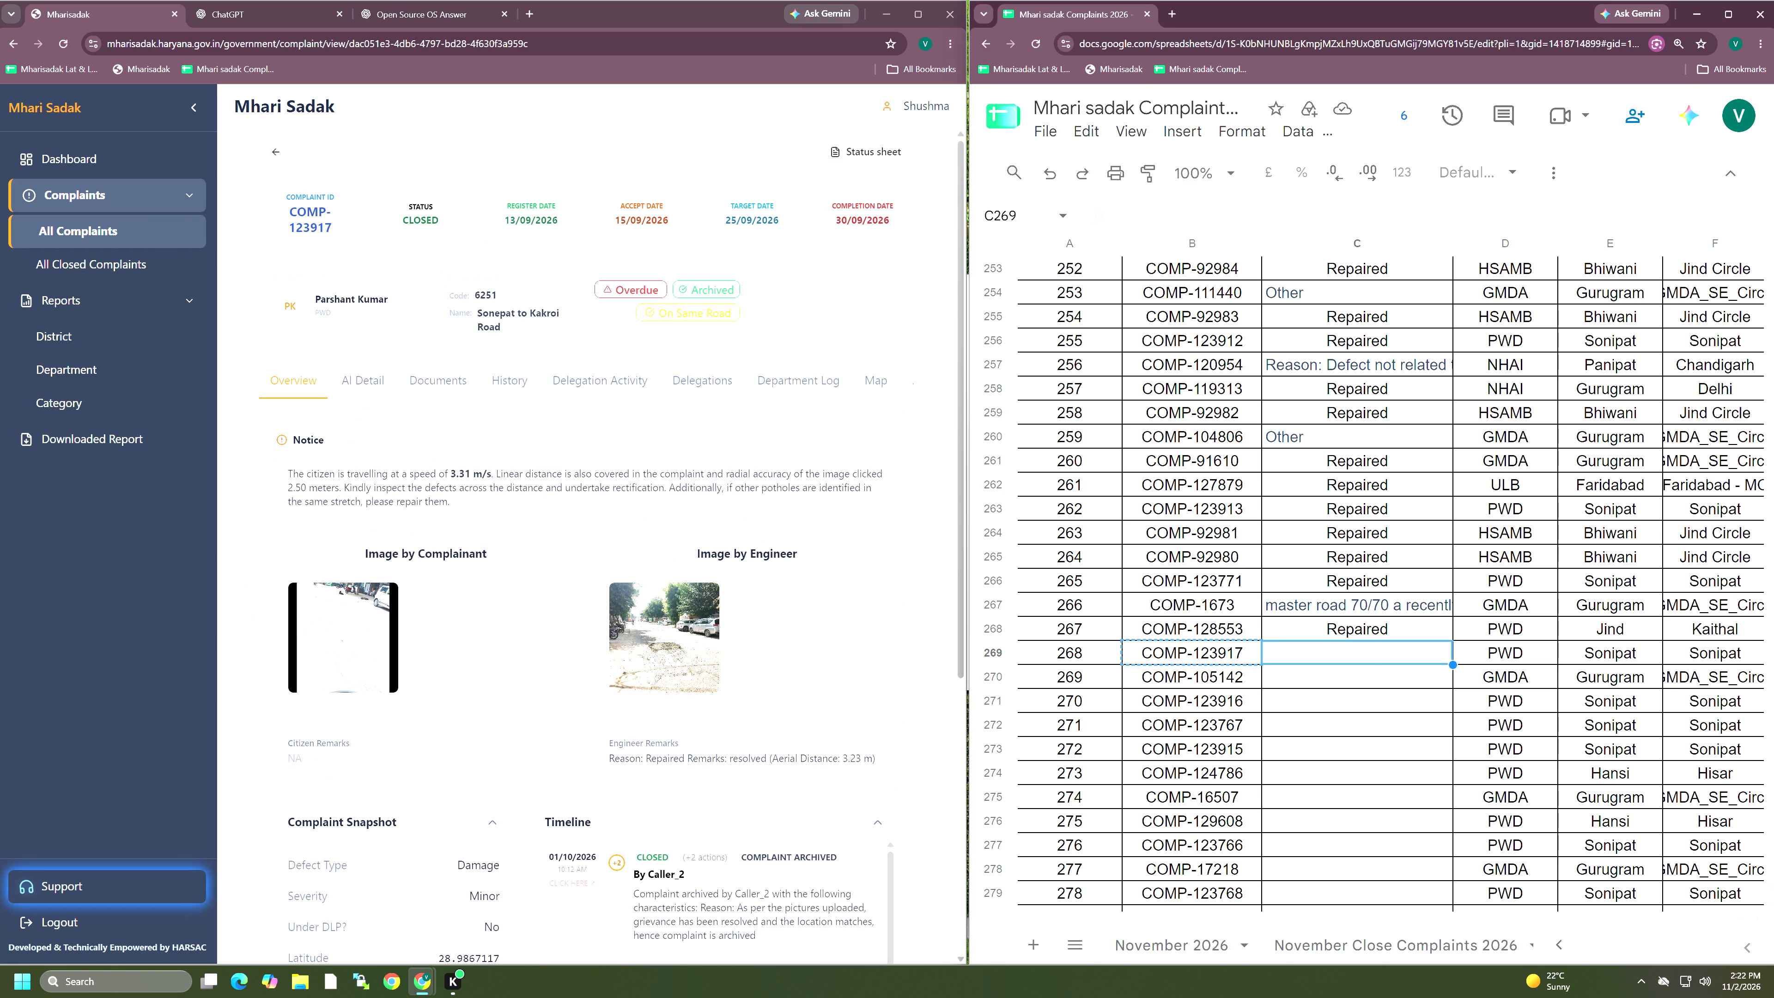
{"action": "key", "text": "ctrl+d"}
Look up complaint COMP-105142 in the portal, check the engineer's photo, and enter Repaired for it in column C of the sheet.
{"action": "left_click", "coordinate": [1232, 674]}
{"action": "key", "text": "ctrl+c"}
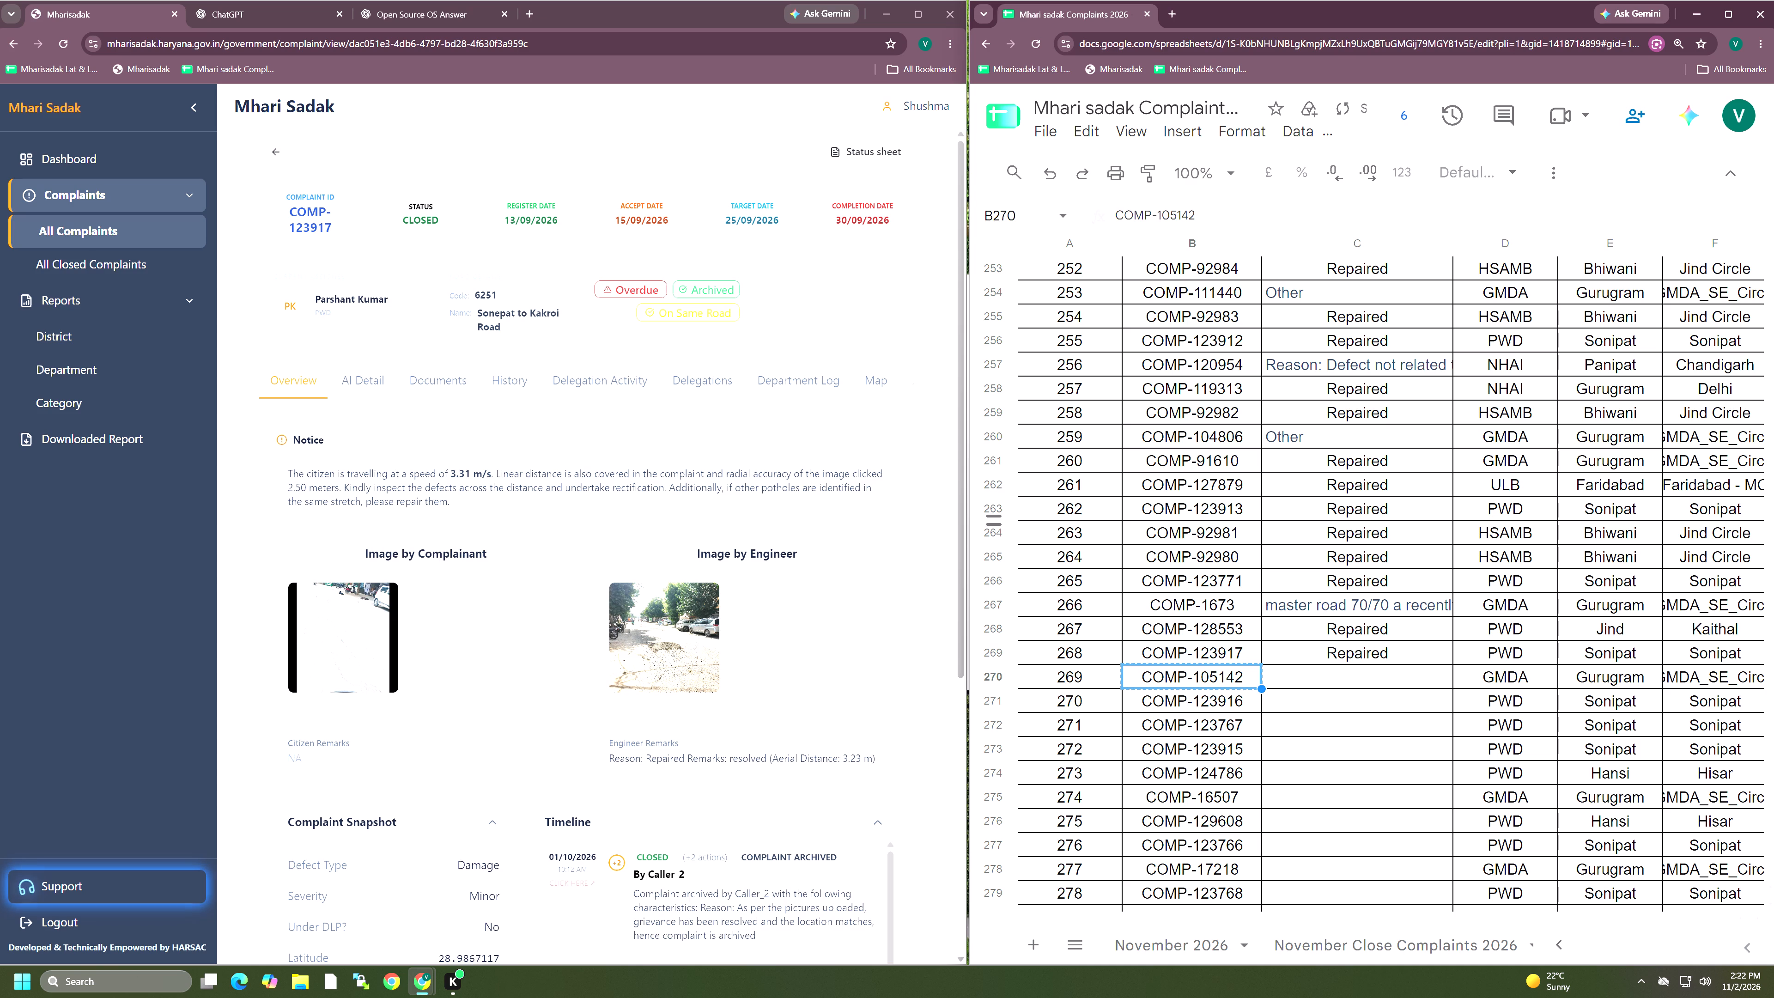
{"action": "left_click", "coordinate": [272, 153]}
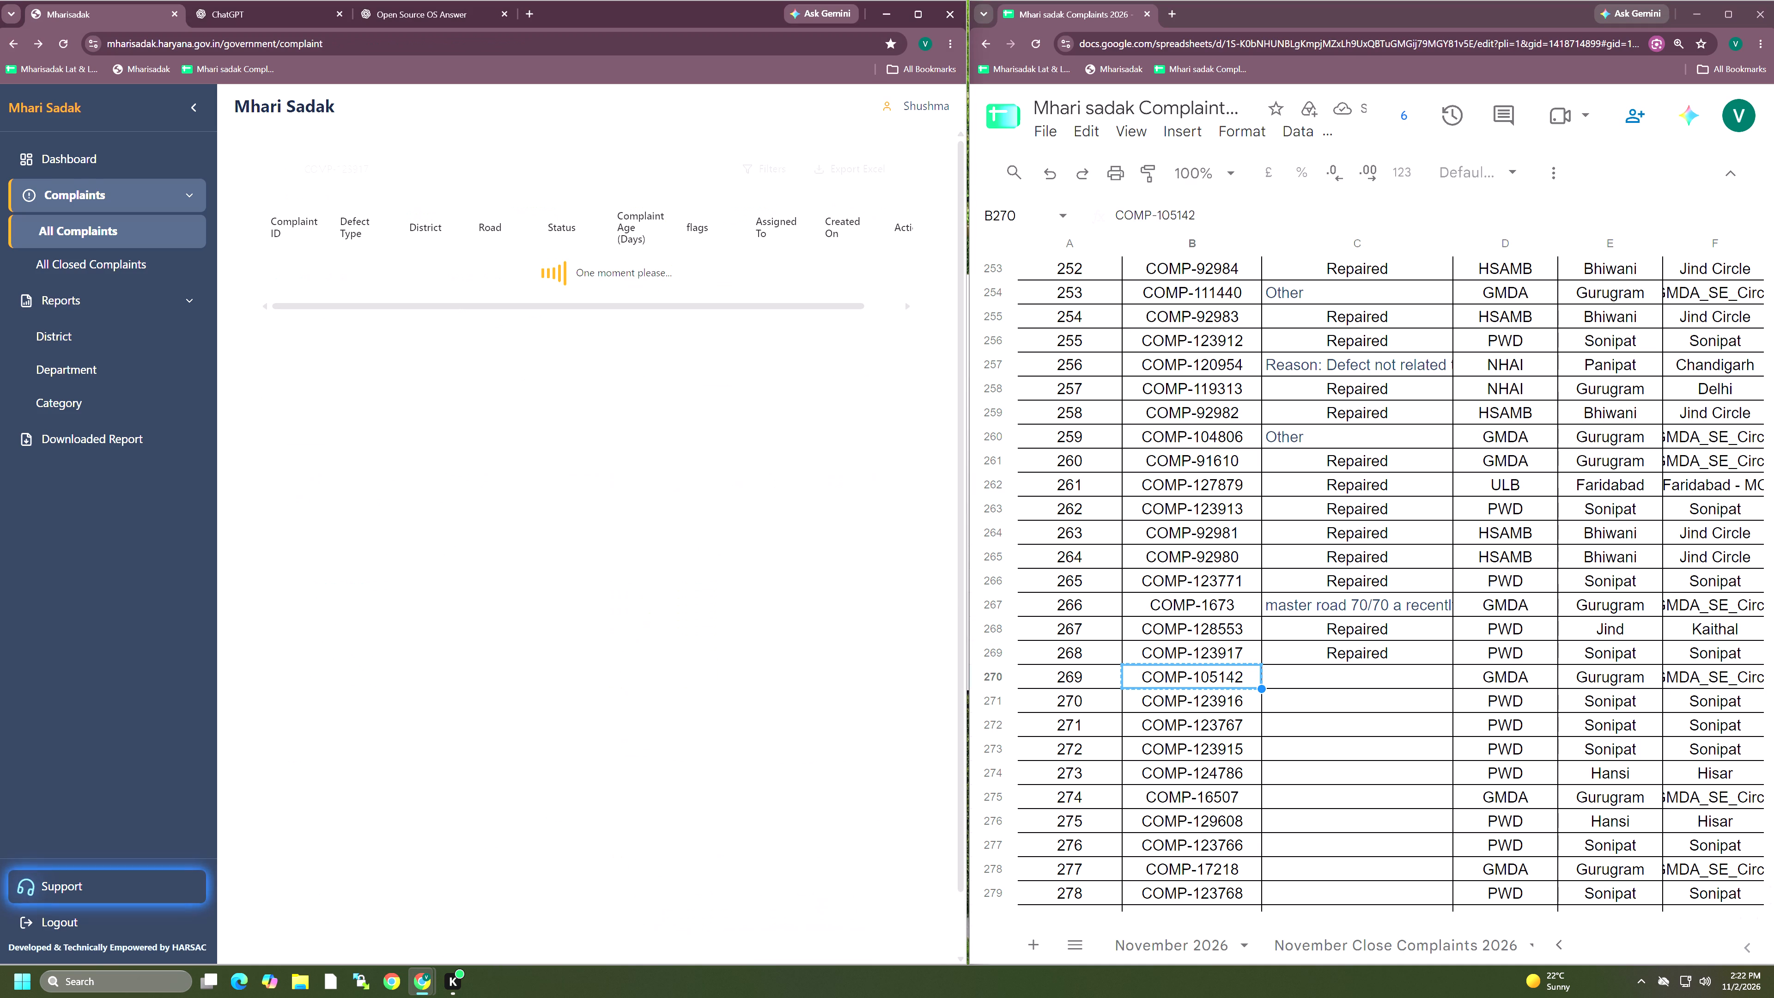
{"action": "scroll", "coordinate": [1589, 541], "scroll_direction": "down", "scroll_amount": 3}
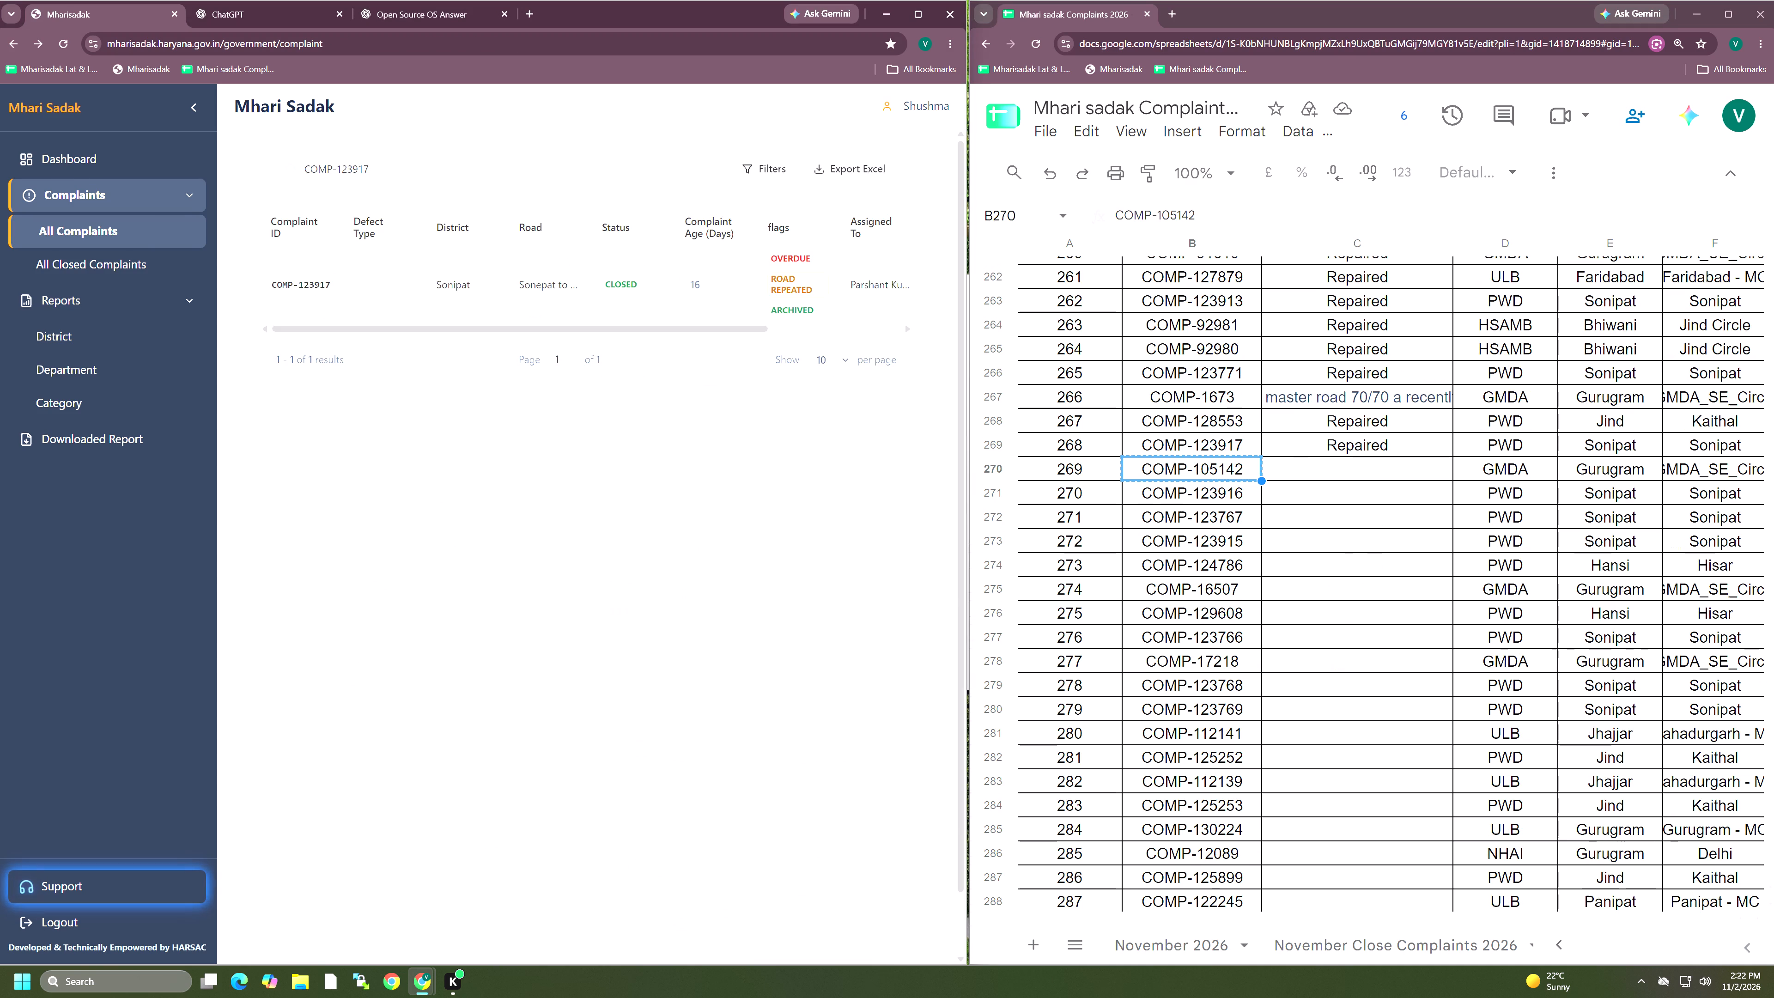
{"action": "left_click_drag", "start_coordinate": [376, 174], "coordinate": [285, 208]}
{"action": "key", "text": "ctrl+v"}
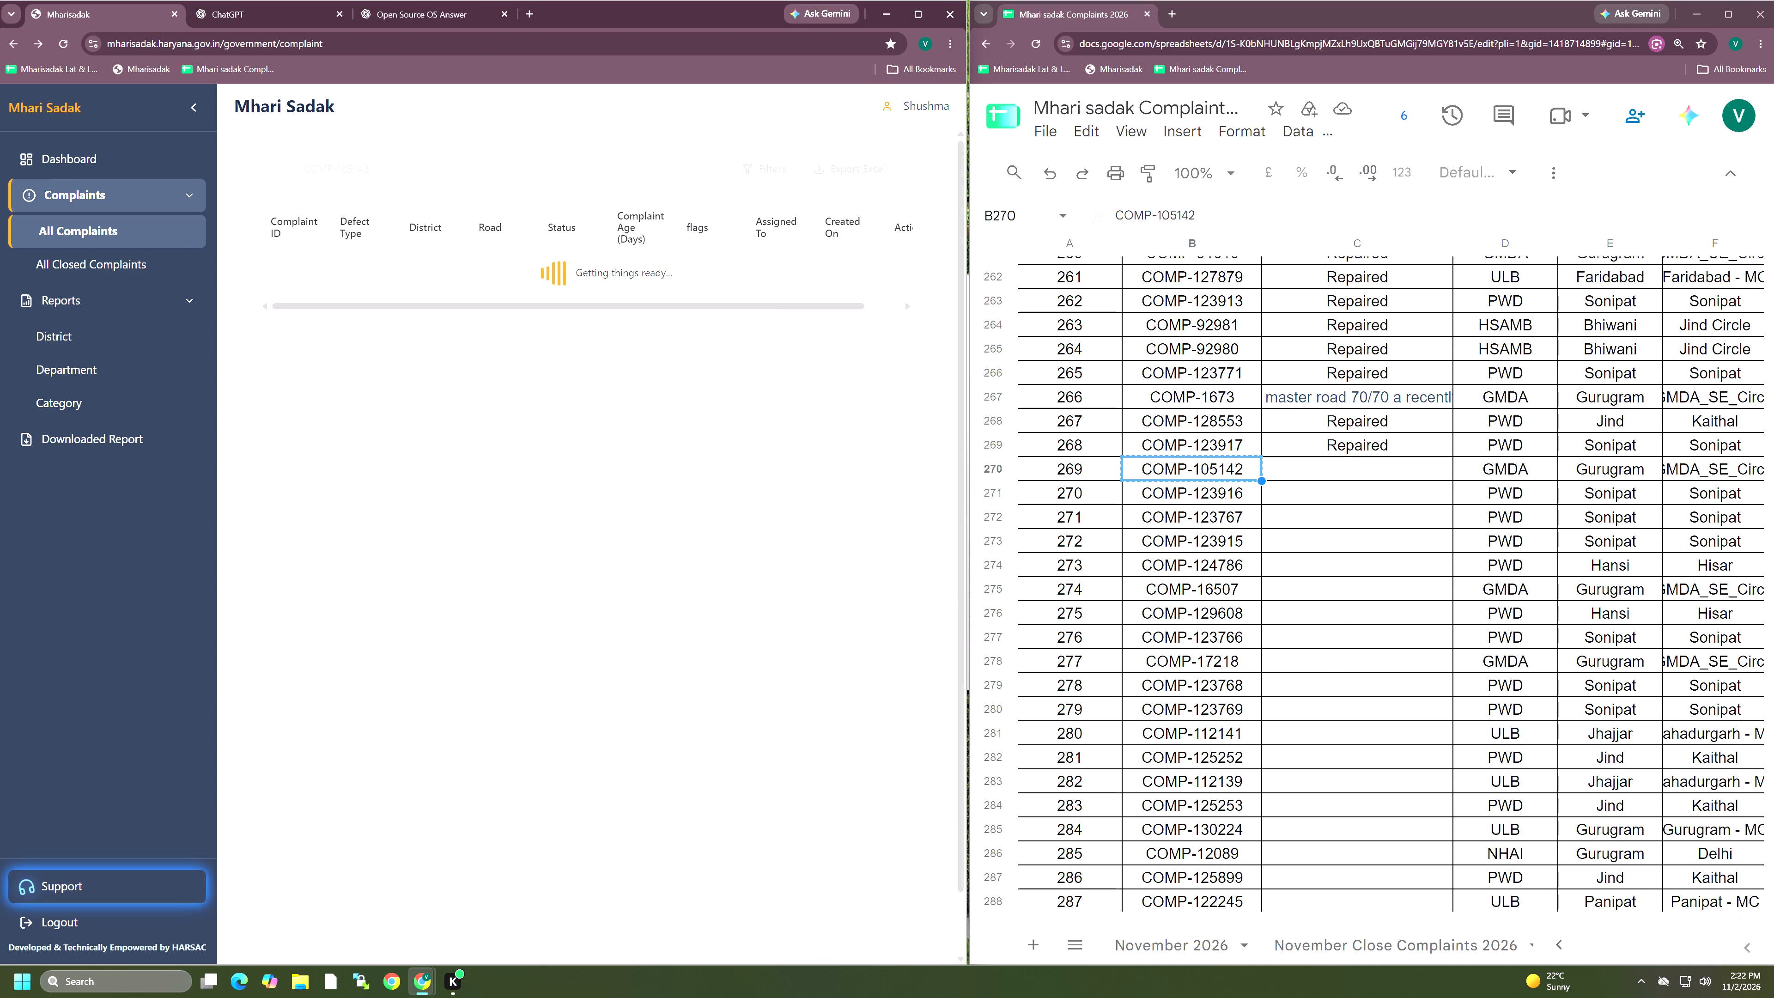
{"action": "left_click", "coordinate": [507, 297]}
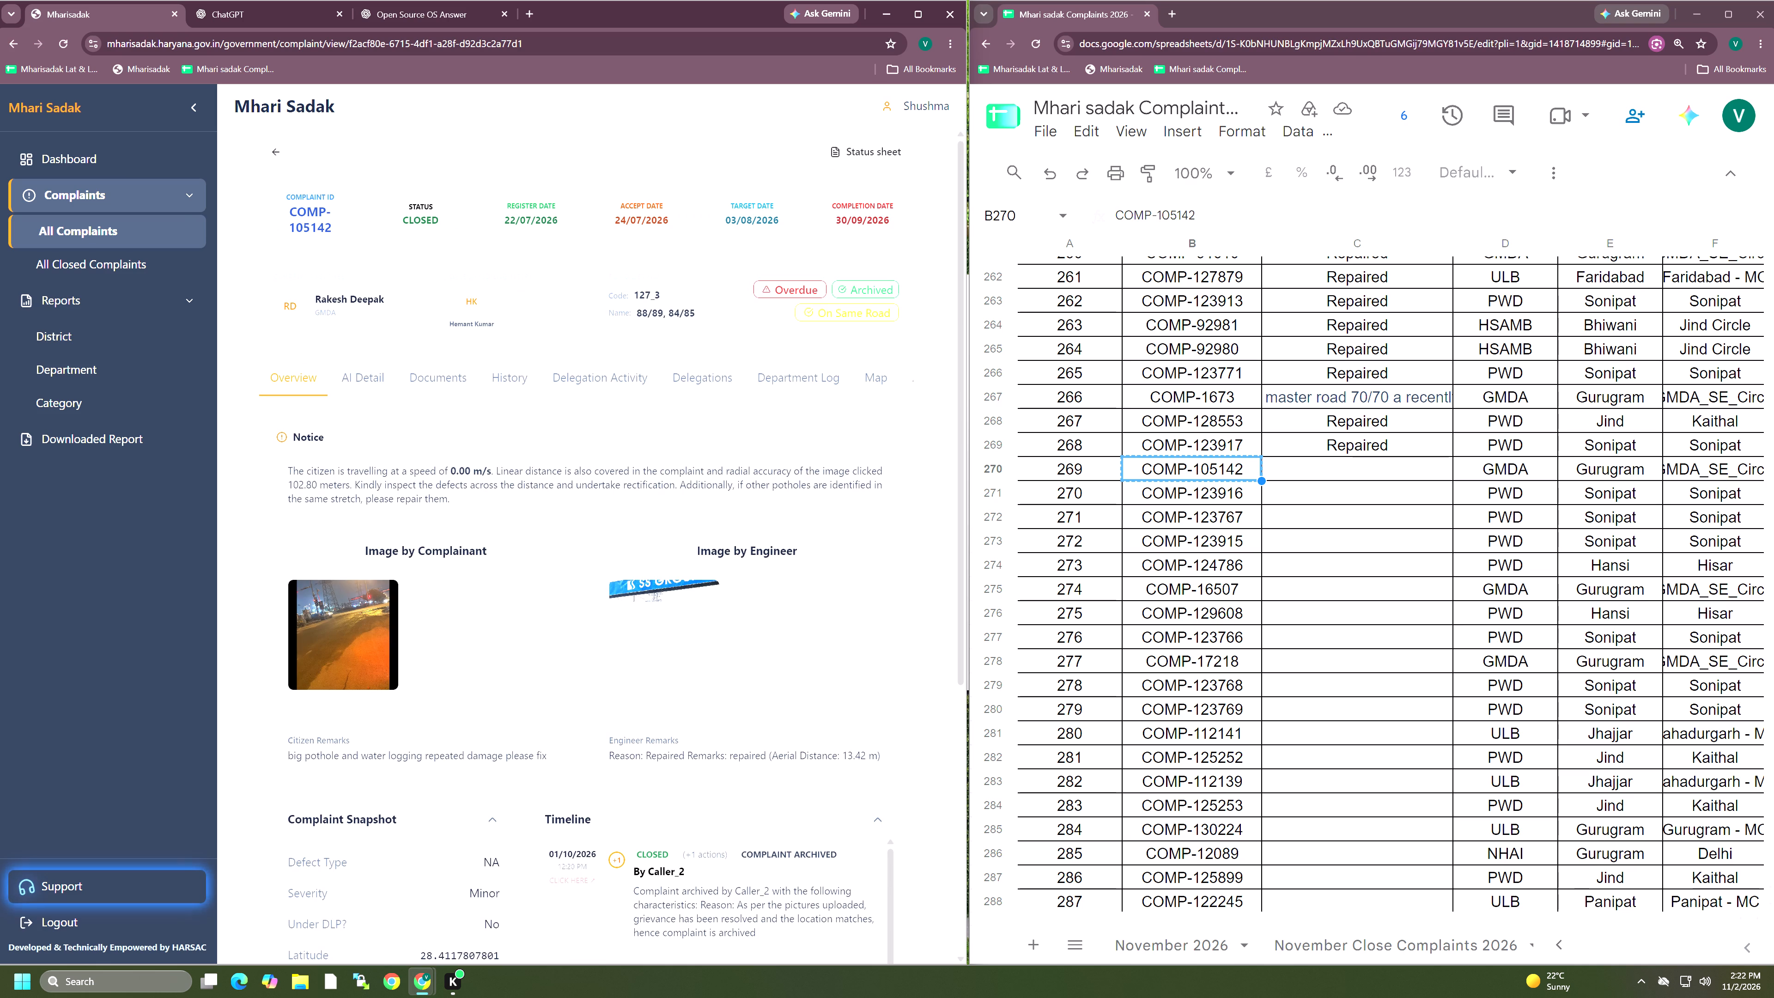
{"action": "left_click", "coordinate": [676, 639]}
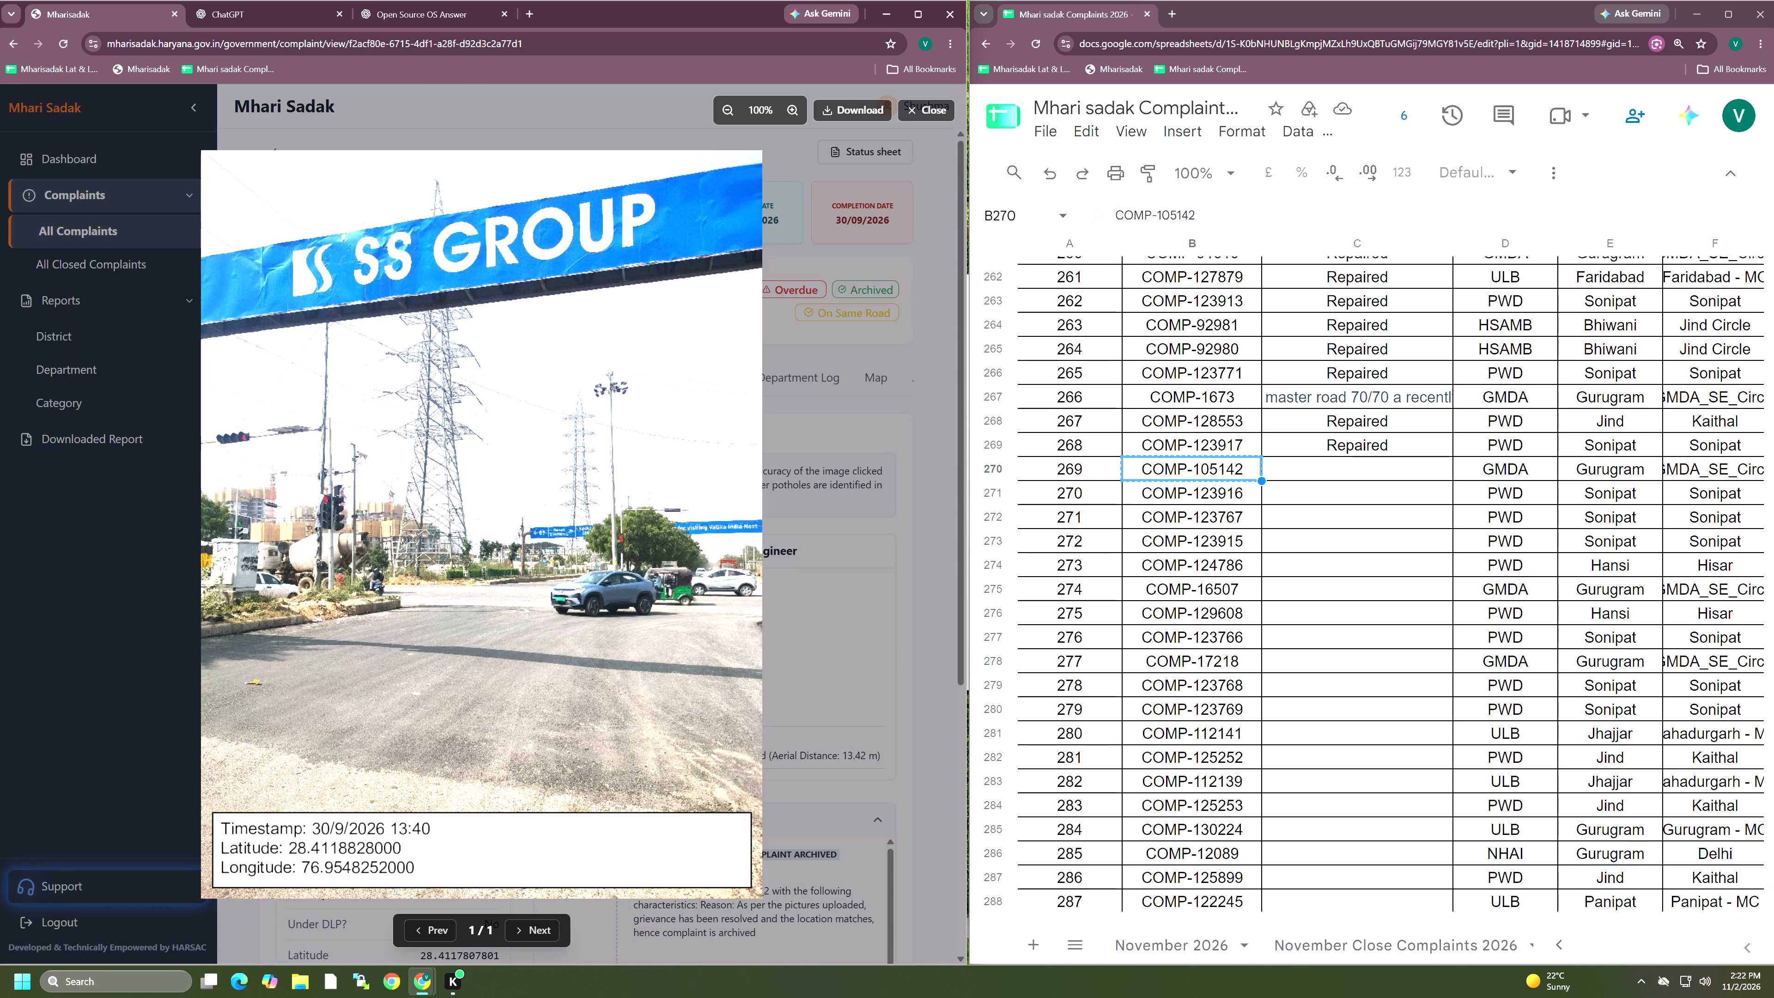
{"action": "left_click", "coordinate": [935, 103]}
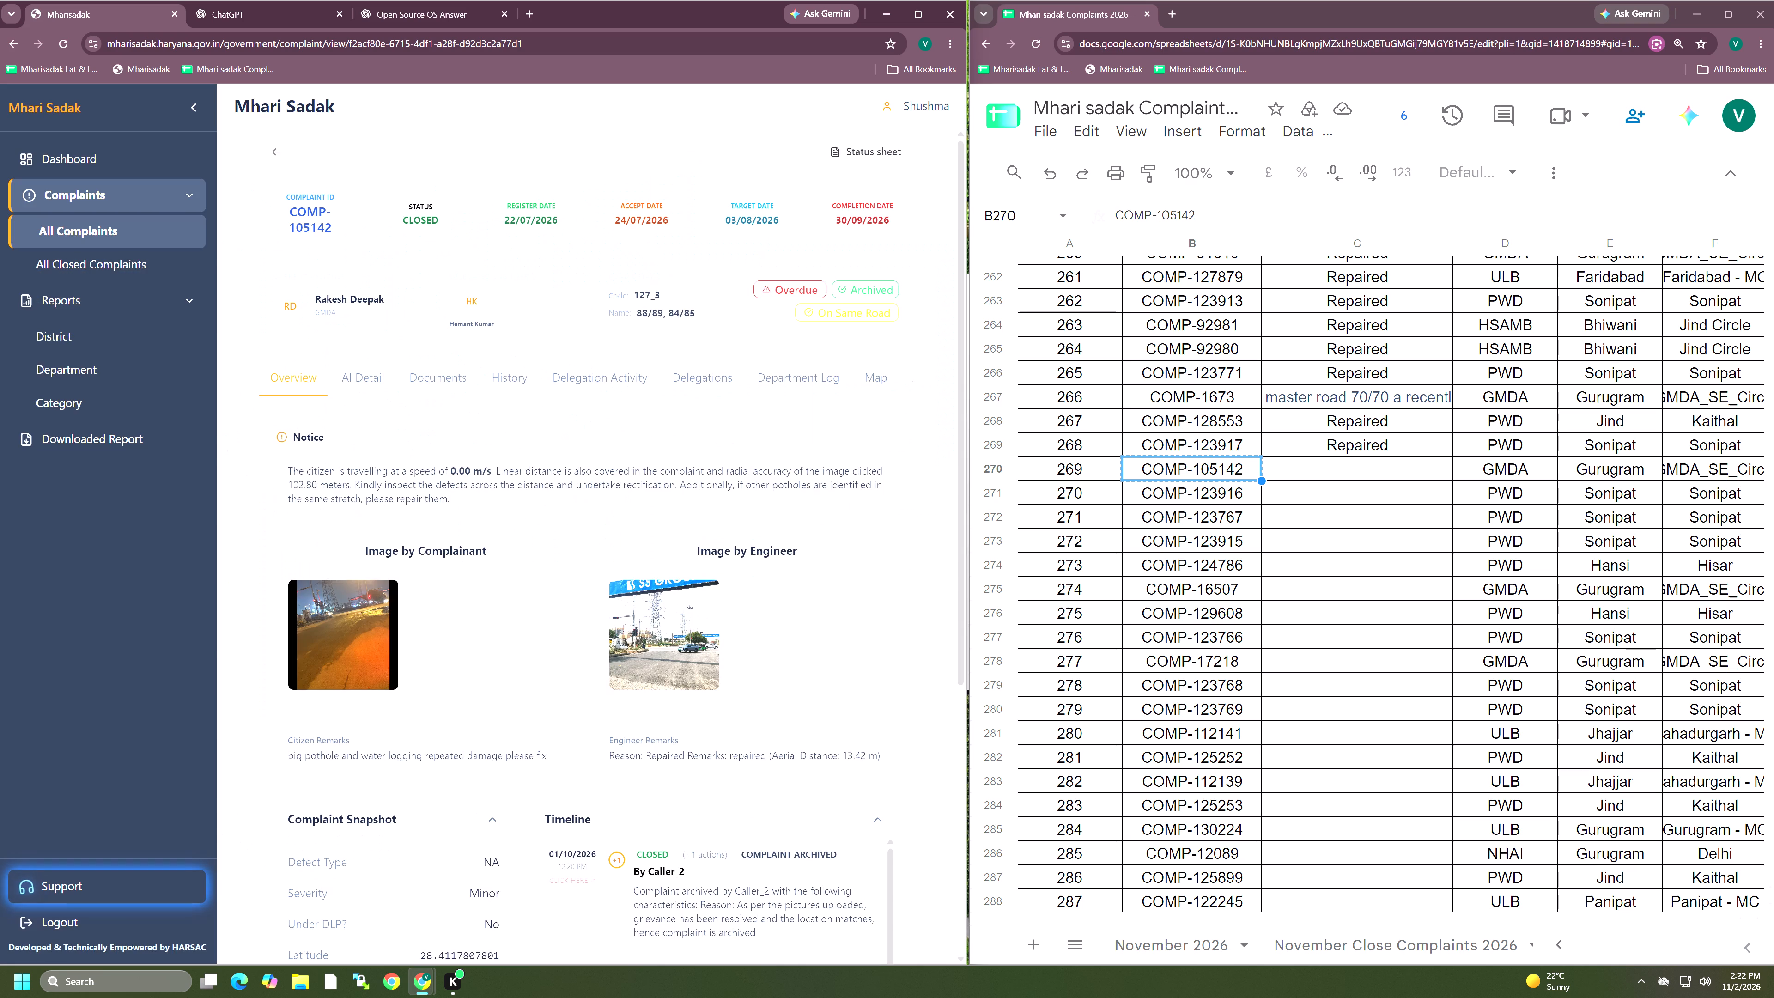
{"action": "left_click", "coordinate": [1340, 470]}
{"action": "key", "text": "ctrl+d"}
{"action": "left_click", "coordinate": [1228, 490]}
{"action": "key", "text": "ctrl+c"}
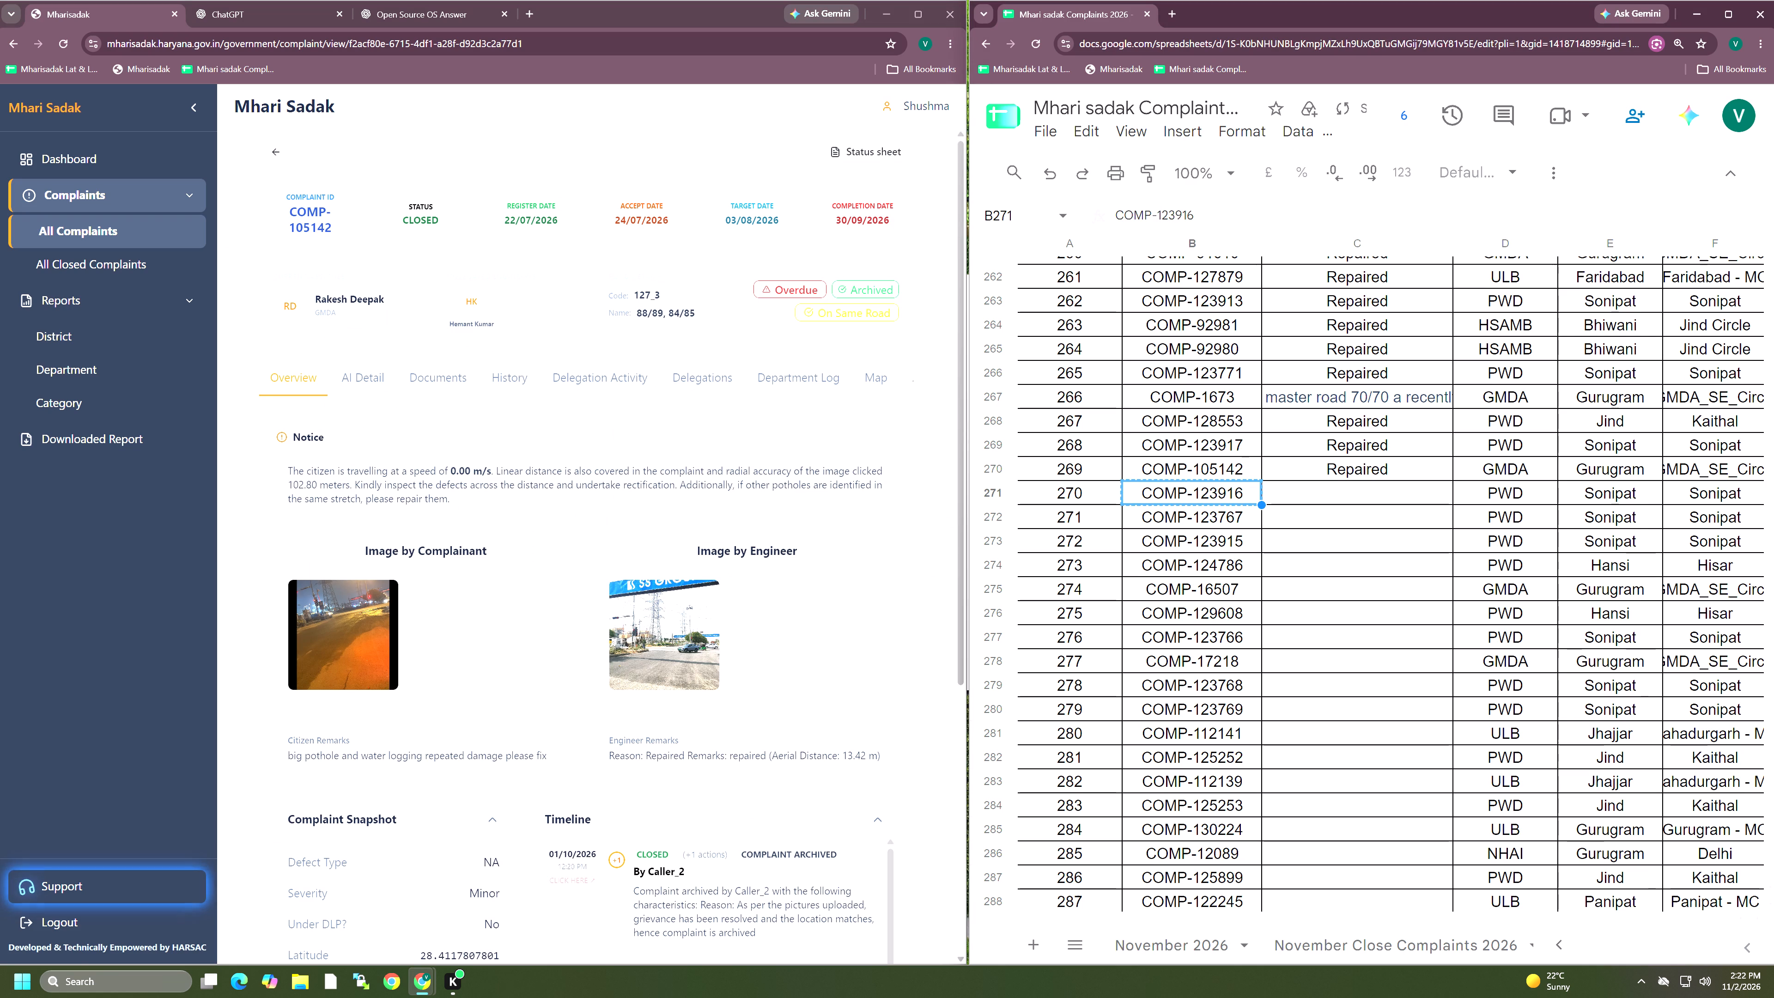
{"action": "left_click", "coordinate": [274, 151]}
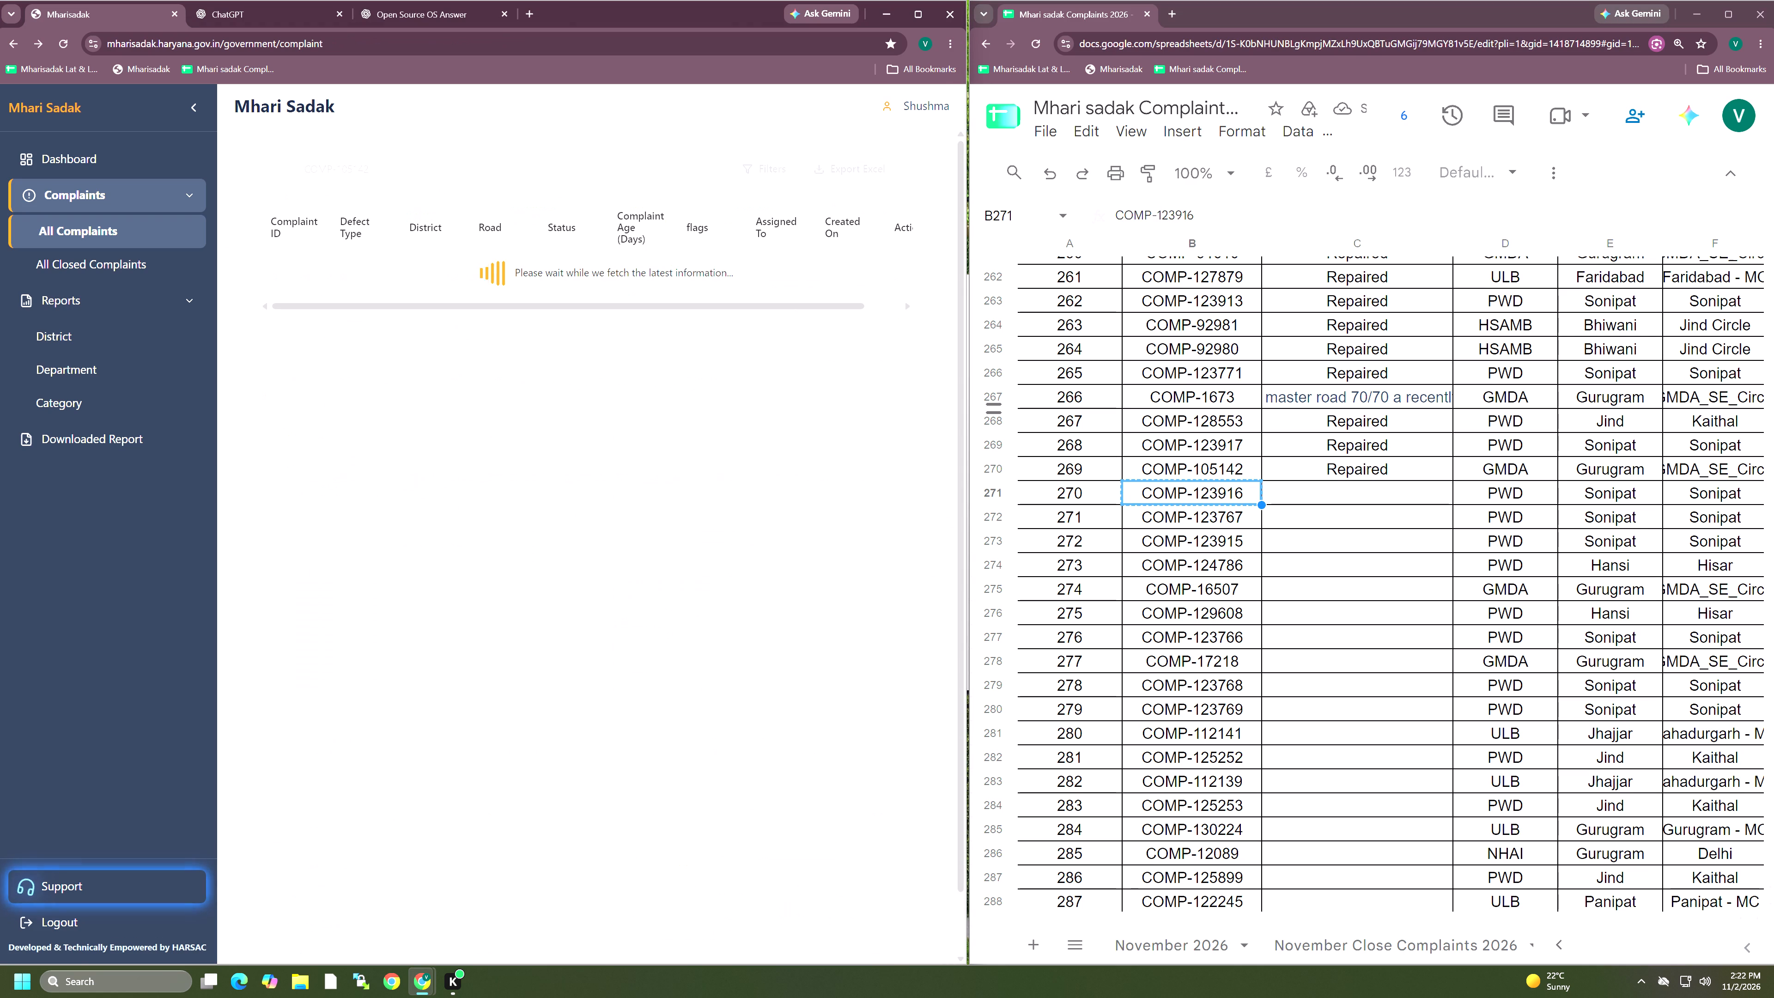
{"action": "left_click_drag", "start_coordinate": [371, 167], "coordinate": [235, 209]}
{"action": "key", "text": "ctrl+v"}
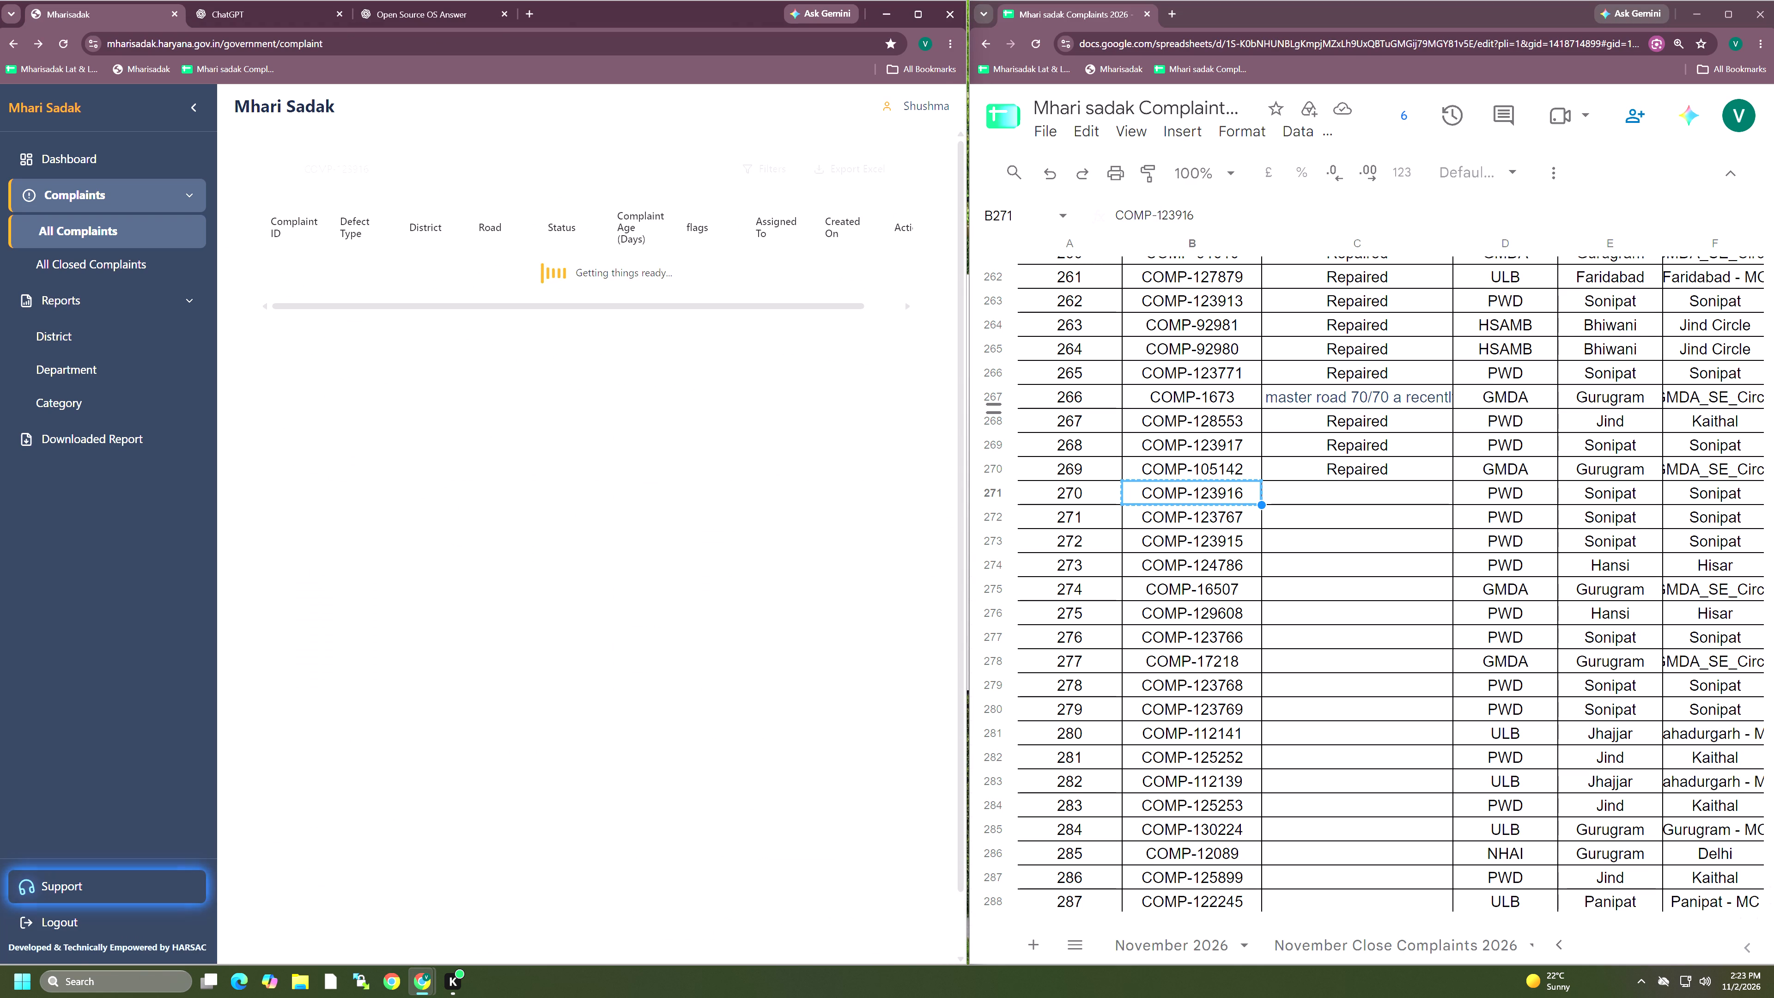
{"action": "left_click", "coordinate": [524, 292]}
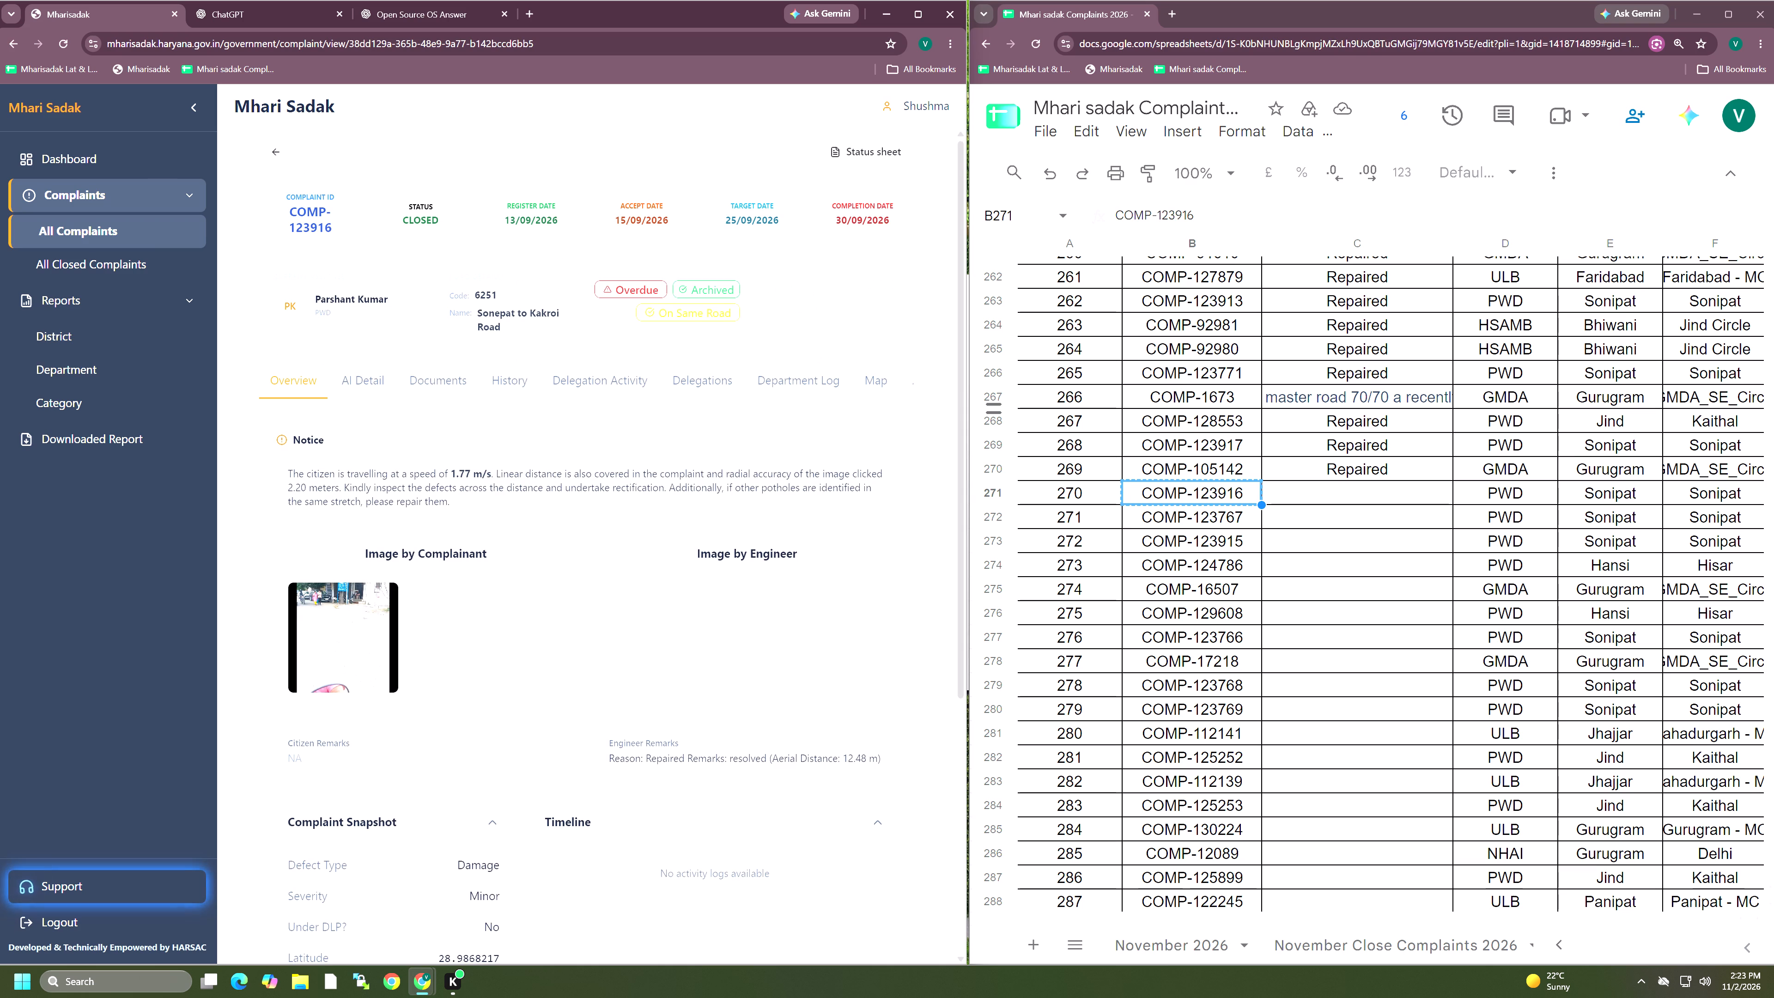
{"action": "left_click", "coordinate": [723, 612]}
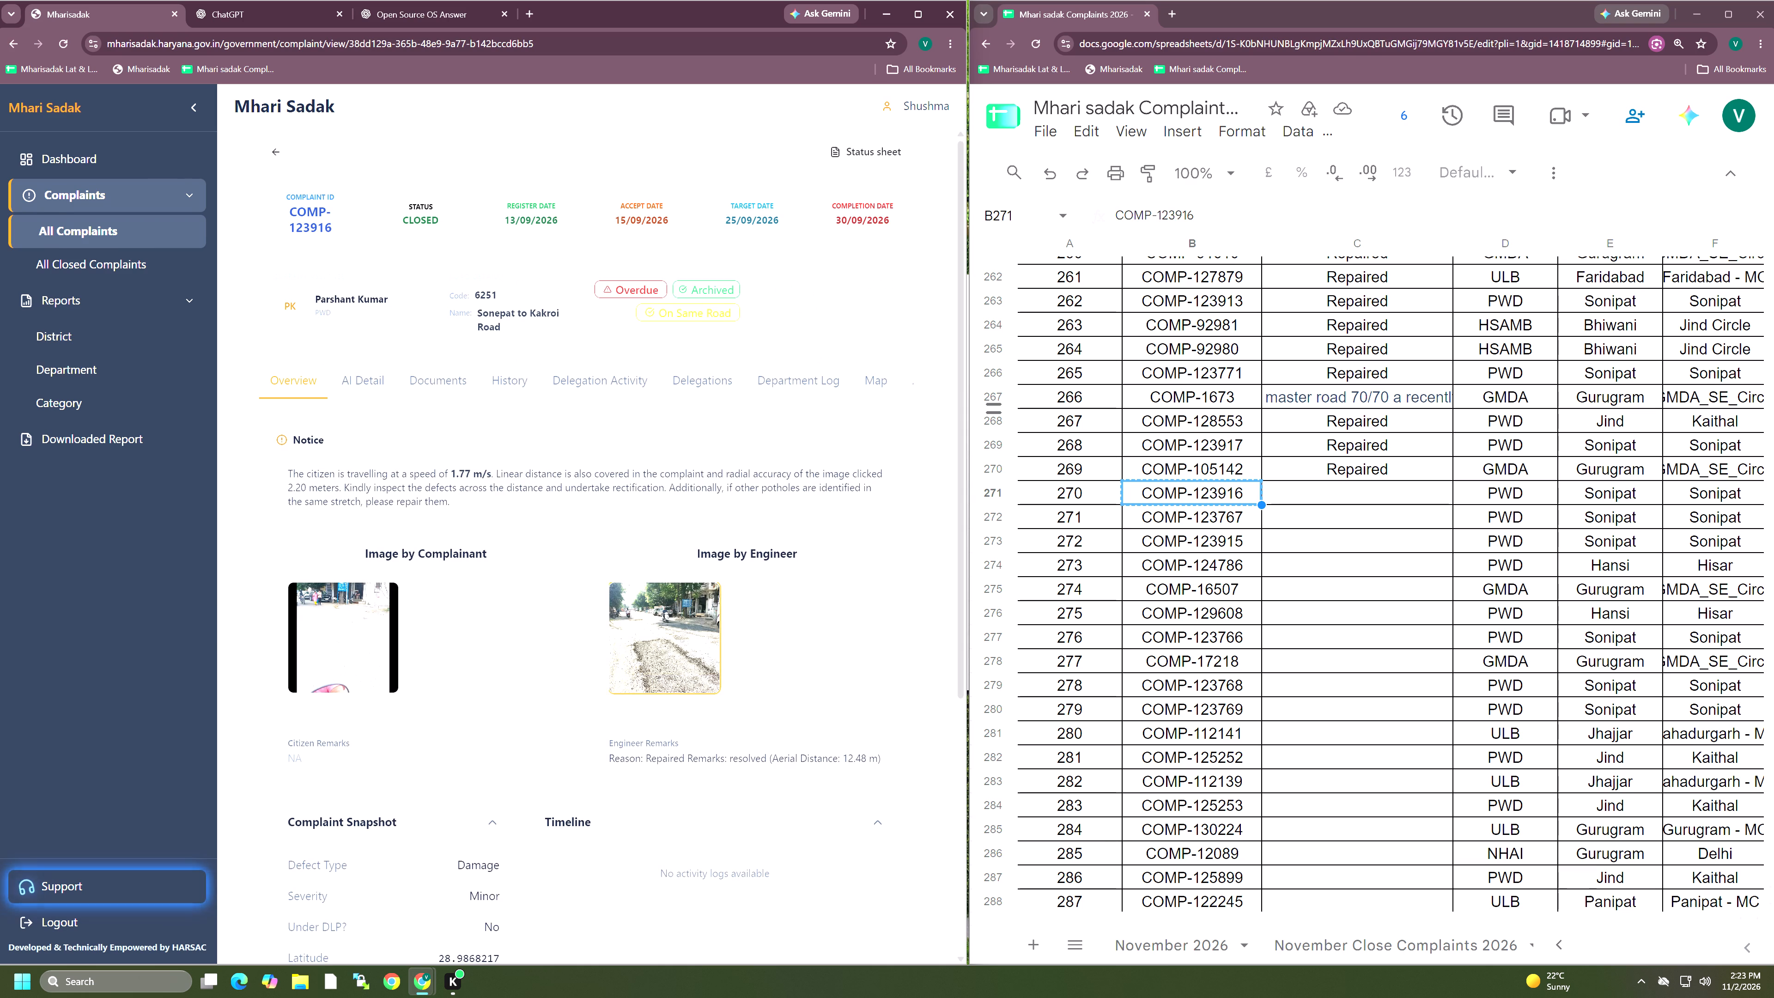
{"action": "left_click", "coordinate": [652, 623]}
{"action": "left_click", "coordinate": [910, 113]}
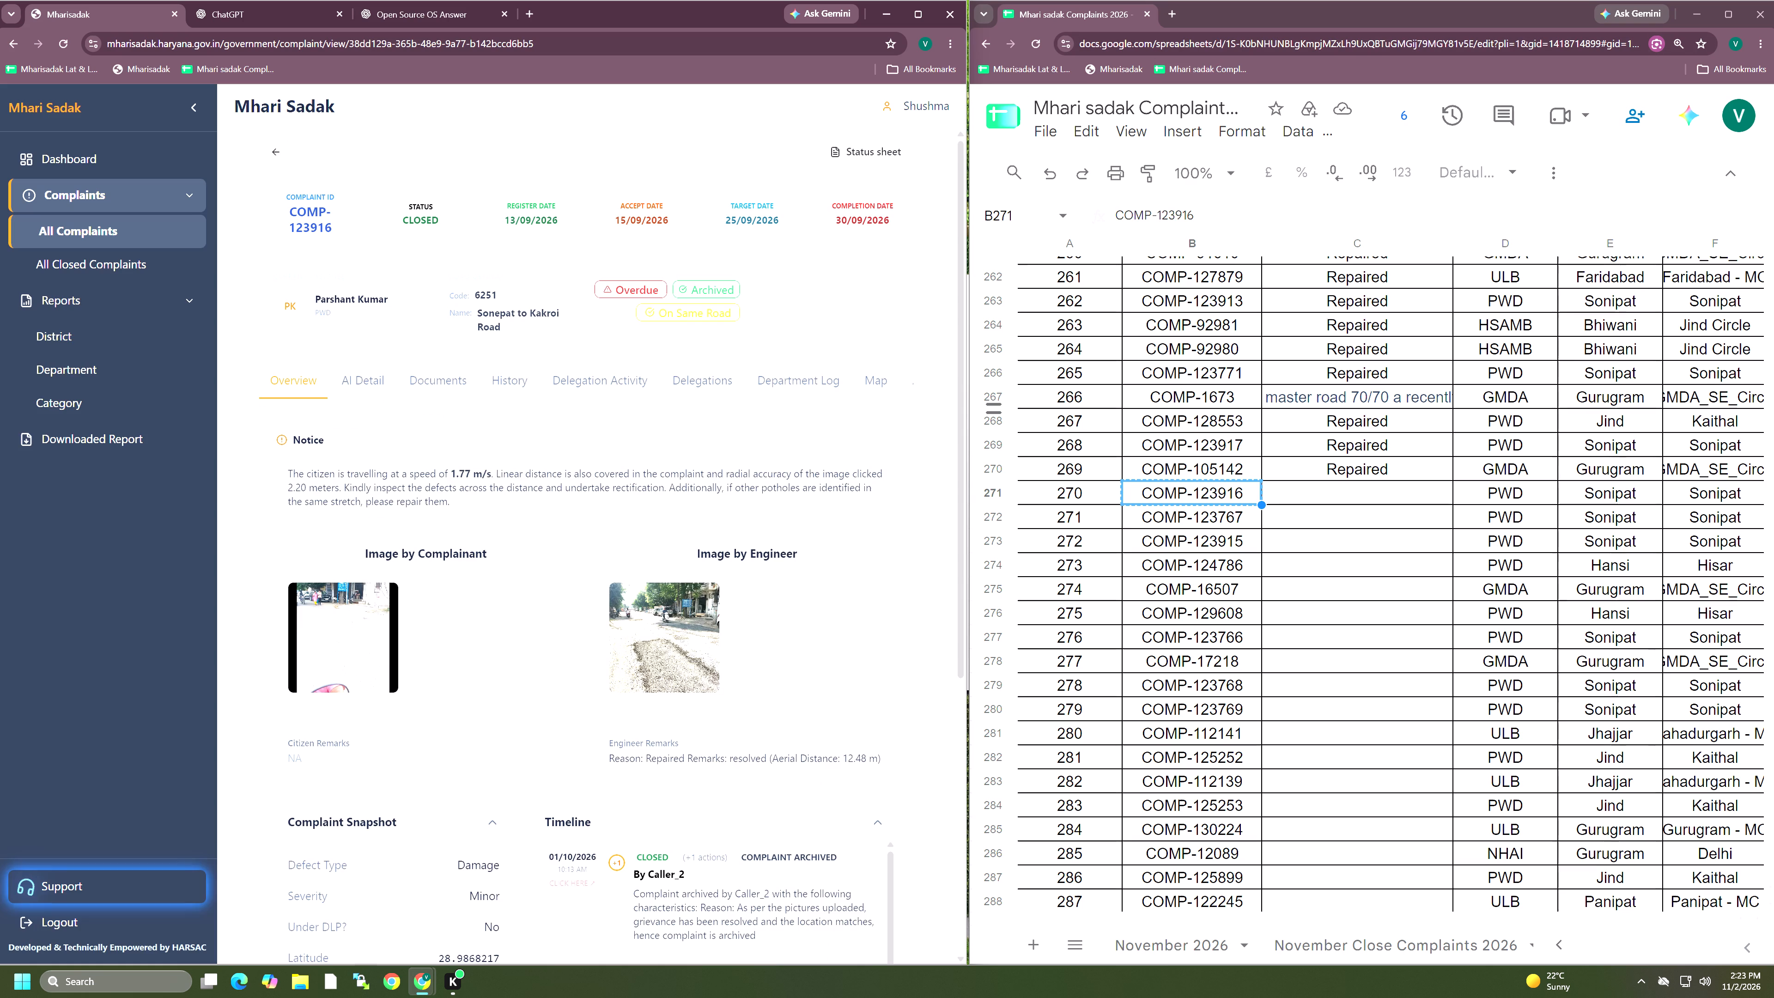
{"action": "left_click", "coordinate": [1351, 493]}
{"action": "key", "text": "ctrl+d"}
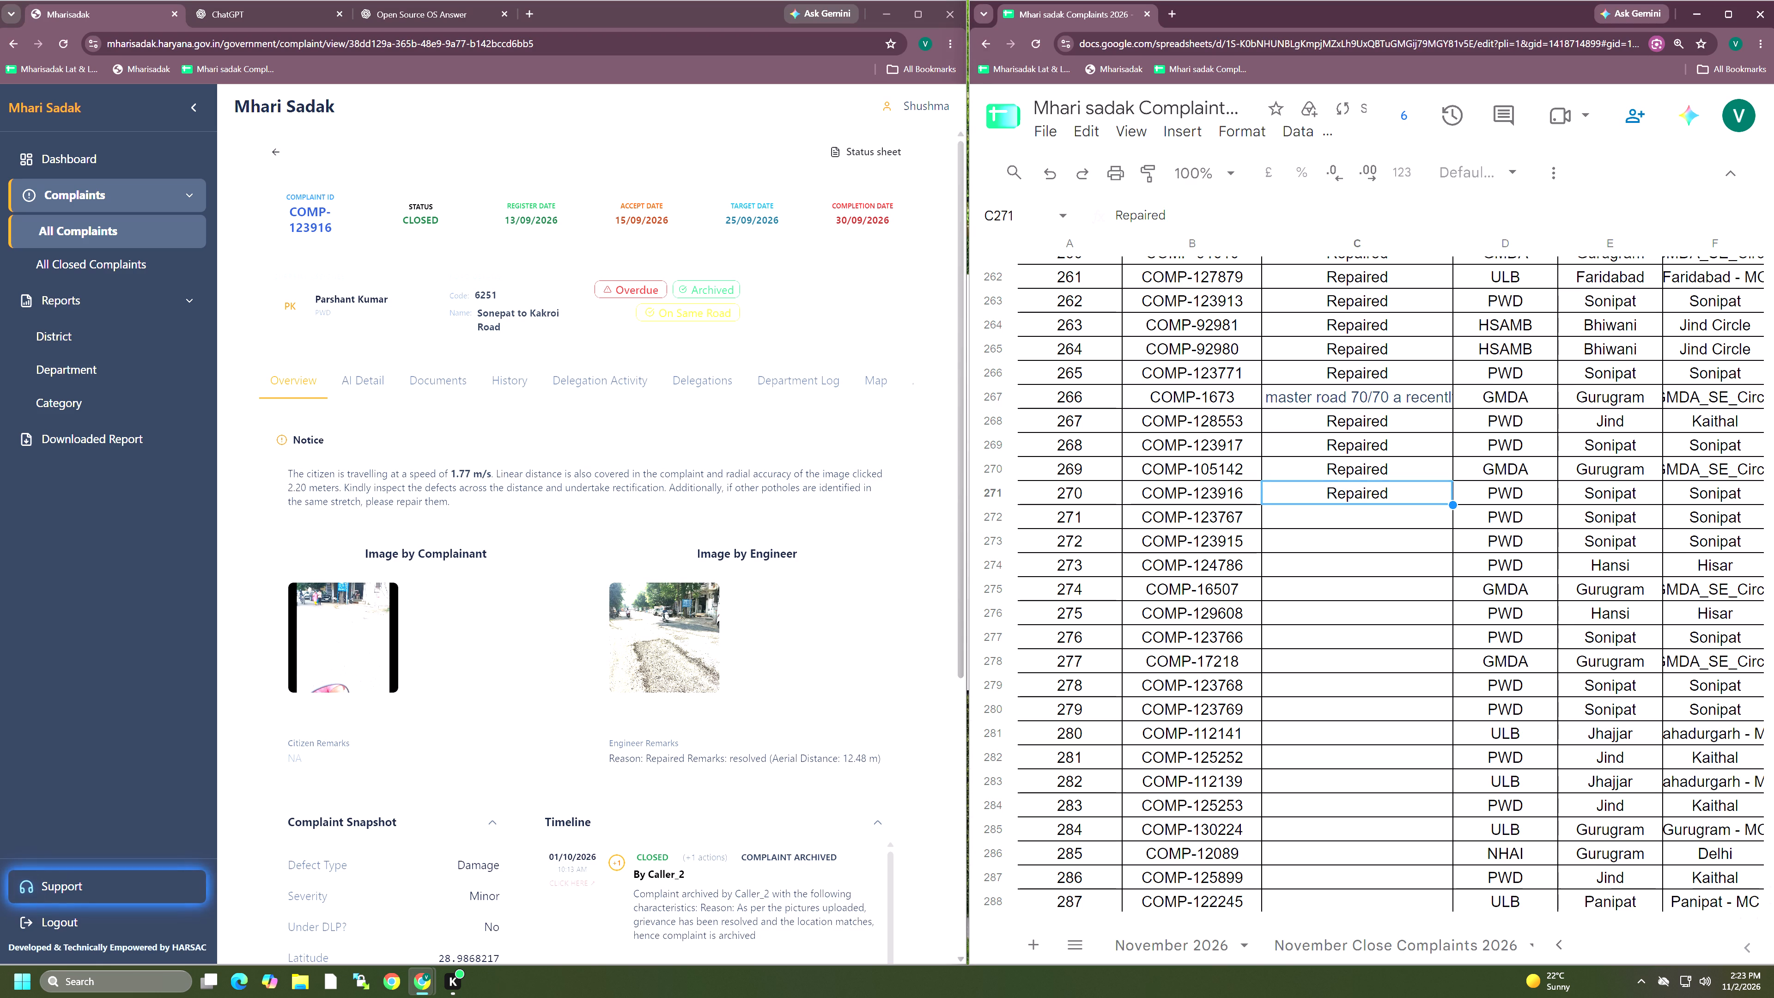
{"action": "left_click", "coordinate": [1229, 515]}
{"action": "key", "text": "ctrl+c"}
{"action": "left_click", "coordinate": [271, 147]}
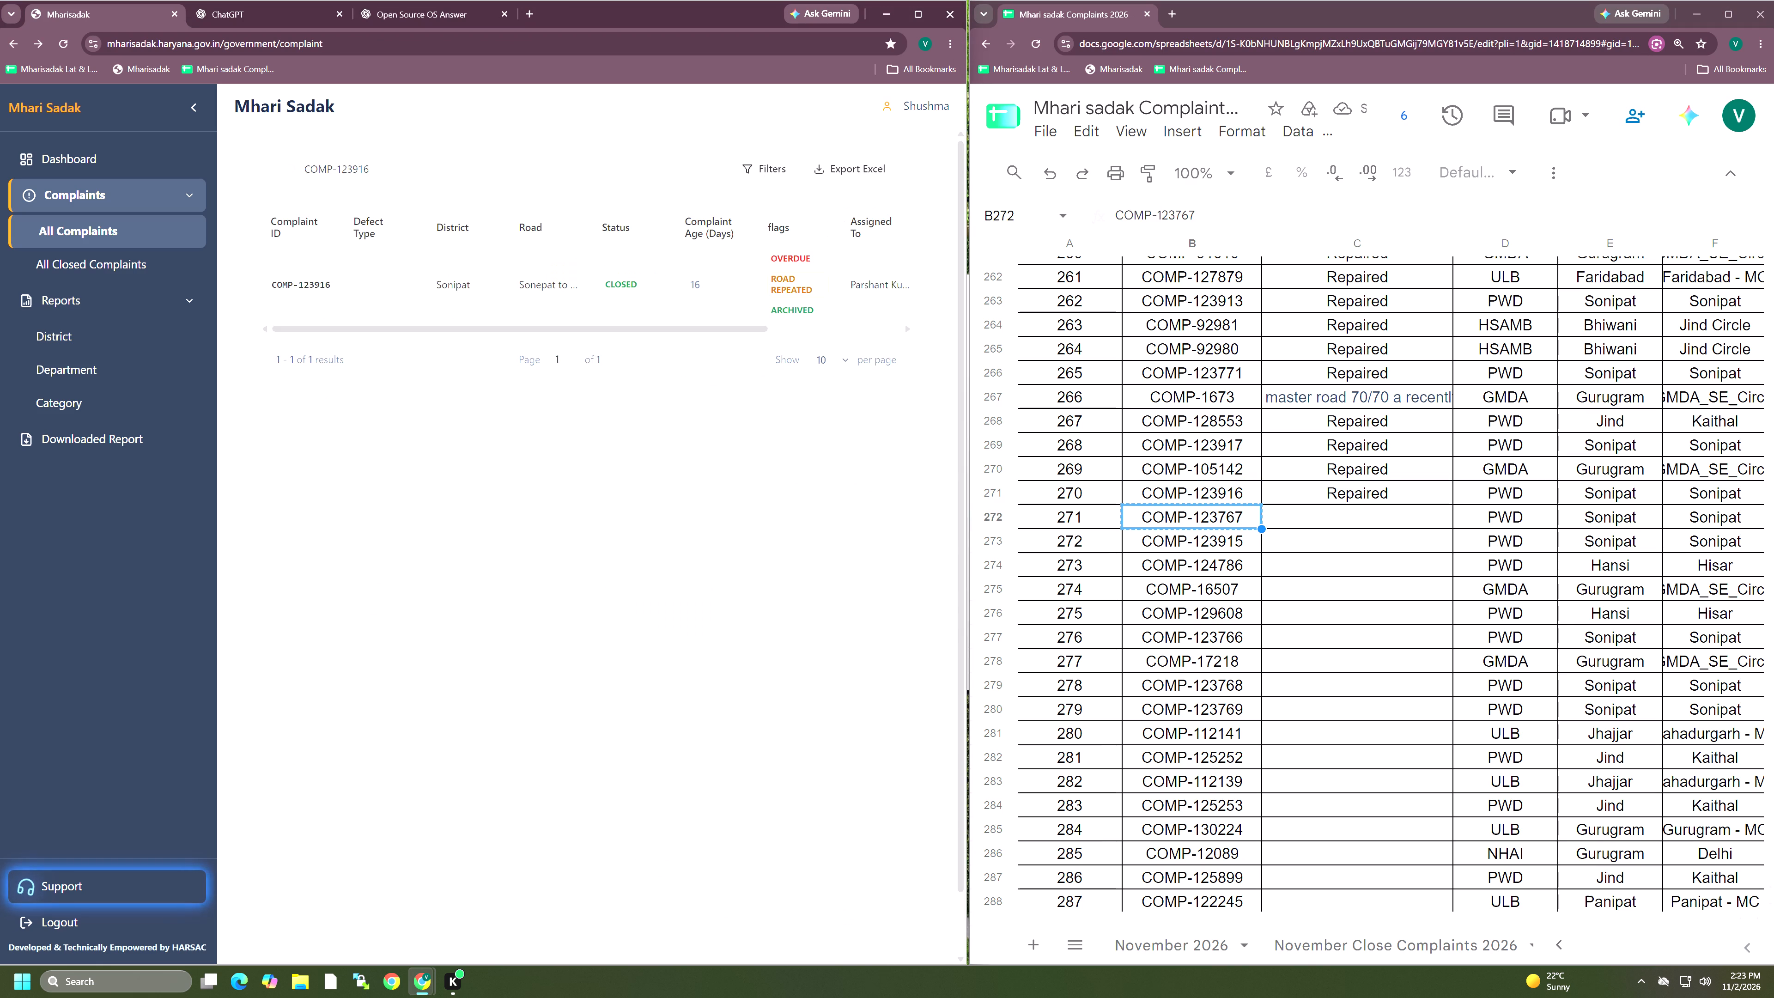
{"action": "left_click_drag", "start_coordinate": [377, 173], "coordinate": [250, 219]}
{"action": "key", "text": "ctrl+v"}
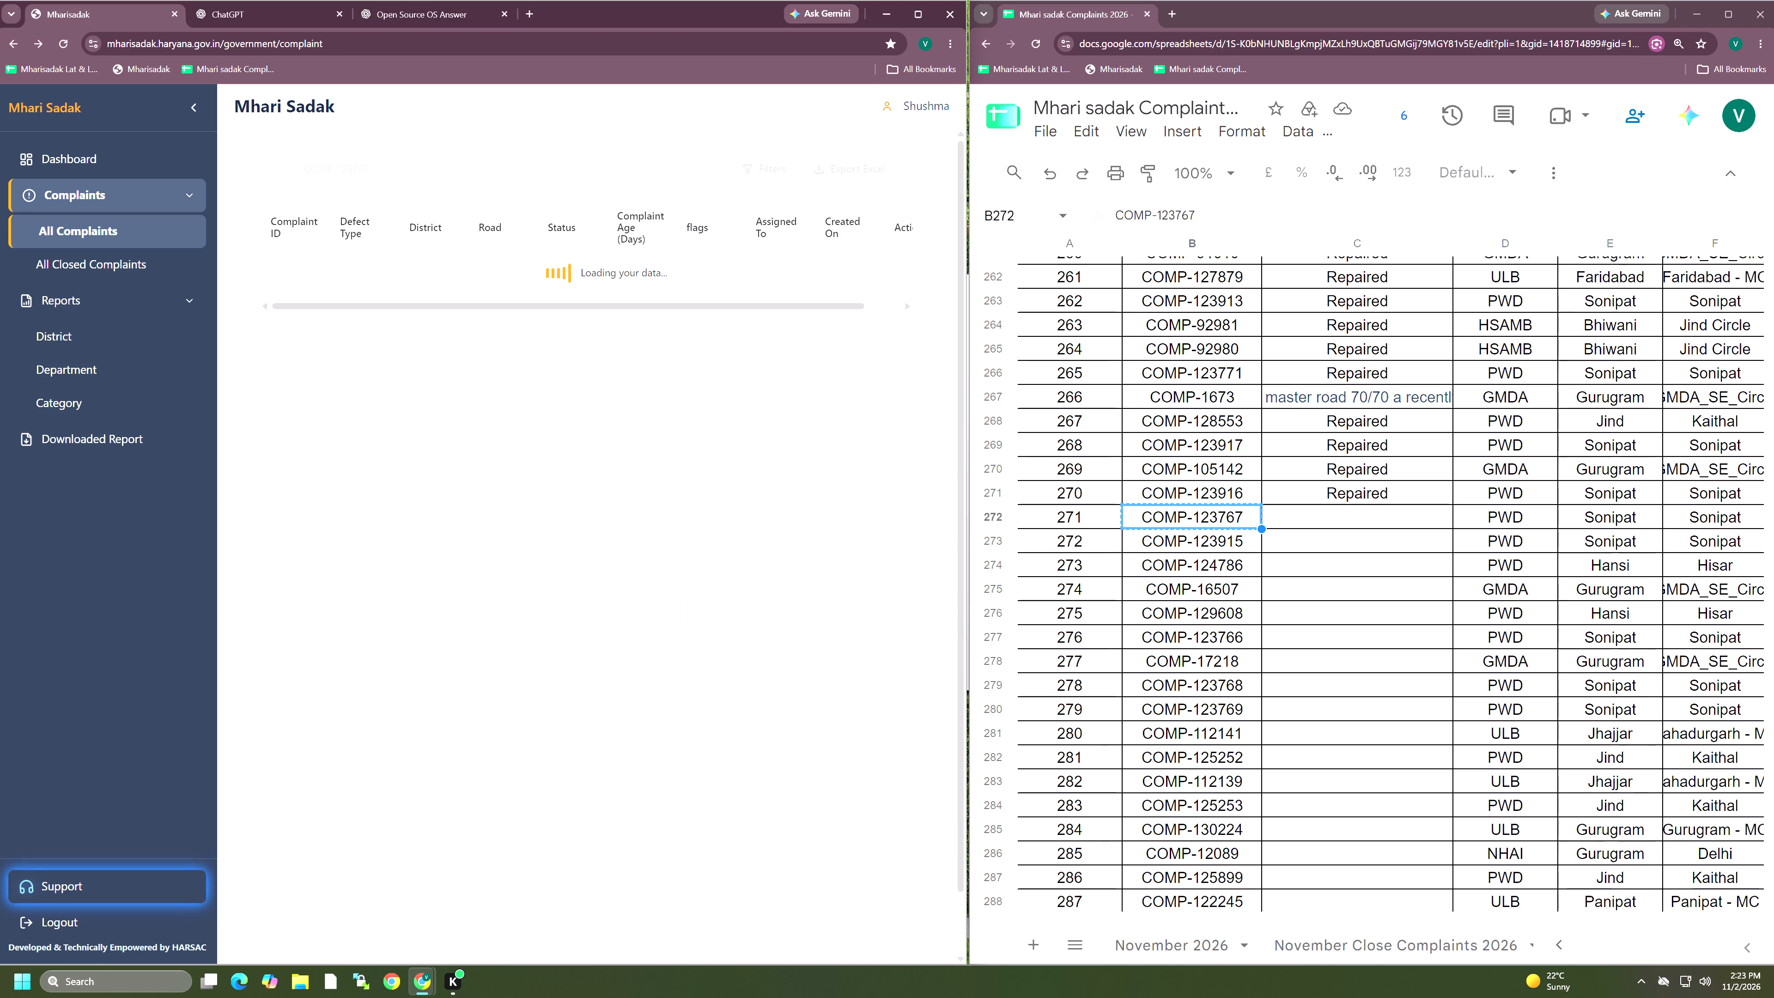
{"action": "left_click", "coordinate": [487, 286]}
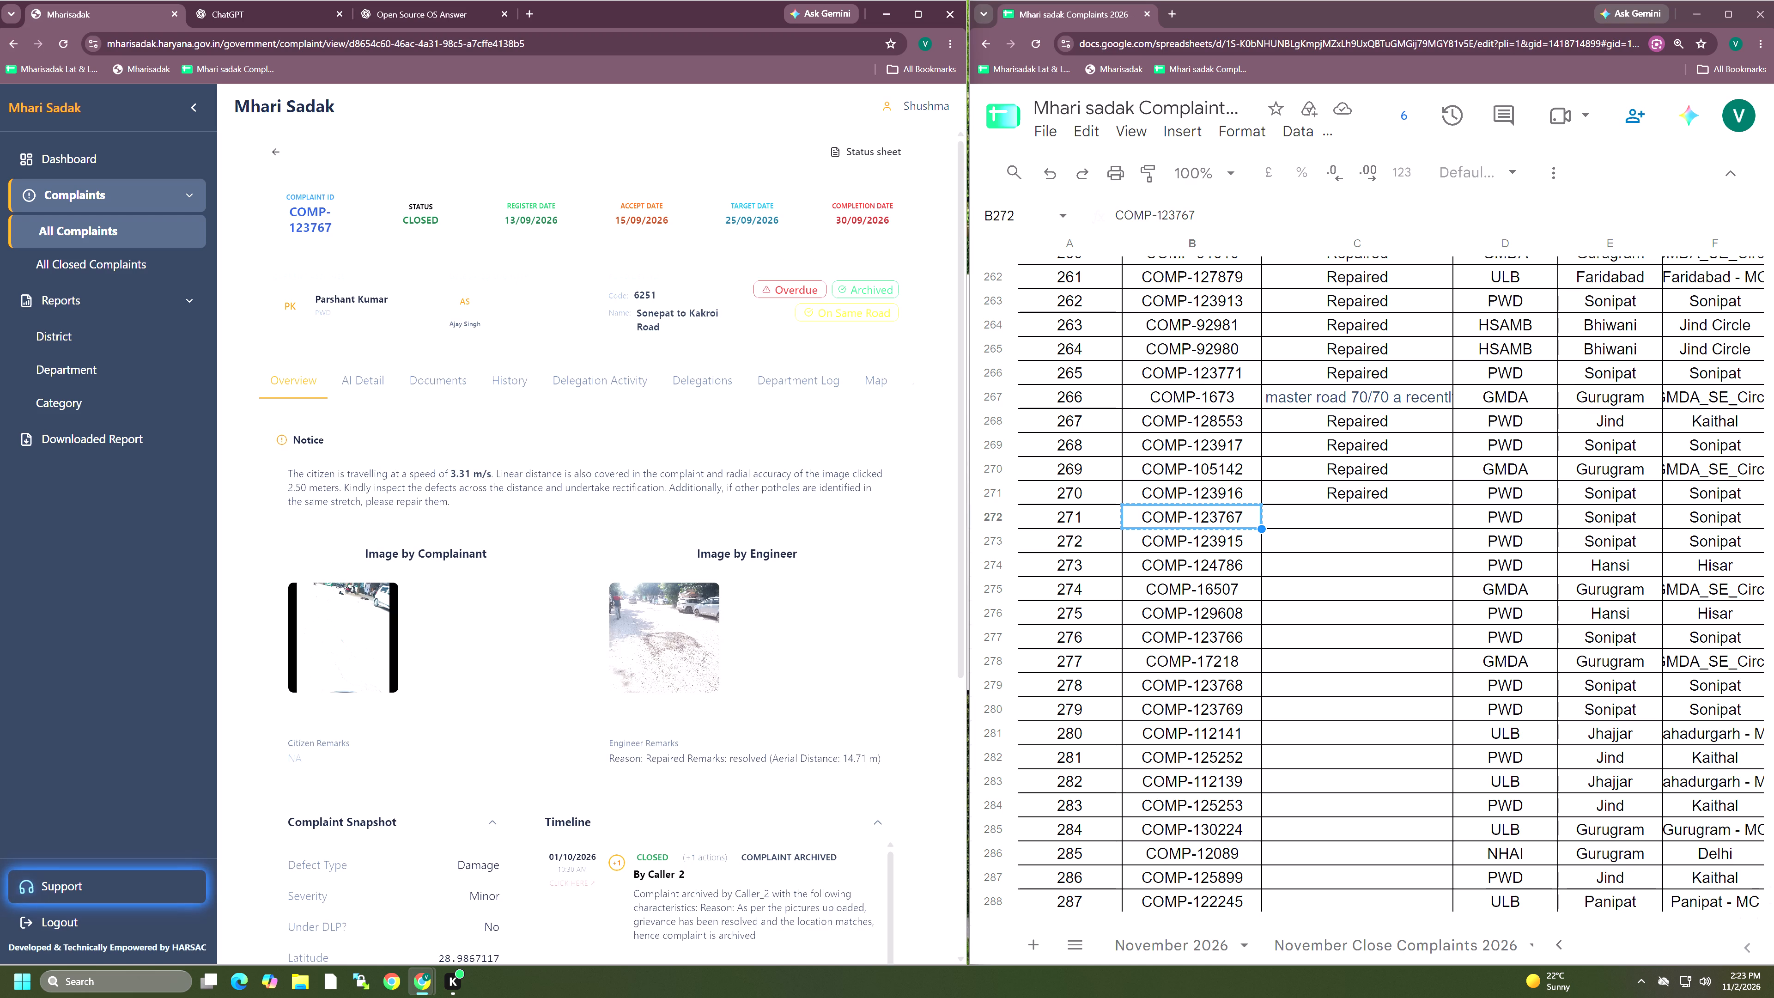
{"action": "left_click", "coordinate": [632, 667]}
{"action": "left_click", "coordinate": [917, 117]}
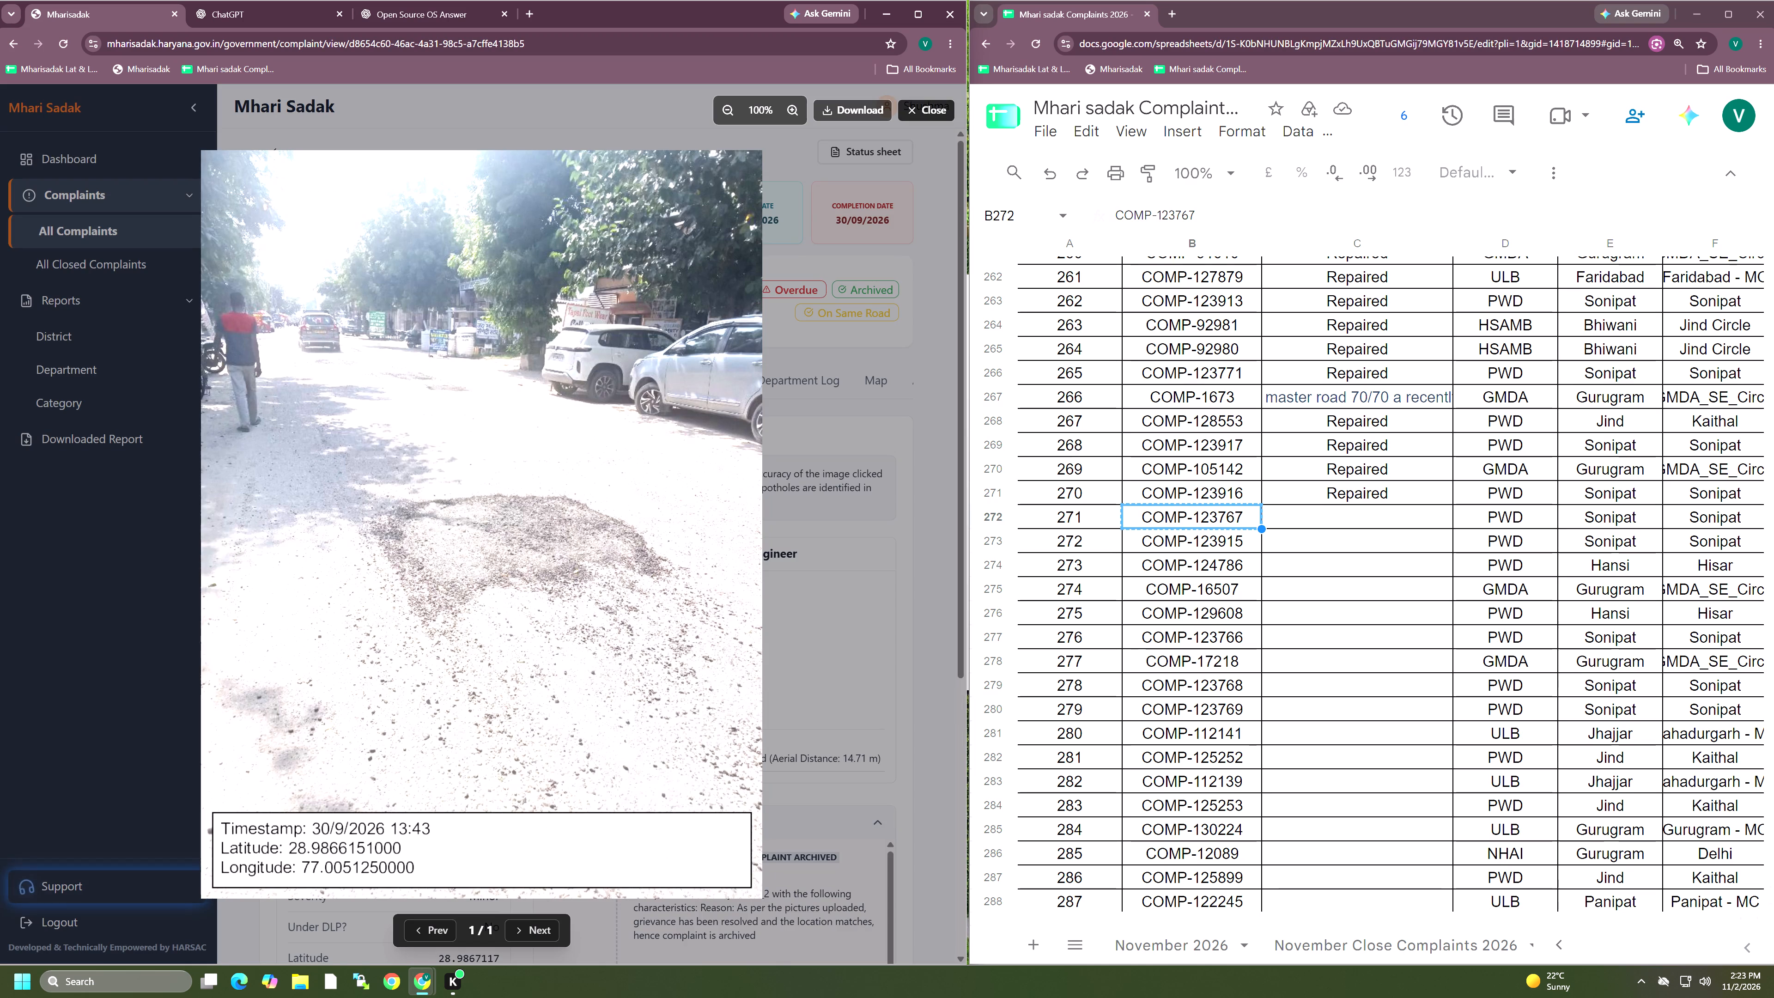
{"action": "left_click", "coordinate": [1360, 522]}
{"action": "key", "text": "ctrl+d"}
{"action": "left_click", "coordinate": [1230, 535]}
{"action": "key", "text": "ctrl+c"}
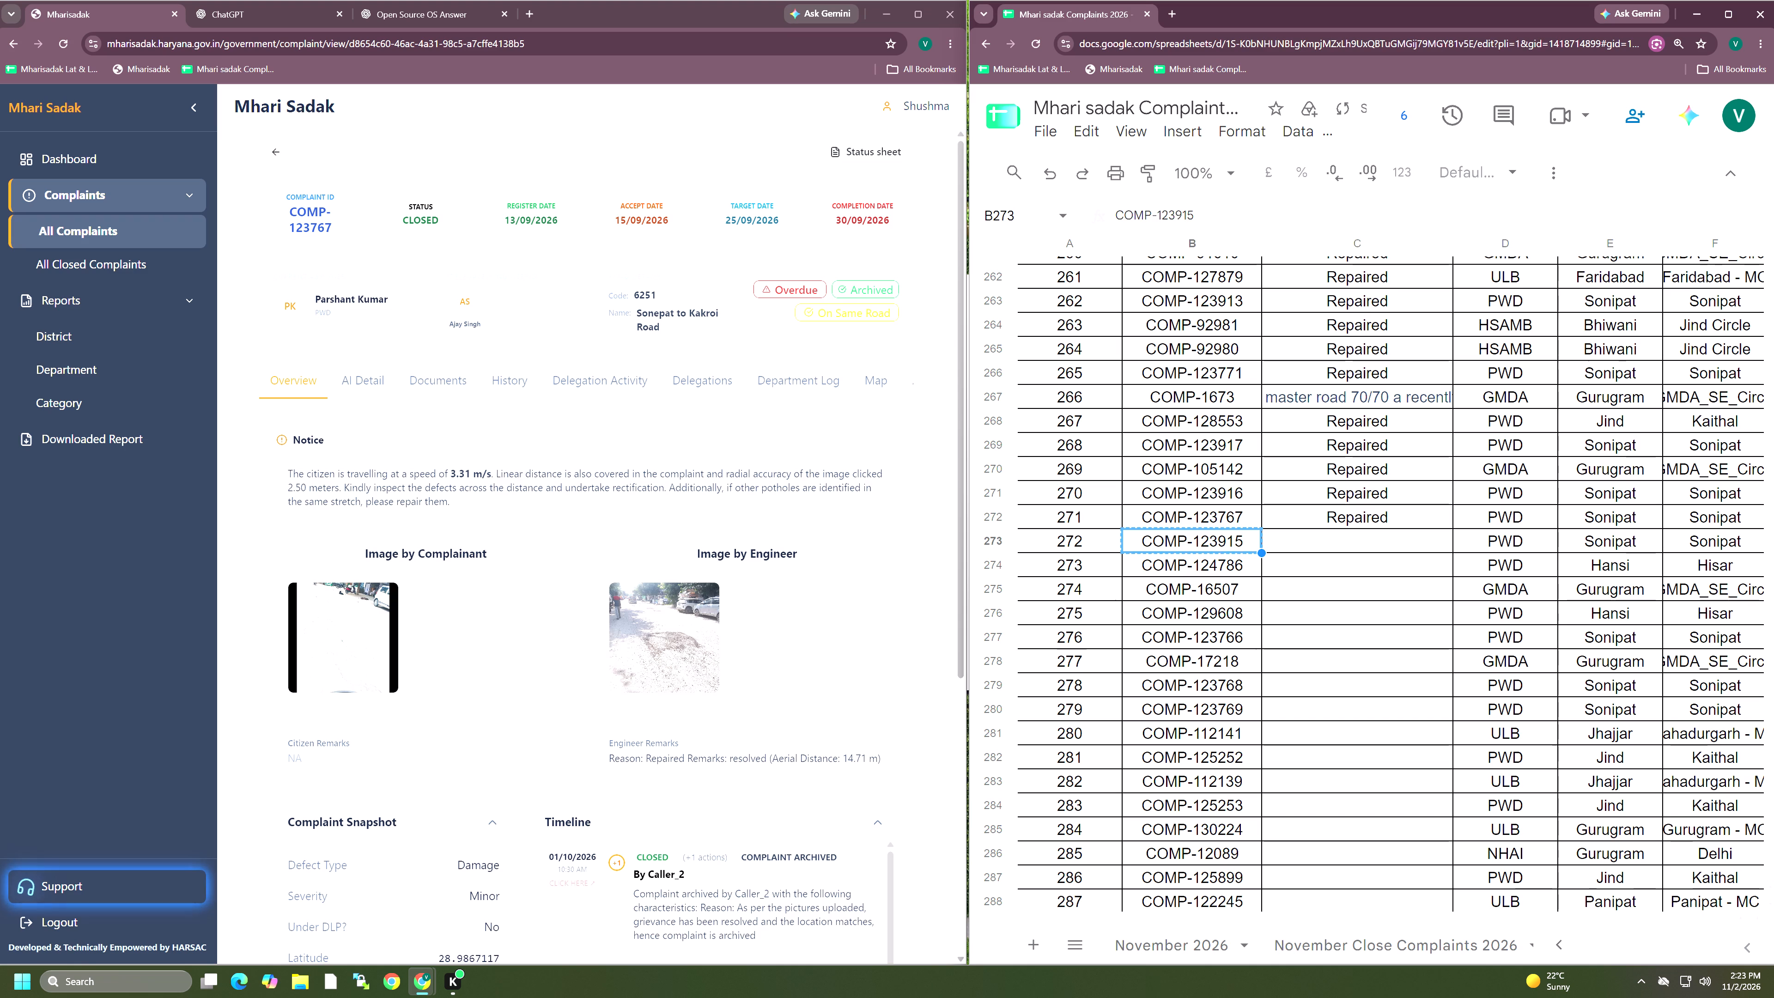
{"action": "left_click", "coordinate": [271, 149]}
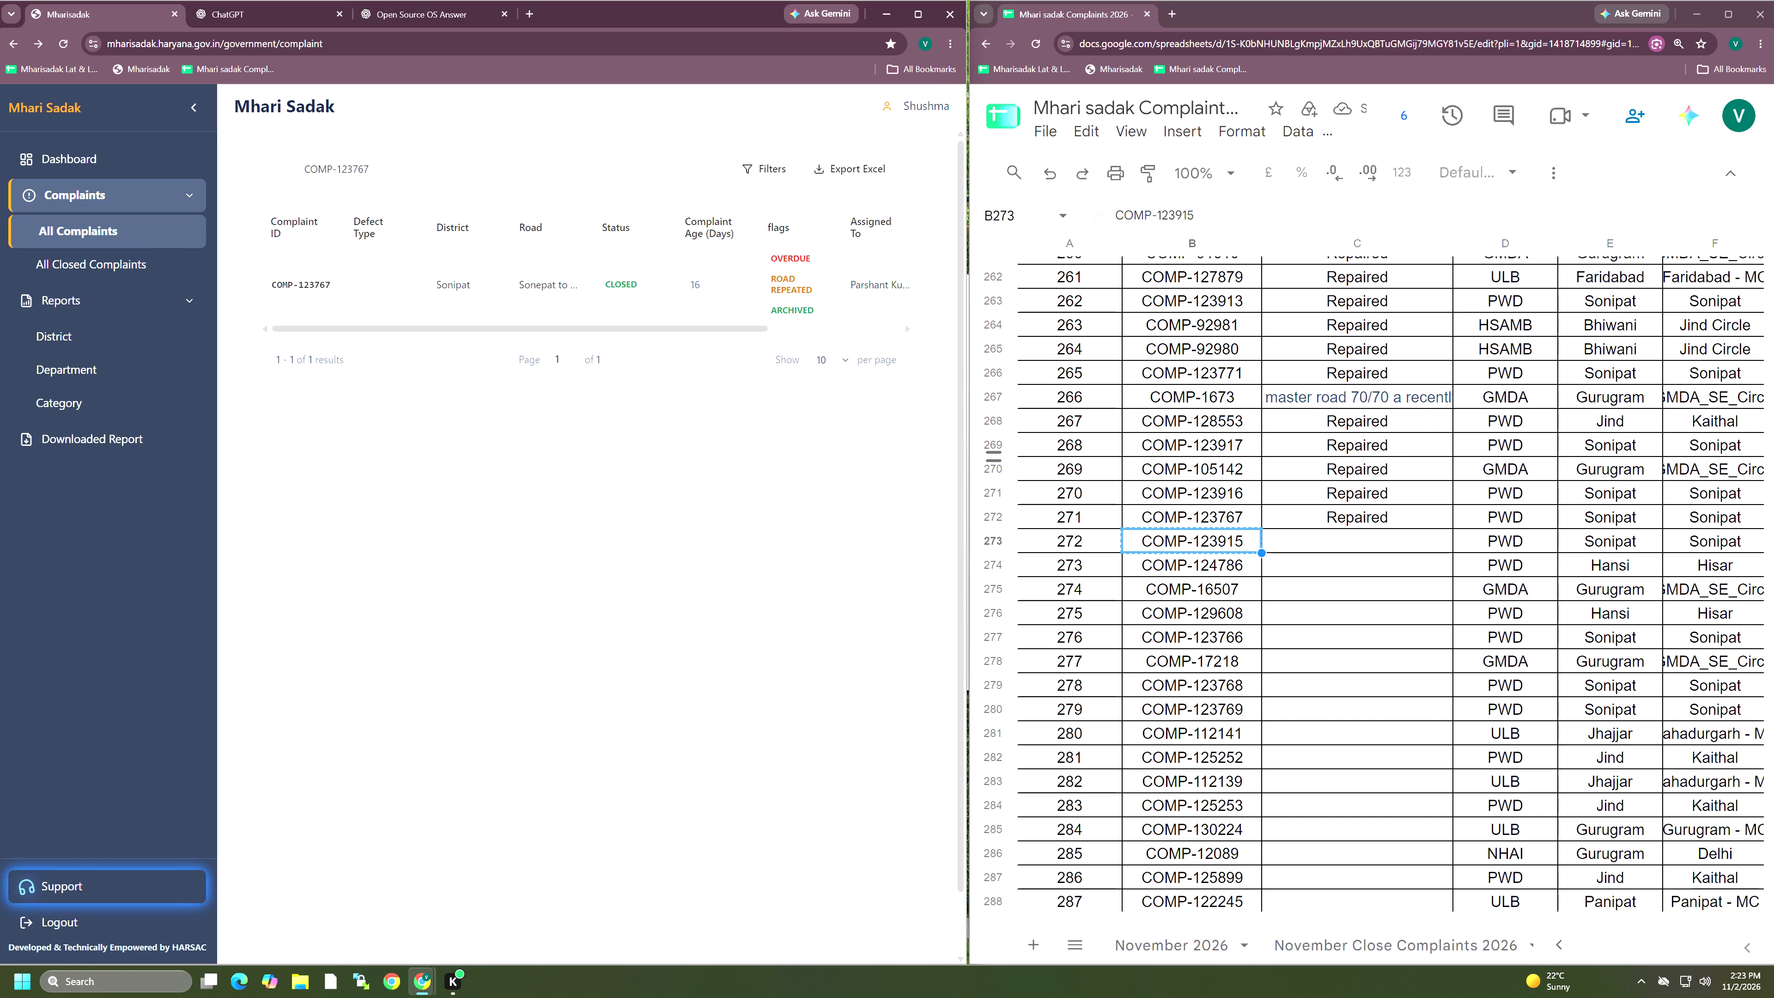
{"action": "left_click_drag", "start_coordinate": [374, 167], "coordinate": [258, 205]}
{"action": "key", "text": "ctrl+v"}
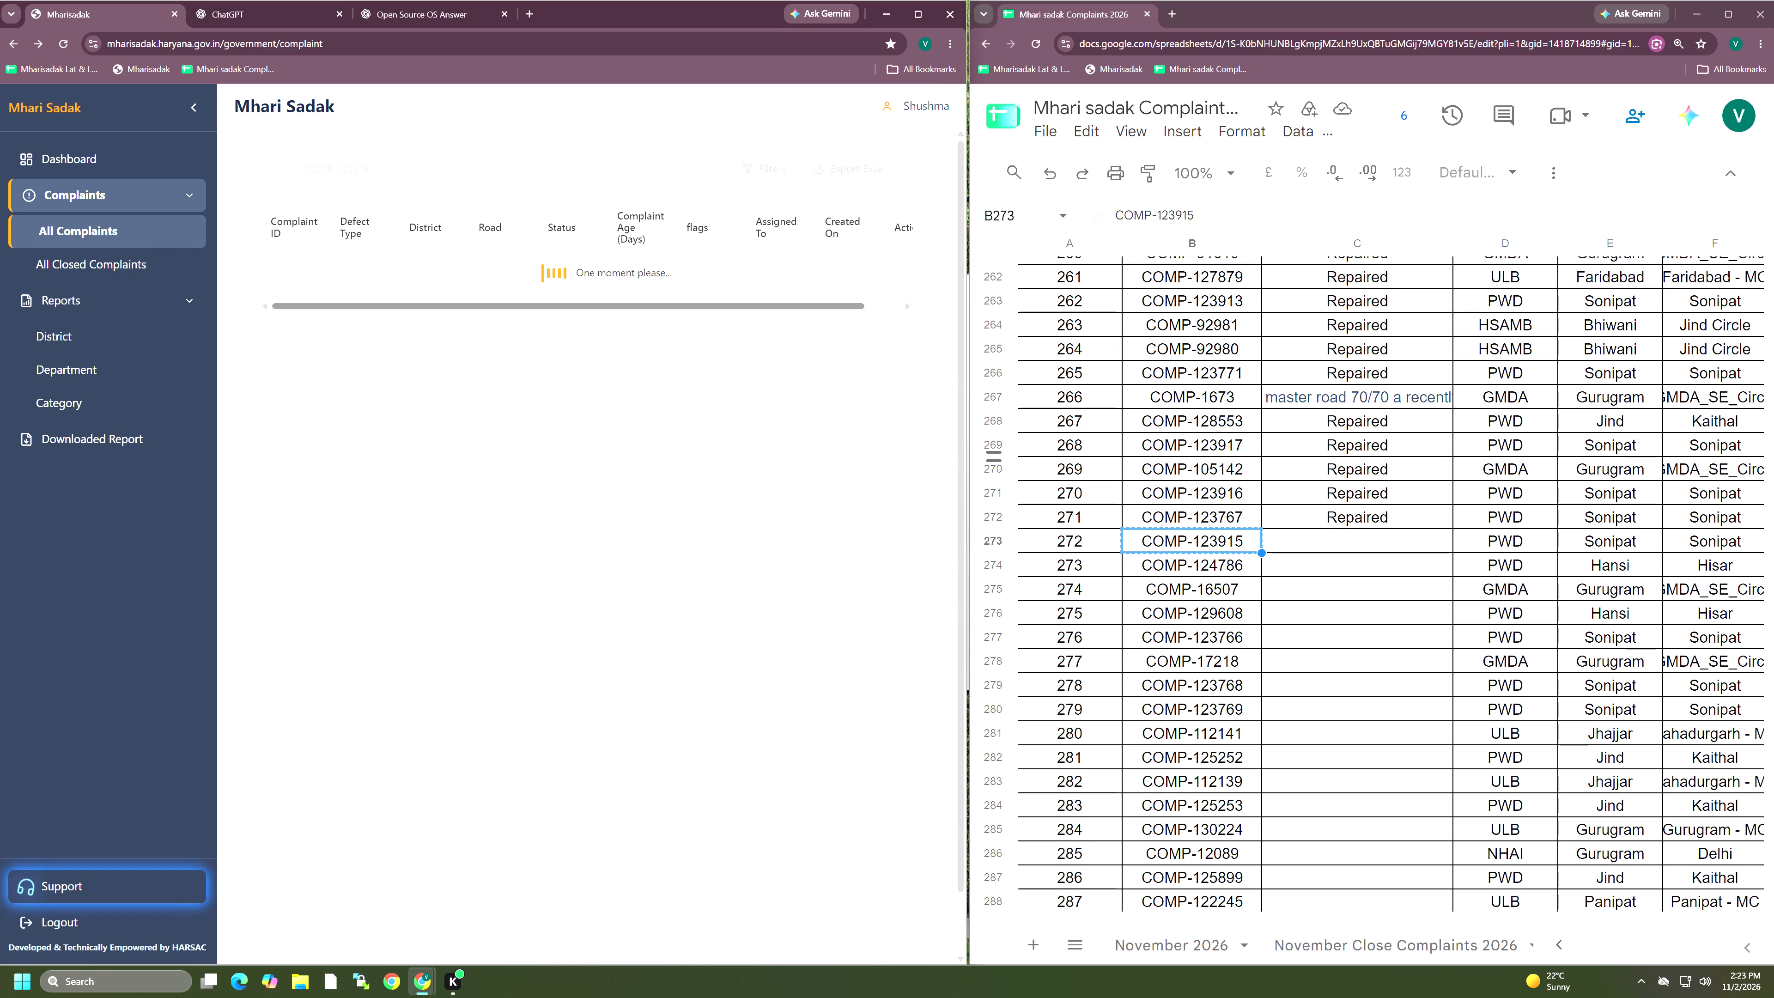
{"action": "left_click", "coordinate": [529, 285]}
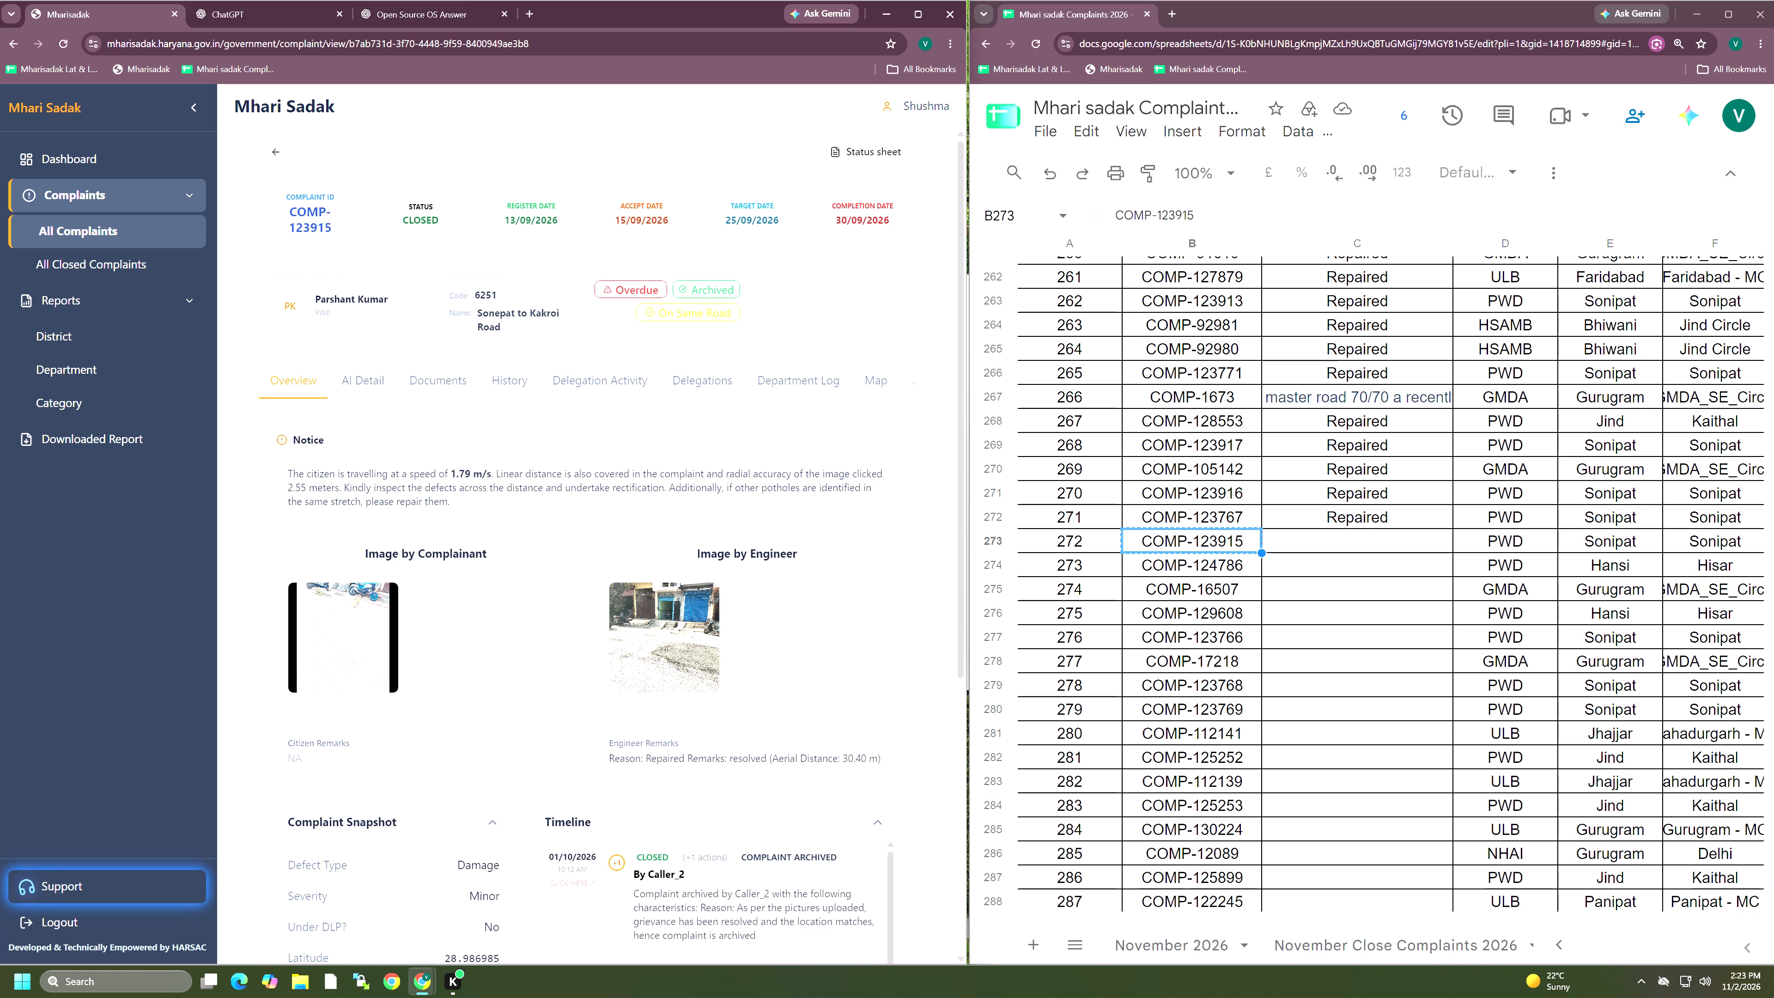
{"action": "left_click", "coordinate": [1302, 538]}
{"action": "key", "text": "ctrl+d"}
{"action": "left_click", "coordinate": [1219, 567]}
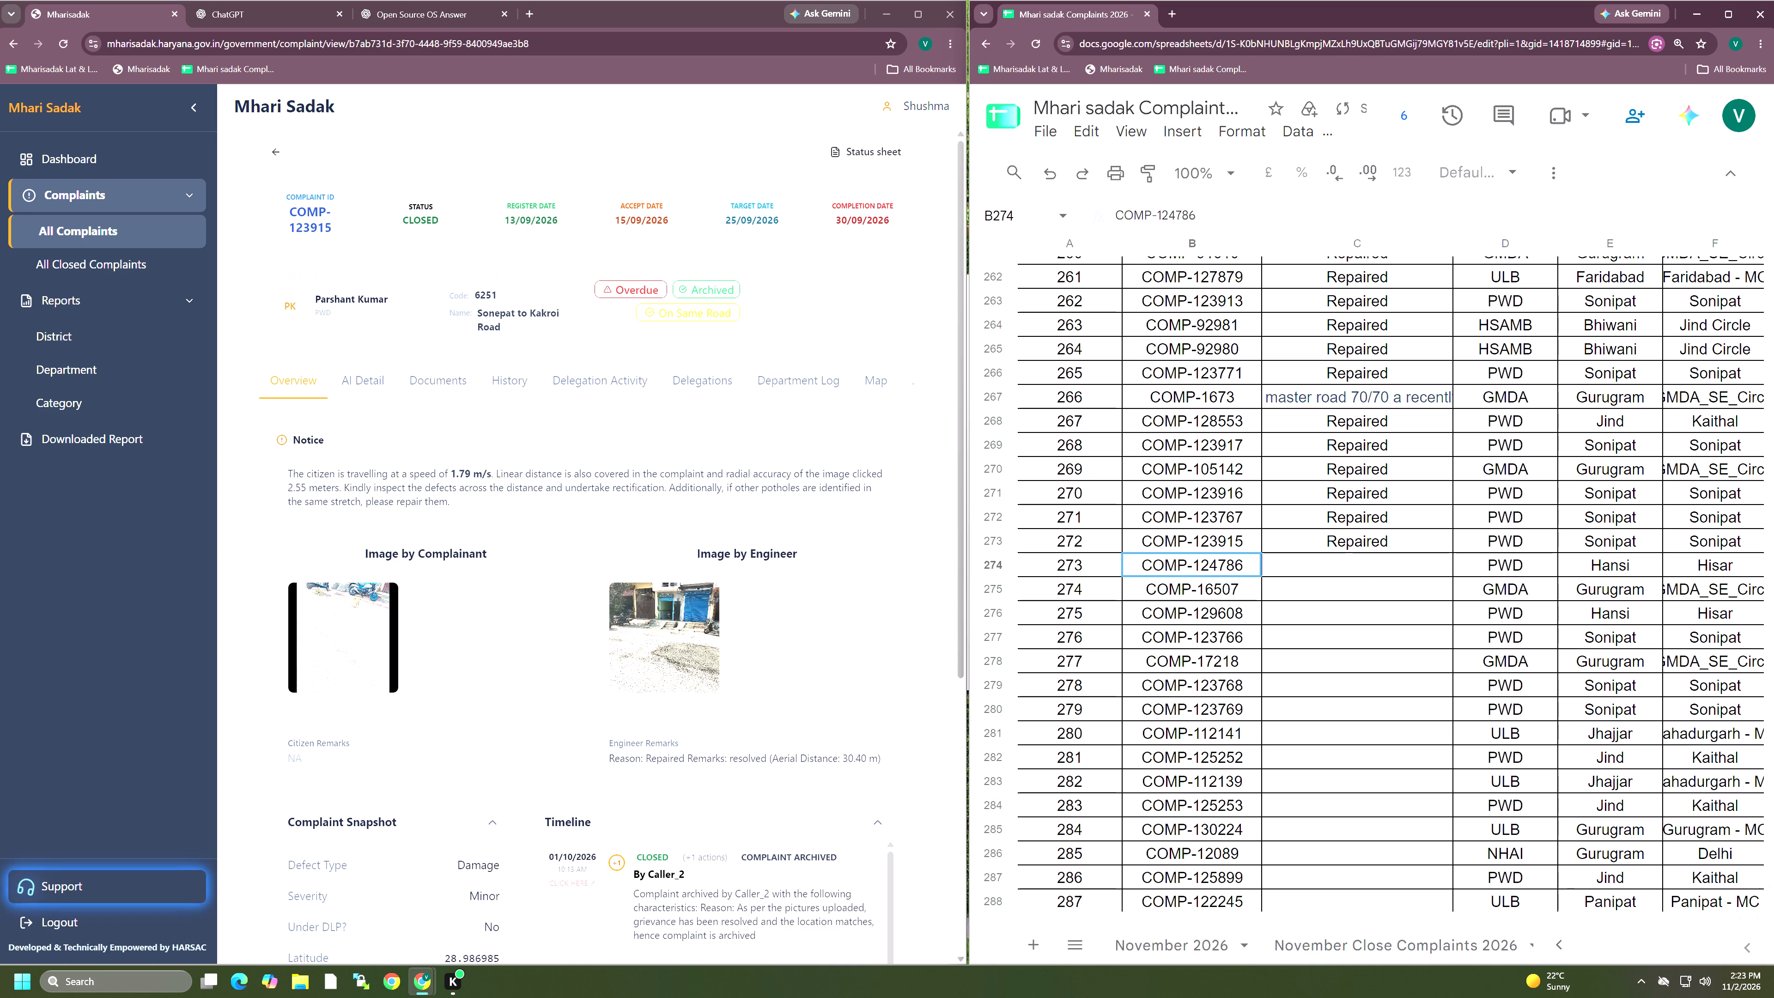
{"action": "key", "text": "ctrl+c"}
{"action": "left_click", "coordinate": [277, 146]}
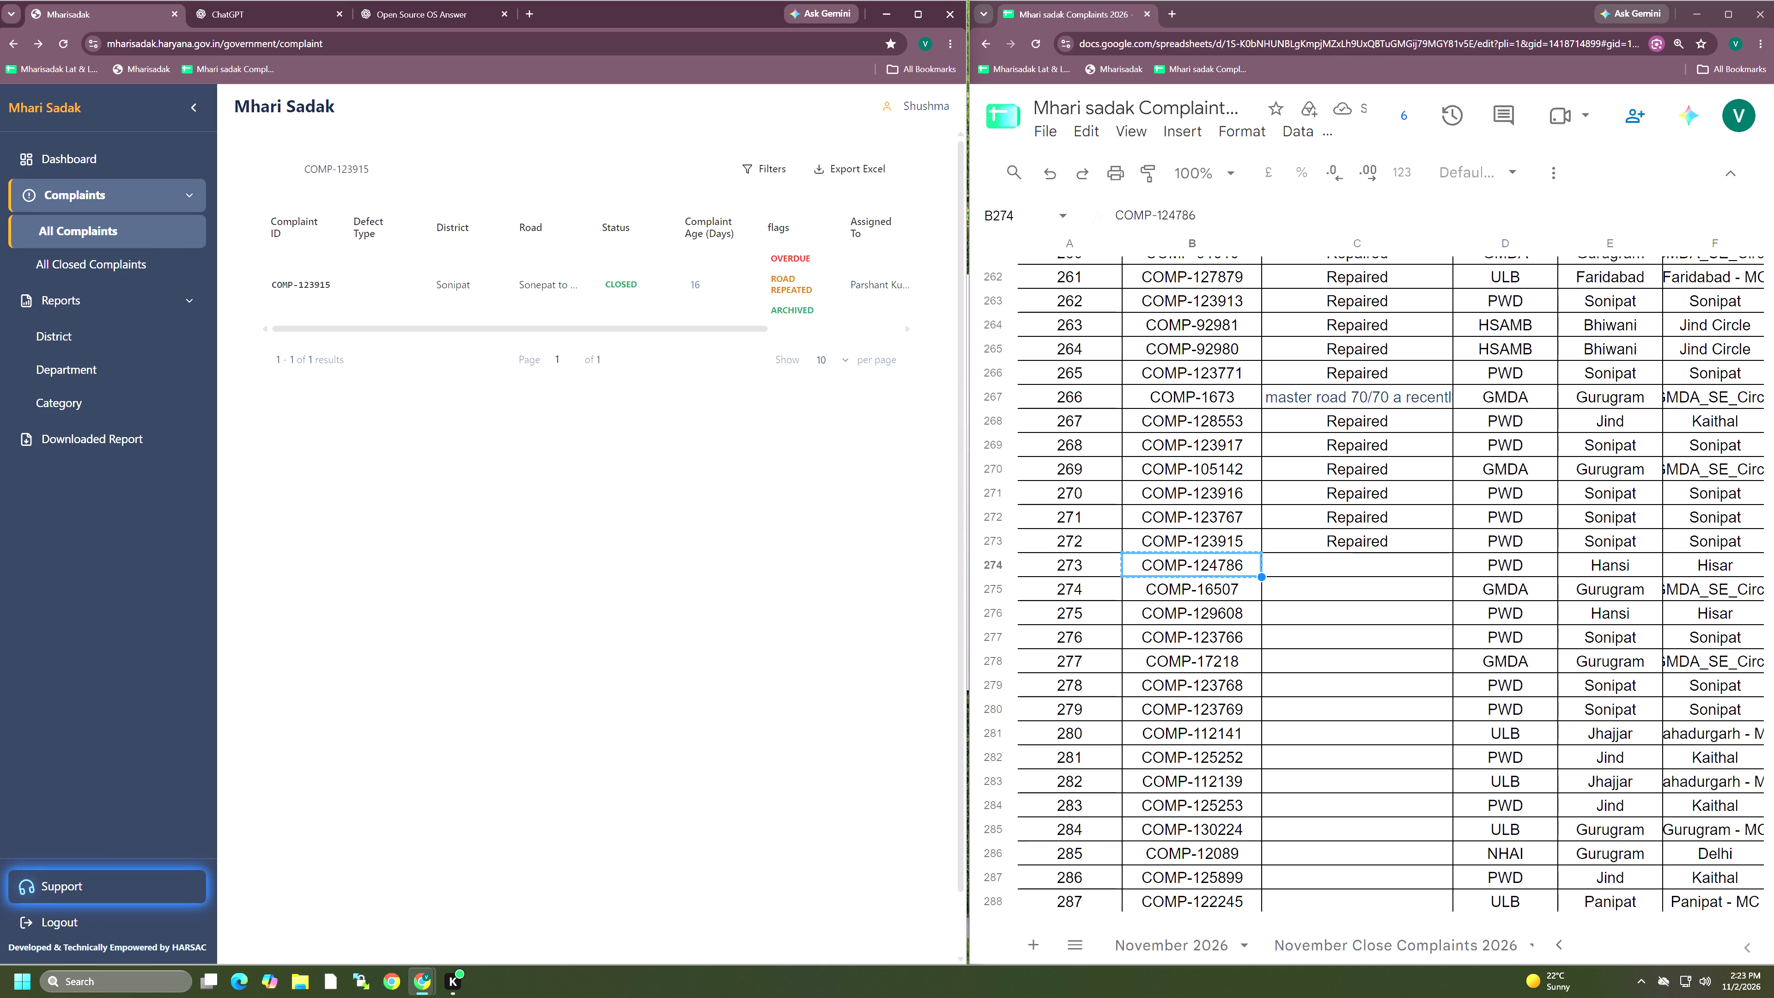
{"action": "left_click", "coordinate": [517, 273]}
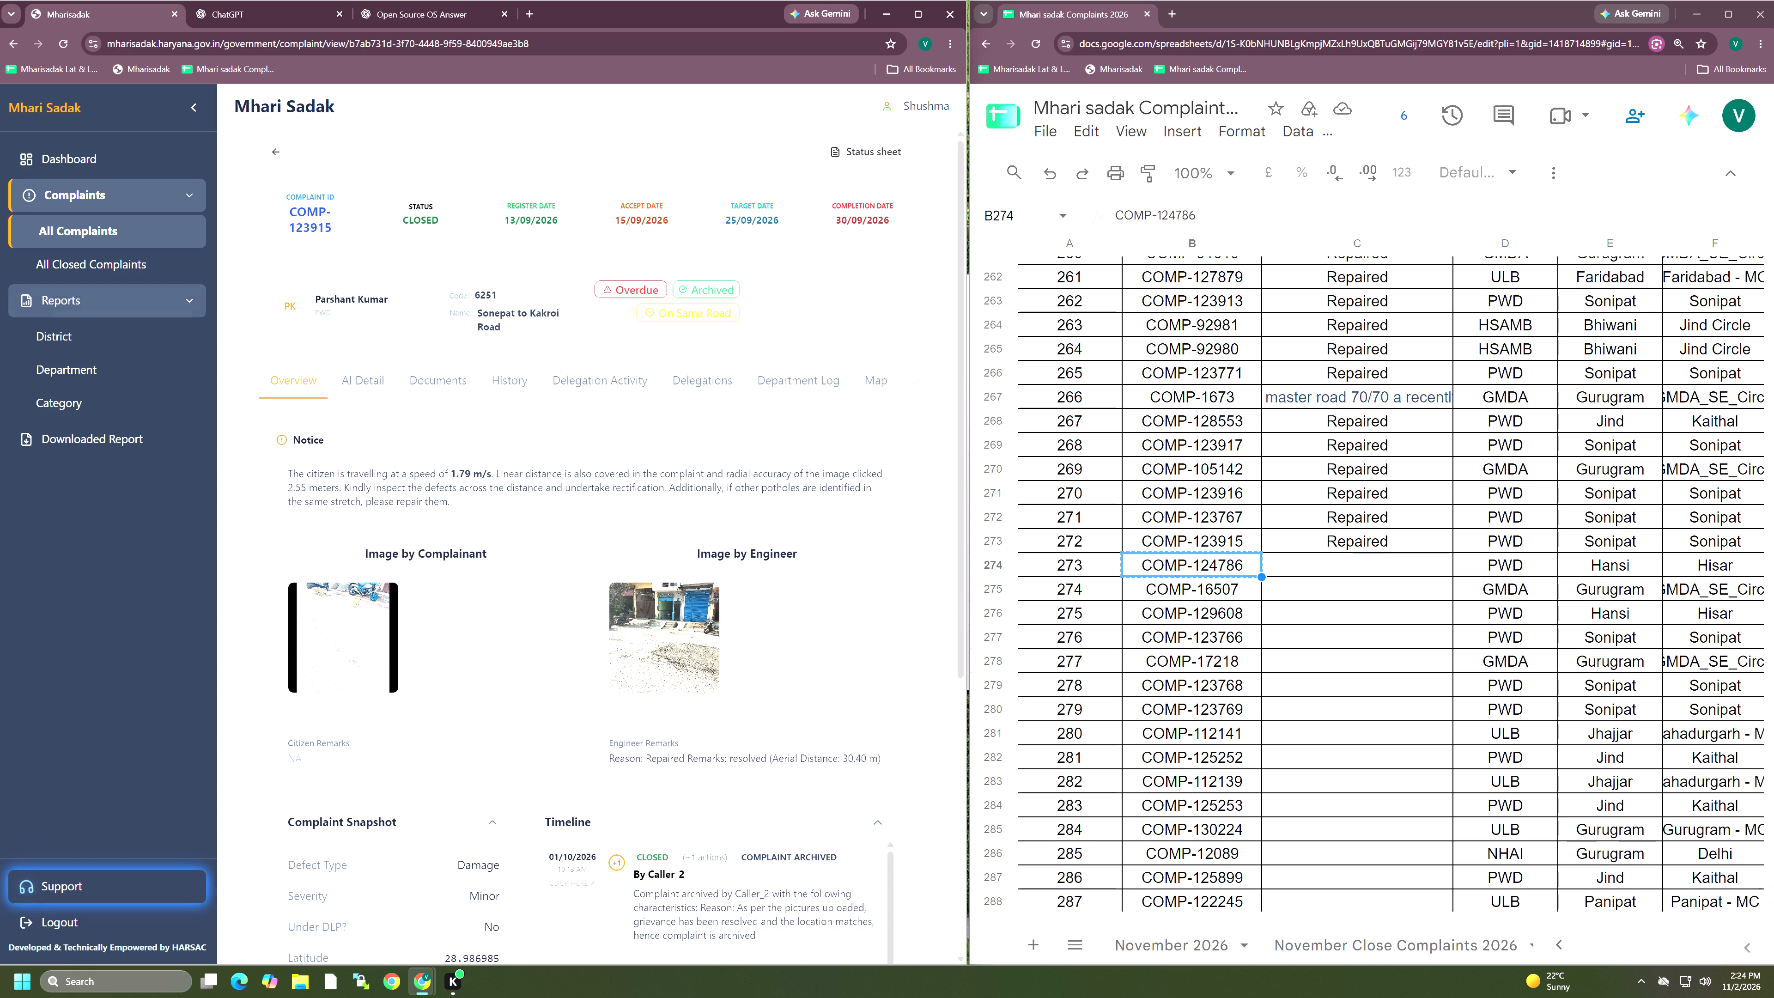
{"action": "left_click", "coordinate": [279, 150]}
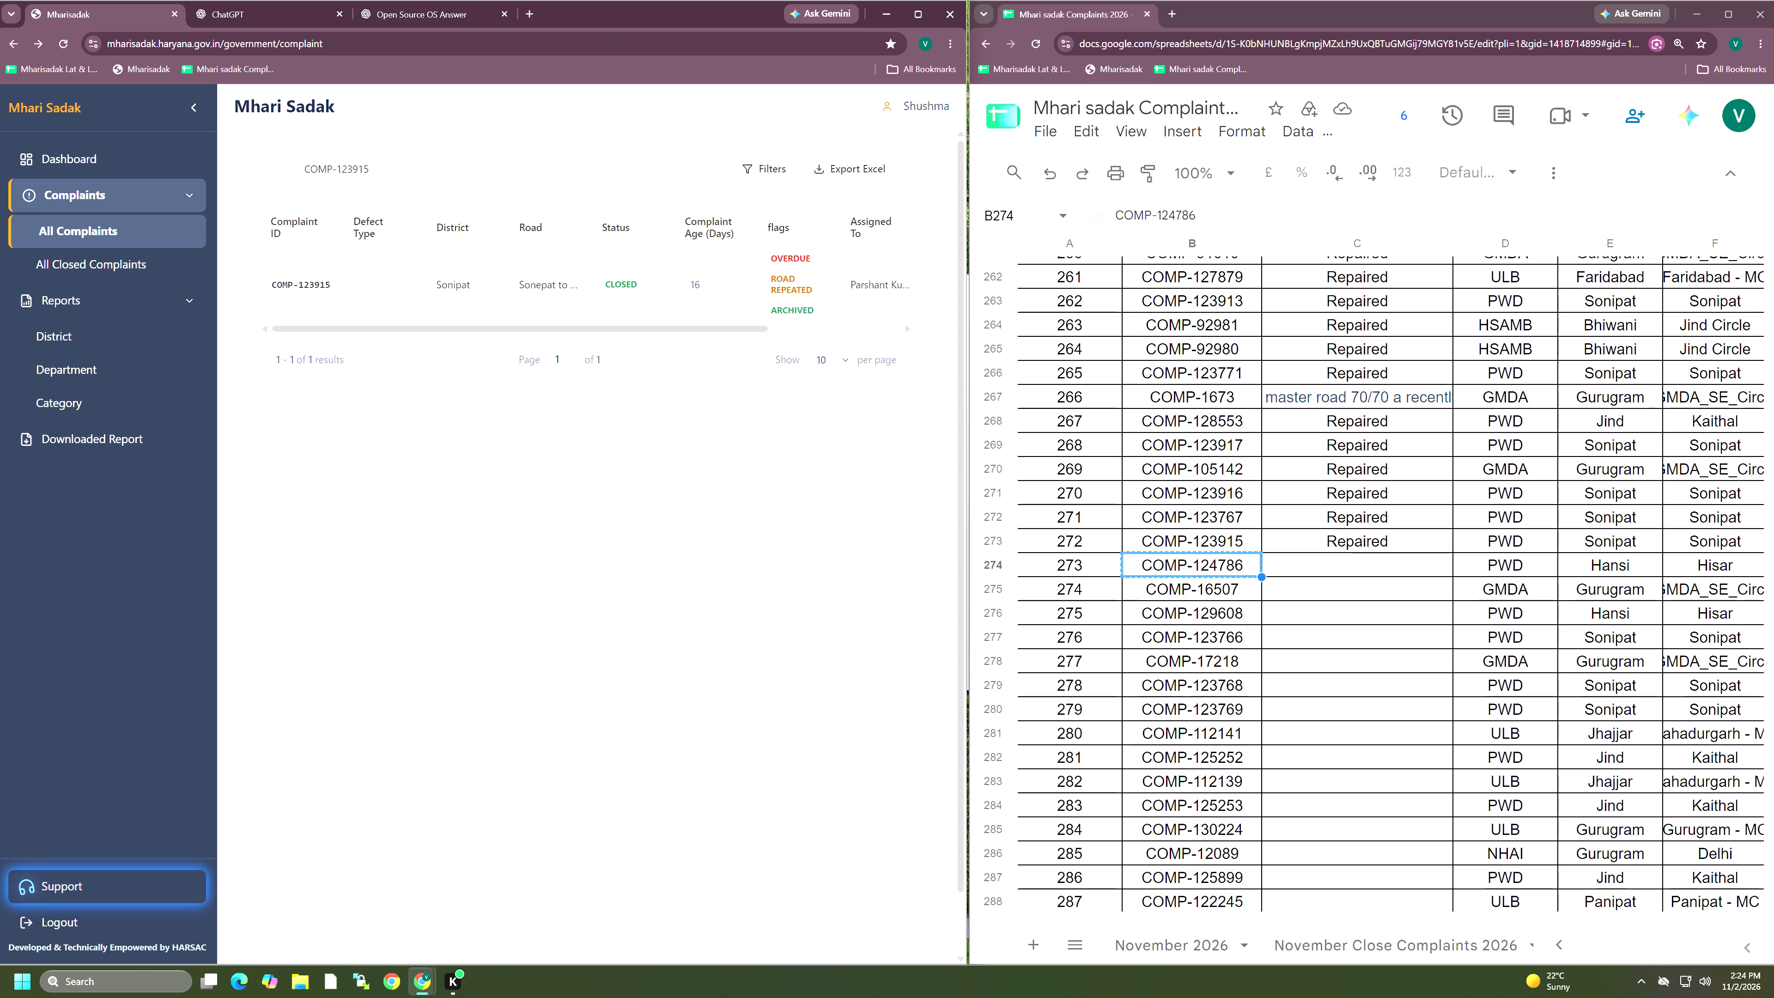
{"action": "left_click_drag", "start_coordinate": [377, 169], "coordinate": [272, 199]}
{"action": "key", "text": "ctrl+v"}
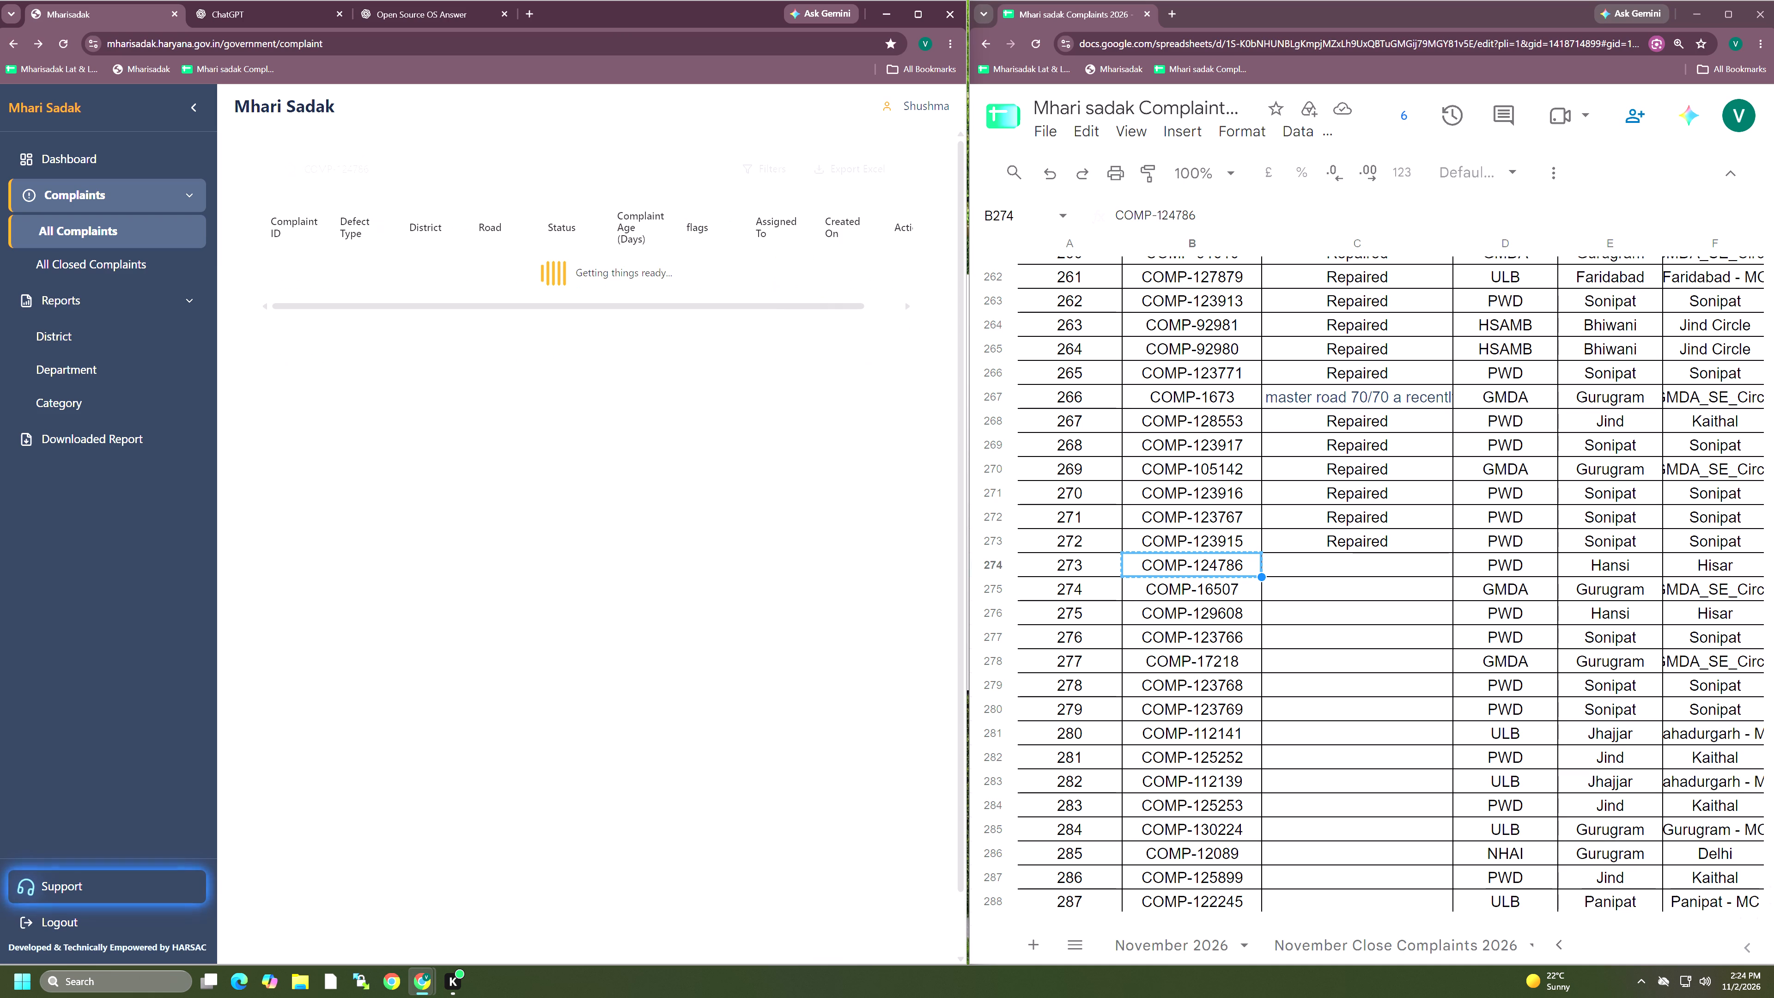
{"action": "left_click", "coordinate": [564, 291]}
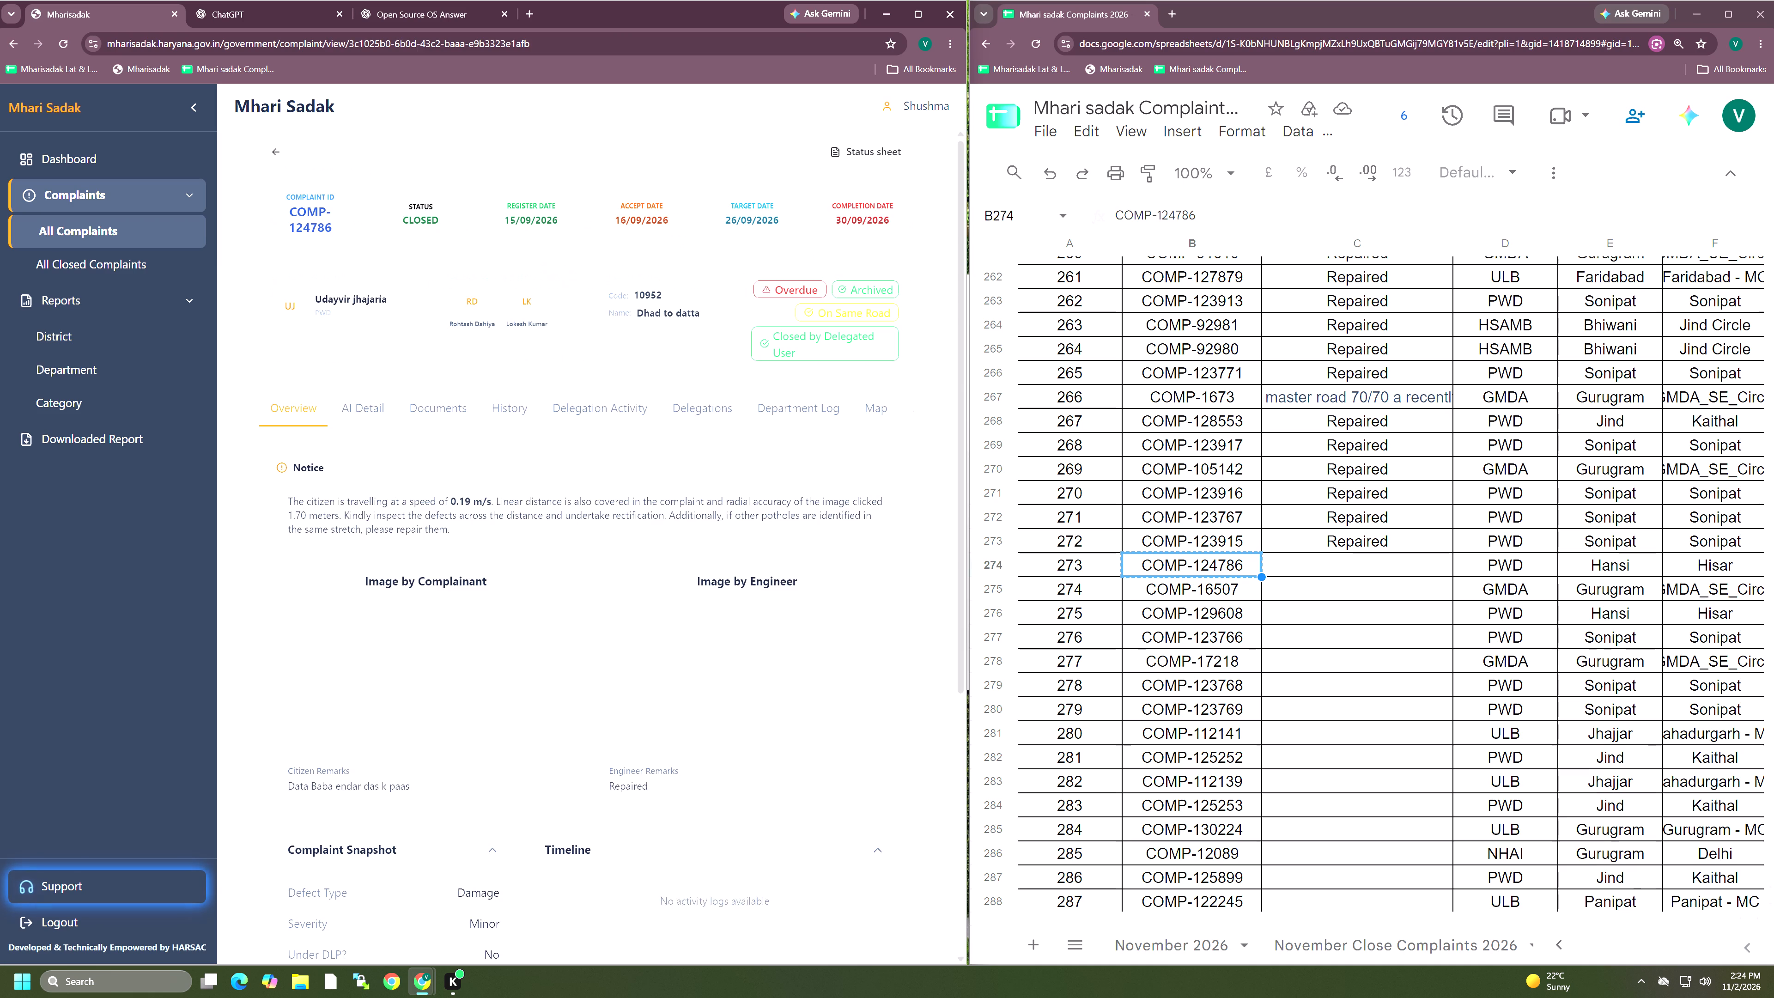
{"action": "left_click", "coordinate": [1328, 554]}
{"action": "key", "text": "ctrl+d"}
{"action": "left_click", "coordinate": [1313, 568]}
{"action": "key", "text": "ctrl+d"}
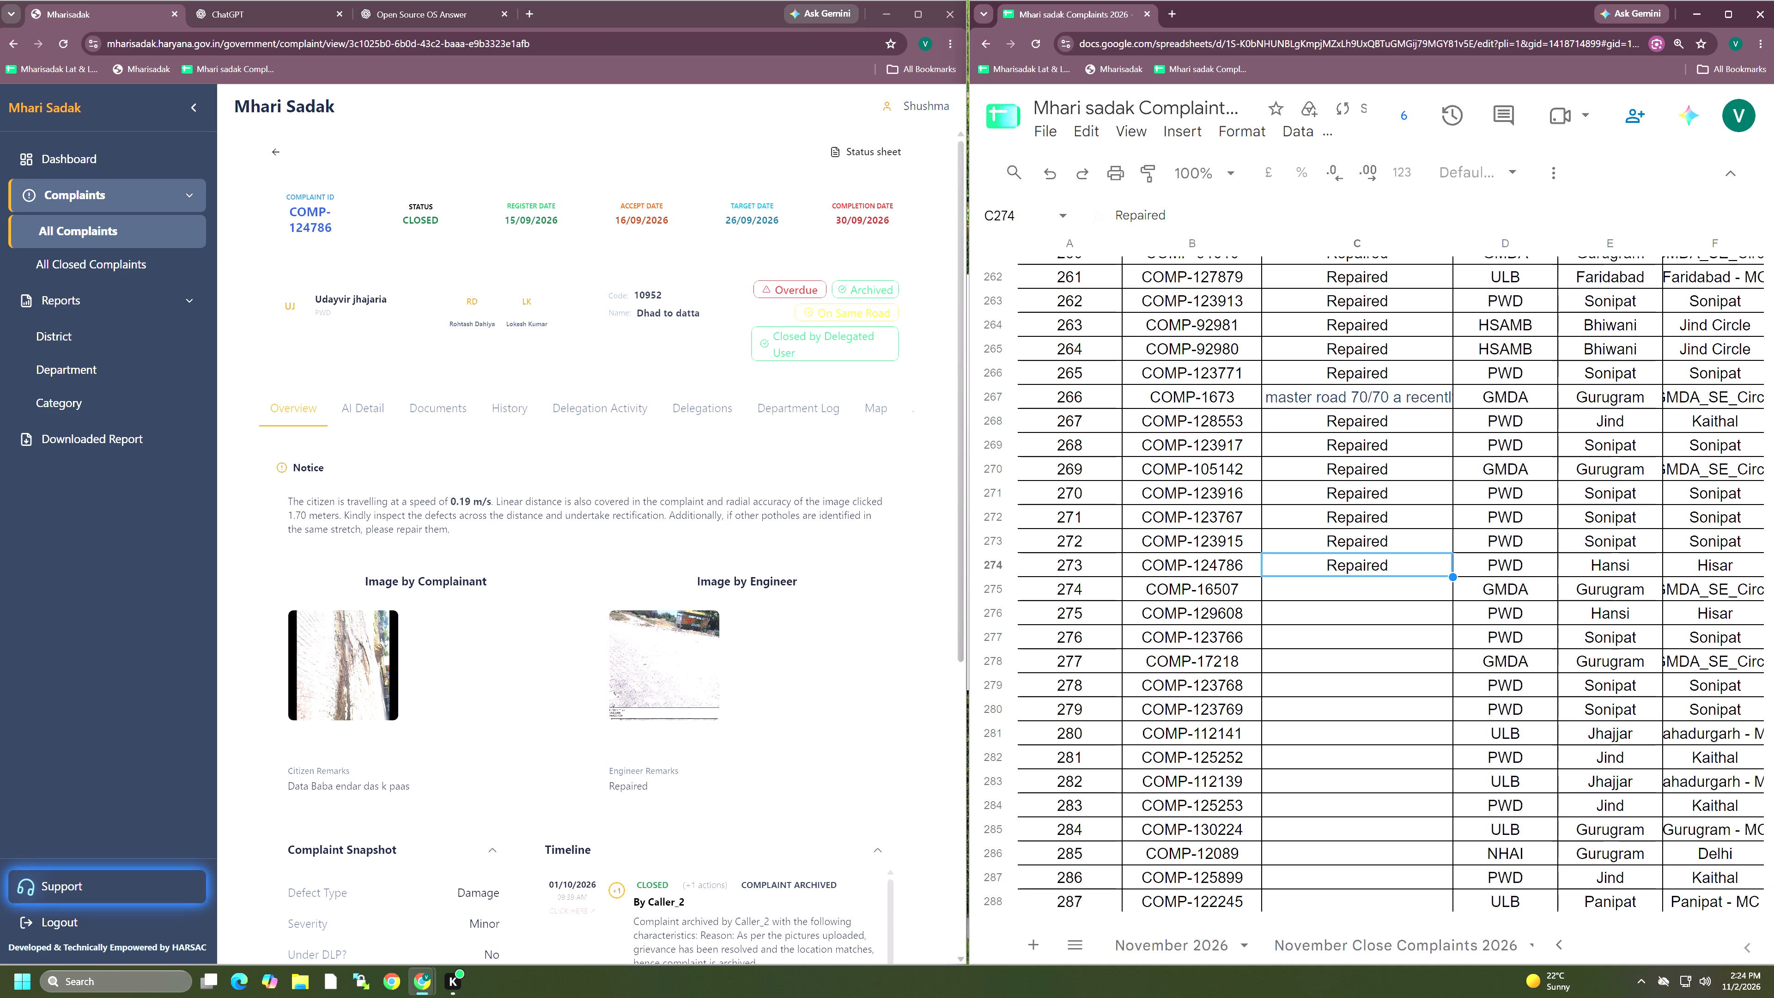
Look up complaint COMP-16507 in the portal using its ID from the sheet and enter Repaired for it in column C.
{"action": "left_click", "coordinate": [1231, 592]}
{"action": "key", "text": "ctrl+c"}
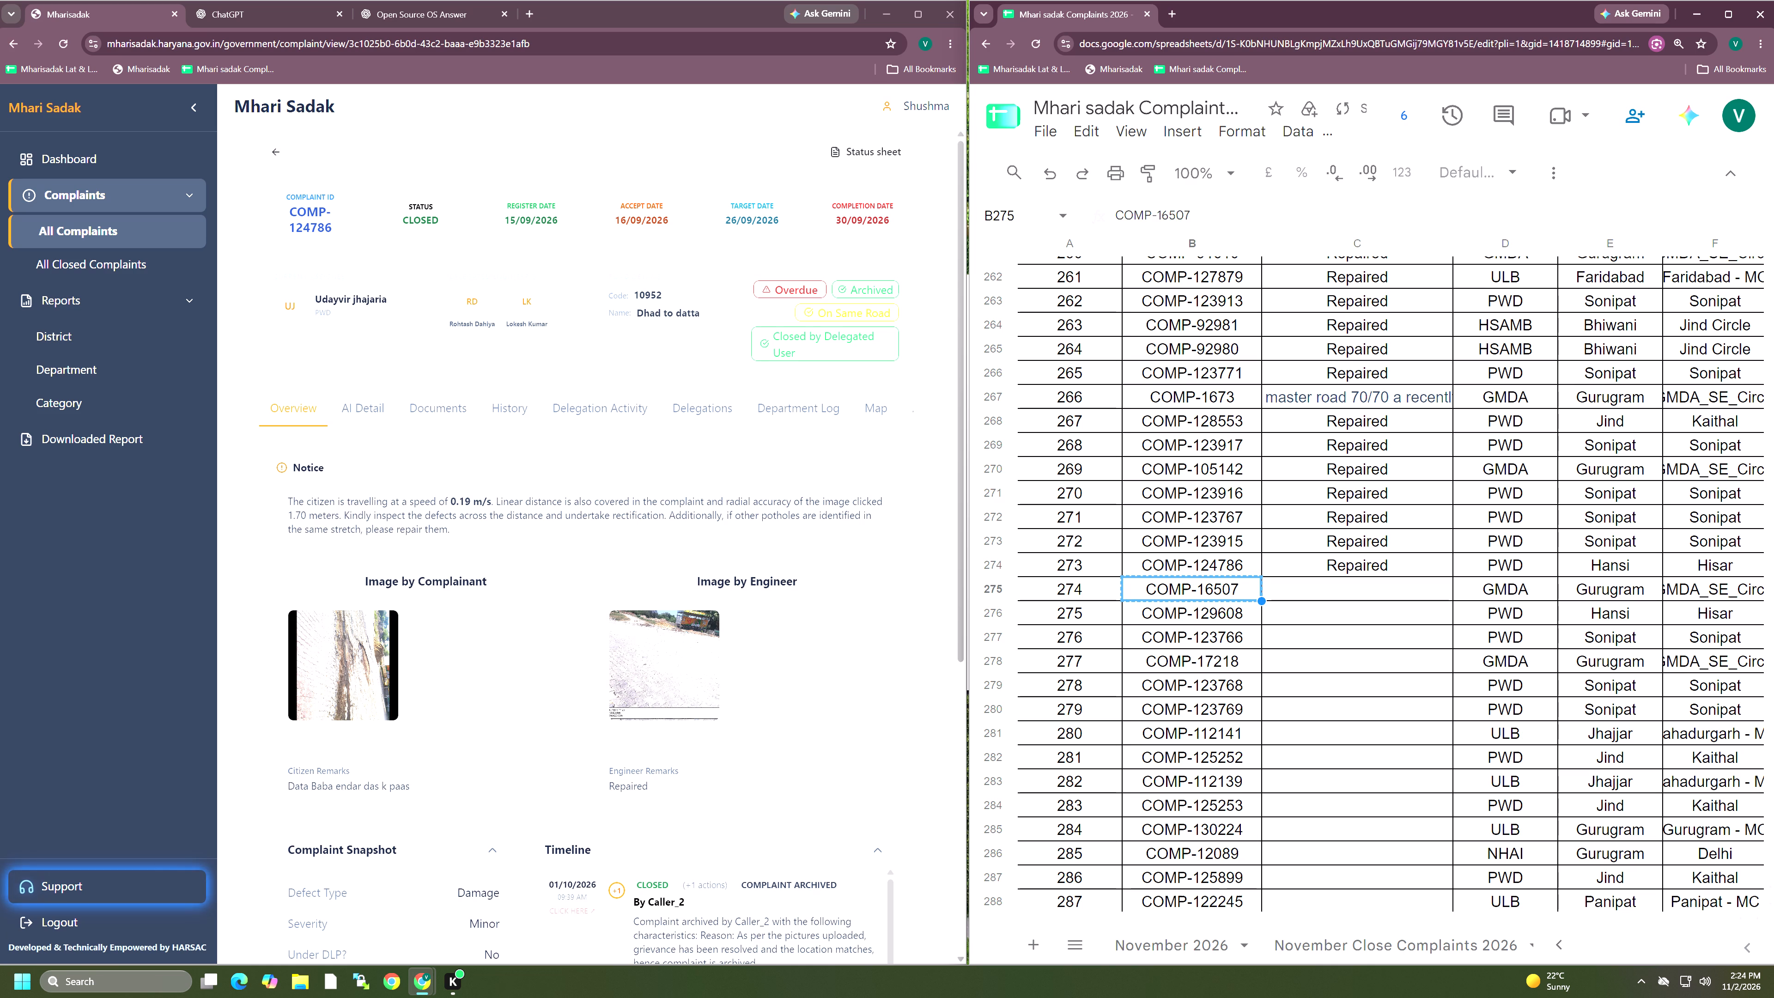
{"action": "left_click", "coordinate": [277, 148]}
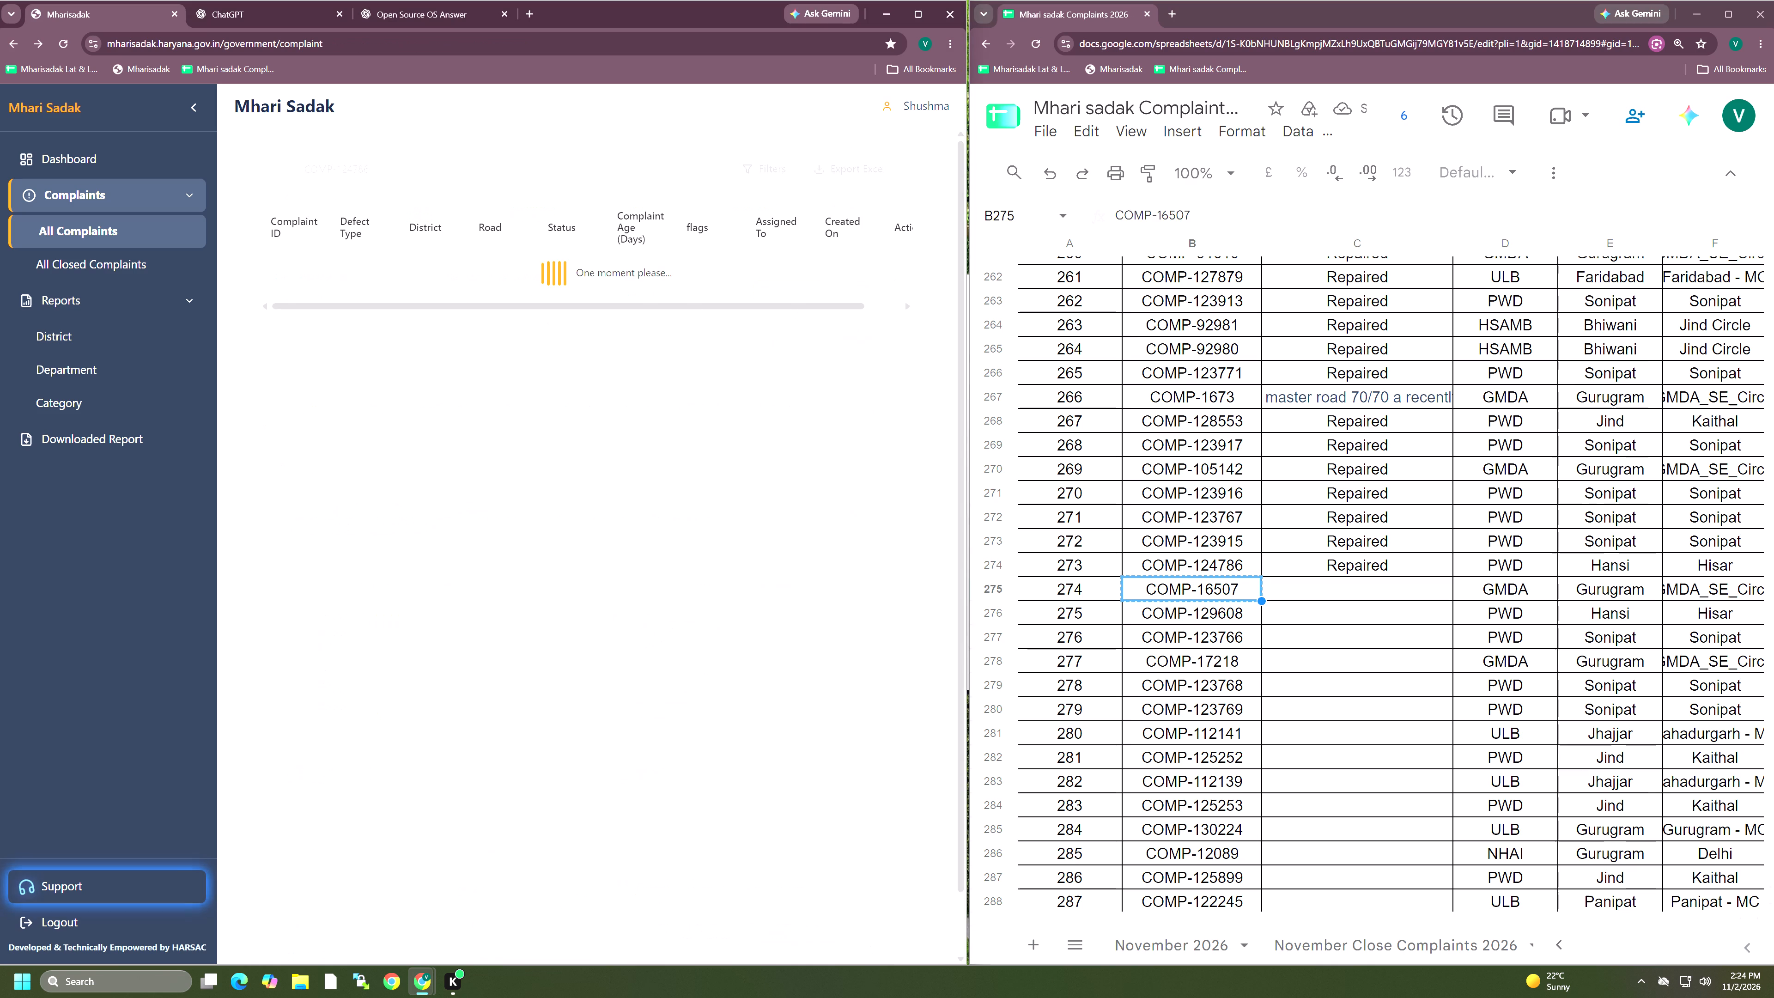
{"action": "left_click_drag", "start_coordinate": [381, 163], "coordinate": [273, 207]}
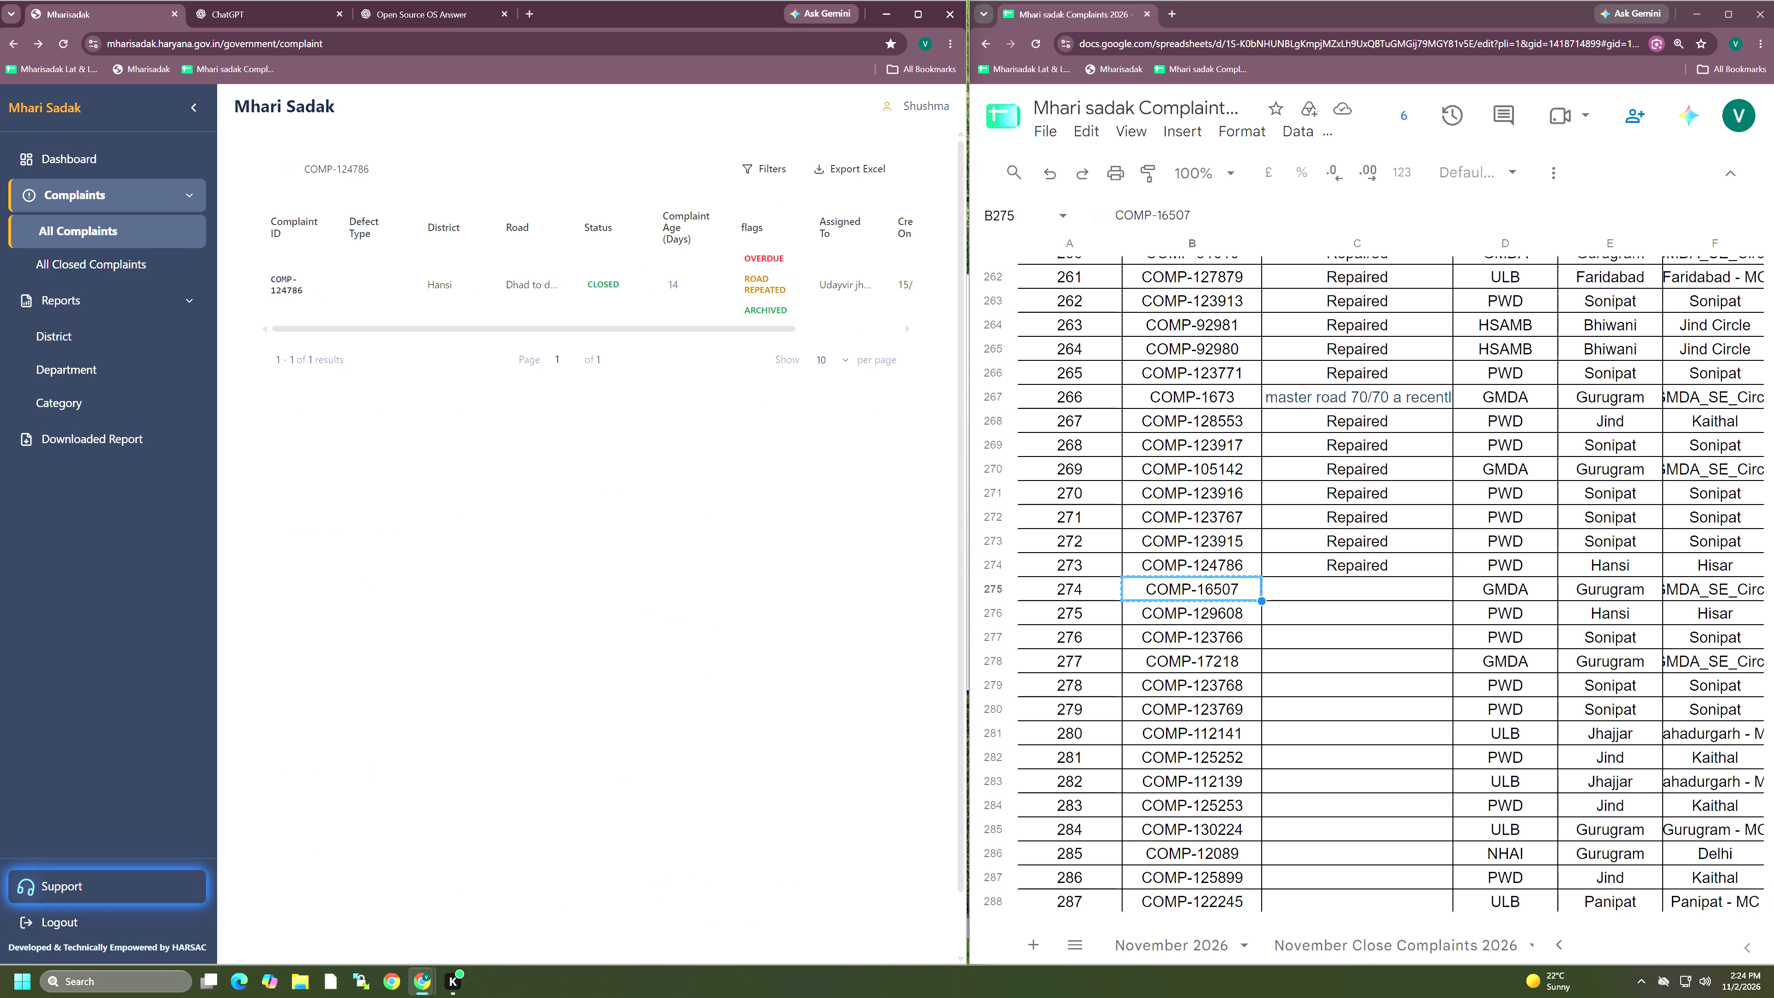
{"action": "key", "text": "ctrl+v"}
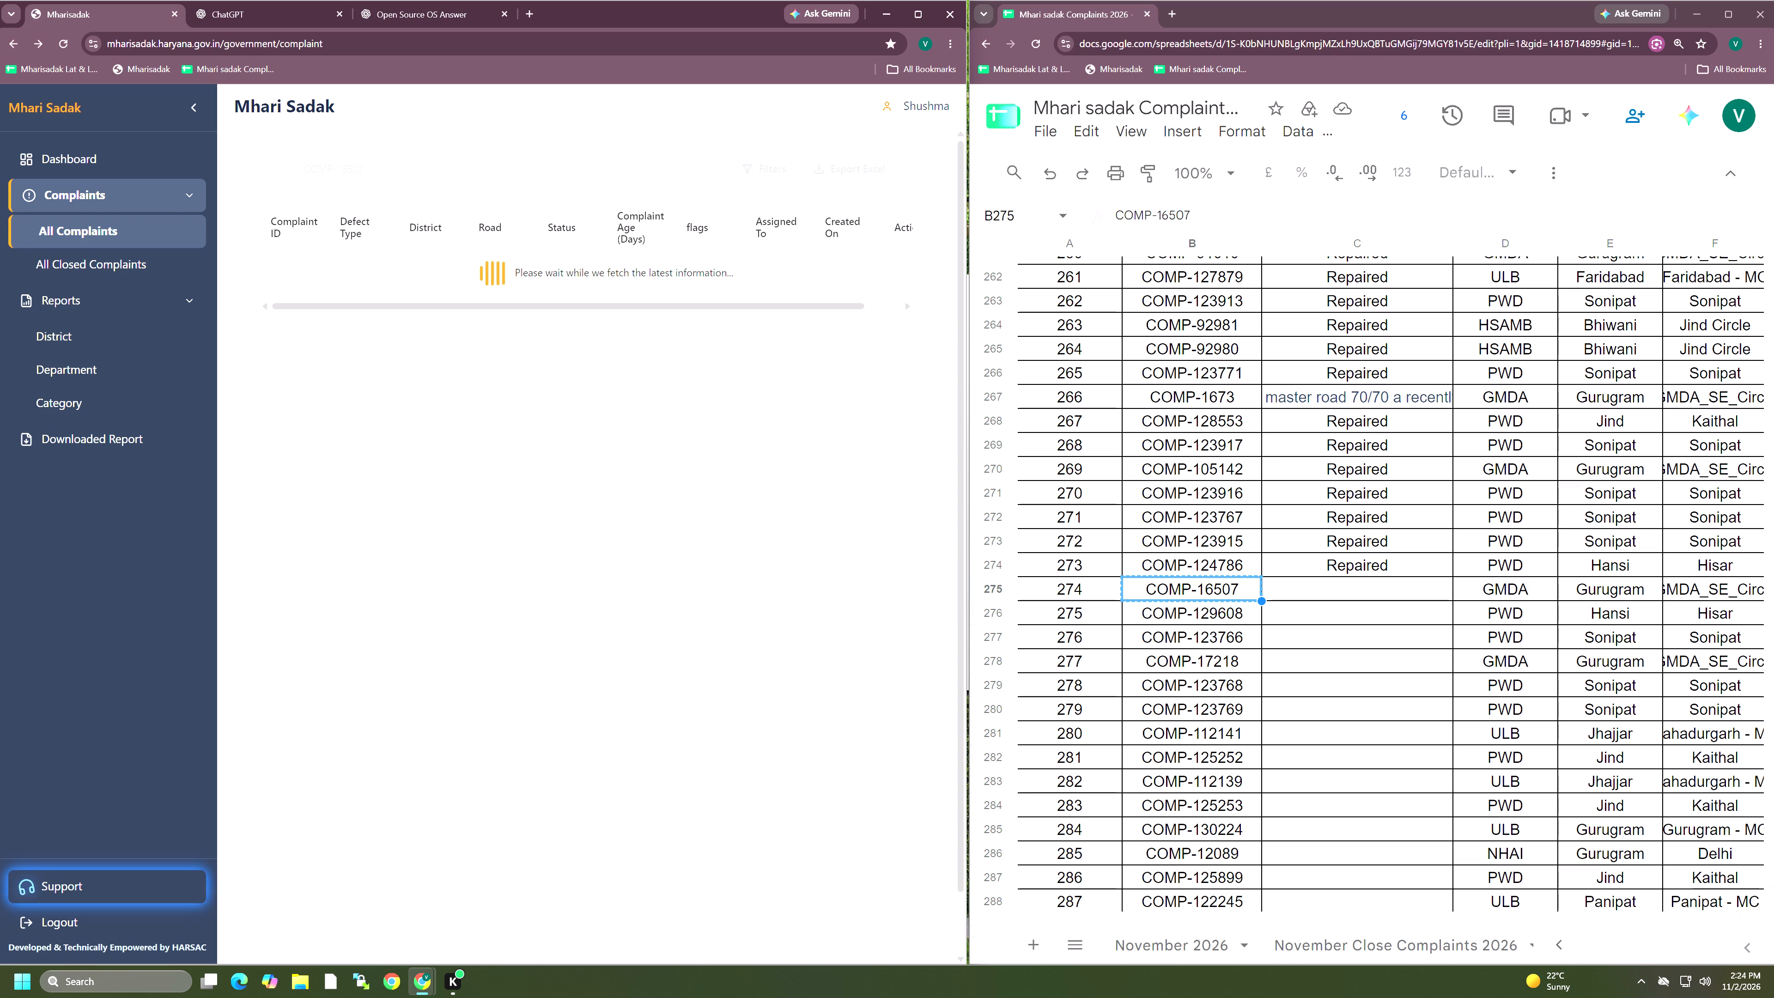
{"action": "left_click", "coordinate": [479, 337]}
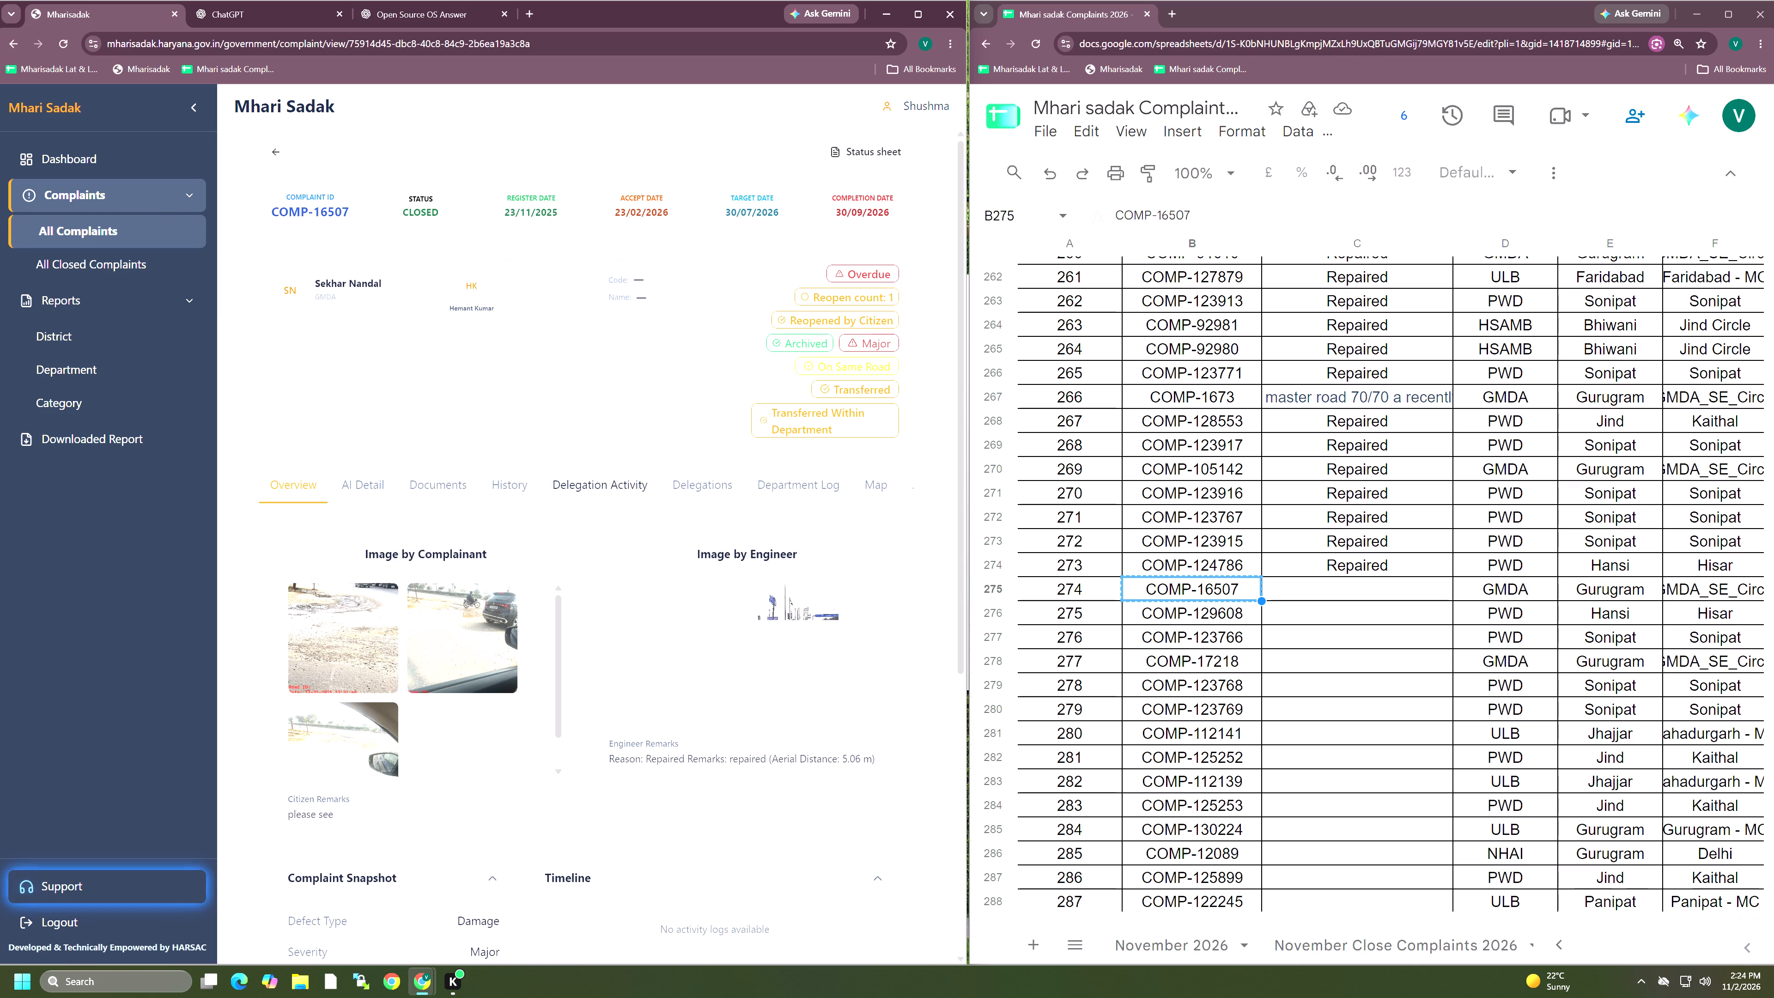
{"action": "left_click", "coordinate": [1337, 590]}
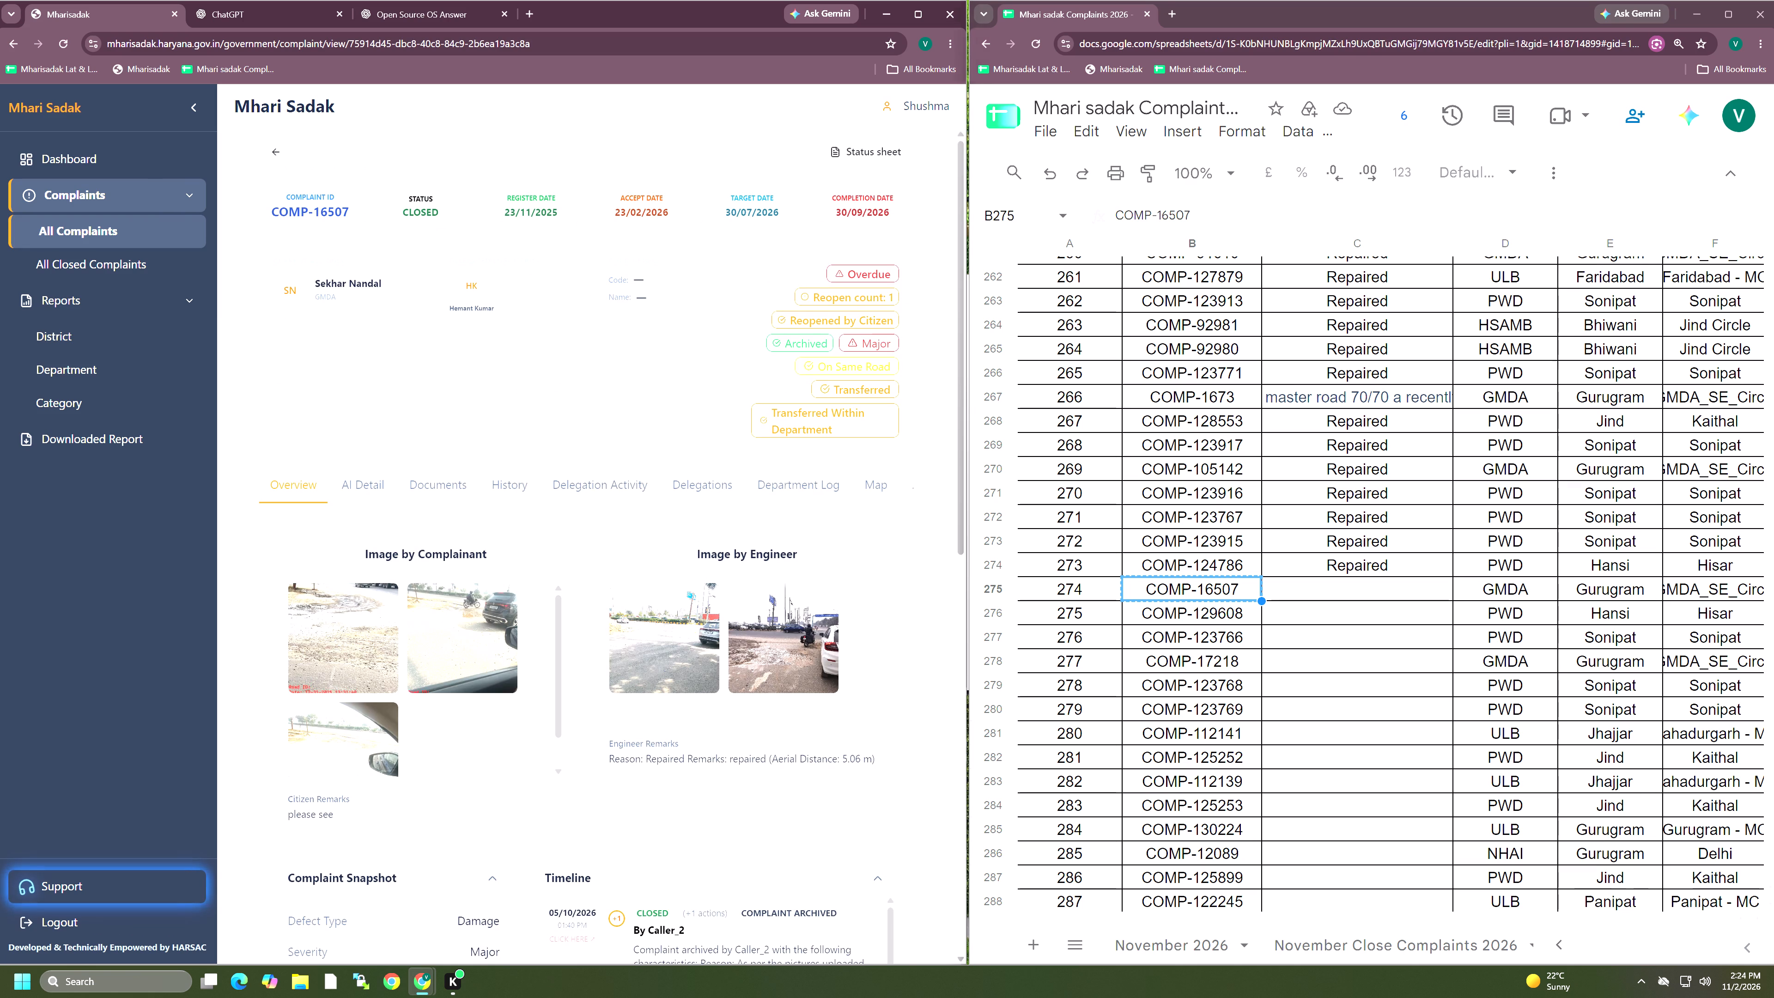
{"action": "key", "text": "ctrl+d"}
{"action": "left_click", "coordinate": [1219, 621]}
{"action": "key", "text": "ctrl+c"}
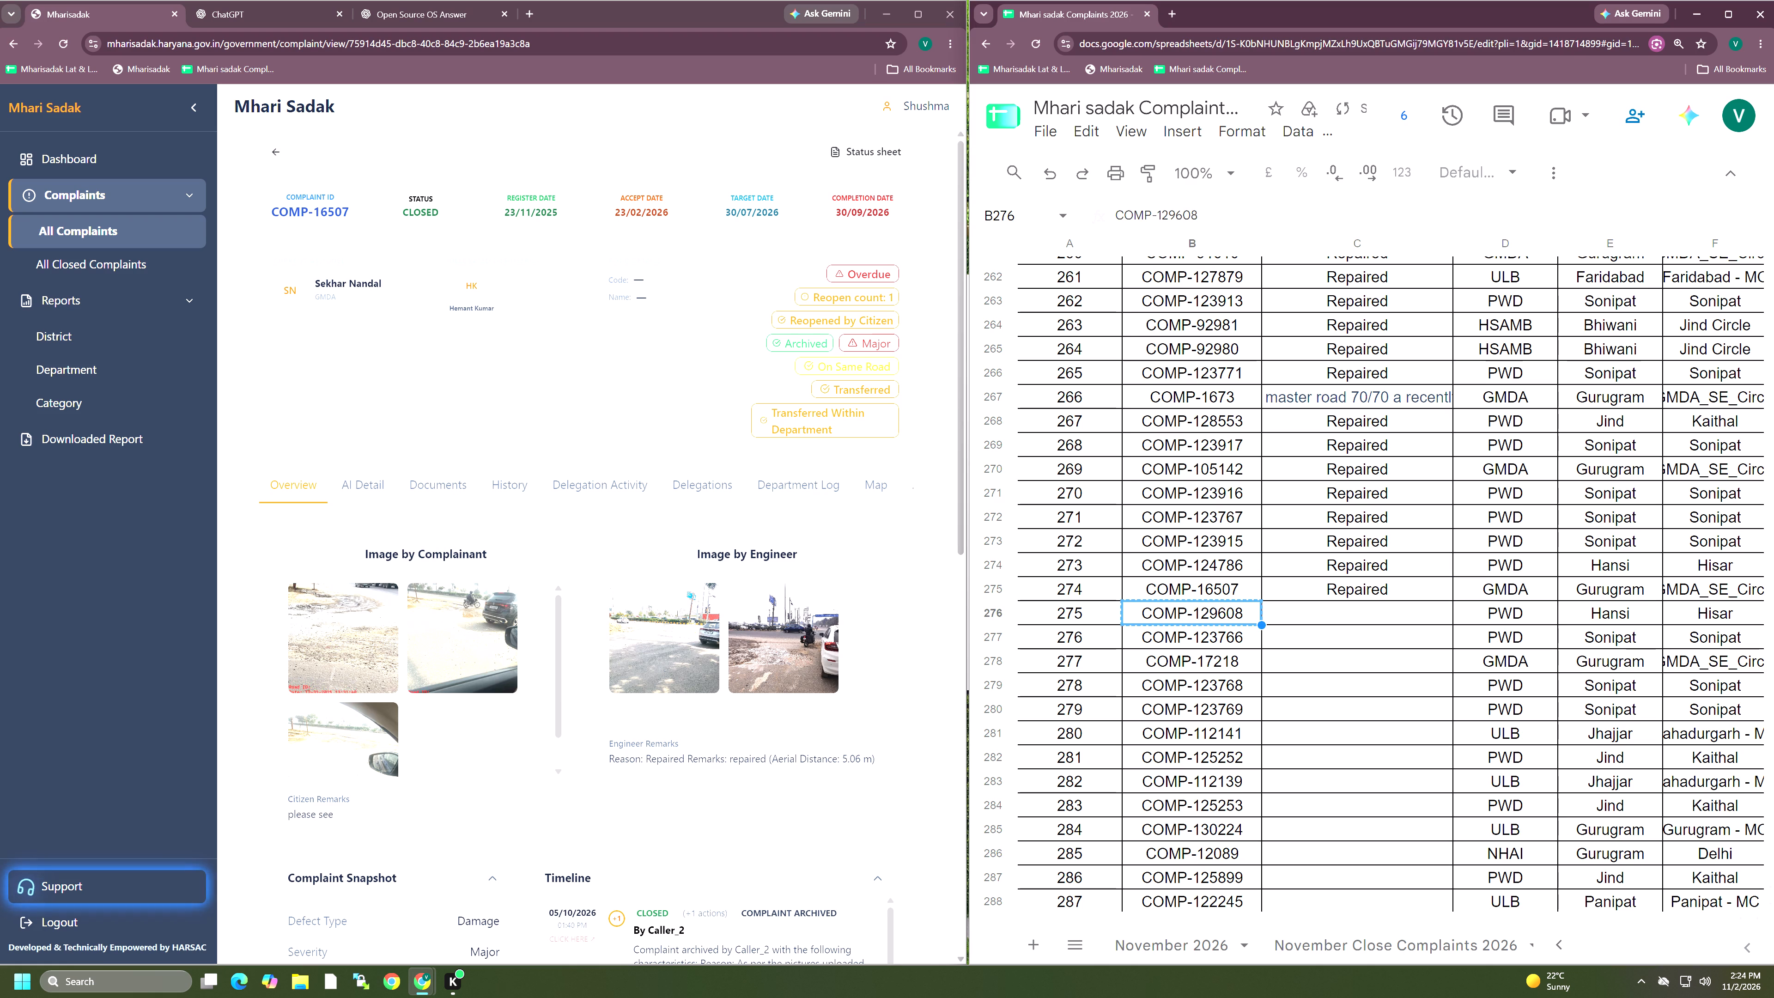
{"action": "left_click_drag", "start_coordinate": [267, 150], "coordinate": [273, 151]}
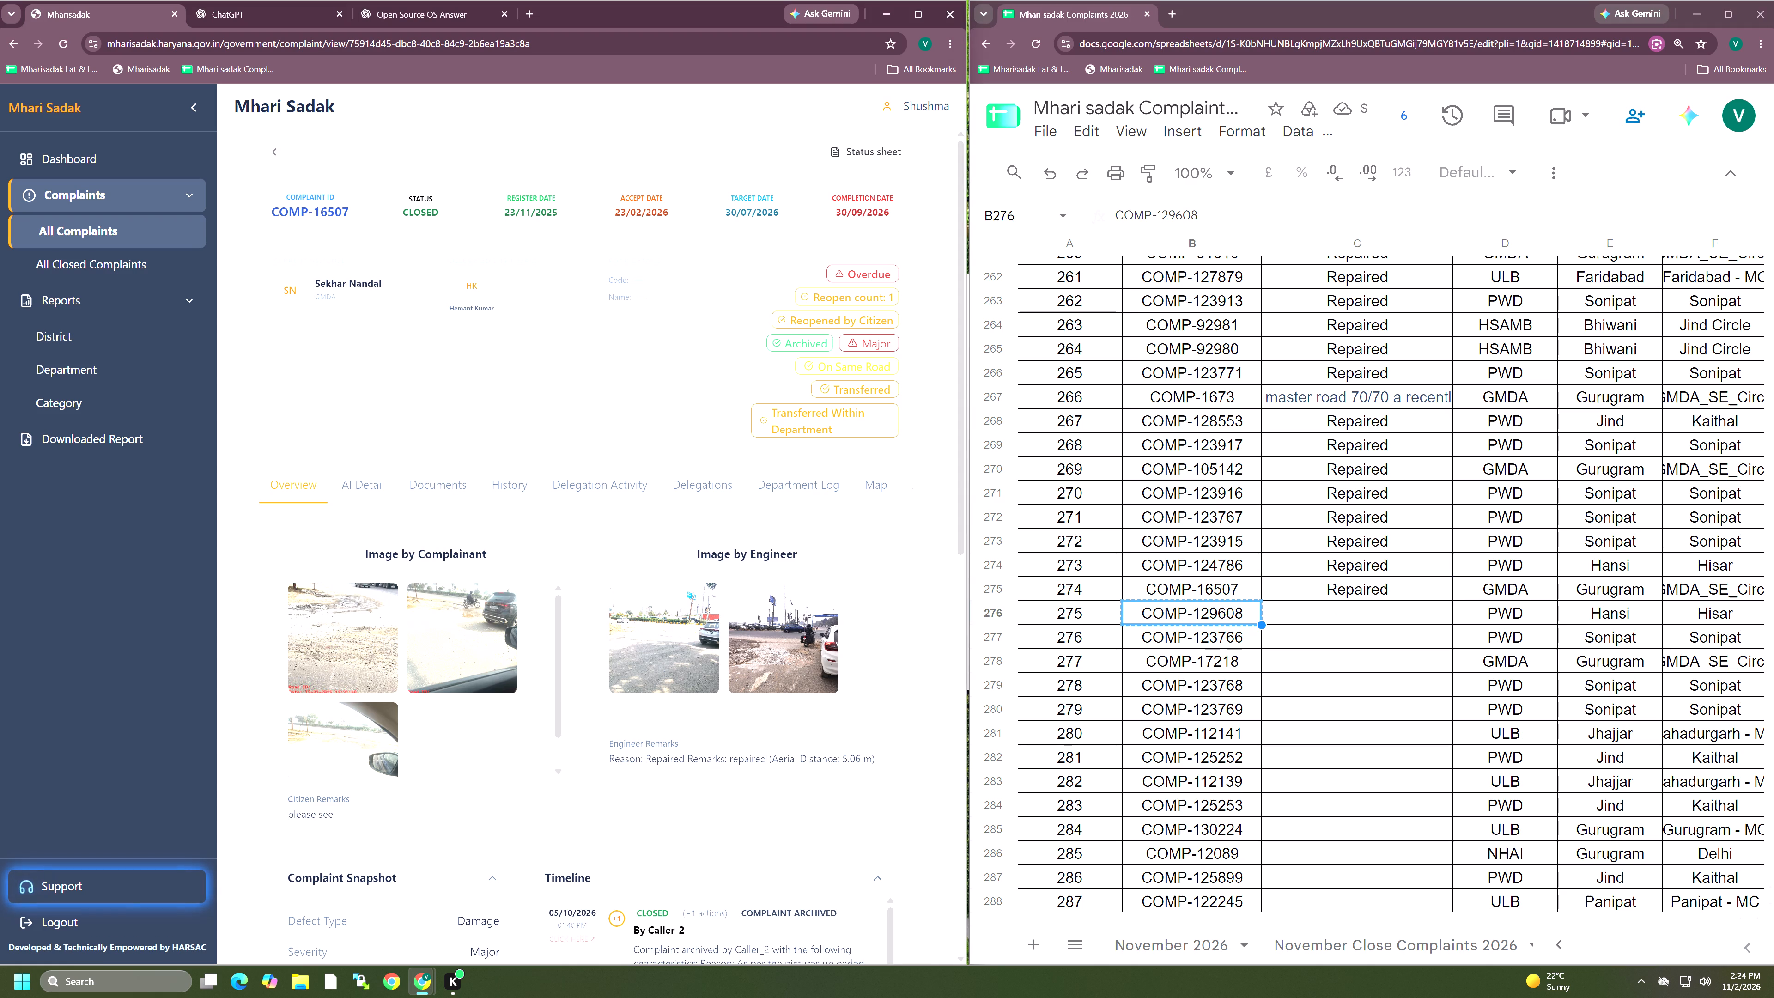
{"action": "scroll", "coordinate": [1325, 401], "scroll_direction": "down", "scroll_amount": 4}
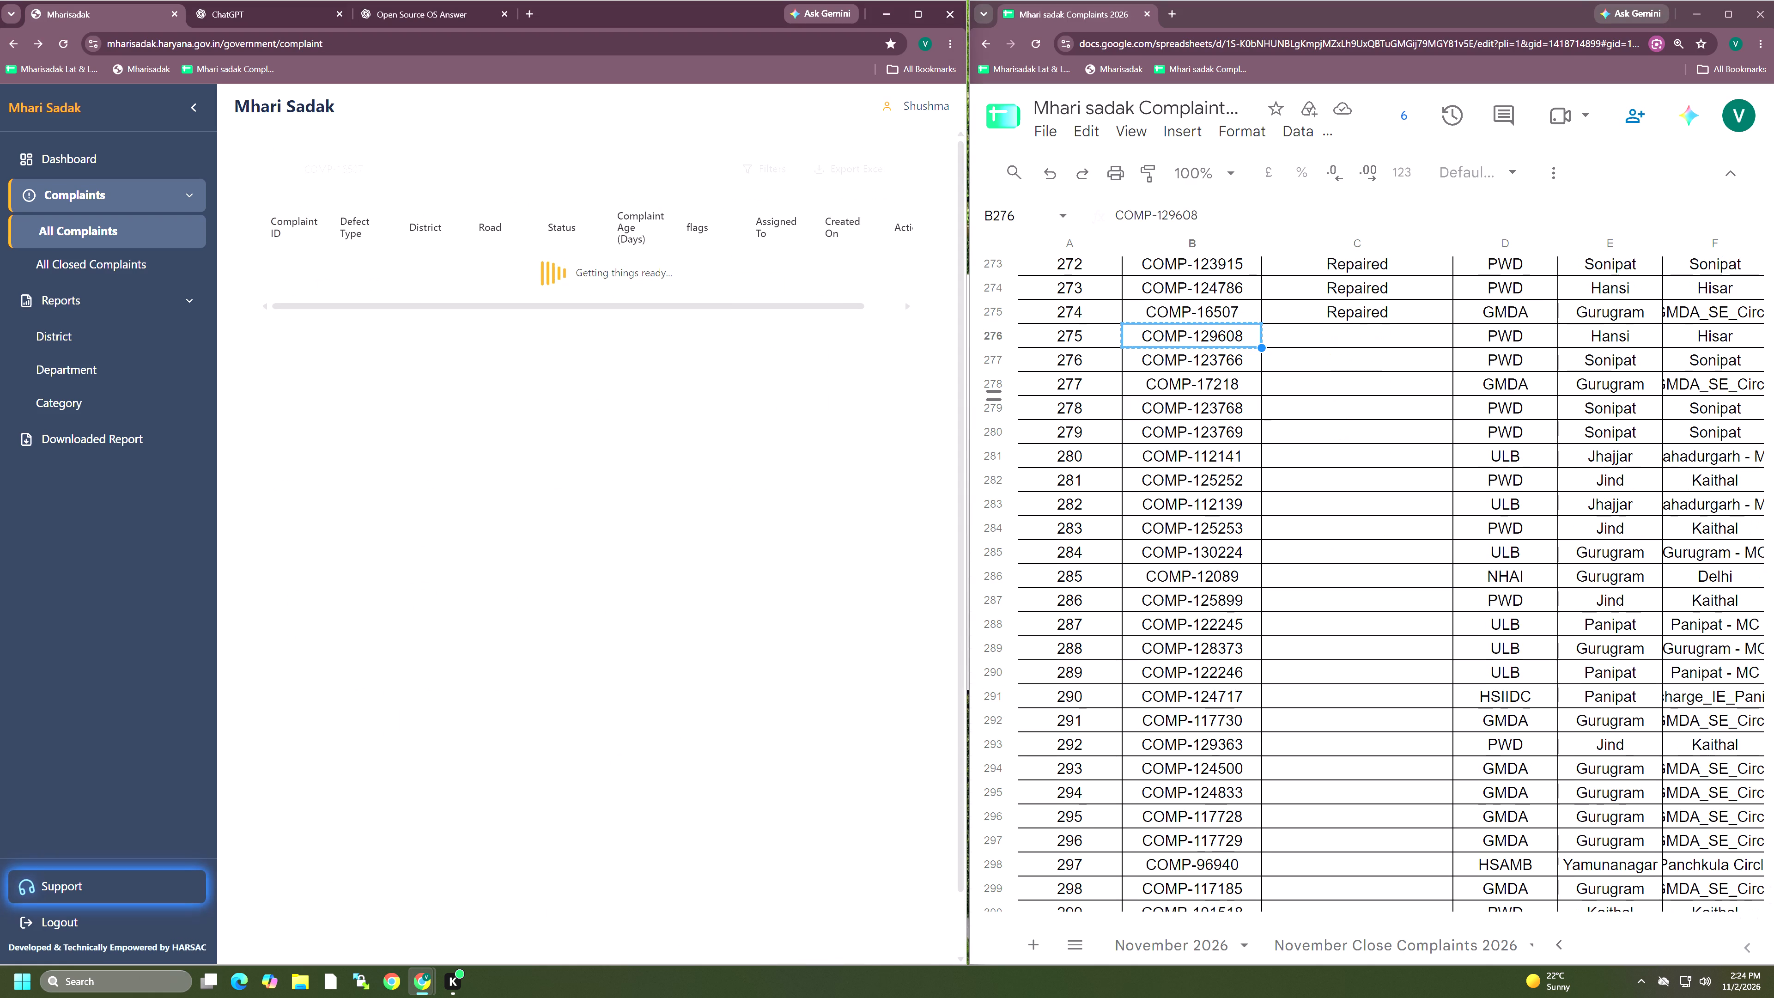
{"action": "left_click_drag", "start_coordinate": [370, 168], "coordinate": [283, 199]}
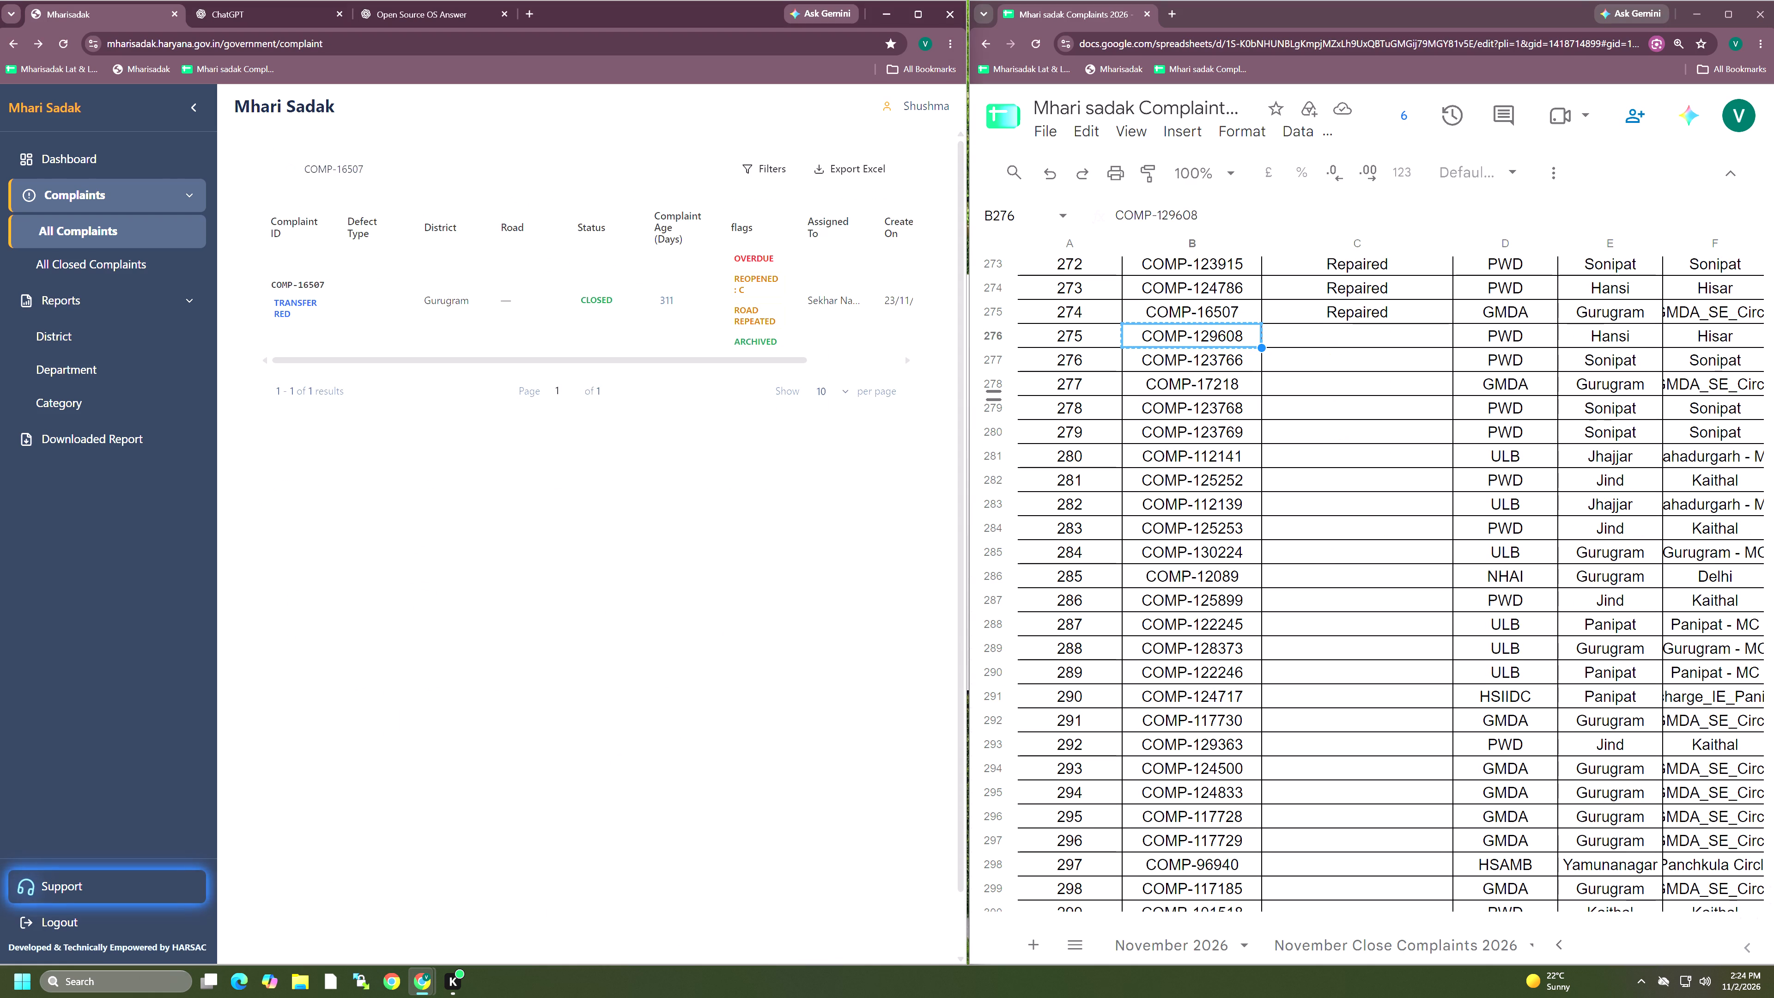
{"action": "key", "text": "ctrl+v"}
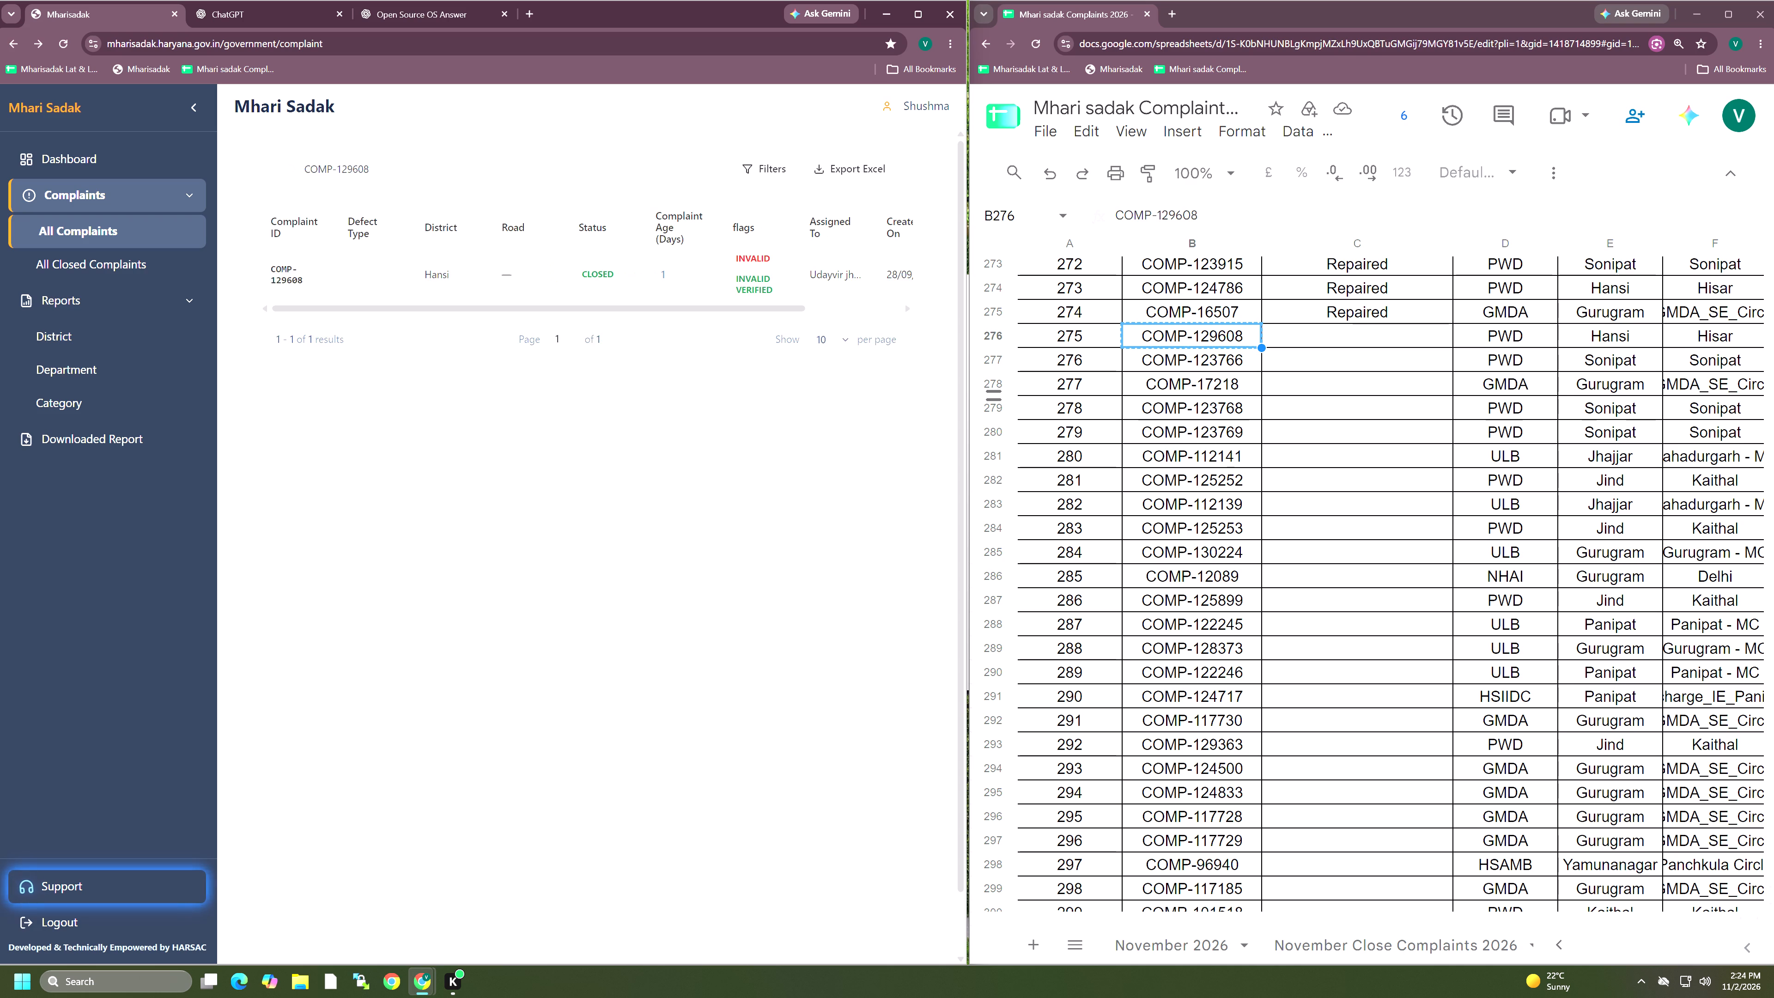
{"action": "left_click", "coordinate": [505, 285]}
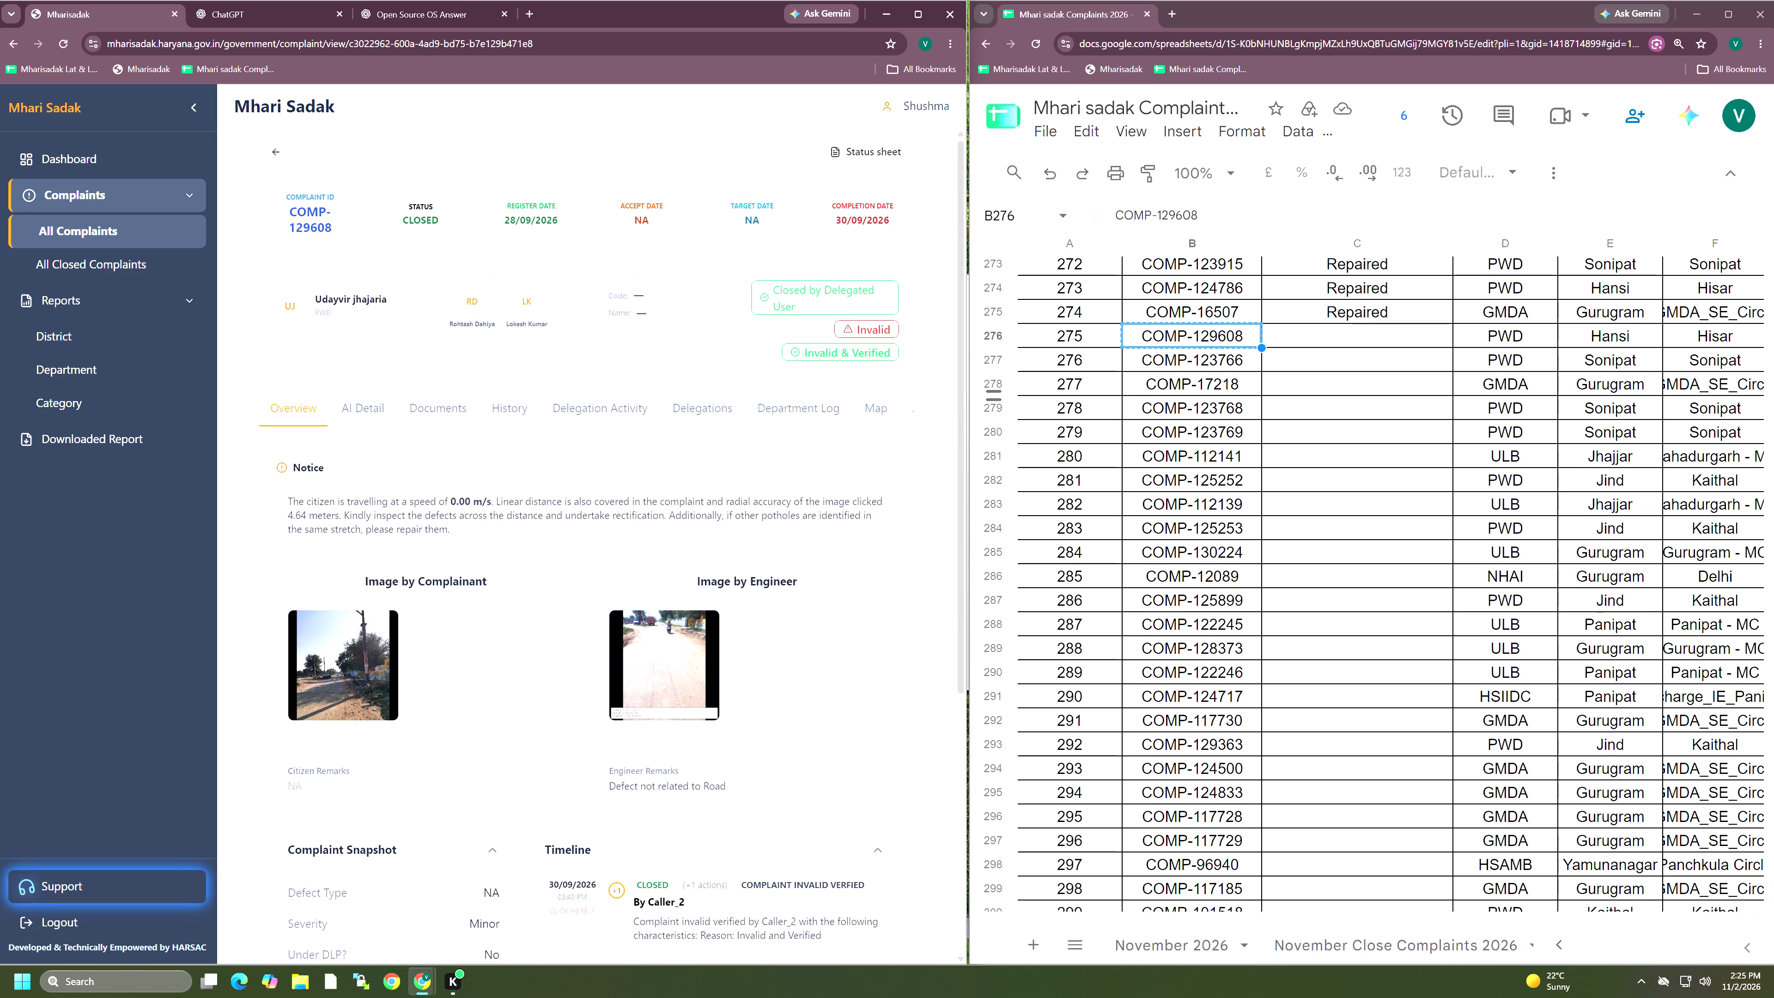
{"action": "left_click", "coordinate": [709, 639]}
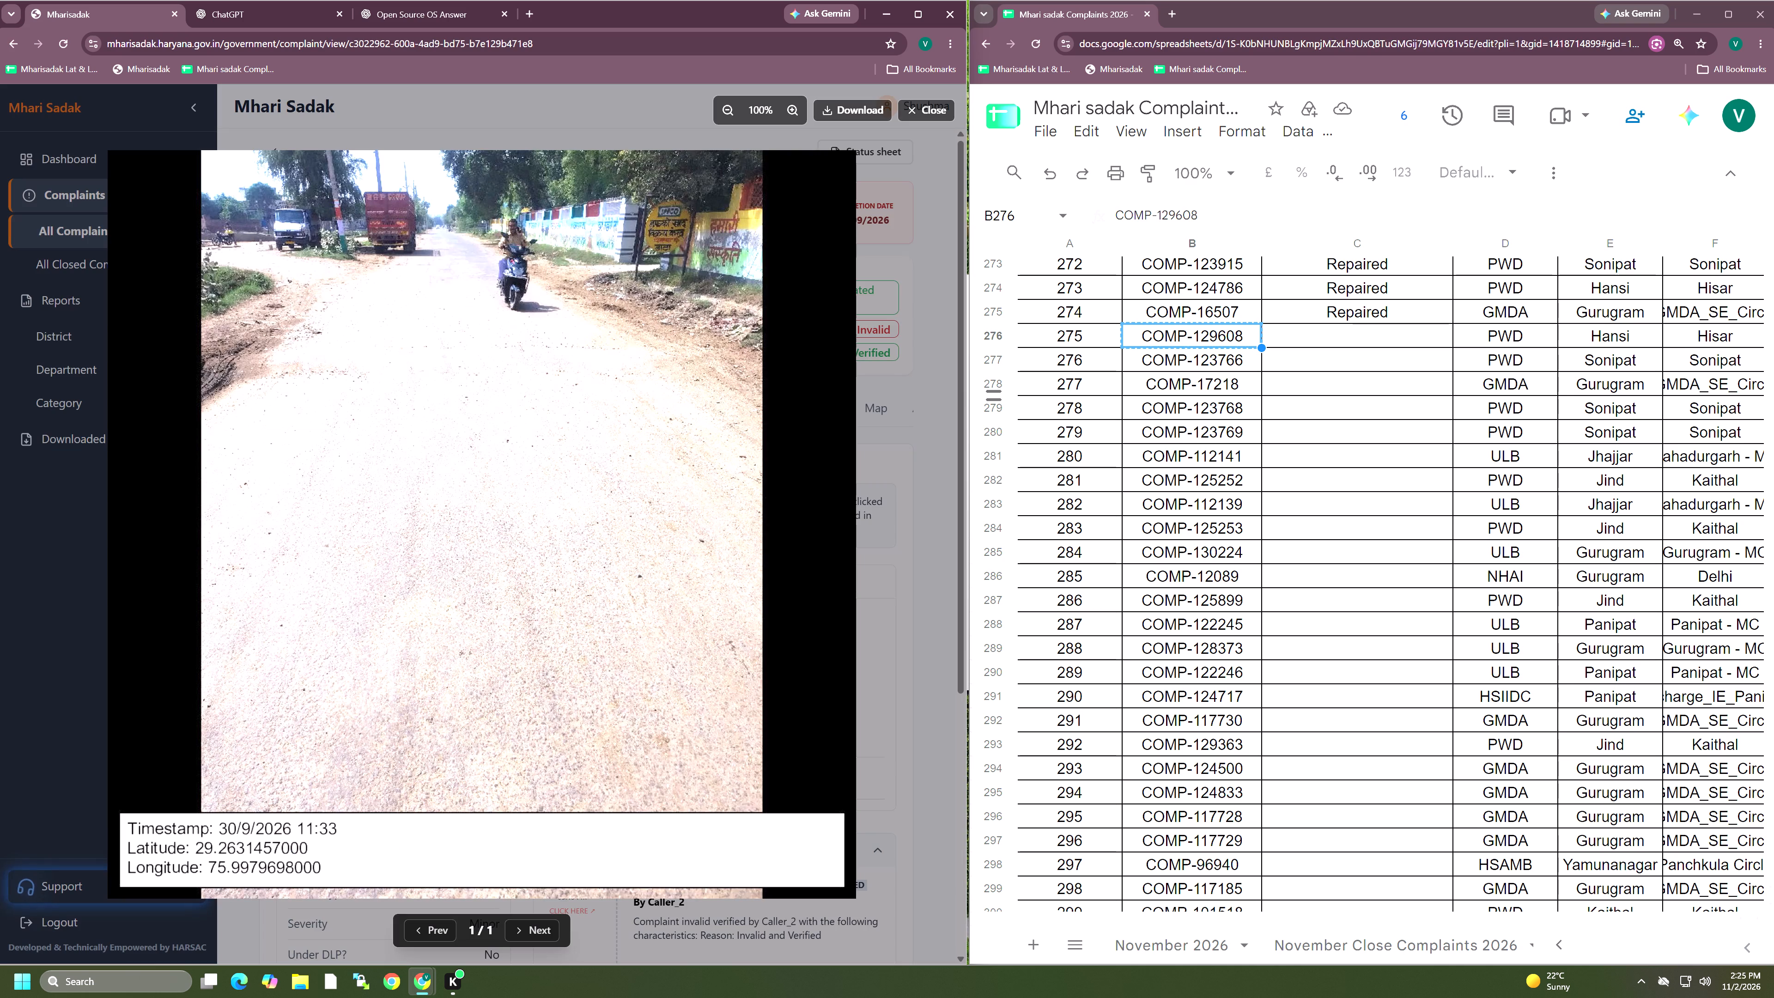
{"action": "left_click", "coordinate": [953, 107]}
{"action": "left_click", "coordinate": [1375, 342]}
{"action": "key", "text": "ctrl+d"}
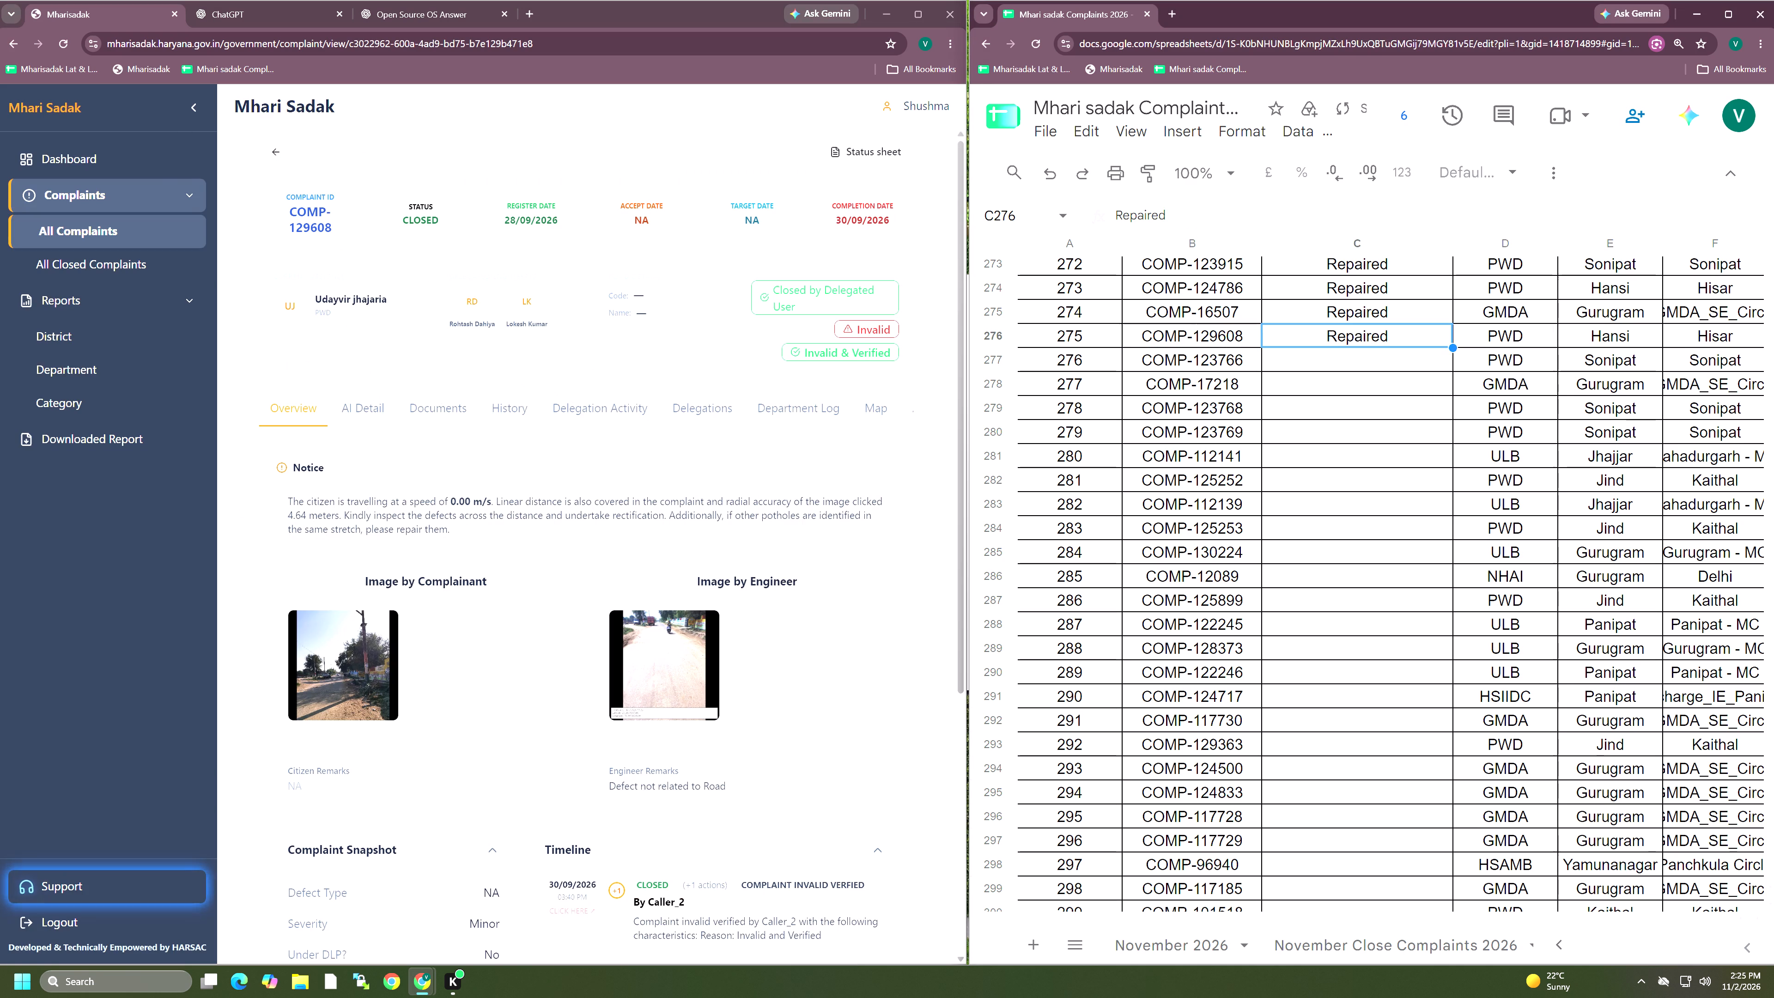
{"action": "left_click", "coordinate": [1230, 364]}
{"action": "key", "text": "ctrl+c"}
{"action": "left_click", "coordinate": [279, 158]}
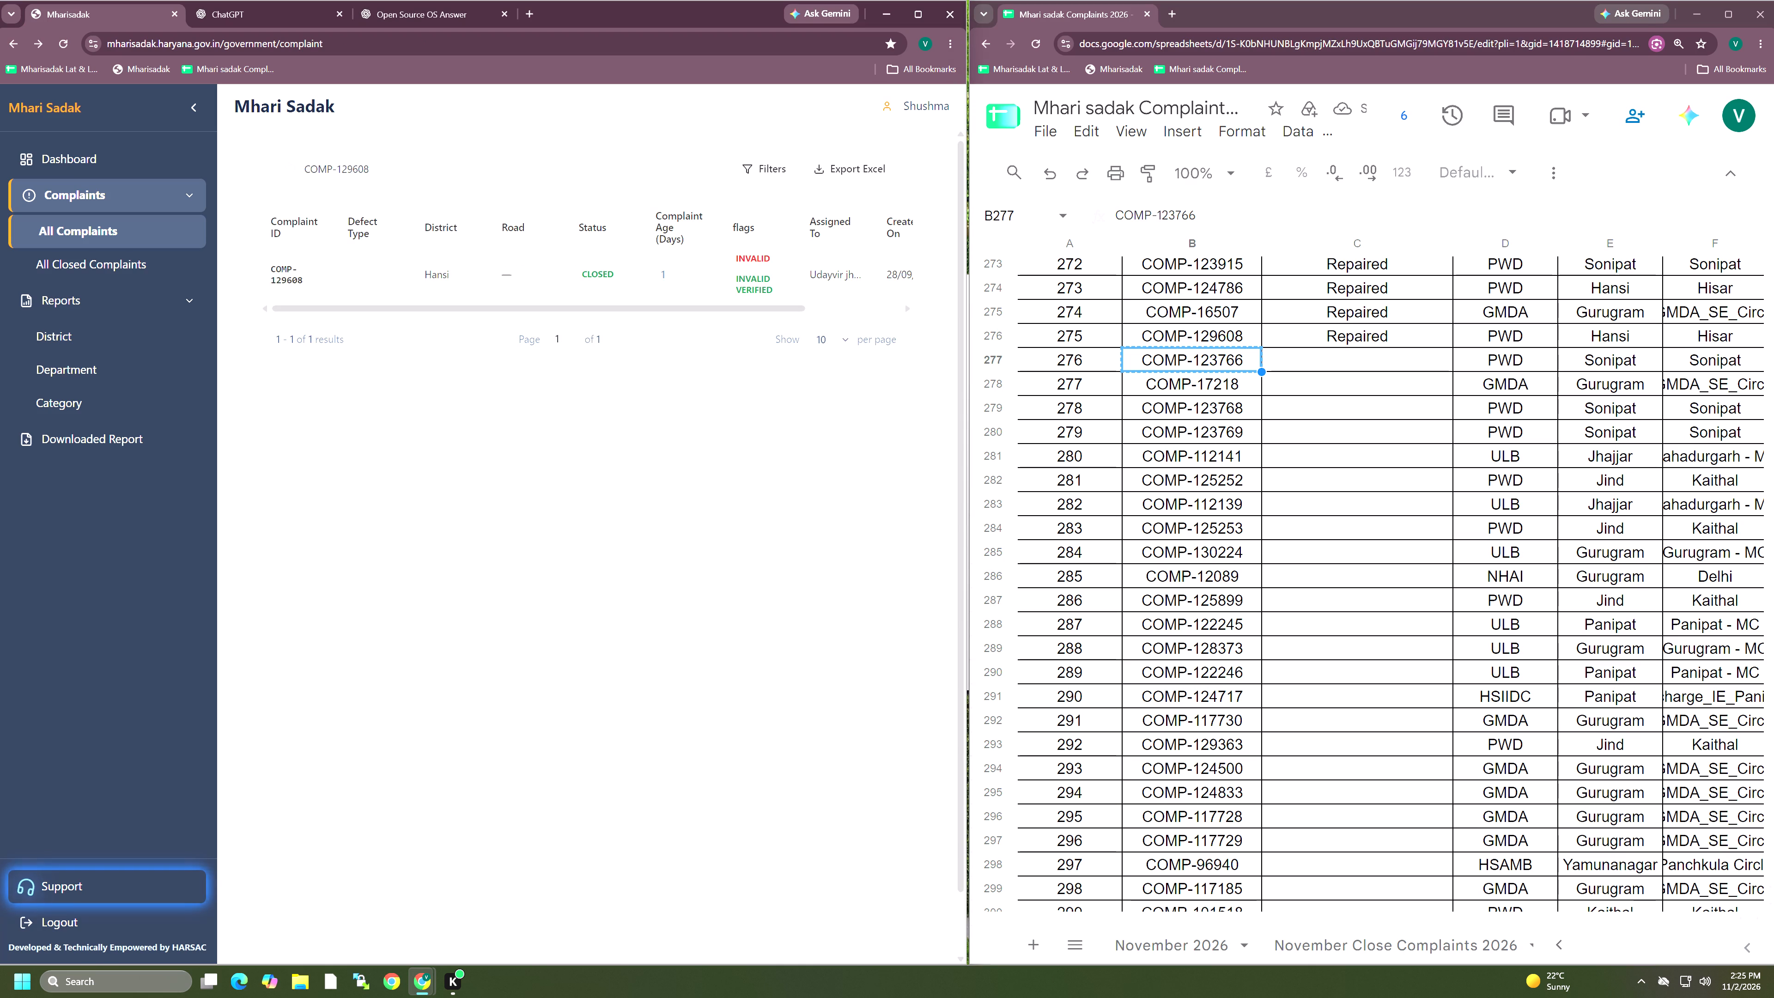
{"action": "left_click_drag", "start_coordinate": [373, 172], "coordinate": [250, 206]}
{"action": "key", "text": "ctrl+v"}
{"action": "left_click", "coordinate": [471, 283]}
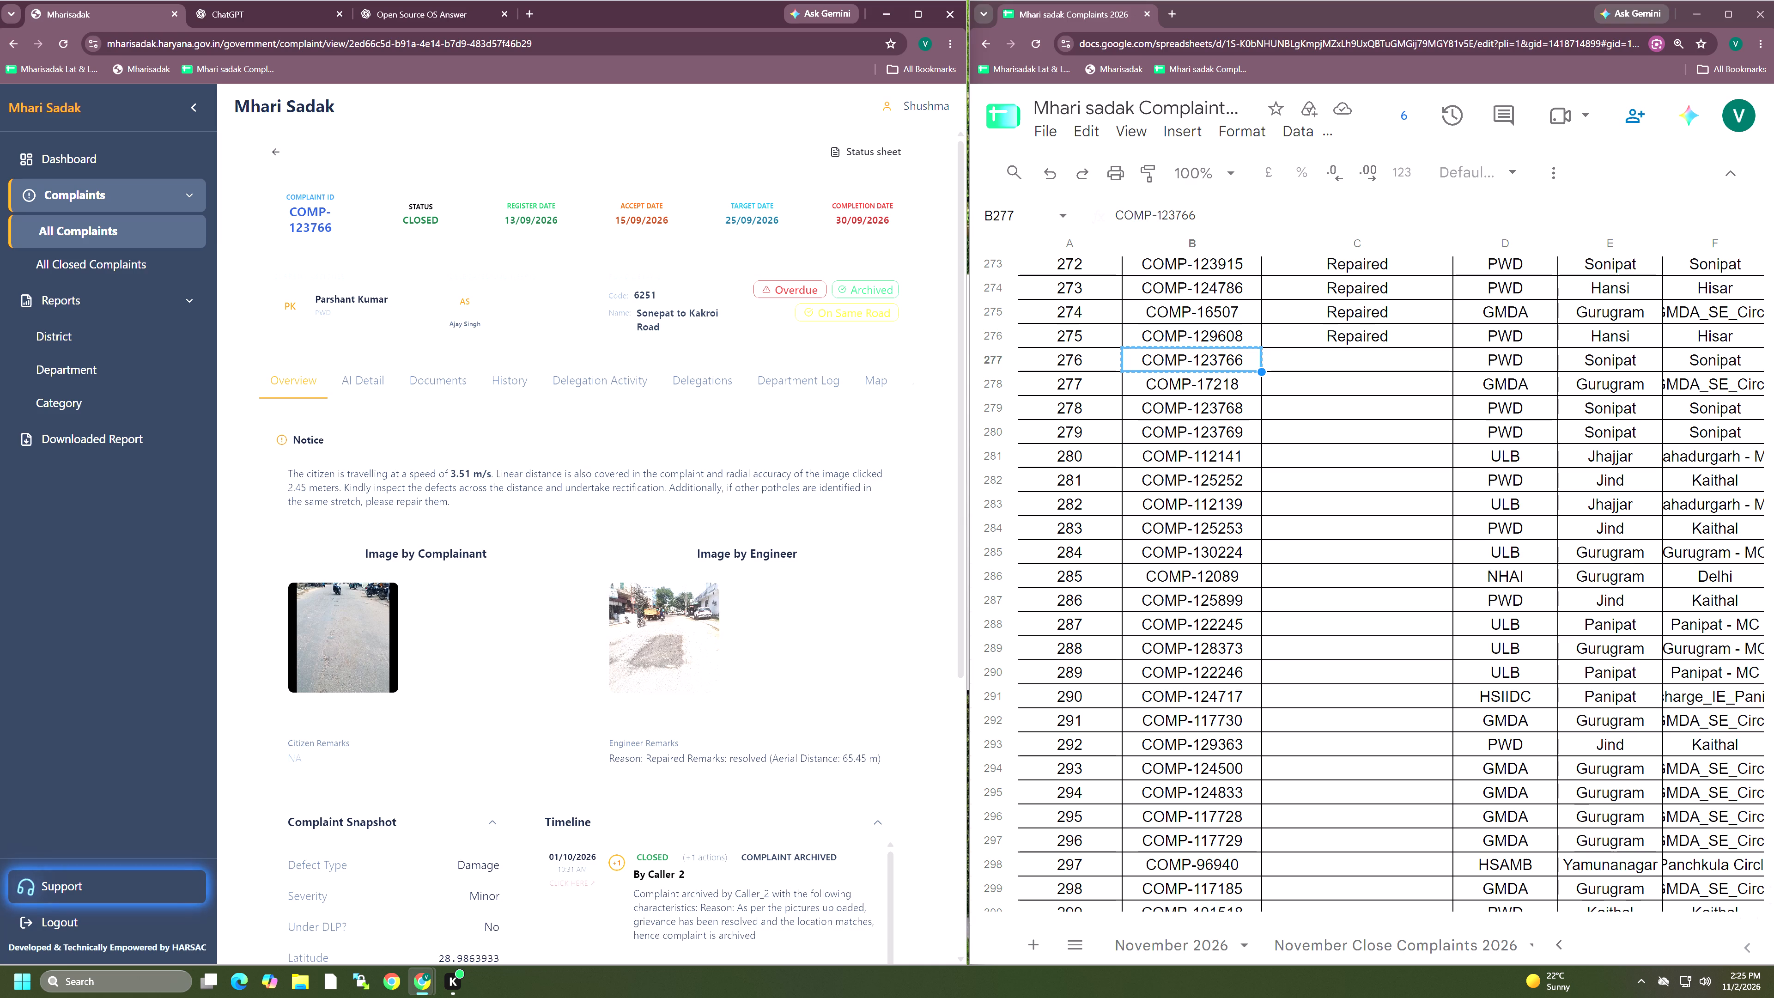
{"action": "left_click", "coordinate": [1362, 360]}
{"action": "key", "text": "ctrl+d"}
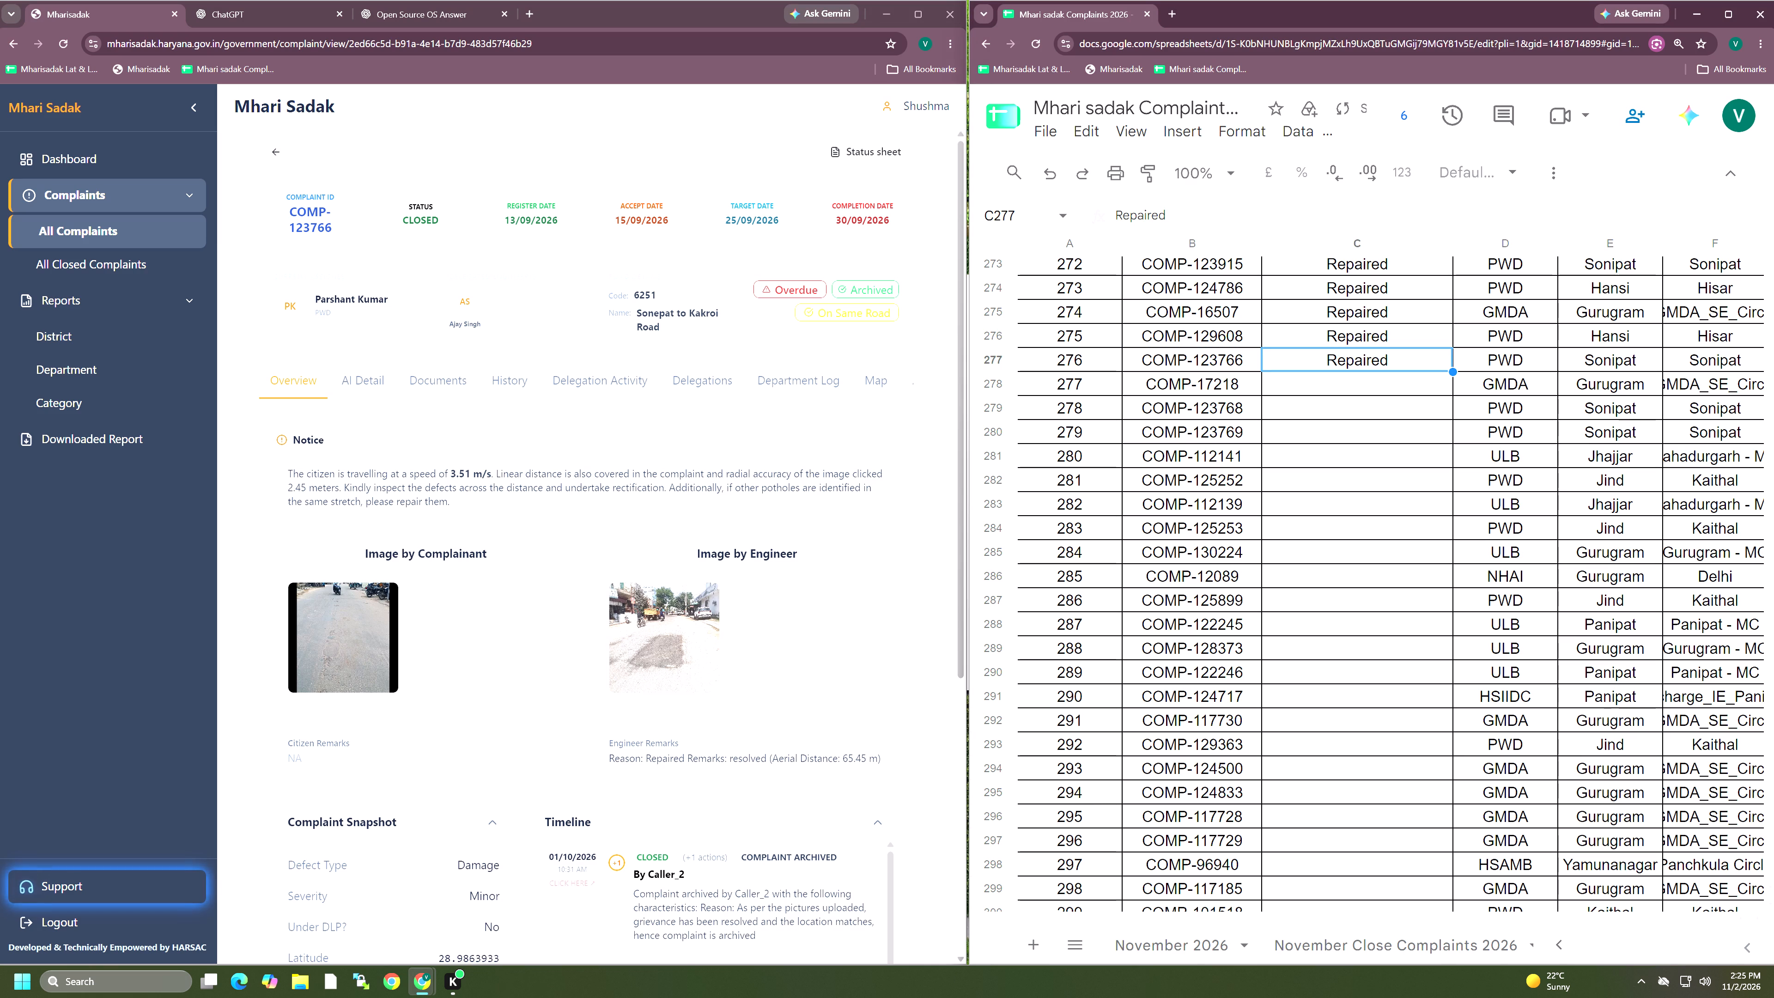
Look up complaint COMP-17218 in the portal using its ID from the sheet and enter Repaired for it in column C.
{"action": "left_click", "coordinate": [1201, 377]}
{"action": "key", "text": "ctrl+c"}
{"action": "left_click", "coordinate": [273, 151]}
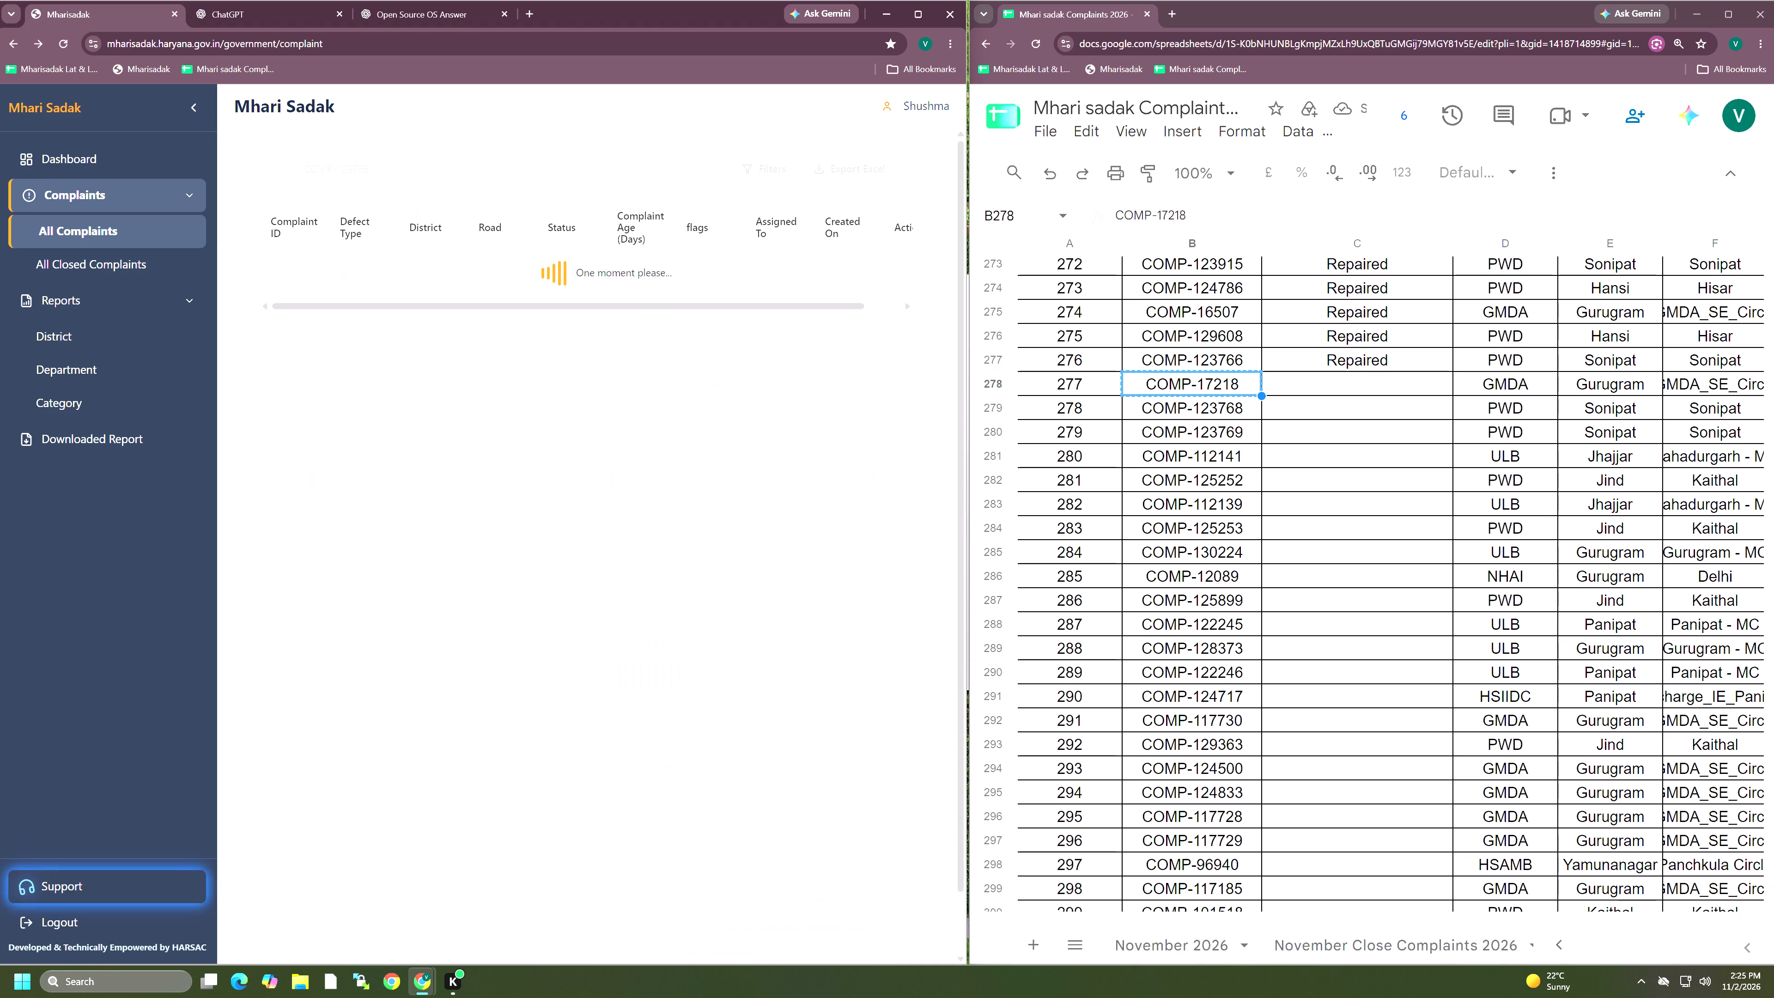
{"action": "left_click_drag", "start_coordinate": [389, 168], "coordinate": [272, 204]}
{"action": "key", "text": "ctrl+v"}
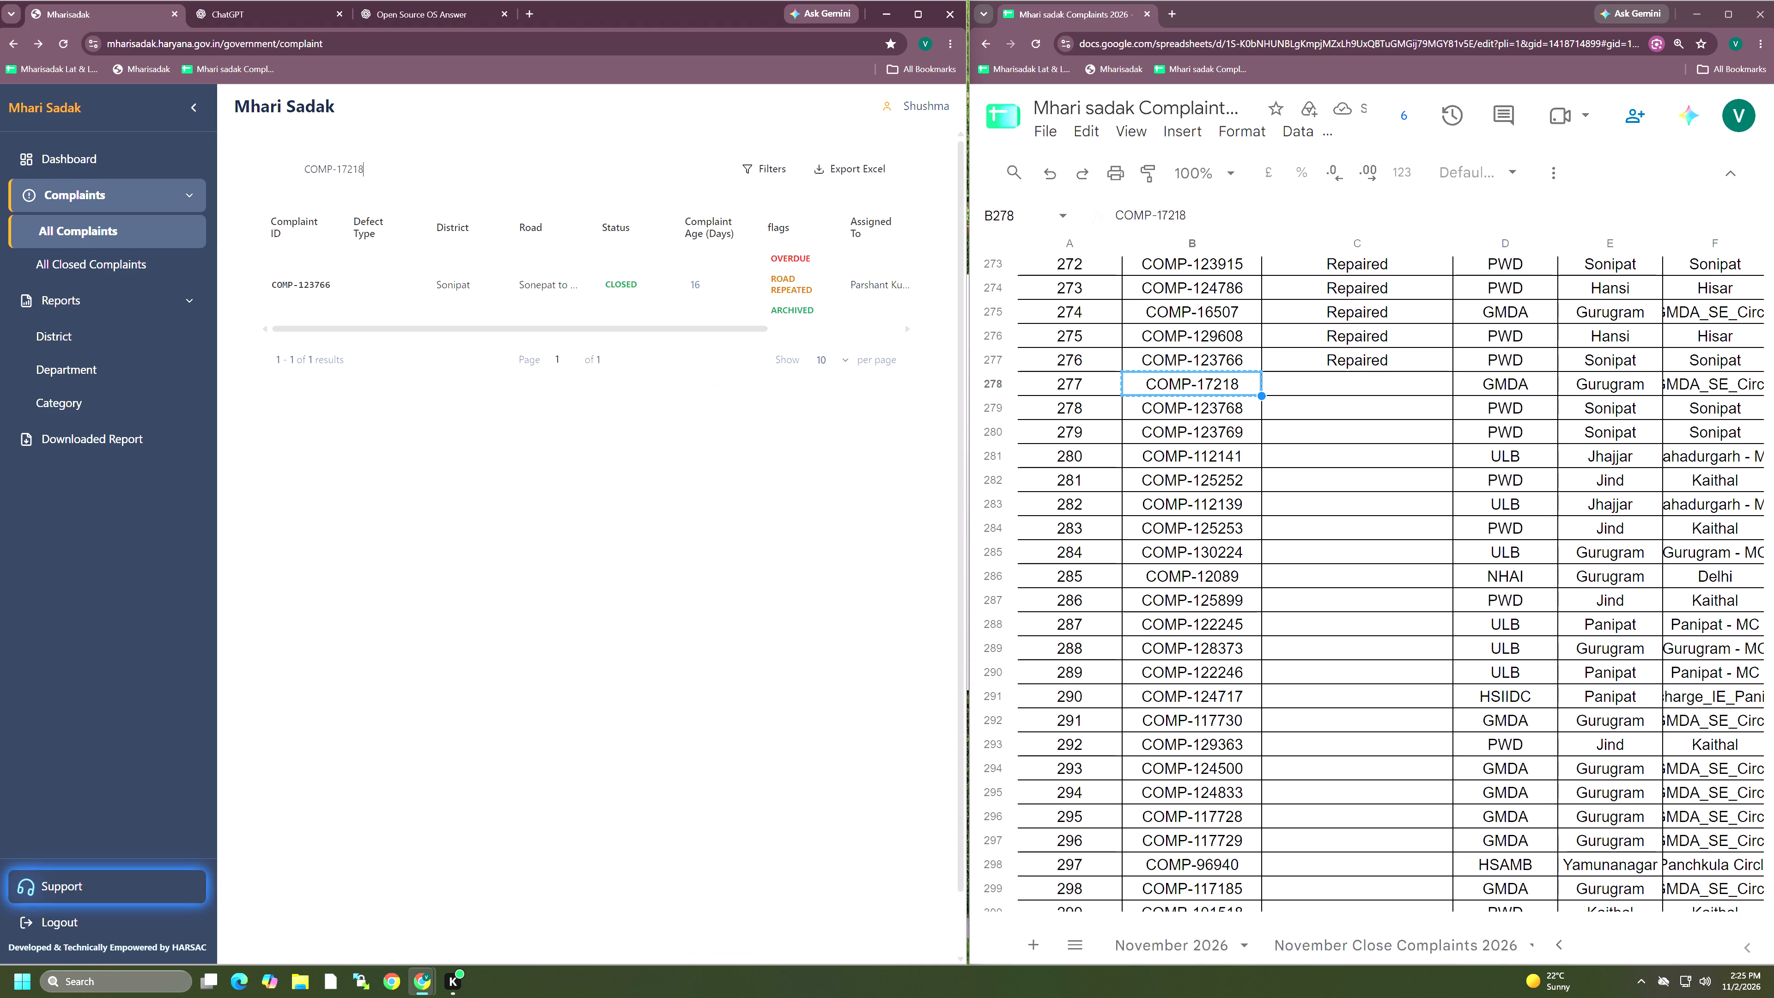
{"action": "left_click", "coordinate": [565, 278]}
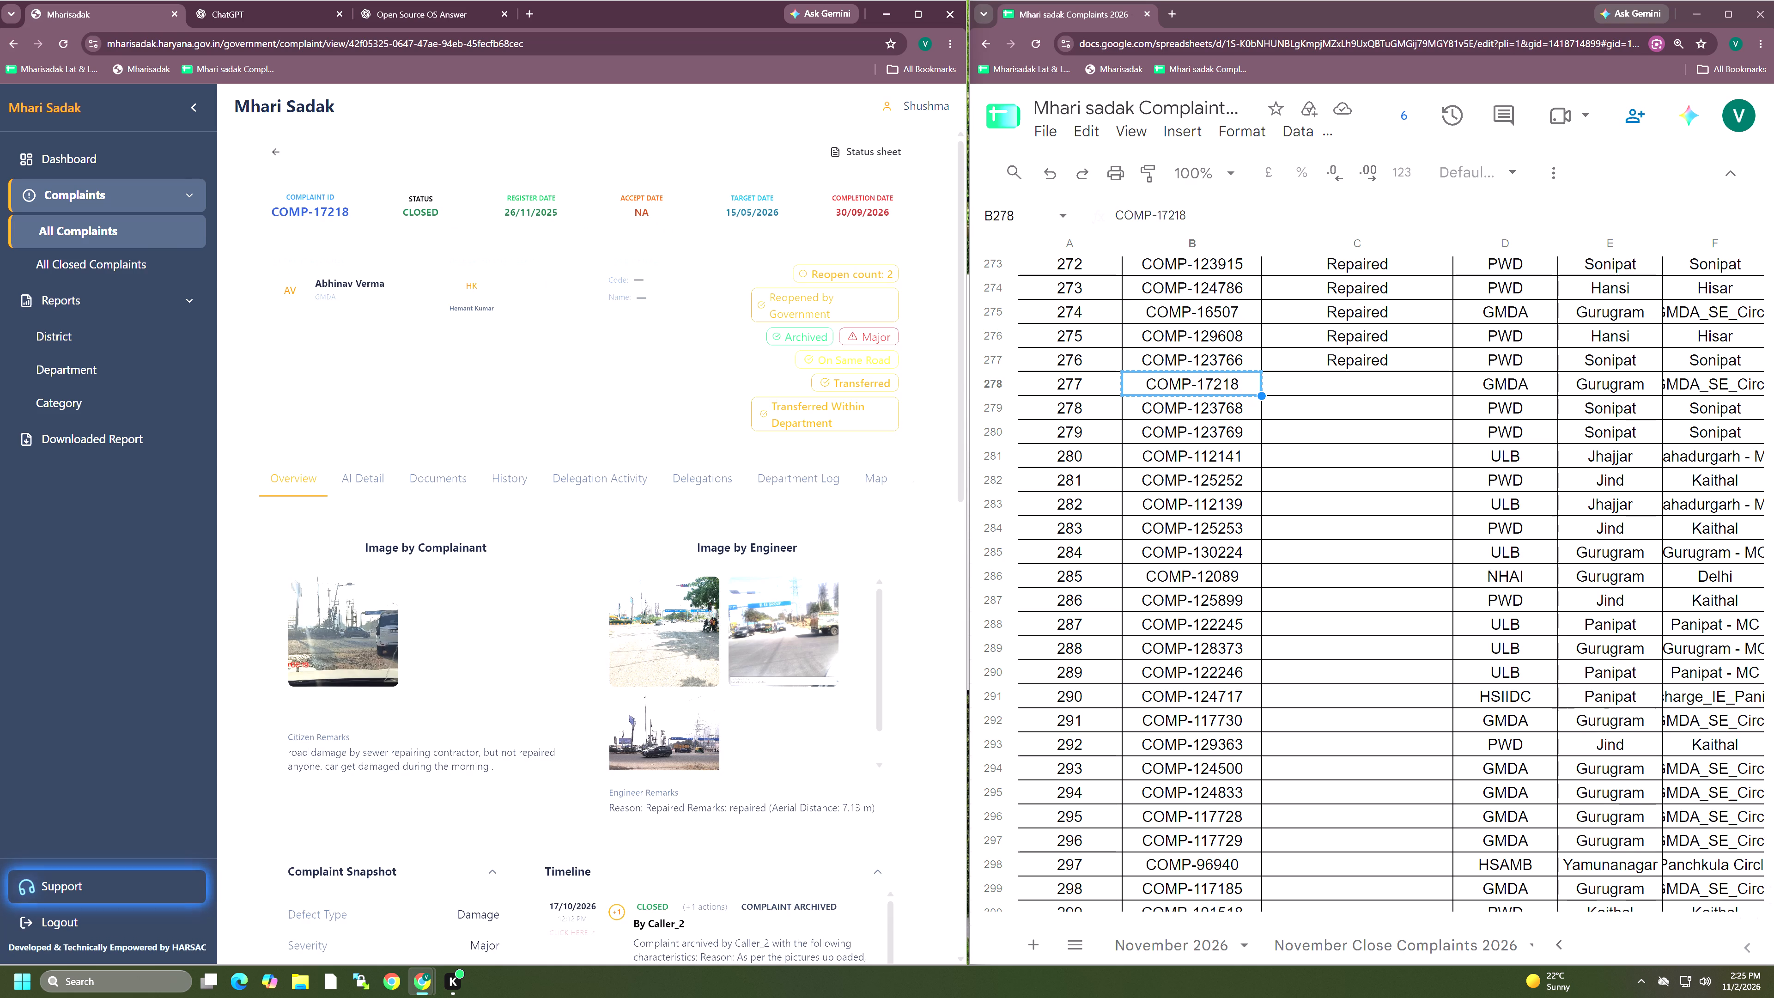
{"action": "left_click", "coordinate": [1395, 380]}
{"action": "key", "text": "ctrl+d"}
{"action": "left_click", "coordinate": [1270, 404]}
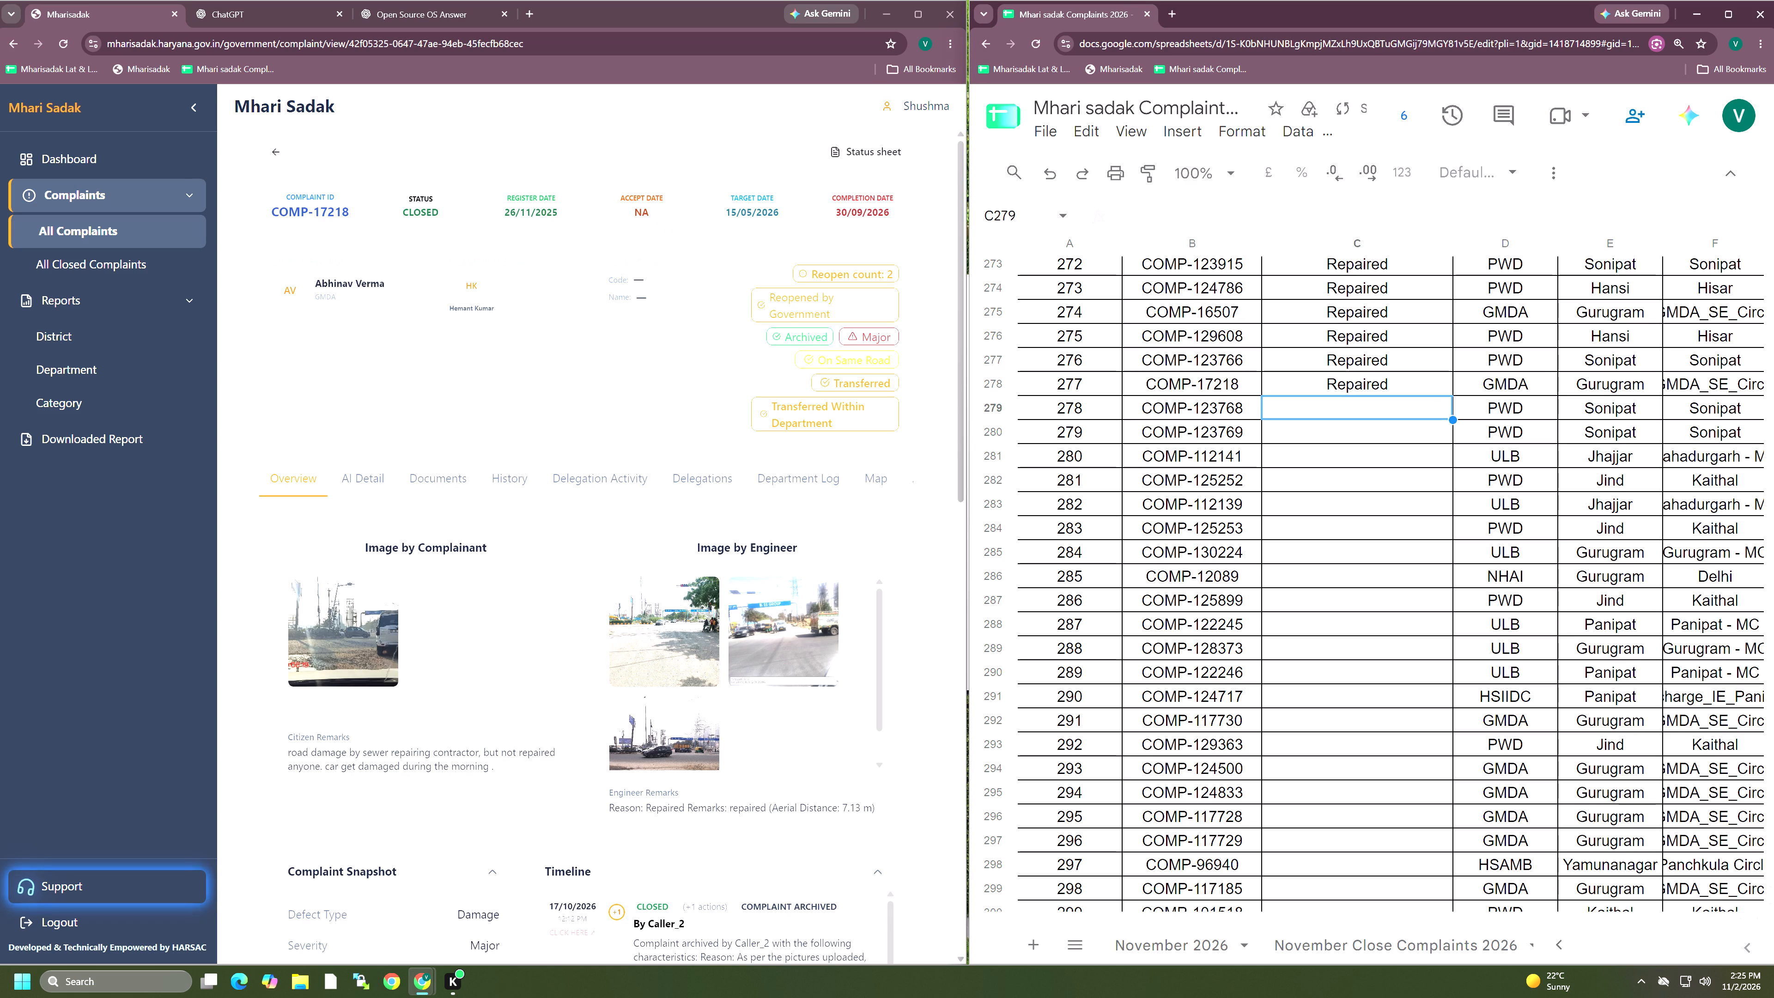
{"action": "left_click", "coordinate": [1234, 408]}
{"action": "key", "text": "ctrl+c"}
{"action": "left_click", "coordinate": [270, 151]}
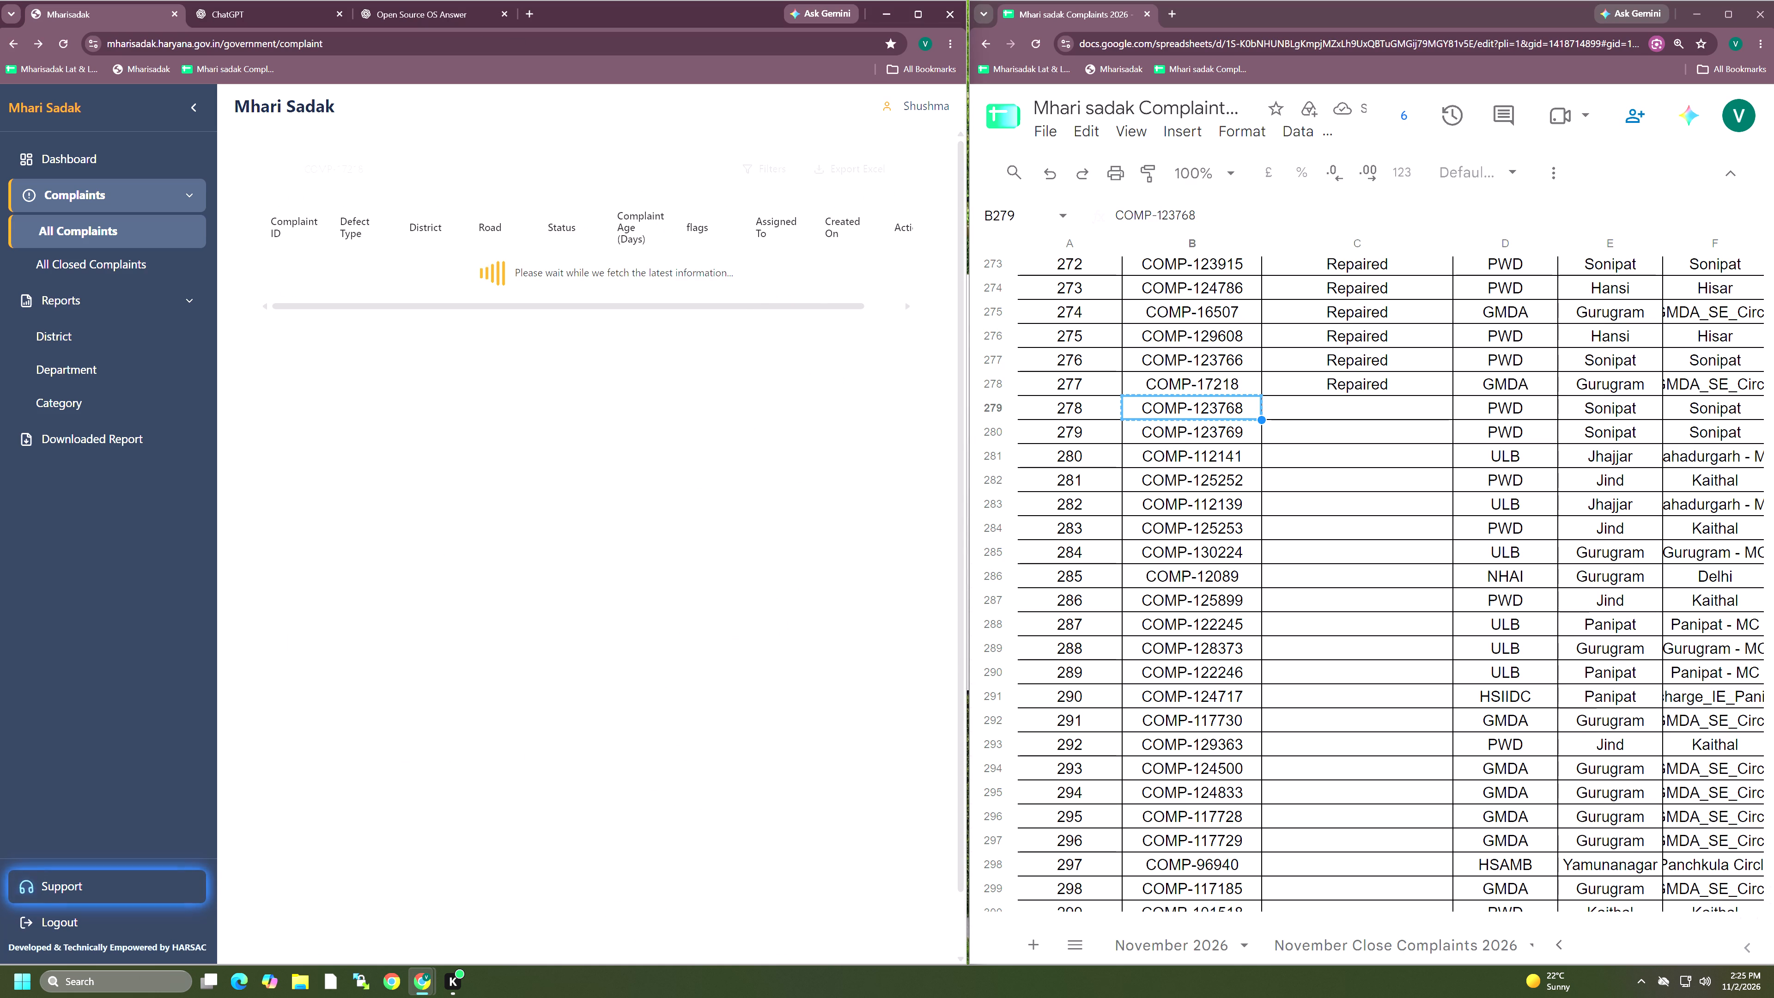
{"action": "left_click_drag", "start_coordinate": [371, 164], "coordinate": [272, 203]}
{"action": "key", "text": "ctrl+v"}
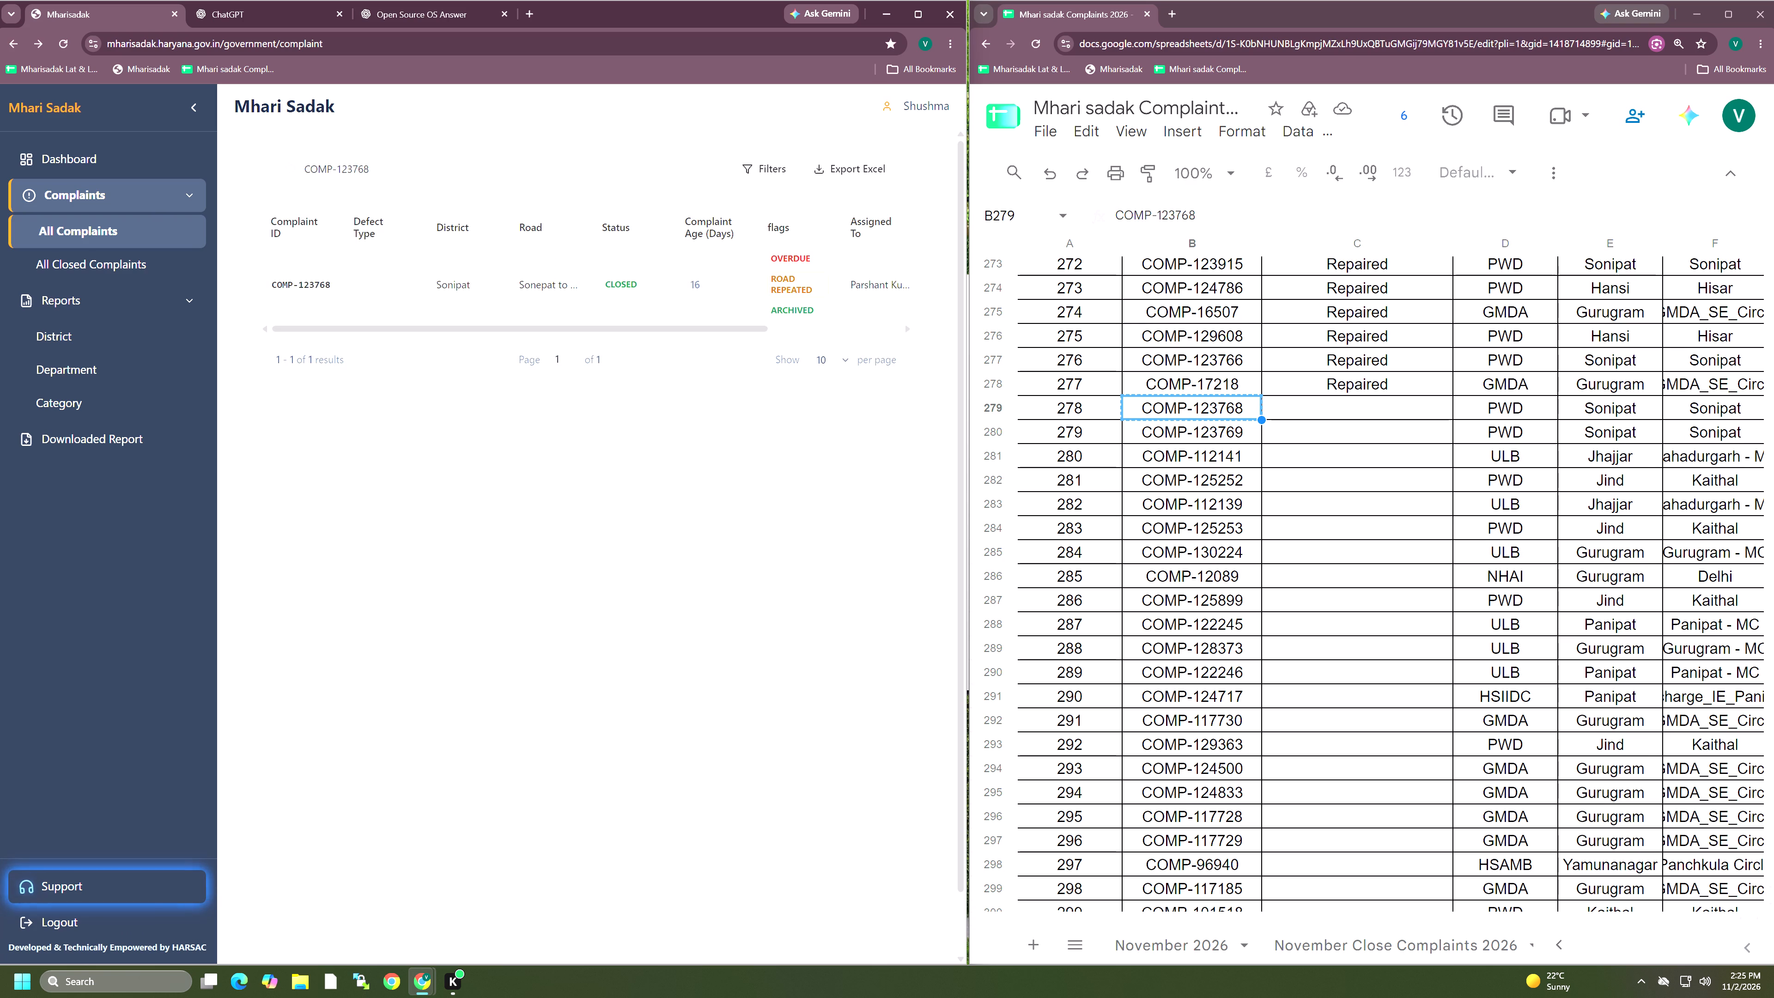
{"action": "left_click", "coordinate": [469, 288]}
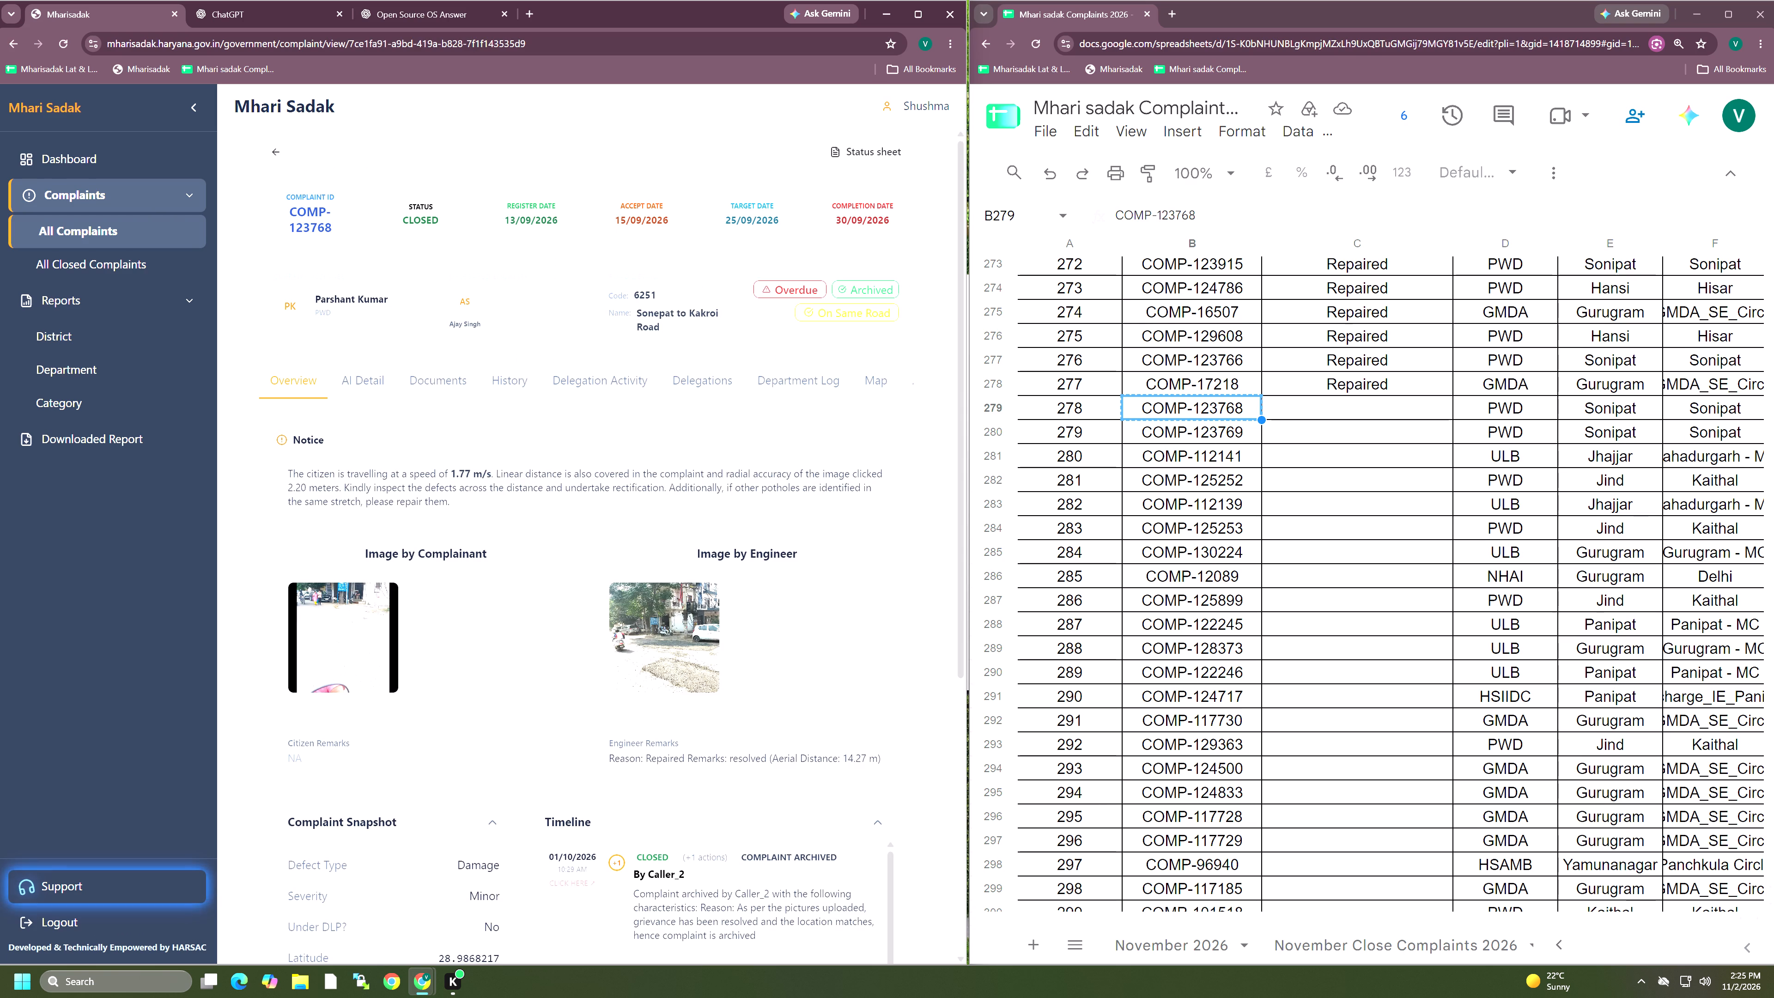
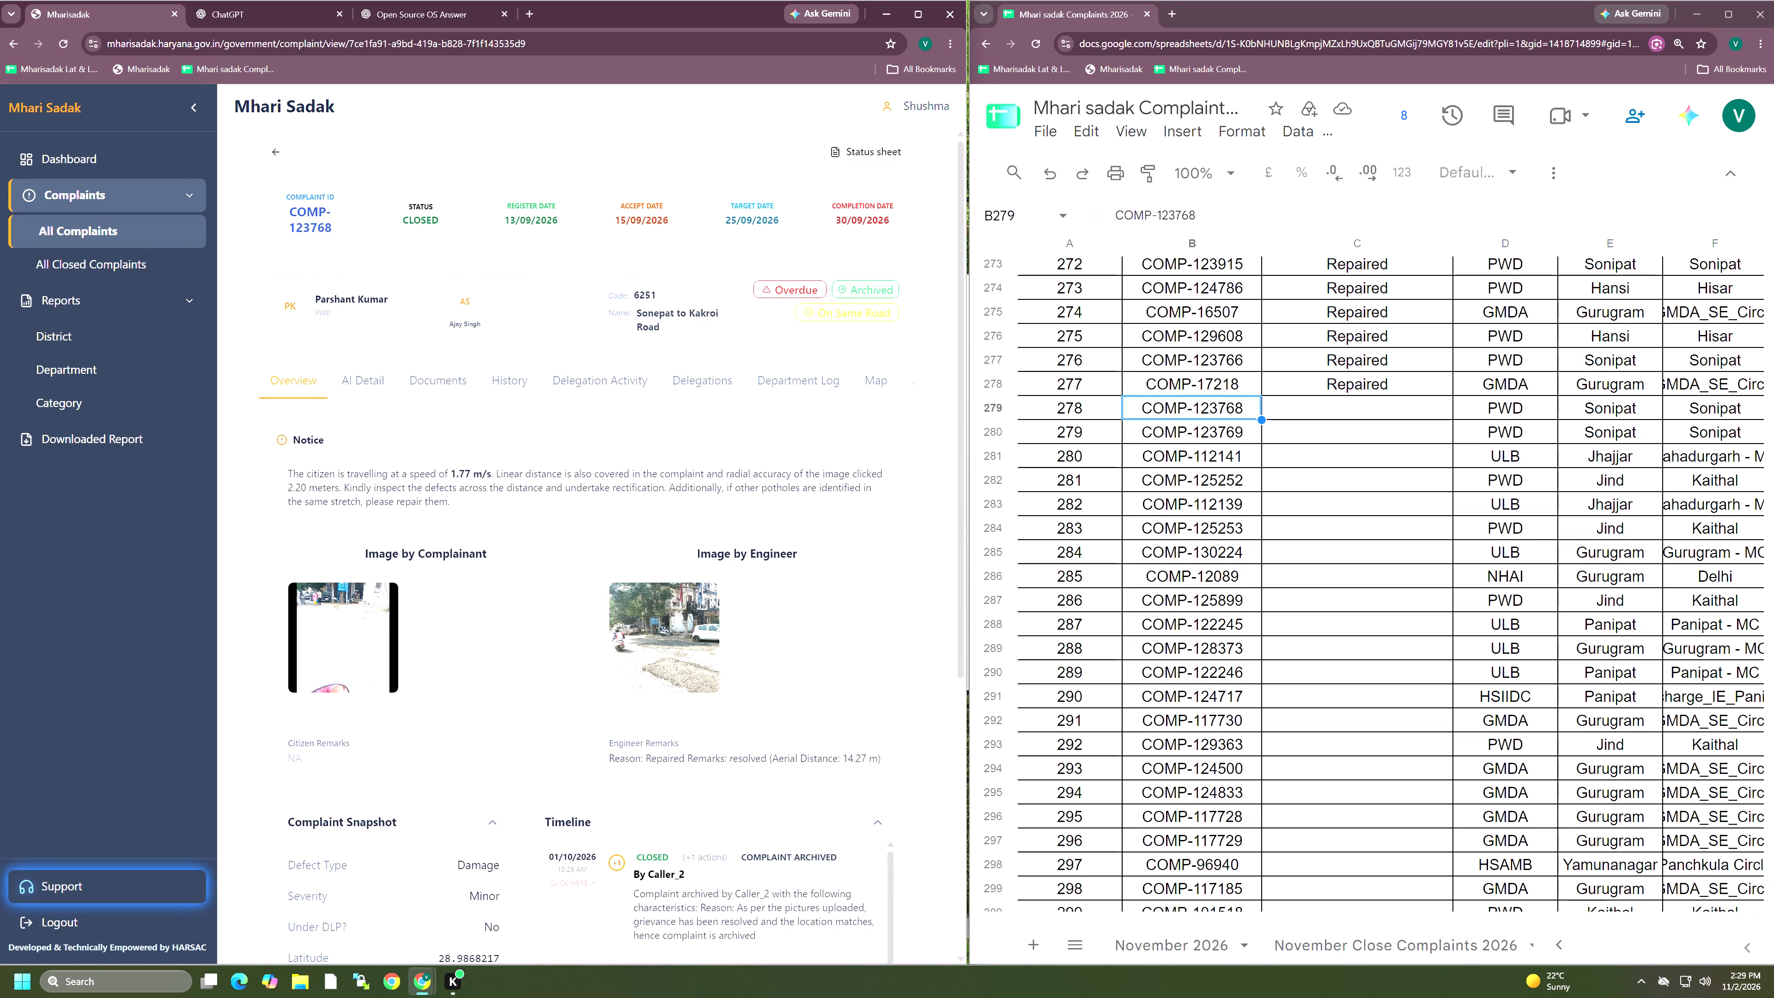
Enter Repaired for complaint COMP-123768 in column C of the sheet.
{"action": "left_click", "coordinate": [1373, 406]}
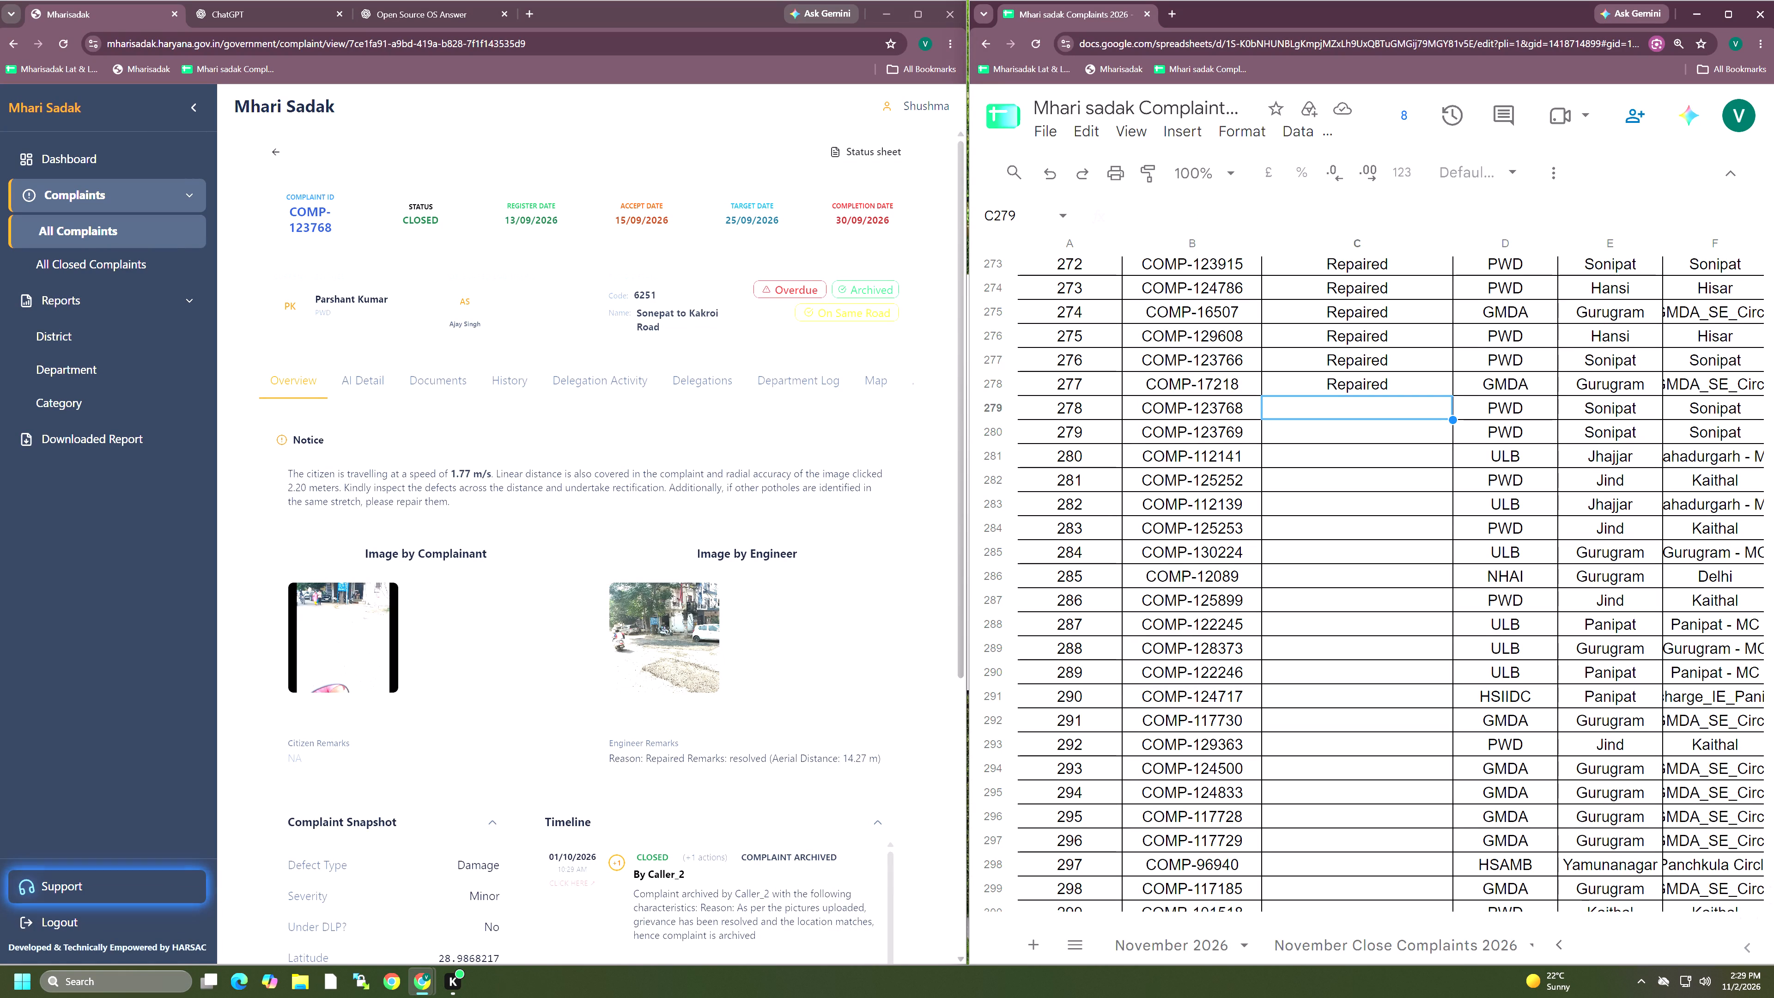
{"action": "key", "text": "ctrl+d"}
Look up complaint COMP-123769 in the portal using its ID from the sheet and enter Repaired for it in column C.
{"action": "left_click", "coordinate": [1210, 435]}
{"action": "key", "text": "ctrl+c"}
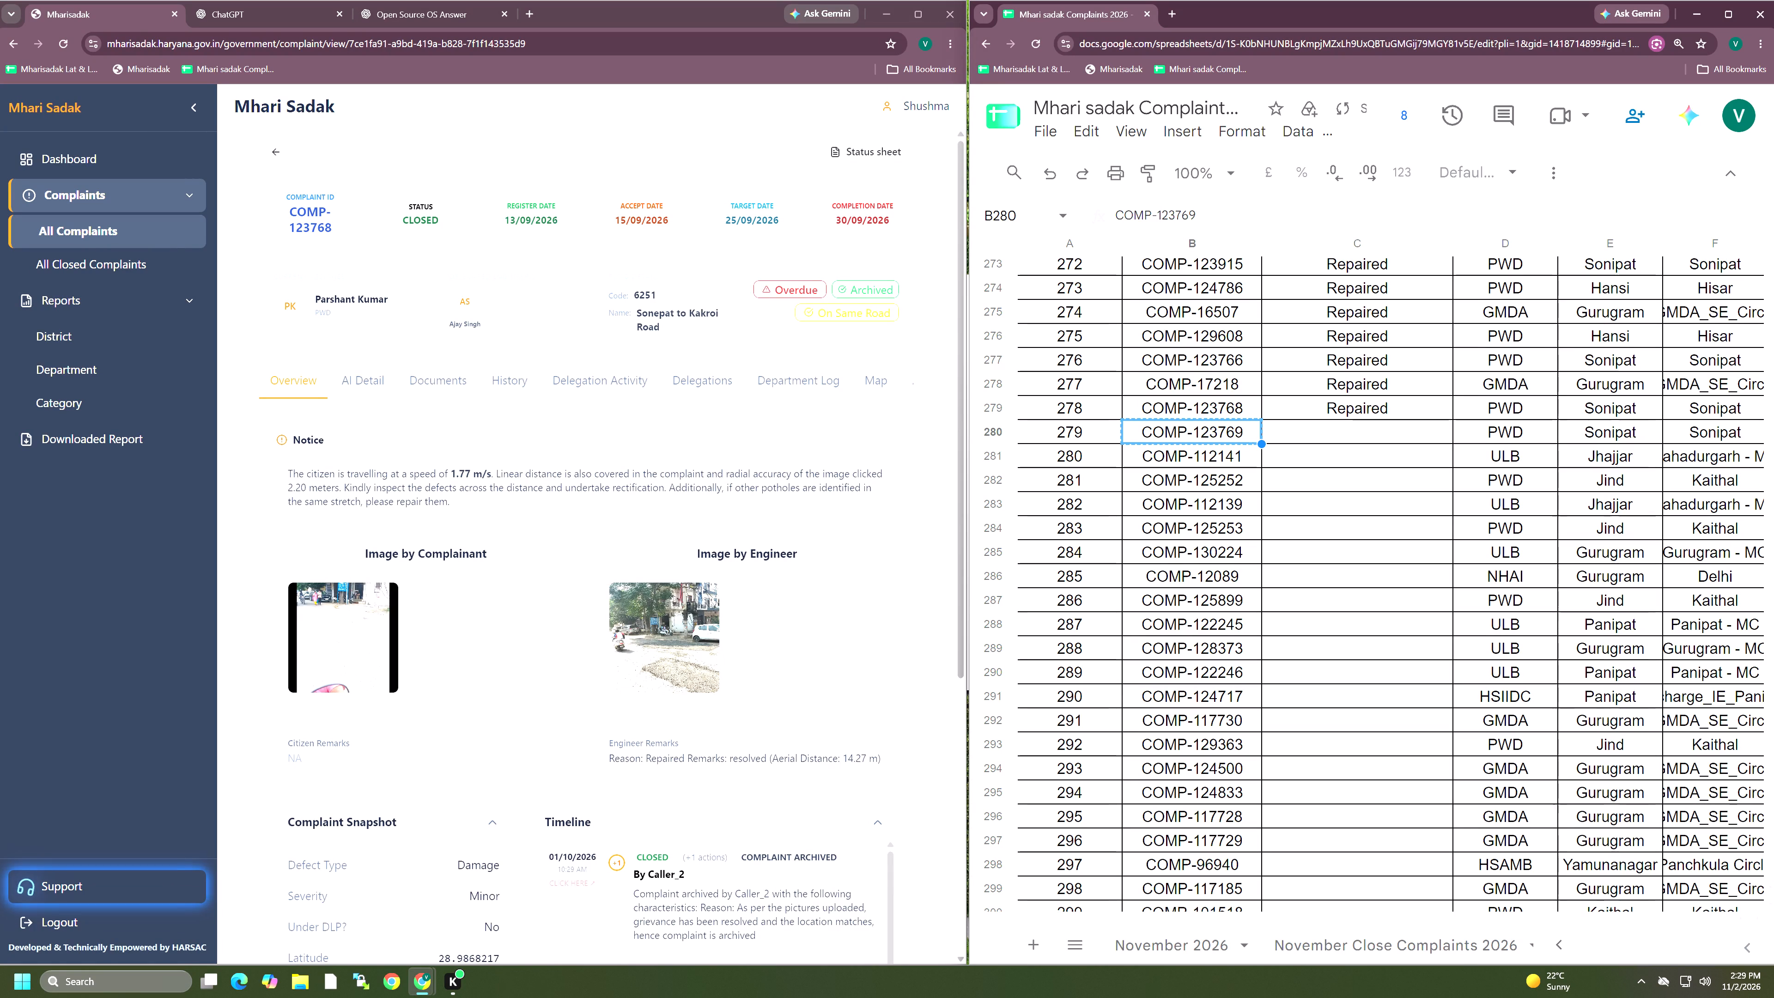
{"action": "left_click", "coordinate": [278, 149]}
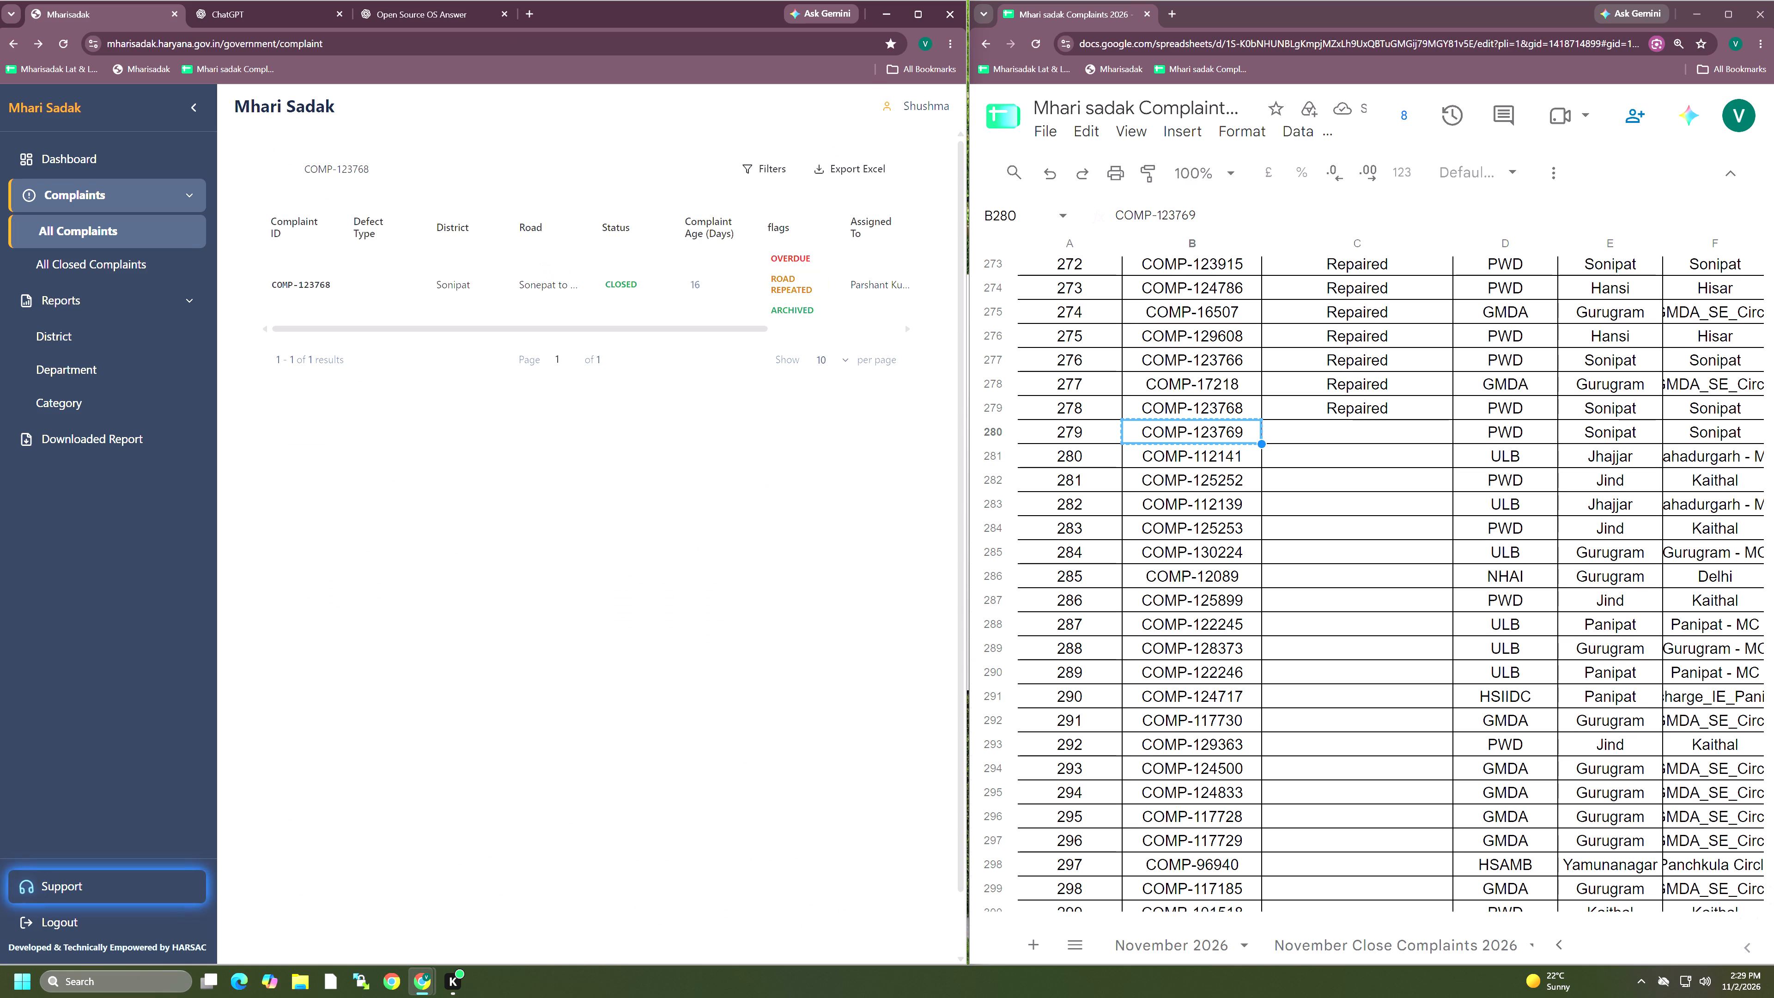
{"action": "left_click_drag", "start_coordinate": [374, 170], "coordinate": [199, 195]}
{"action": "key", "text": "ctrl+v"}
{"action": "left_click", "coordinate": [485, 275]}
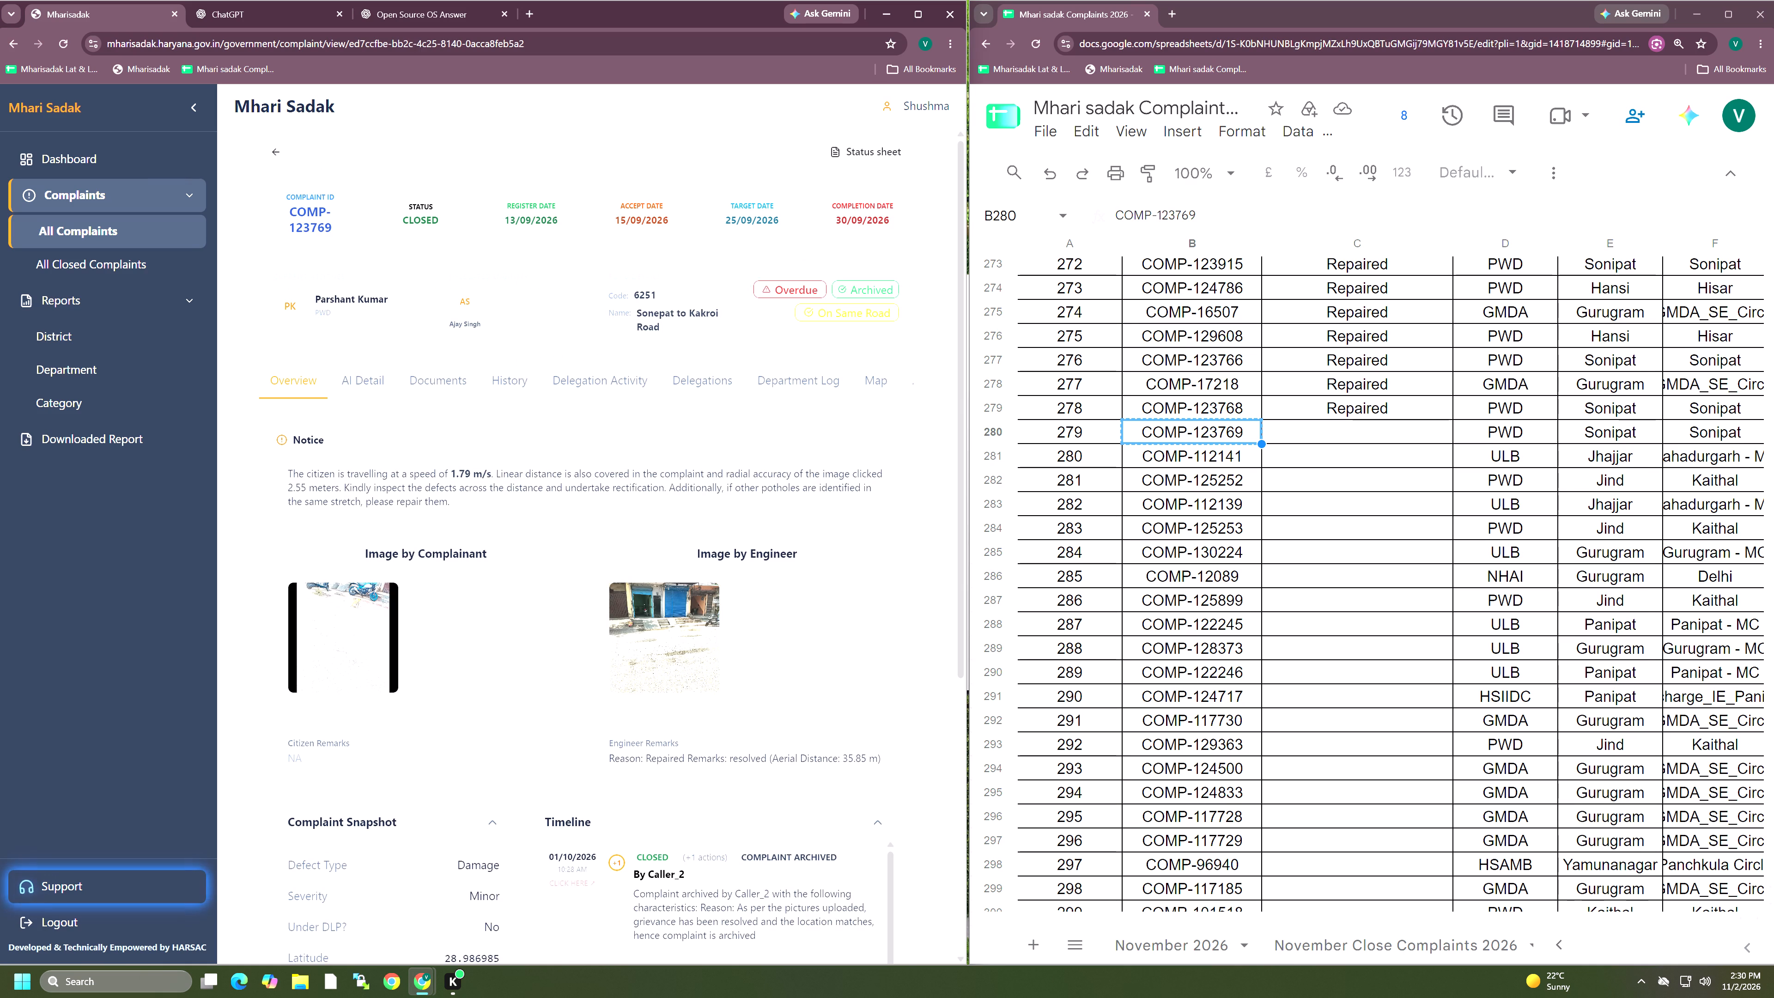
{"action": "left_click", "coordinate": [1348, 430]}
{"action": "key", "text": "ctrl+d"}
{"action": "left_click", "coordinate": [1227, 447]}
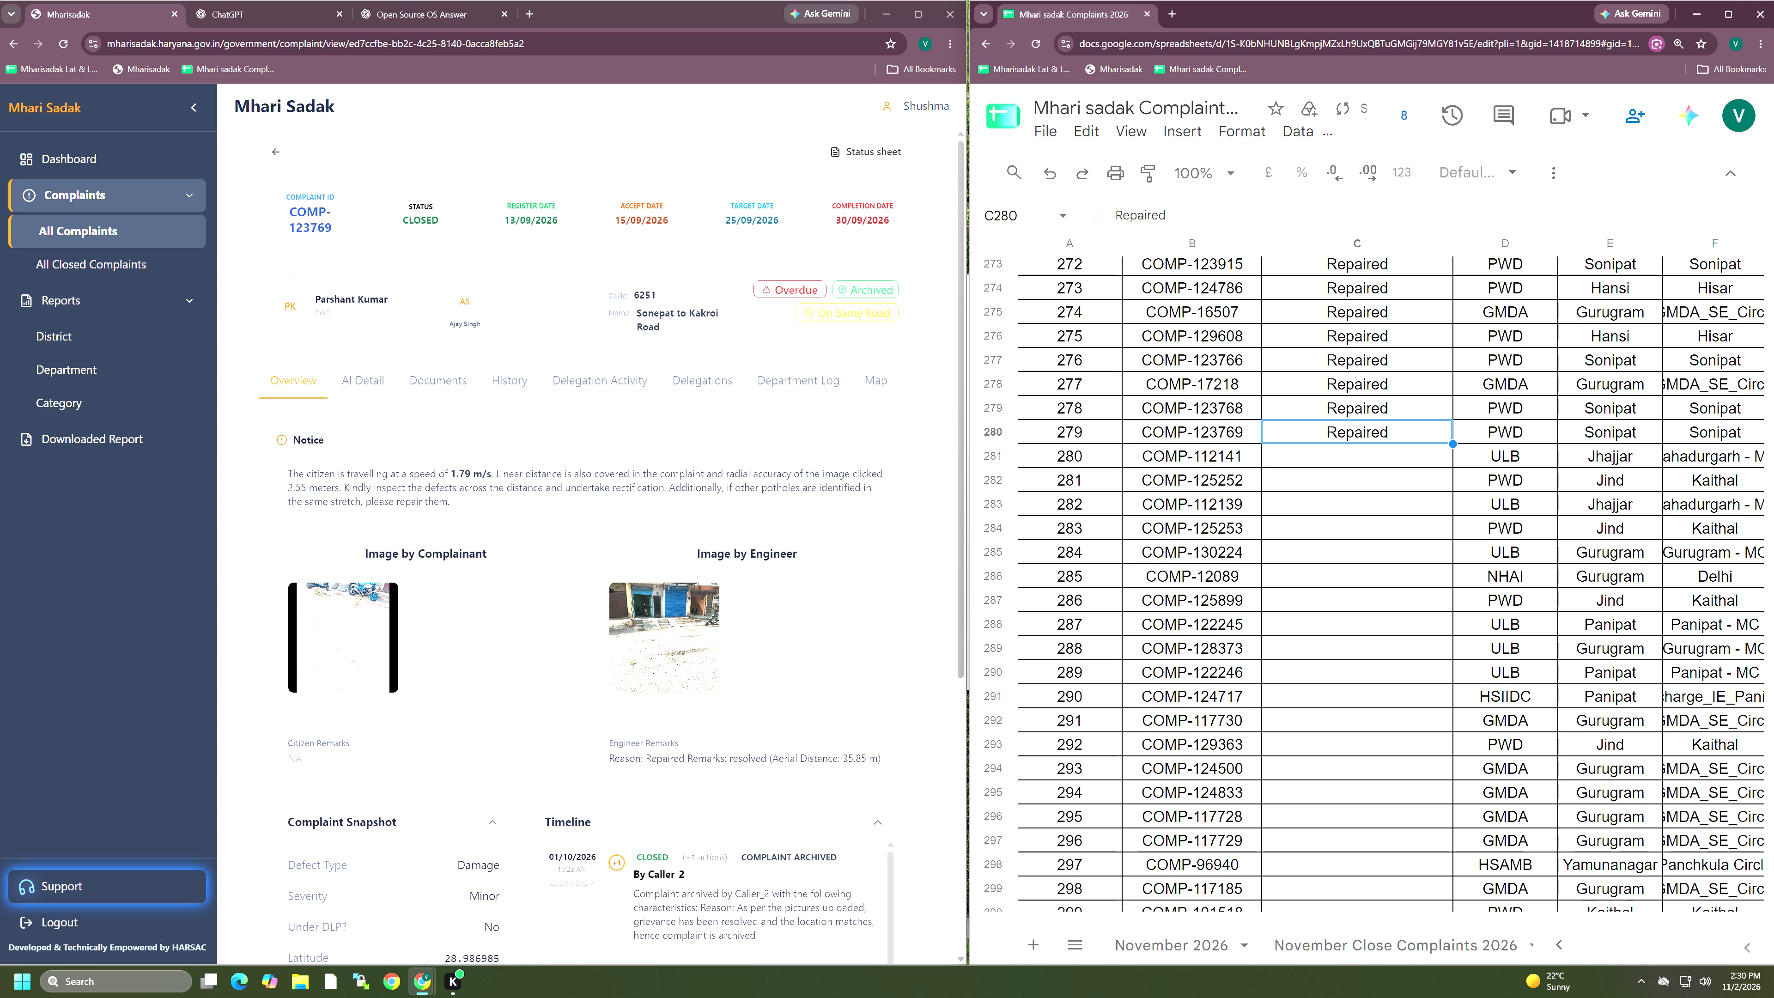
{"action": "key", "text": "ctrl+c"}
{"action": "left_click", "coordinate": [270, 153]}
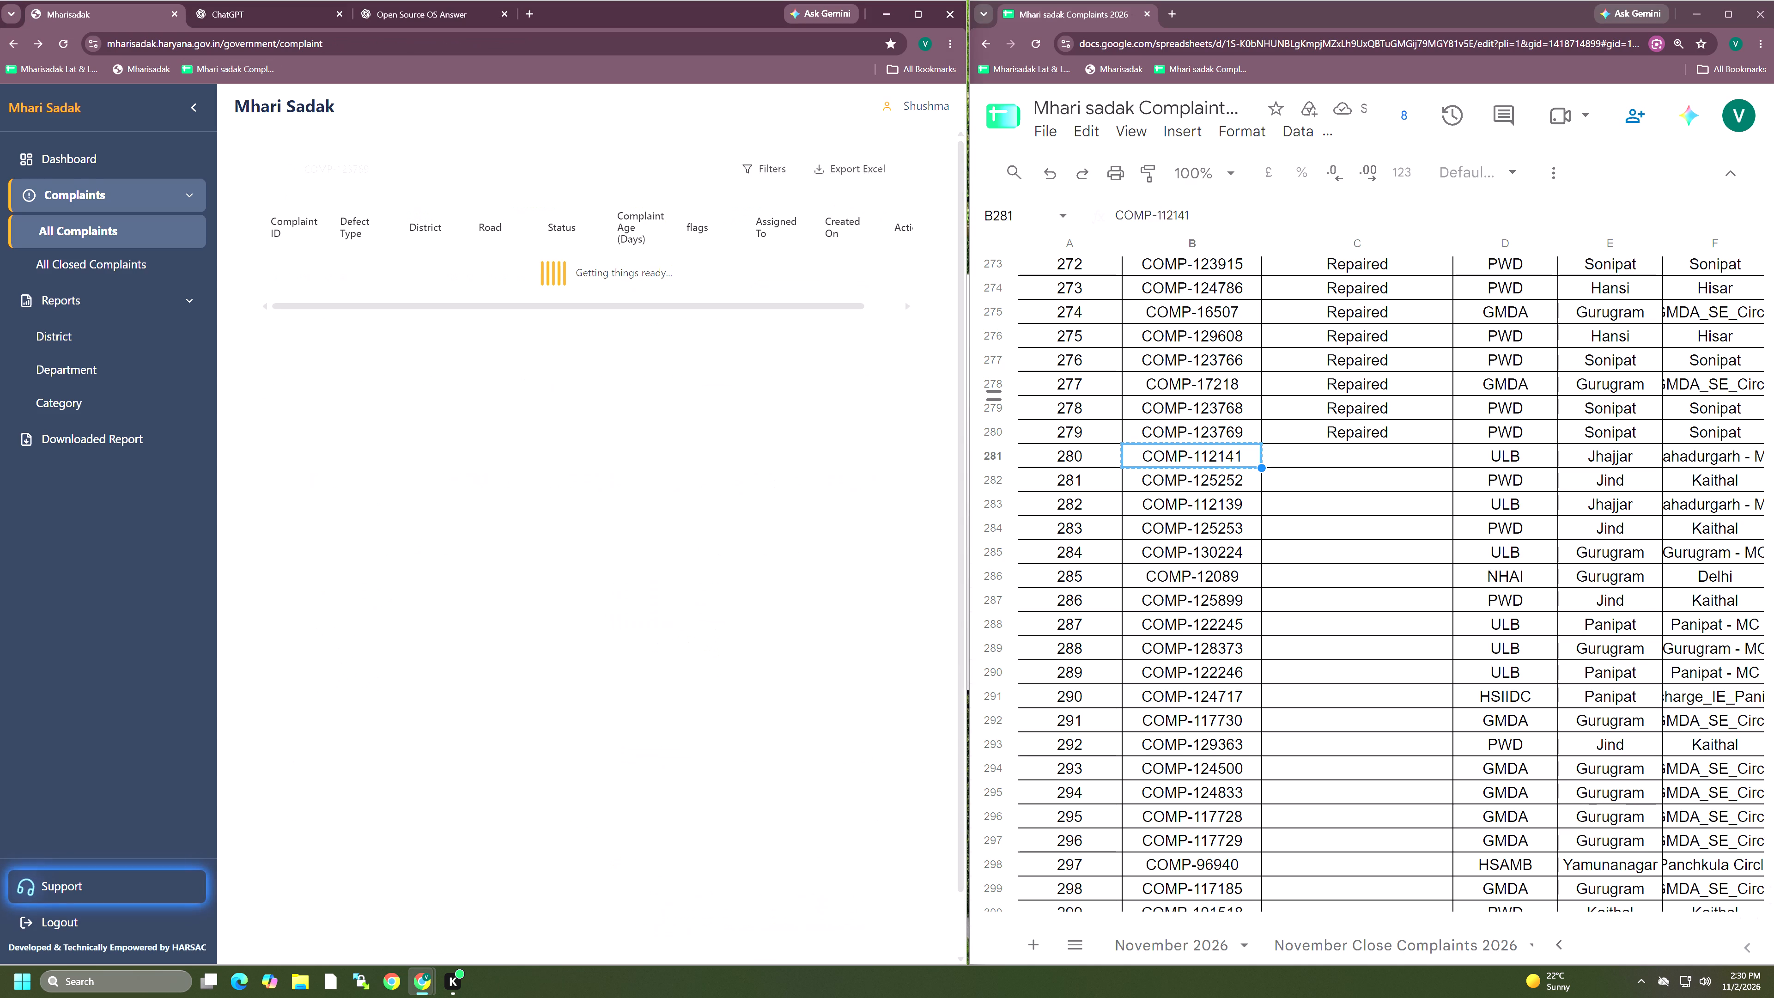
{"action": "left_click_drag", "start_coordinate": [375, 171], "coordinate": [239, 200]}
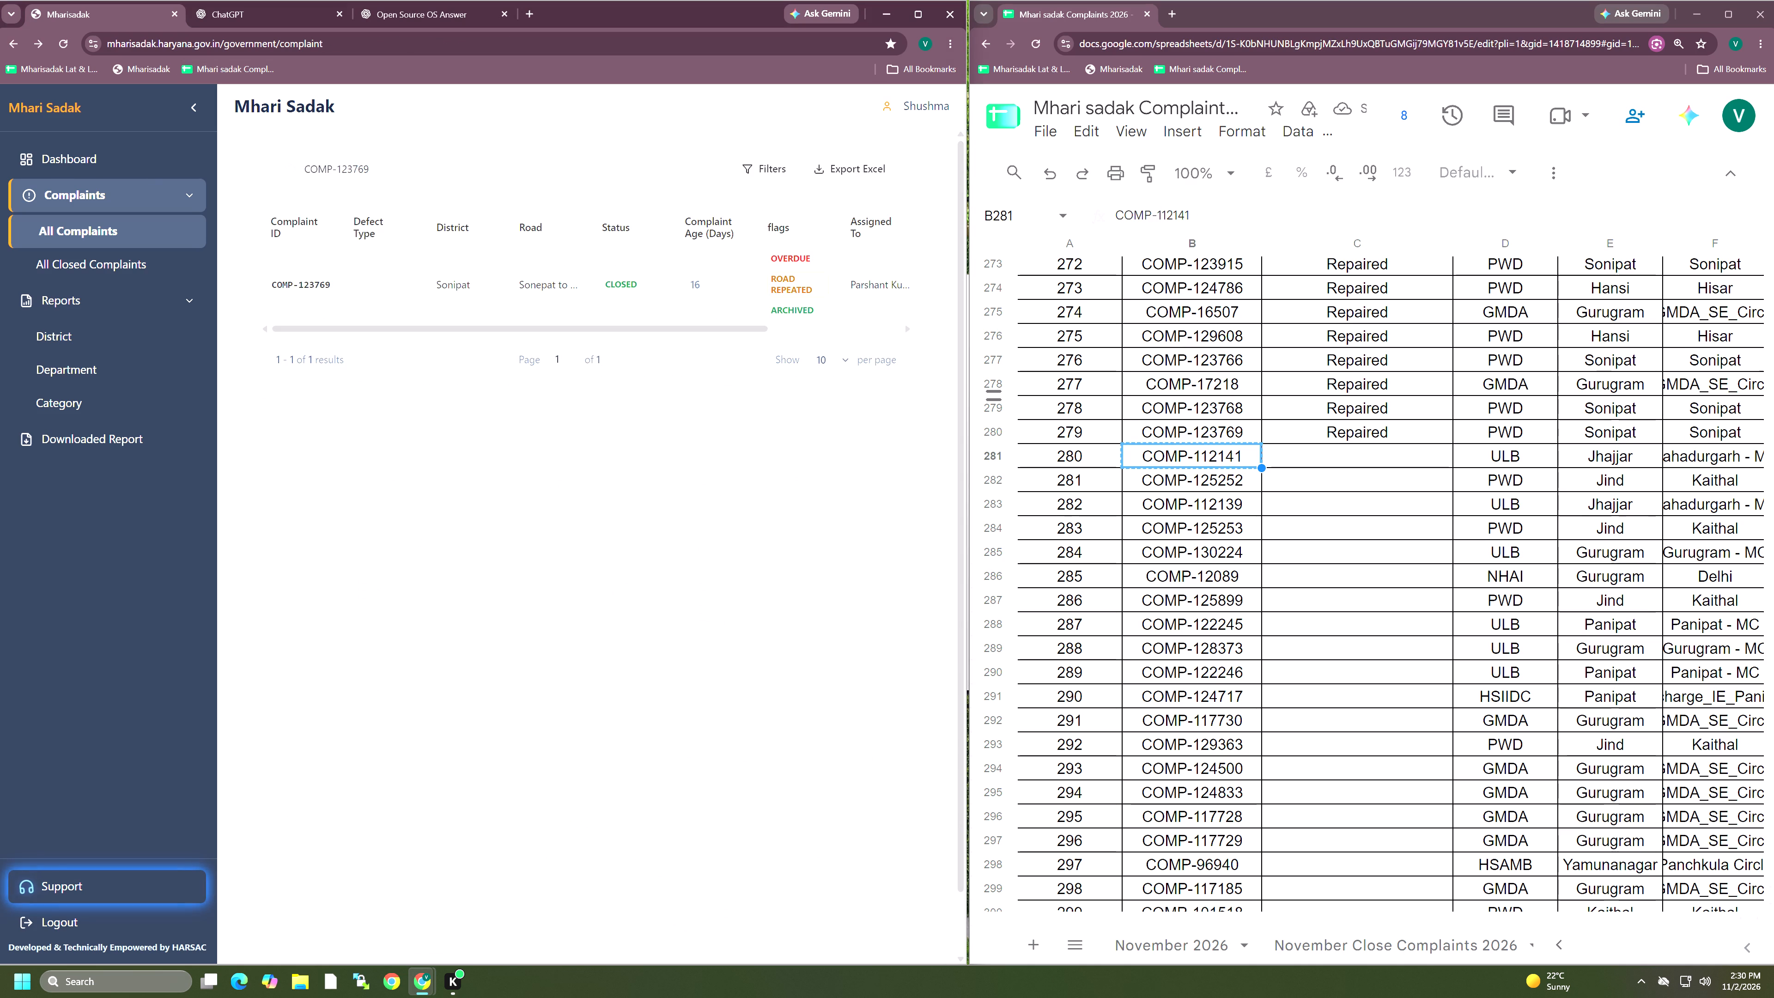
{"action": "left_click_drag", "start_coordinate": [239, 200], "coordinate": [236, 200]}
{"action": "key", "text": "ctrl+v"}
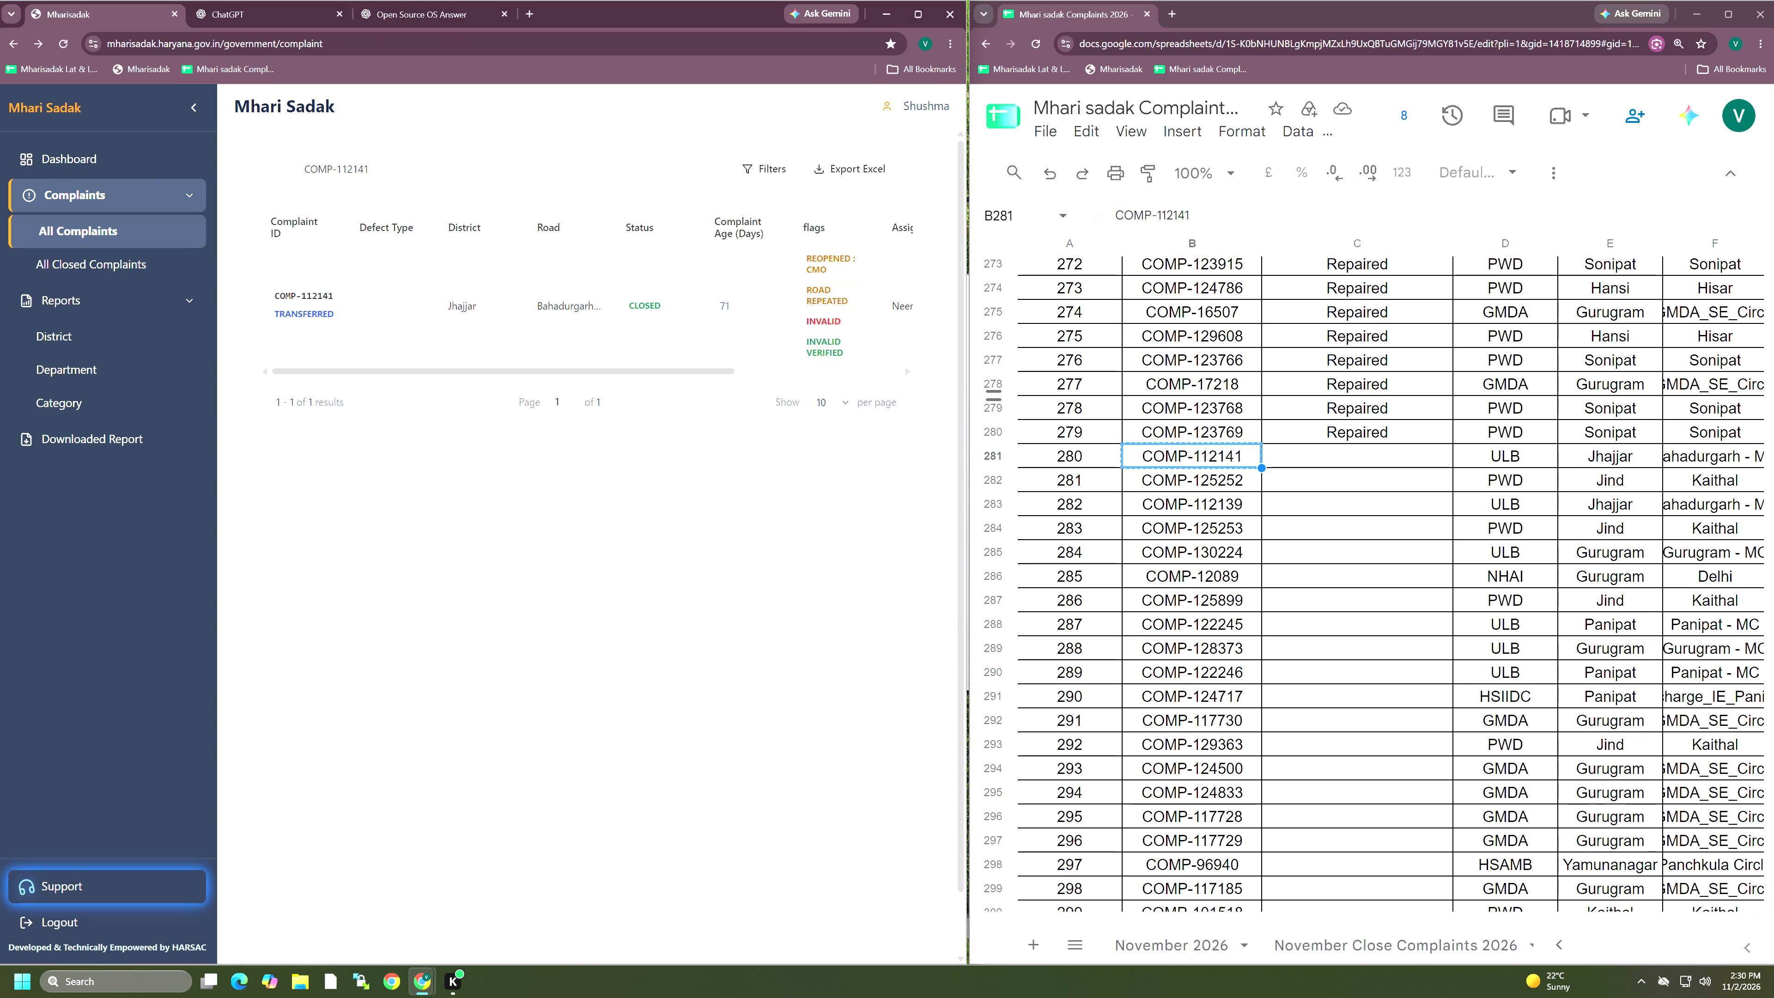
{"action": "left_click", "coordinate": [446, 282]}
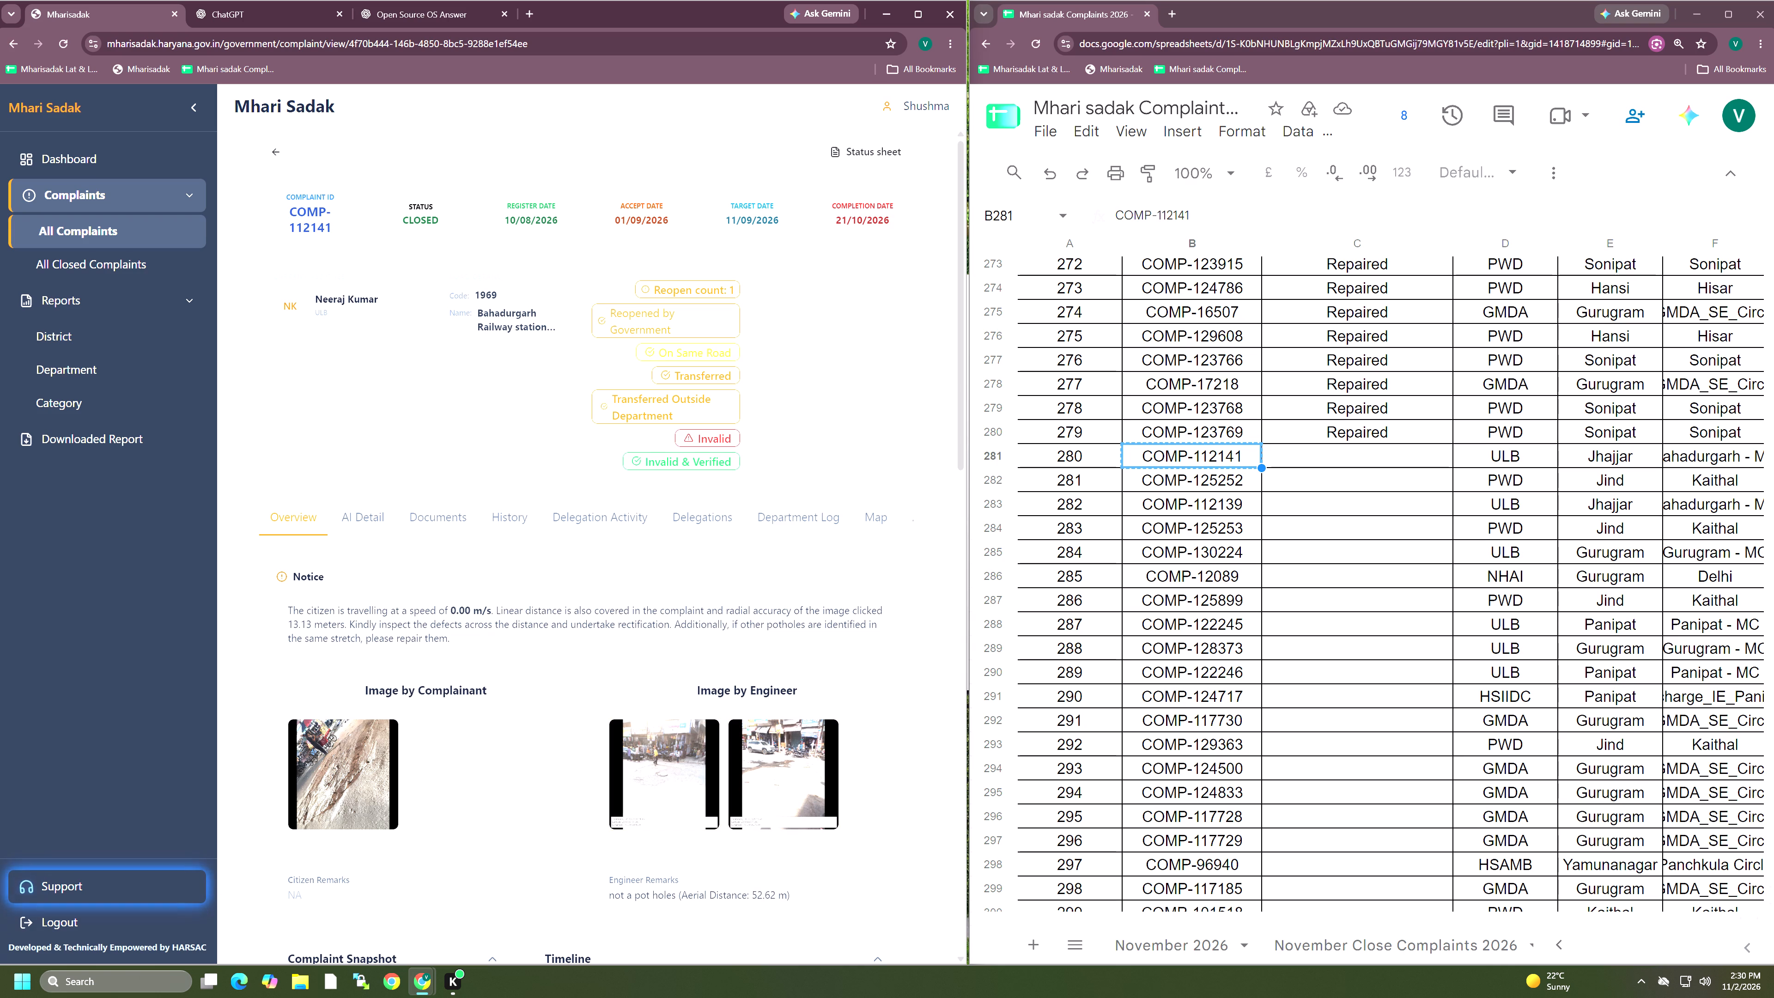
{"action": "left_click_drag", "start_coordinate": [607, 892], "coordinate": [796, 911]}
{"action": "key", "text": "ctrl+c"}
{"action": "left_click", "coordinate": [1358, 456]}
{"action": "key", "text": "ctrl+v"}
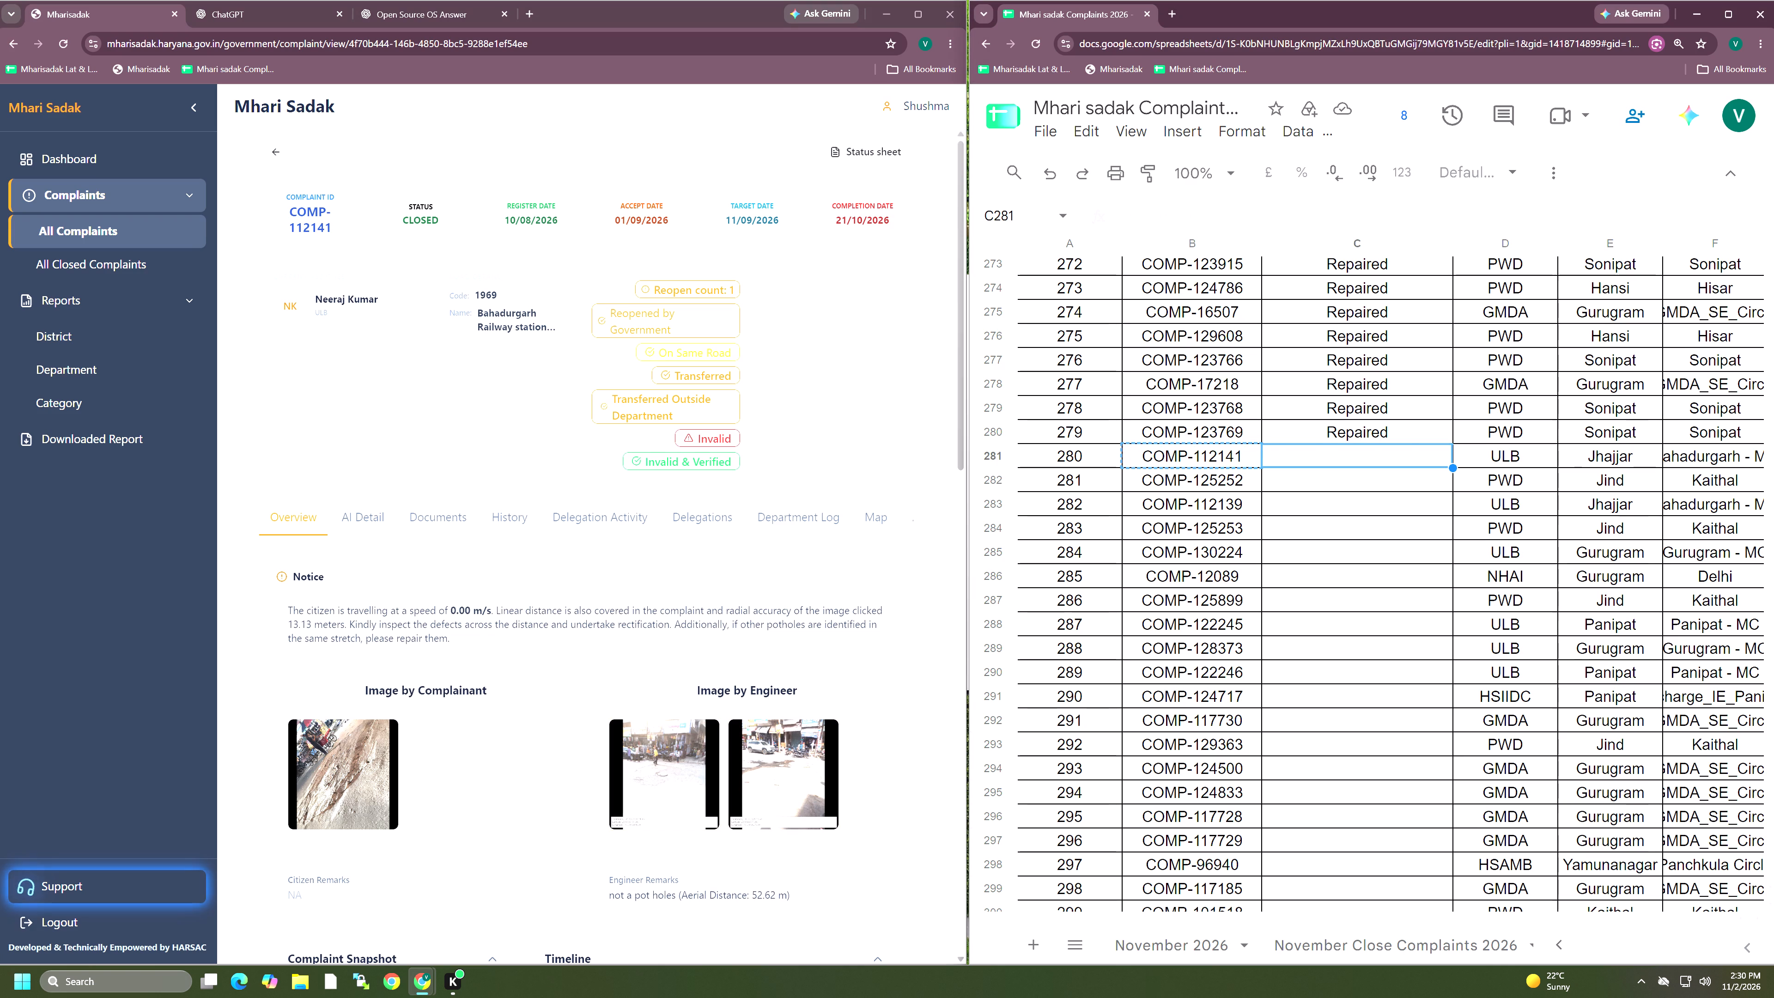
{"action": "left_click", "coordinate": [1221, 479]}
{"action": "key", "text": "ctrl+c"}
{"action": "left_click", "coordinate": [274, 145]}
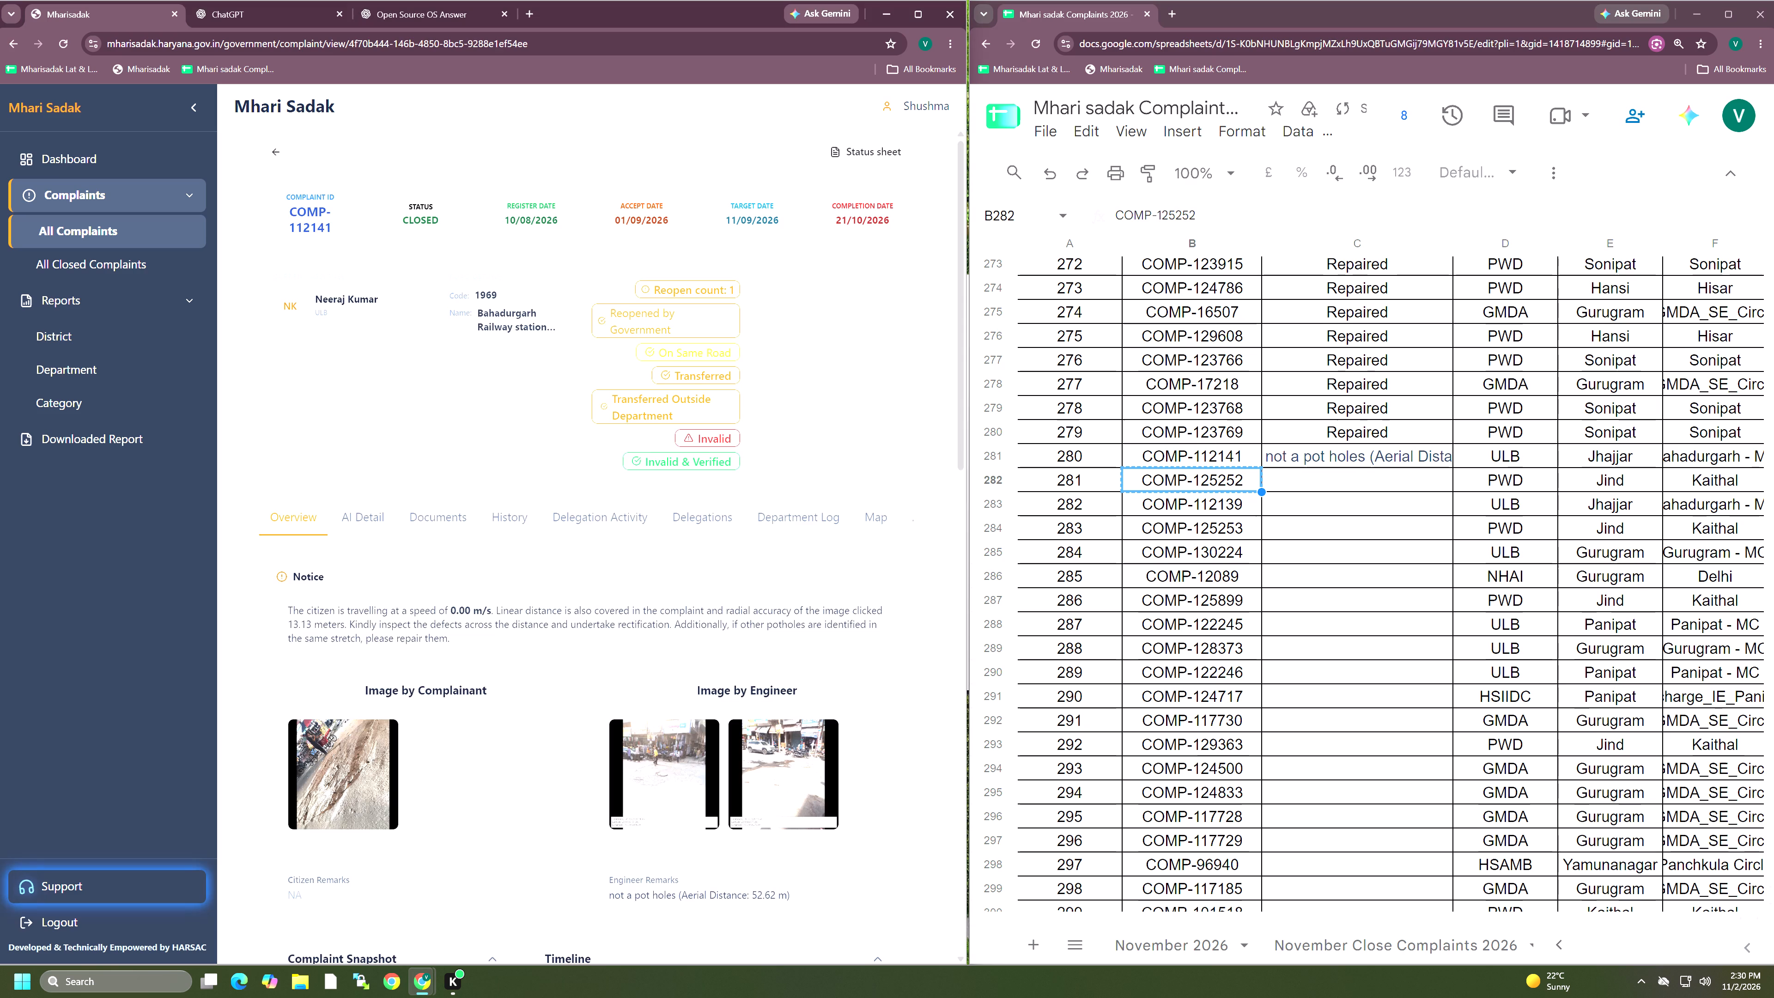
{"action": "left_click_drag", "start_coordinate": [377, 178], "coordinate": [285, 202]}
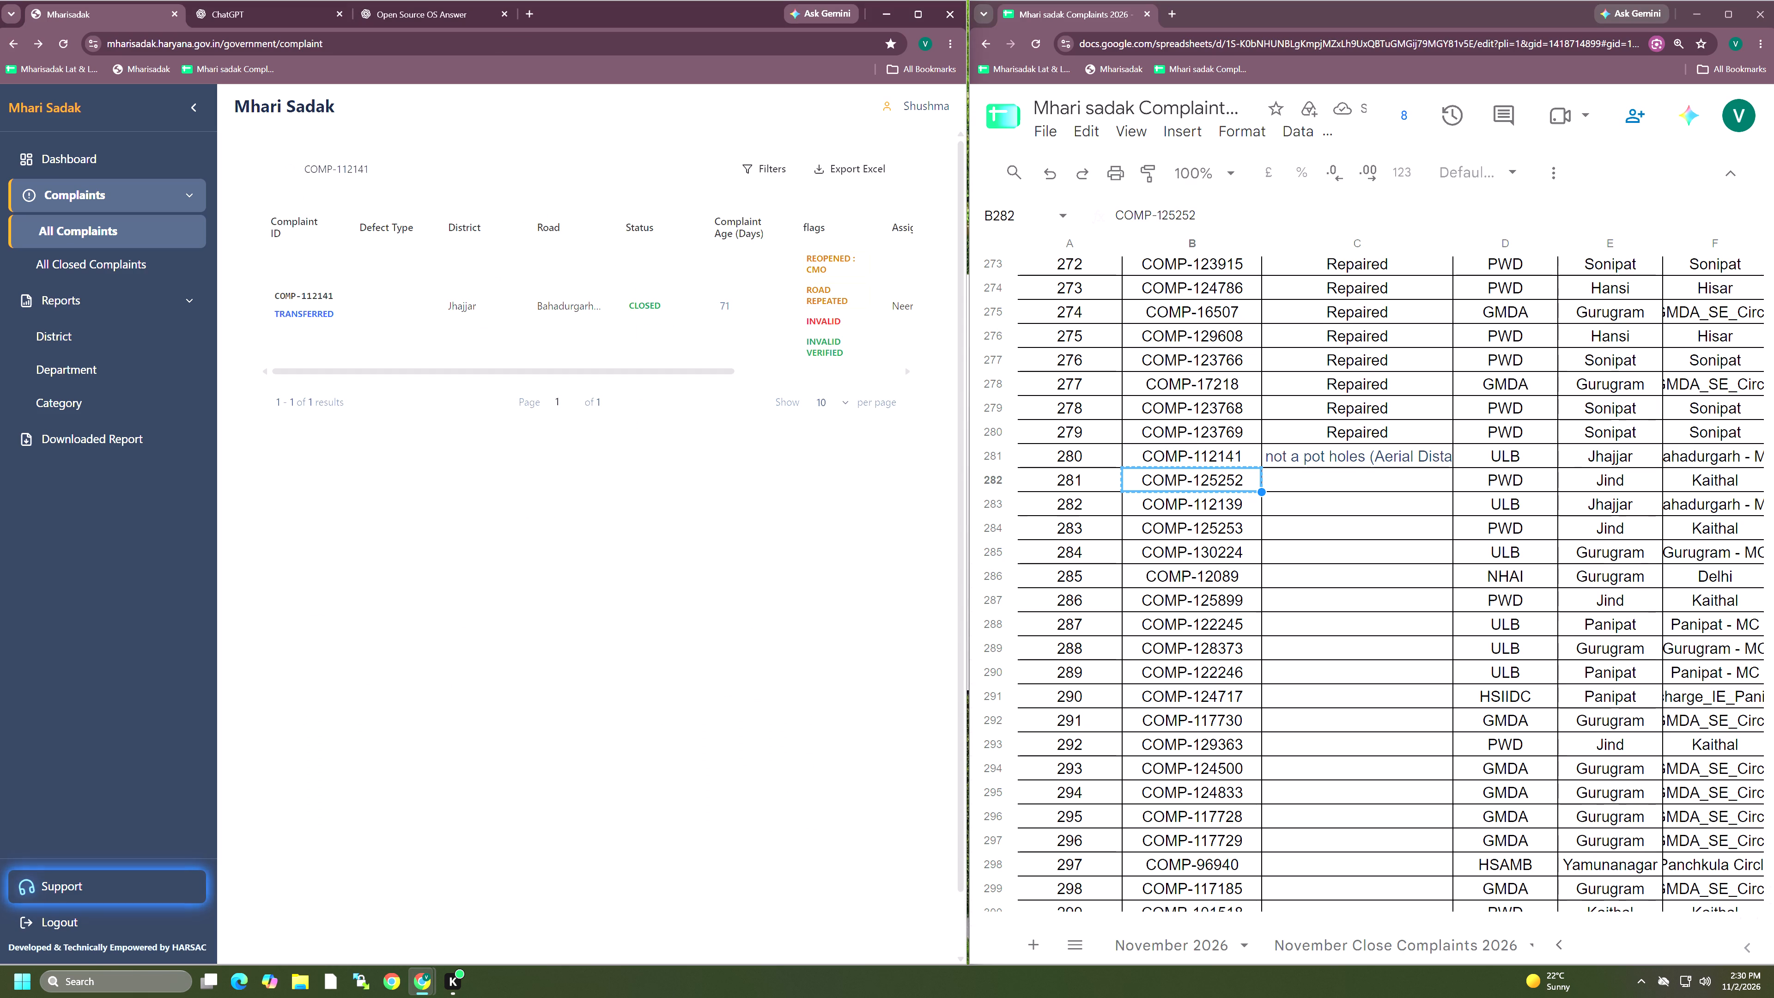
{"action": "left_click_drag", "start_coordinate": [285, 202], "coordinate": [283, 202]}
{"action": "key", "text": "ctrl+v"}
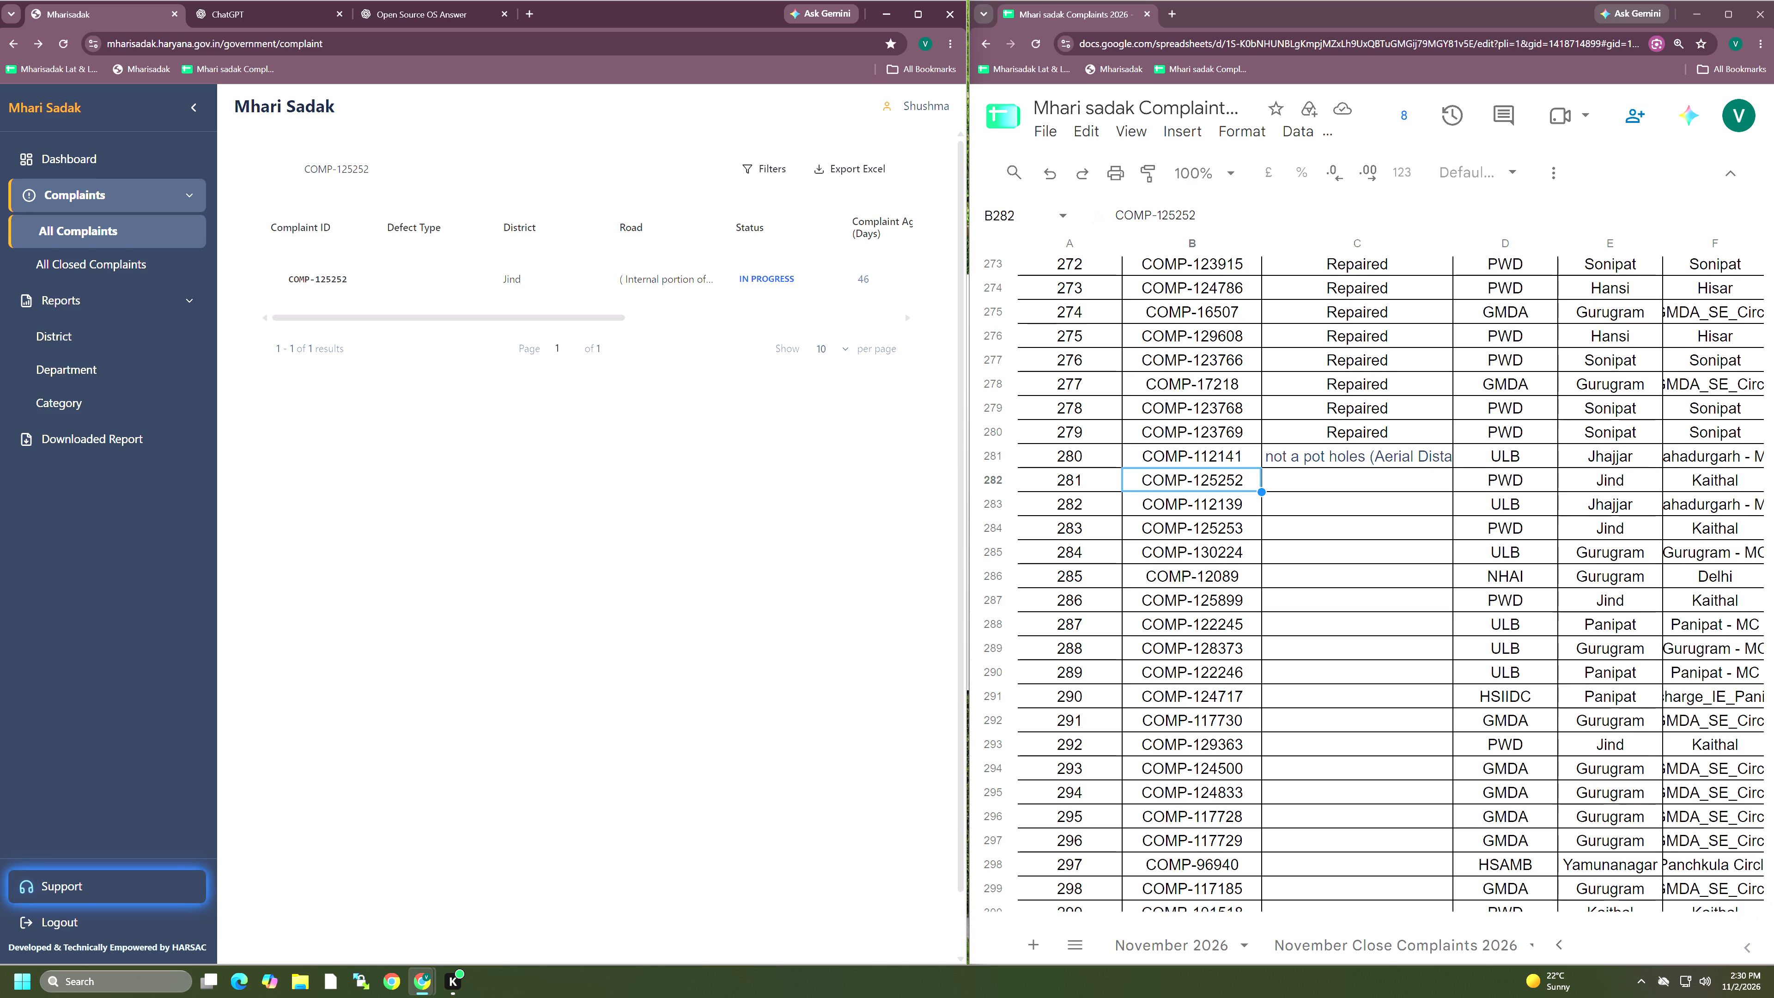
{"action": "left_click", "coordinate": [583, 267]}
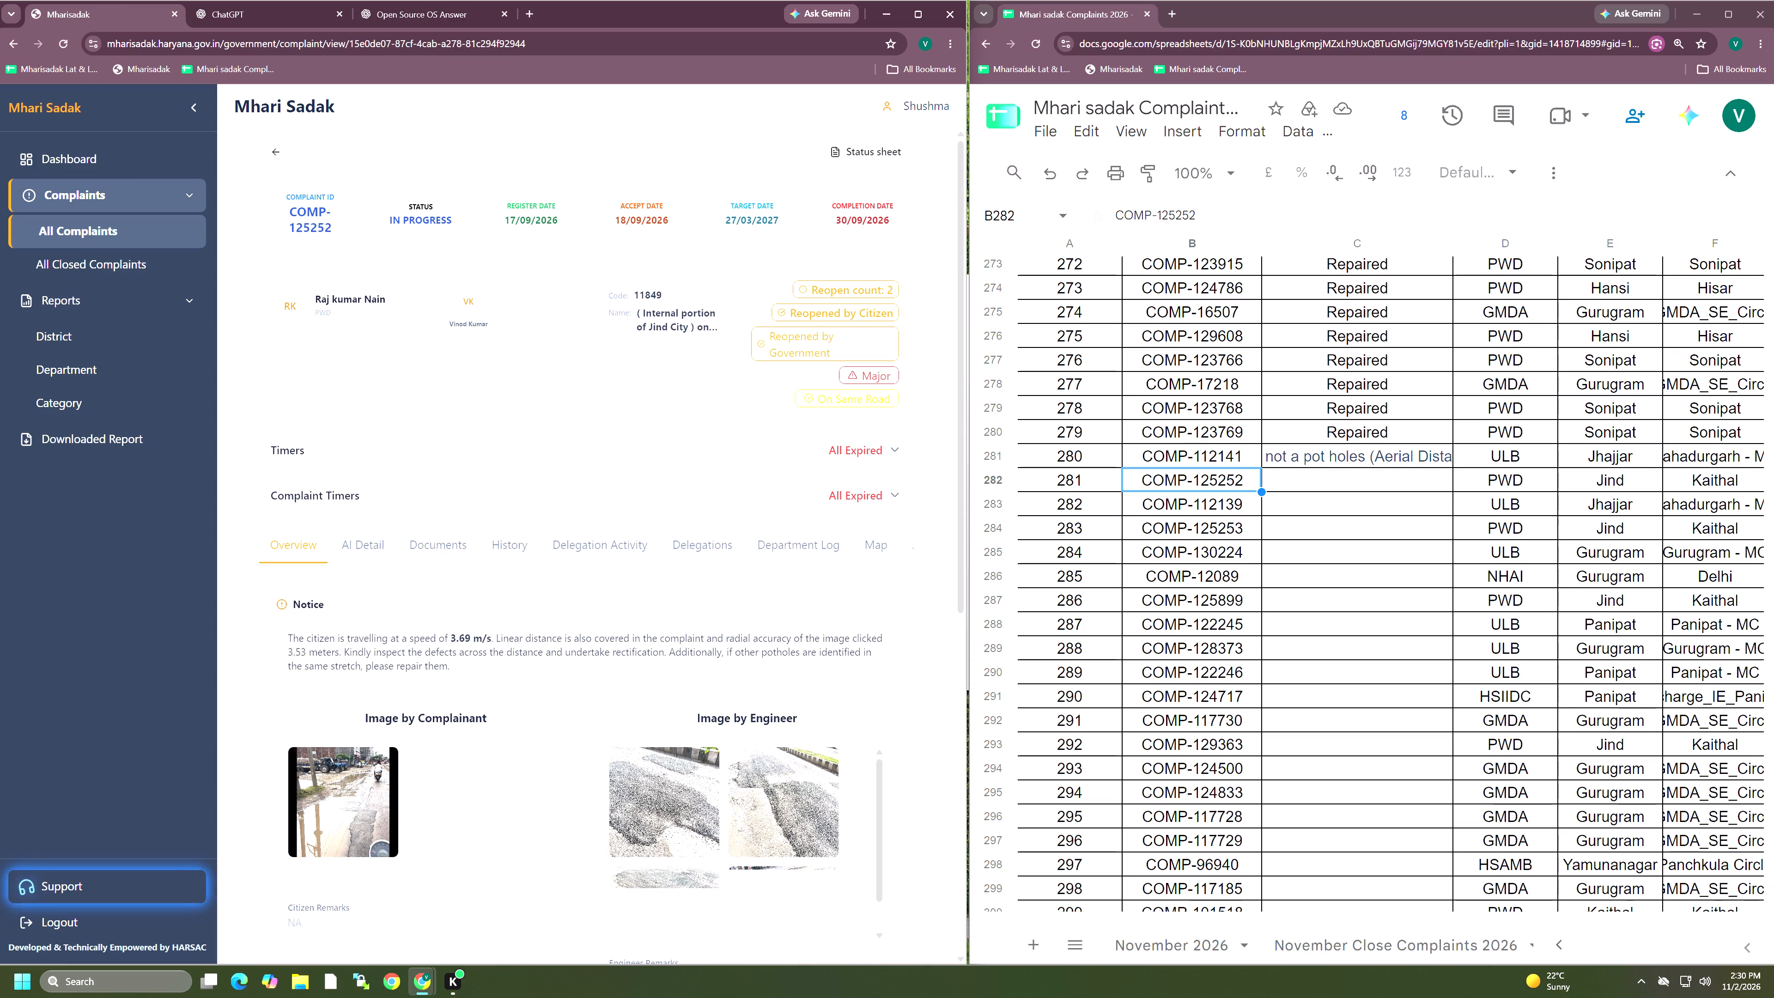
{"action": "scroll", "coordinate": [695, 684], "scroll_direction": "down", "scroll_amount": 4}
{"action": "scroll", "coordinate": [695, 684], "scroll_direction": "up", "scroll_amount": 5}
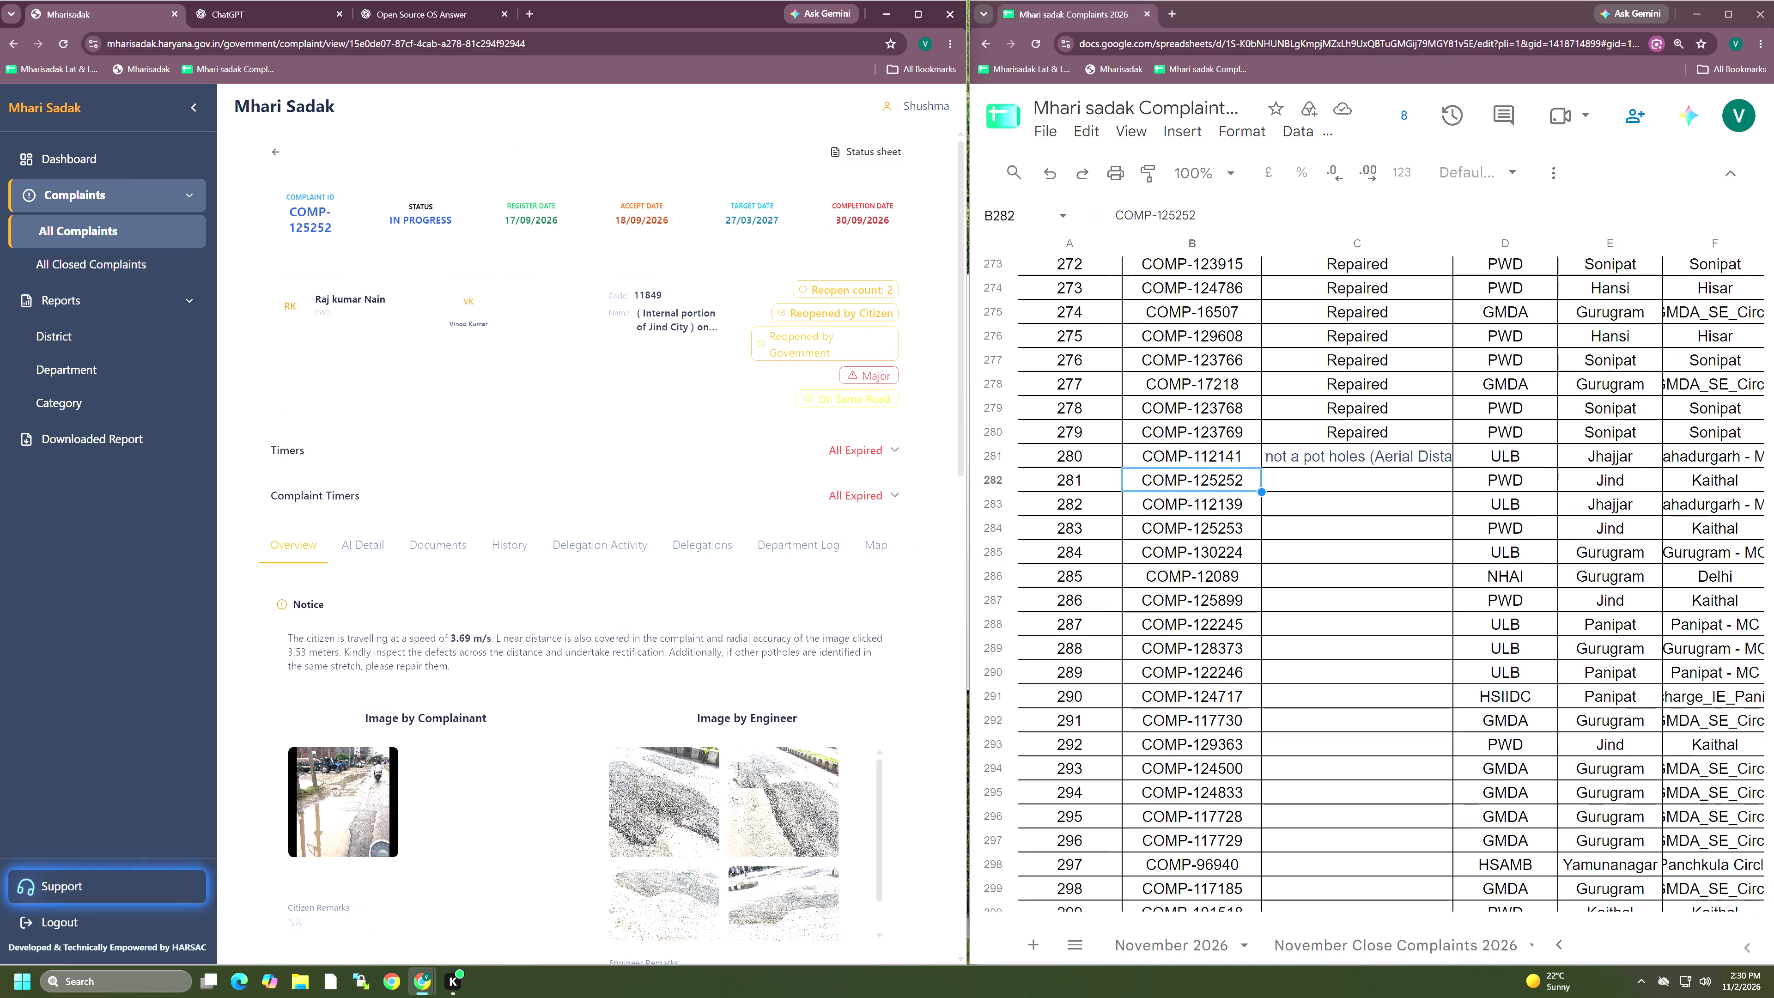
{"action": "left_click", "coordinate": [1362, 476]}
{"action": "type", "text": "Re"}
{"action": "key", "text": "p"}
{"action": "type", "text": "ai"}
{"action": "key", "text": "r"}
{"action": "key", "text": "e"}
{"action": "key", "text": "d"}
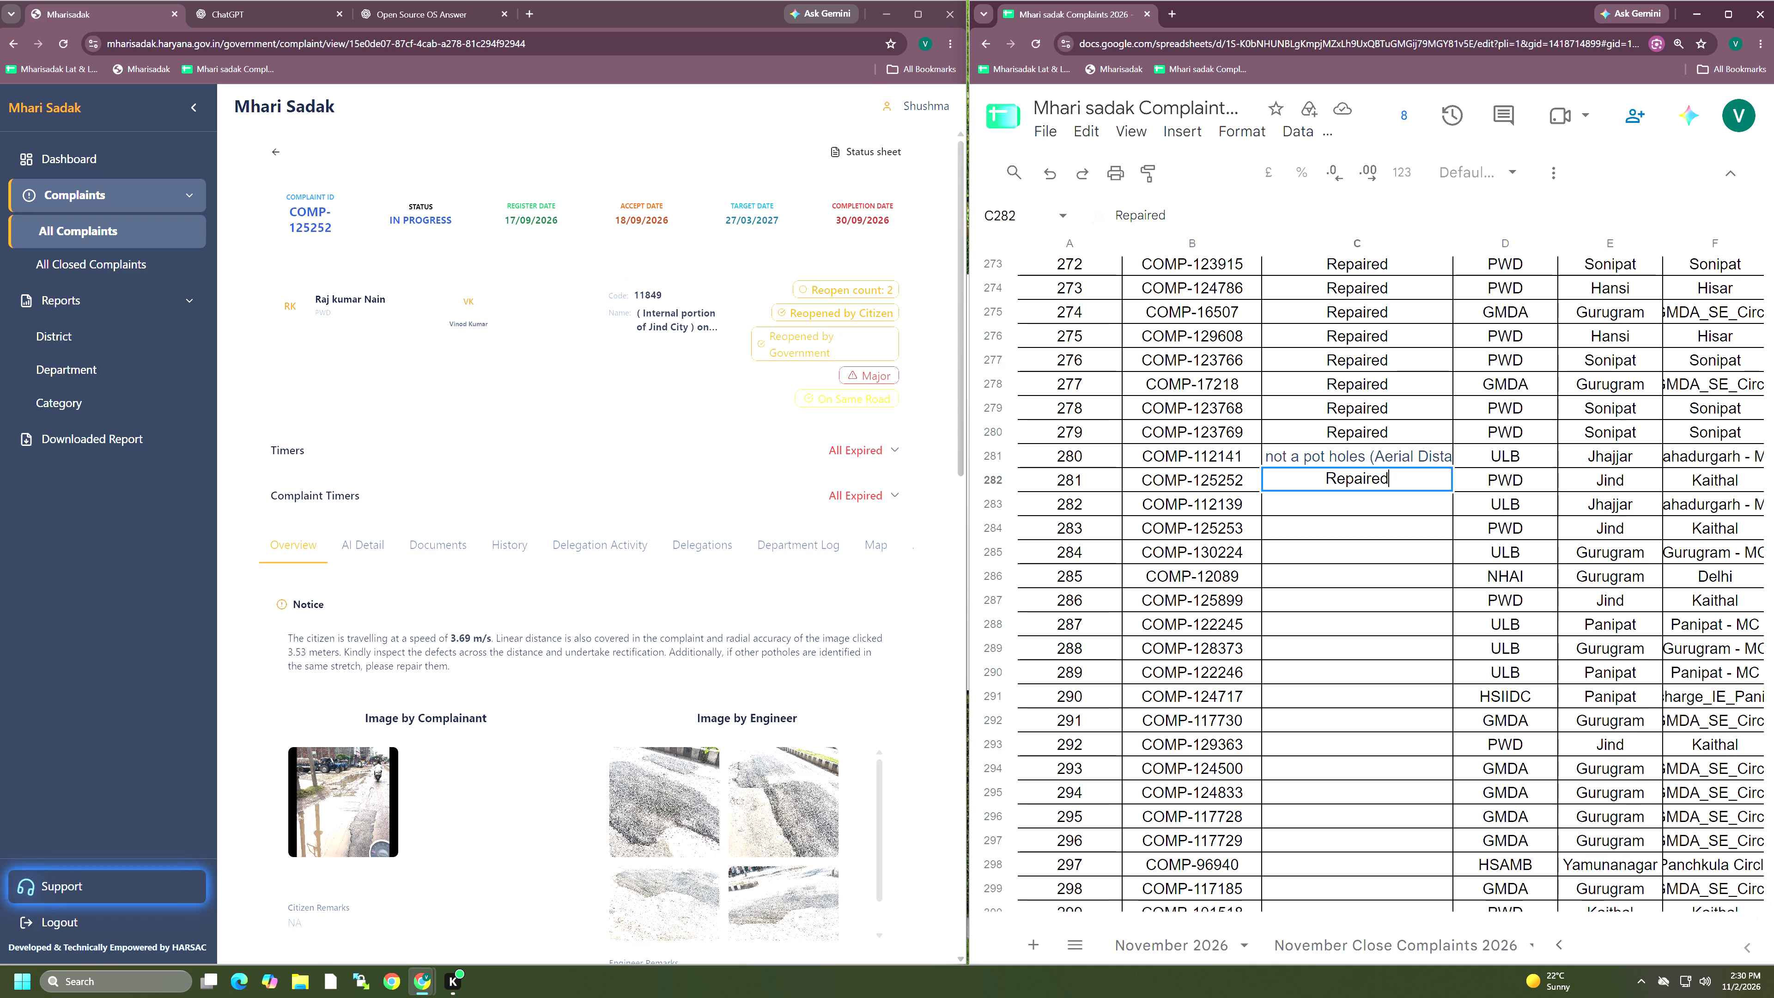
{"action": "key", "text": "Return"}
Look up complaint COMP-112139 and copy its engineer remark, "Not a pot holes (Aerial Distance: 5.83 m)", into its column C cell.
{"action": "left_click", "coordinate": [1207, 505]}
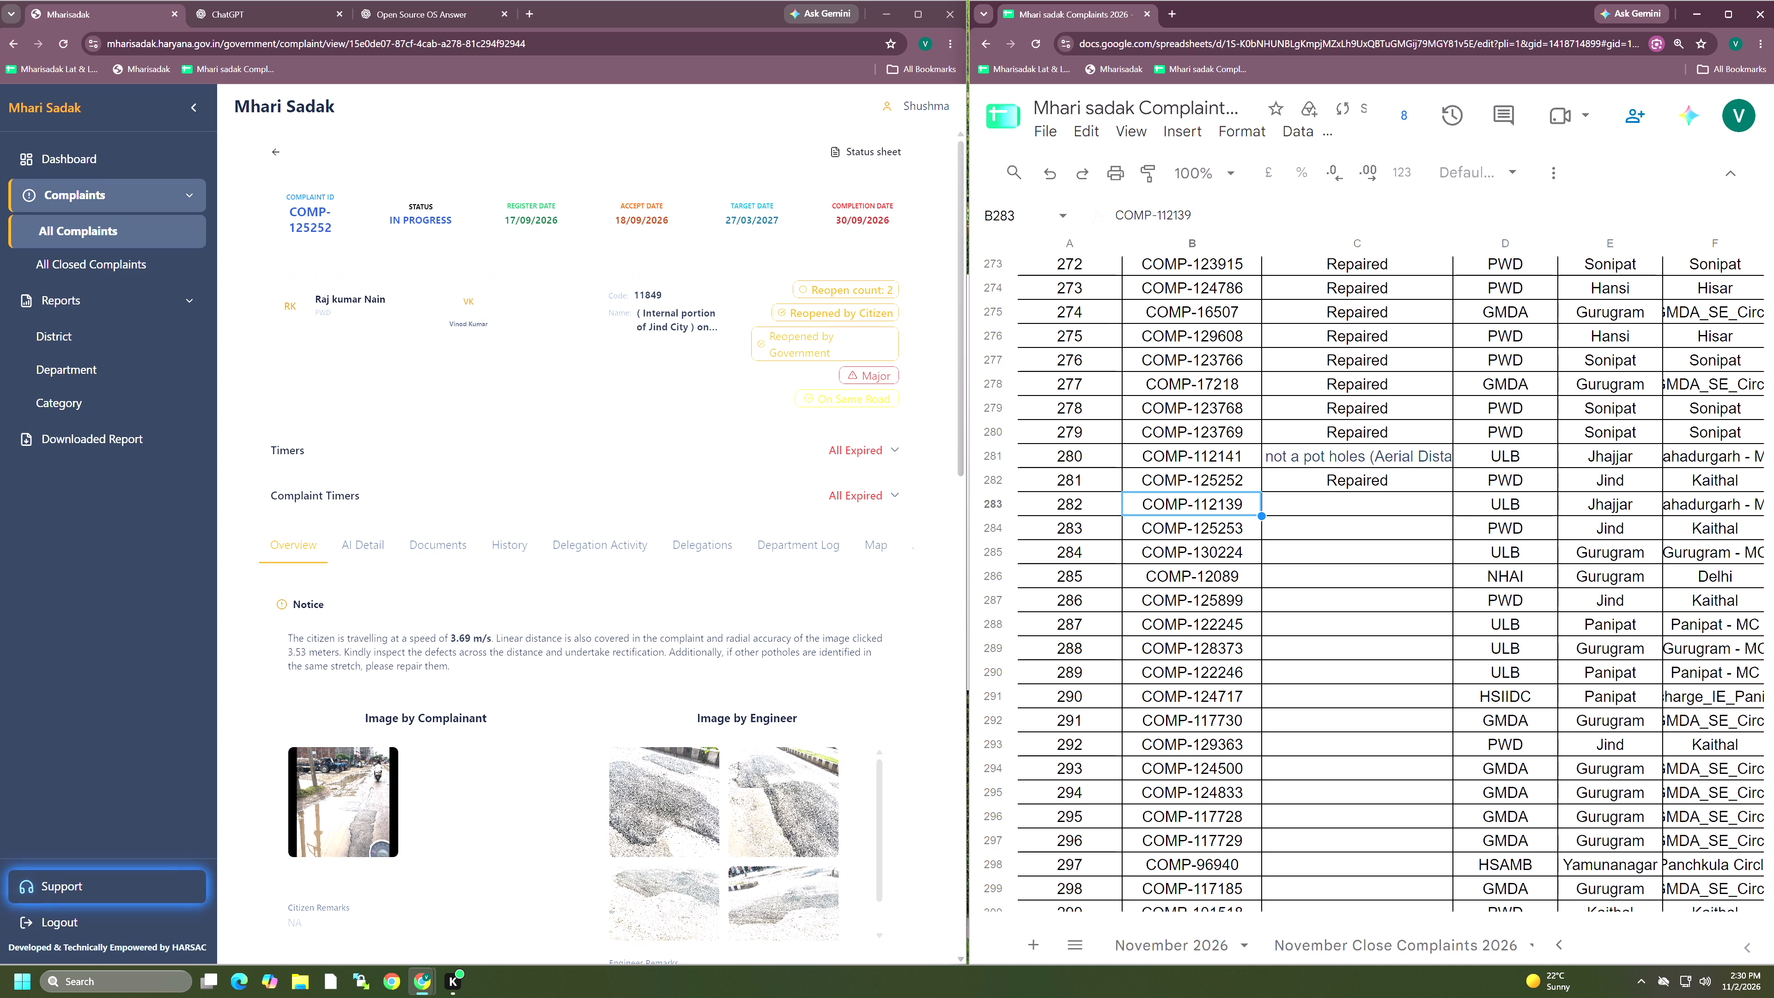
{"action": "key", "text": "ctrl+c"}
{"action": "left_click", "coordinate": [274, 152]}
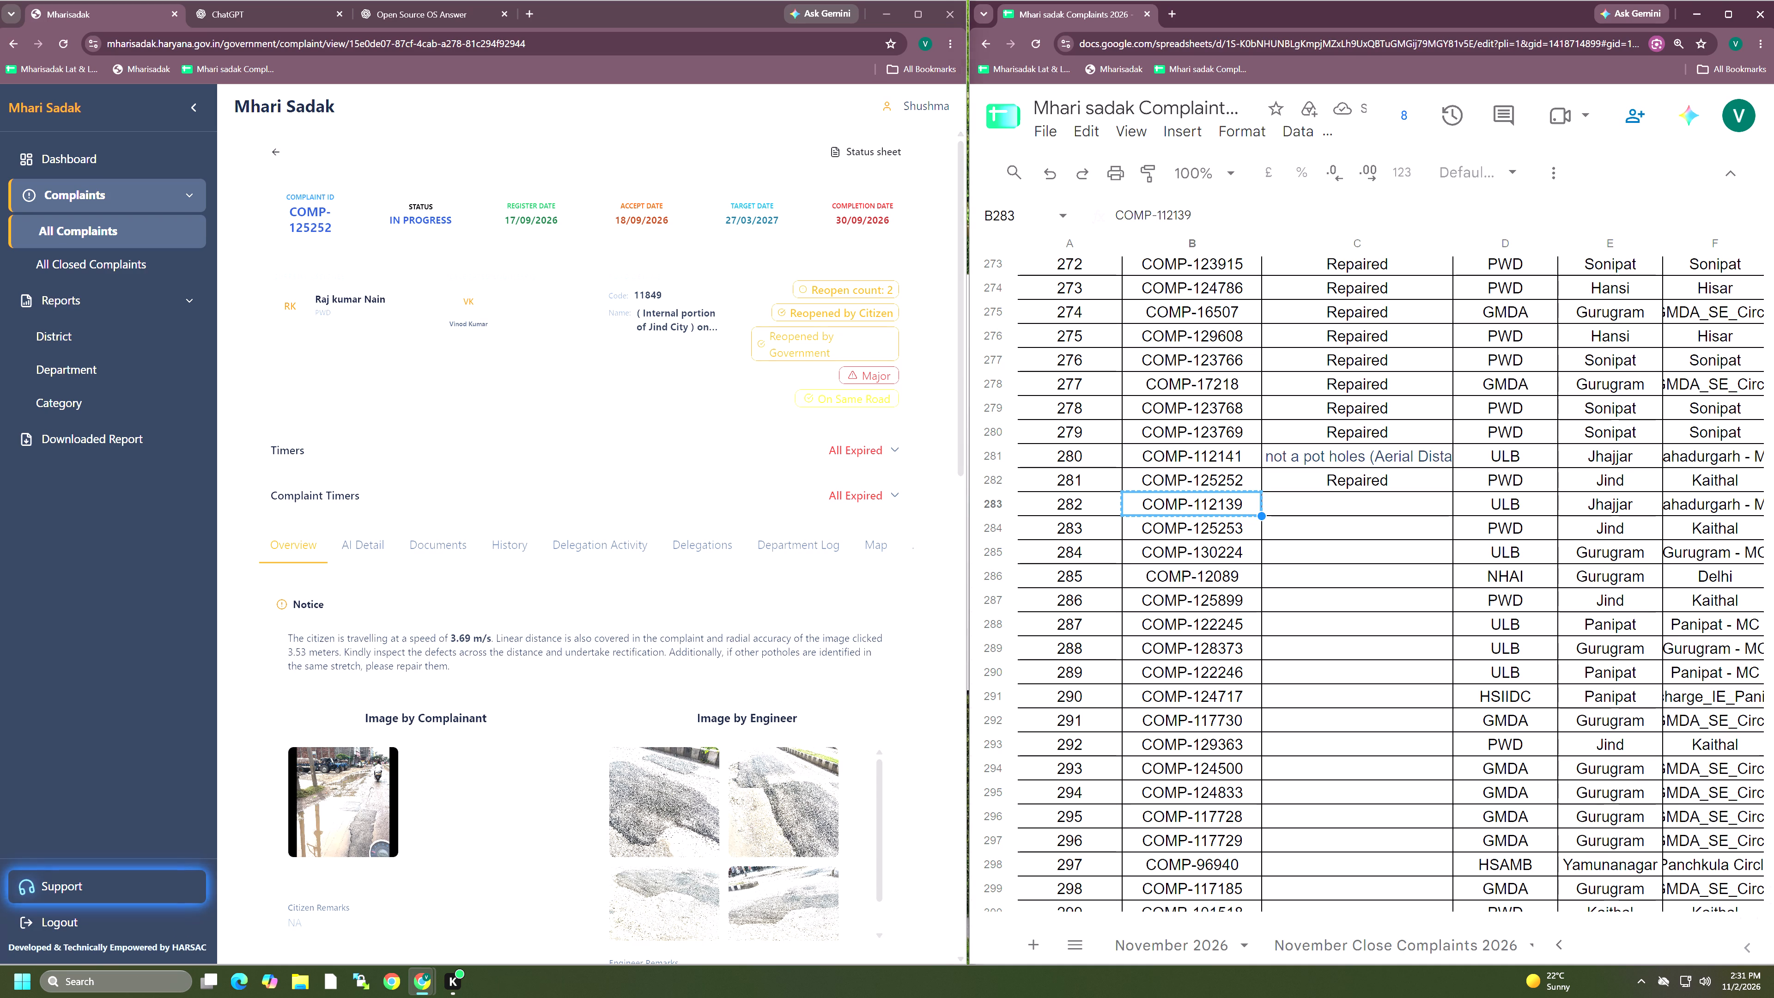
{"action": "left_click_drag", "start_coordinate": [377, 170], "coordinate": [250, 214]}
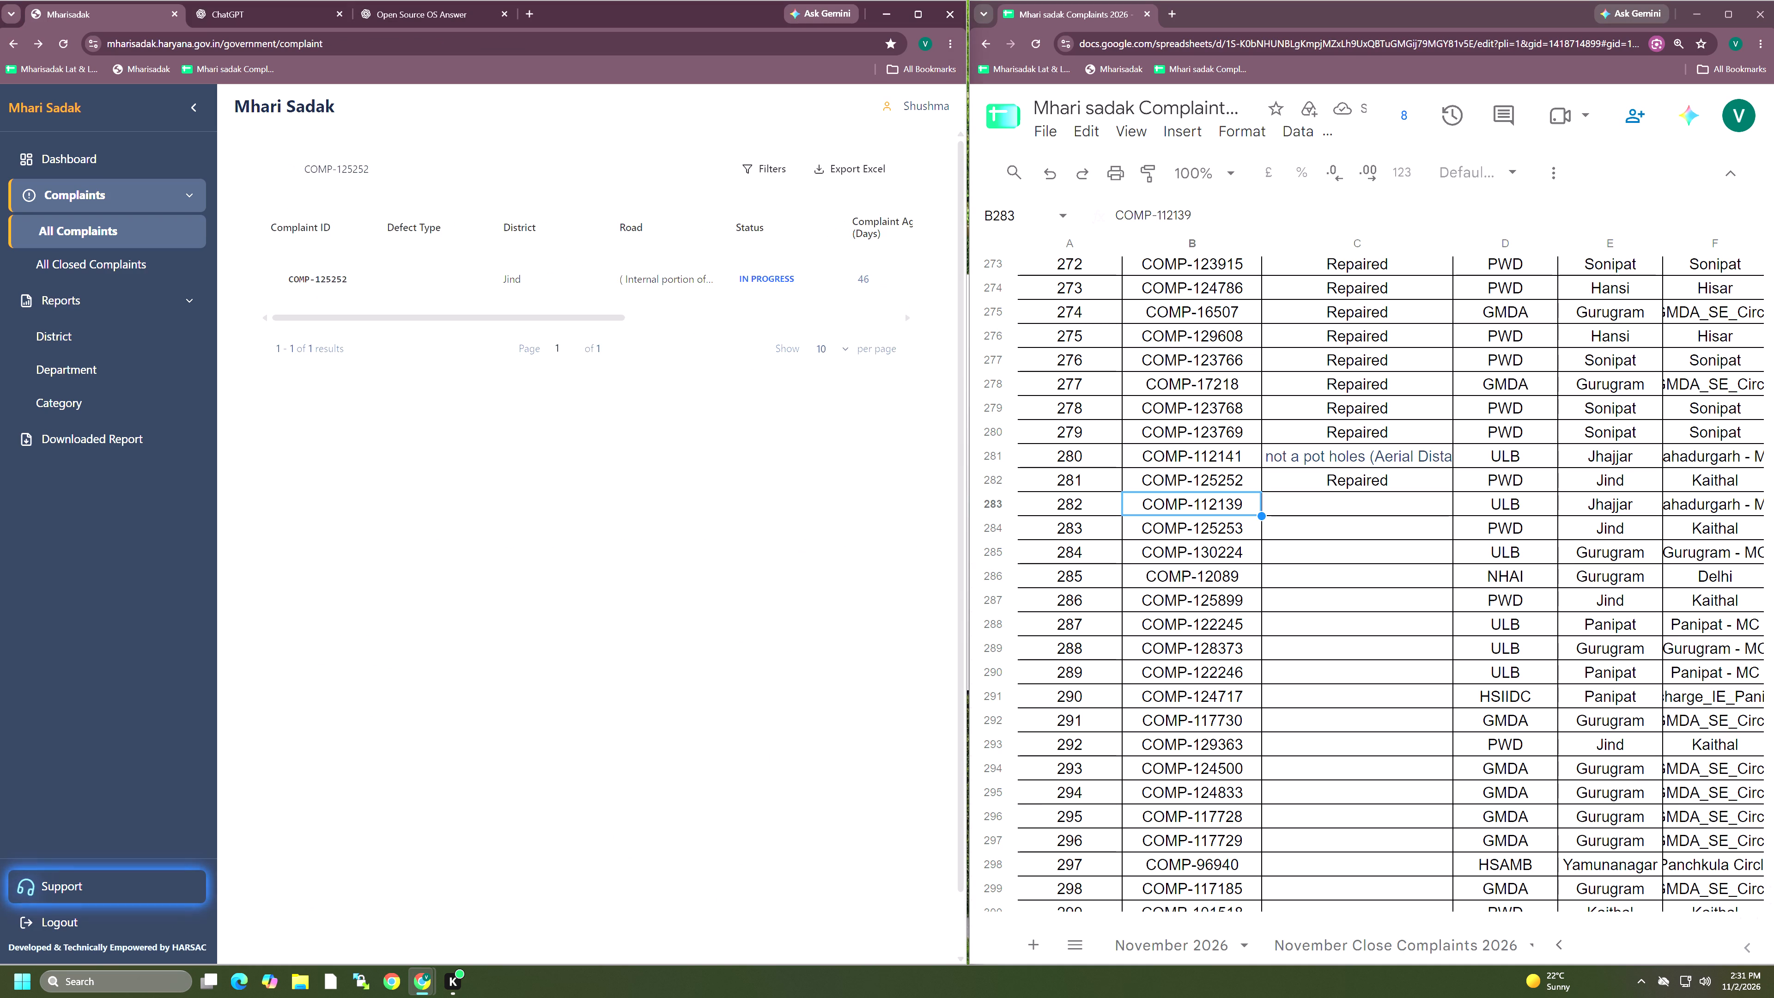
{"action": "left_click_drag", "start_coordinate": [250, 214], "coordinate": [249, 214]}
{"action": "key", "text": "ctrl+v"}
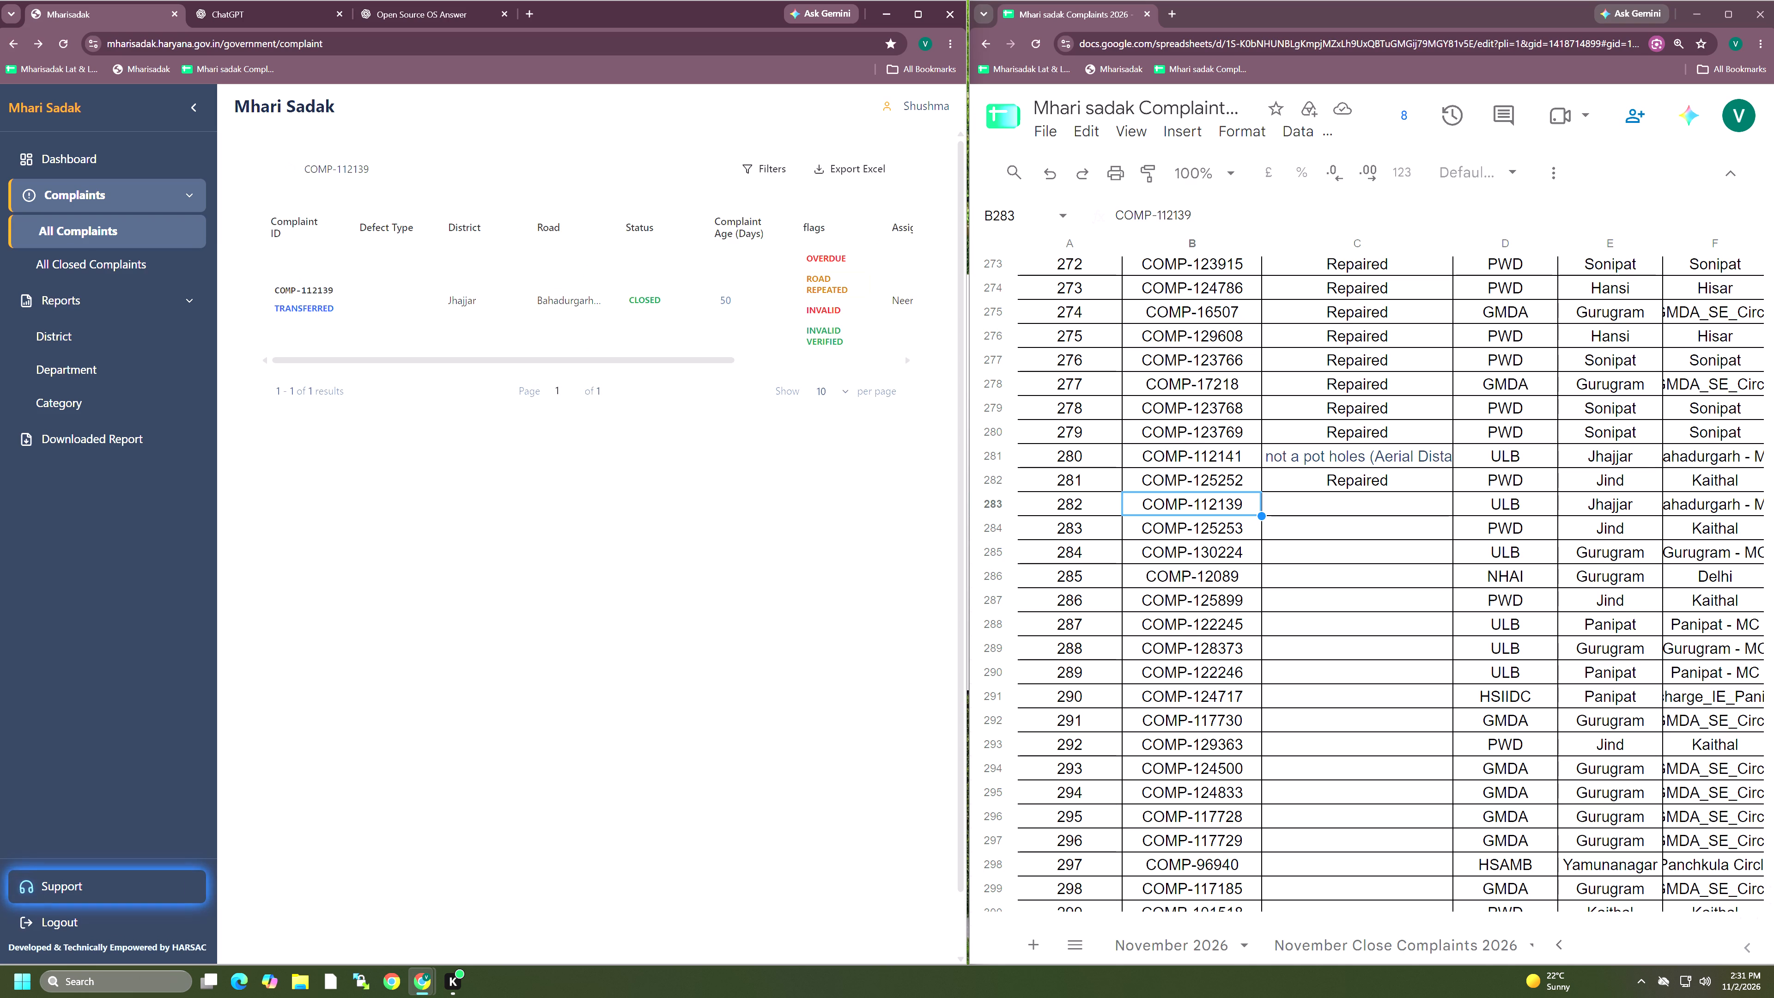
{"action": "left_click", "coordinate": [548, 304]}
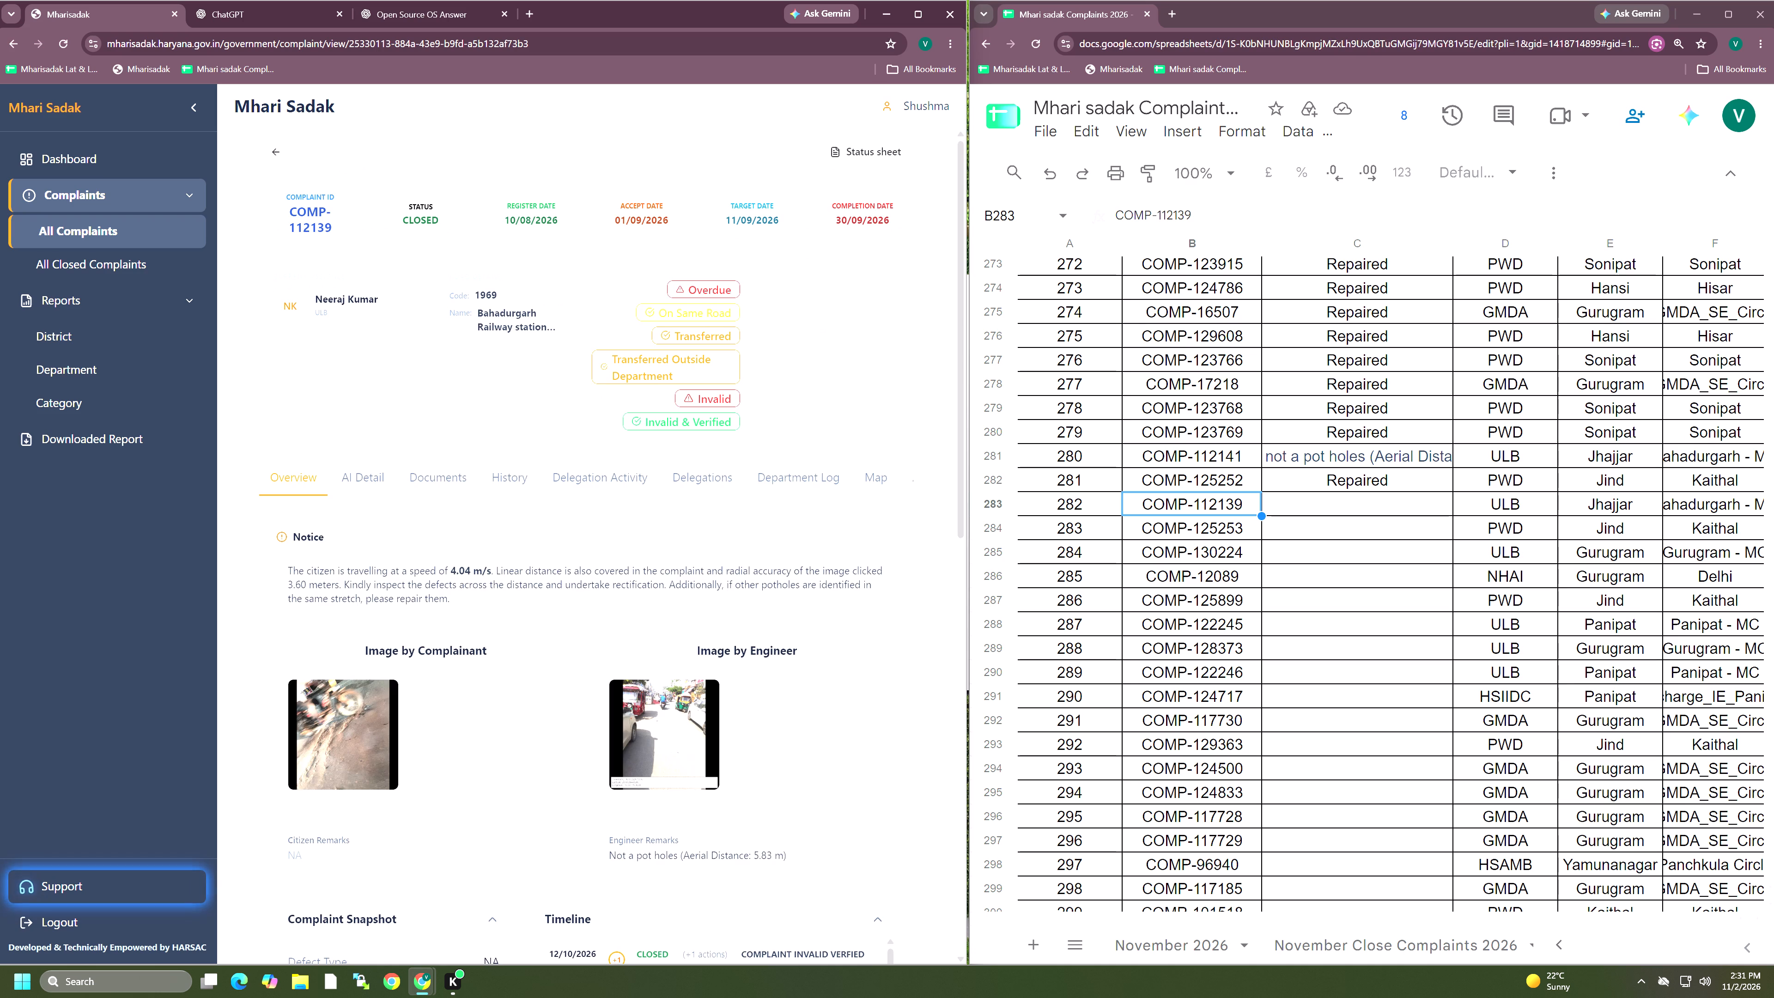
{"action": "left_click_drag", "start_coordinate": [607, 854], "coordinate": [796, 862]}
{"action": "key", "text": "ctrl+c"}
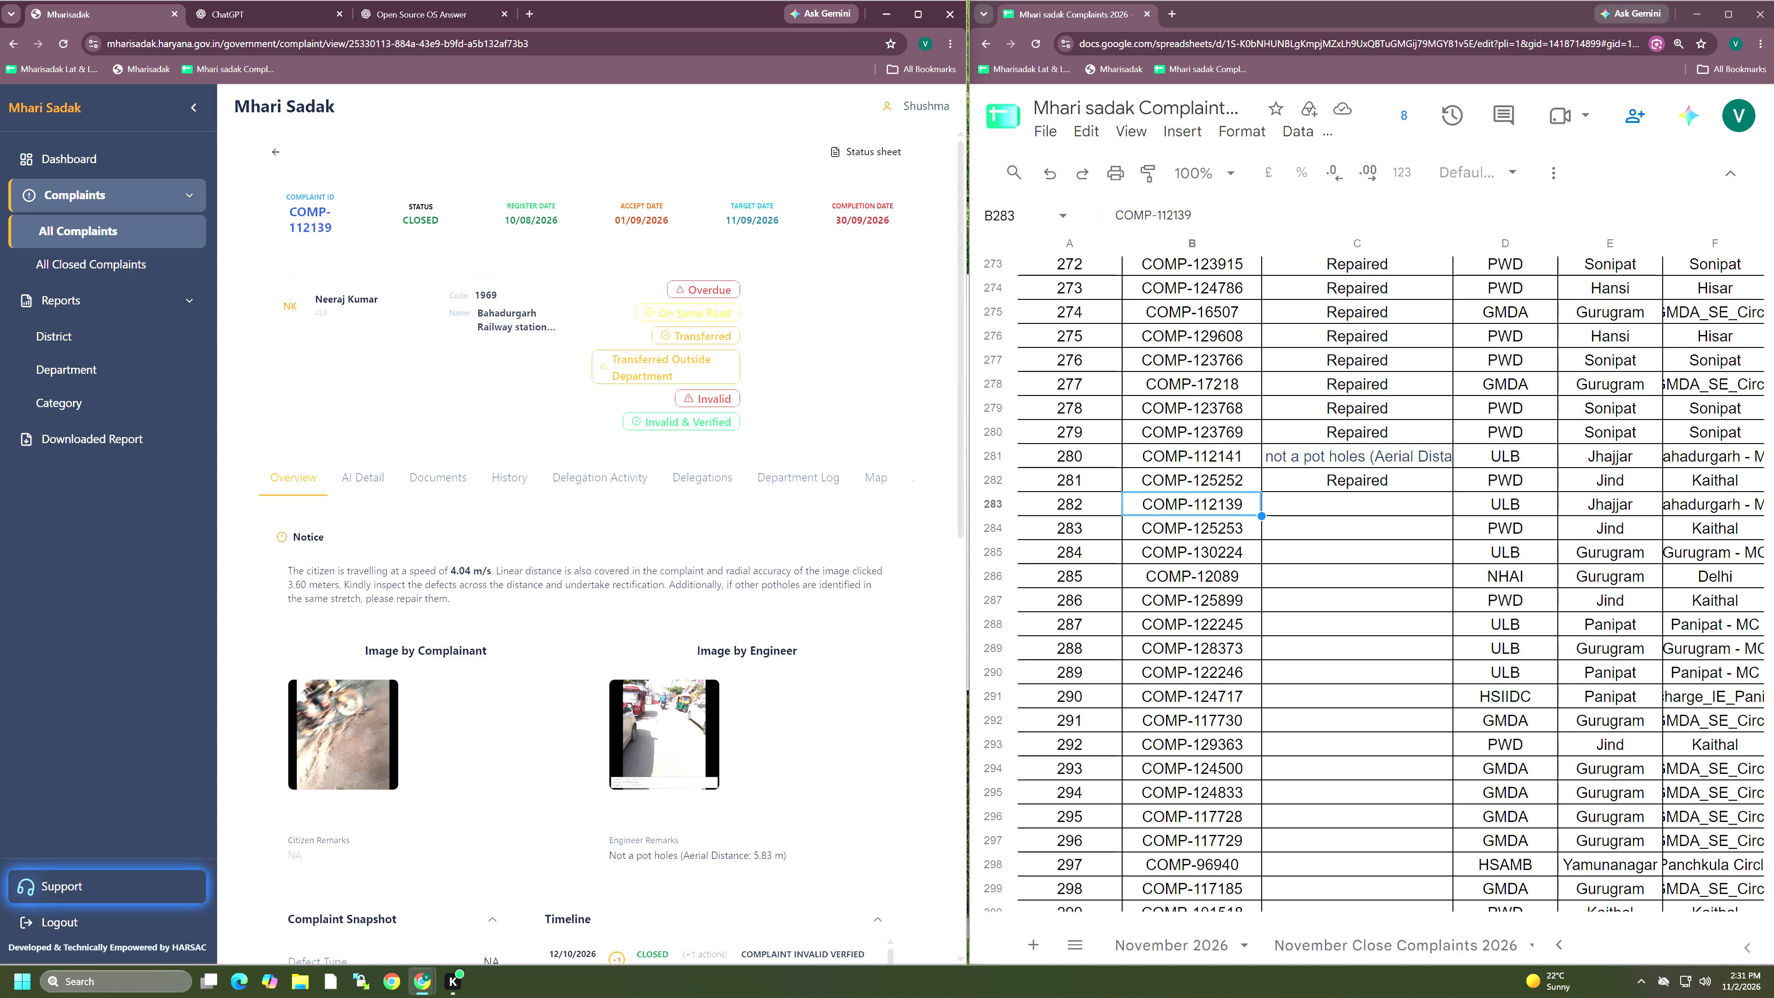
{"action": "left_click", "coordinate": [1336, 511]}
{"action": "key", "text": "ctrl+v"}
{"action": "left_click", "coordinate": [1218, 528]}
{"action": "key", "text": "ctrl+c"}
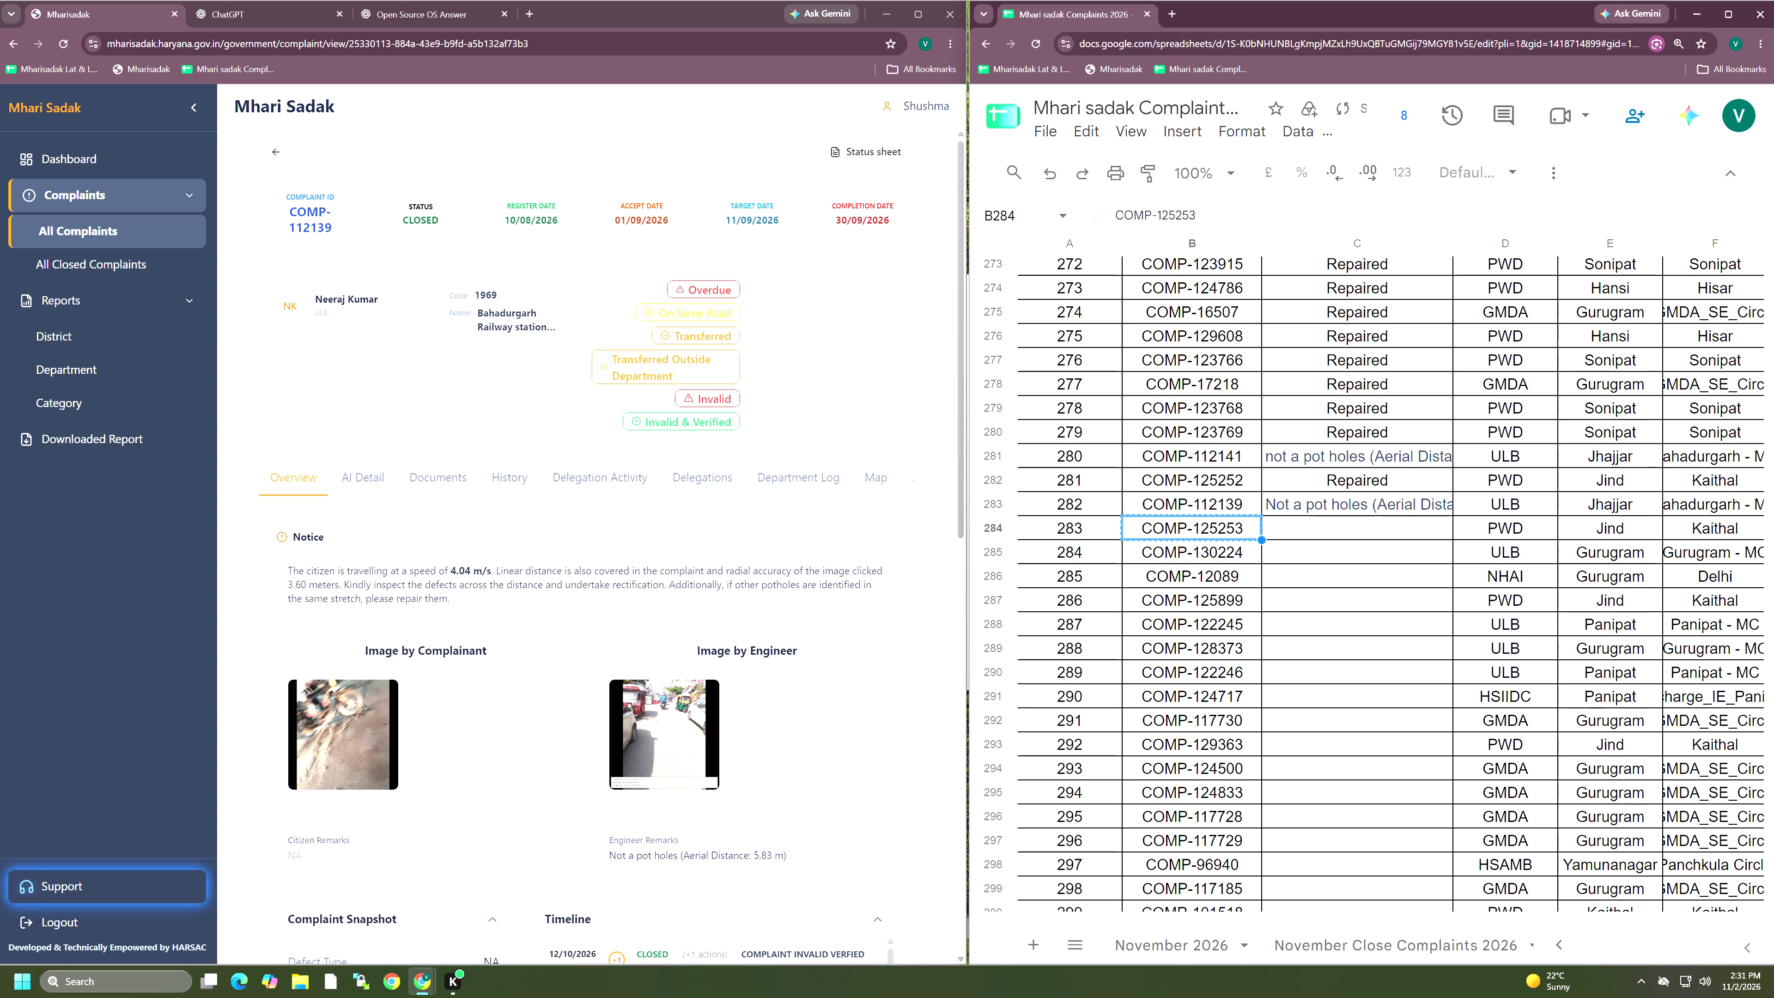
{"action": "left_click", "coordinate": [279, 150]}
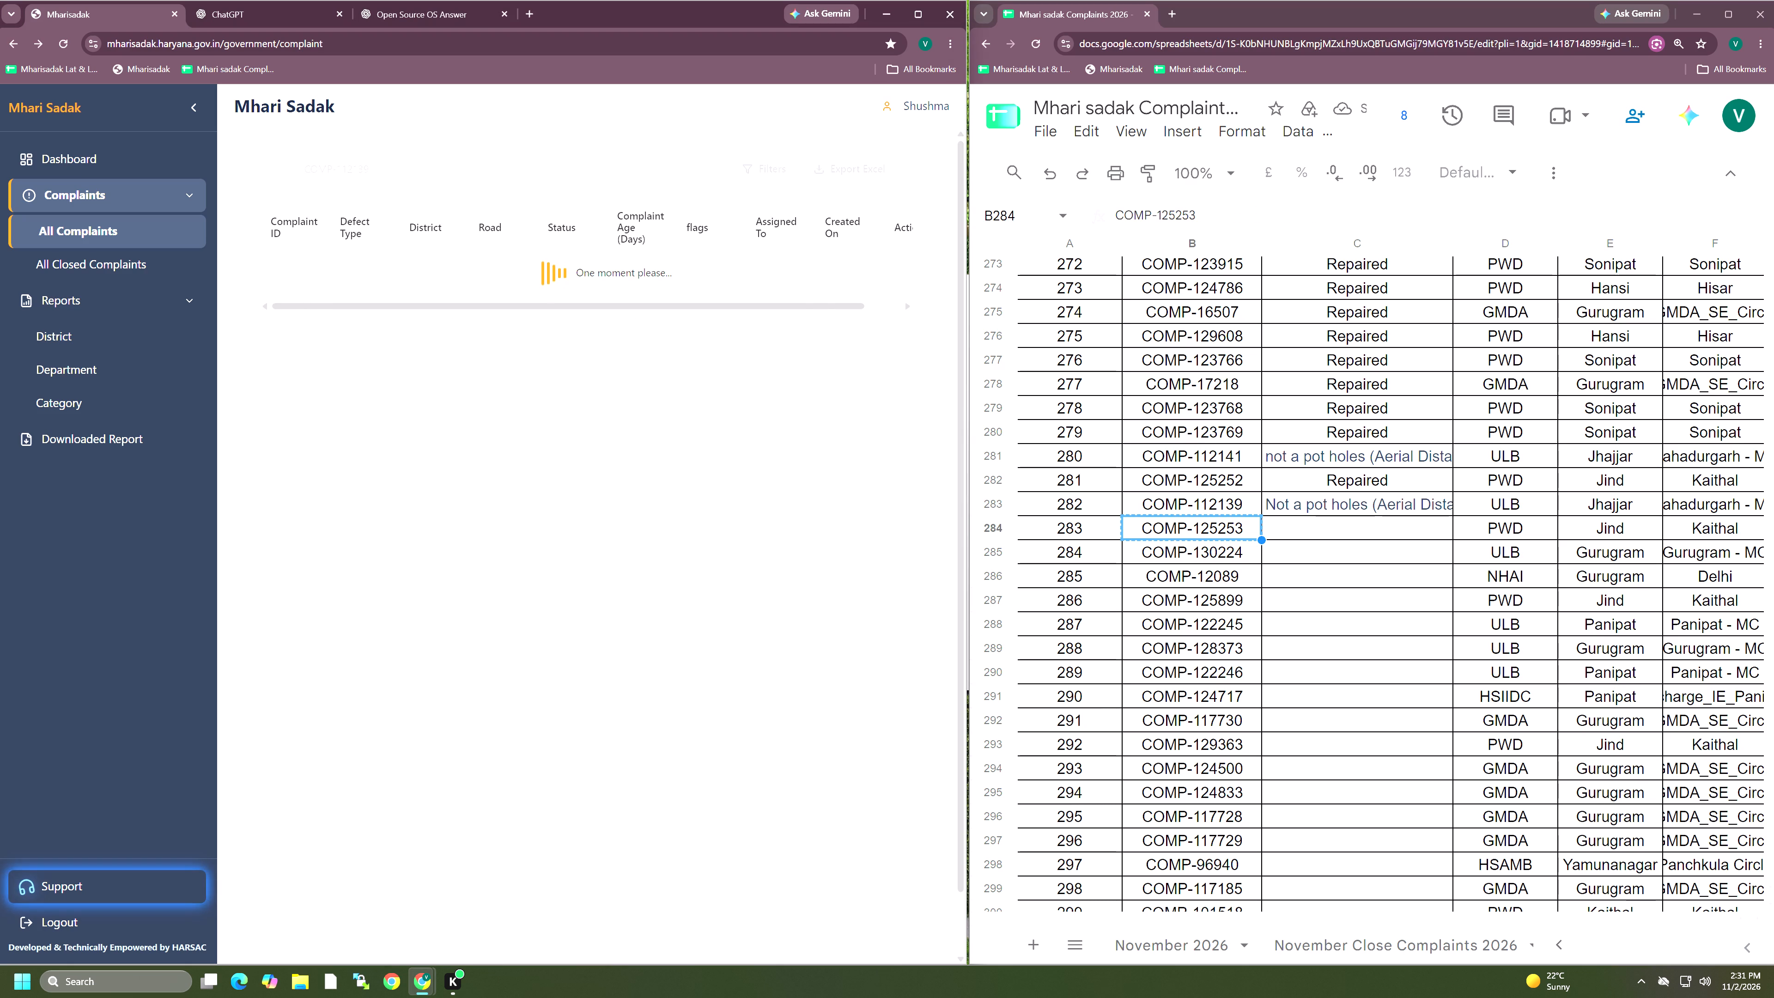
{"action": "left_click_drag", "start_coordinate": [371, 168], "coordinate": [271, 190]}
{"action": "key", "text": "ctrl+v"}
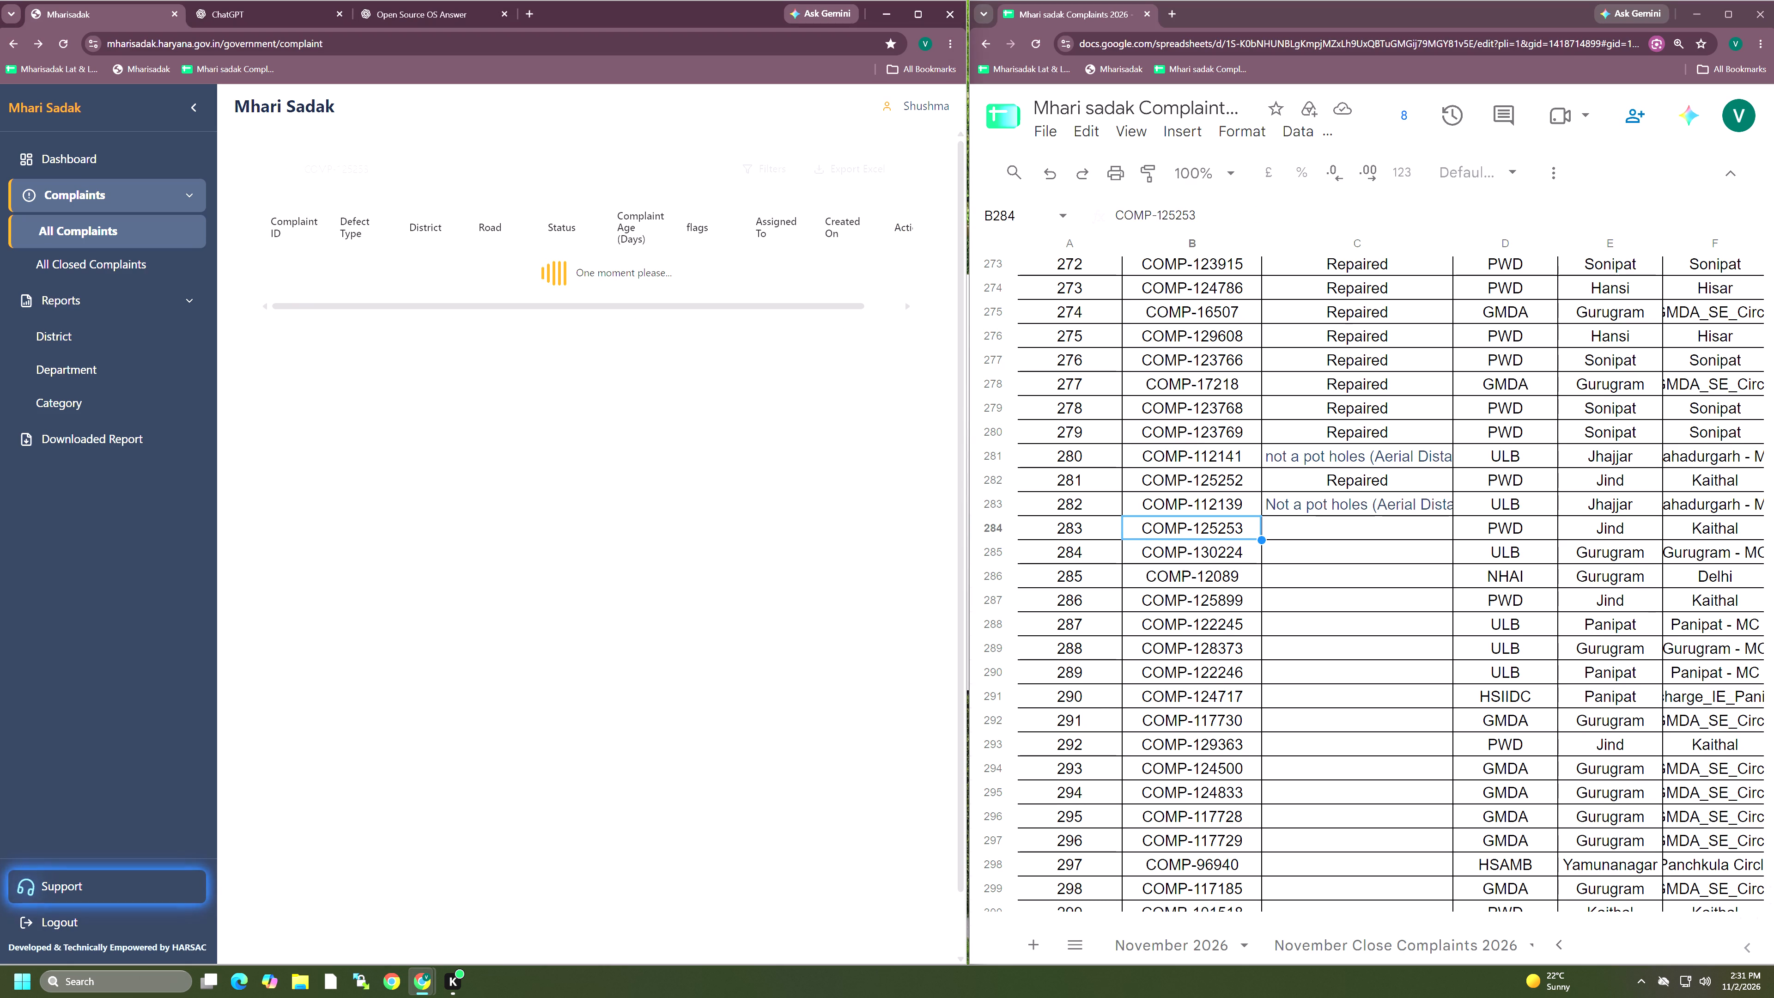
{"action": "left_click", "coordinate": [493, 283]}
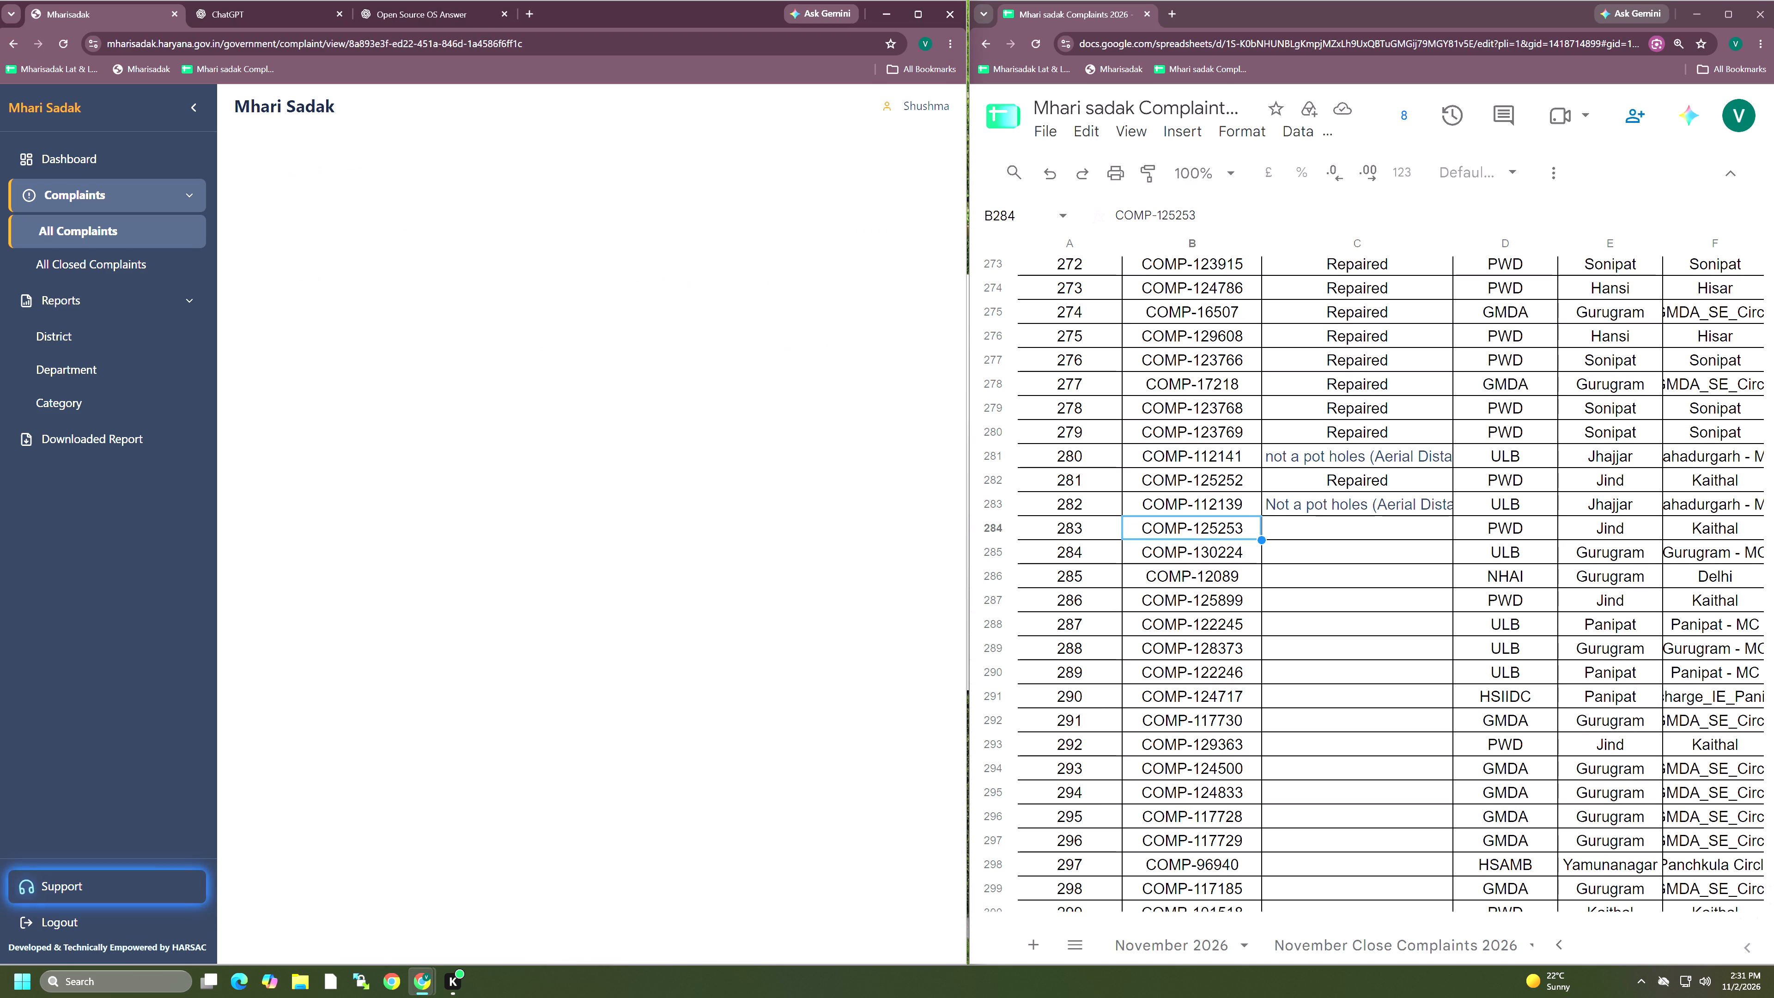
{"action": "scroll", "coordinate": [512, 663], "scroll_direction": "down", "scroll_amount": 4}
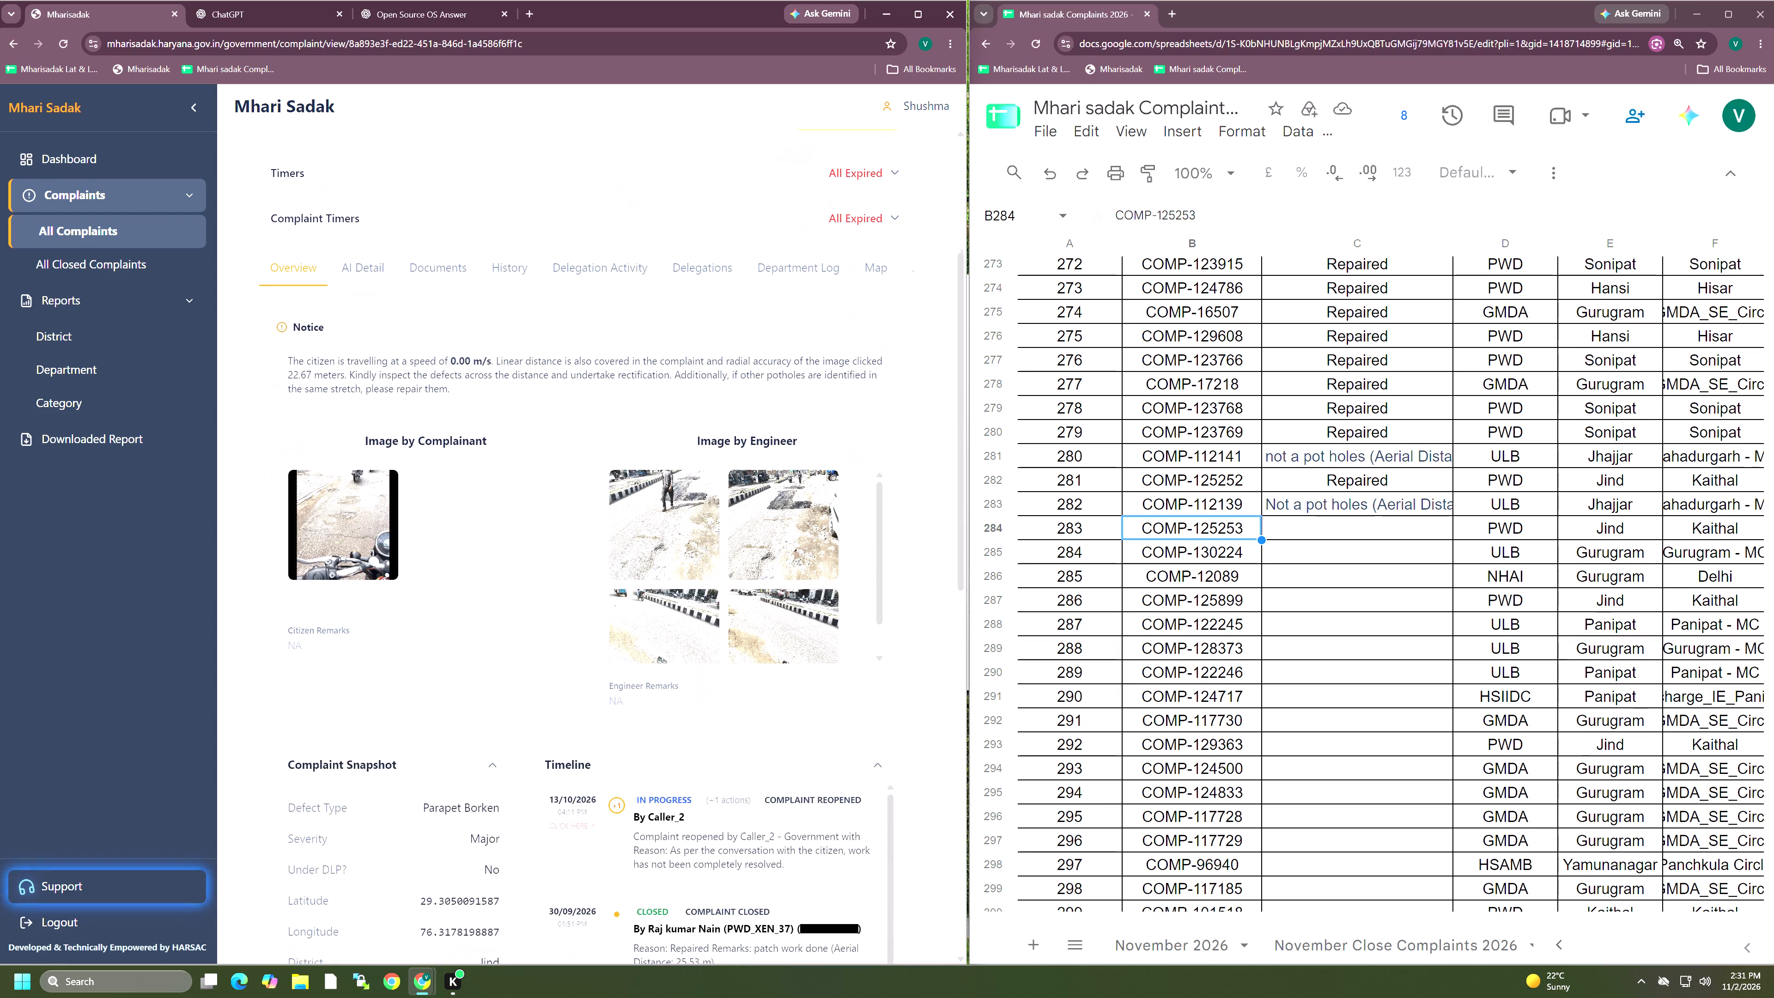
{"action": "scroll", "coordinate": [512, 663], "scroll_direction": "up", "scroll_amount": 4}
{"action": "left_click", "coordinate": [1237, 555]}
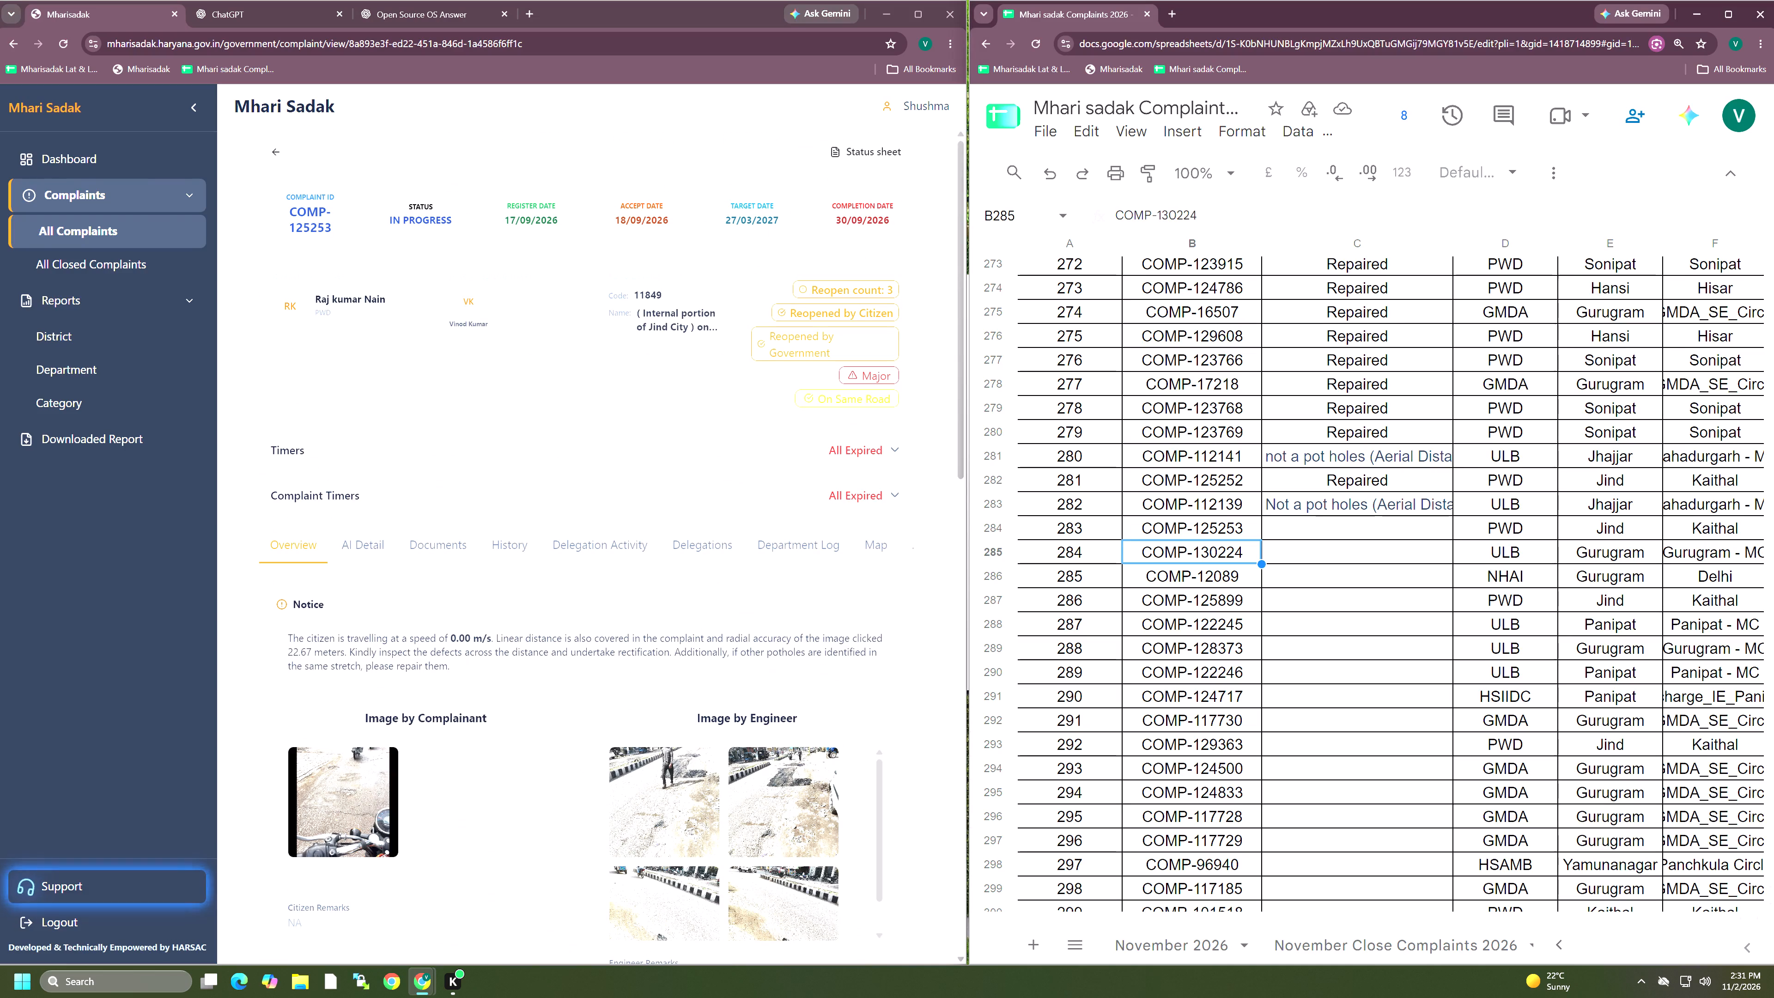
{"action": "left_click", "coordinate": [1308, 521]}
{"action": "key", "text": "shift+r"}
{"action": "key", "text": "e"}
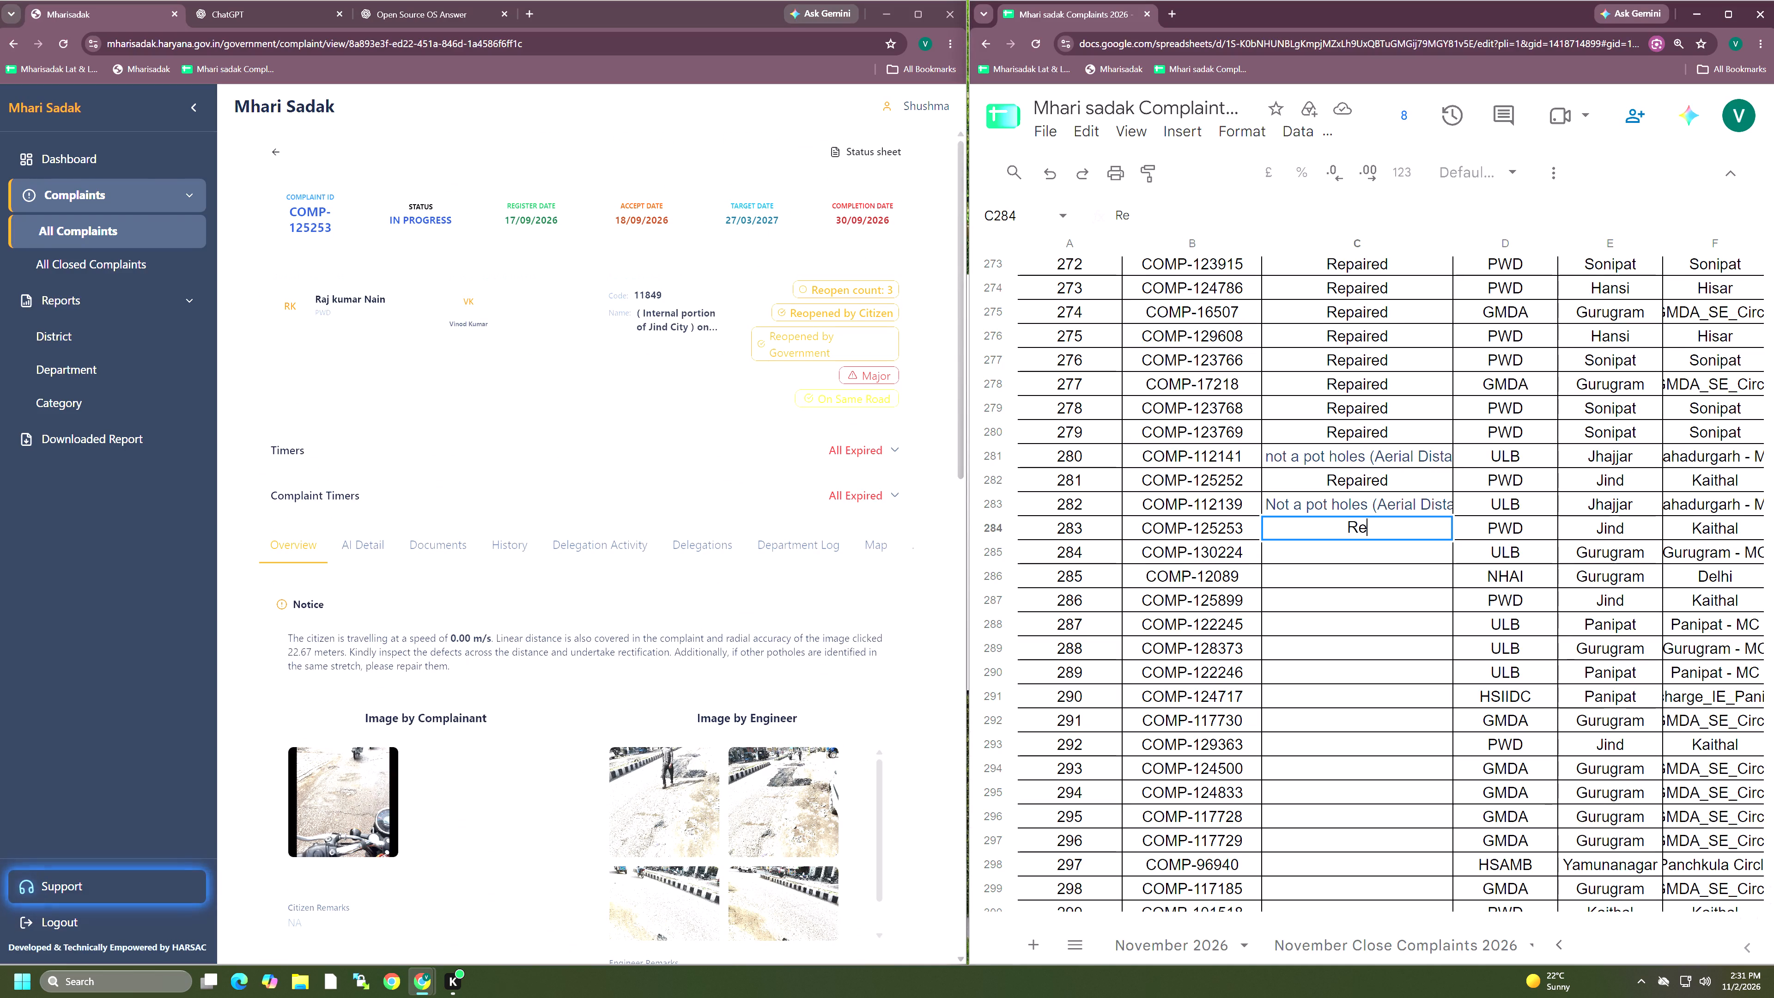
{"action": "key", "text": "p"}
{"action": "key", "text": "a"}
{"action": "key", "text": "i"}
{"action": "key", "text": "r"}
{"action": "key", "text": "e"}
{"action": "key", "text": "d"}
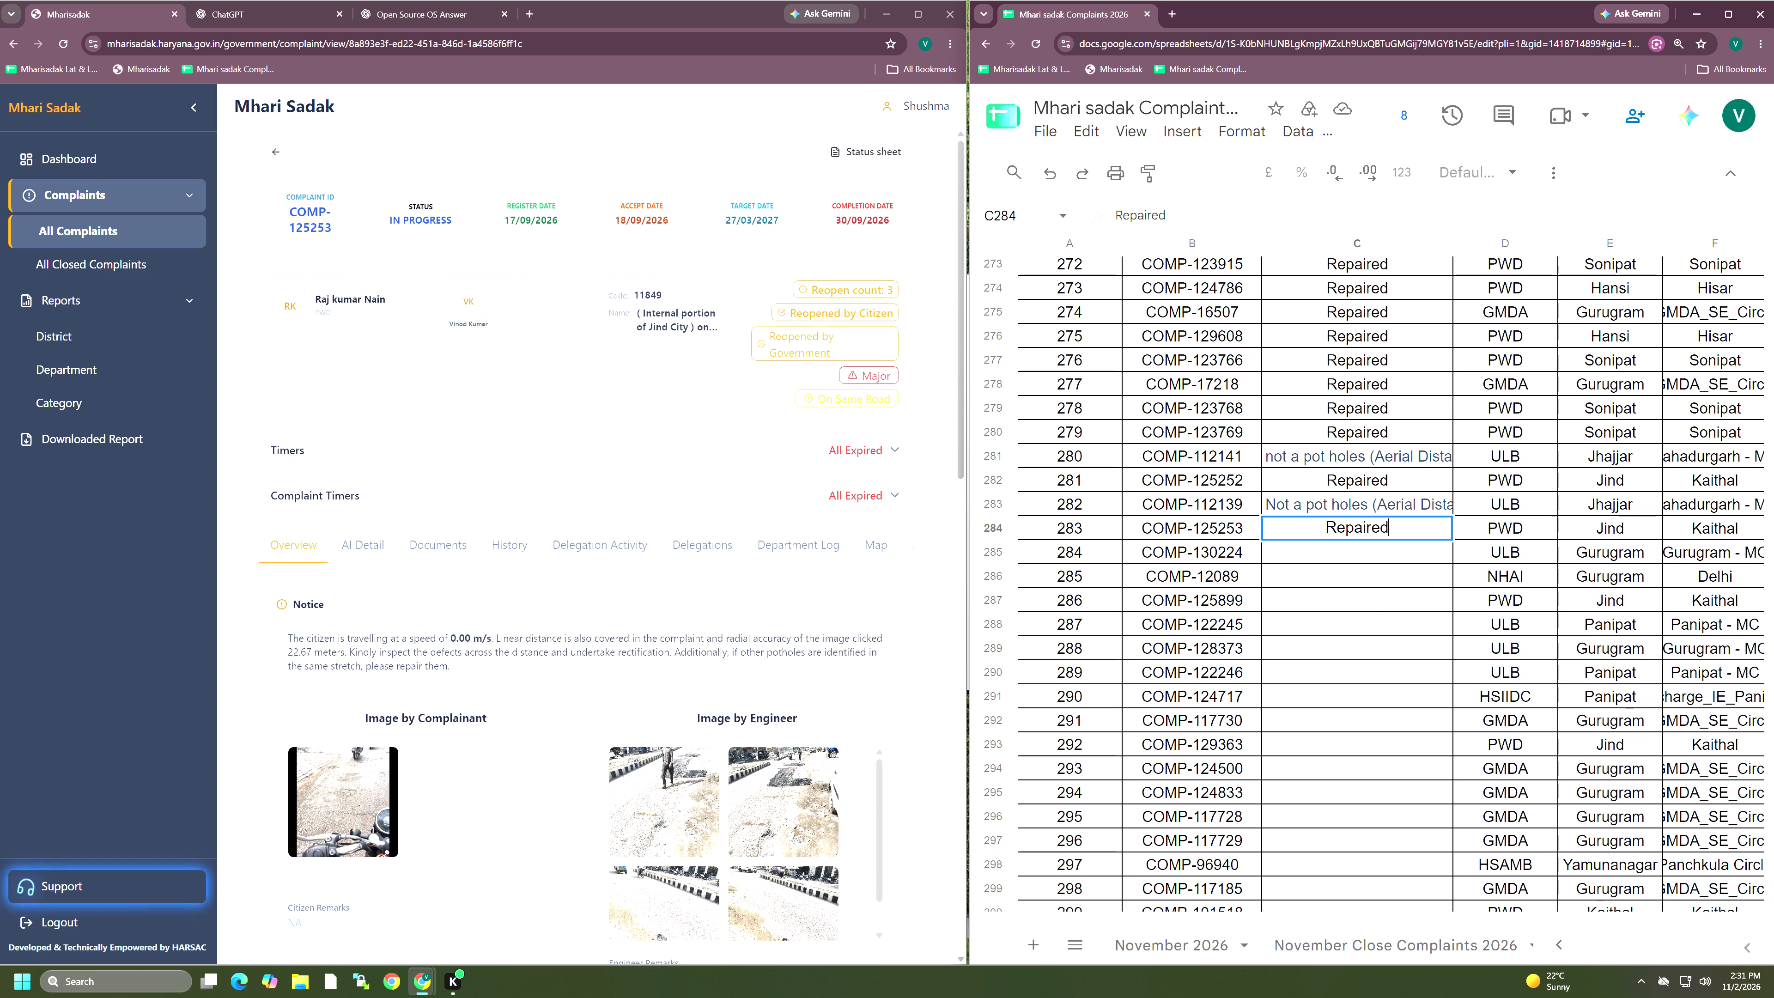
{"action": "key", "text": "Return"}
{"action": "left_click", "coordinate": [1190, 555]}
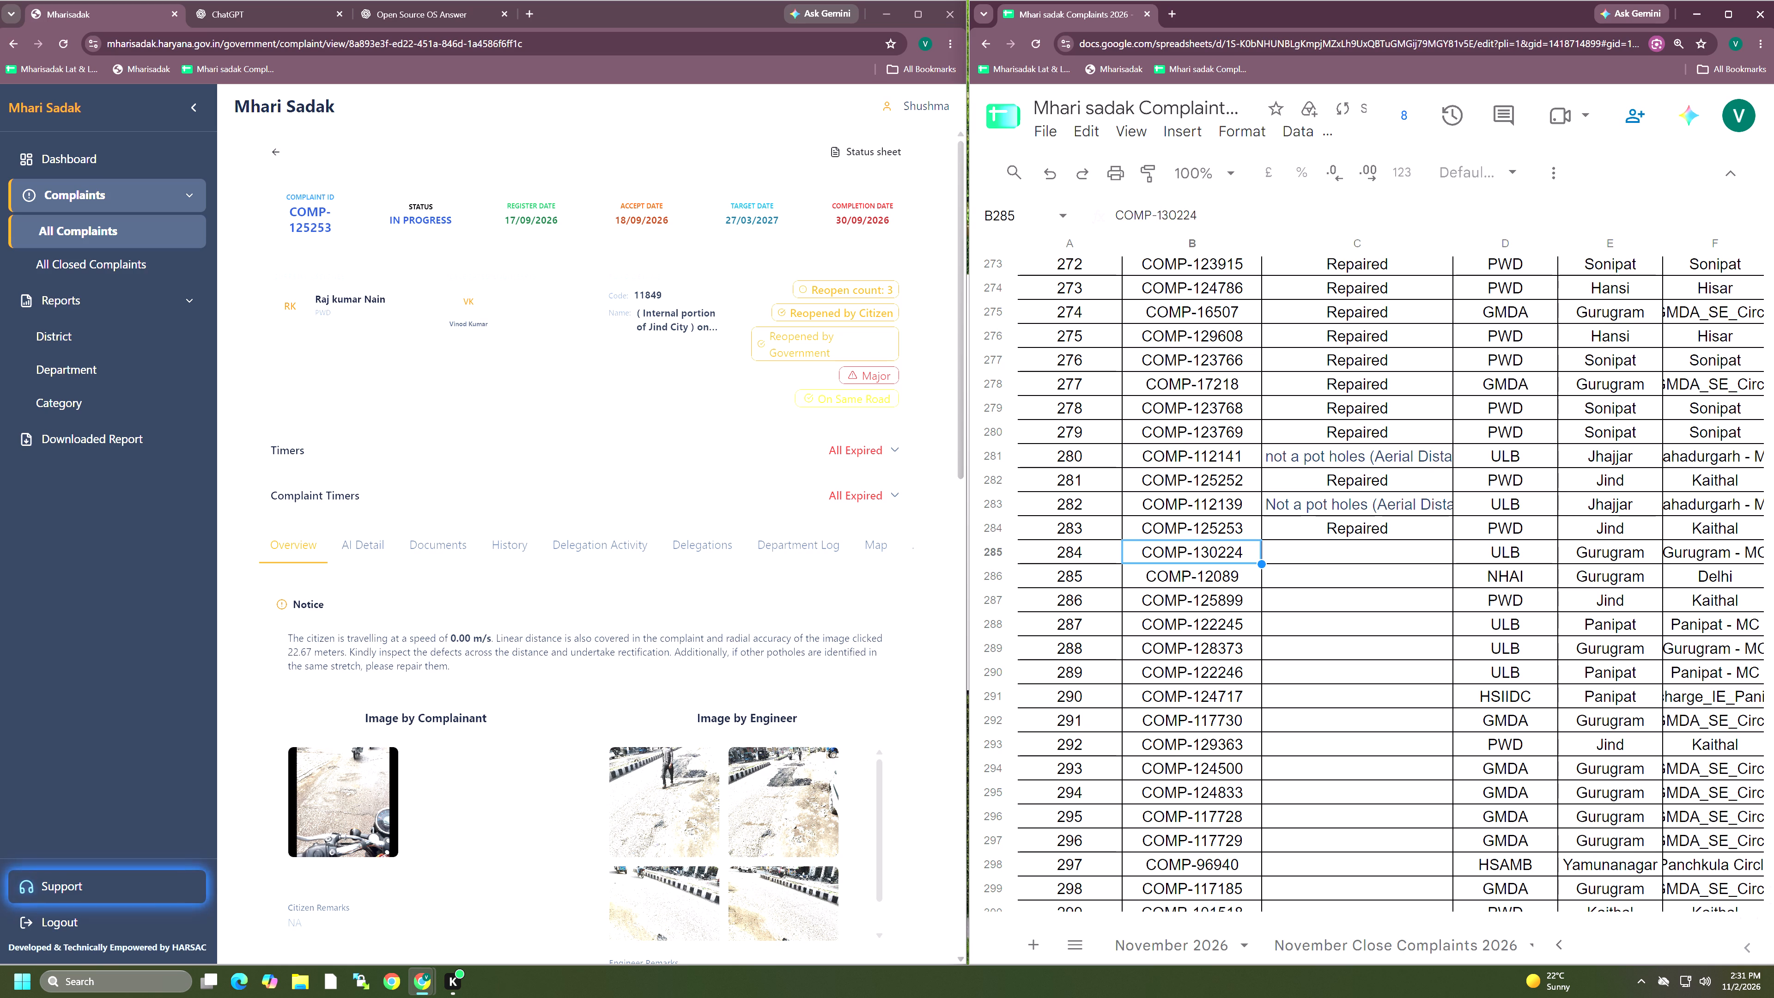
{"action": "key", "text": "ctrl+c"}
{"action": "key", "text": "ctrl+c"}
{"action": "key", "text": "ctrl+c"}
{"action": "key", "text": "ctrl+c"}
{"action": "key", "text": "ctrl+c"}
{"action": "key", "text": "ctrl+c"}
{"action": "left_click", "coordinate": [279, 156]}
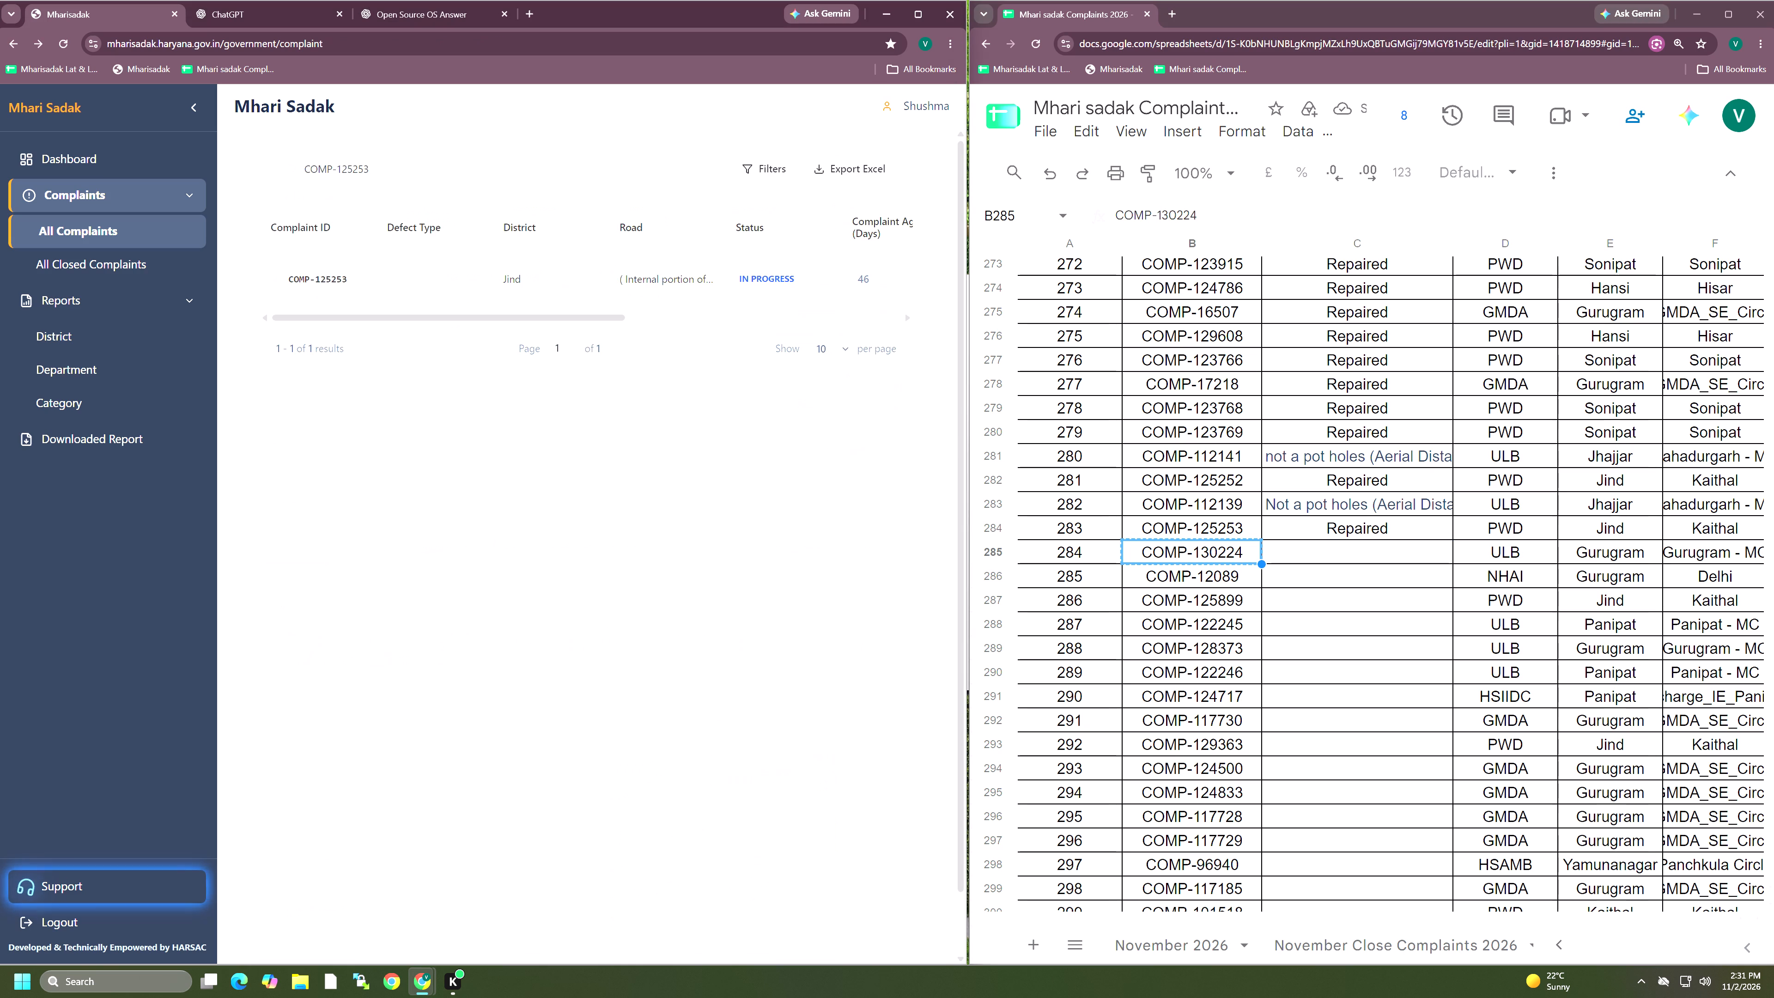
{"action": "left_click_drag", "start_coordinate": [374, 169], "coordinate": [231, 195]}
{"action": "key", "text": "ctrl+v"}
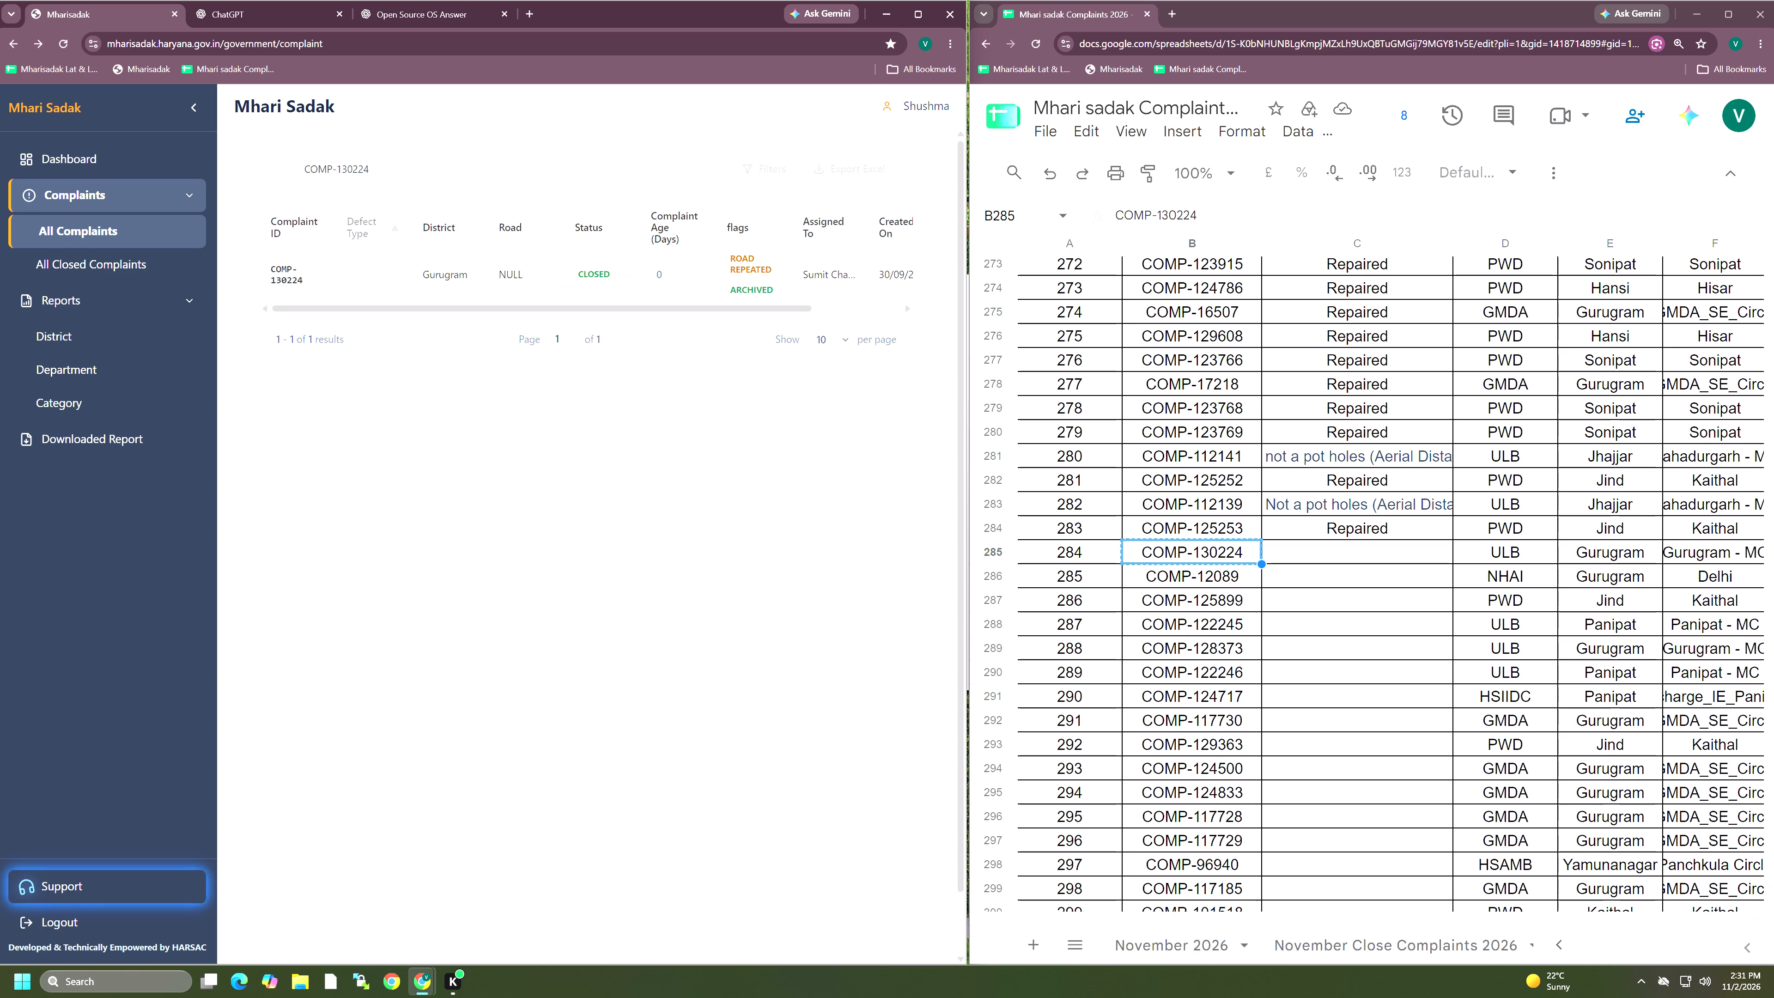
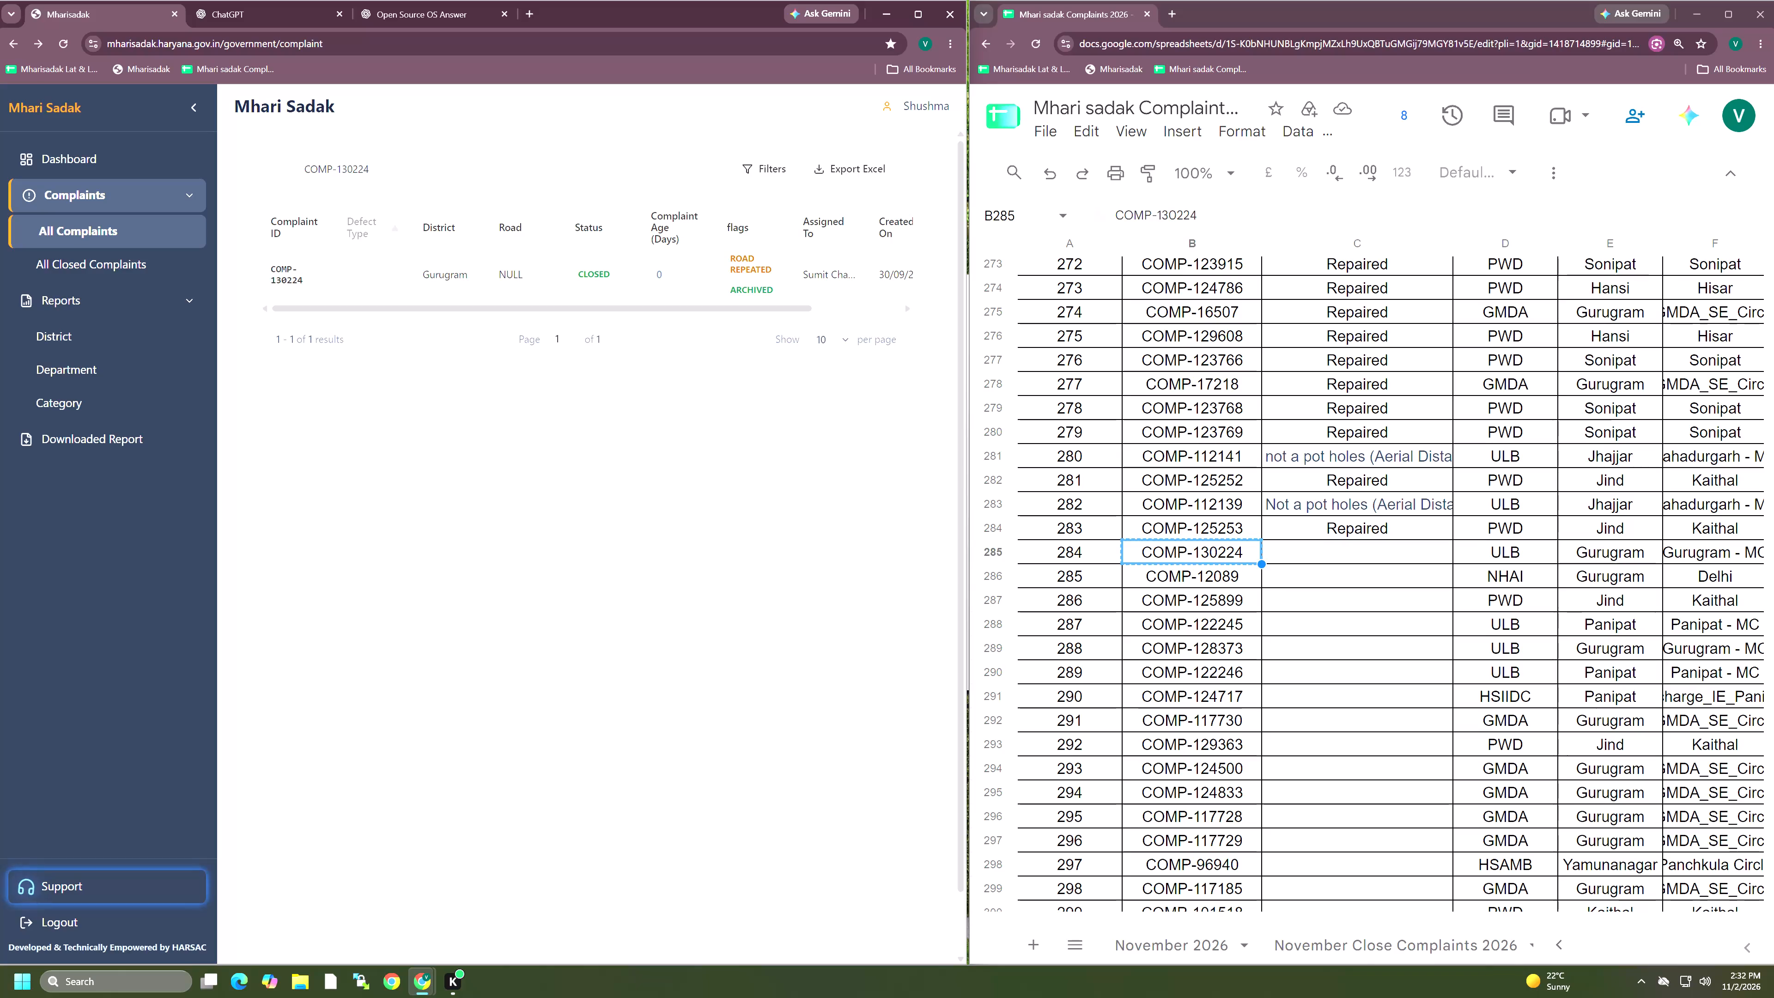
{"action": "left_click", "coordinate": [509, 274]}
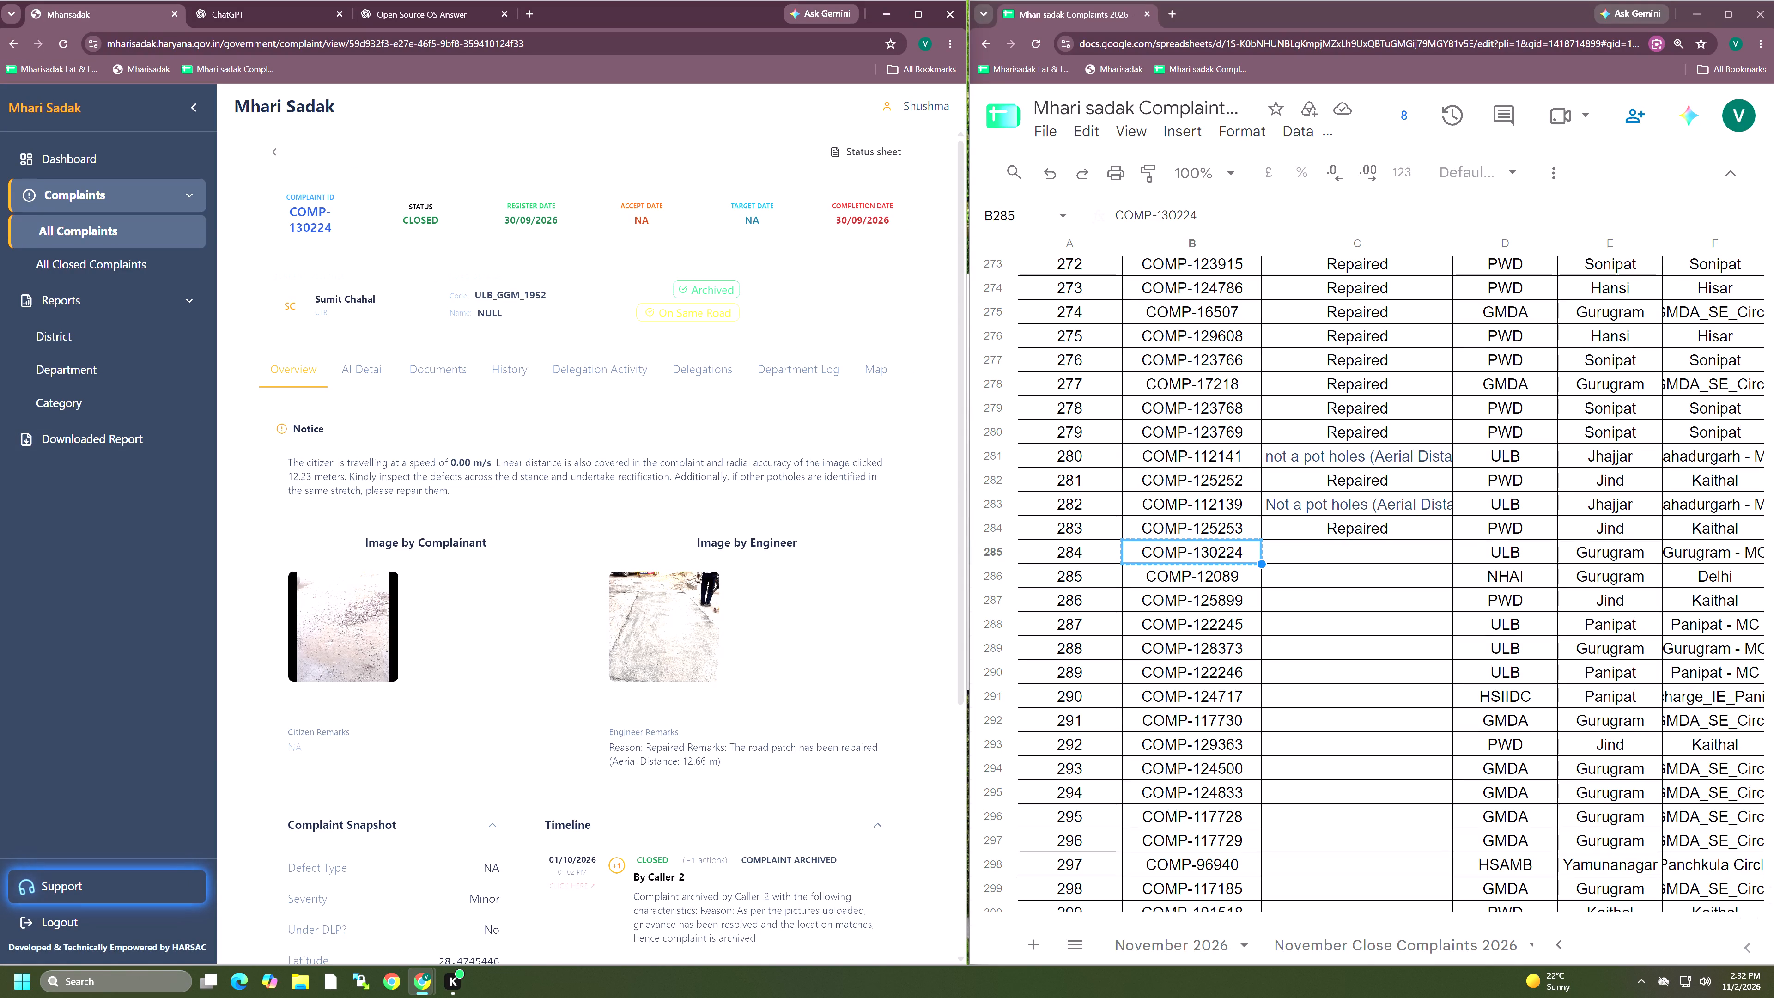
{"action": "left_click", "coordinate": [1339, 548]}
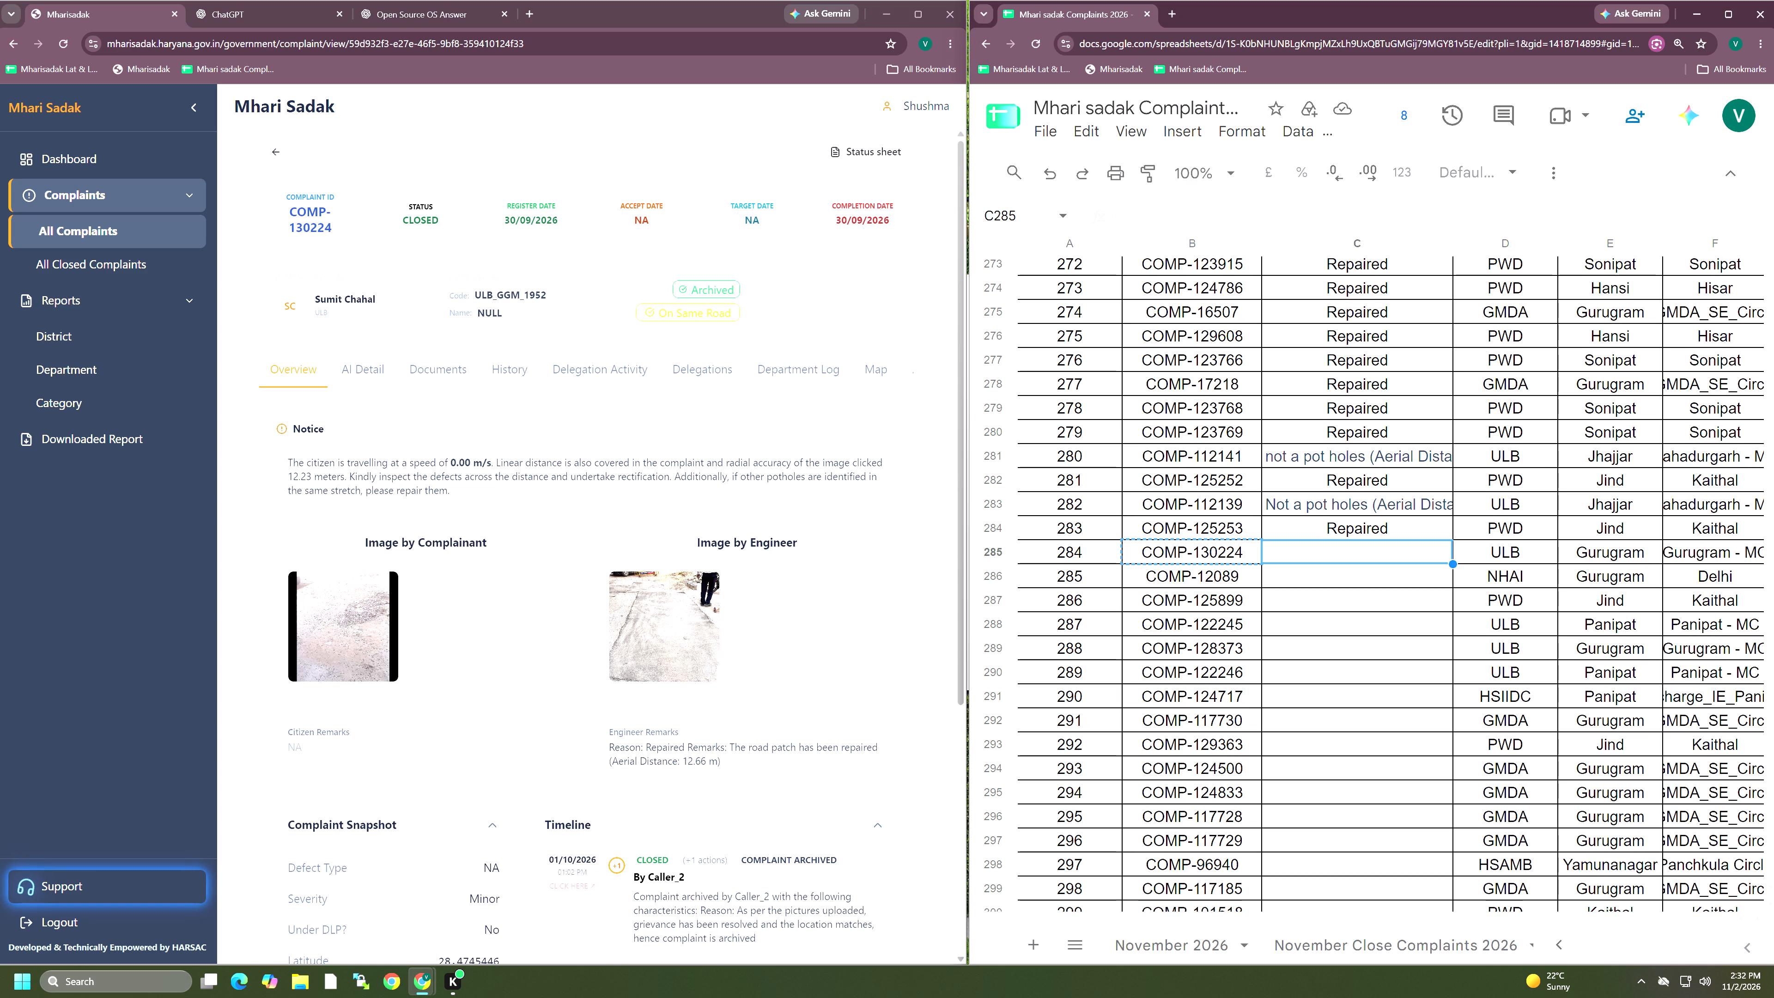
{"action": "key", "text": "ctrl+d"}
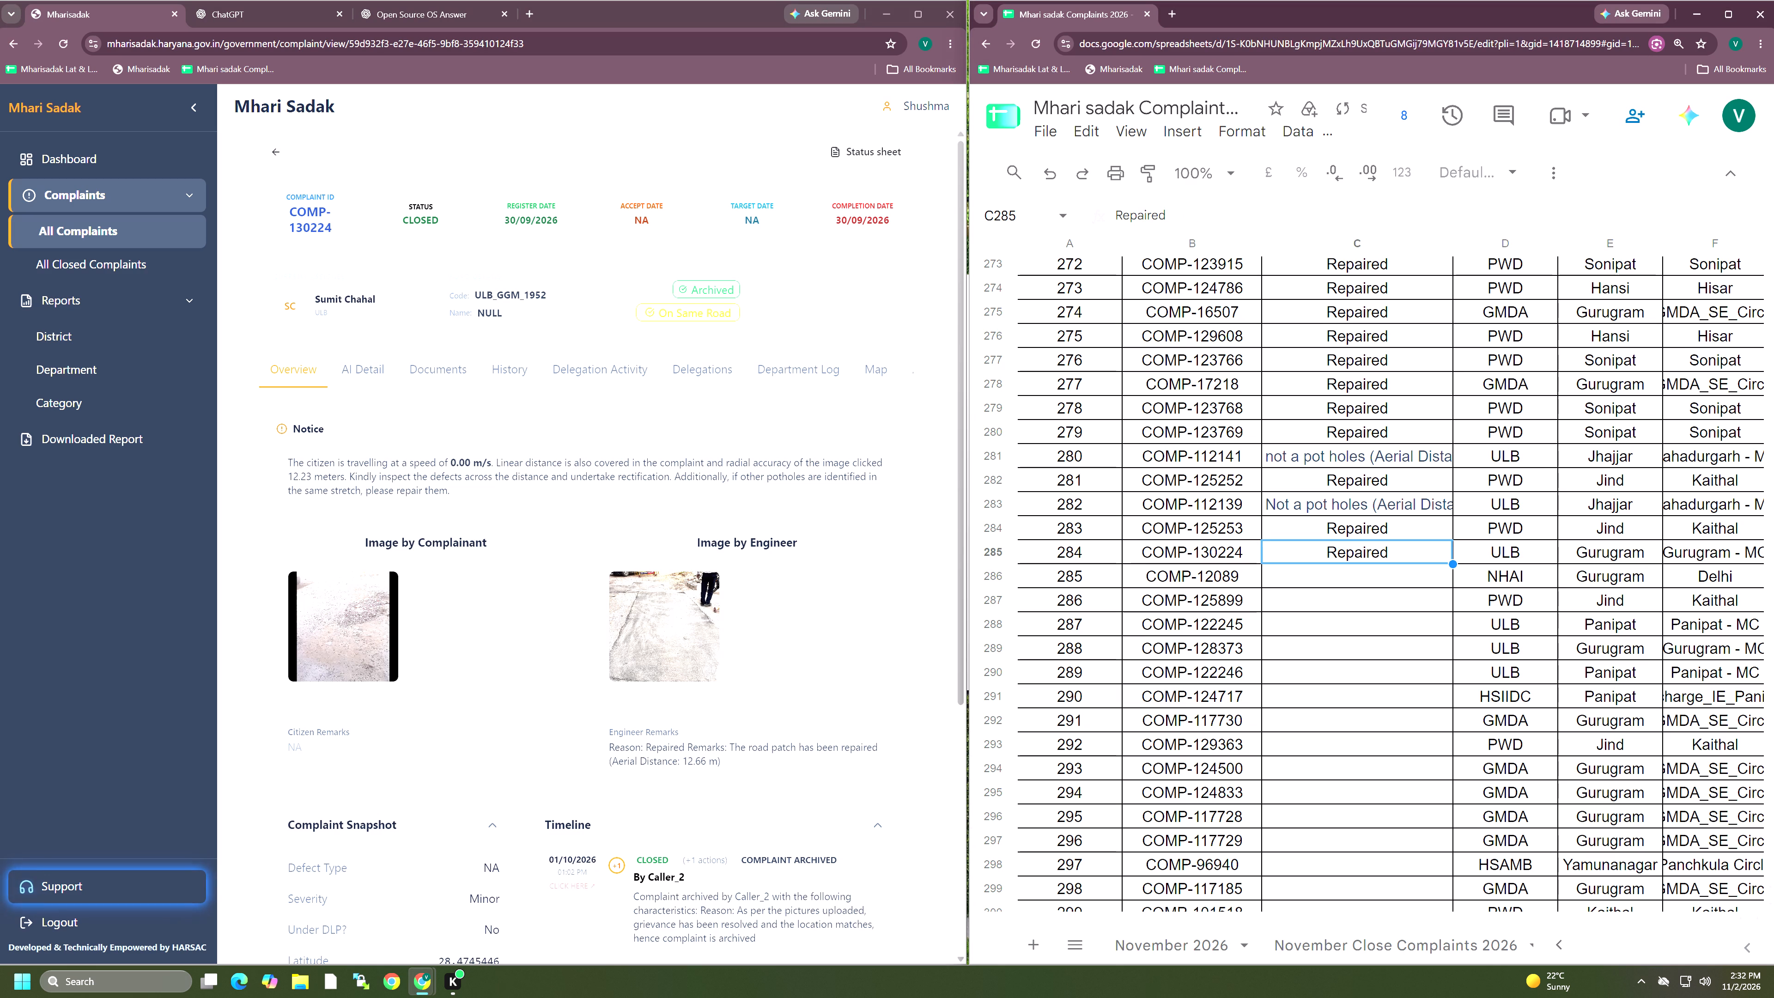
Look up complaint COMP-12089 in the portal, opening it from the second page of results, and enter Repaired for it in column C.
{"action": "left_click", "coordinate": [1224, 579]}
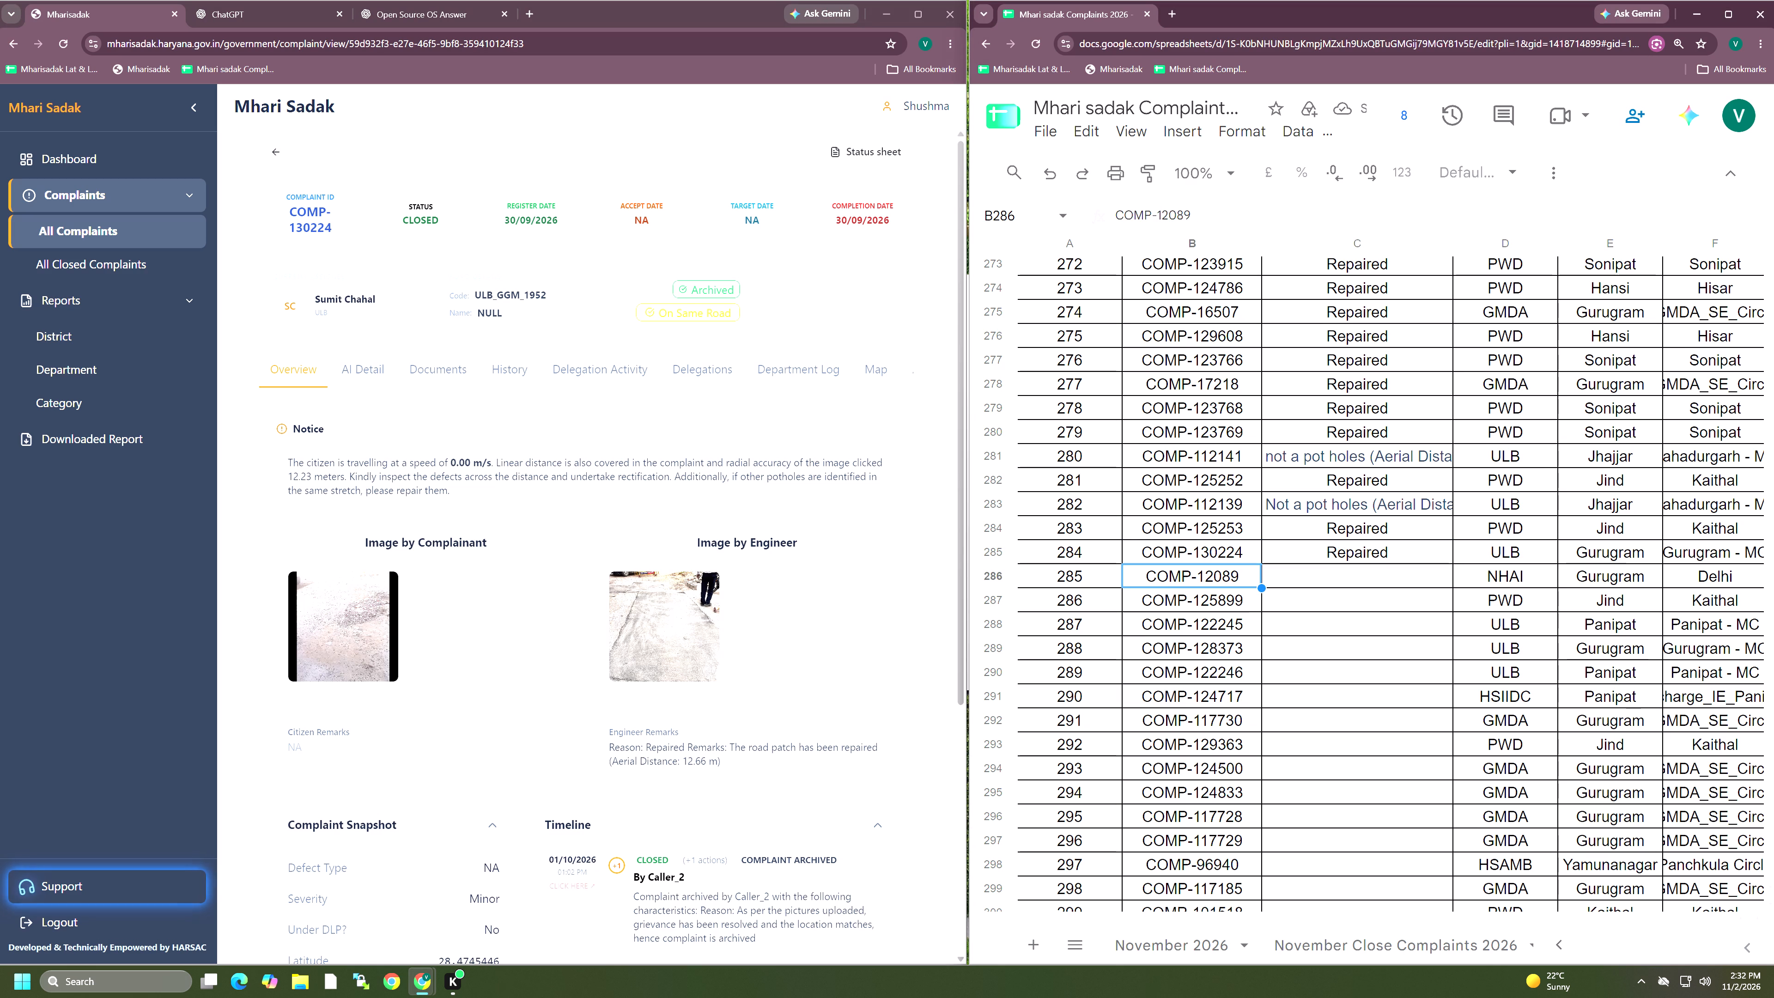
{"action": "key", "text": "ctrl+c"}
{"action": "left_click", "coordinate": [276, 150]}
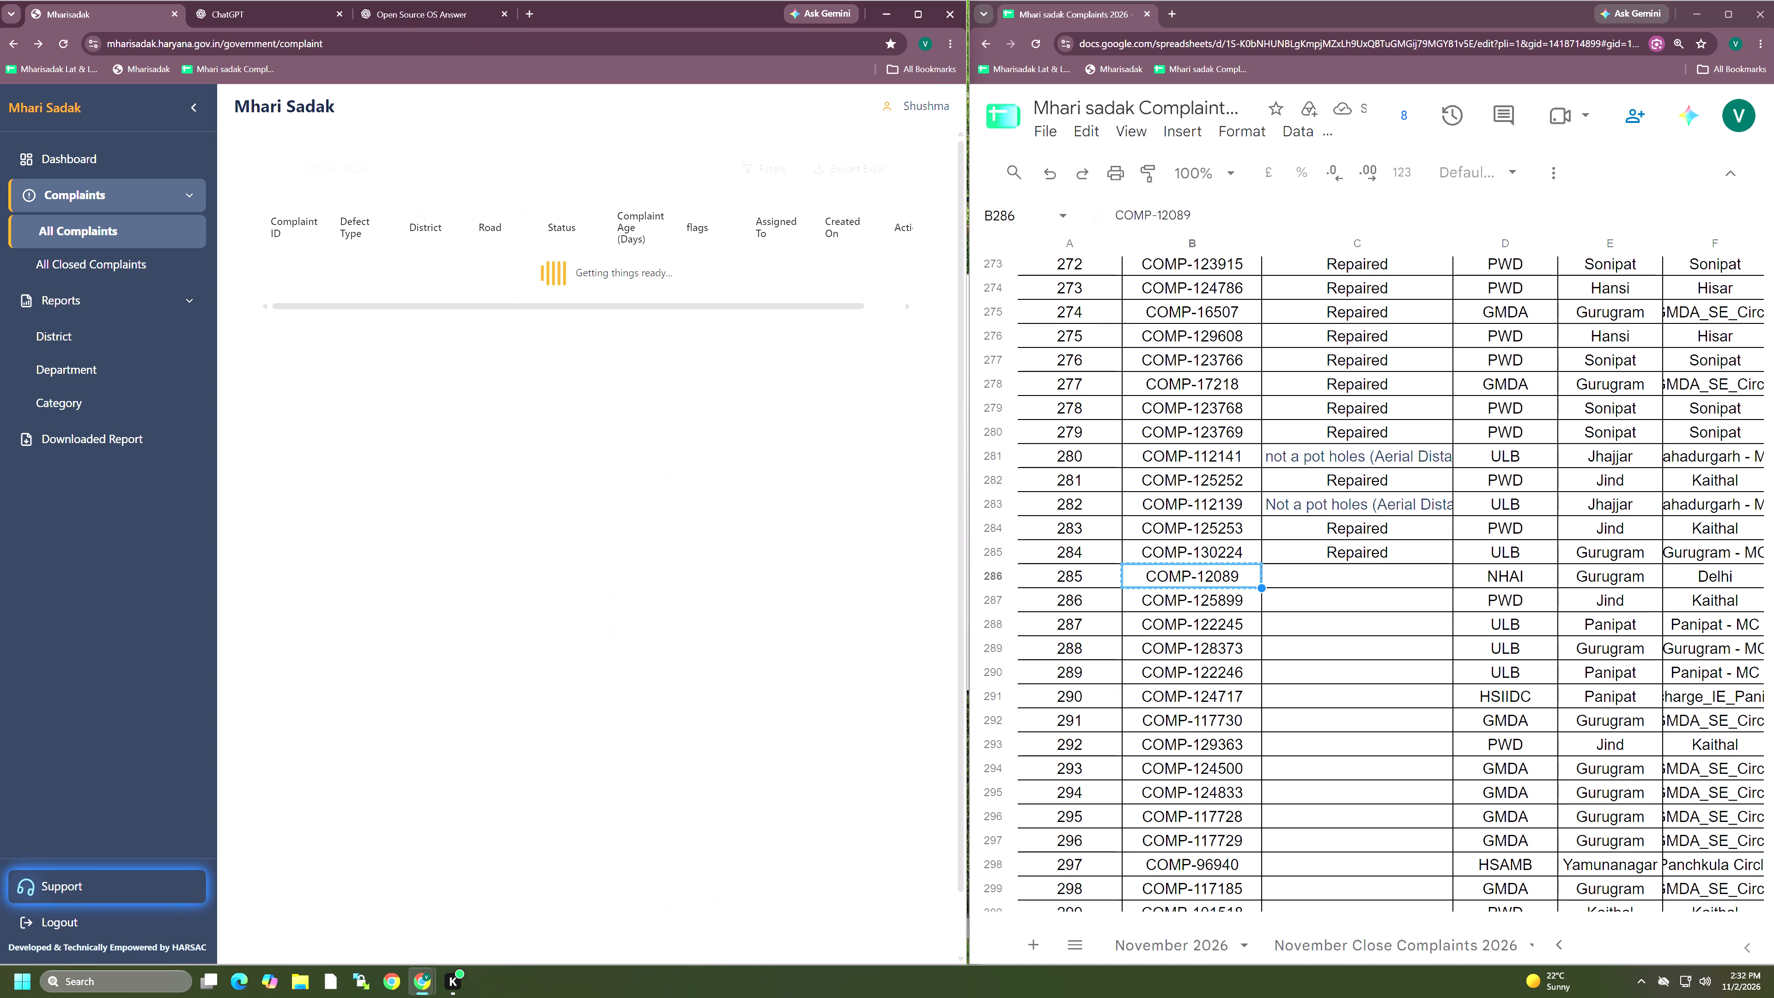
{"action": "left_click_drag", "start_coordinate": [381, 167], "coordinate": [266, 214]}
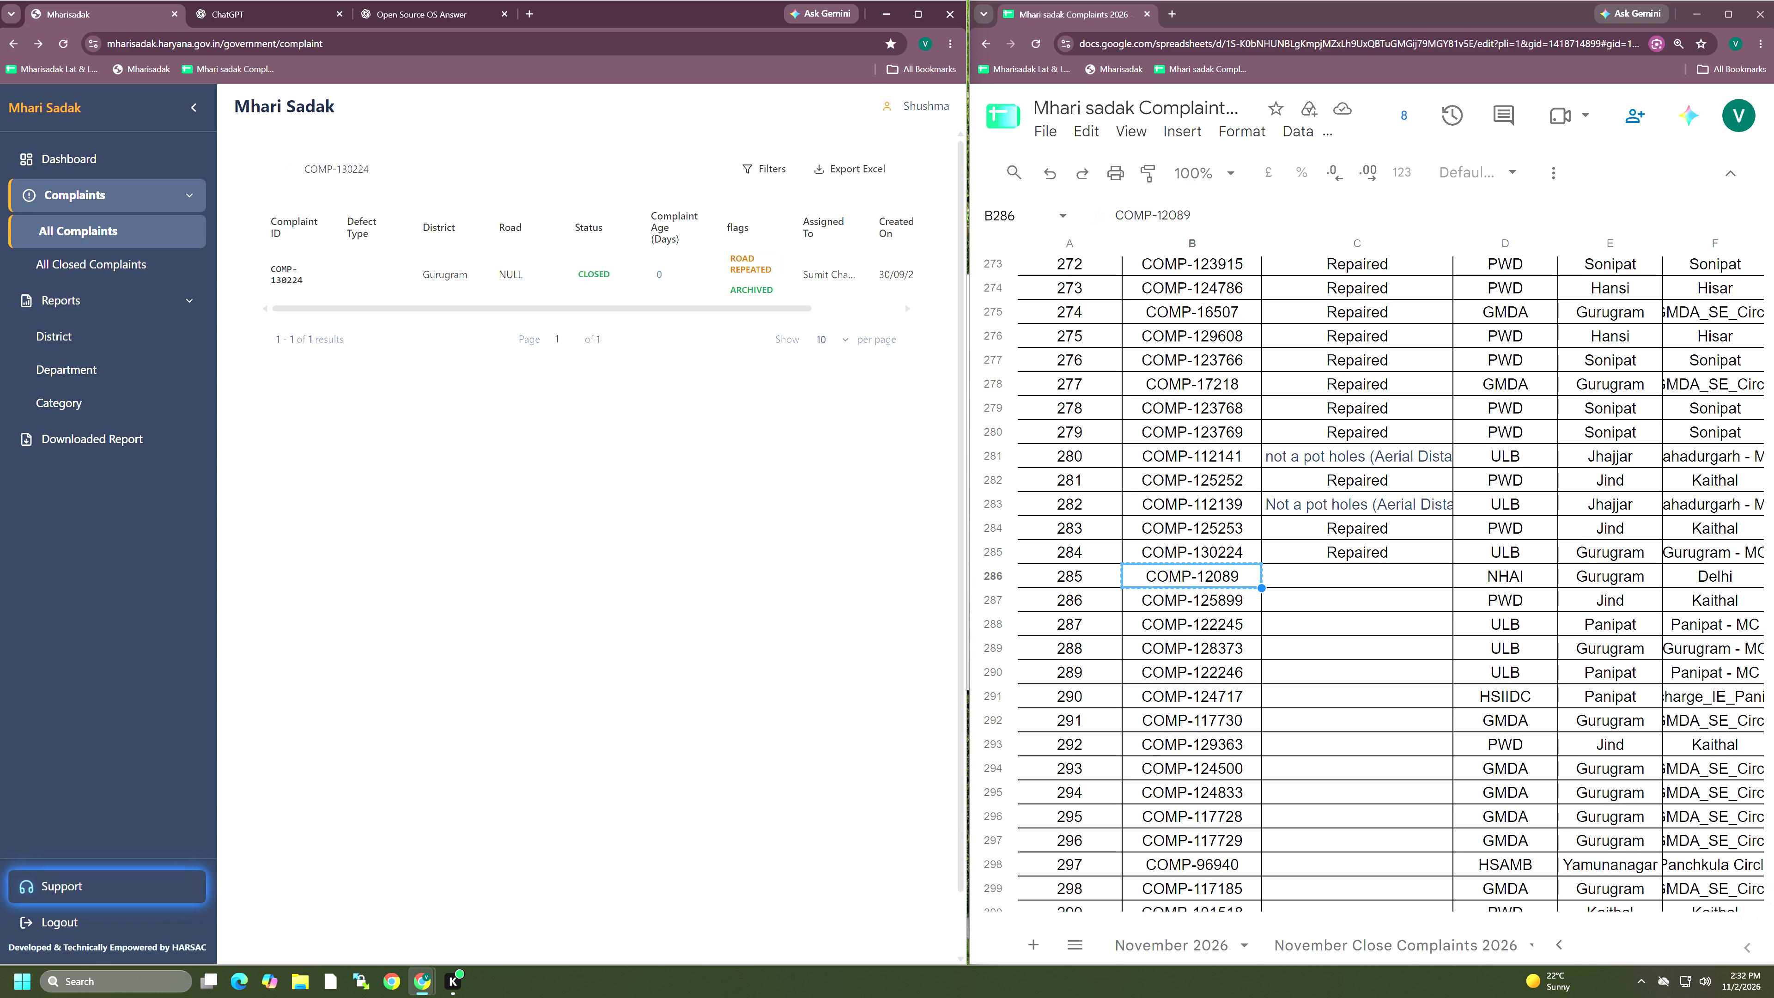
{"action": "key", "text": "ctrl+v"}
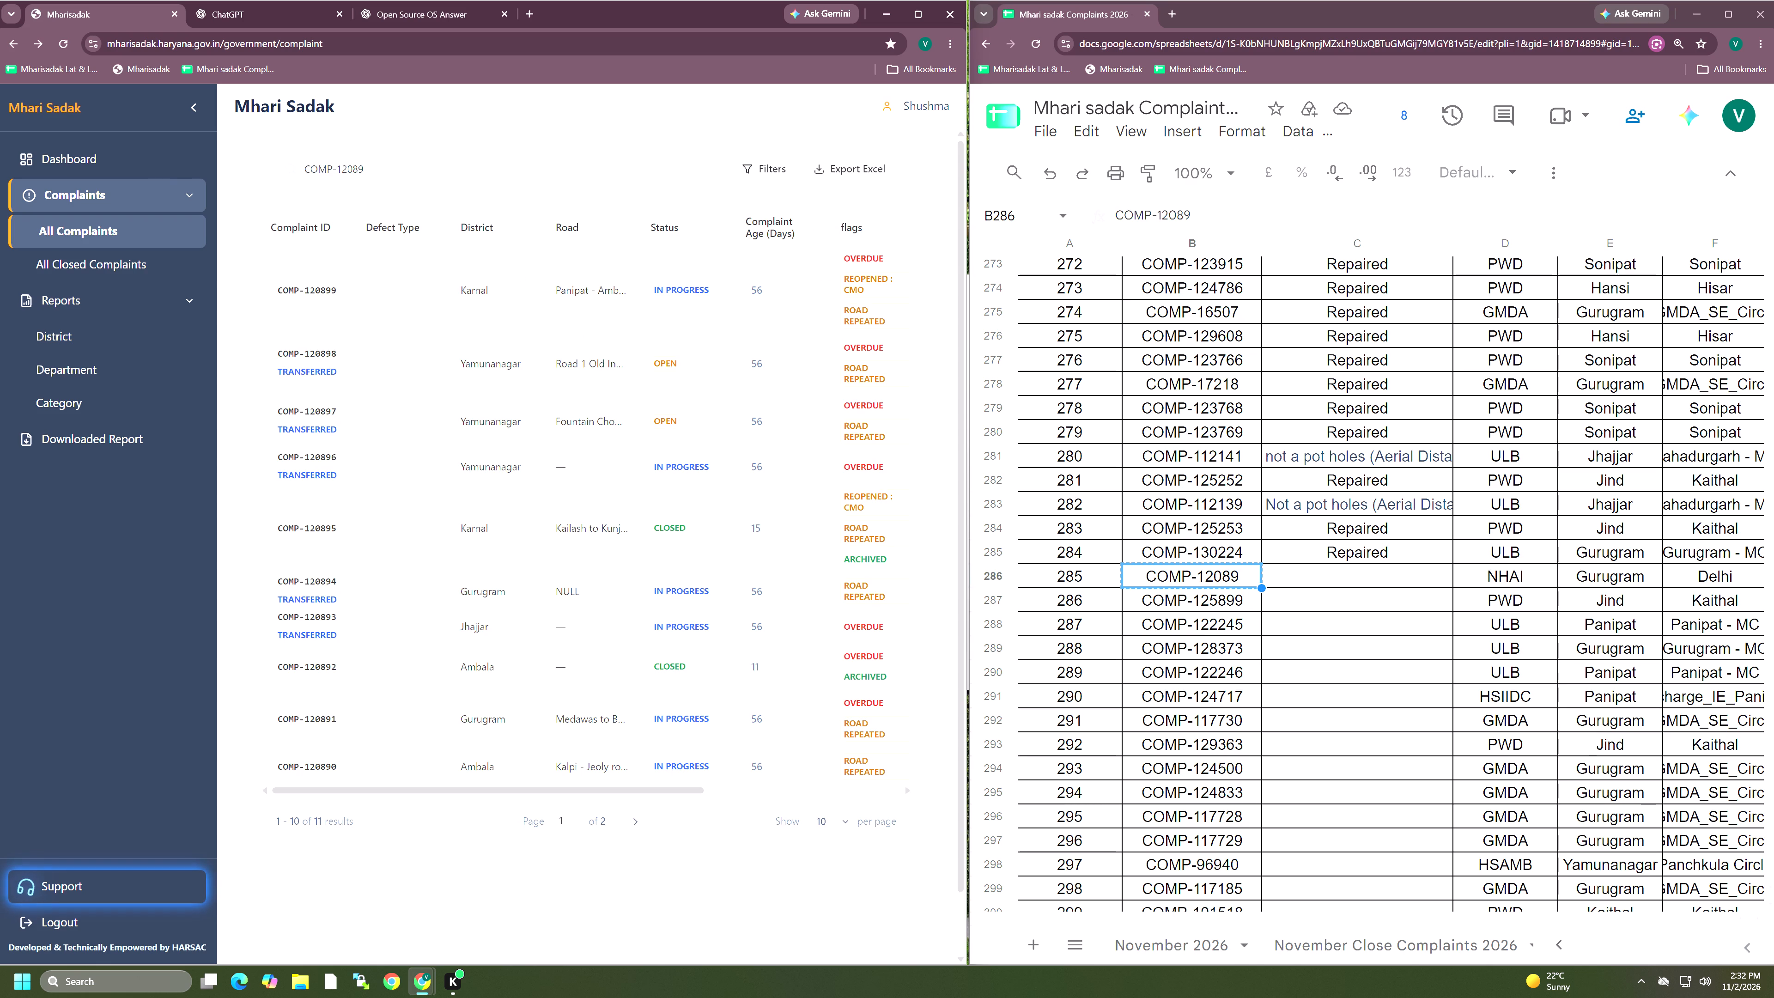
{"action": "left_click", "coordinate": [641, 823]}
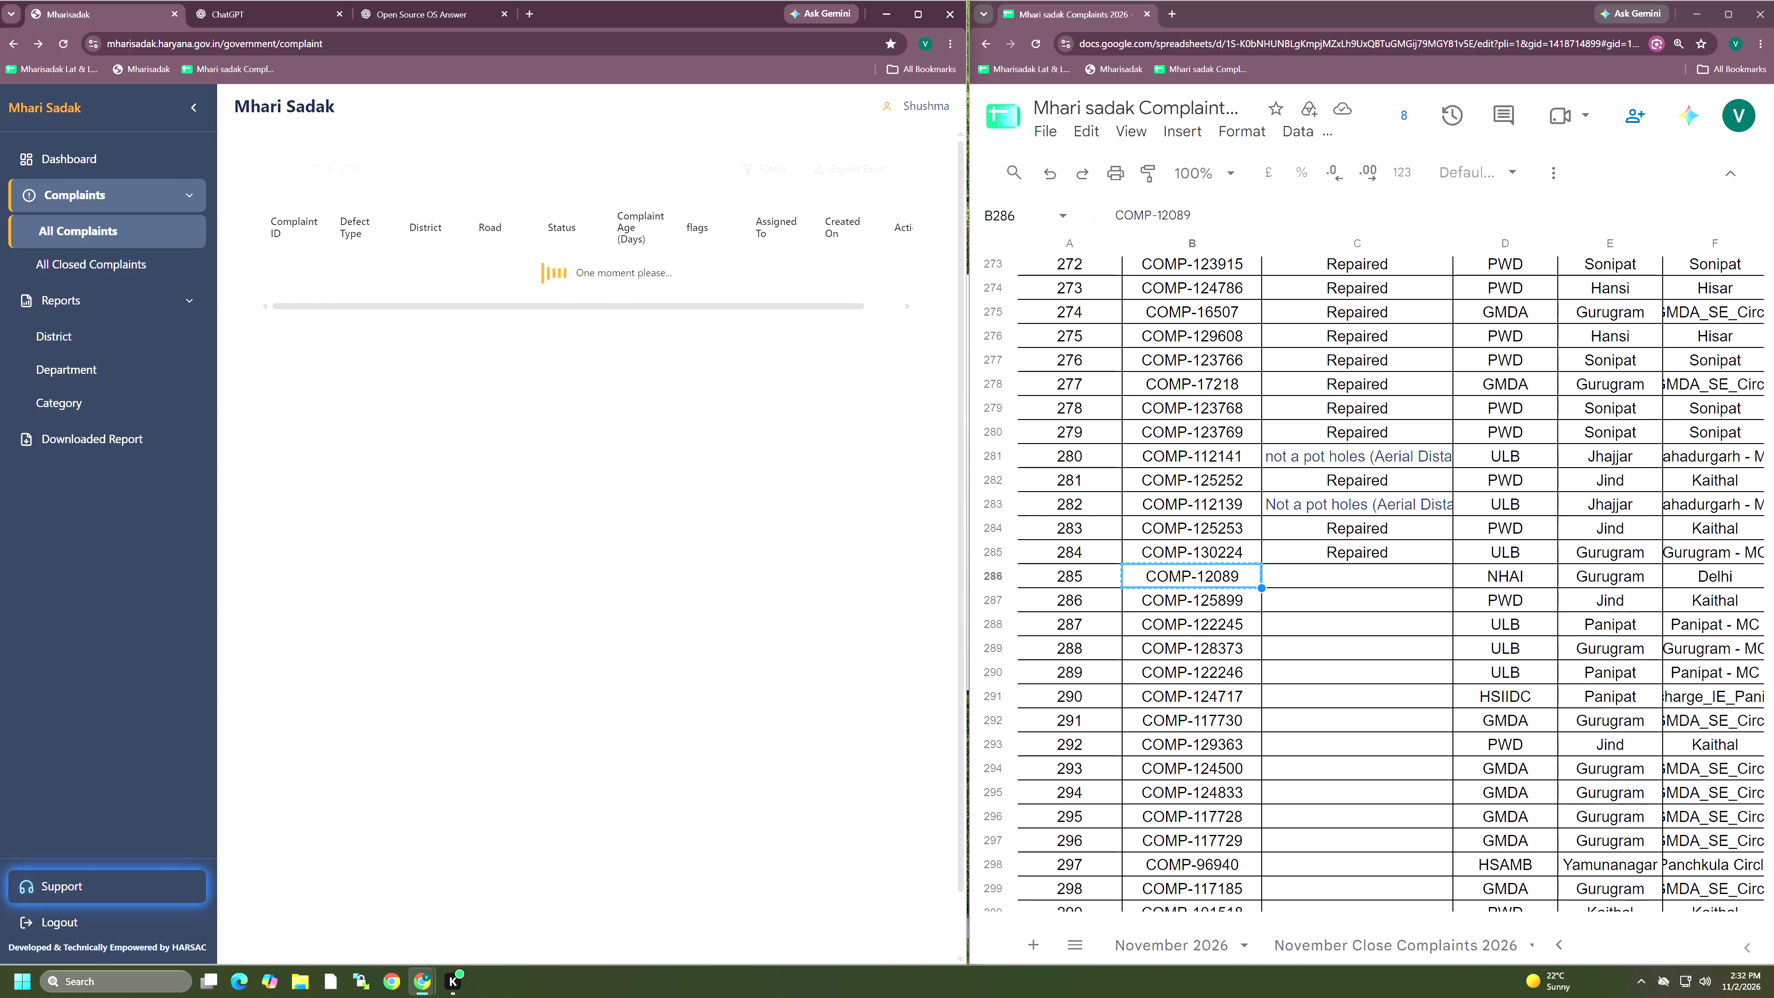
{"action": "left_click", "coordinate": [507, 293]}
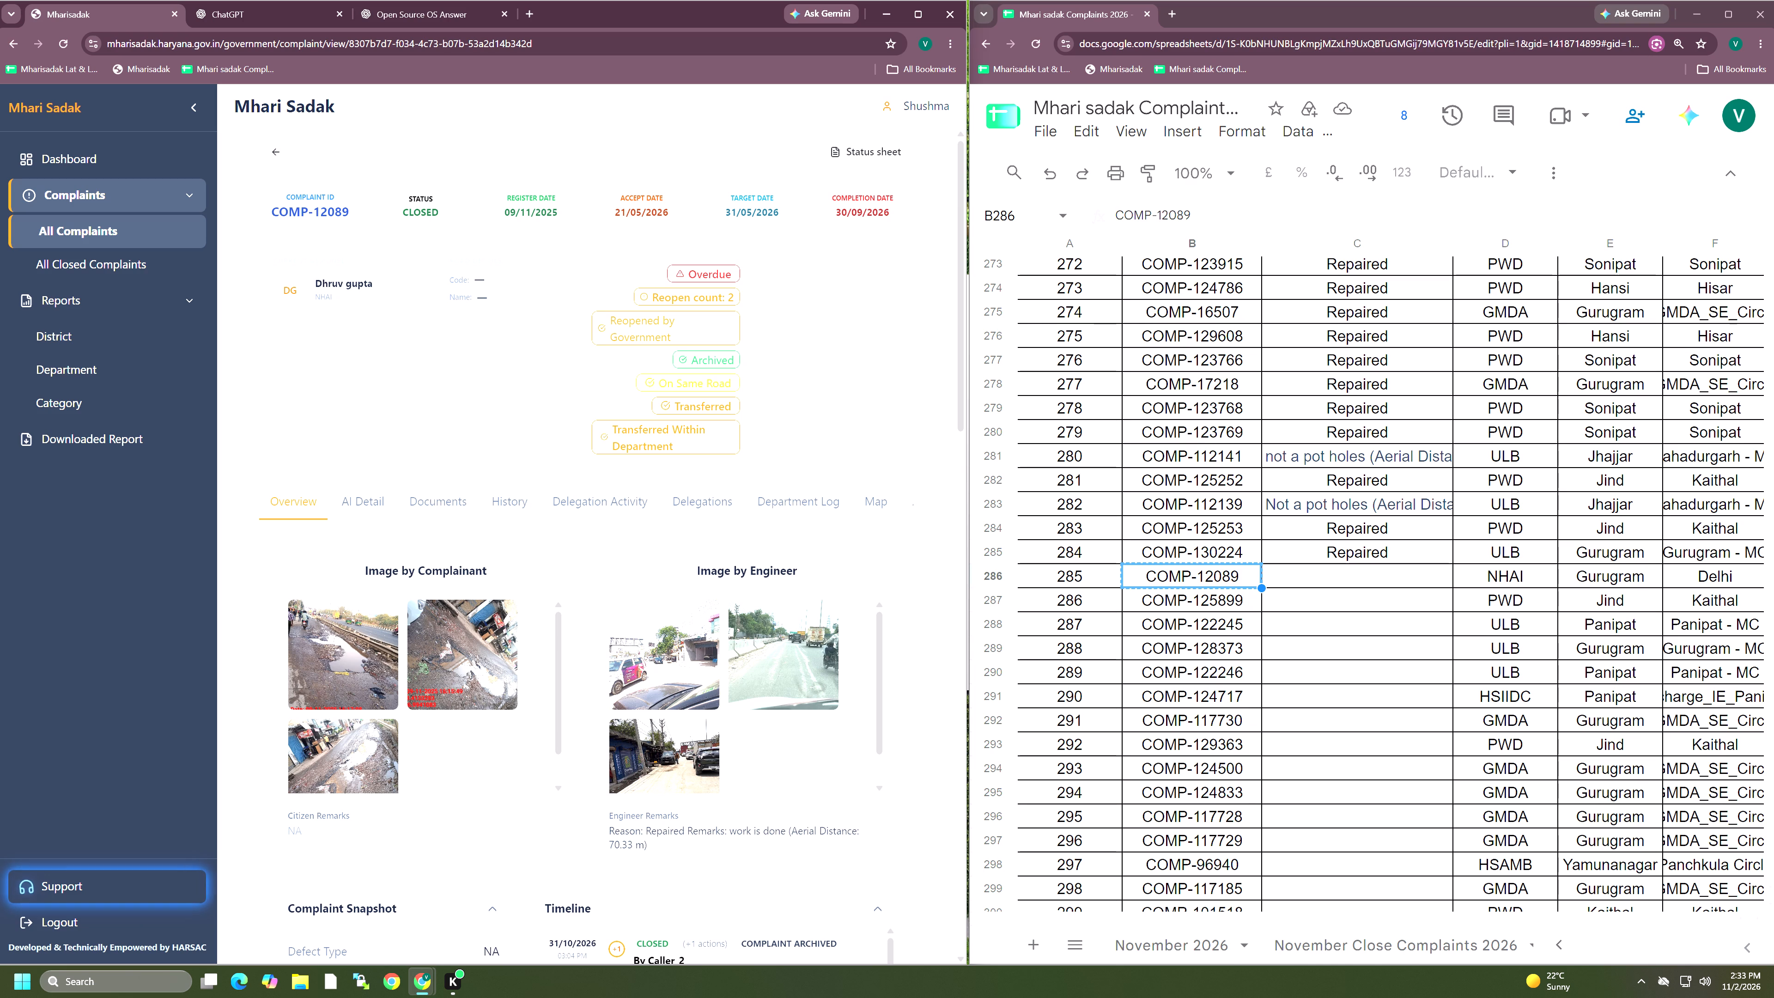
{"action": "left_click", "coordinate": [1346, 587]}
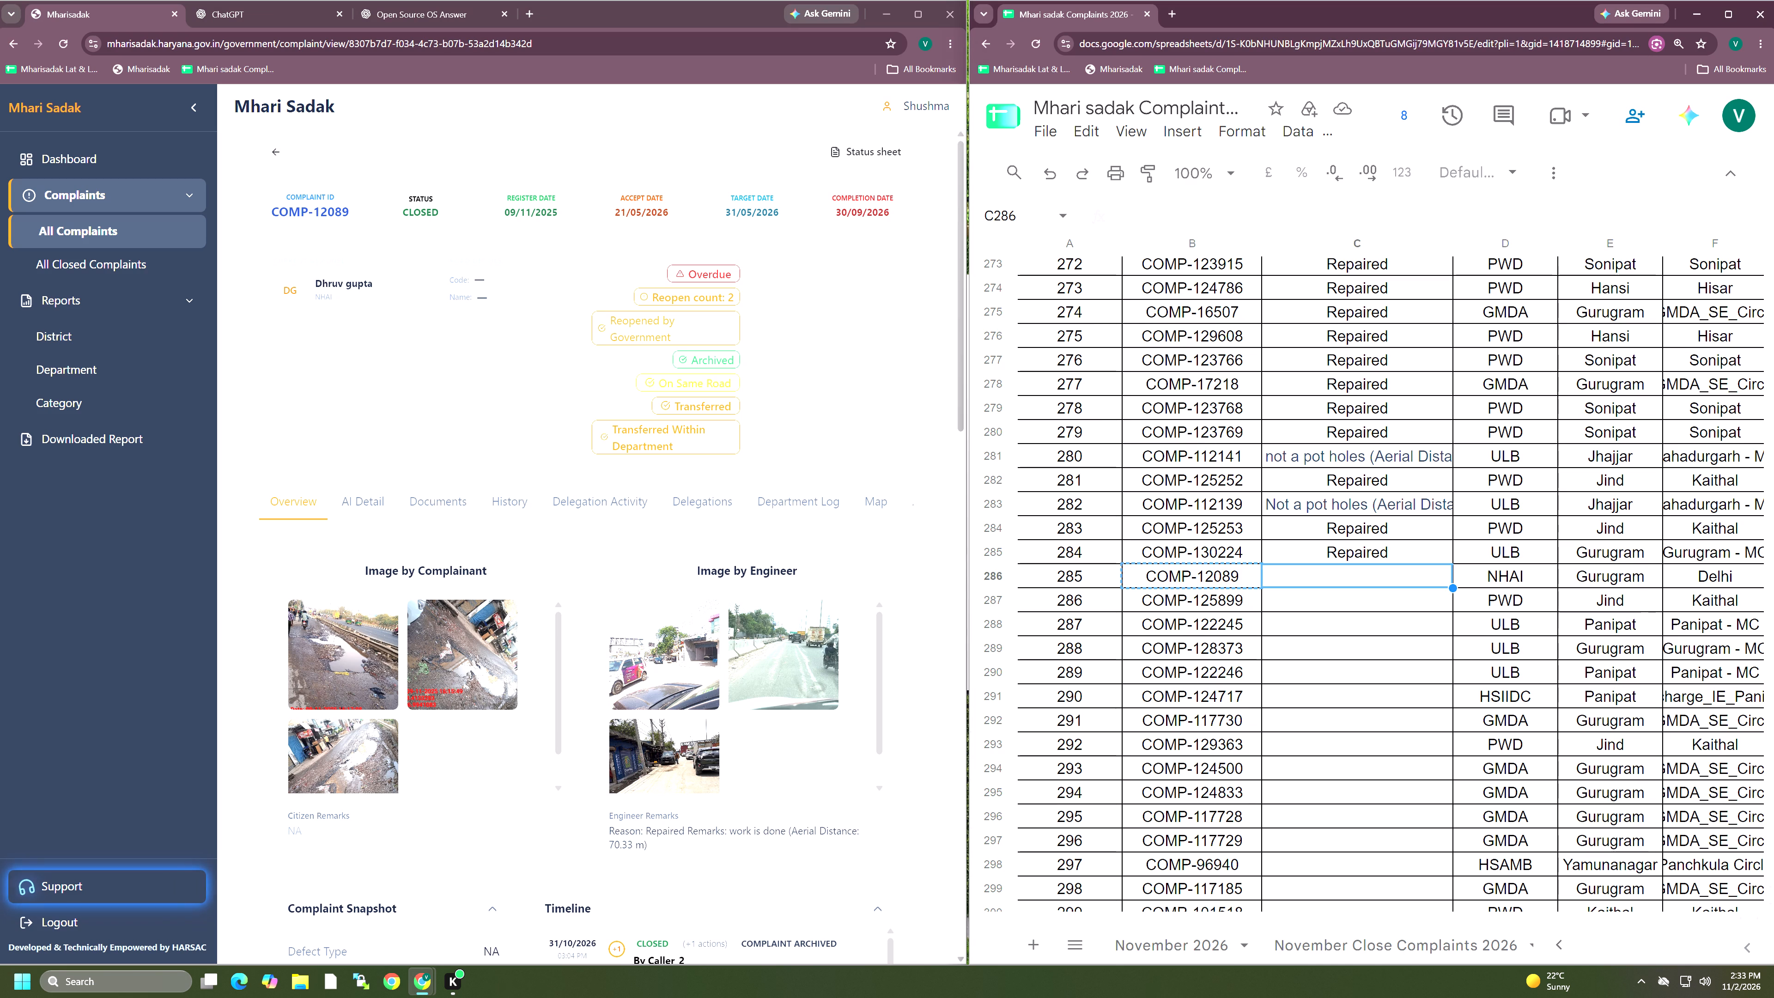
{"action": "key", "text": "ctrl+d"}
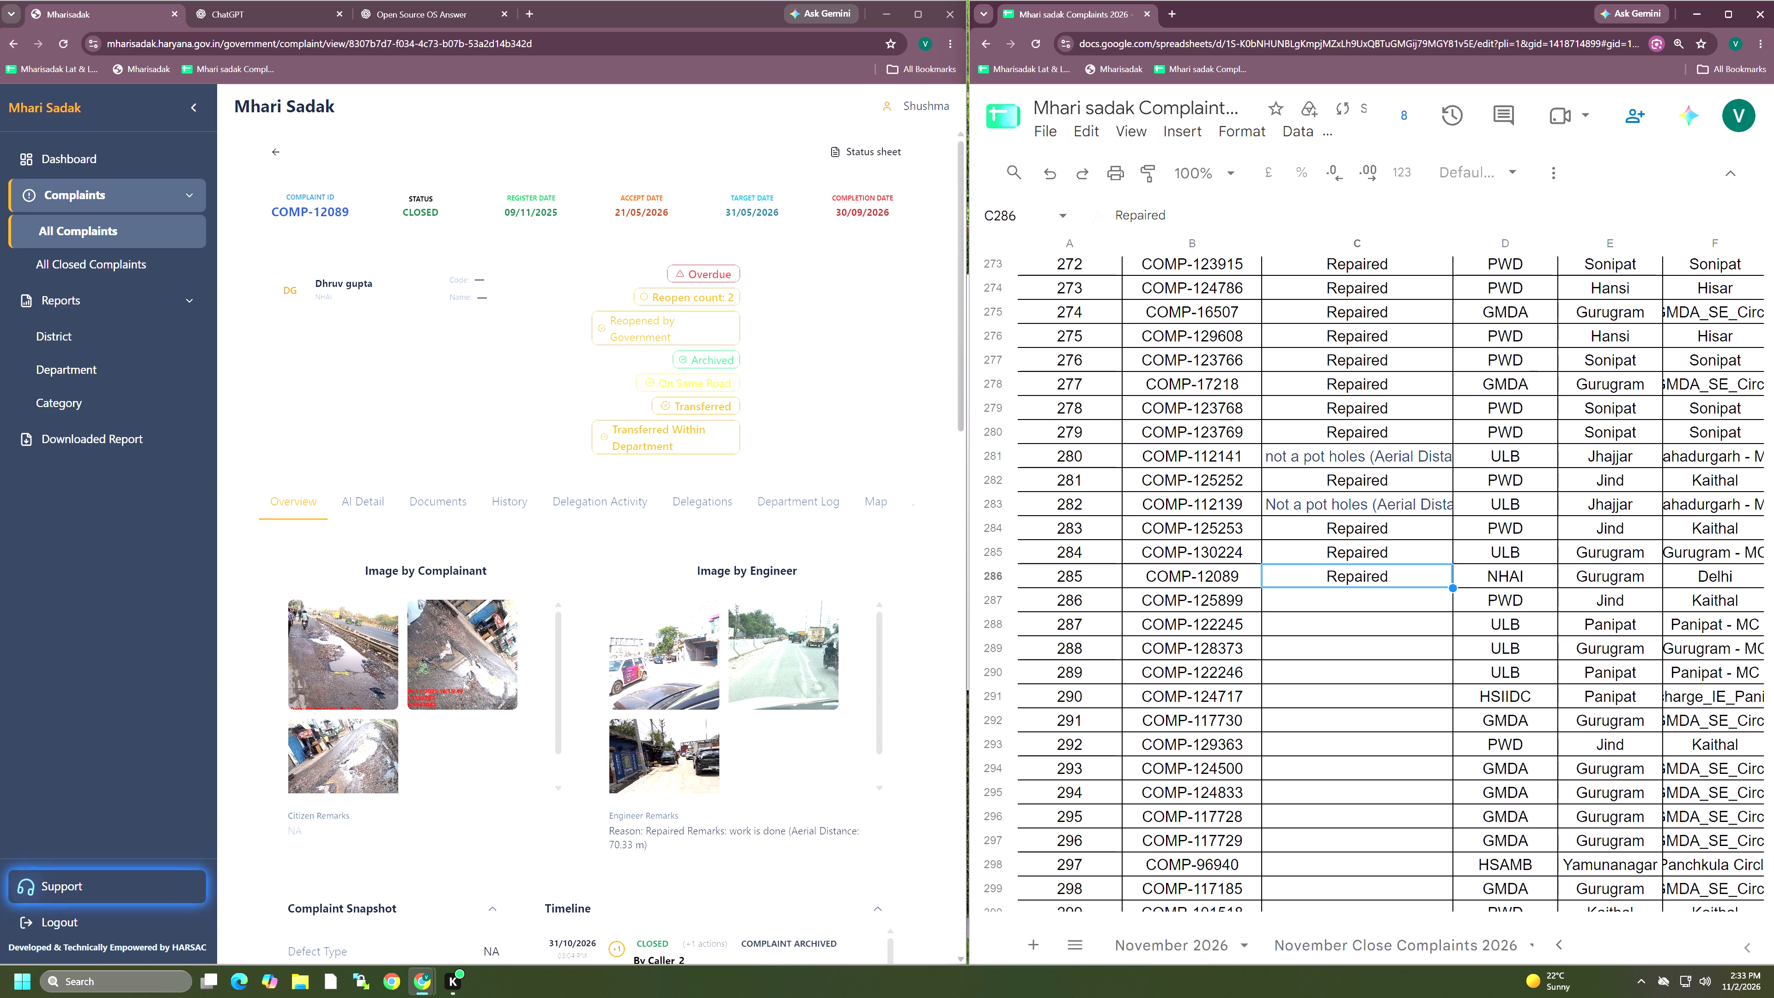
{"action": "left_click", "coordinate": [1210, 595]}
{"action": "key", "text": "ctrl+c"}
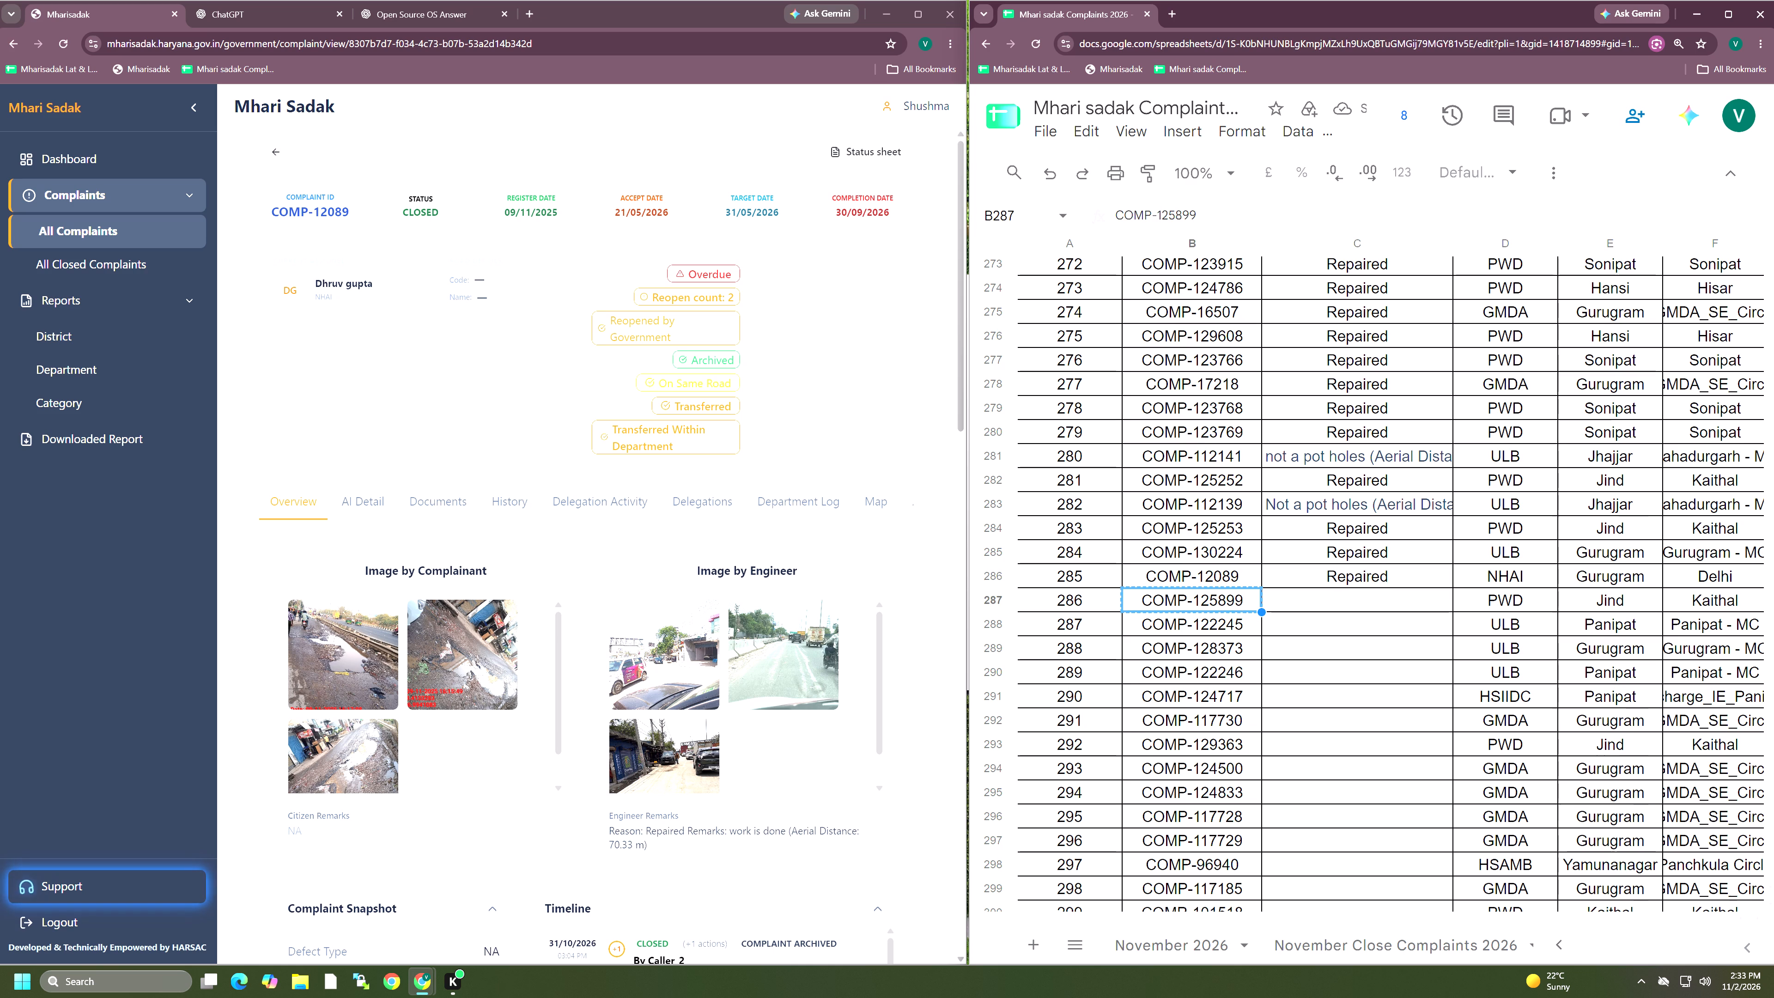
{"action": "left_click", "coordinate": [278, 146]}
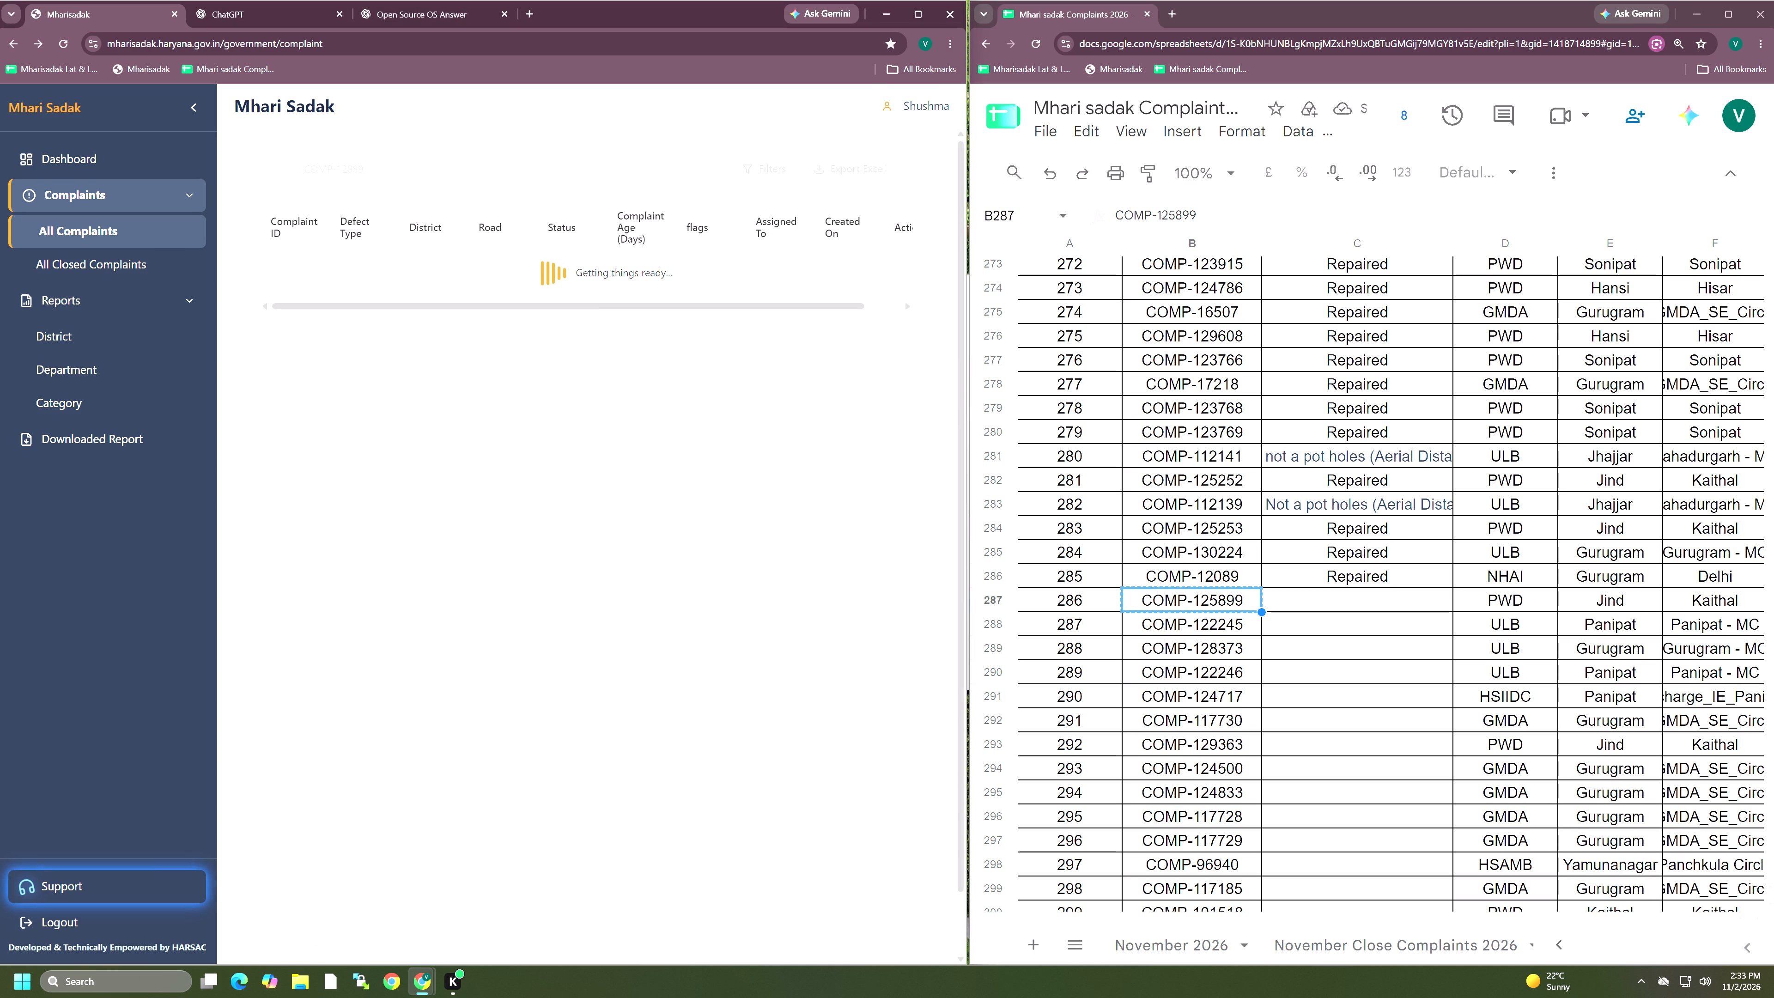
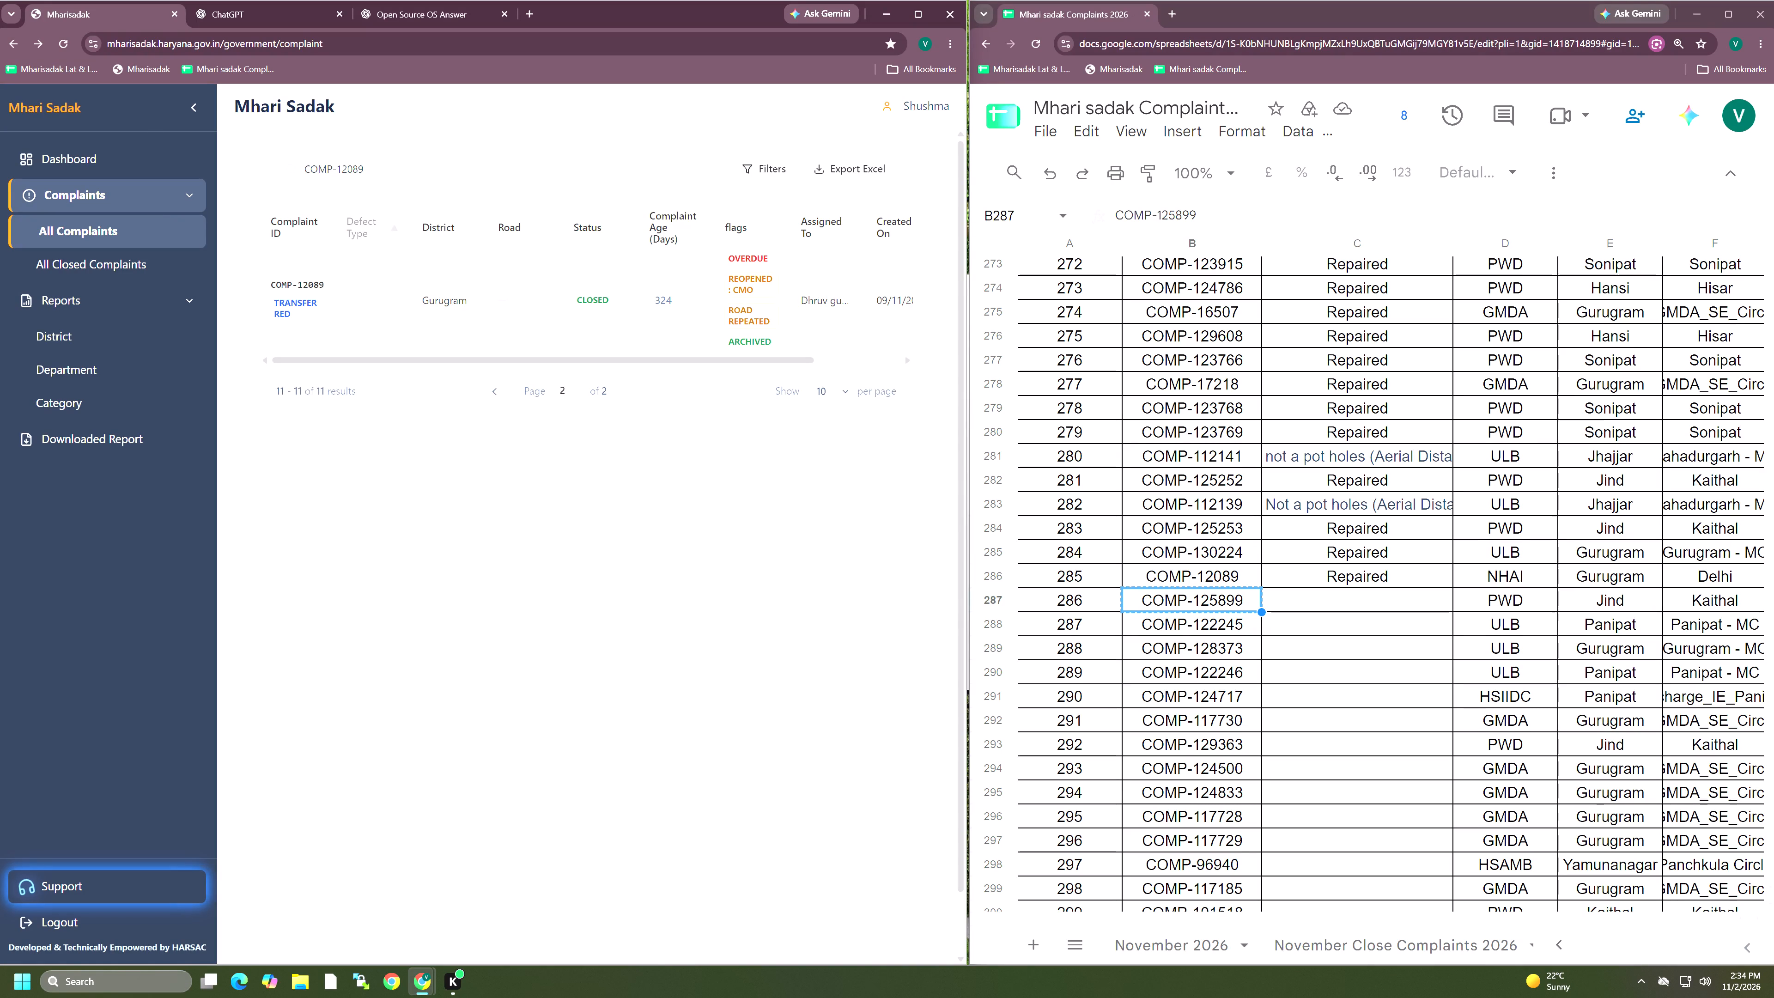
{"action": "left_click_drag", "start_coordinate": [360, 170], "coordinate": [271, 200]}
{"action": "triple_click", "coordinate": [373, 171]}
{"action": "key", "text": "ctrl+v"}
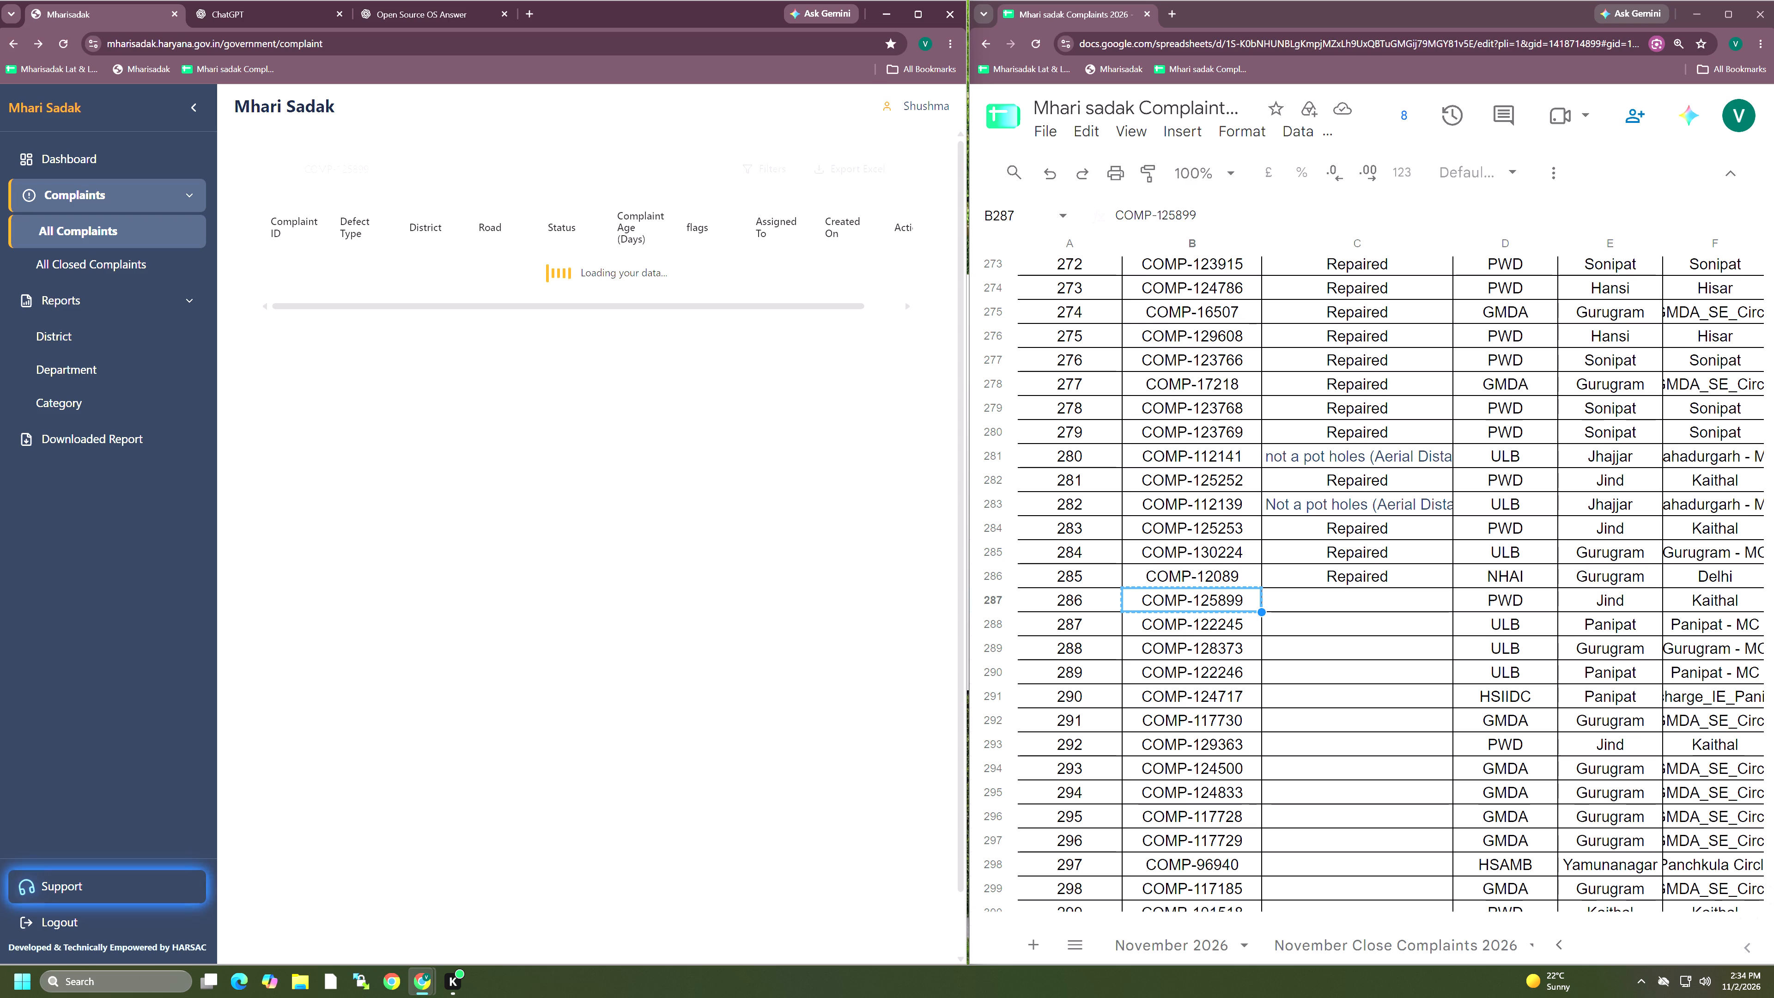
{"action": "left_click", "coordinate": [477, 277]}
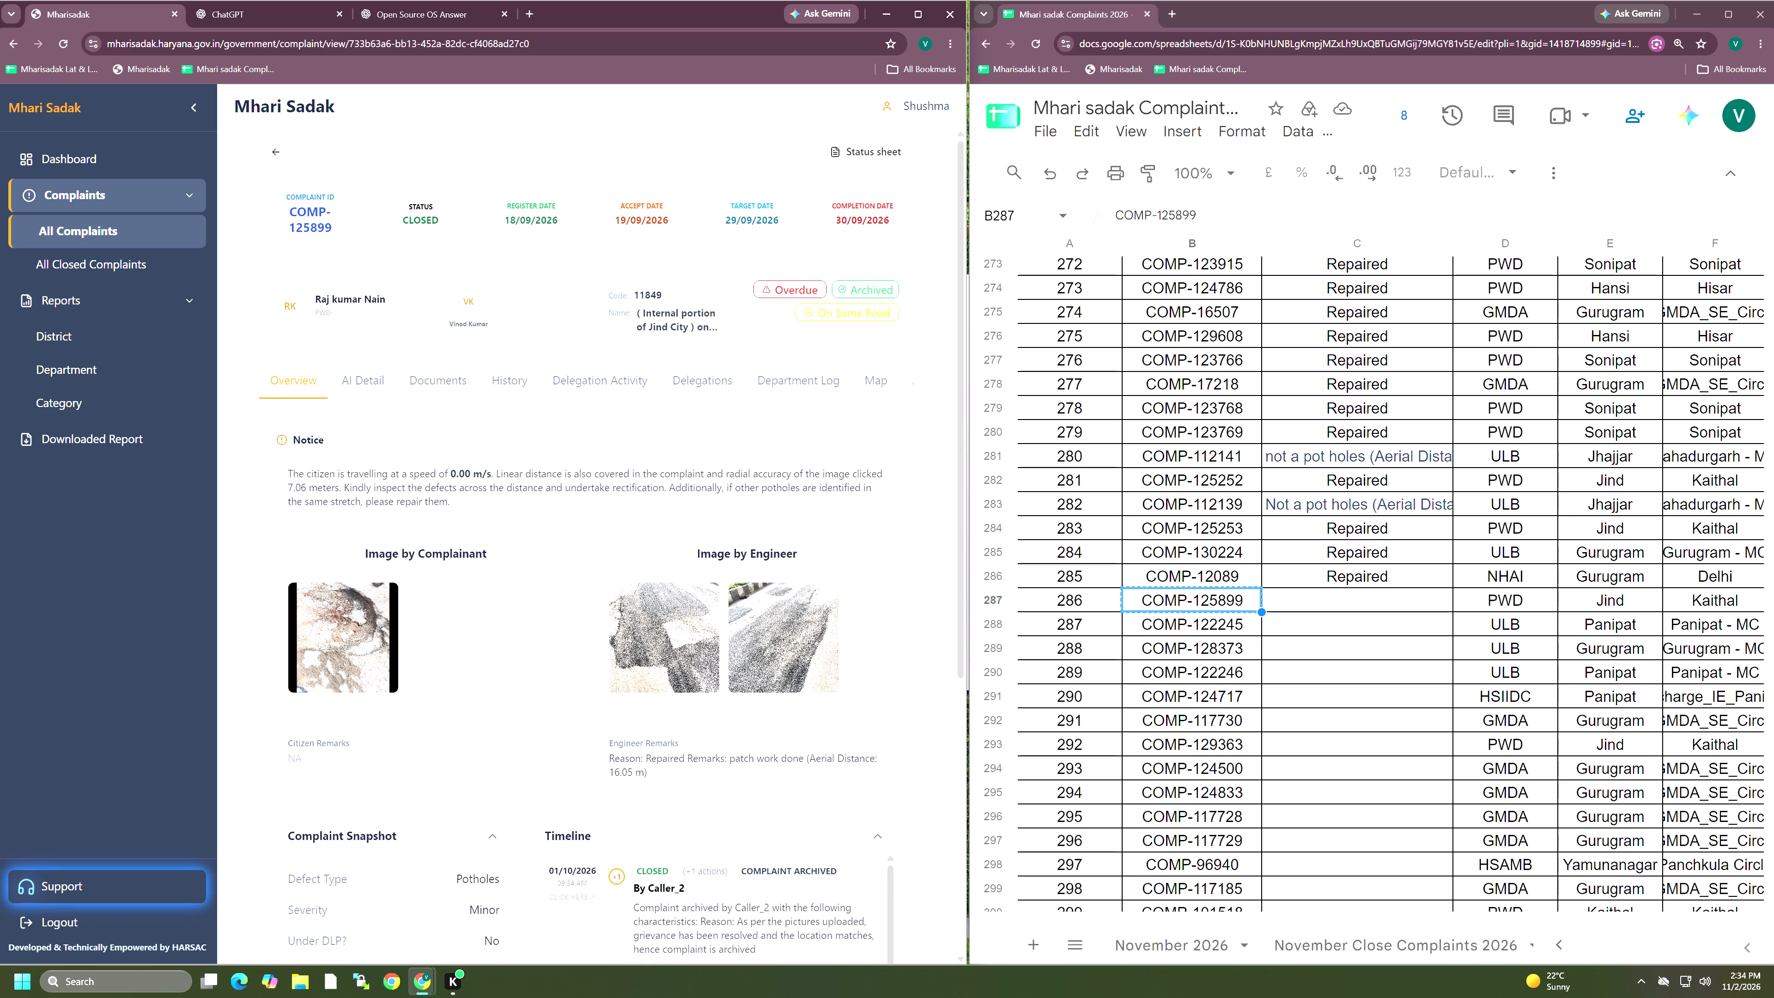
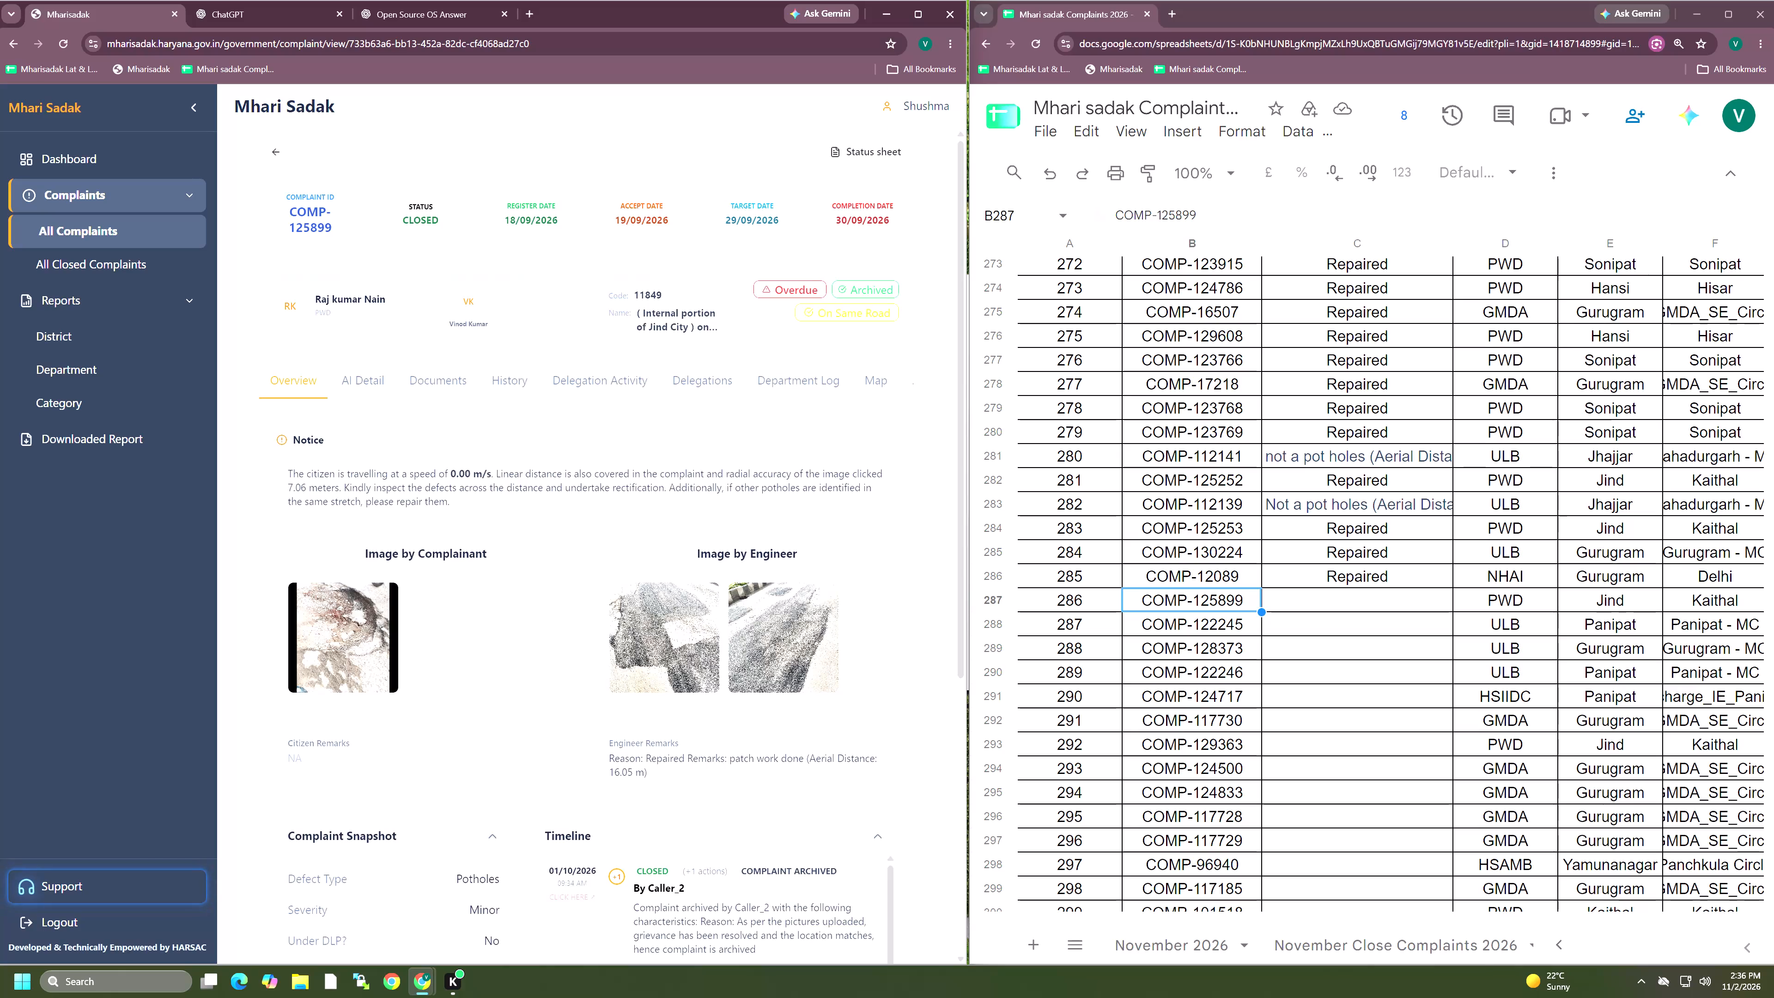
Look through the November Close Complaints 2026 sheet to examine how far its Repaired/Not column is filled in.
{"action": "left_click", "coordinate": [1330, 945]}
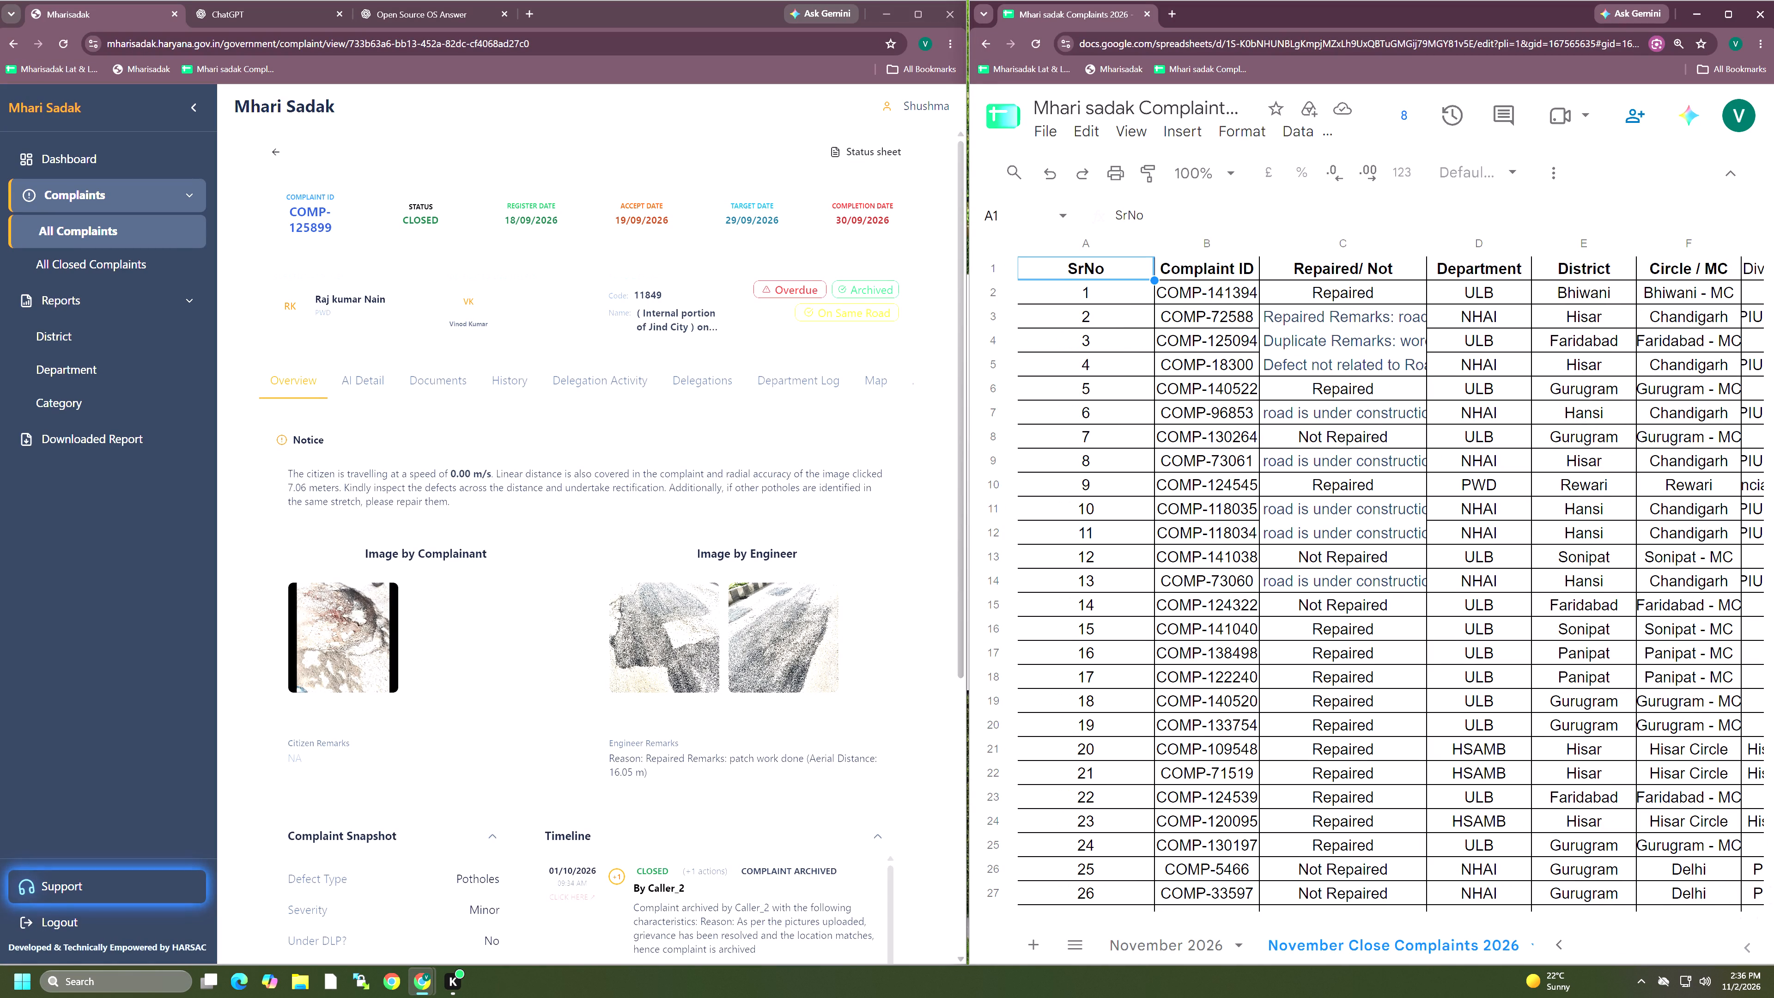
{"action": "scroll", "coordinate": [1442, 764], "scroll_direction": "up", "scroll_amount": 3}
{"action": "scroll", "coordinate": [1505, 737], "scroll_direction": "down", "scroll_amount": 20}
{"action": "scroll", "coordinate": [1505, 737], "scroll_direction": "down", "scroll_amount": 8}
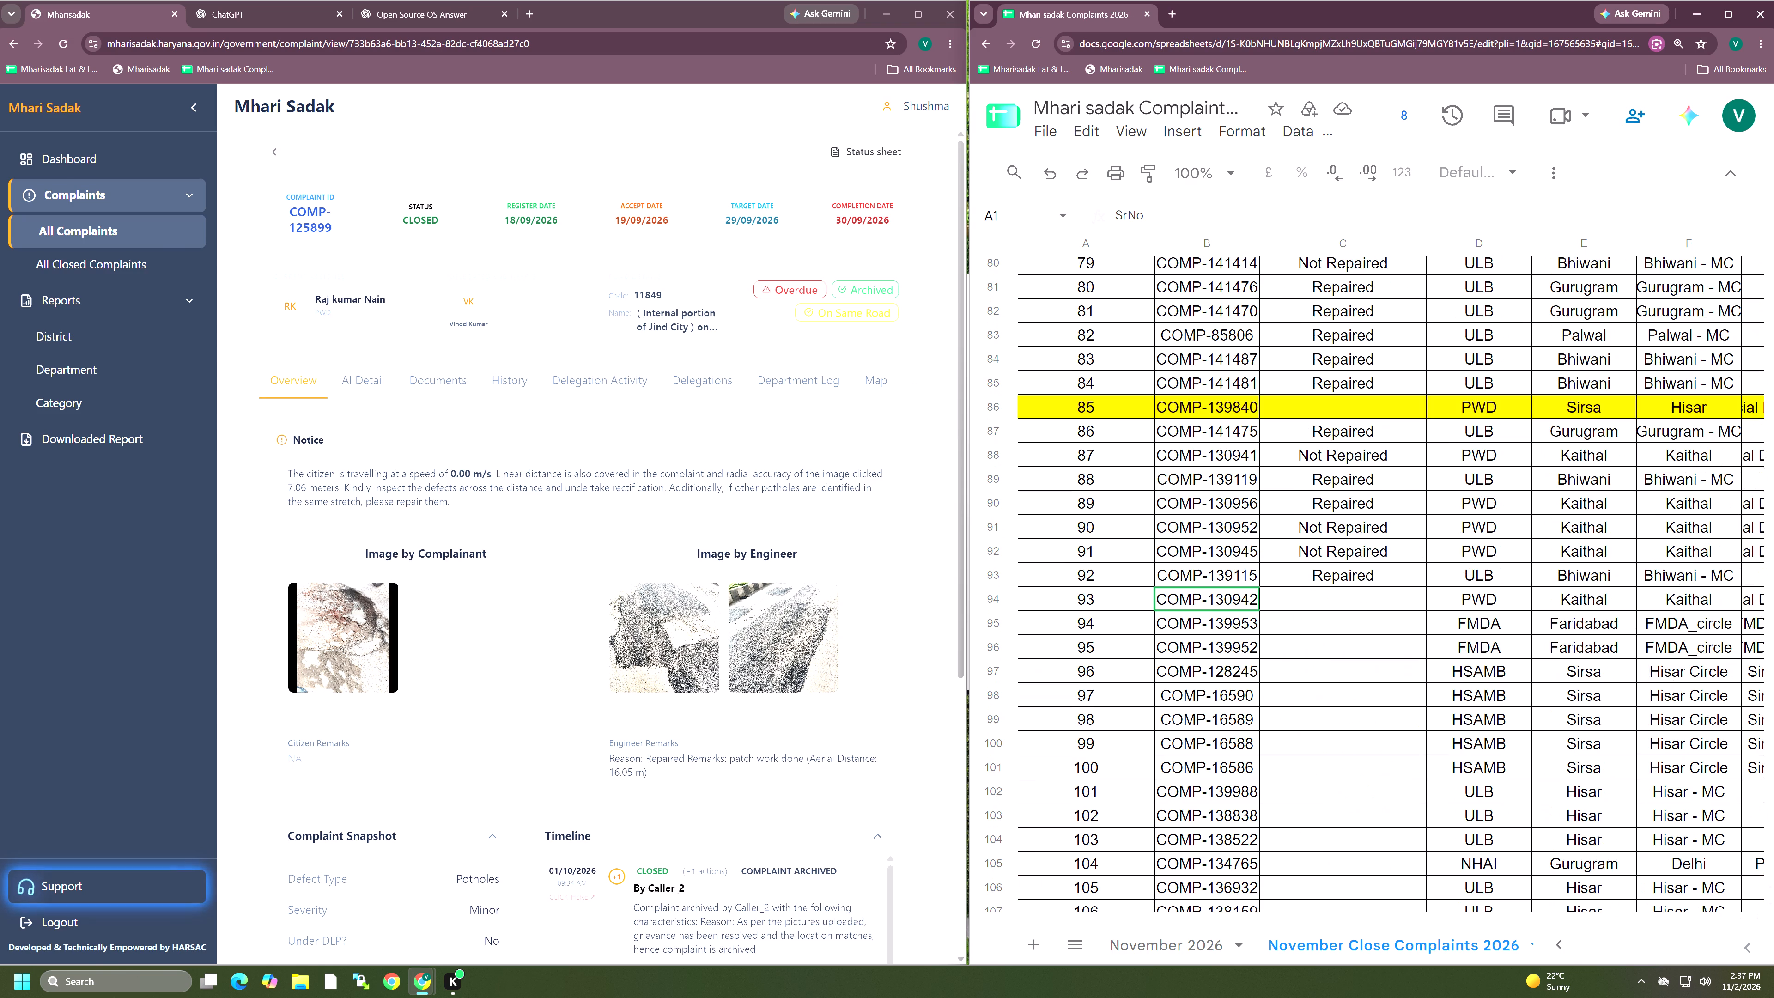
{"action": "scroll", "coordinate": [1500, 737], "scroll_direction": "down", "scroll_amount": 14}
{"action": "scroll", "coordinate": [1500, 737], "scroll_direction": "up", "scroll_amount": 4}
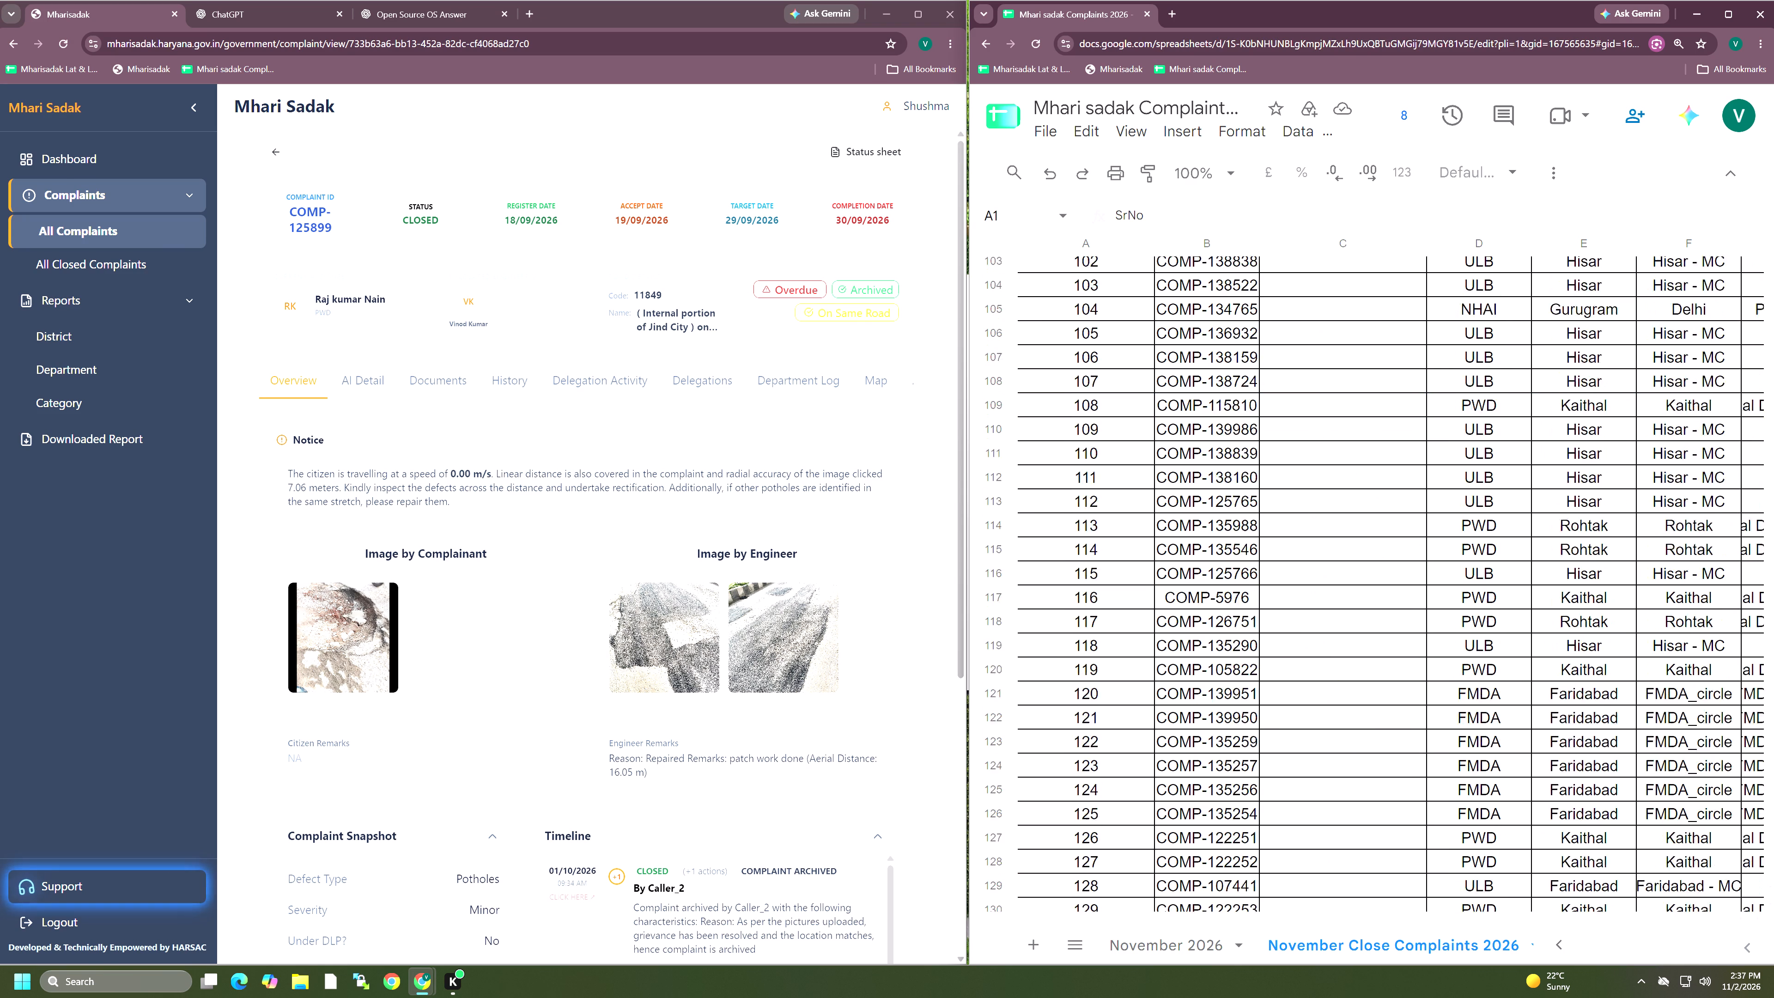
{"action": "scroll", "coordinate": [1500, 737], "scroll_direction": "up", "scroll_amount": 20}
{"action": "scroll", "coordinate": [1500, 737], "scroll_direction": "up", "scroll_amount": 5}
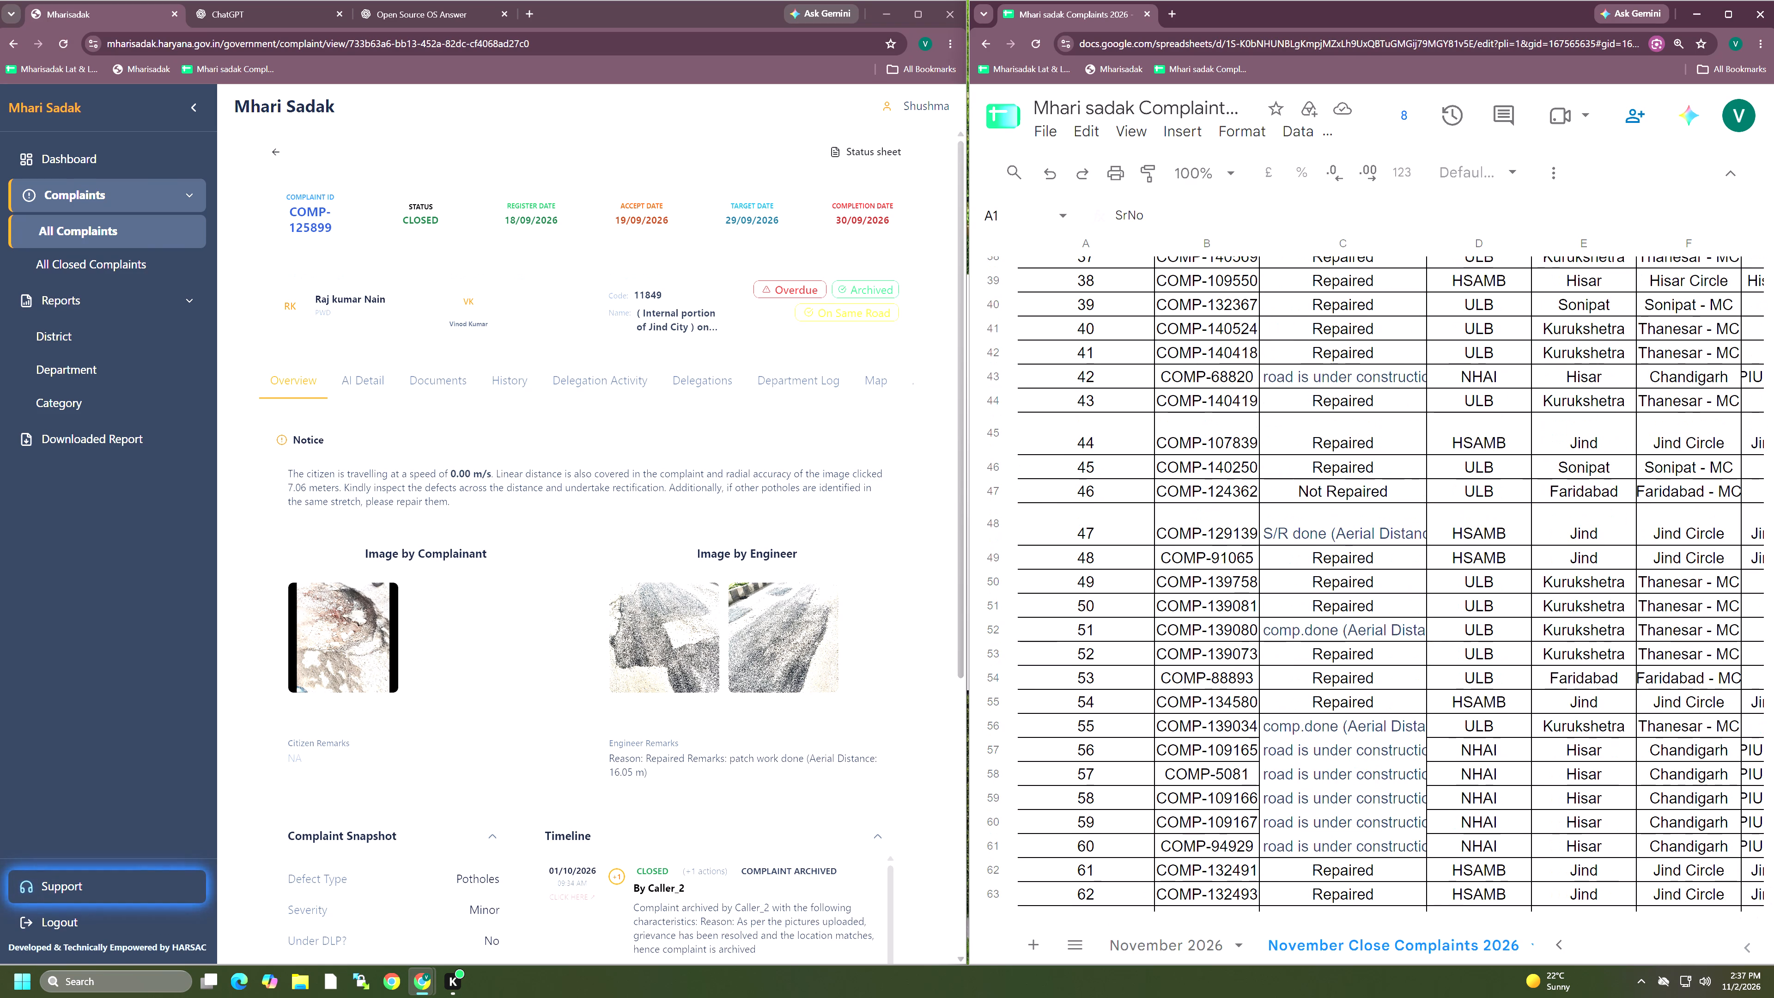
{"action": "left_click", "coordinate": [1558, 953]}
{"action": "left_click", "coordinate": [1558, 953]}
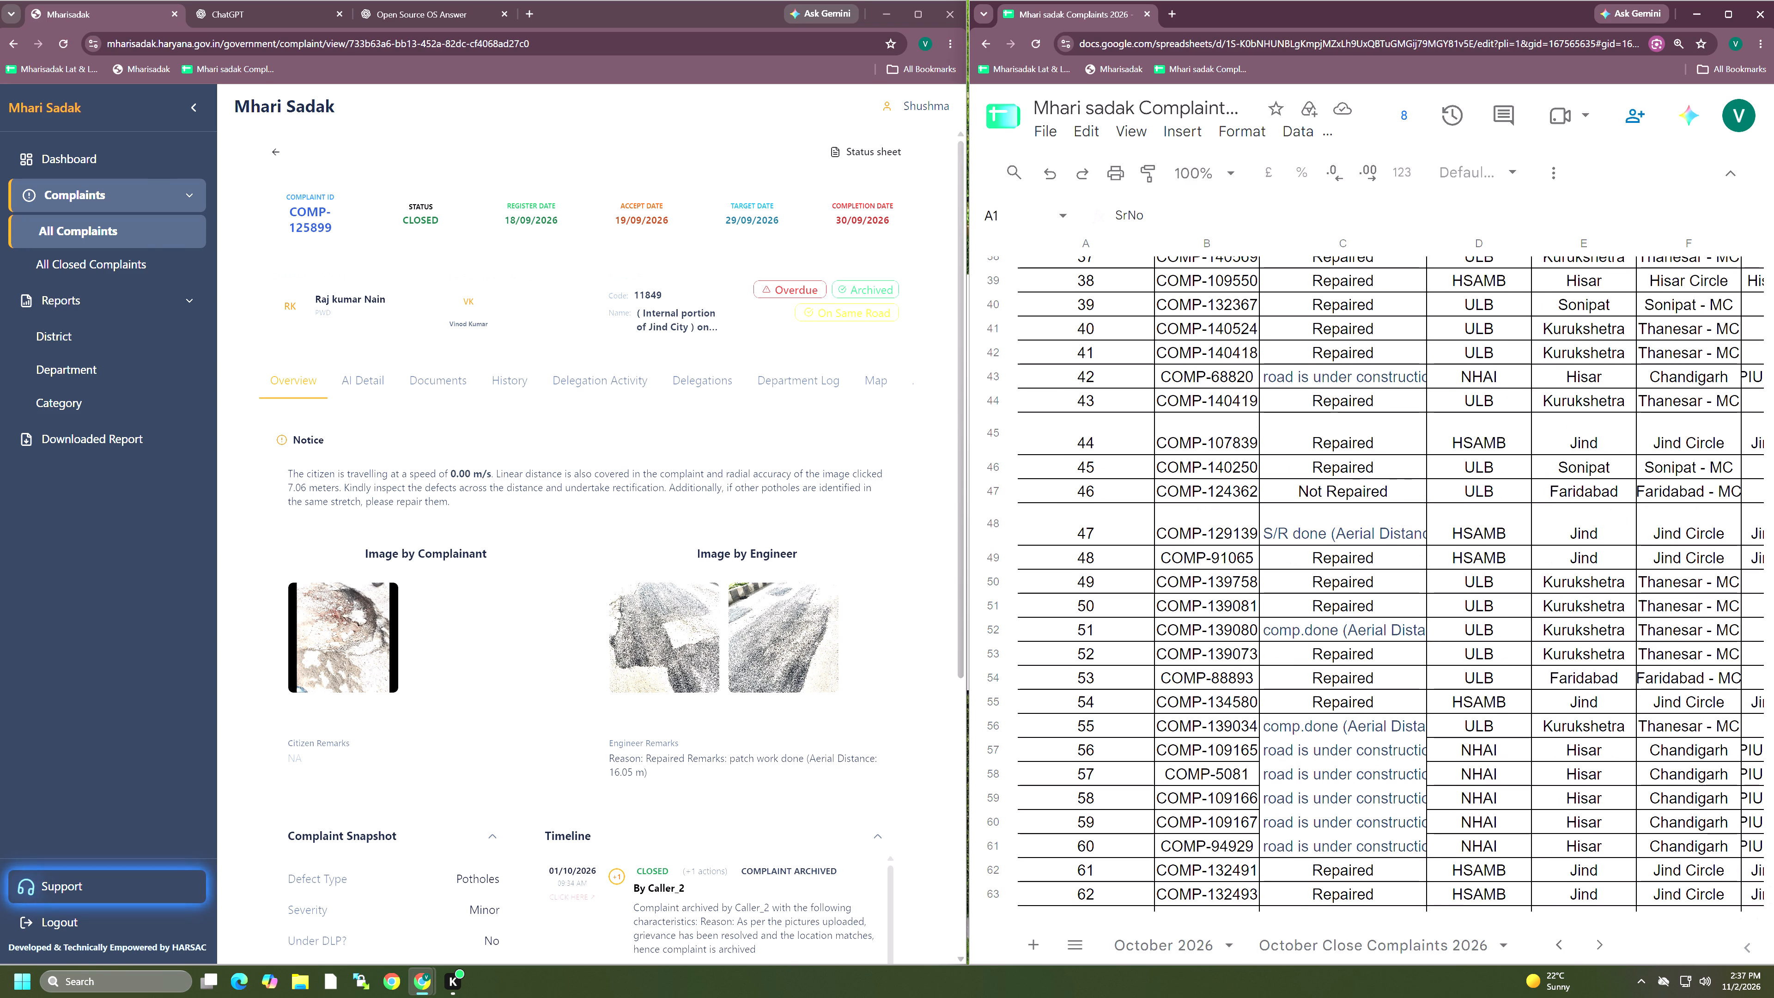
{"action": "left_click", "coordinate": [1366, 953]}
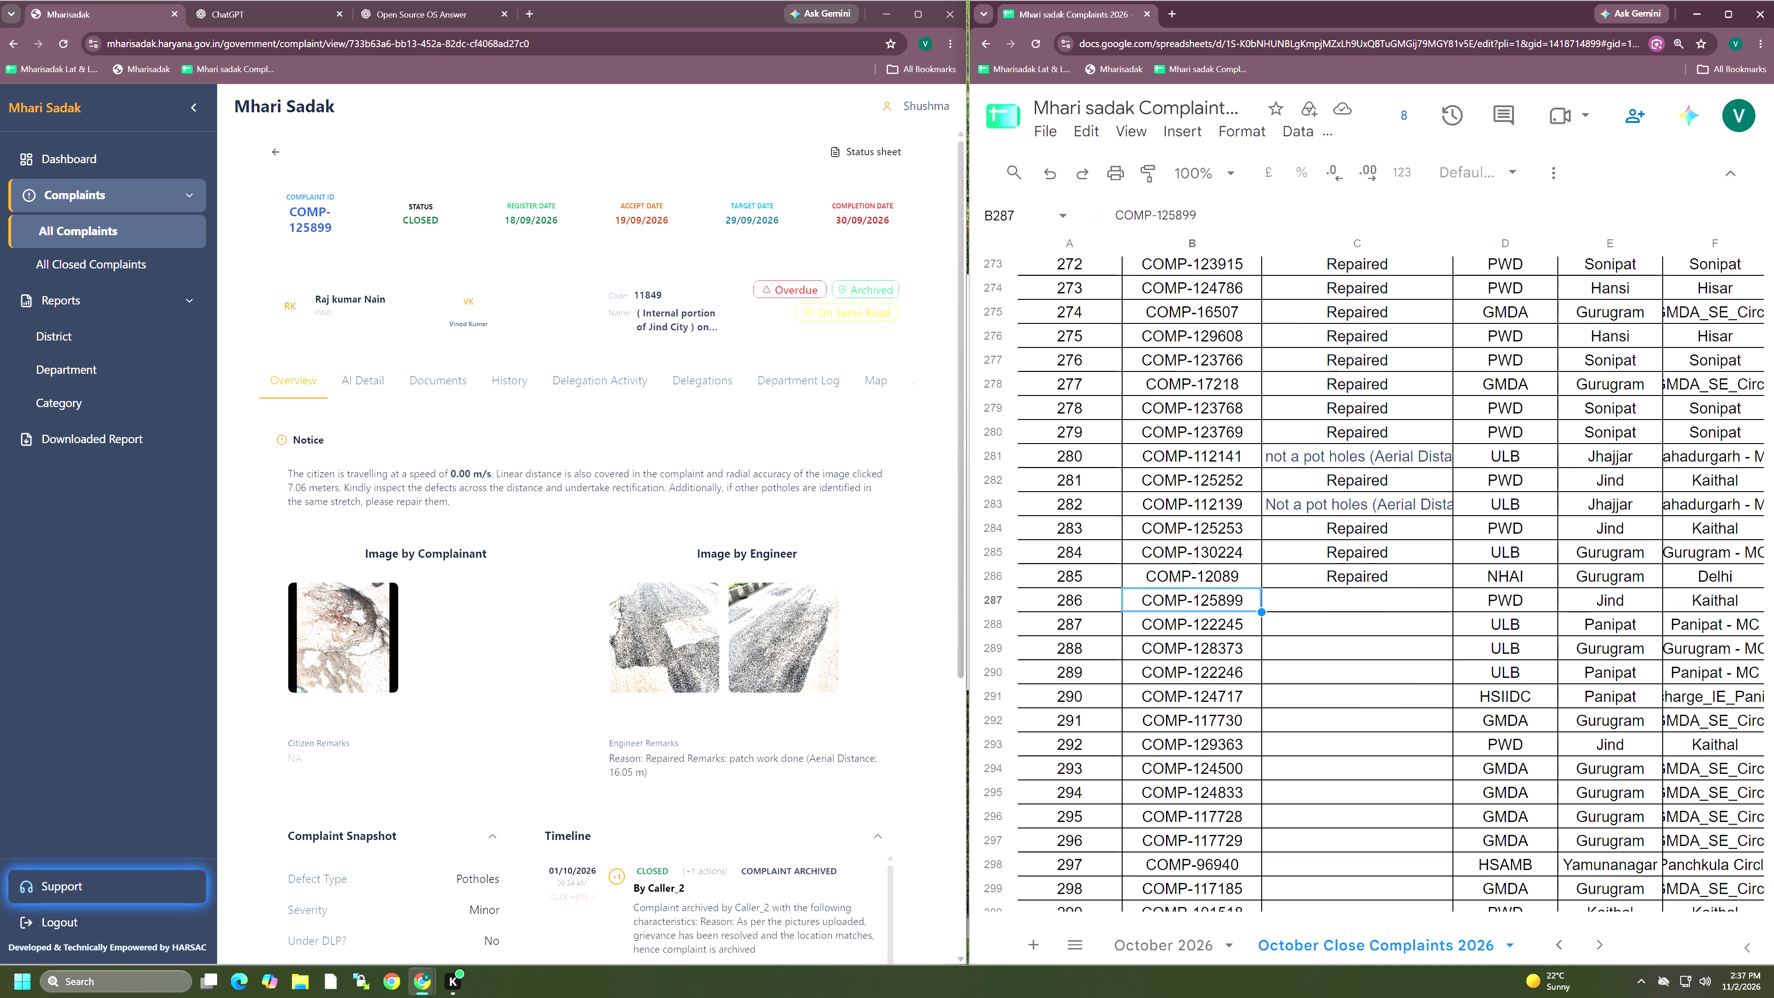
{"action": "scroll", "coordinate": [1381, 638], "scroll_direction": "up", "scroll_amount": 5}
{"action": "scroll", "coordinate": [1381, 638], "scroll_direction": "down", "scroll_amount": 2}
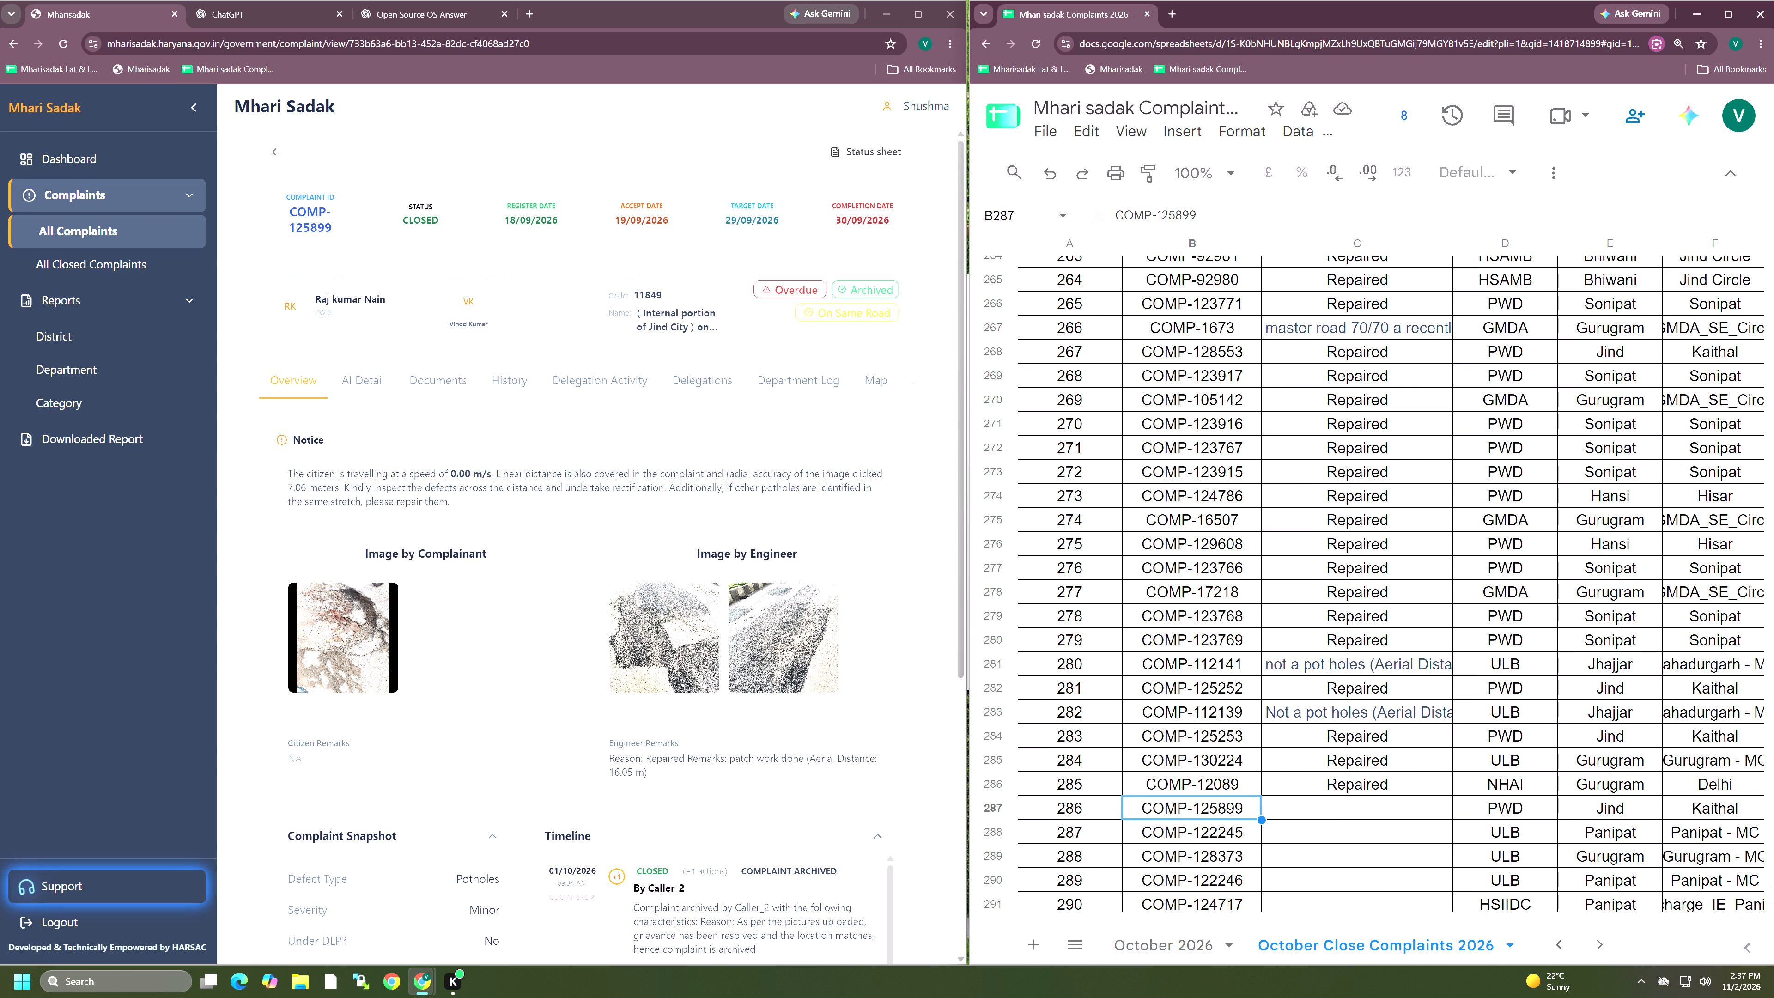
{"action": "scroll", "coordinate": [1381, 638], "scroll_direction": "down", "scroll_amount": 3}
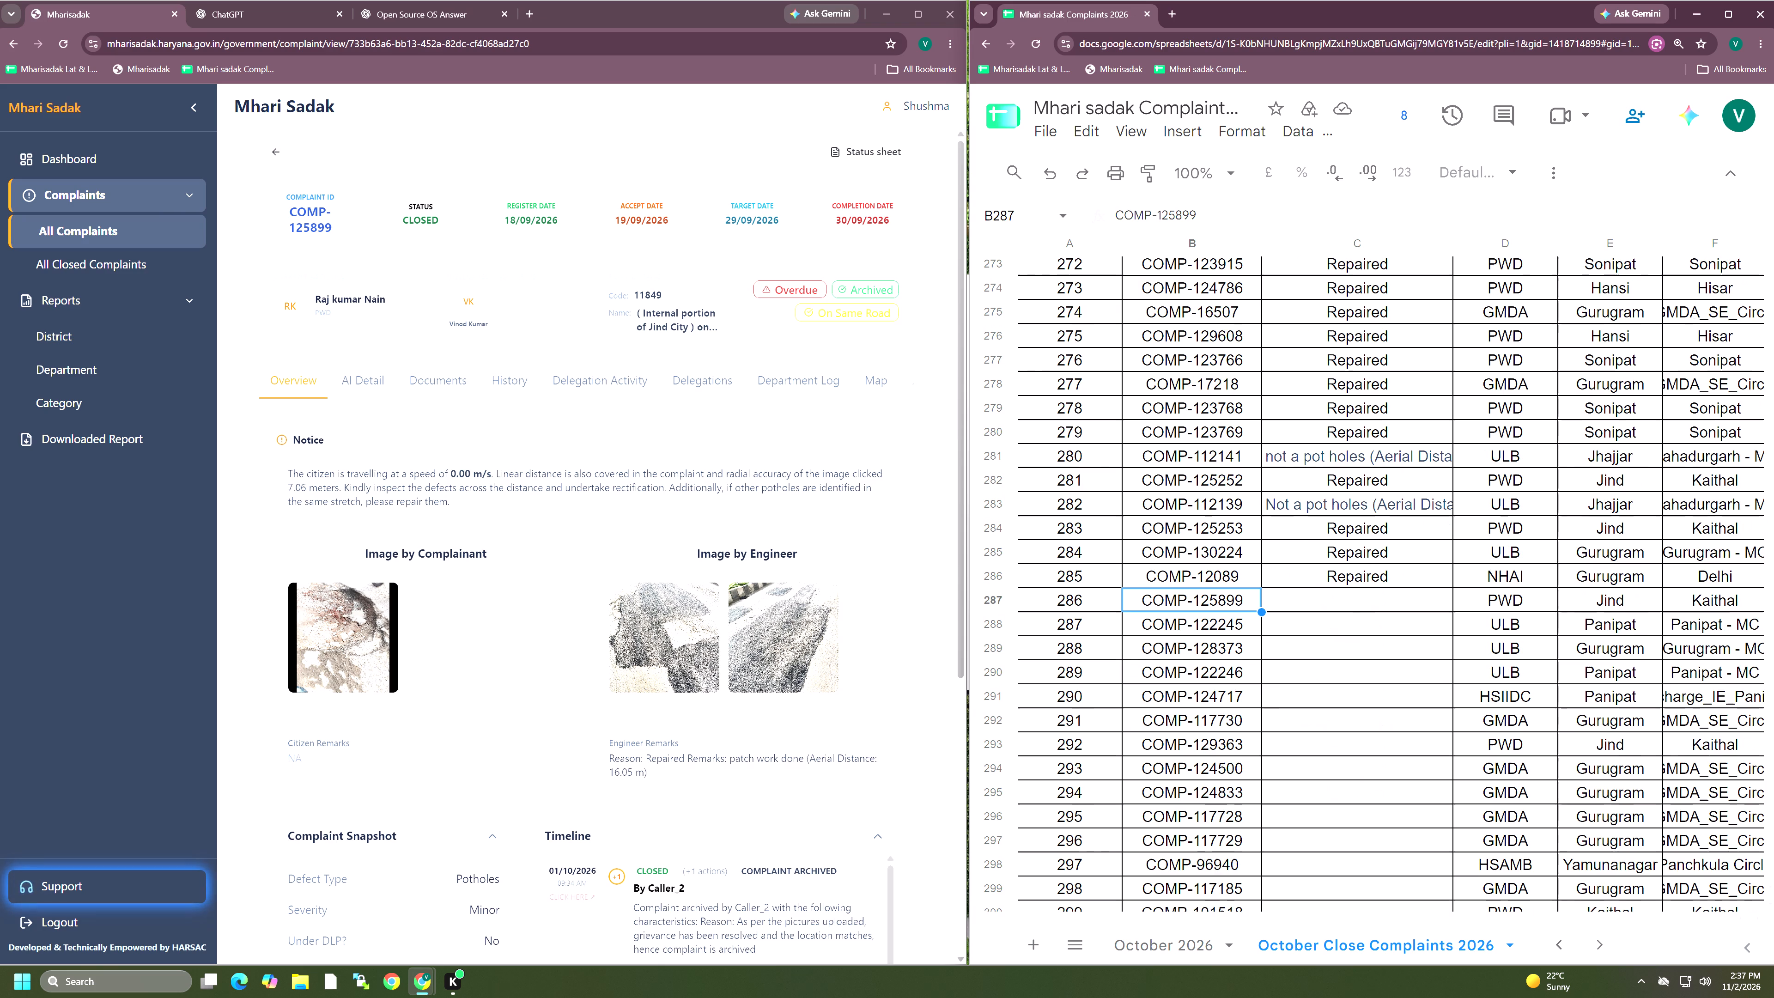
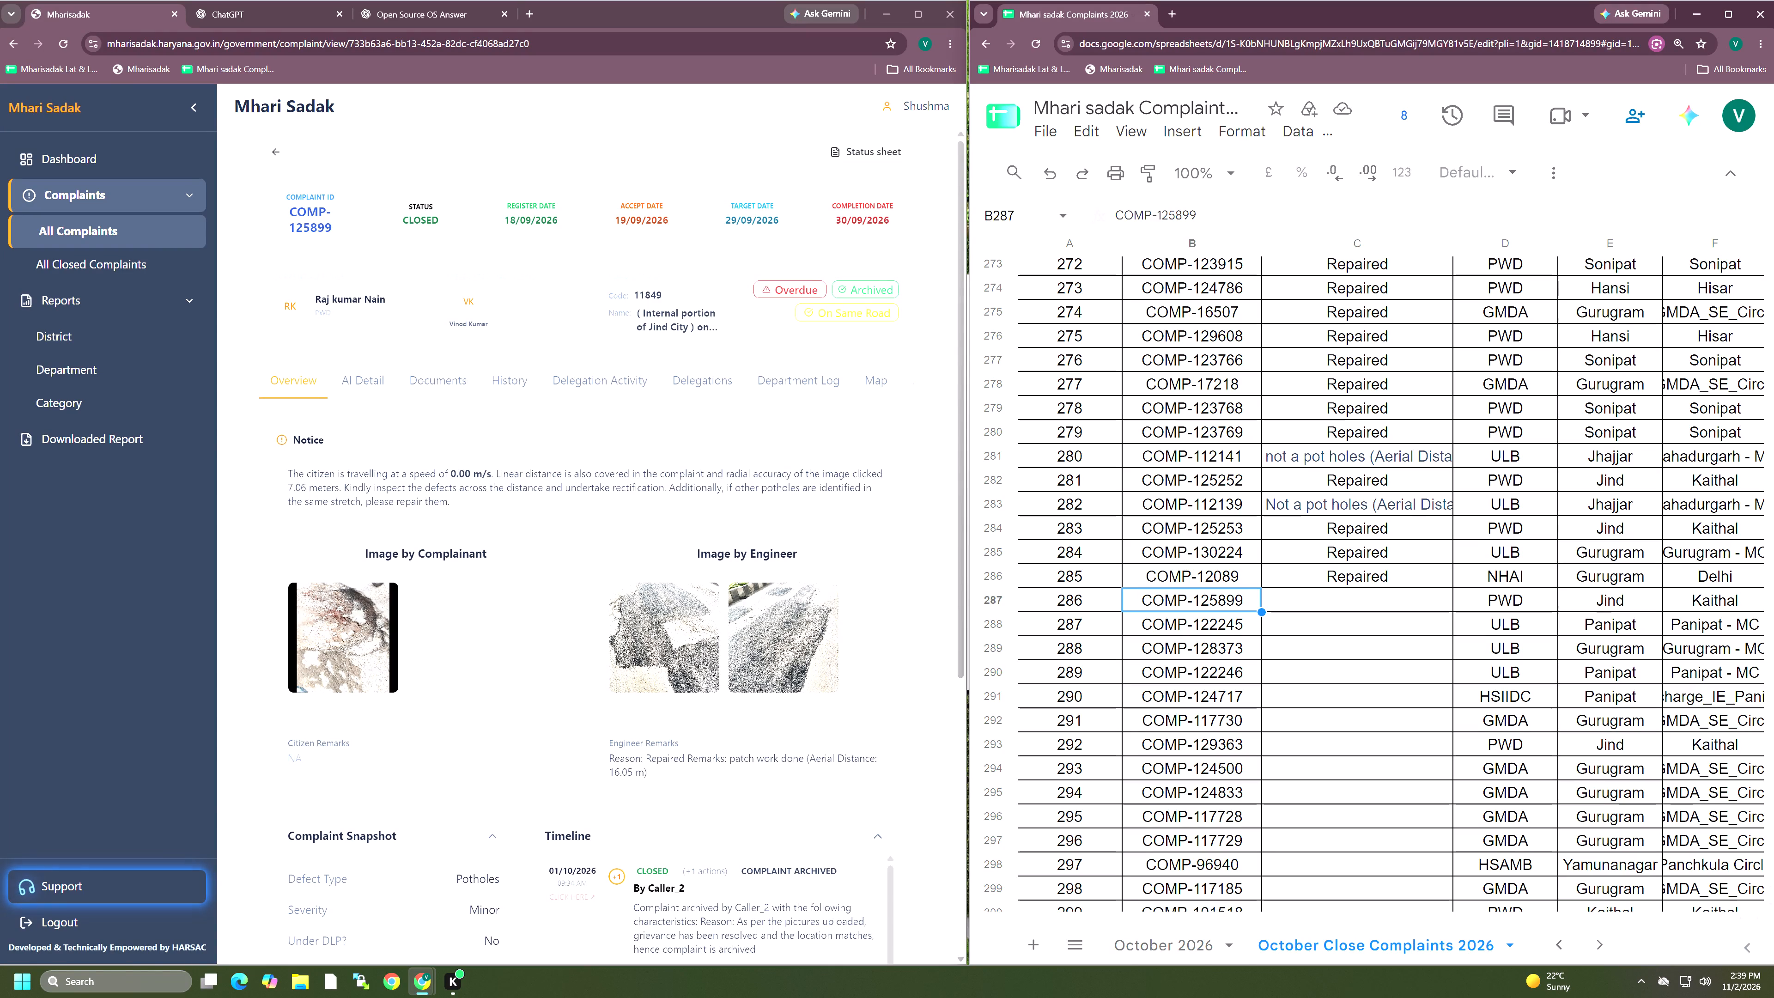
Look through the October Close Complaints 2026 sheet to examine how far its Repaired/Not column is filled in.
{"action": "scroll", "coordinate": [1369, 644], "scroll_direction": "up", "scroll_amount": 8}
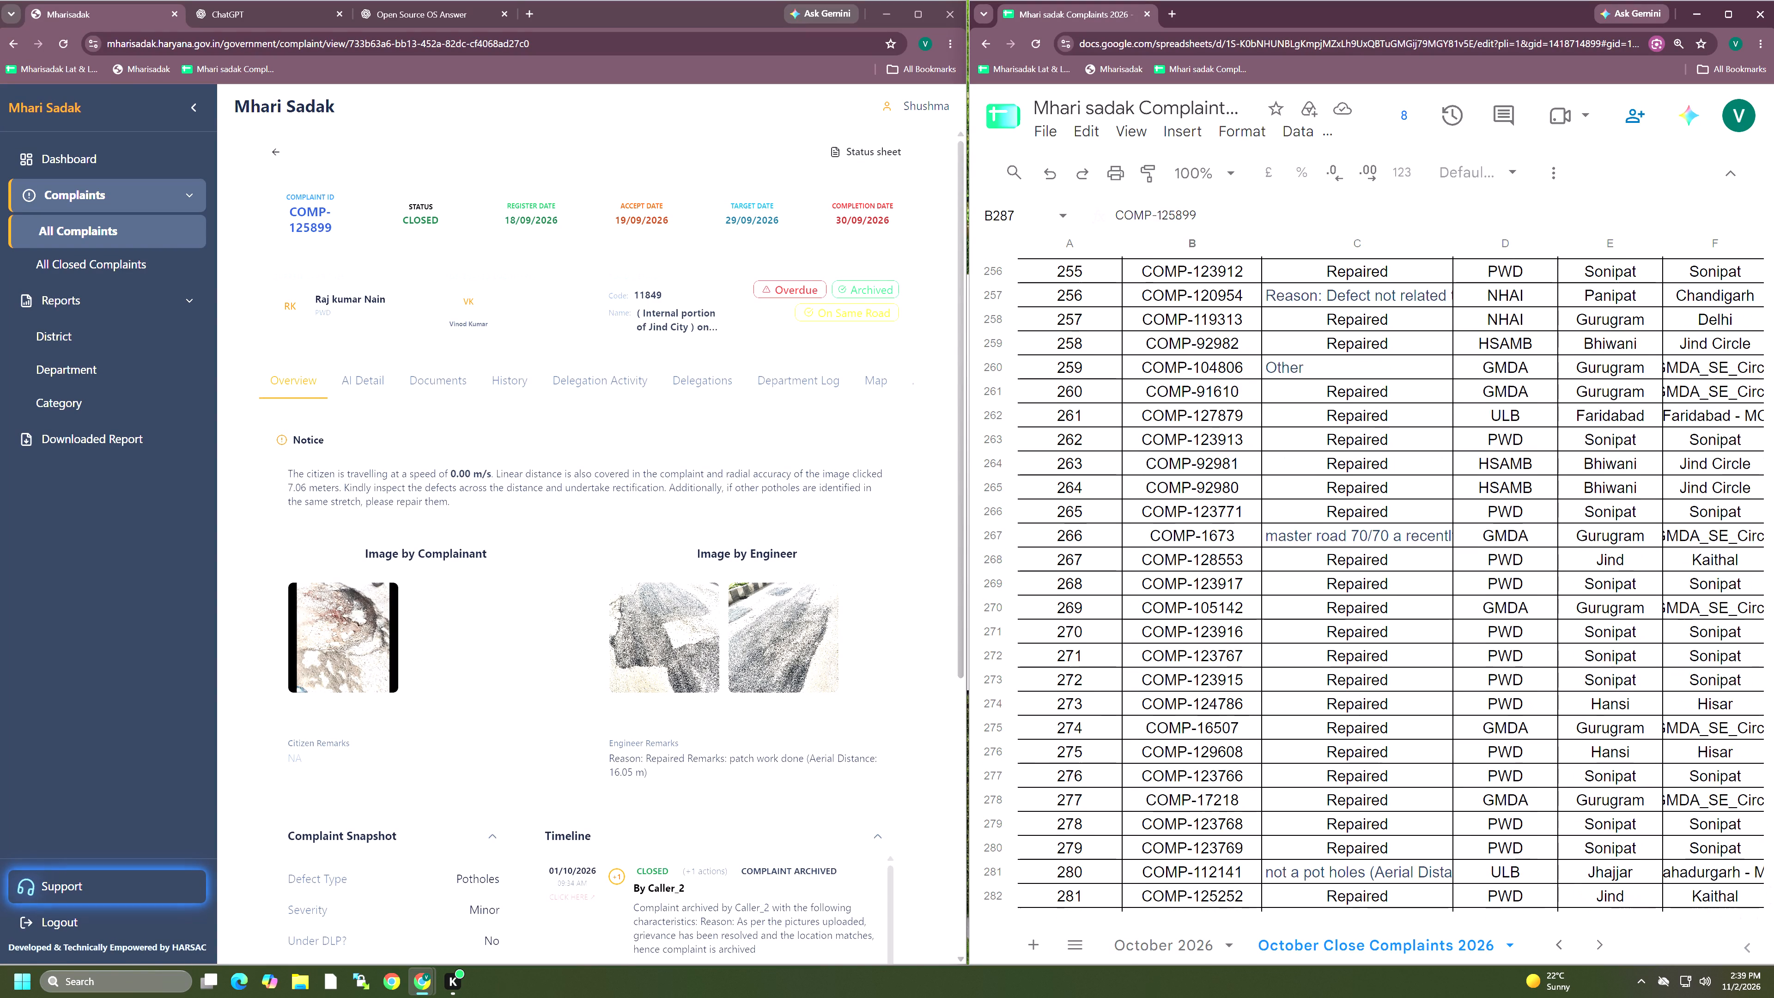
{"action": "scroll", "coordinate": [1367, 644], "scroll_direction": "up", "scroll_amount": 20}
{"action": "scroll", "coordinate": [1367, 644], "scroll_direction": "up", "scroll_amount": 20}
{"action": "scroll", "coordinate": [1367, 644], "scroll_direction": "up", "scroll_amount": 2}
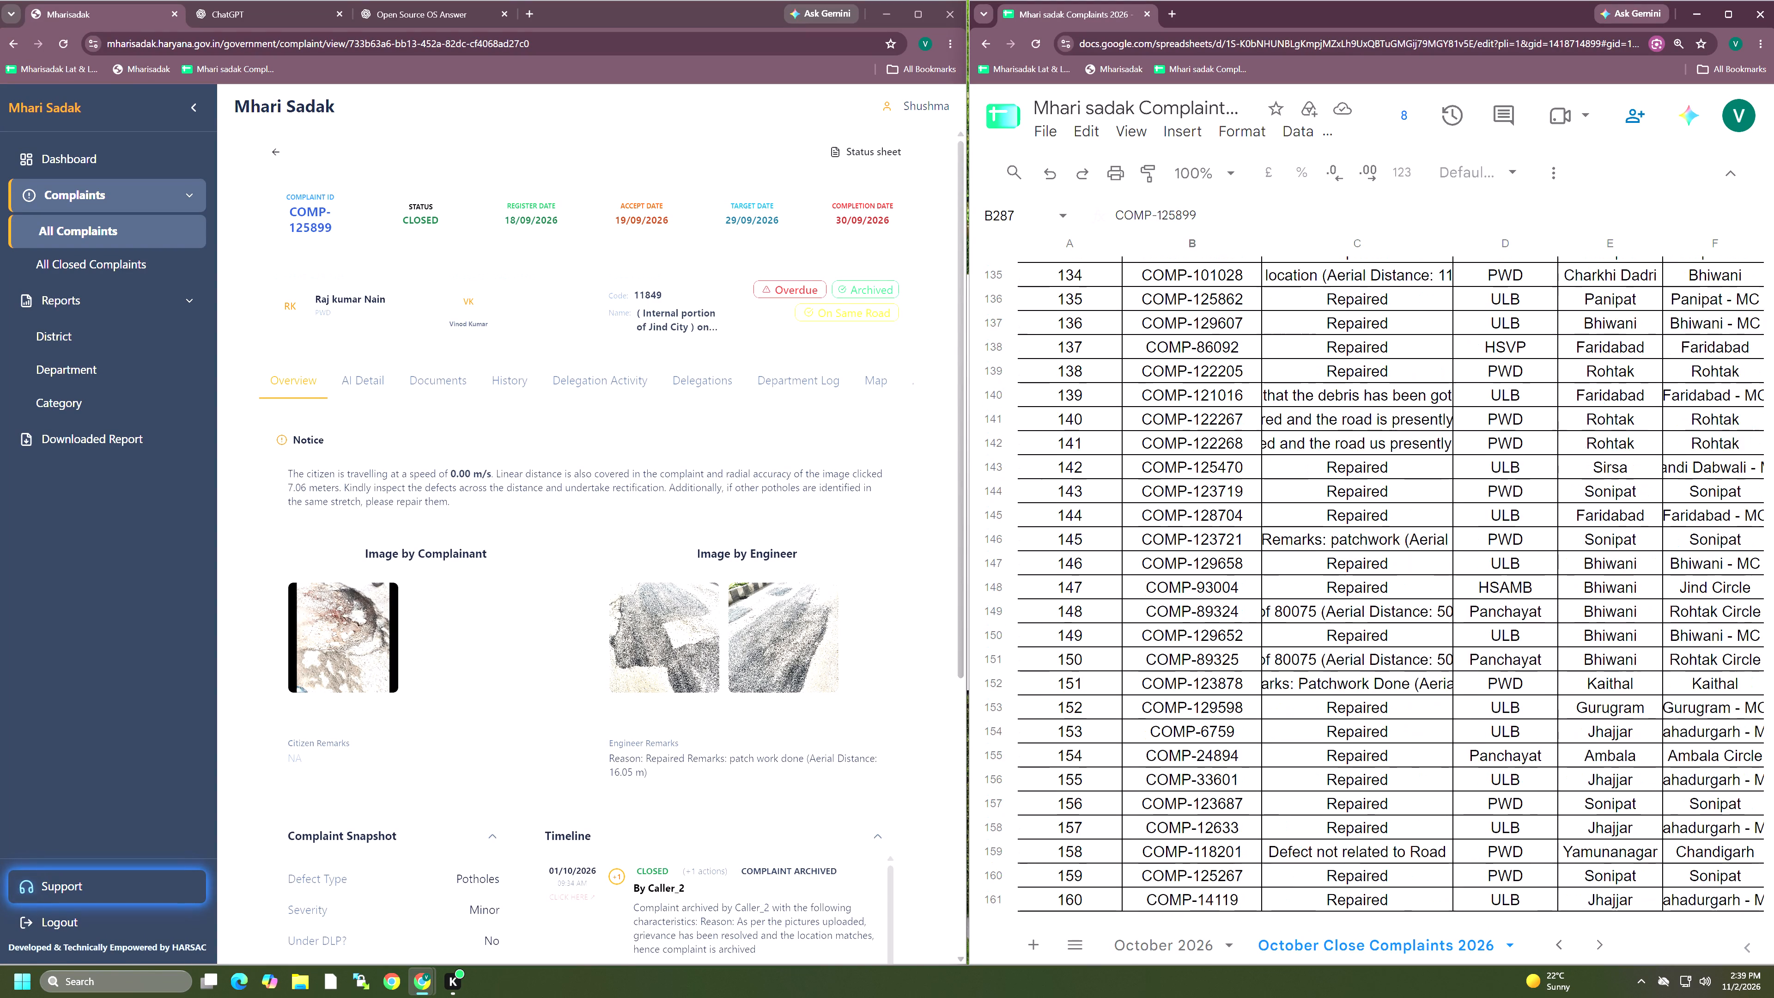
{"action": "scroll", "coordinate": [1373, 606], "scroll_direction": "up", "scroll_amount": 20}
{"action": "scroll", "coordinate": [1373, 606], "scroll_direction": "up", "scroll_amount": 20}
{"action": "scroll", "coordinate": [1373, 606], "scroll_direction": "up", "scroll_amount": 2}
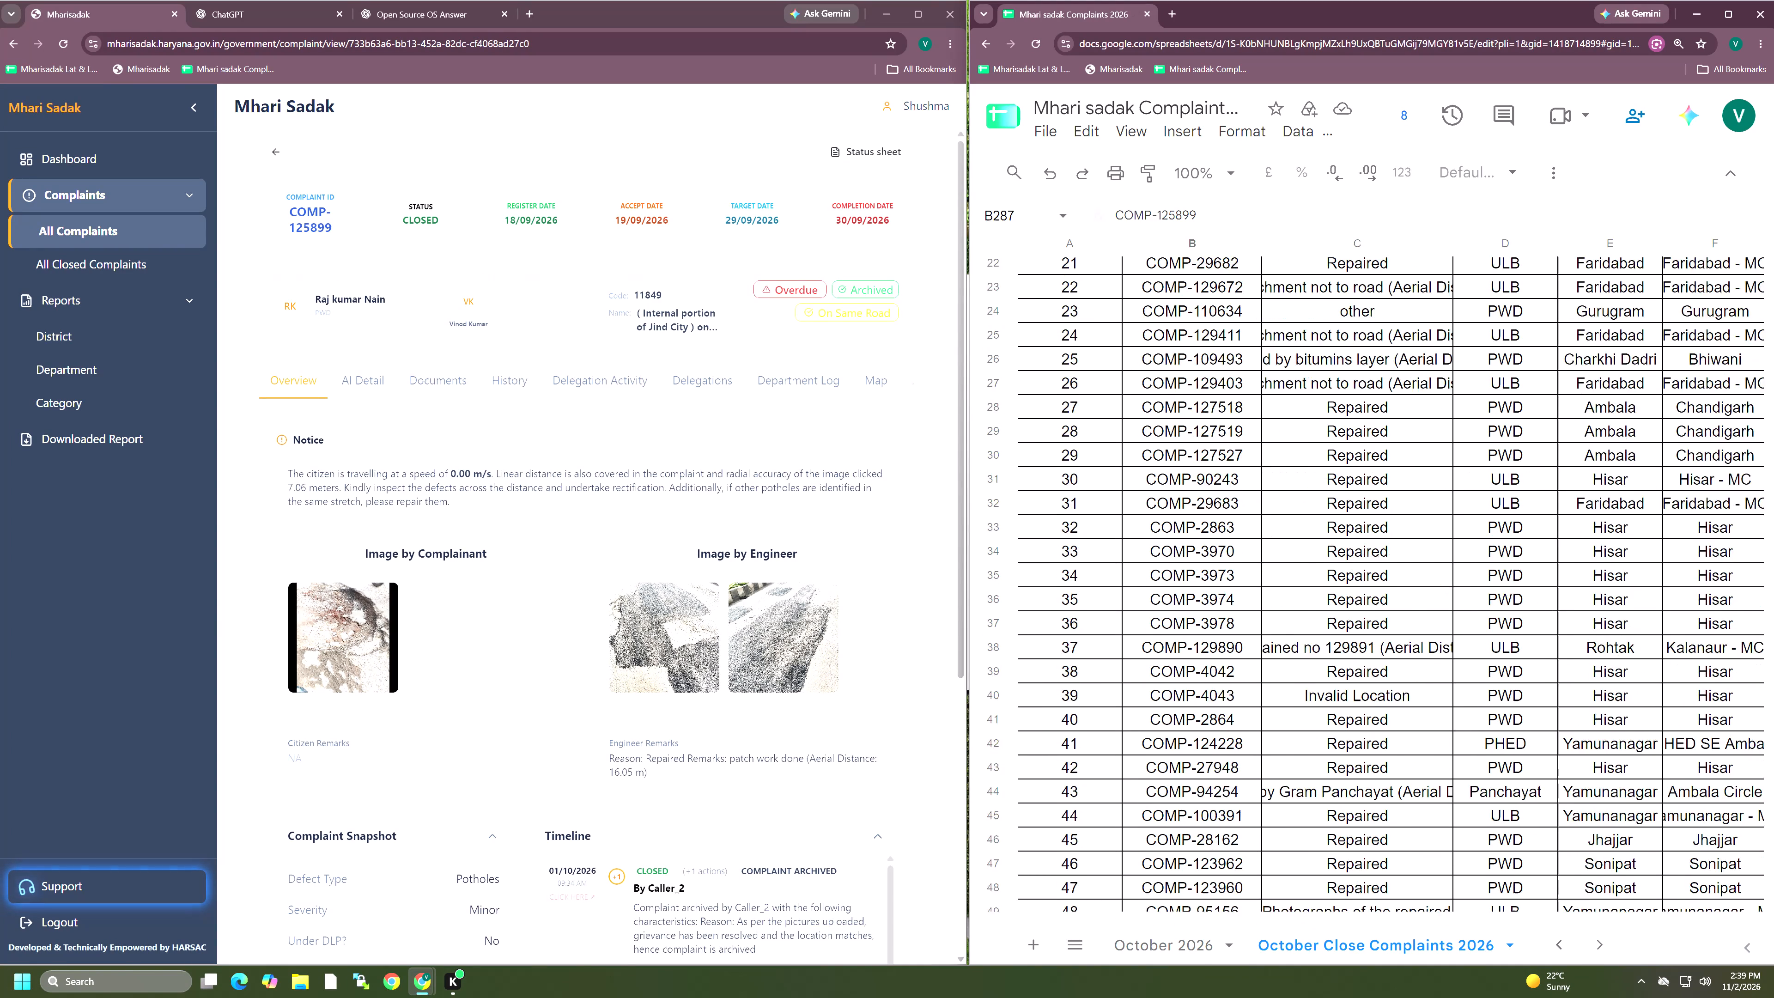
{"action": "scroll", "coordinate": [1357, 612], "scroll_direction": "up", "scroll_amount": 13}
{"action": "scroll", "coordinate": [1402, 521], "scroll_direction": "up", "scroll_amount": 6}
{"action": "scroll", "coordinate": [1561, 373], "scroll_direction": "up", "scroll_amount": 8}
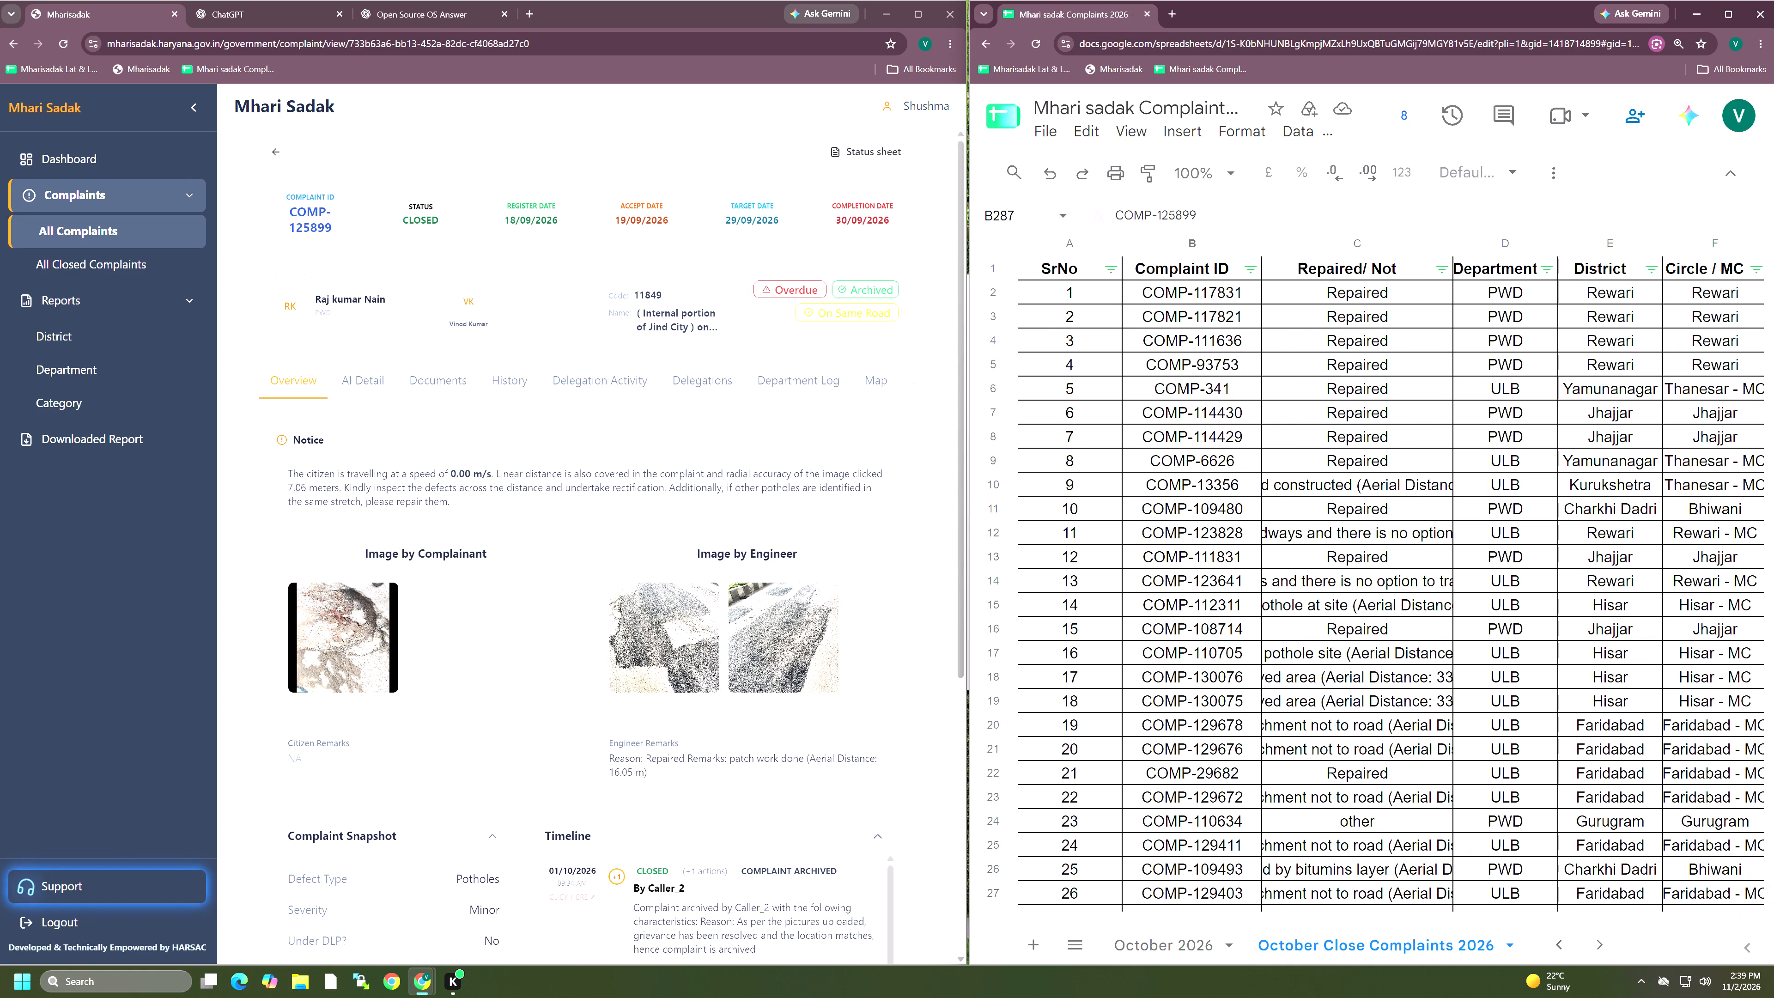
{"action": "scroll", "coordinate": [1704, 451], "scroll_direction": "up", "scroll_amount": 6}
{"action": "scroll", "coordinate": [1507, 414], "scroll_direction": "up", "scroll_amount": 10}
{"action": "scroll", "coordinate": [1537, 466], "scroll_direction": "down", "scroll_amount": 17}
{"action": "scroll", "coordinate": [1452, 512], "scroll_direction": "down", "scroll_amount": 16}
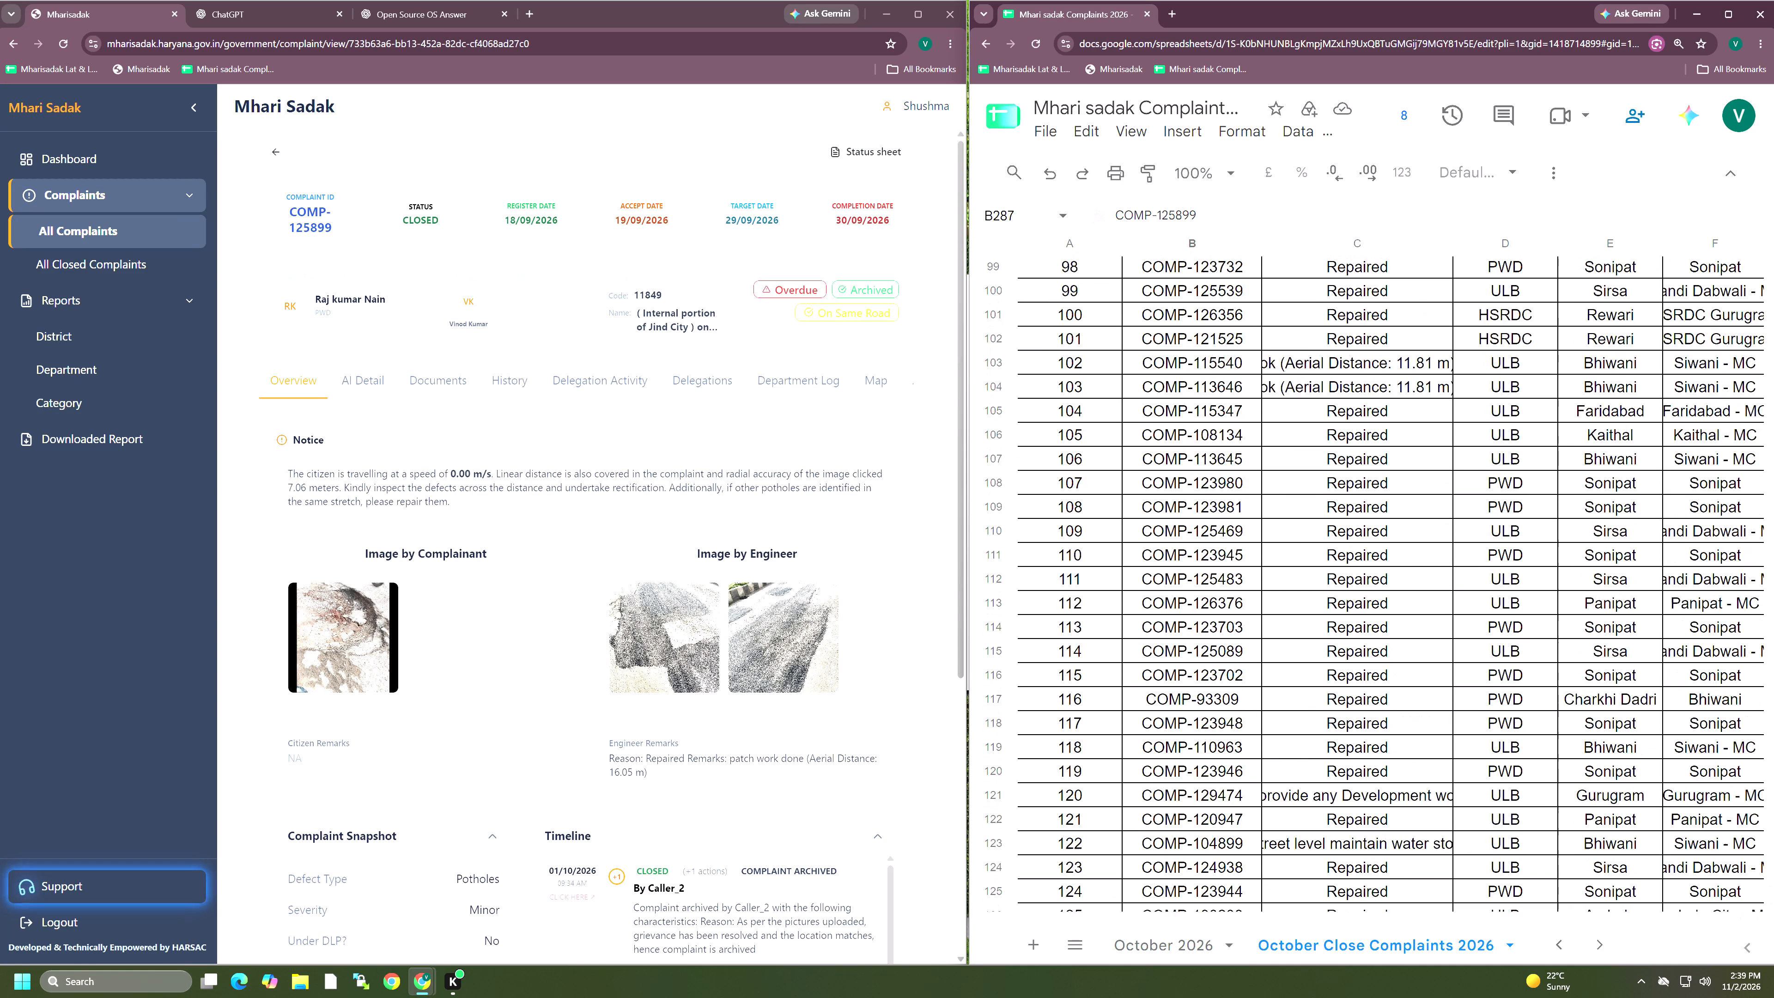
{"action": "scroll", "coordinate": [1383, 604], "scroll_direction": "down", "scroll_amount": 14}
{"action": "scroll", "coordinate": [1467, 667], "scroll_direction": "down", "scroll_amount": 10}
{"action": "scroll", "coordinate": [1403, 728], "scroll_direction": "down", "scroll_amount": 5}
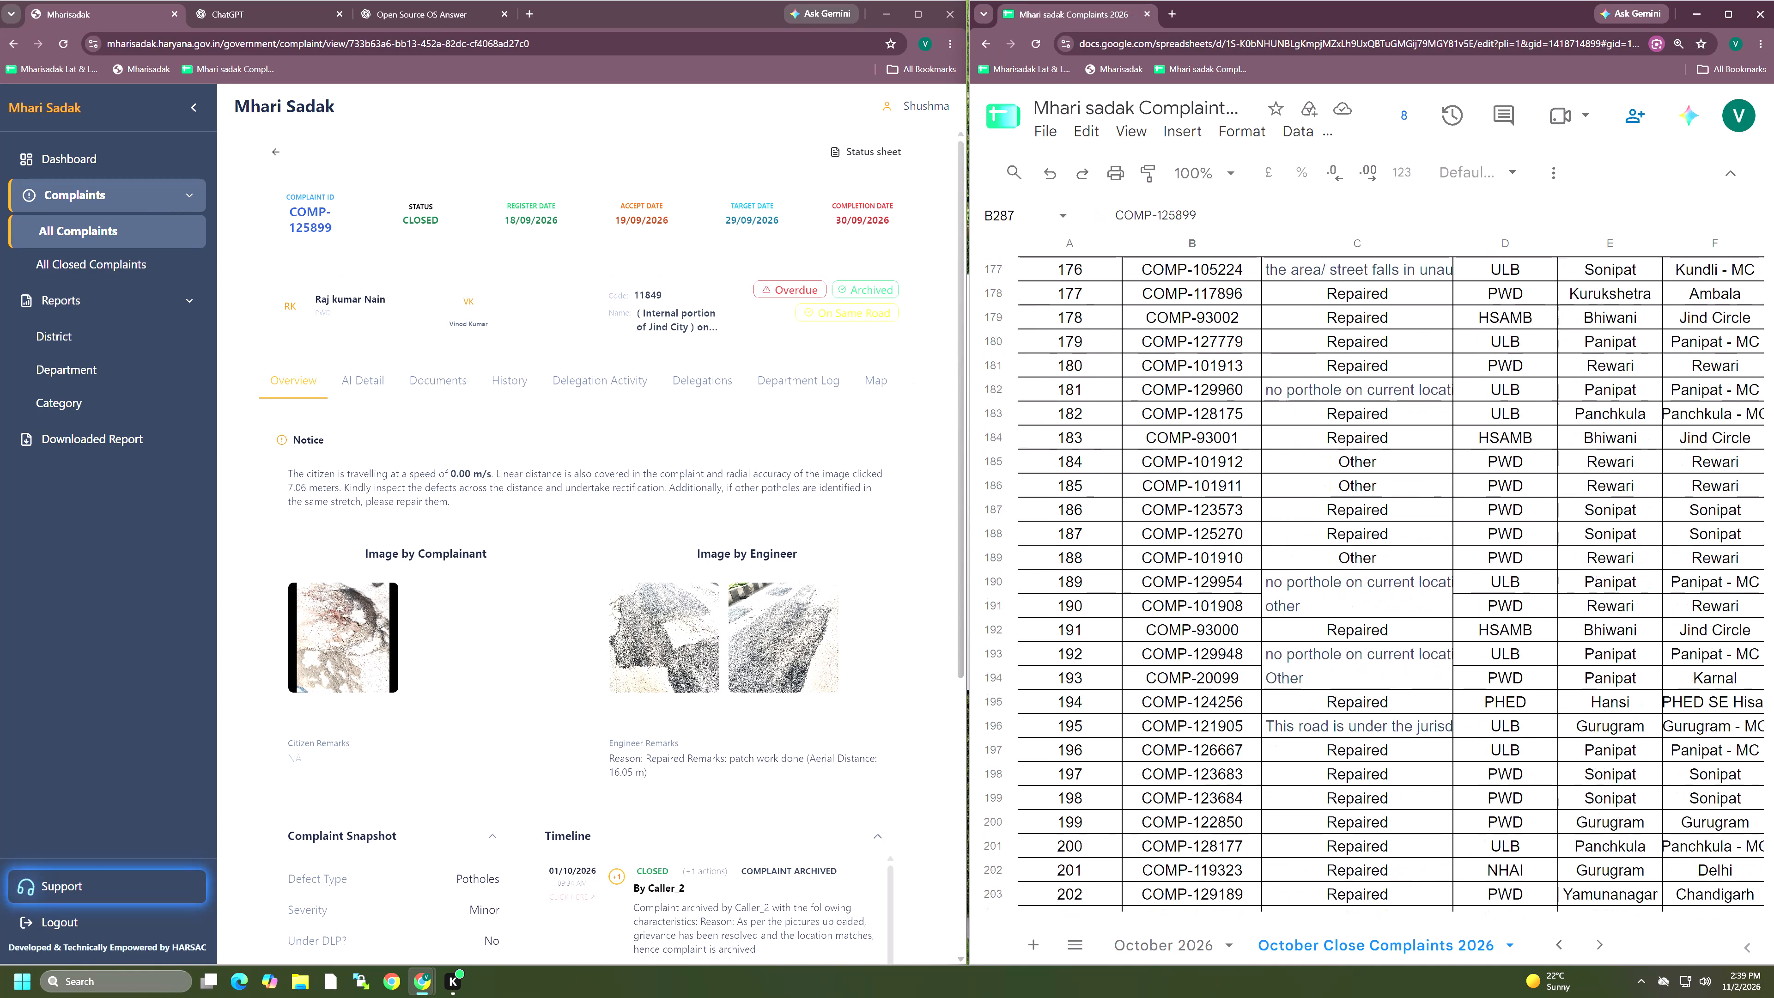
{"action": "scroll", "coordinate": [1391, 770], "scroll_direction": "down", "scroll_amount": 15}
{"action": "scroll", "coordinate": [1381, 706], "scroll_direction": "down", "scroll_amount": 6}
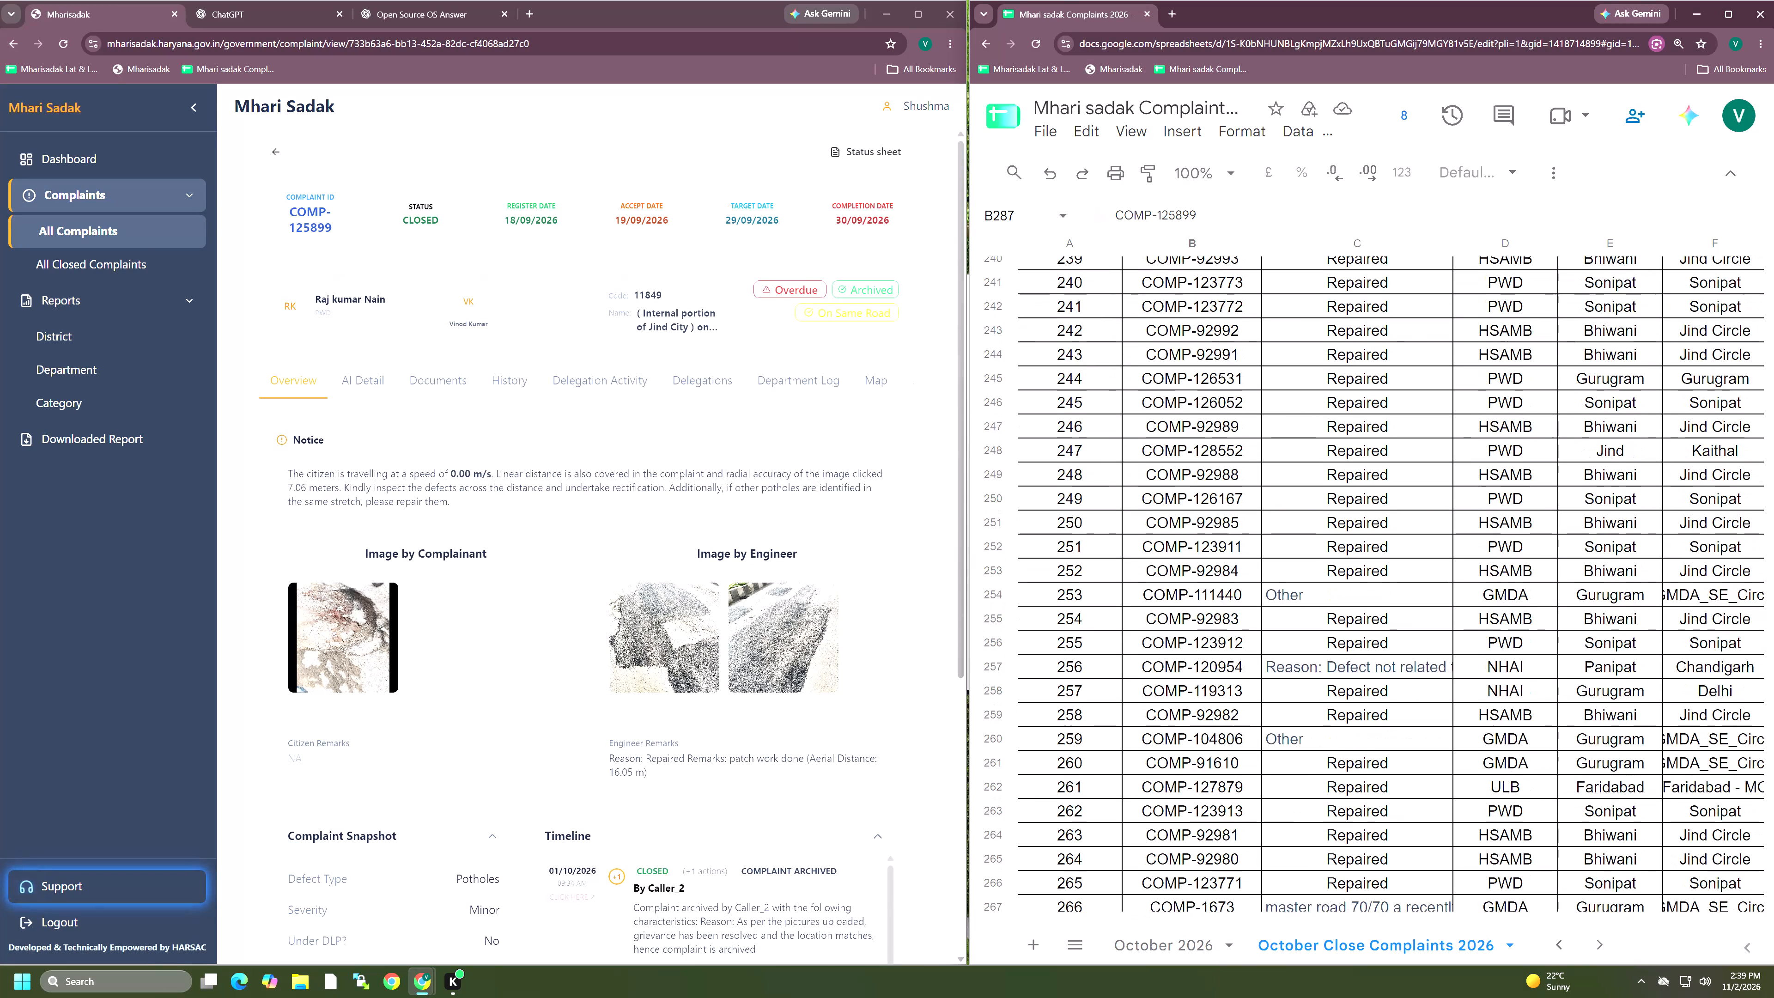
{"action": "scroll", "coordinate": [1381, 706], "scroll_direction": "down", "scroll_amount": 16}
{"action": "scroll", "coordinate": [1381, 706], "scroll_direction": "up", "scroll_amount": 3}
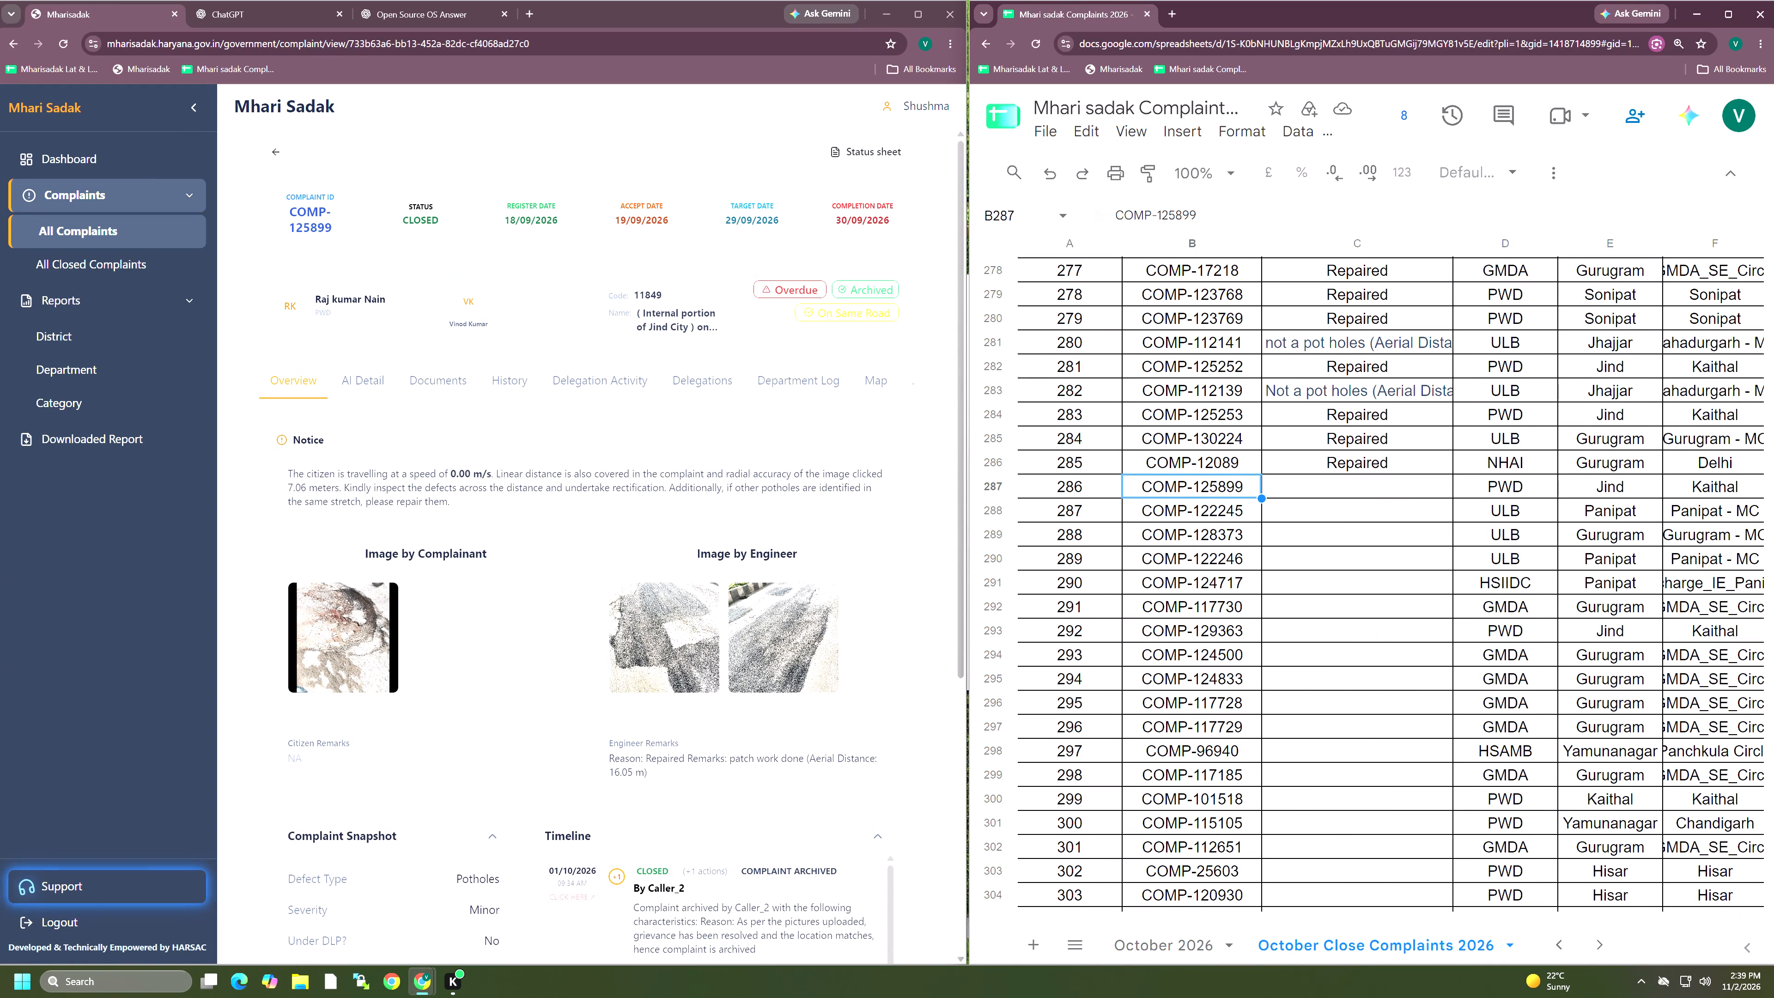
{"action": "left_click", "coordinate": [1240, 504]}
{"action": "left_click", "coordinate": [1216, 488]}
{"action": "scroll", "coordinate": [604, 542], "scroll_direction": "up", "scroll_amount": 1}
{"action": "left_click", "coordinate": [1370, 481]}
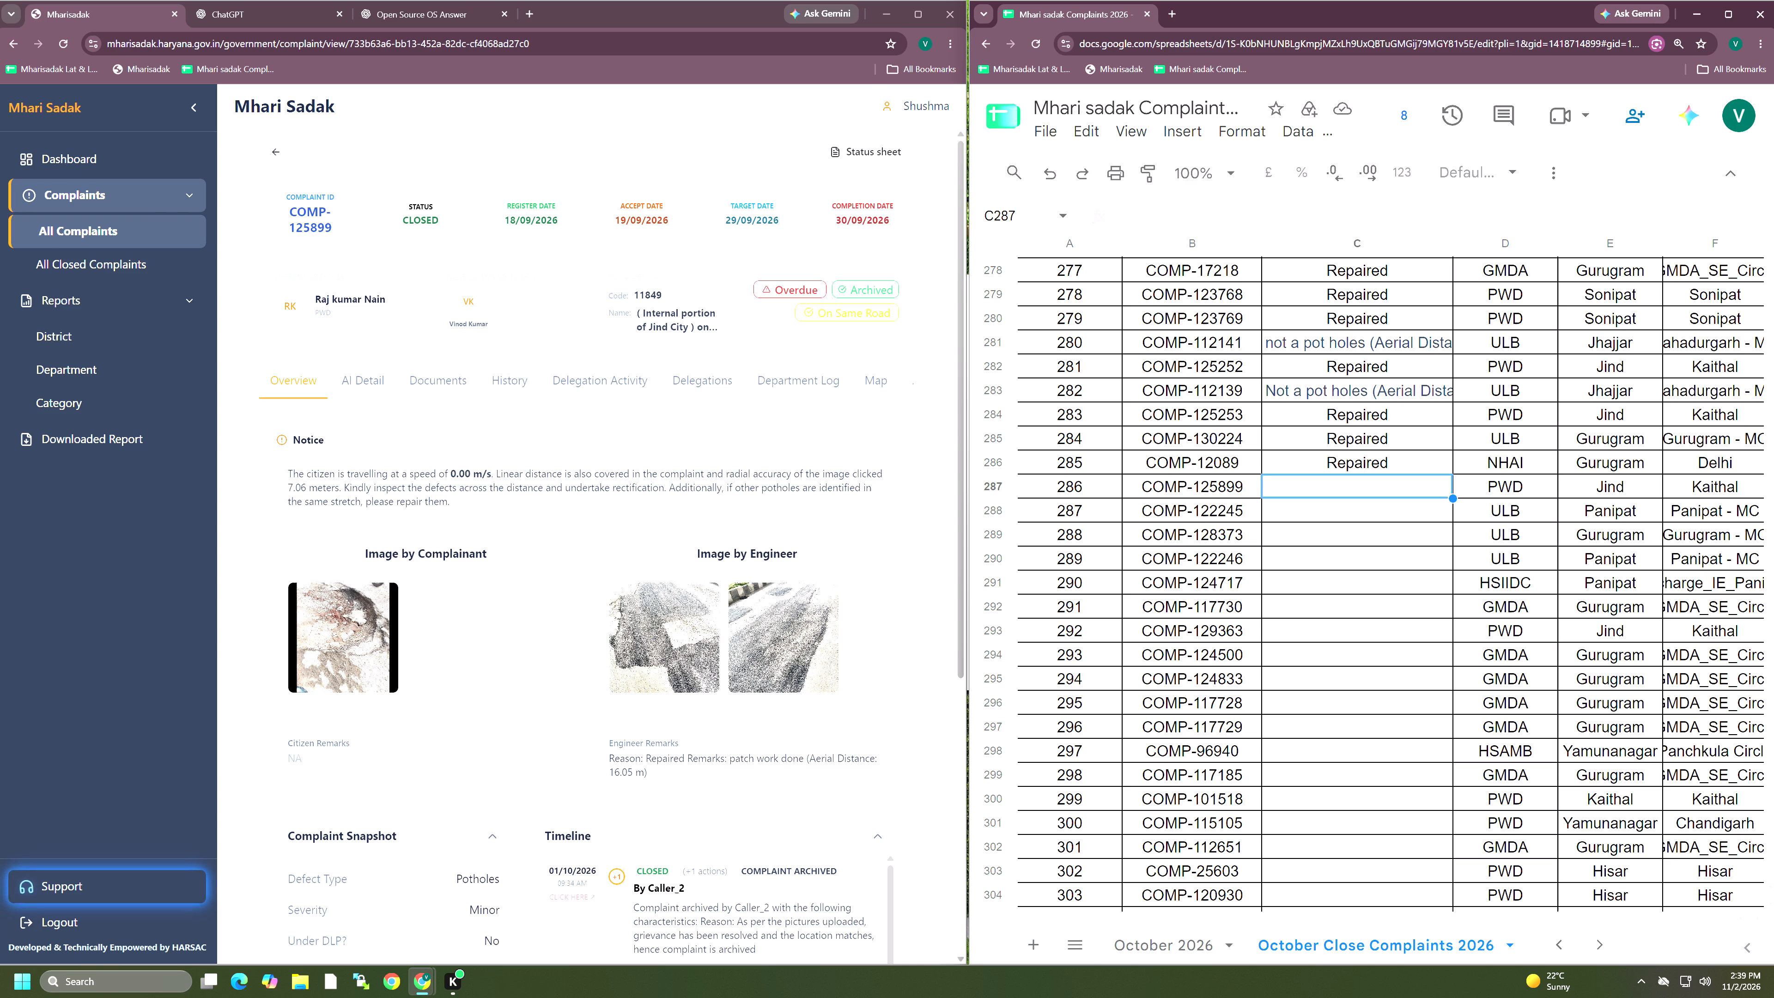
{"action": "key", "text": "ctrl+d"}
{"action": "left_click", "coordinate": [1240, 509]}
{"action": "key", "text": "ctrl+c"}
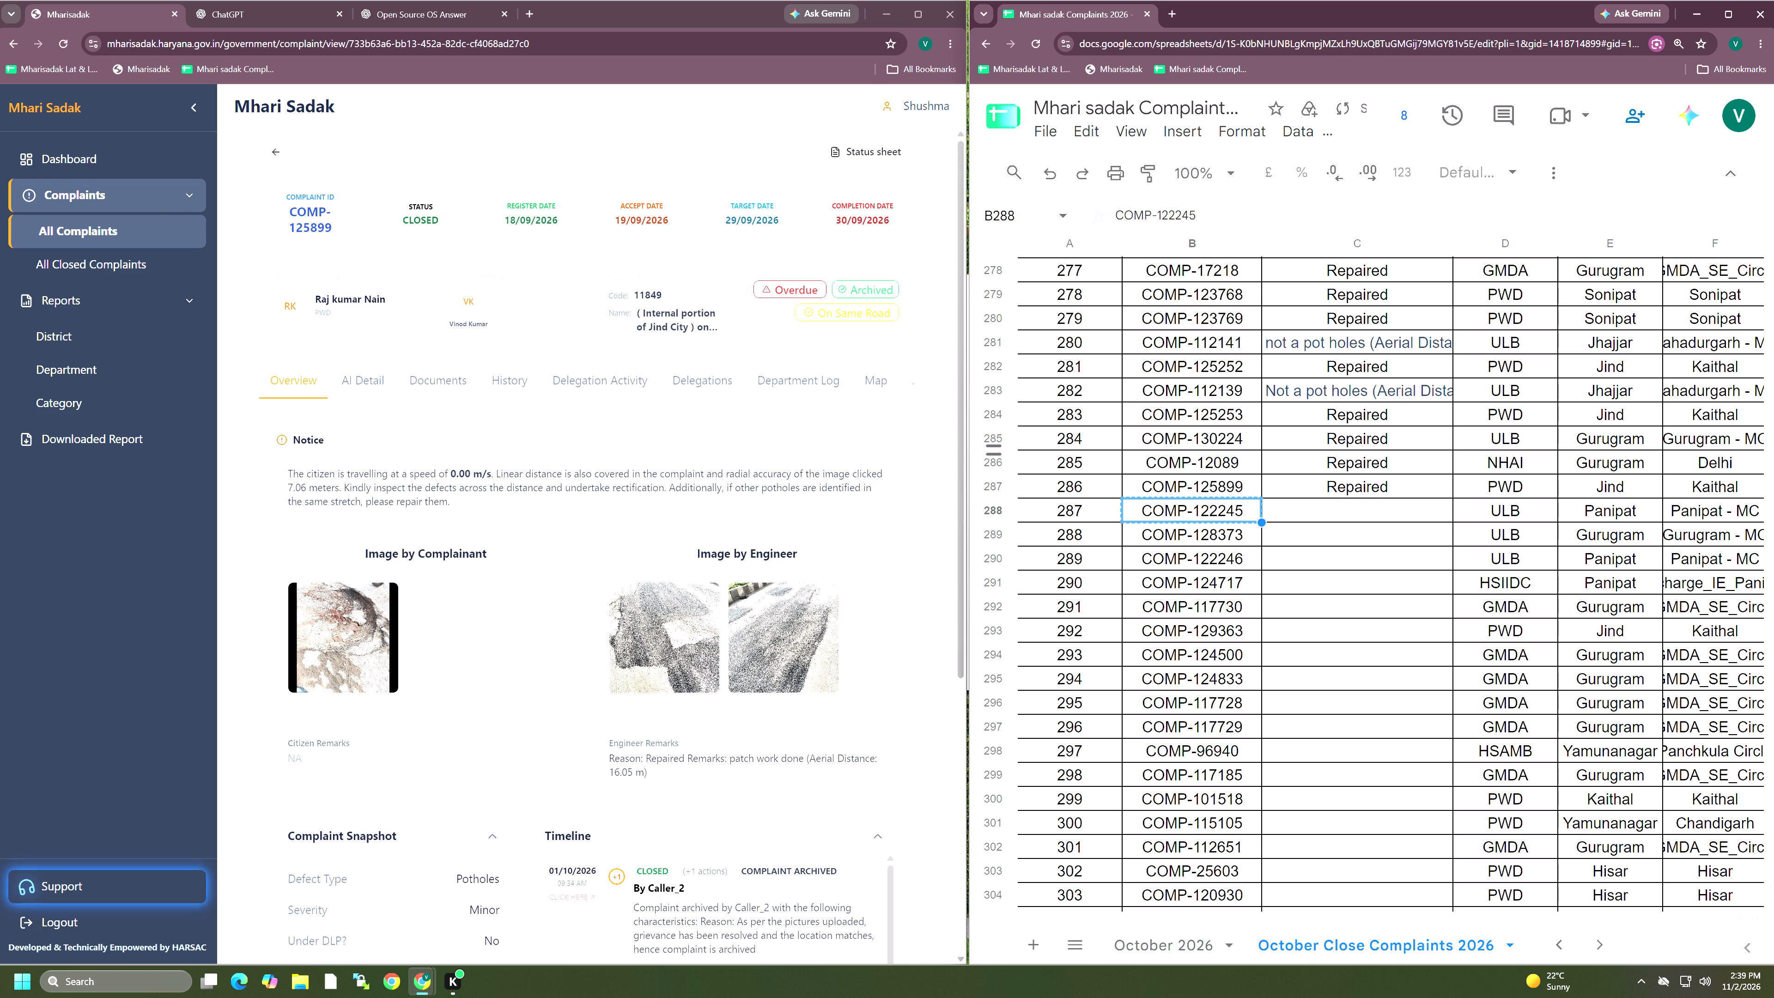
{"action": "left_click", "coordinate": [275, 156]}
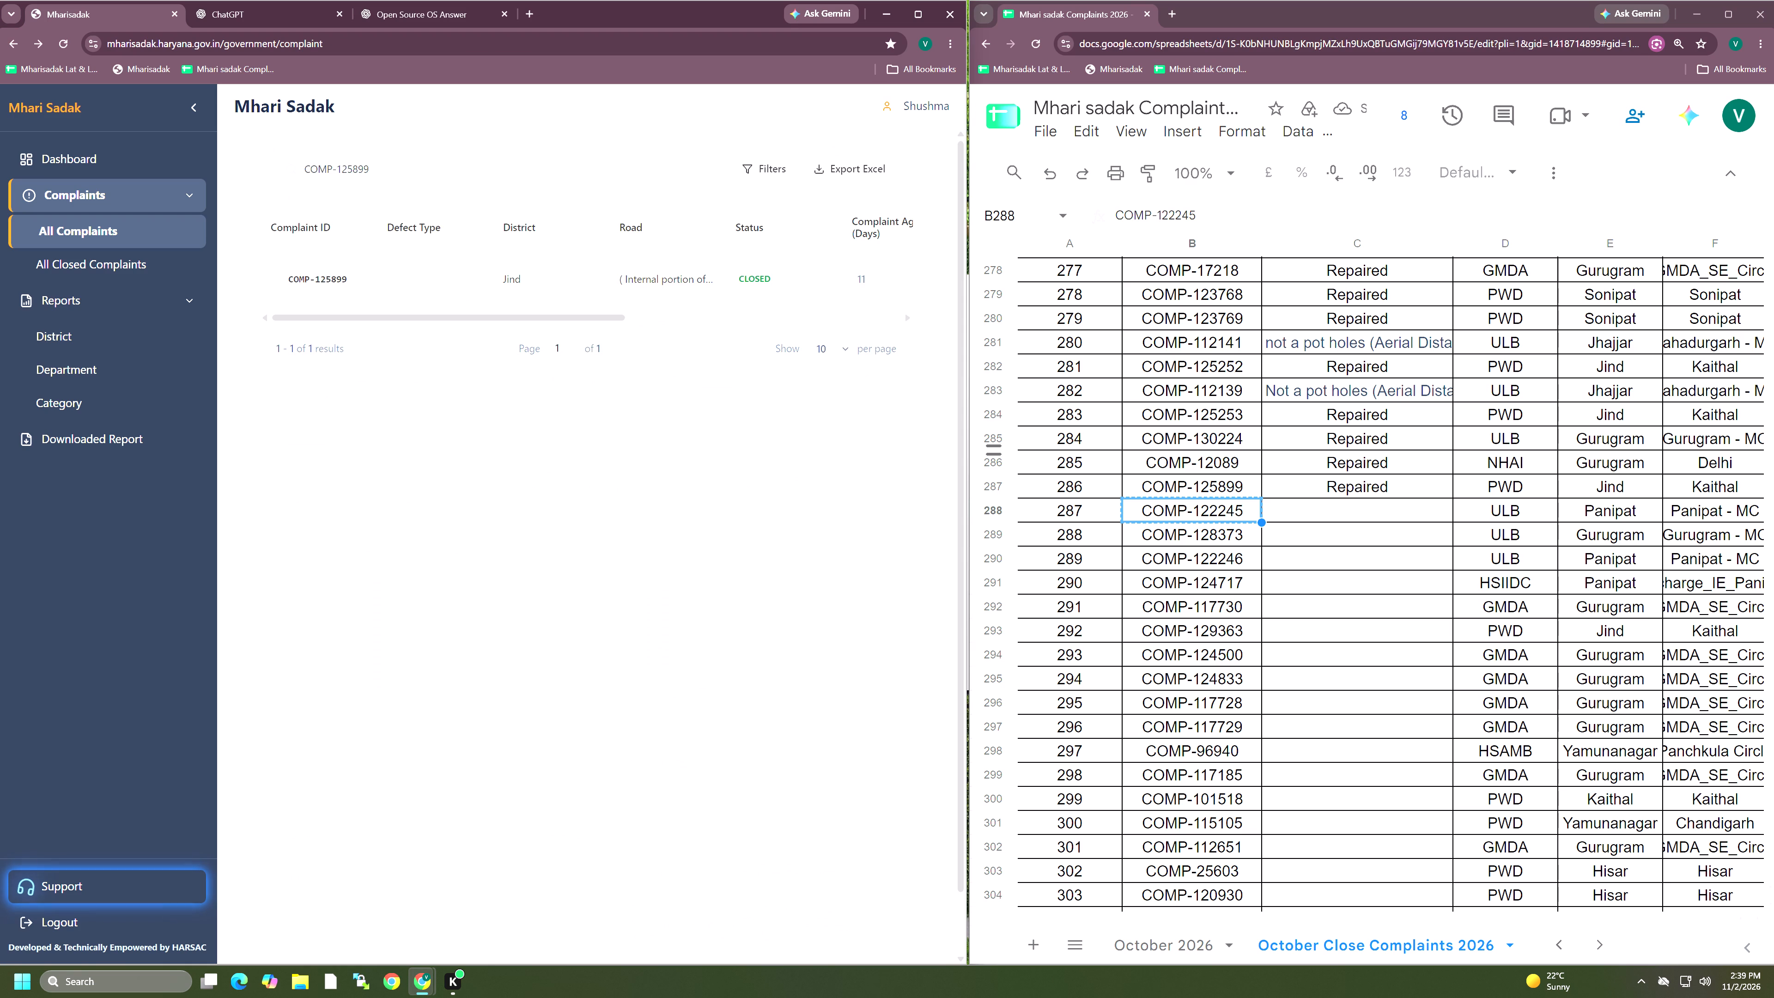
{"action": "left_click_drag", "start_coordinate": [371, 168], "coordinate": [223, 204]}
{"action": "key", "text": "ctrl+v"}
{"action": "left_click", "coordinate": [519, 282]}
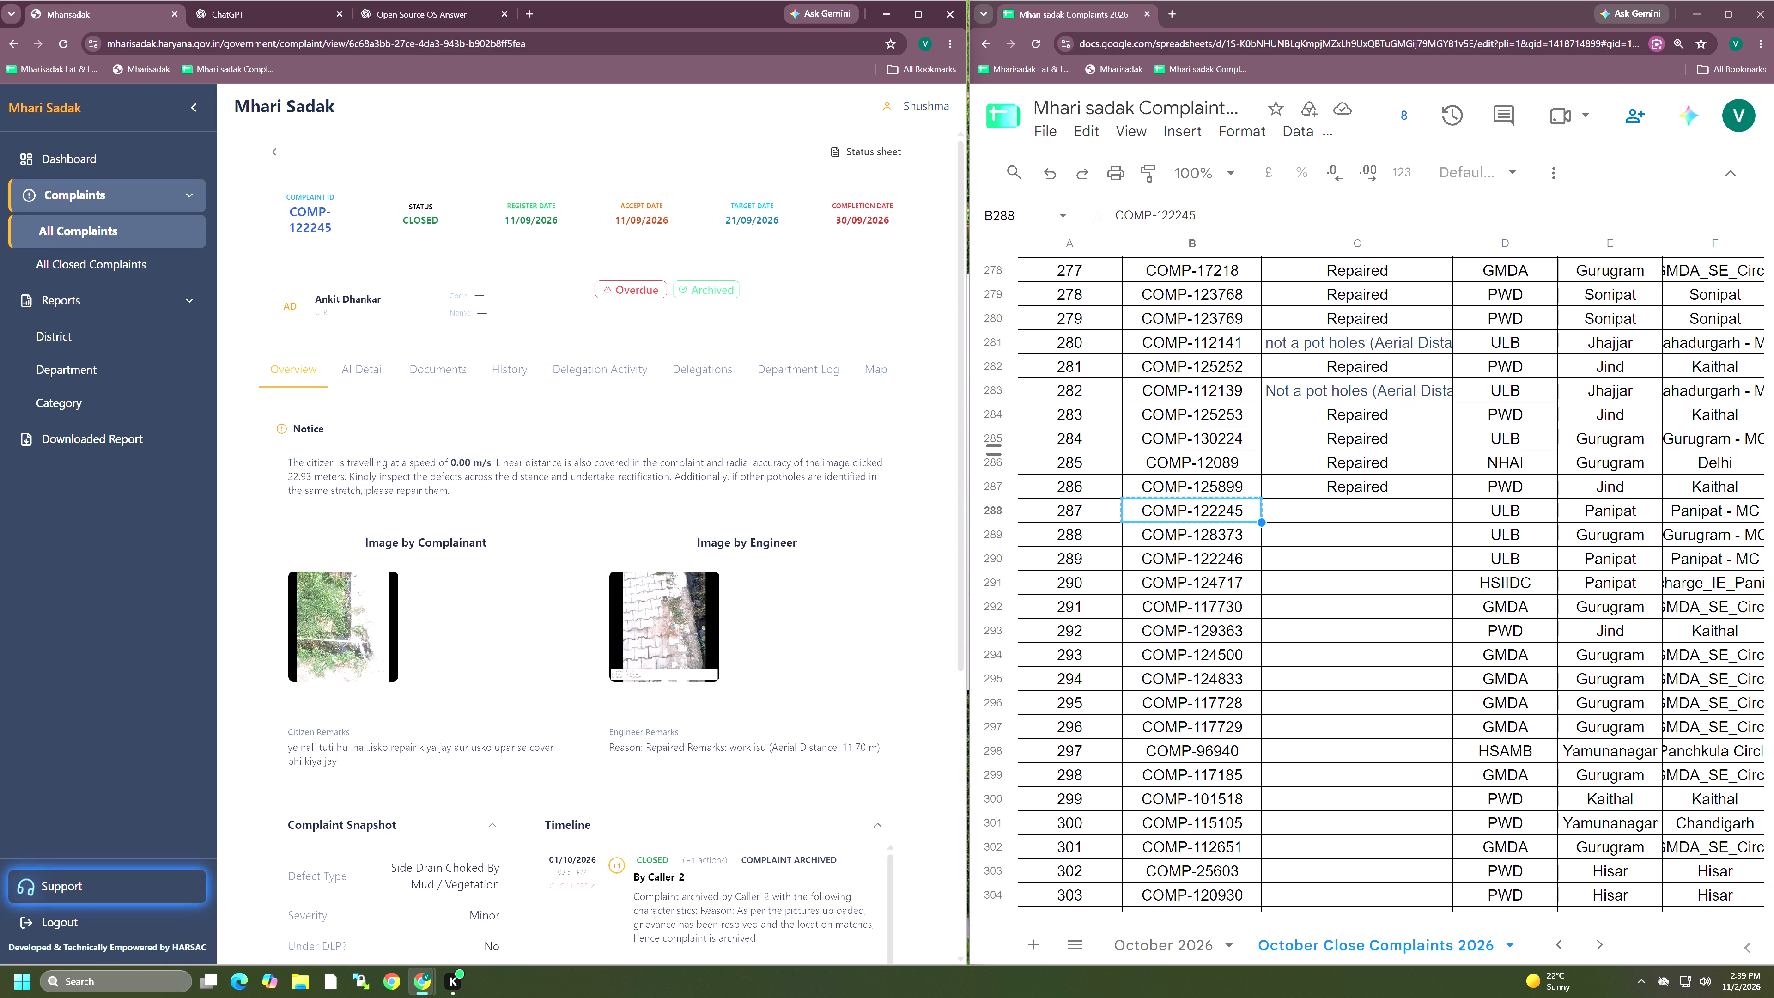
{"action": "left_click", "coordinate": [1361, 508]}
{"action": "key", "text": "ctrl+d"}
{"action": "left_click", "coordinate": [1221, 541]}
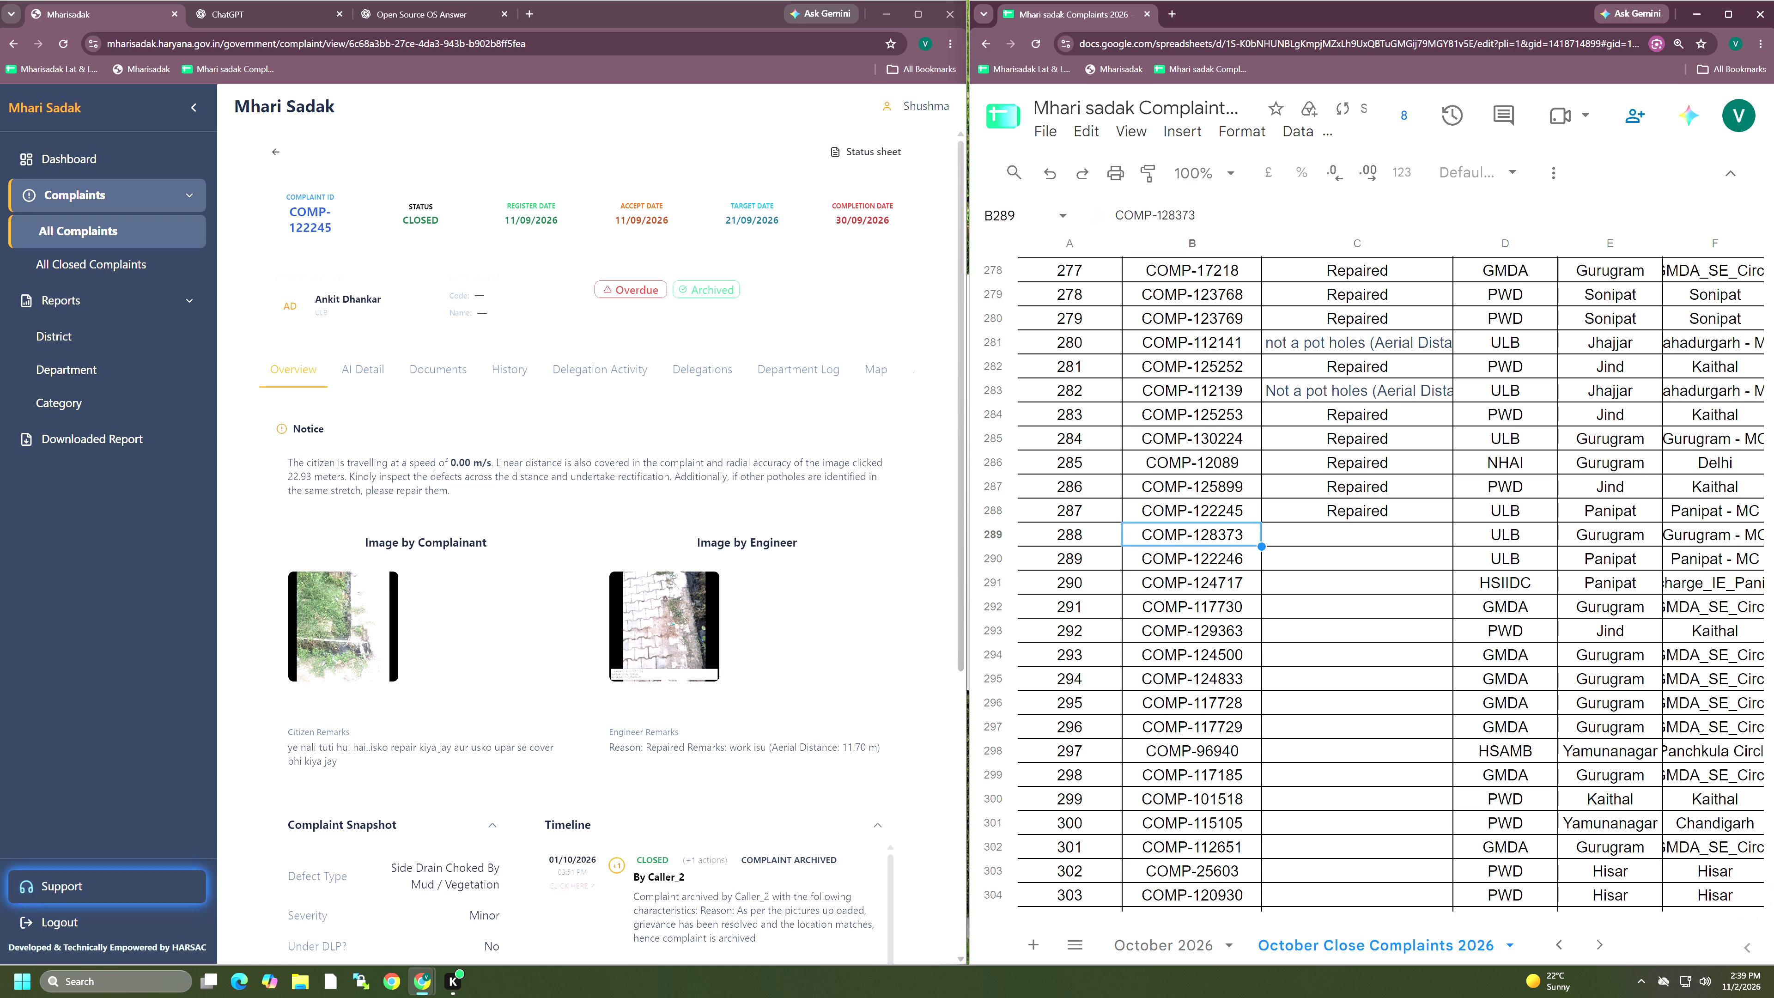
{"action": "key", "text": "ctrl+c"}
{"action": "left_click", "coordinate": [279, 153]}
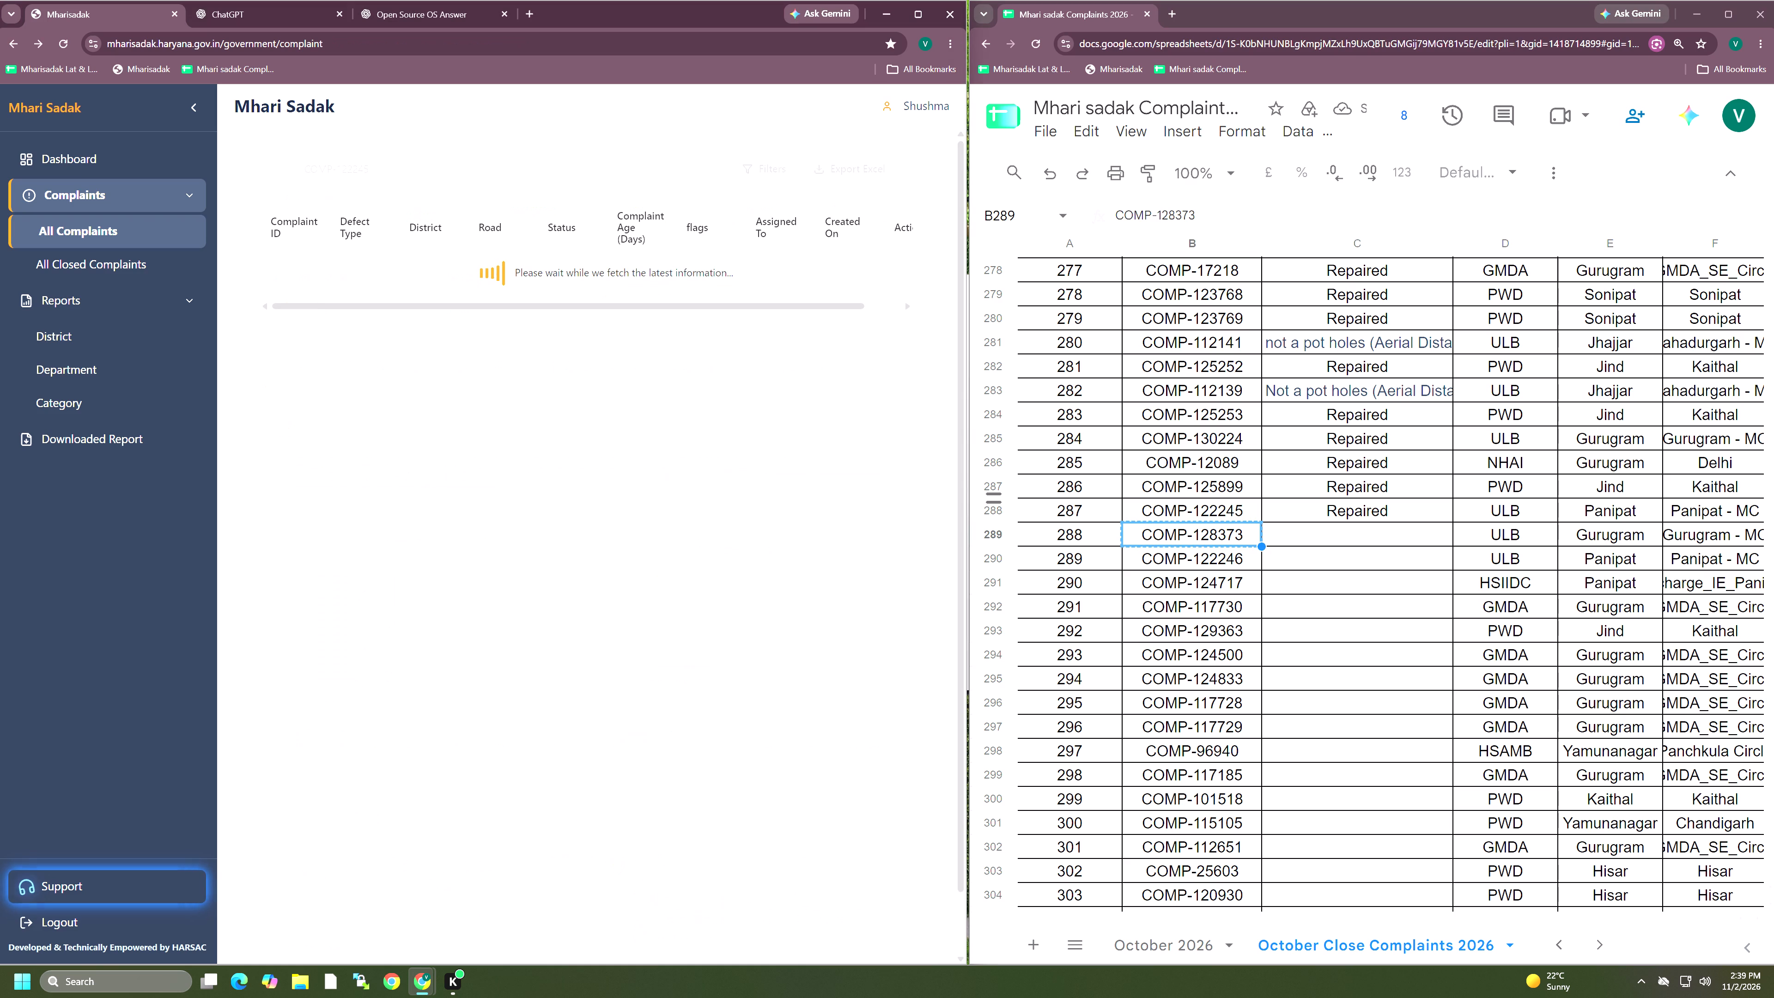
{"action": "left_click_drag", "start_coordinate": [374, 173], "coordinate": [213, 184]}
{"action": "key", "text": "ctrl+v"}
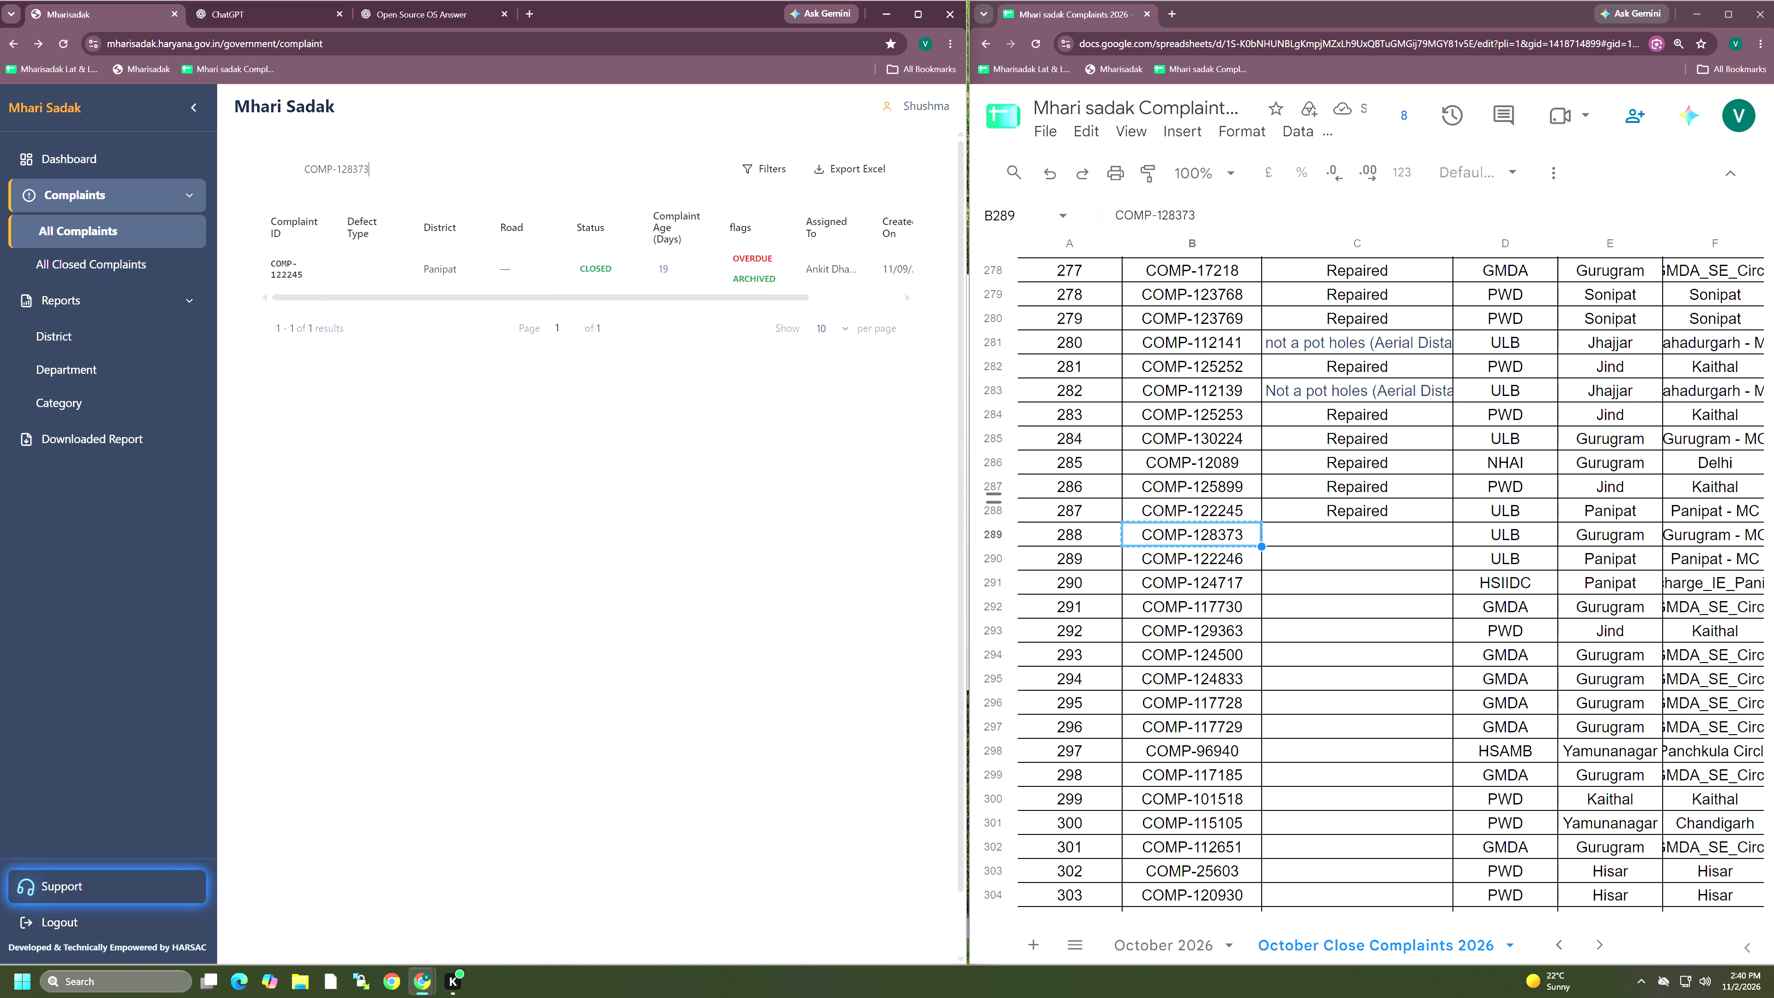
{"action": "left_click_drag", "start_coordinate": [516, 272], "coordinate": [525, 284]}
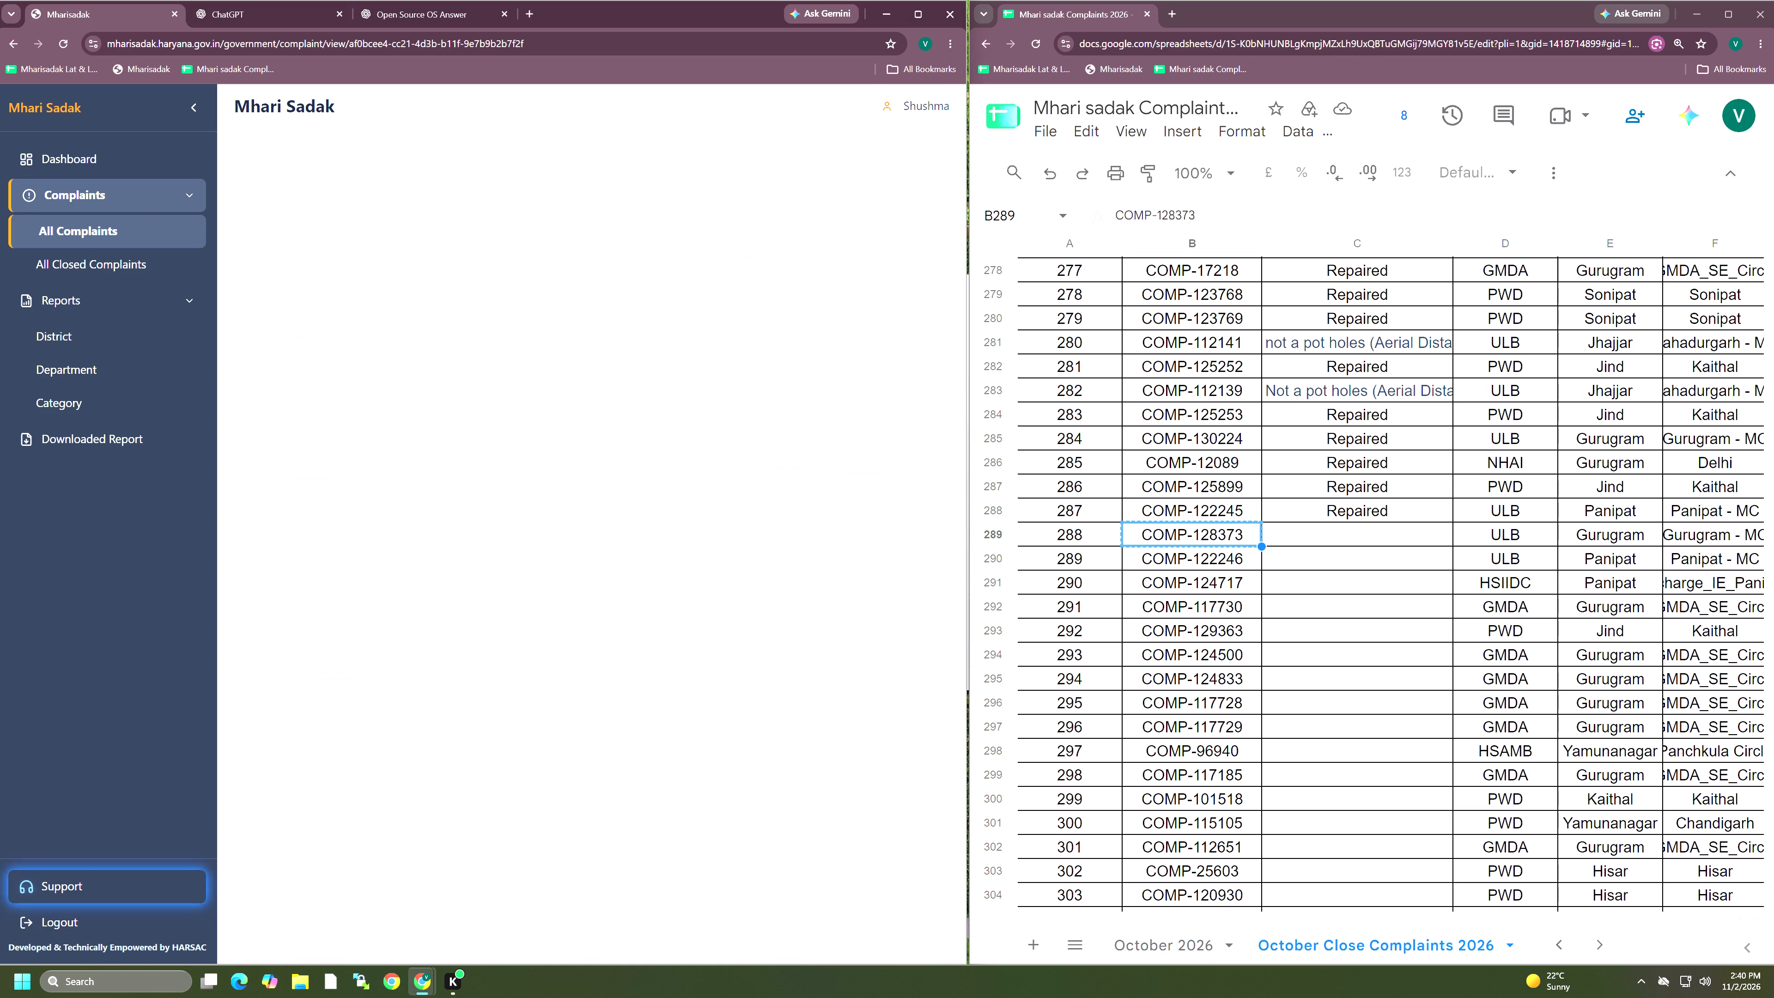
{"action": "left_click", "coordinate": [1326, 534]}
{"action": "key", "text": "ctrl+d"}
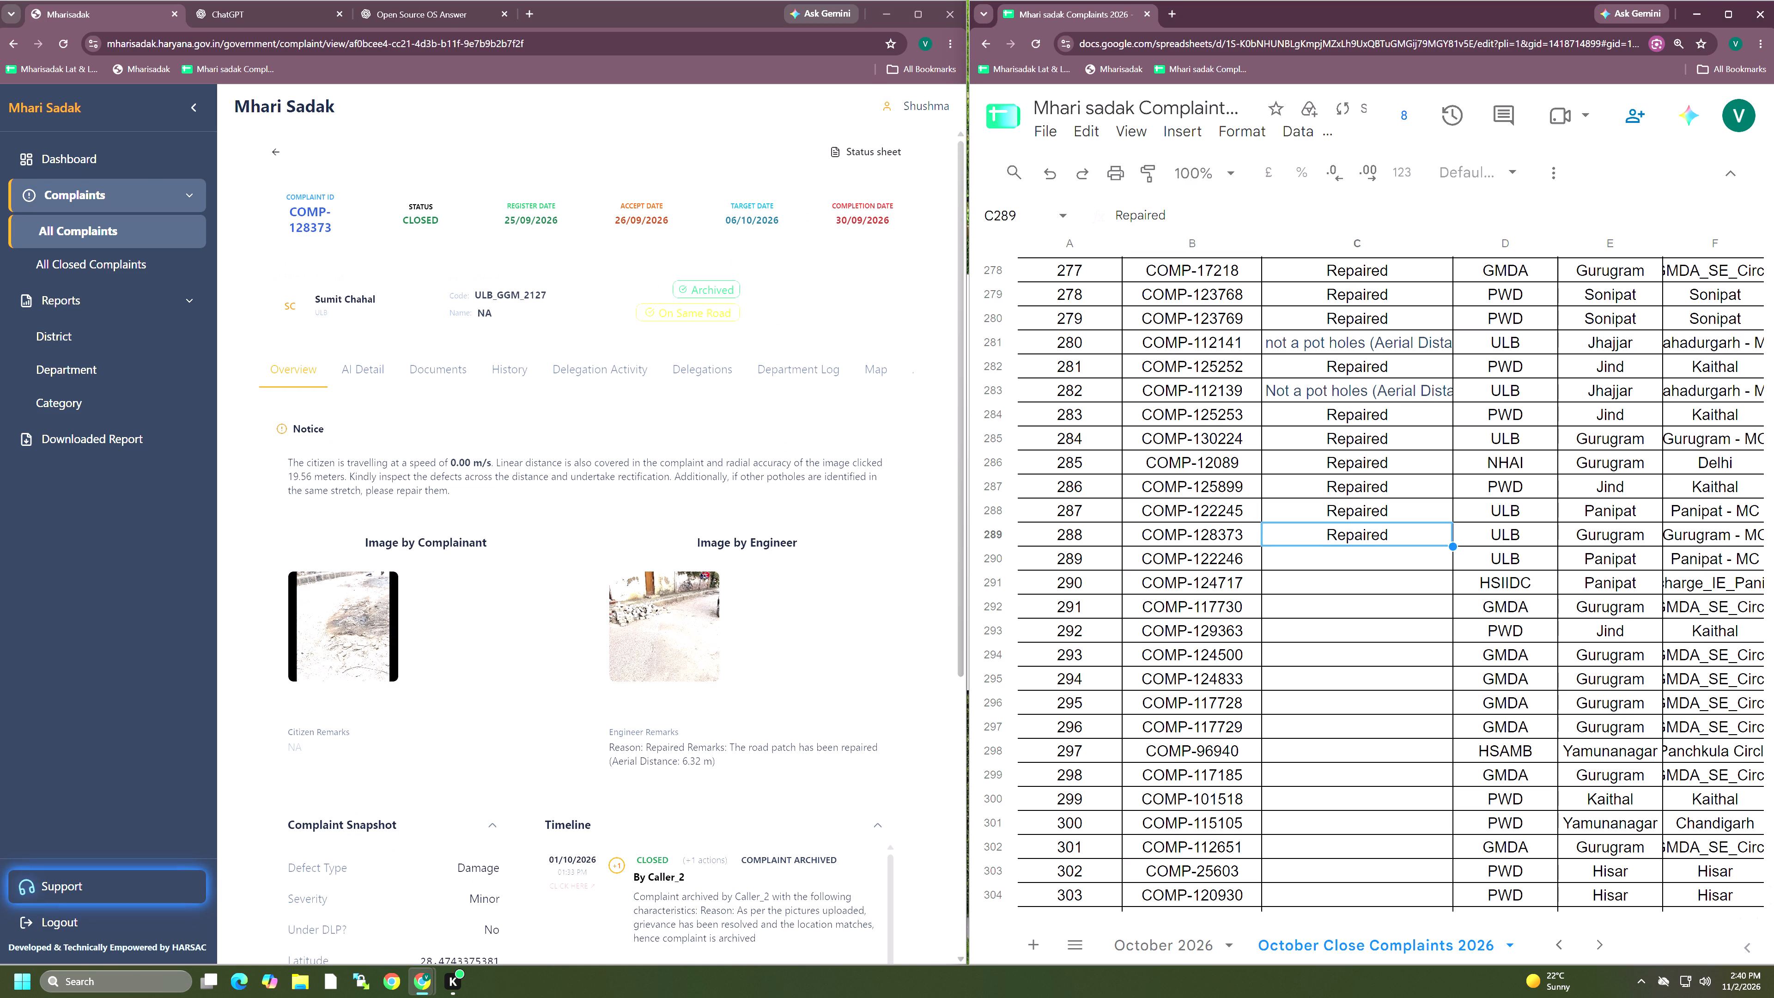
{"action": "left_click", "coordinate": [1204, 566]}
{"action": "key", "text": "ctrl+c"}
{"action": "left_click", "coordinate": [280, 152]}
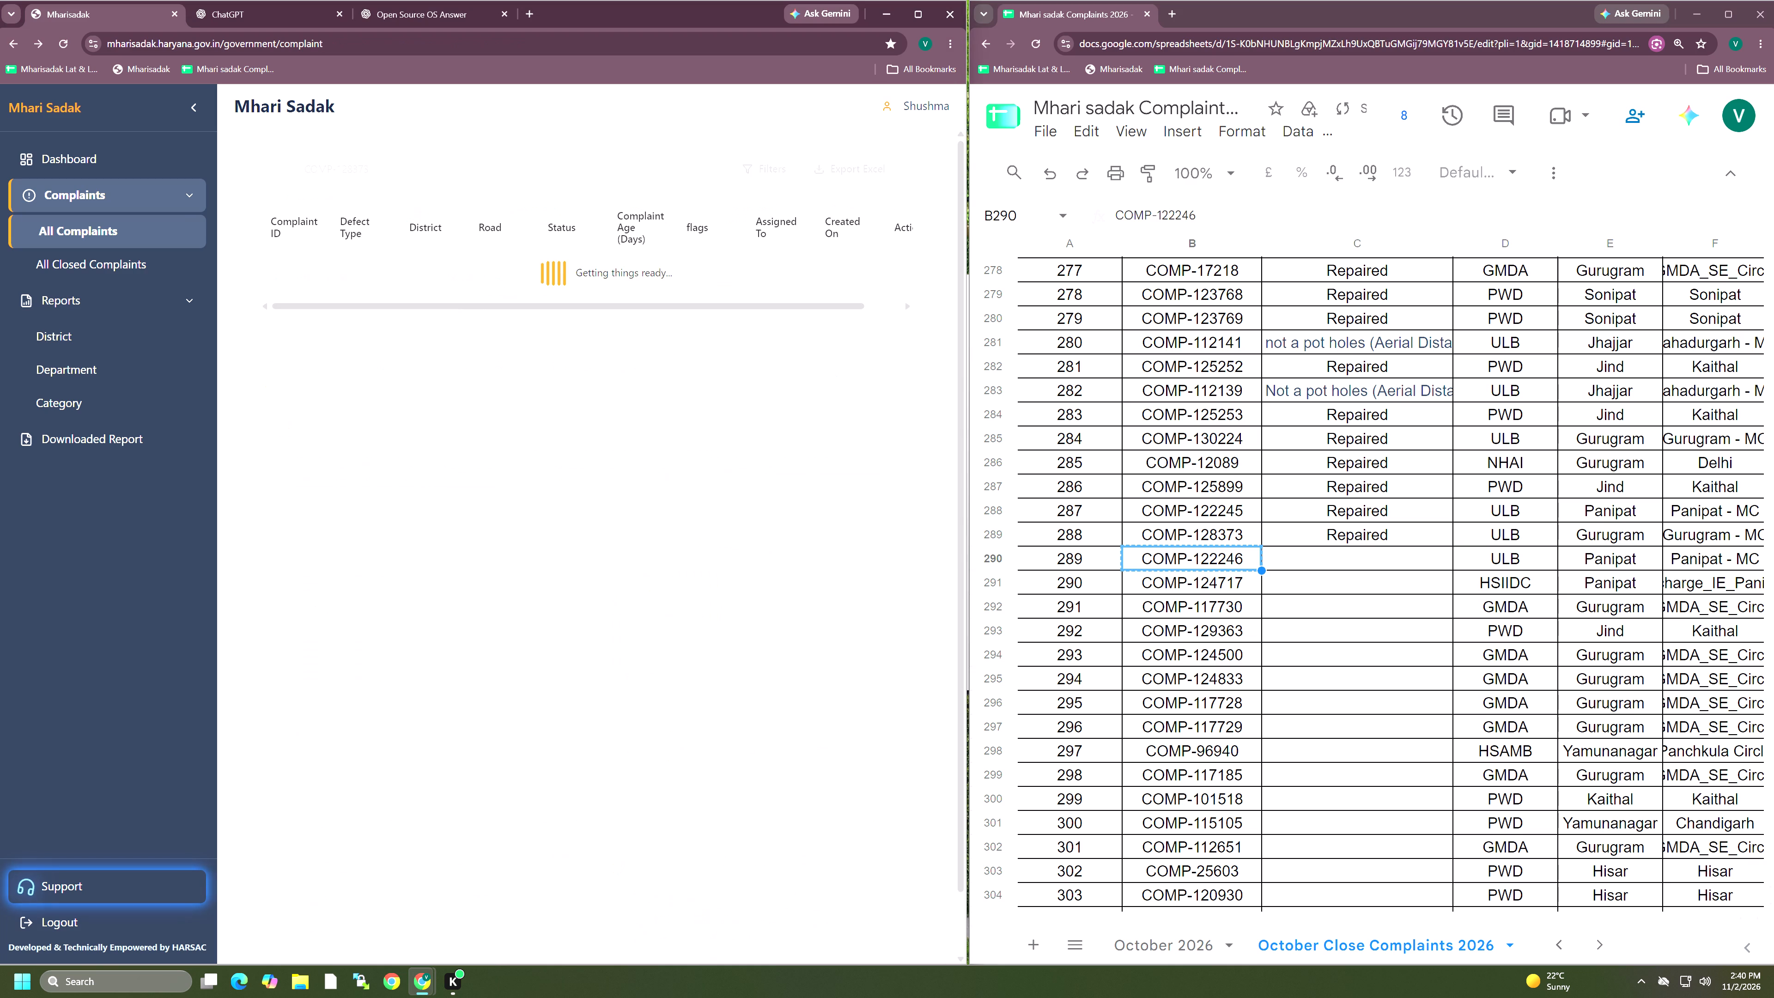
{"action": "left_click_drag", "start_coordinate": [373, 174], "coordinate": [258, 172]}
{"action": "key", "text": "ctrl+v"}
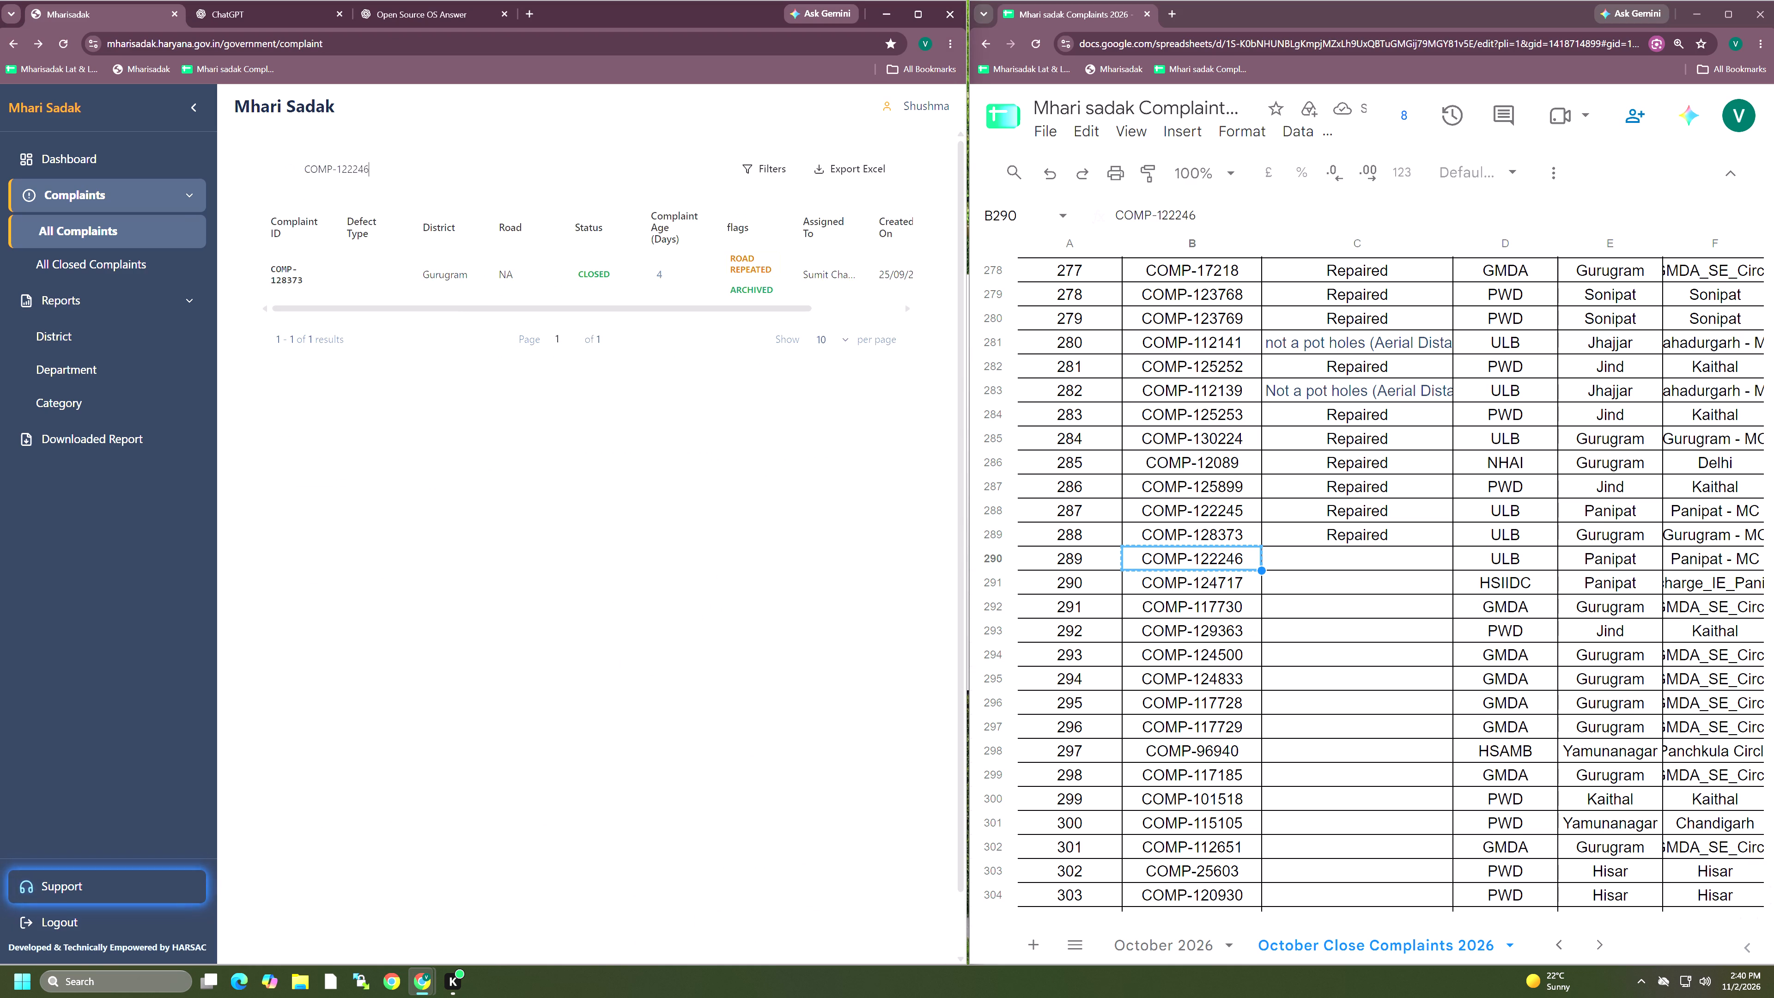
{"action": "left_click", "coordinate": [542, 281]}
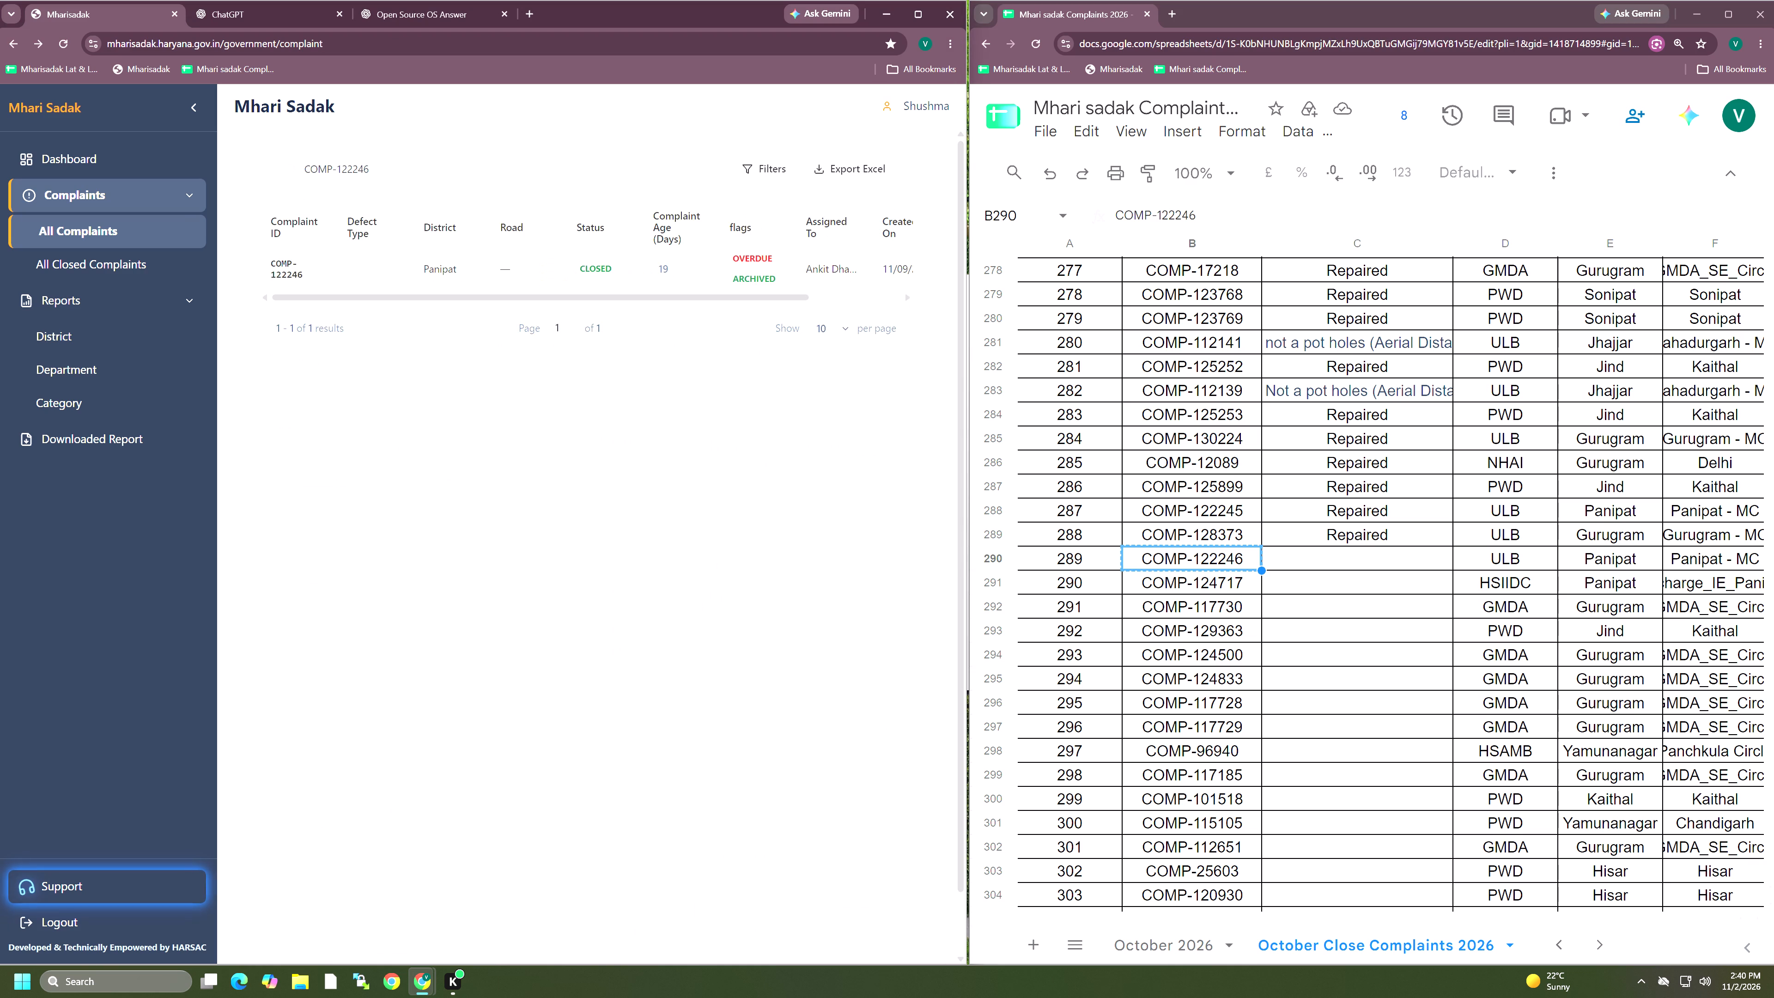
{"action": "left_click", "coordinate": [1337, 564]}
{"action": "key", "text": "ctrl+d"}
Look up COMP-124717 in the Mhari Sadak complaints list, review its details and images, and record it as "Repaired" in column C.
{"action": "left_click", "coordinate": [1227, 578]}
{"action": "key", "text": "ctrl+c"}
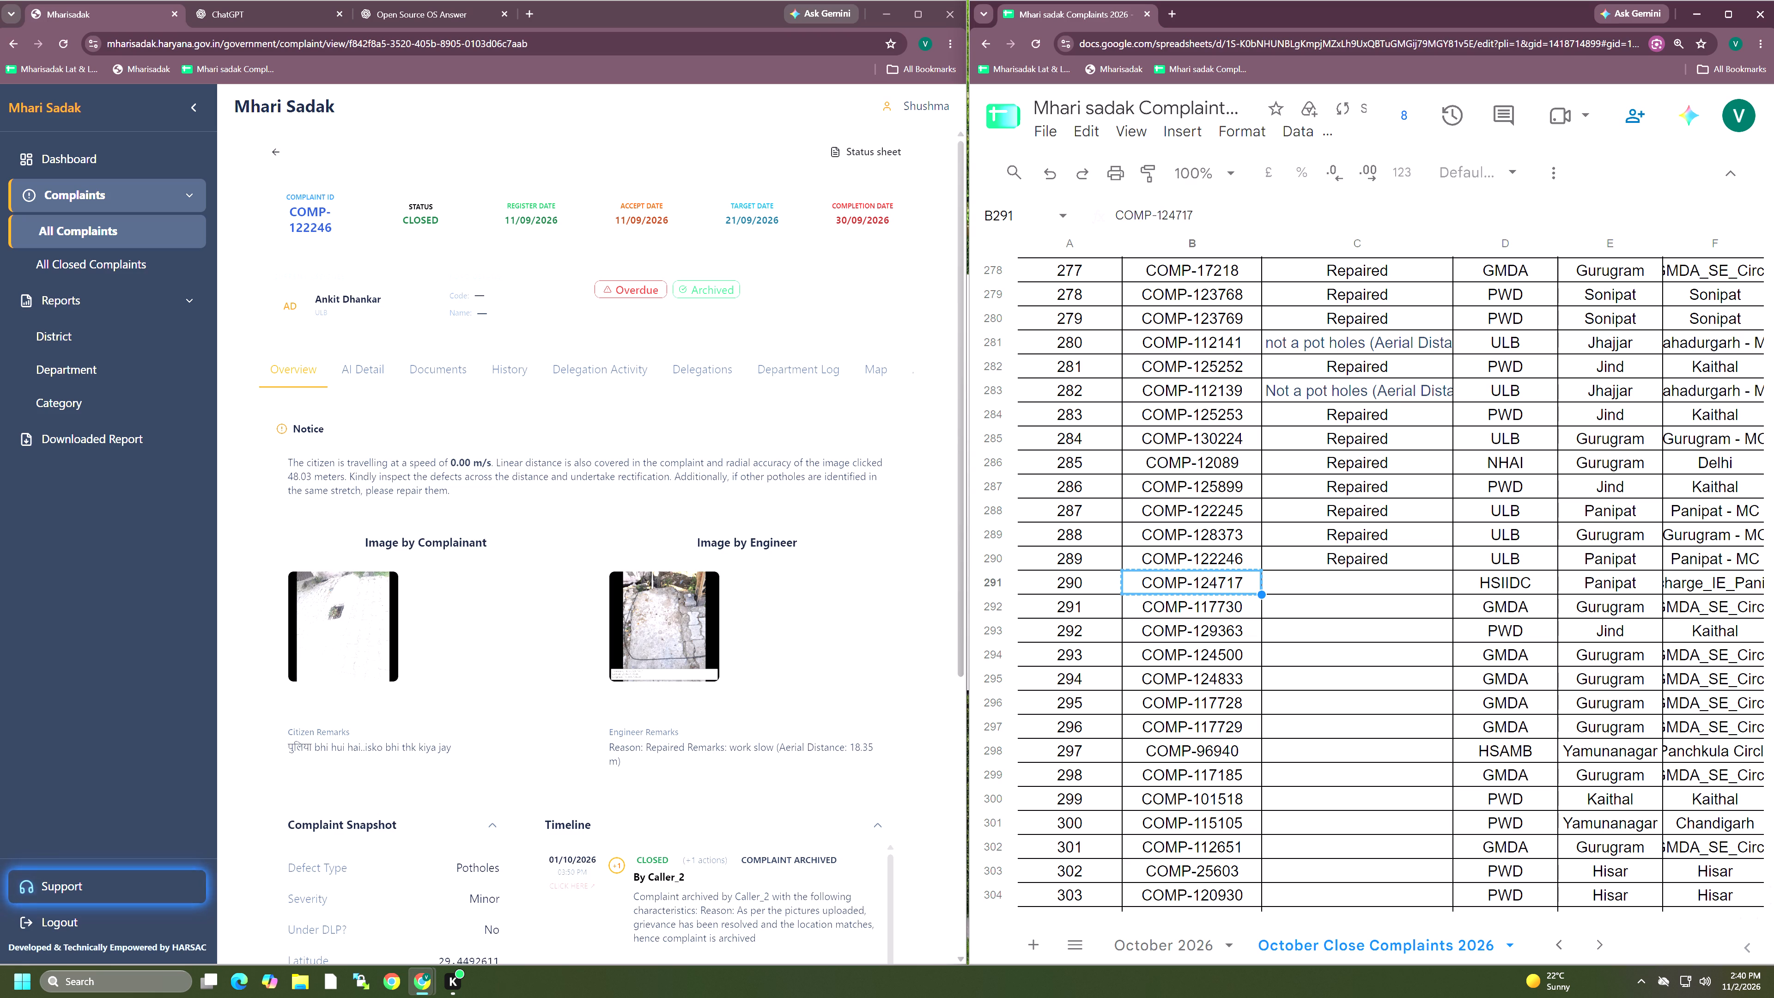
{"action": "left_click", "coordinate": [273, 152]}
{"action": "scroll", "coordinate": [1245, 474], "scroll_direction": "down", "scroll_amount": 3}
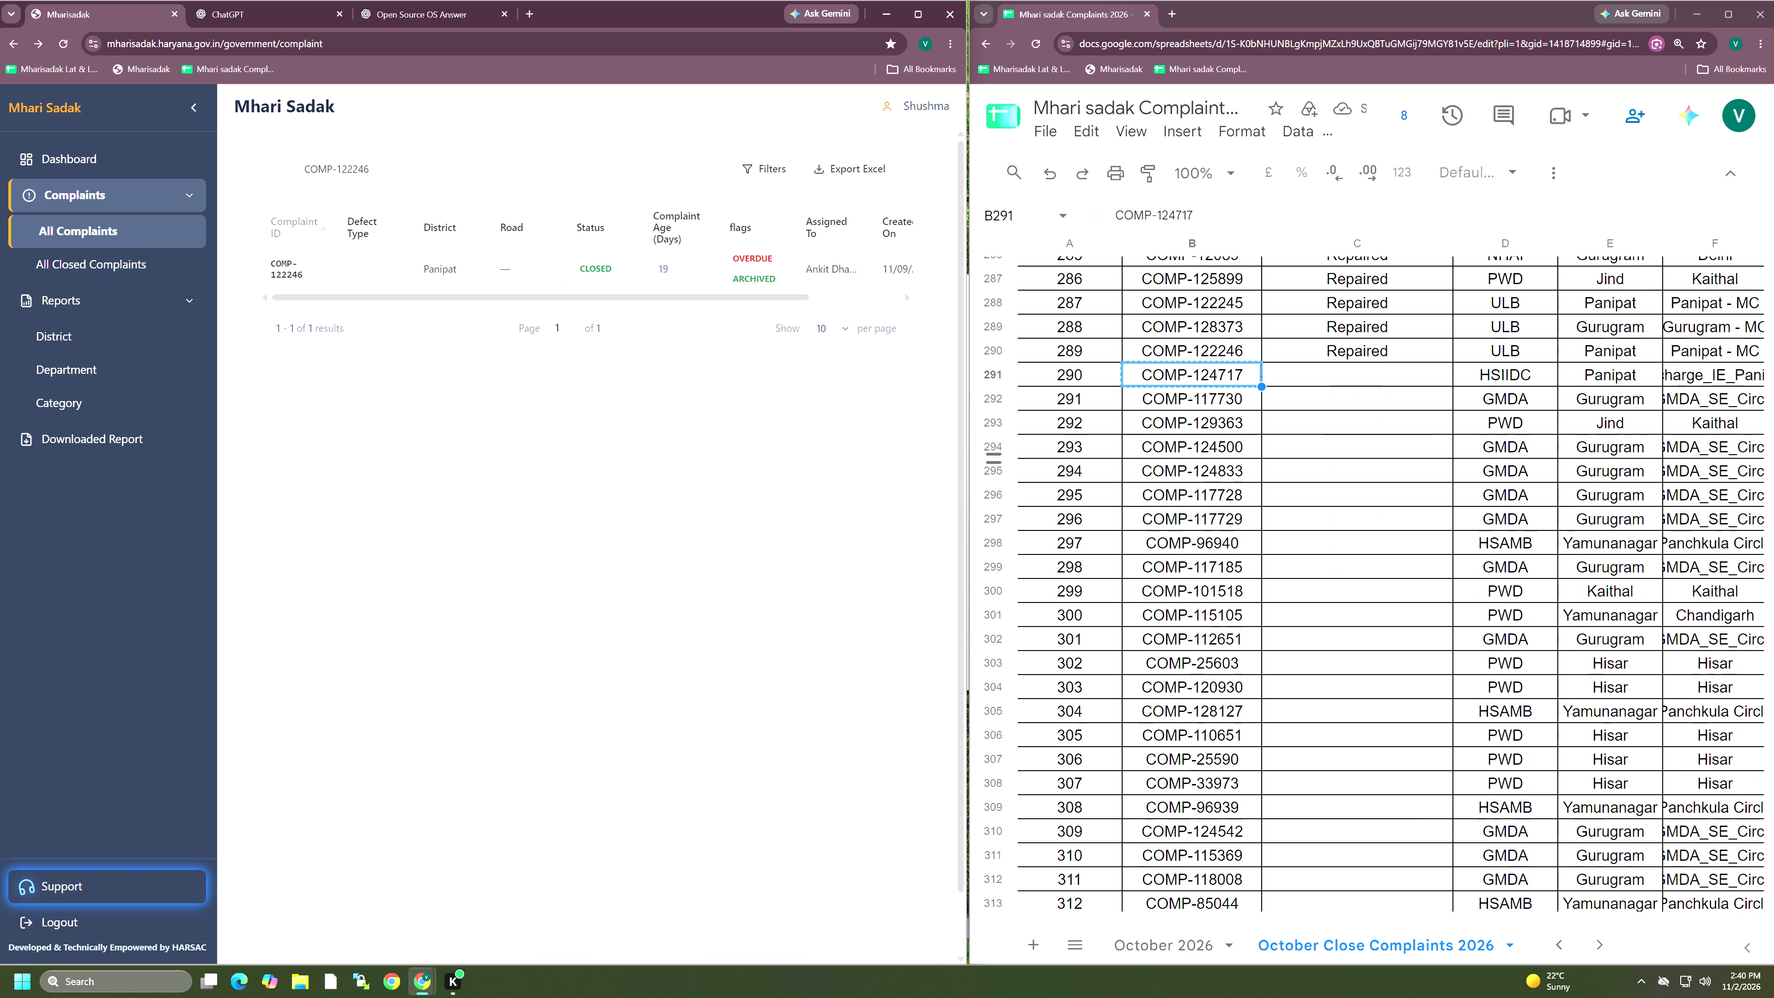
{"action": "left_click", "coordinate": [518, 273]}
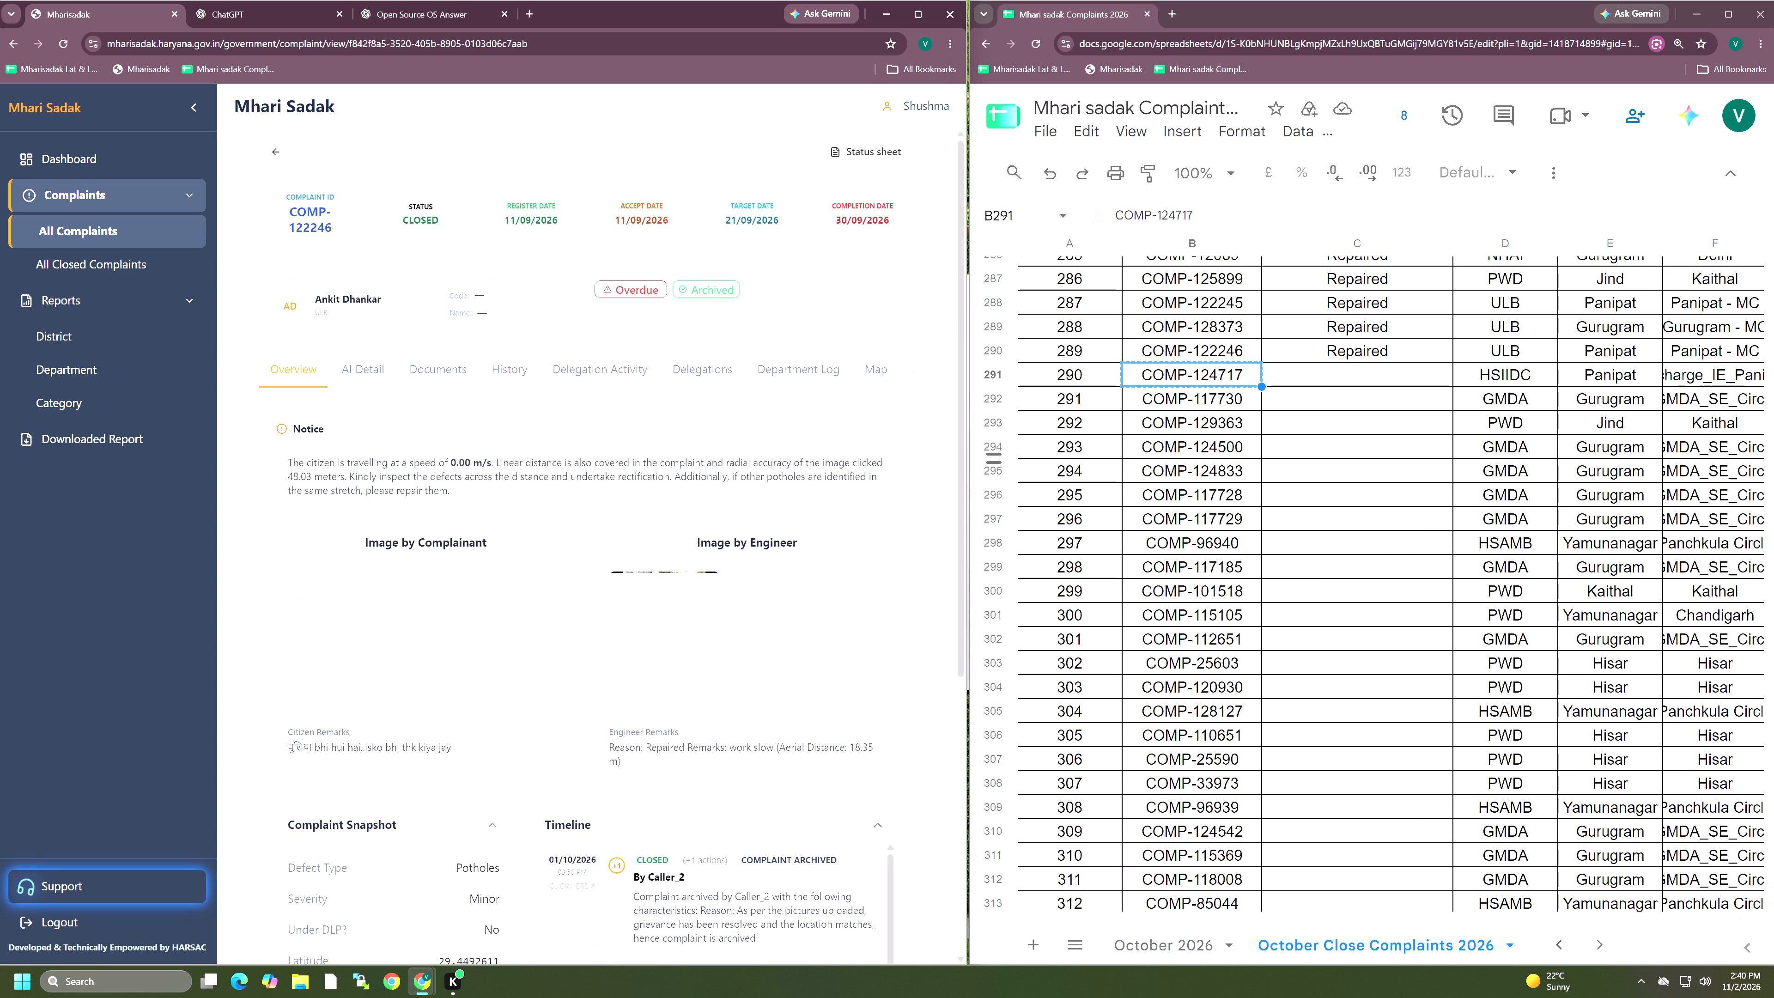
{"action": "left_click", "coordinate": [276, 153]}
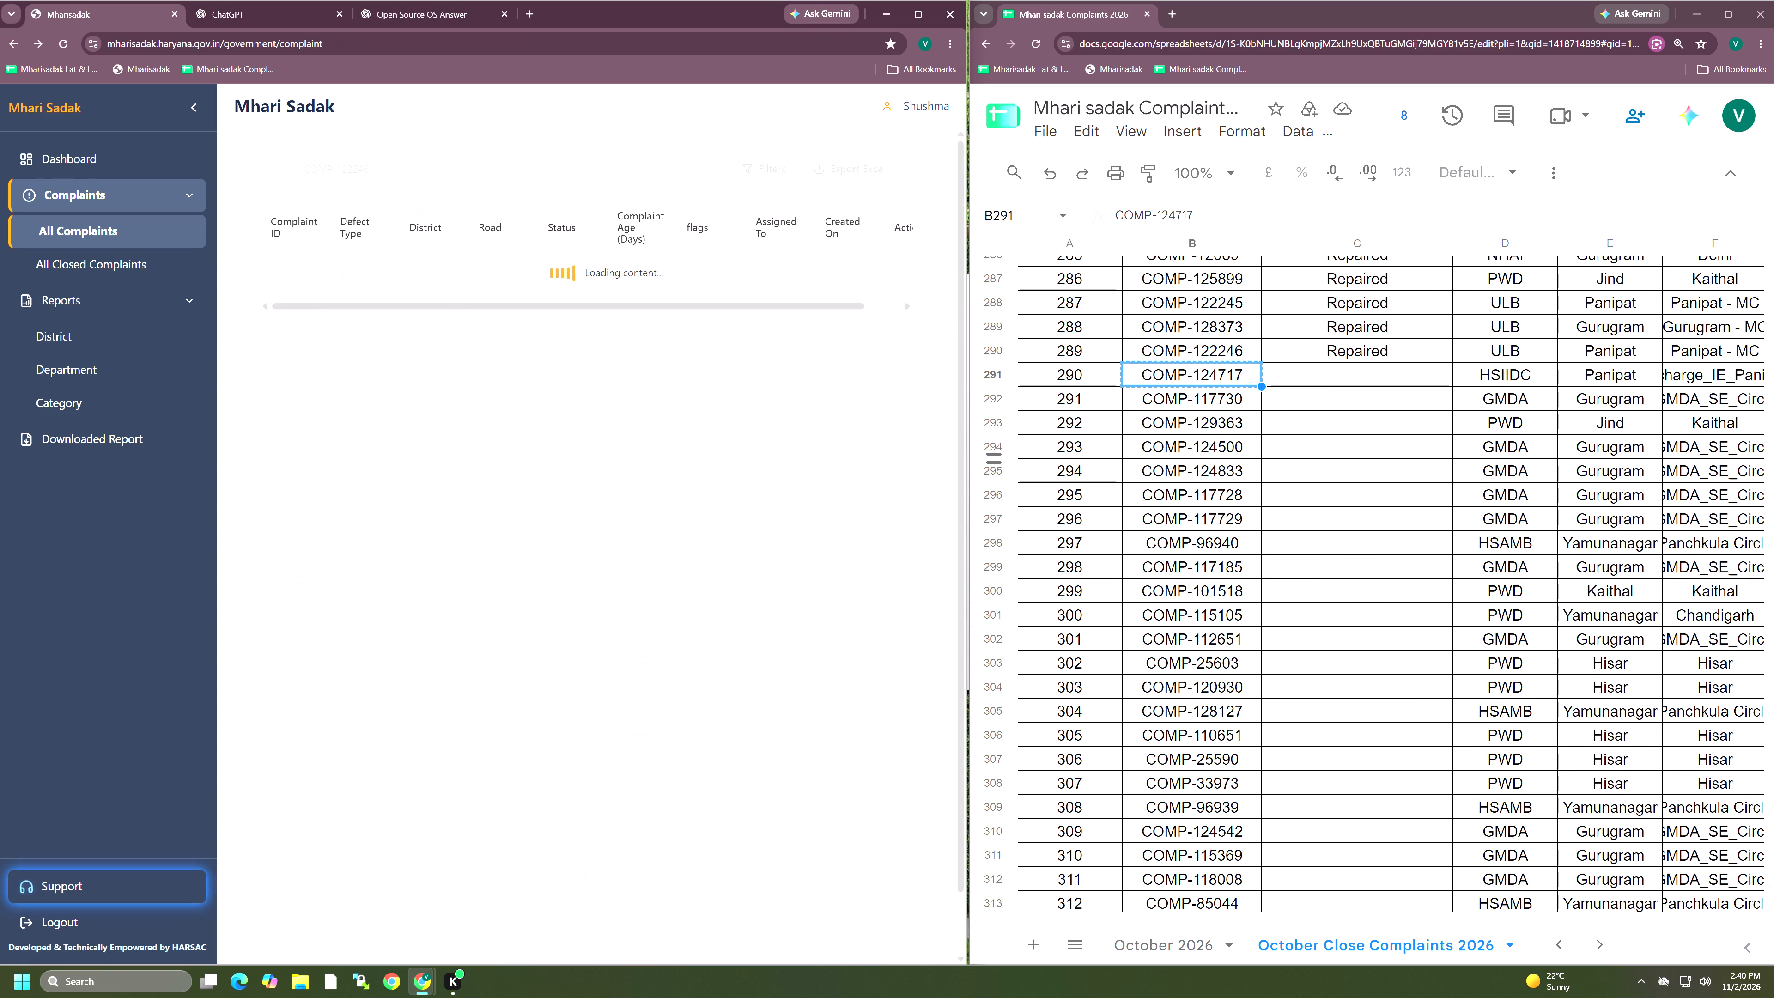
{"action": "left_click_drag", "start_coordinate": [387, 170], "coordinate": [271, 202]}
{"action": "key", "text": "ctrl+v"}
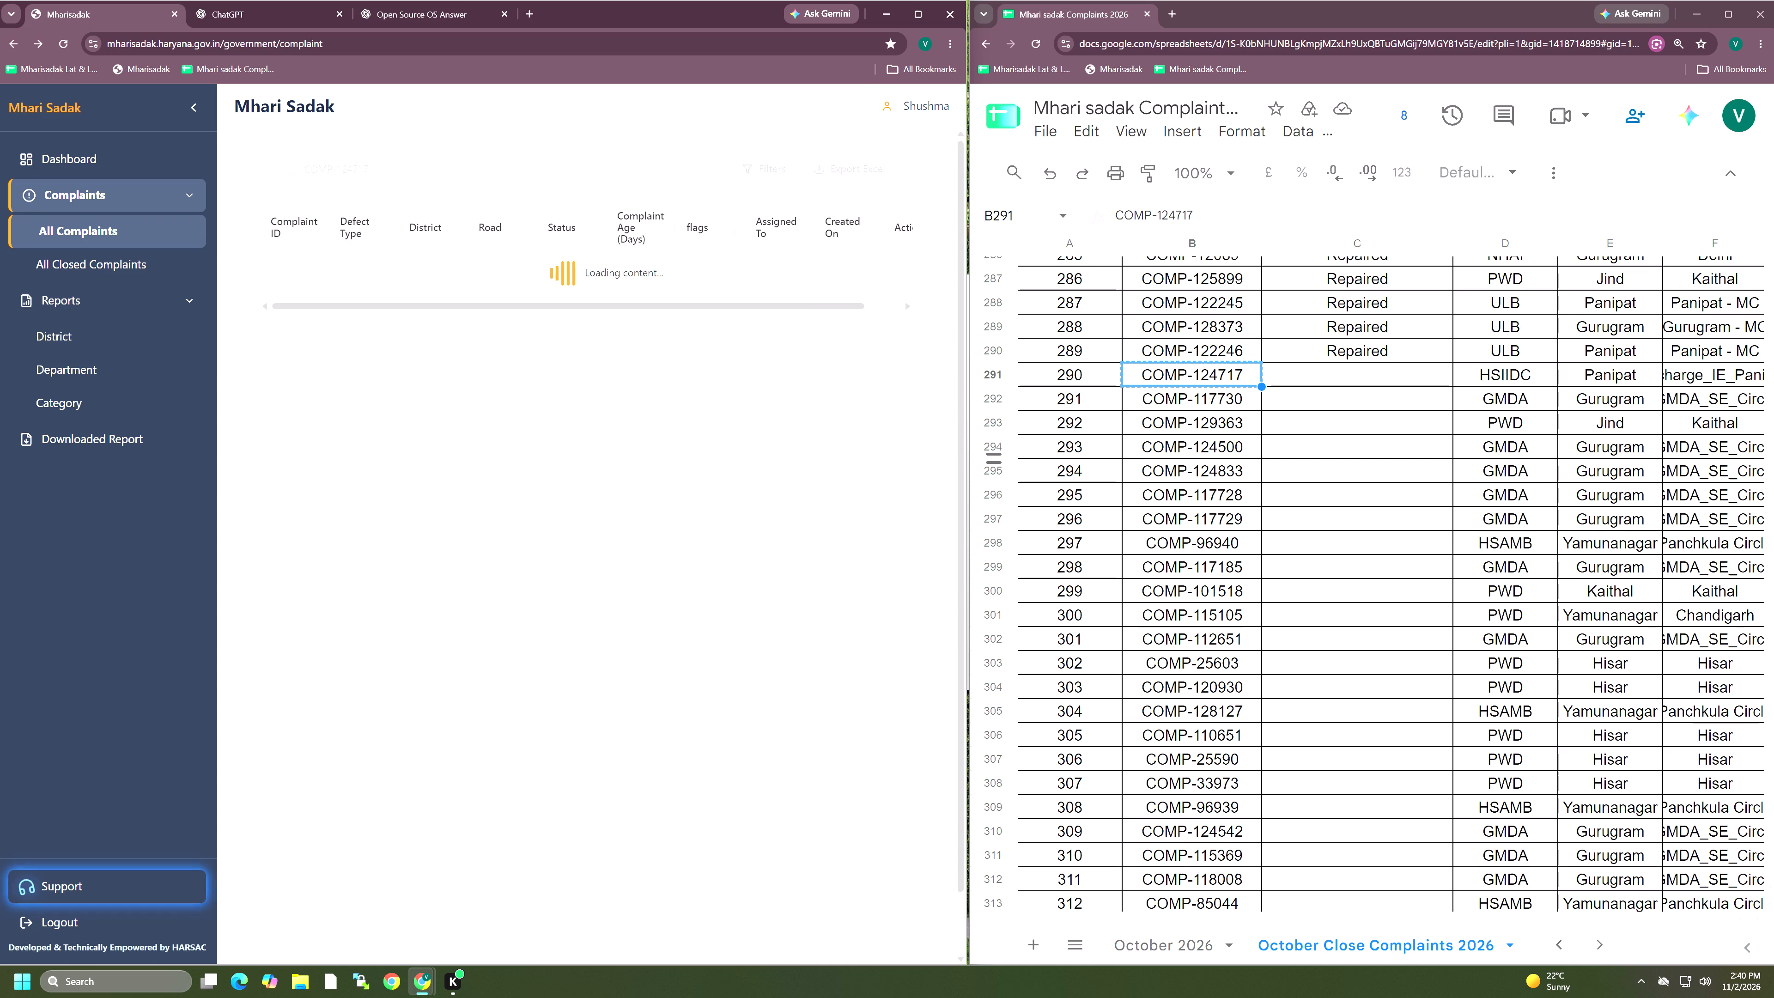
{"action": "left_click", "coordinate": [578, 301]}
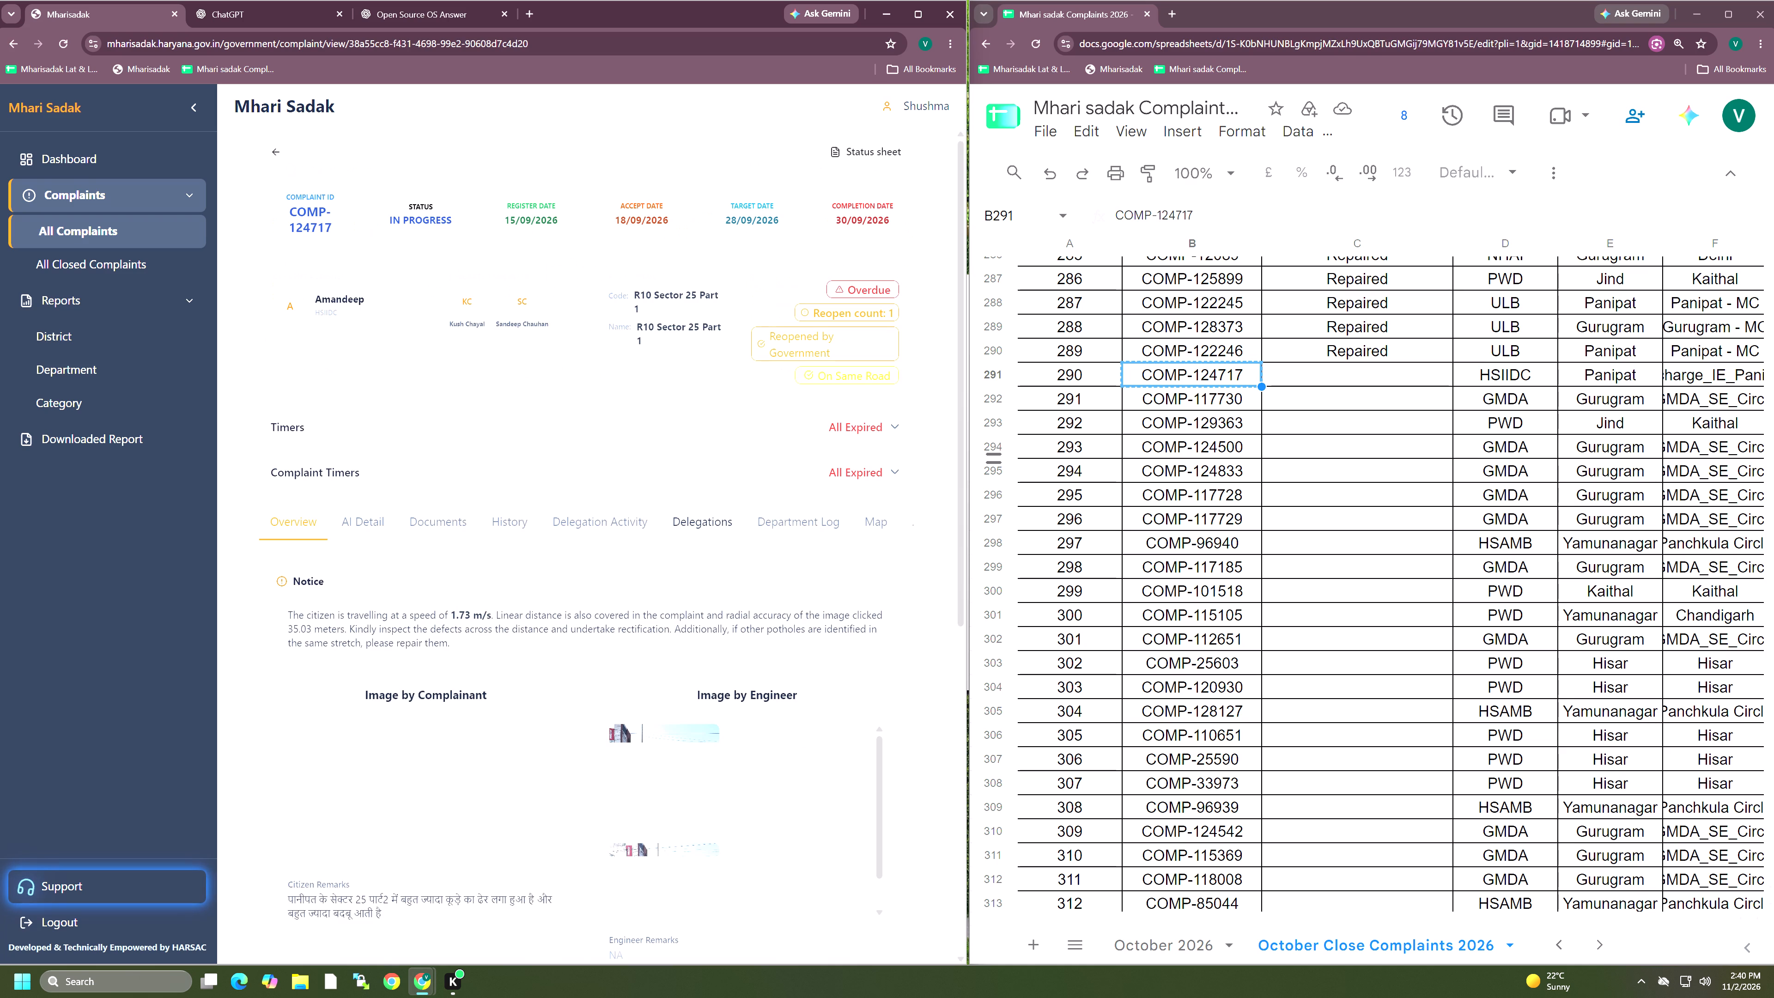
{"action": "scroll", "coordinate": [540, 710], "scroll_direction": "down", "scroll_amount": 2}
{"action": "scroll", "coordinate": [540, 710], "scroll_direction": "up", "scroll_amount": 4}
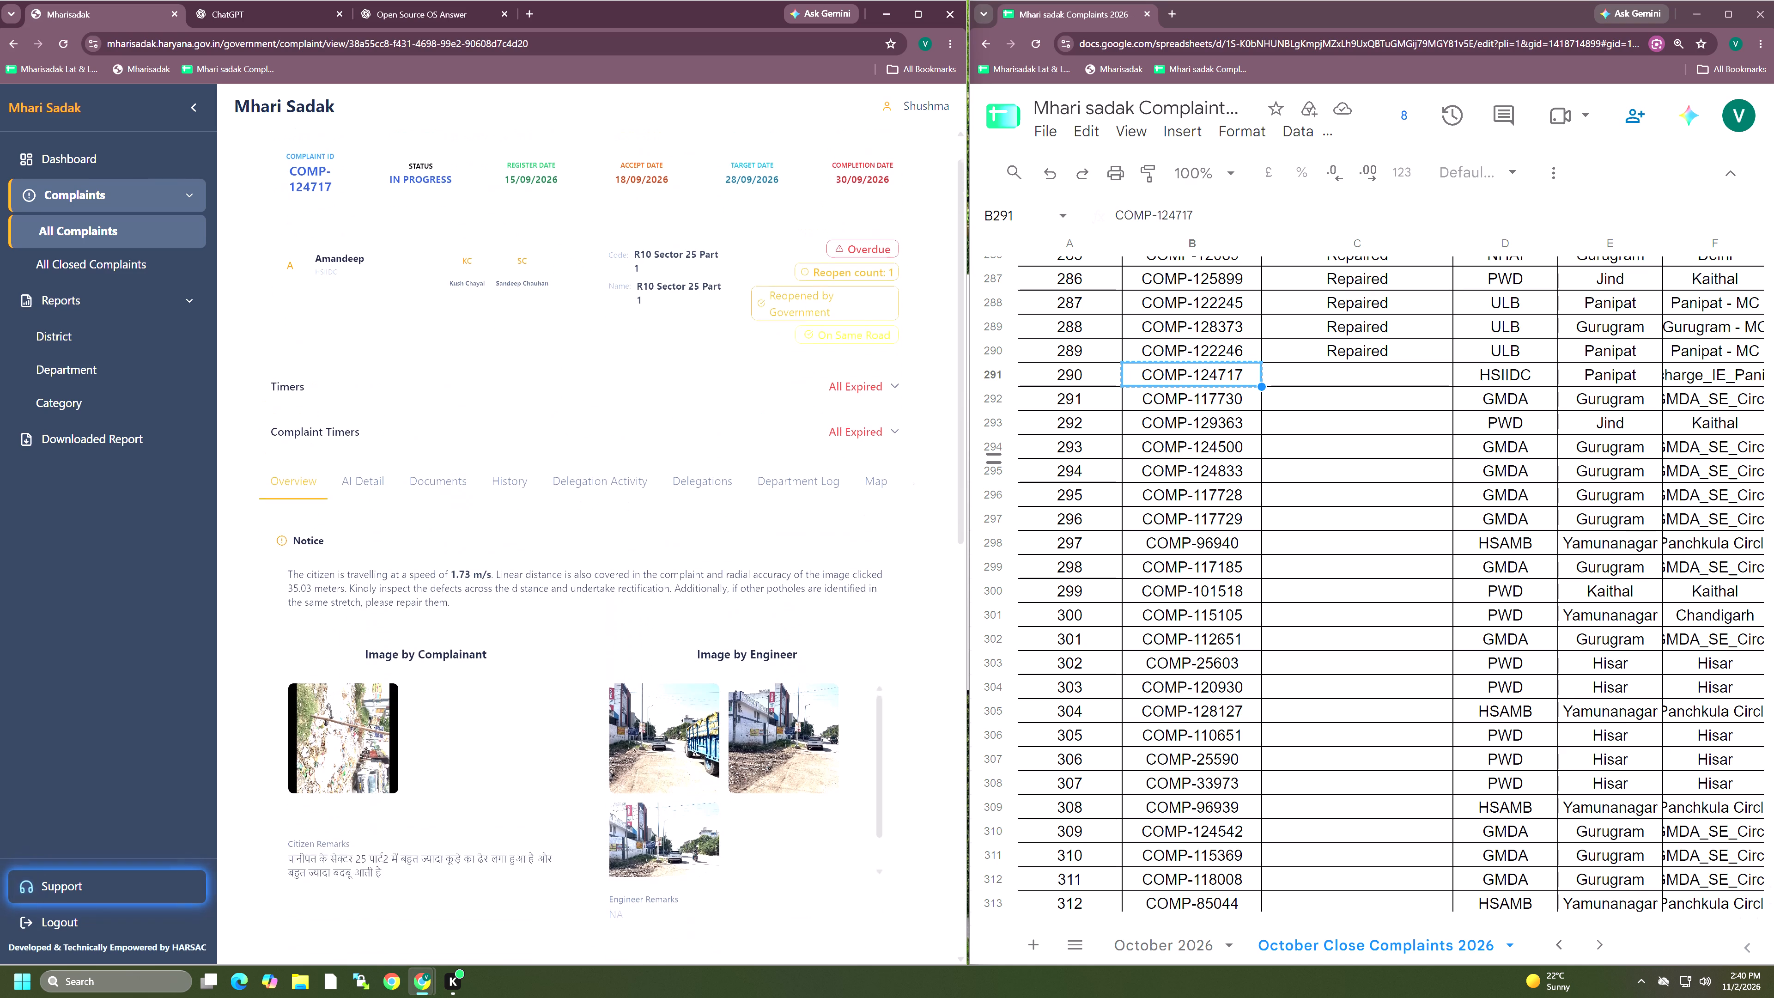
{"action": "left_click", "coordinate": [1386, 375]}
{"action": "key", "text": "ctrl+d"}
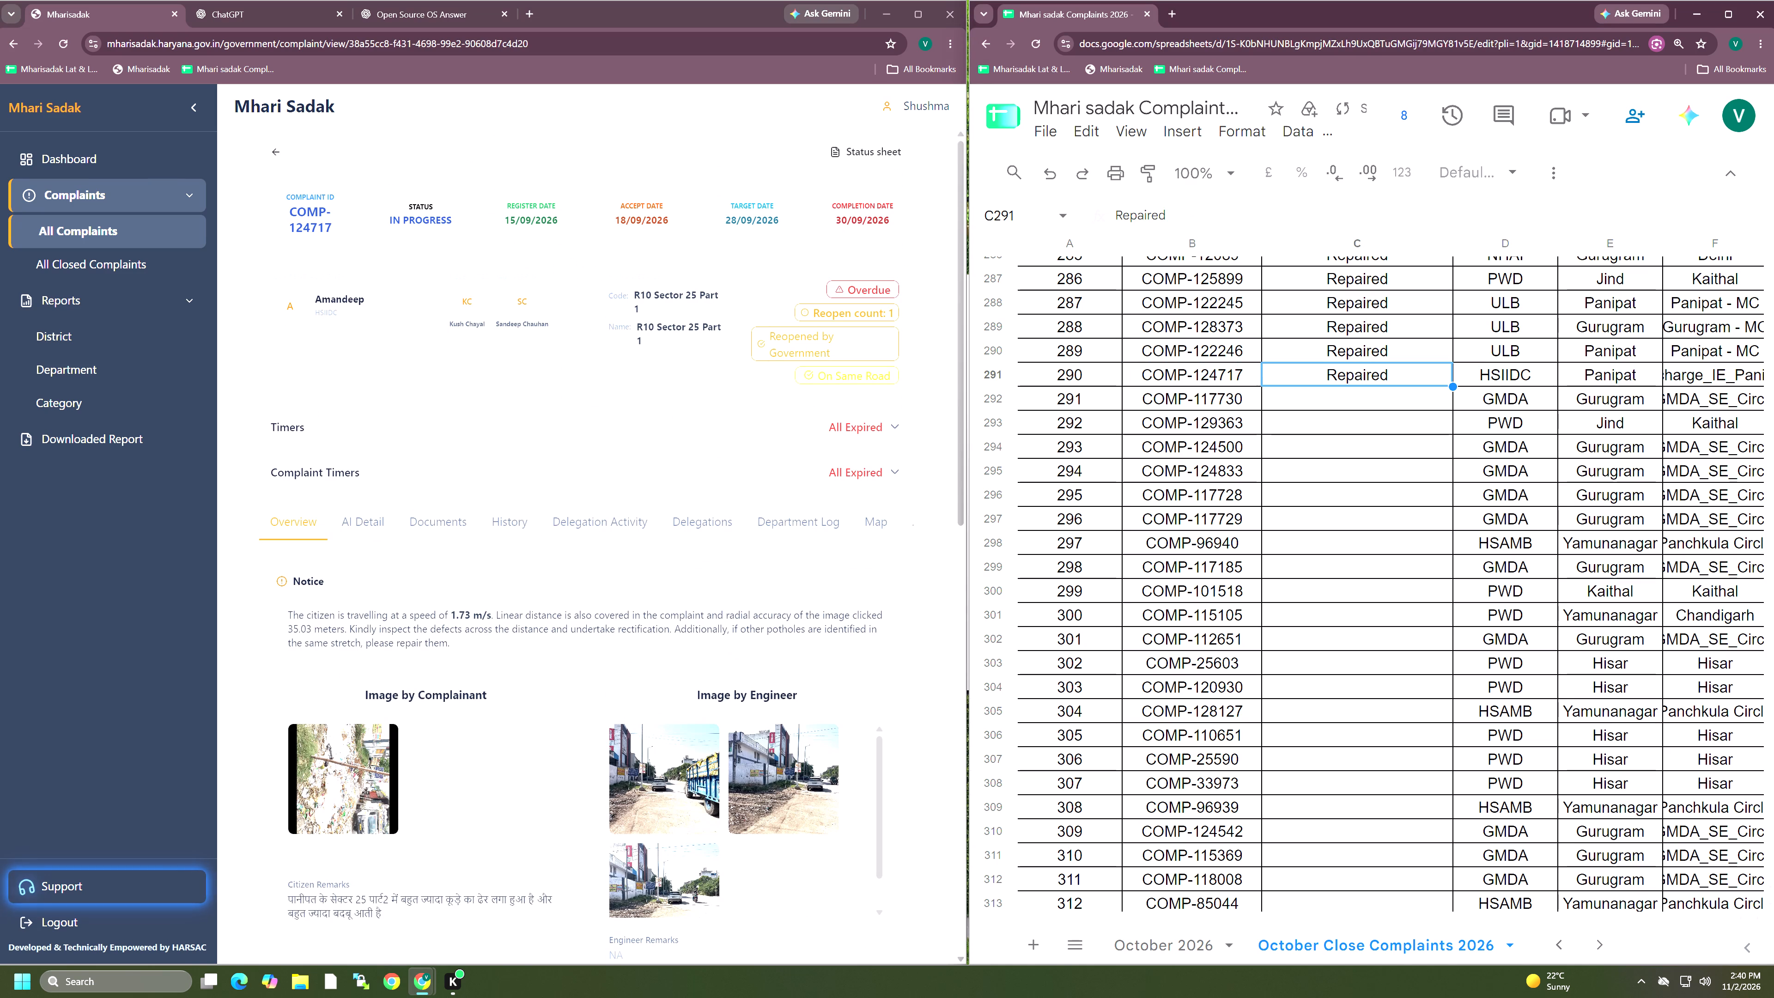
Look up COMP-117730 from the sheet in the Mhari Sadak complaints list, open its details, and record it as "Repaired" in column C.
{"action": "left_click", "coordinate": [1226, 410]}
{"action": "key", "text": "ctrl+c"}
{"action": "left_click_drag", "start_coordinate": [291, 155], "coordinate": [286, 155]}
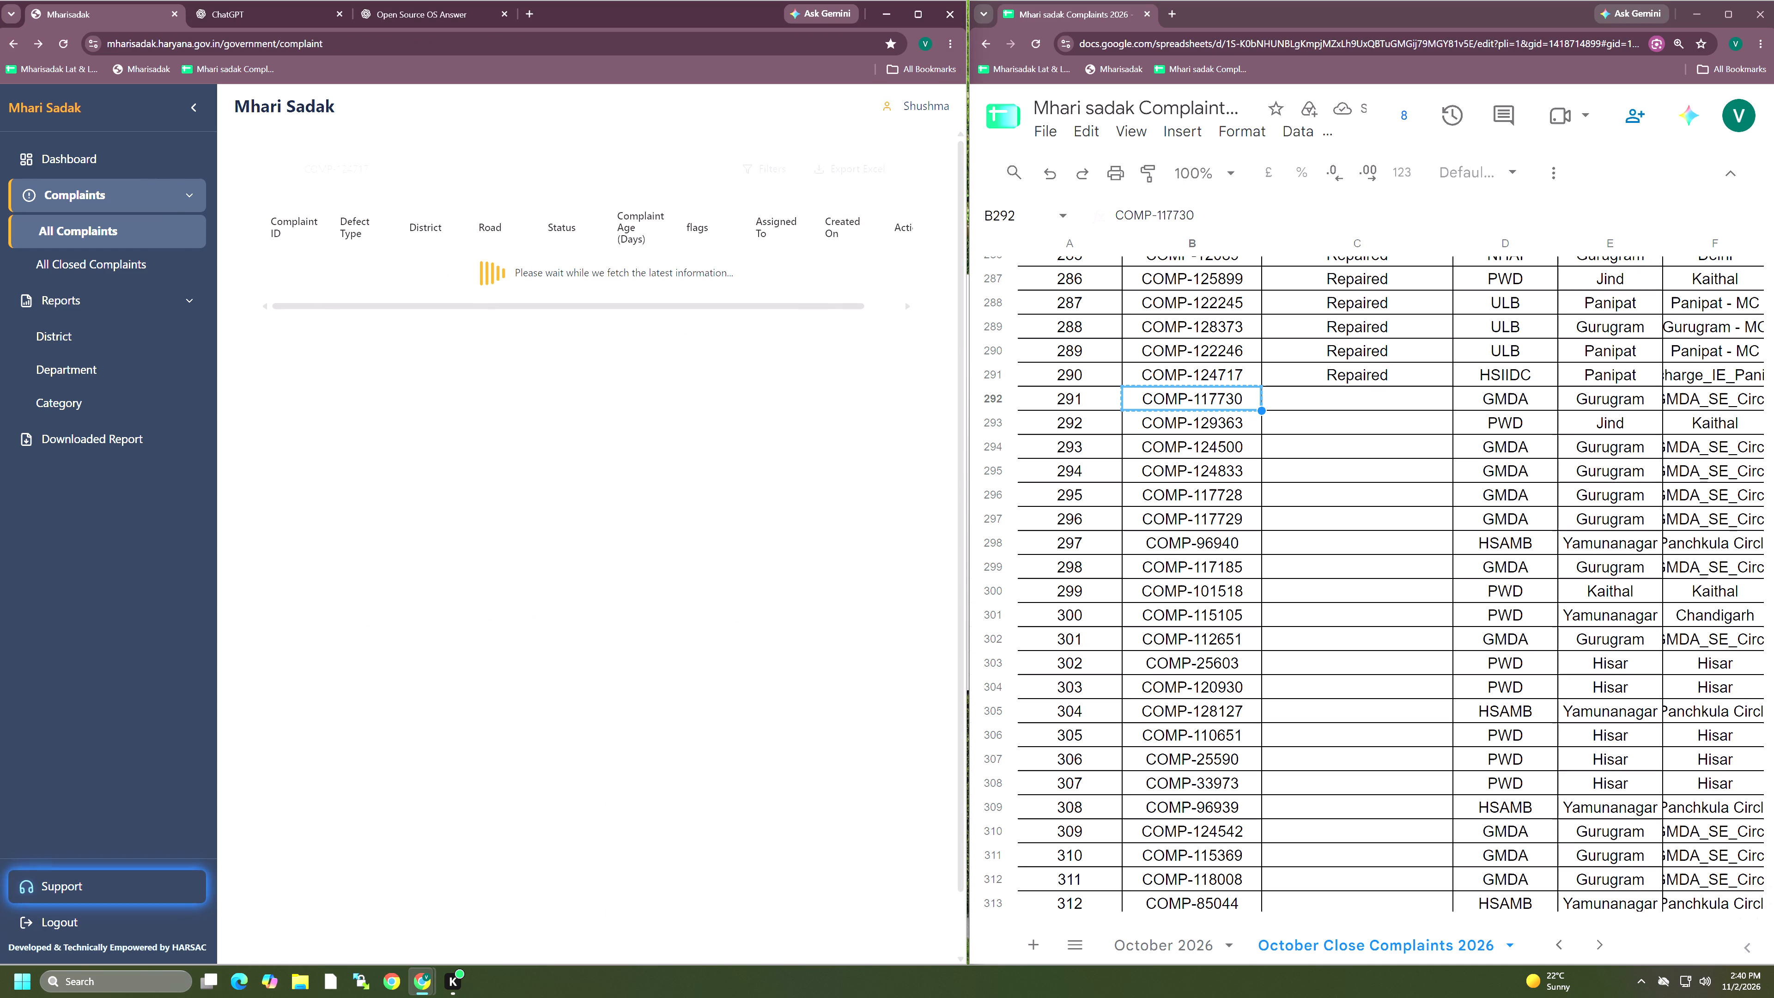
{"action": "left_click_drag", "start_coordinate": [376, 169], "coordinate": [286, 197]}
{"action": "key", "text": "ctrl+v"}
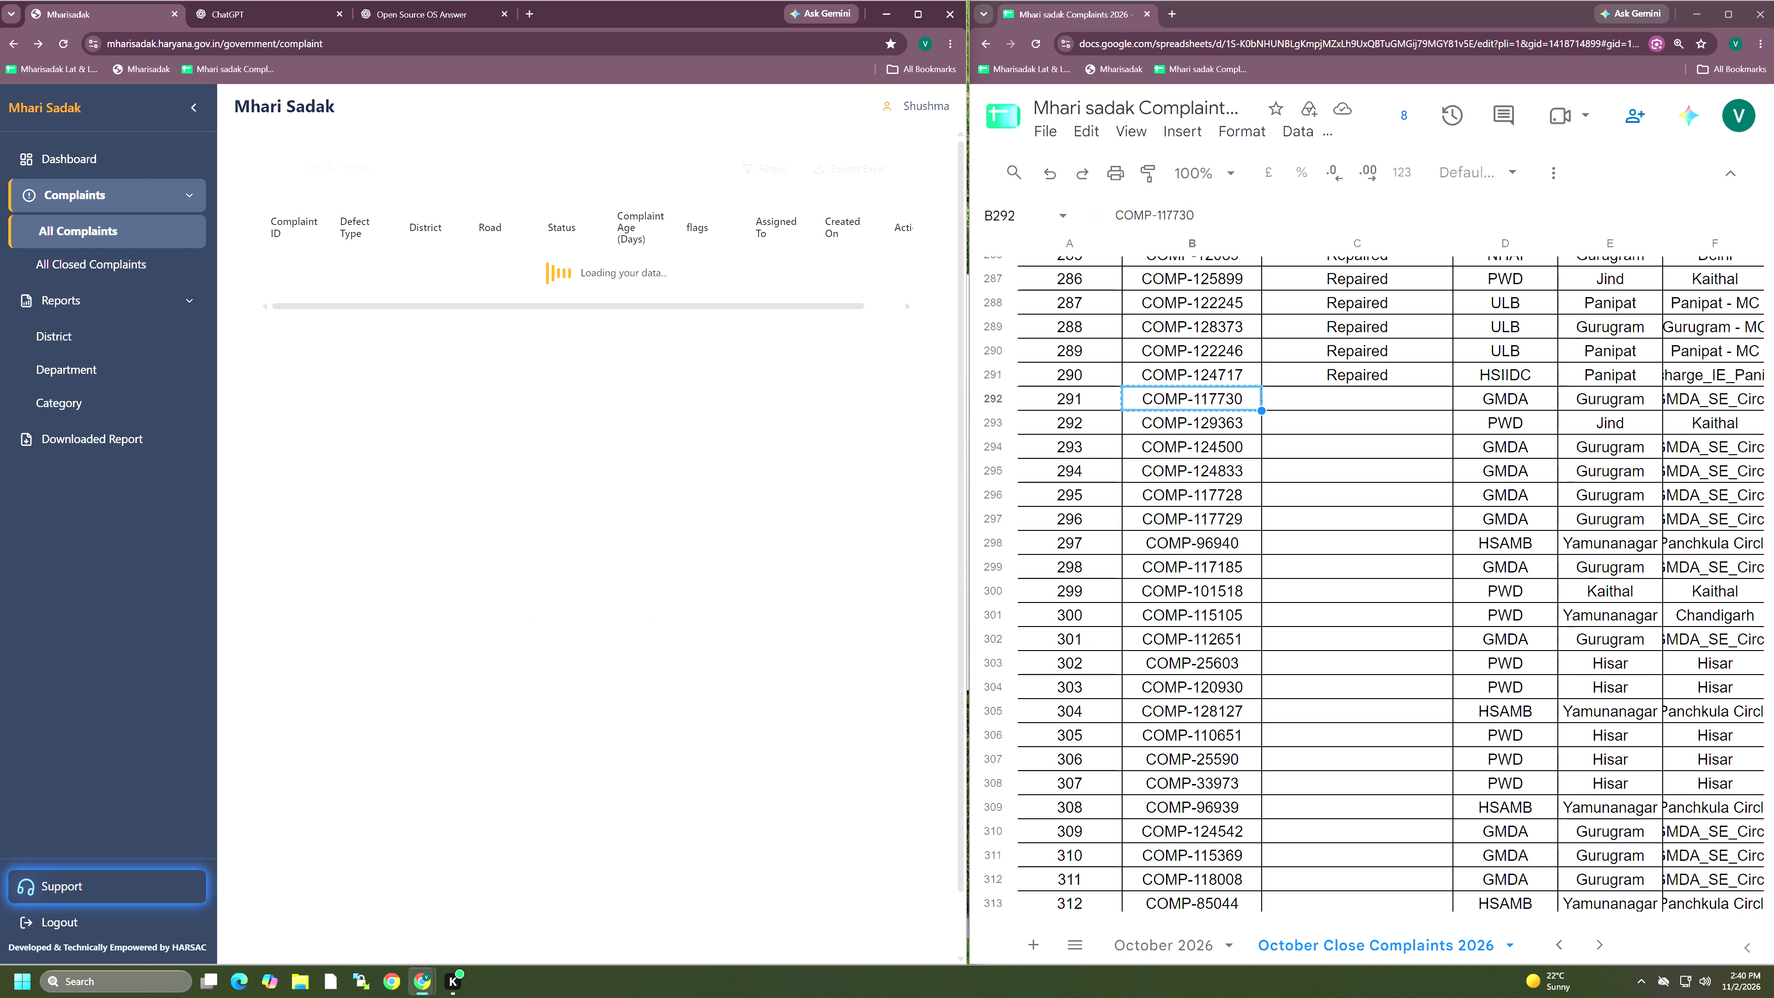
{"action": "left_click", "coordinate": [506, 277]}
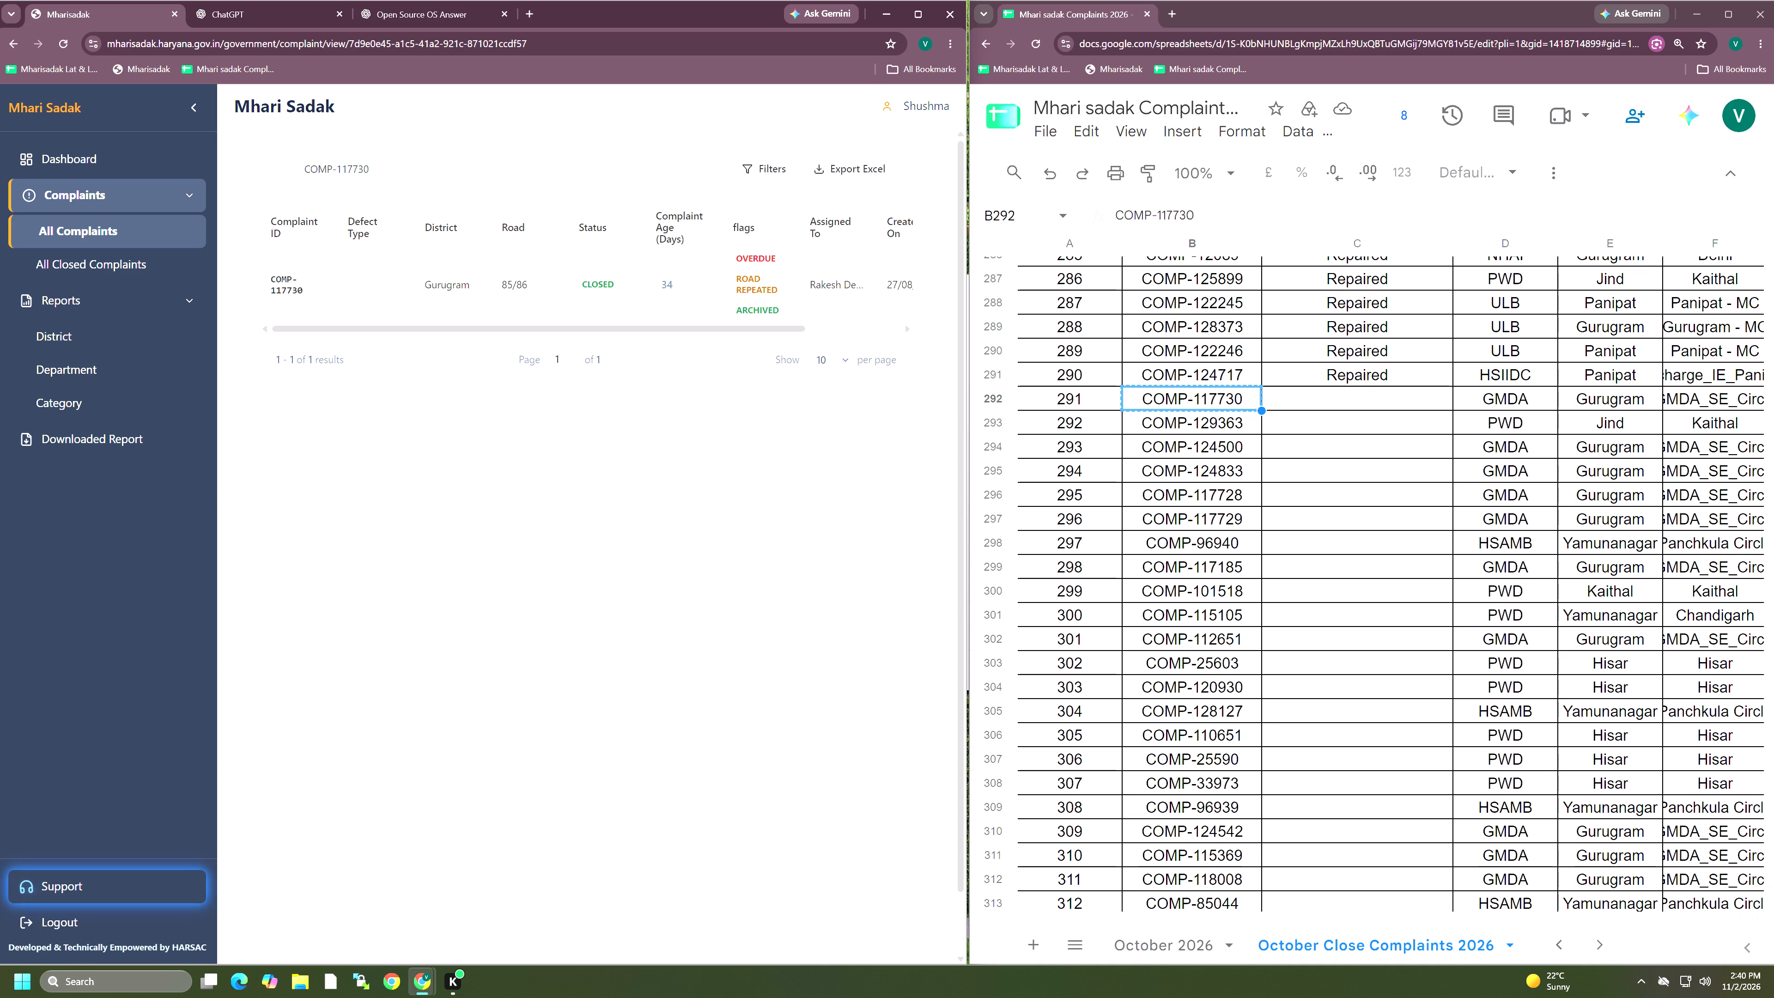
{"action": "left_click", "coordinate": [1358, 402]}
{"action": "key", "text": "ctrl+d"}
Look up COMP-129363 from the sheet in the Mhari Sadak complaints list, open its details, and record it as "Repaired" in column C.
{"action": "left_click", "coordinate": [1233, 425]}
{"action": "key", "text": "ctrl+c"}
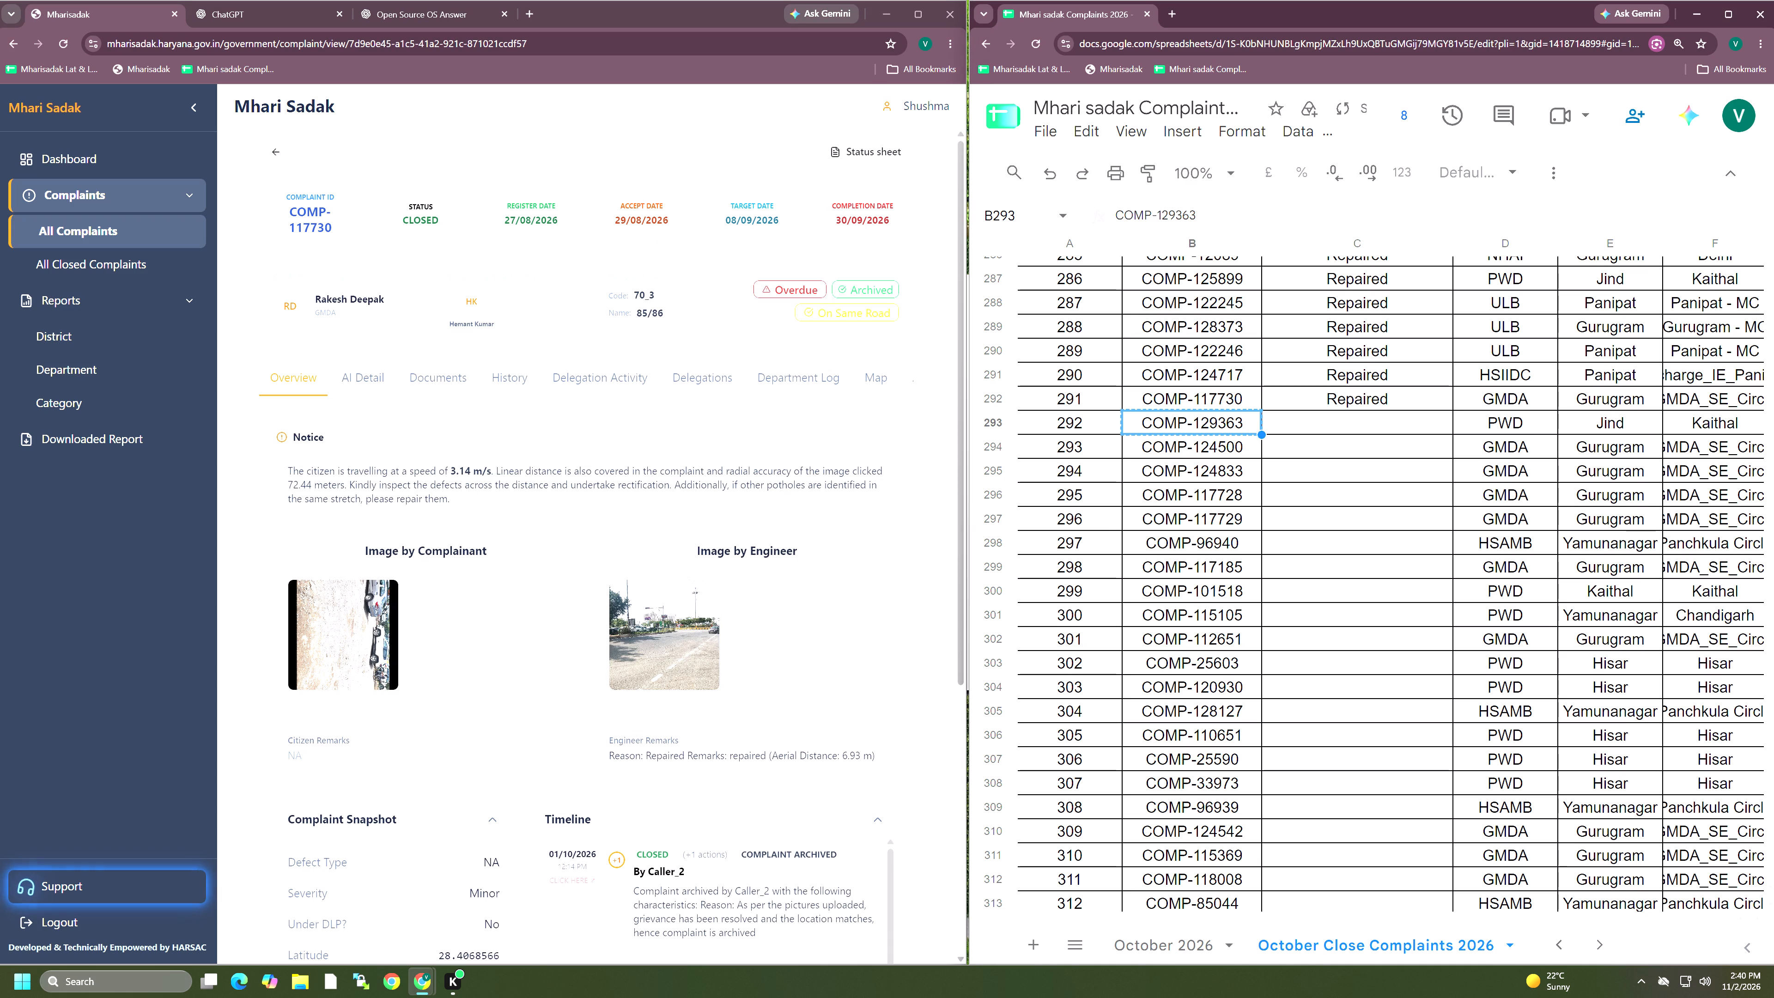
{"action": "left_click", "coordinate": [280, 152]}
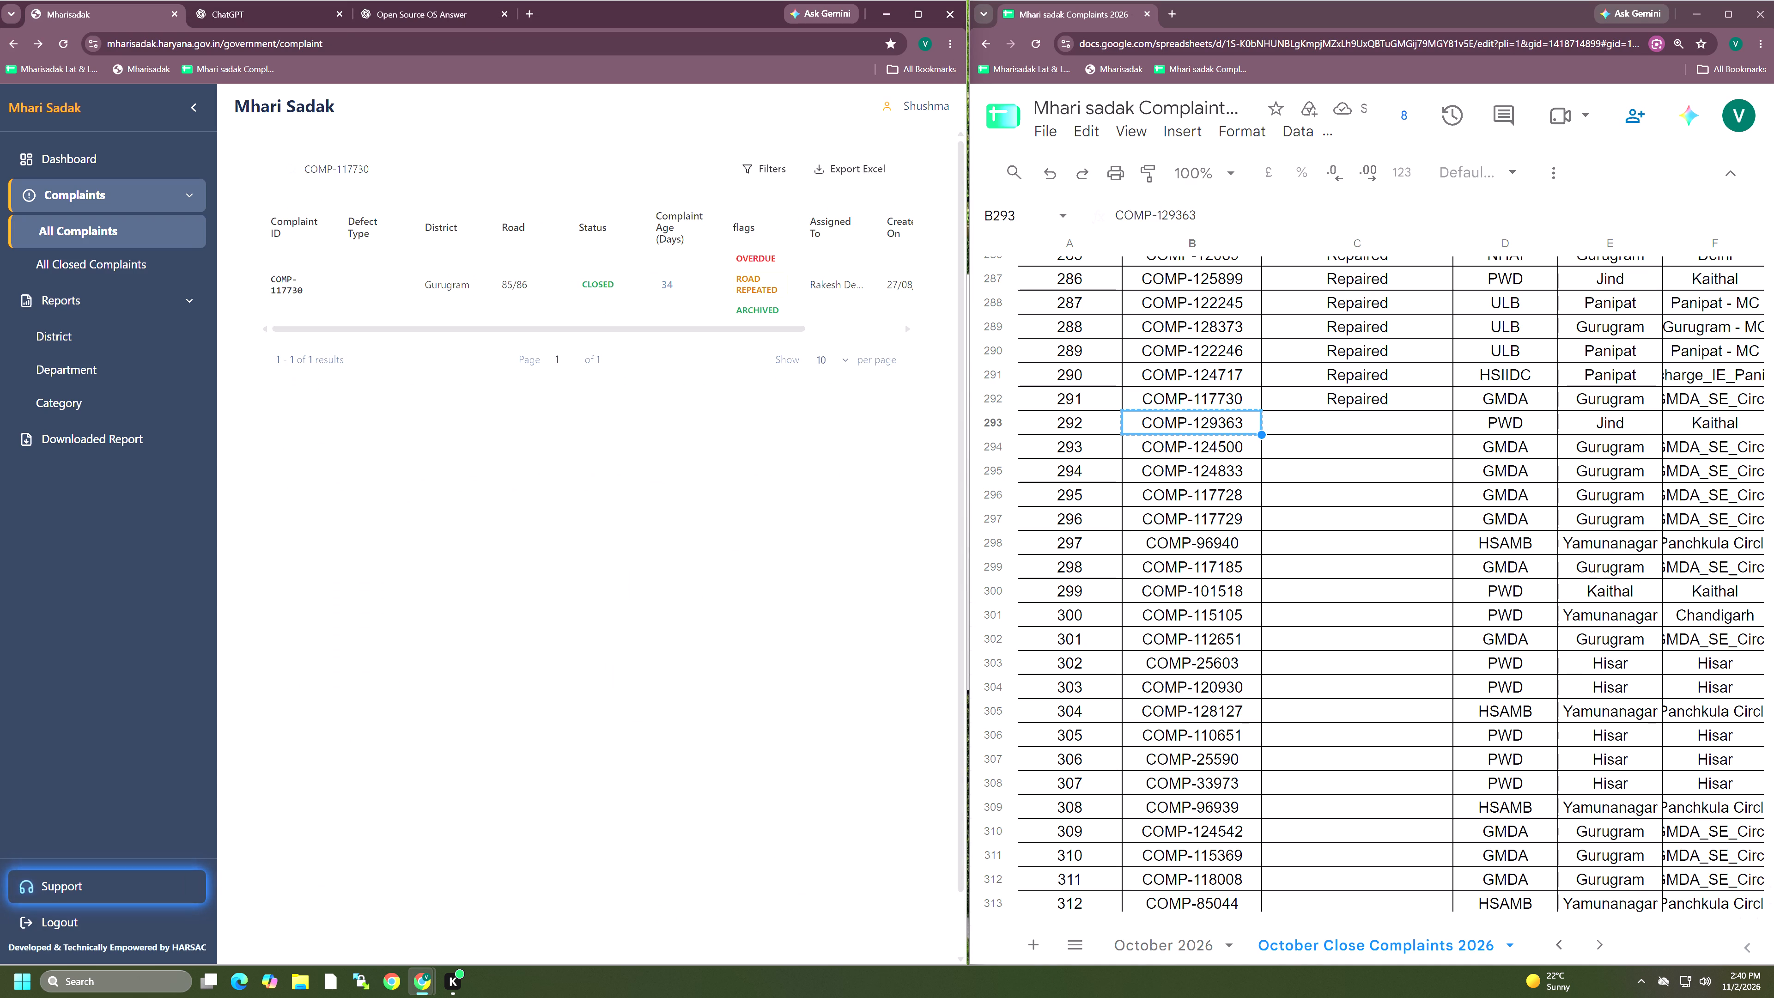
{"action": "left_click_drag", "start_coordinate": [375, 173], "coordinate": [289, 196]}
{"action": "key", "text": "ctrl+v"}
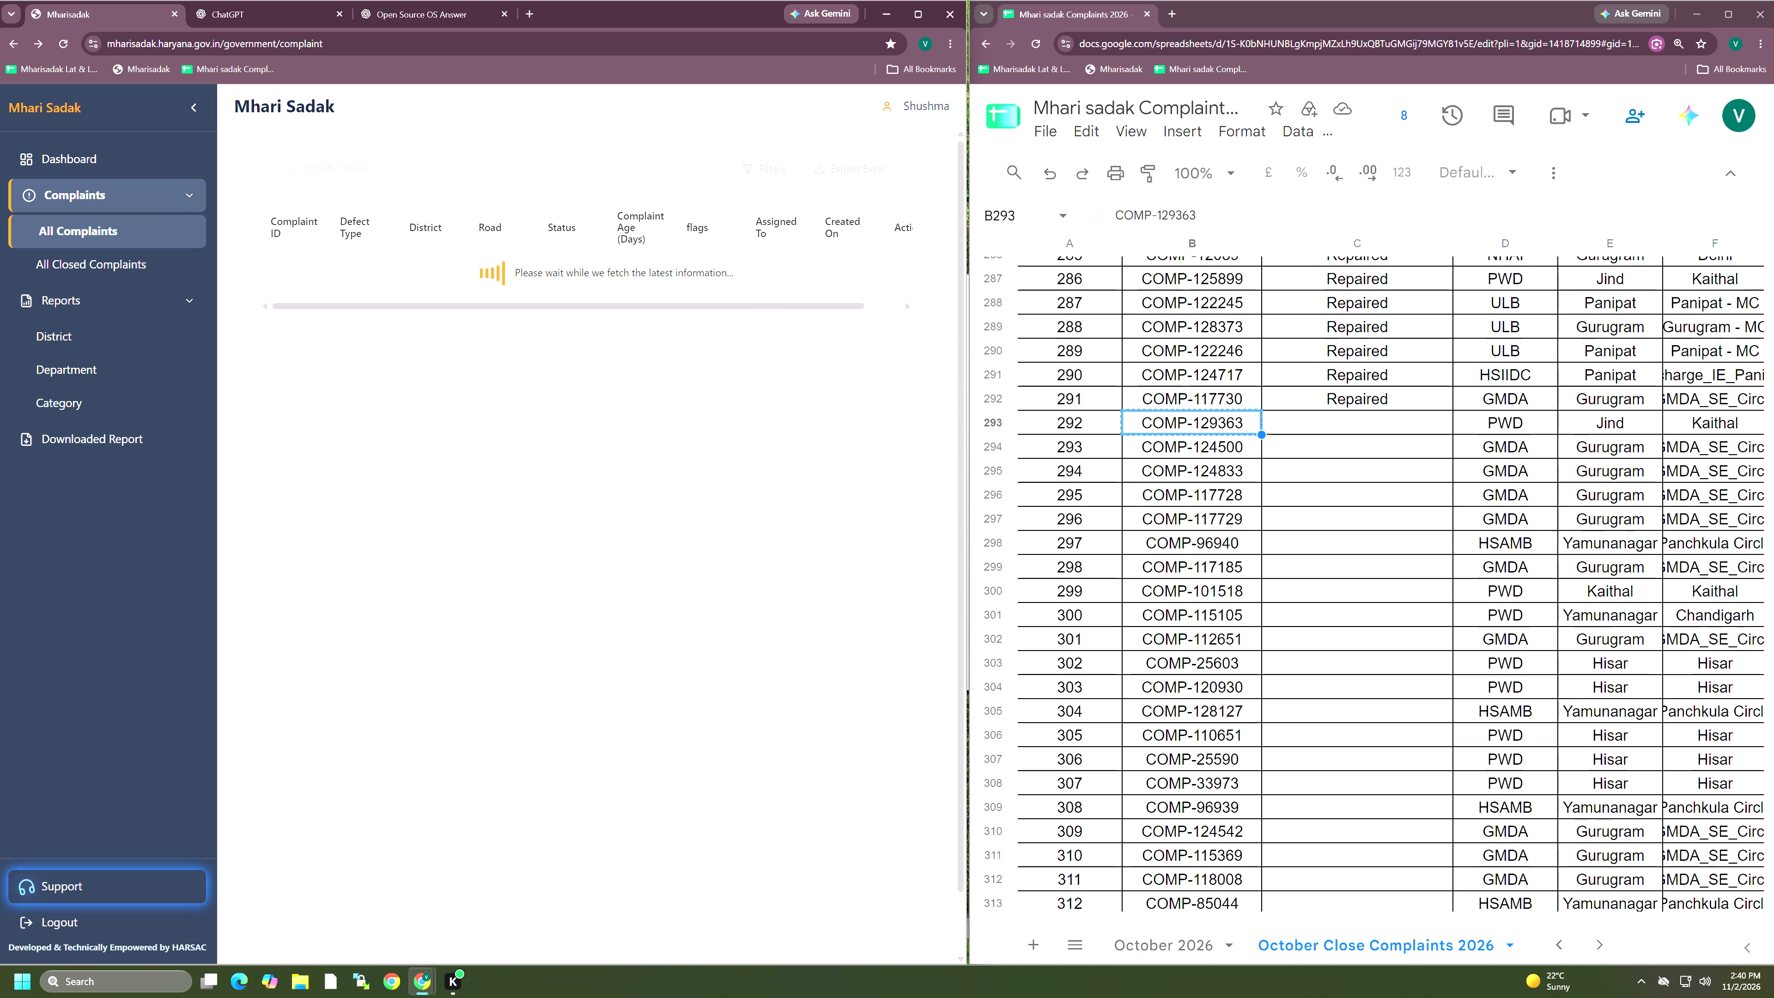
{"action": "left_click", "coordinate": [548, 280]}
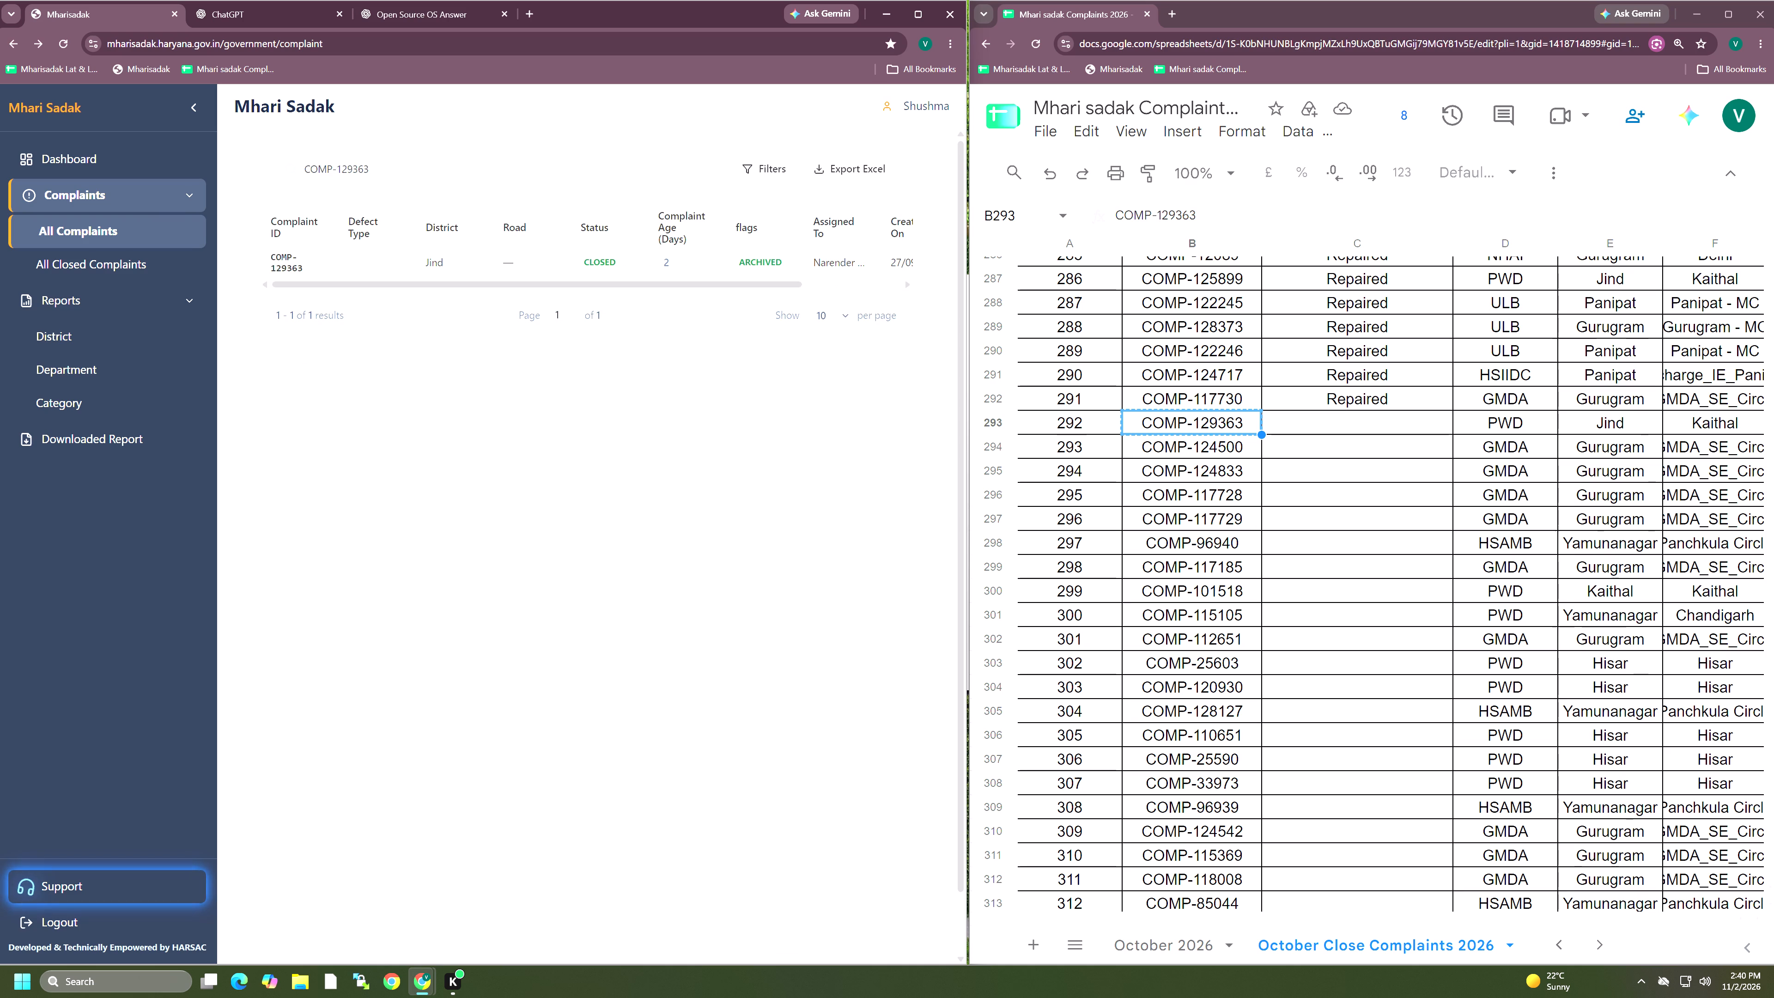
{"action": "left_click", "coordinate": [536, 261]}
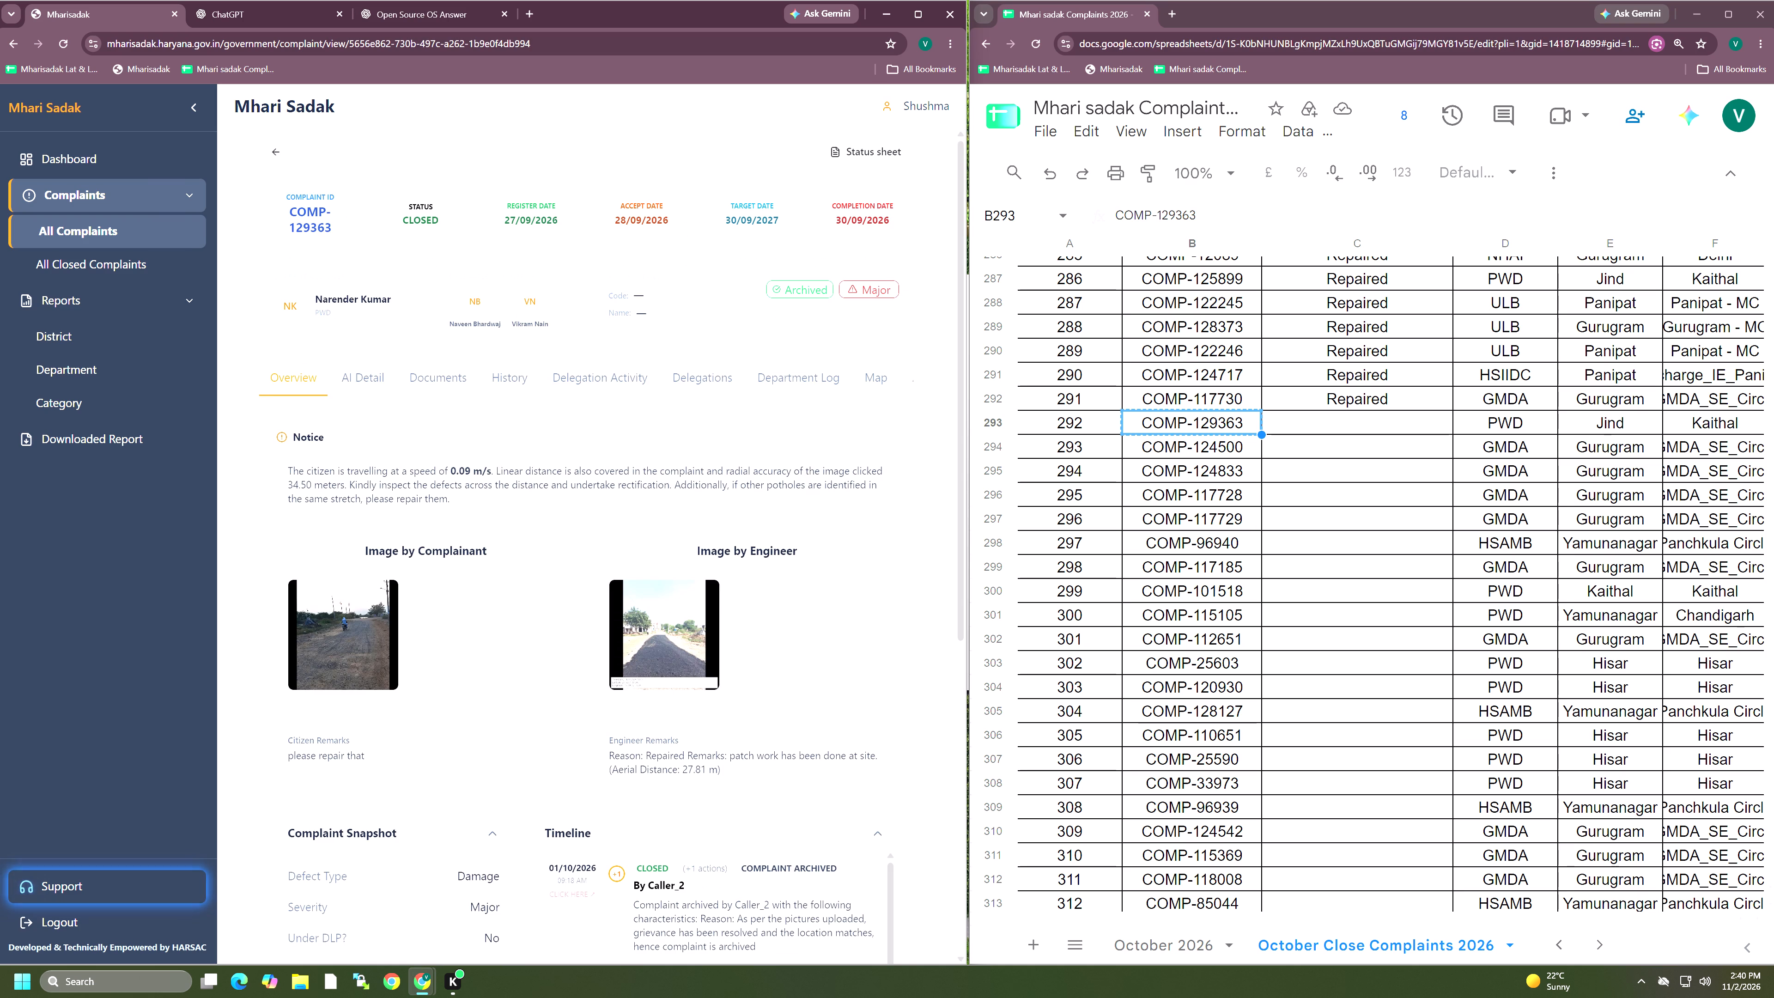
{"action": "left_click", "coordinate": [1355, 422]}
{"action": "key", "text": "ctrl+d"}
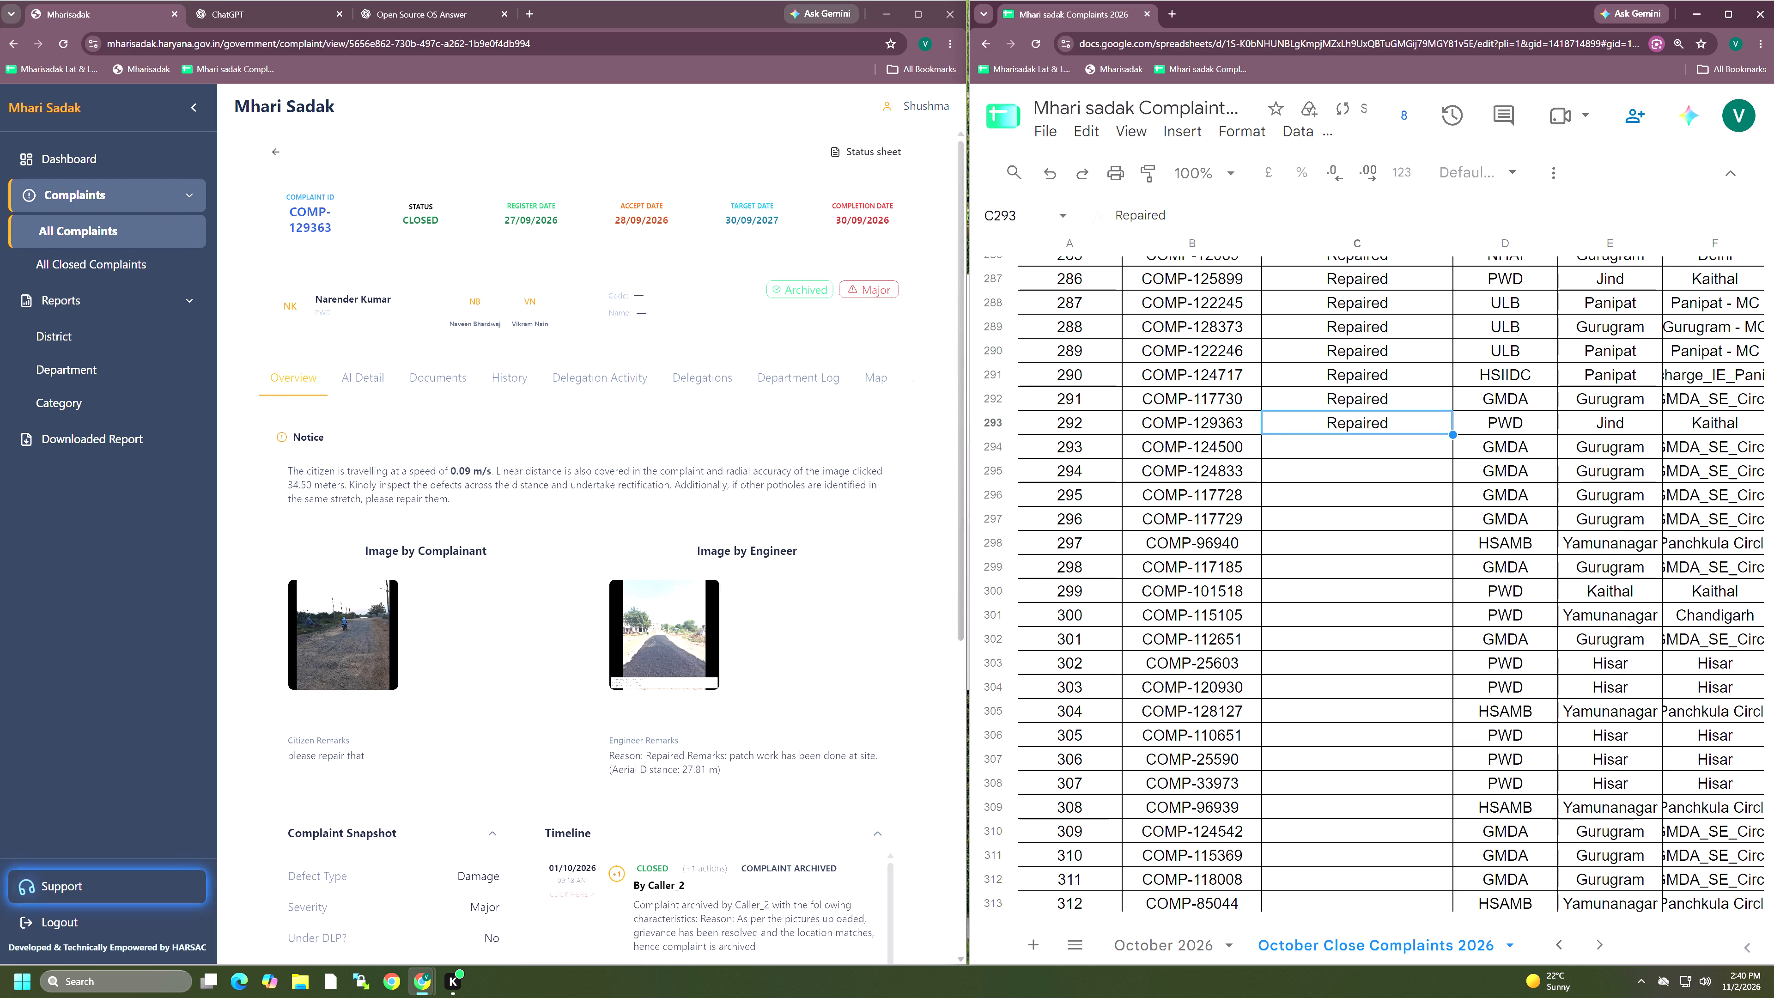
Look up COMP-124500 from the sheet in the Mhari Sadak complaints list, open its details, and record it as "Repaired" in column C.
{"action": "left_click", "coordinate": [1241, 449]}
{"action": "key", "text": "ctrl+c"}
{"action": "left_click", "coordinate": [273, 147]}
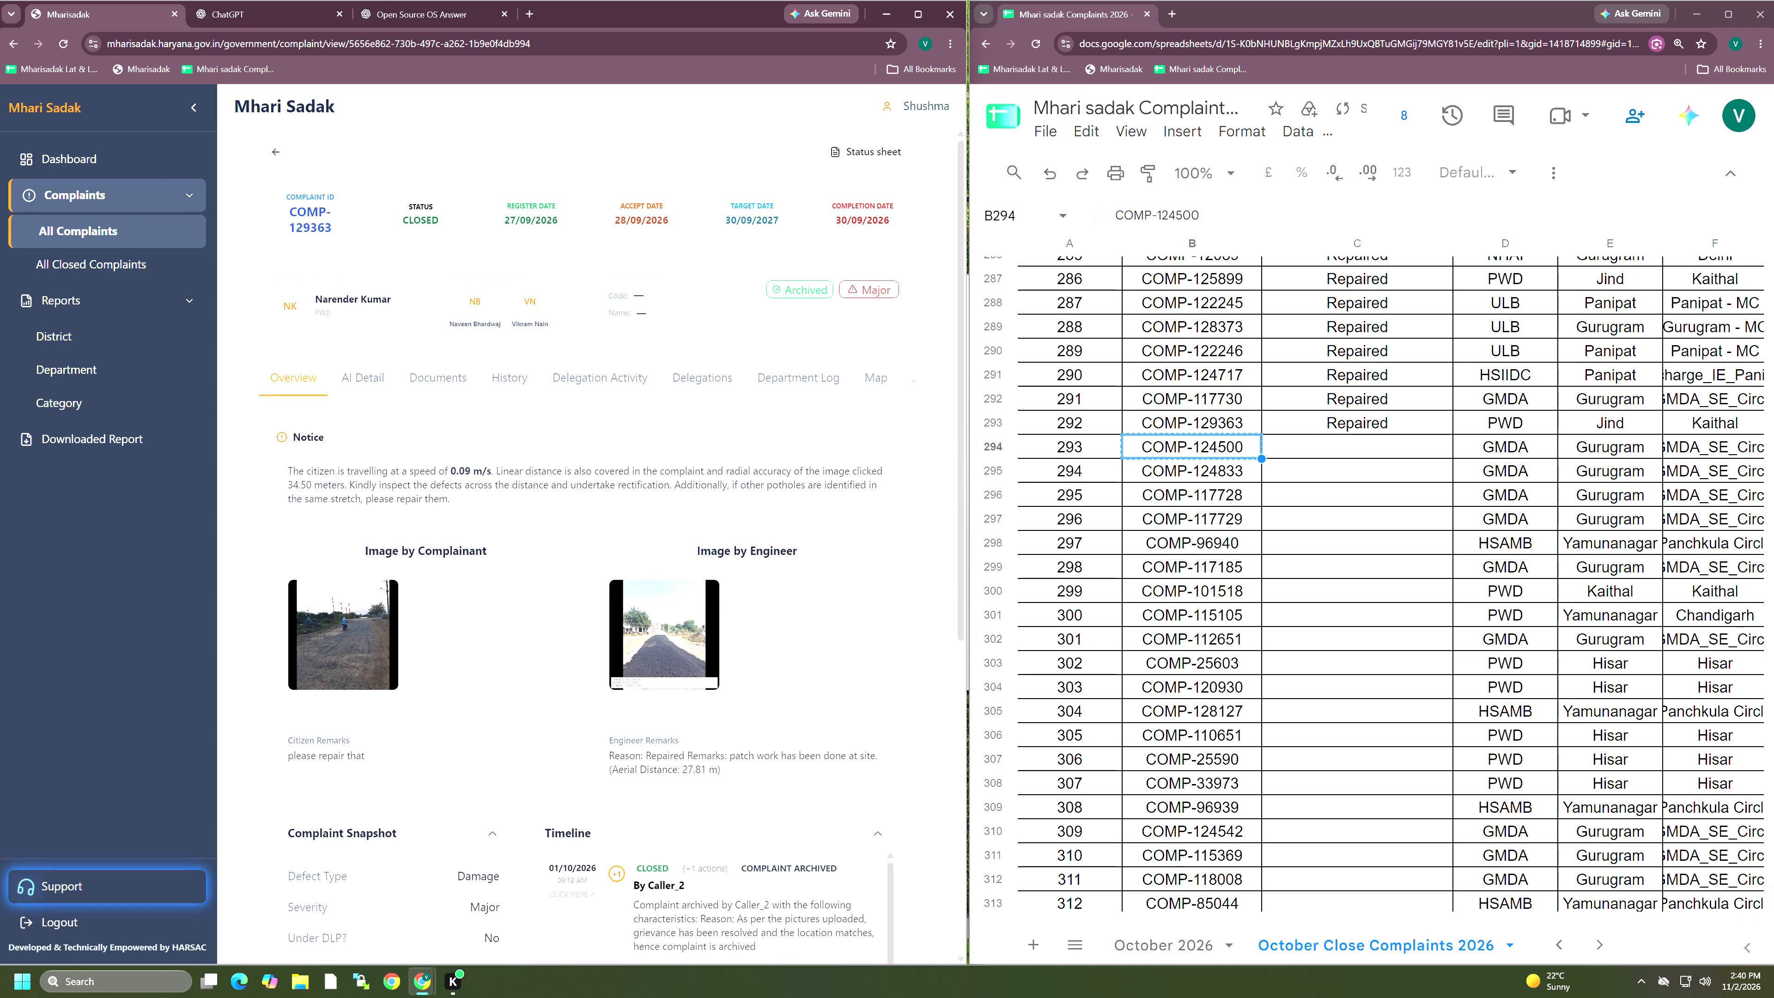
{"action": "left_click_drag", "start_coordinate": [378, 167], "coordinate": [287, 189]}
{"action": "key", "text": "ctrl+v"}
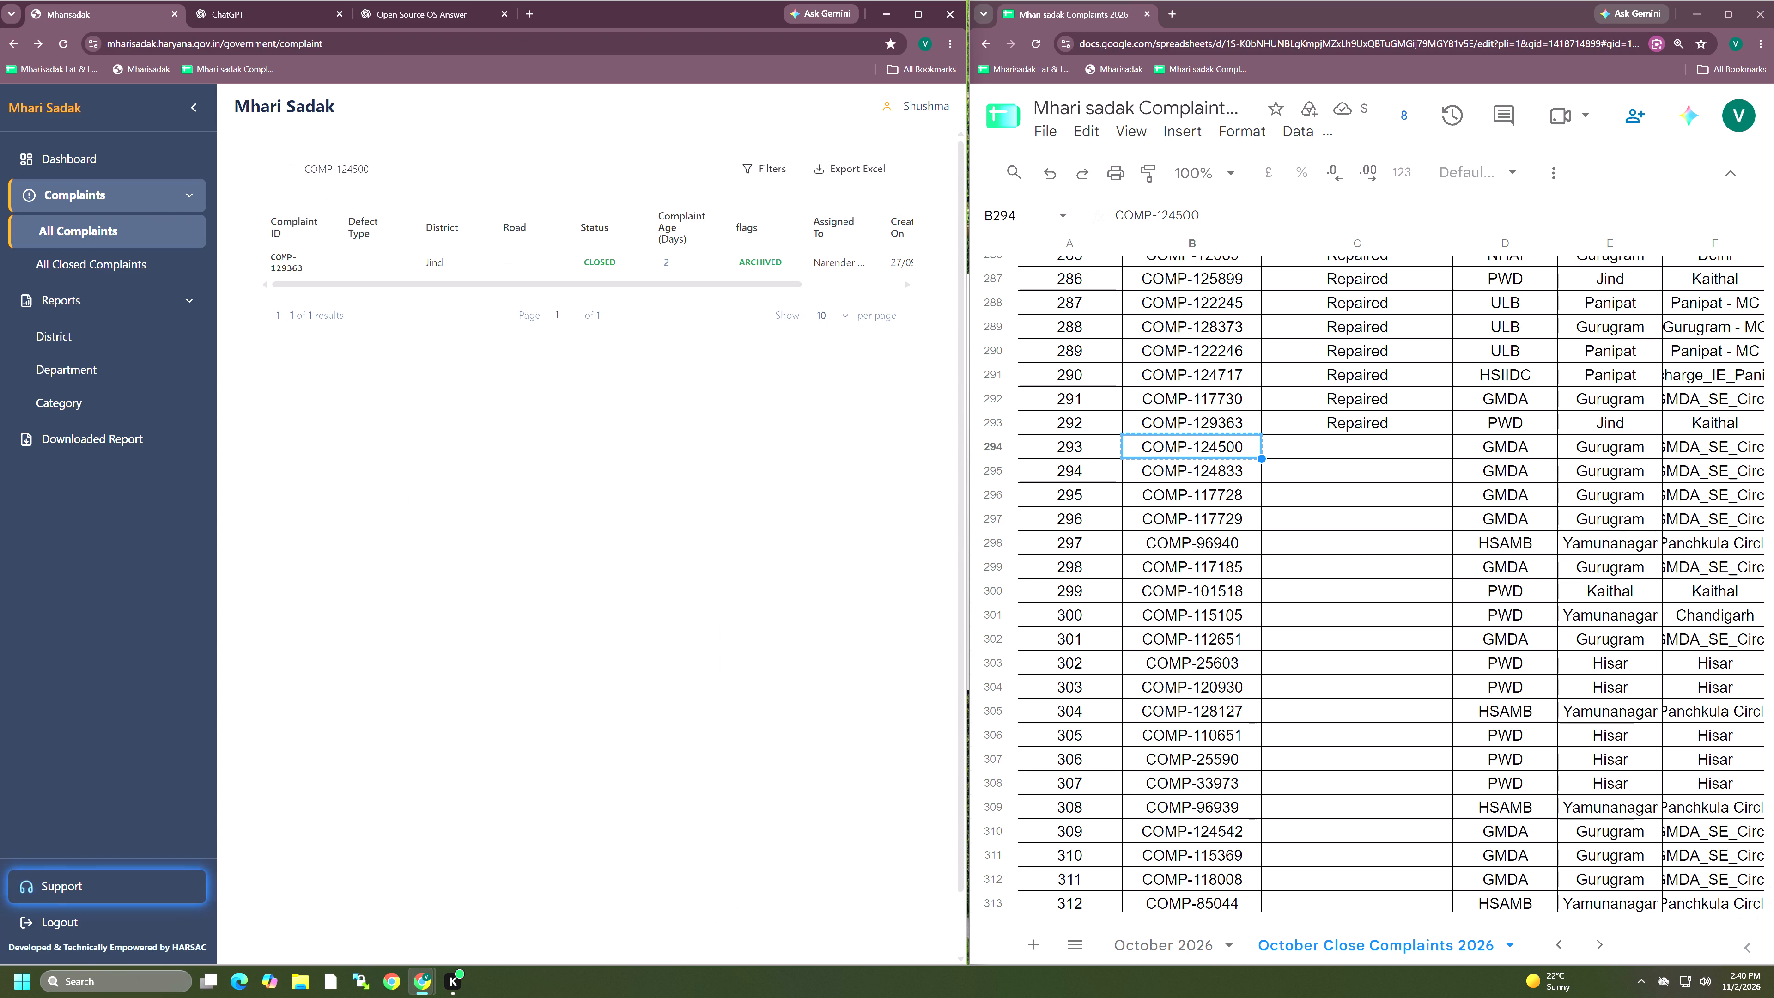
{"action": "left_click", "coordinate": [549, 279]}
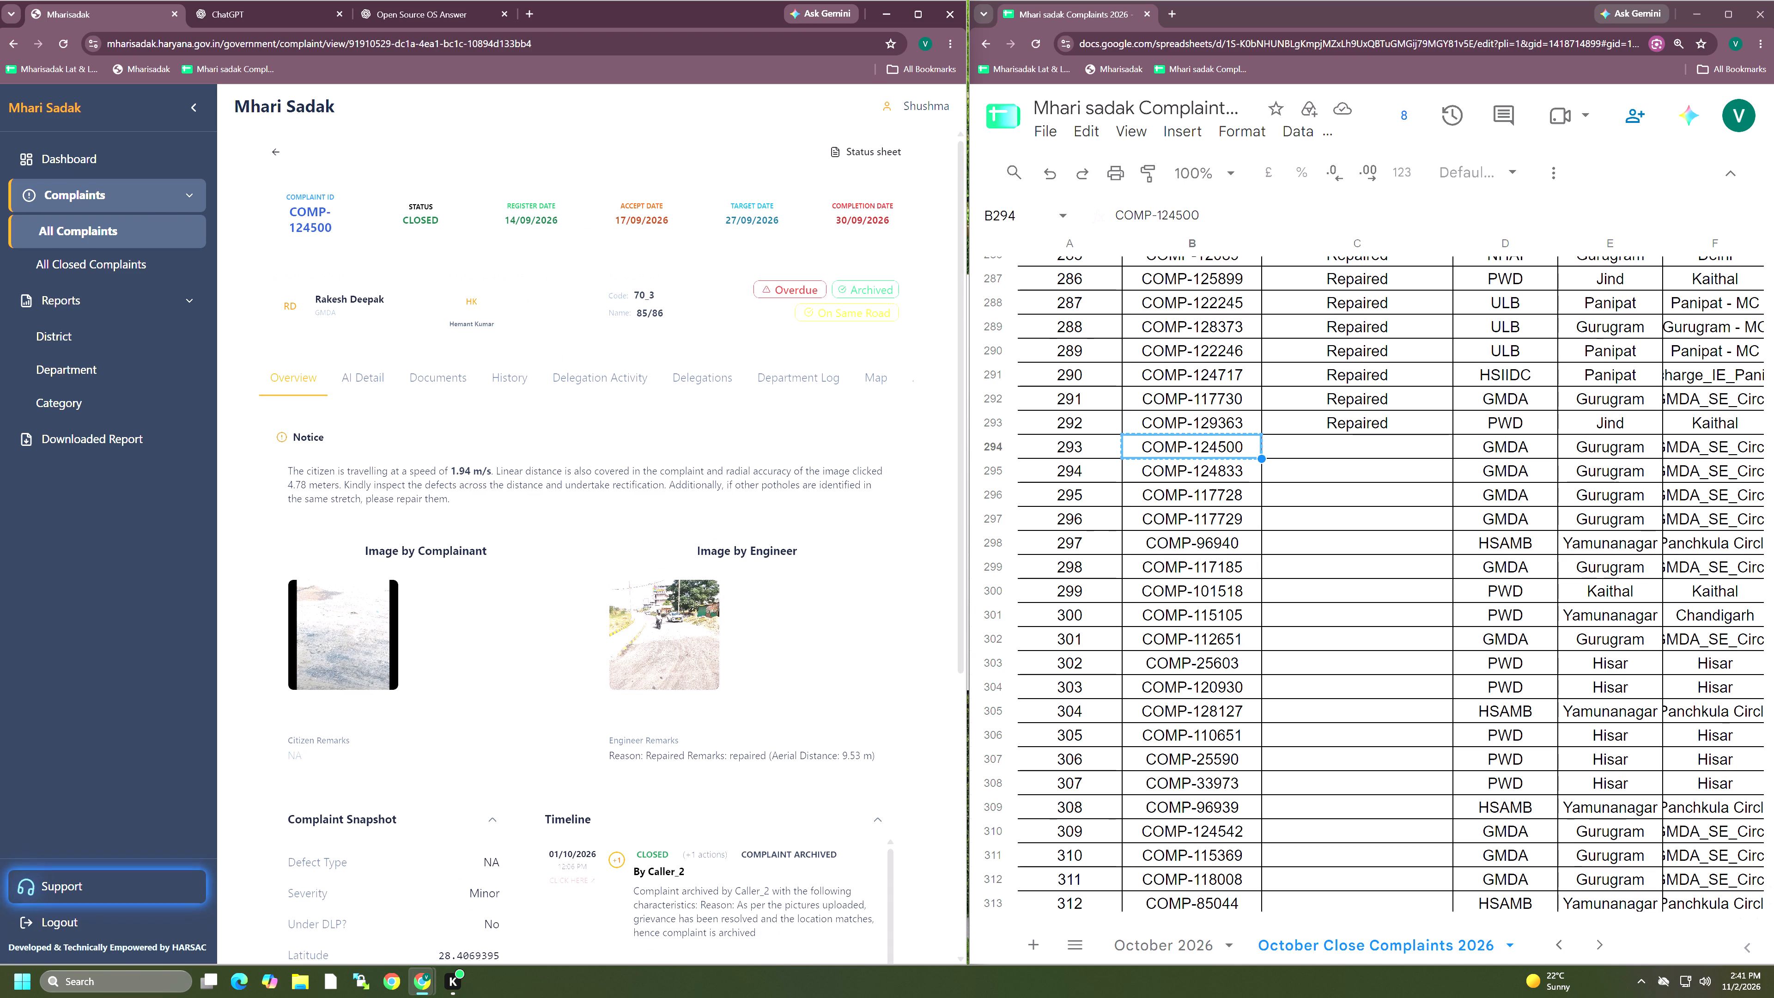
{"action": "left_click", "coordinate": [1345, 450]}
{"action": "key", "text": "ctrl+d"}
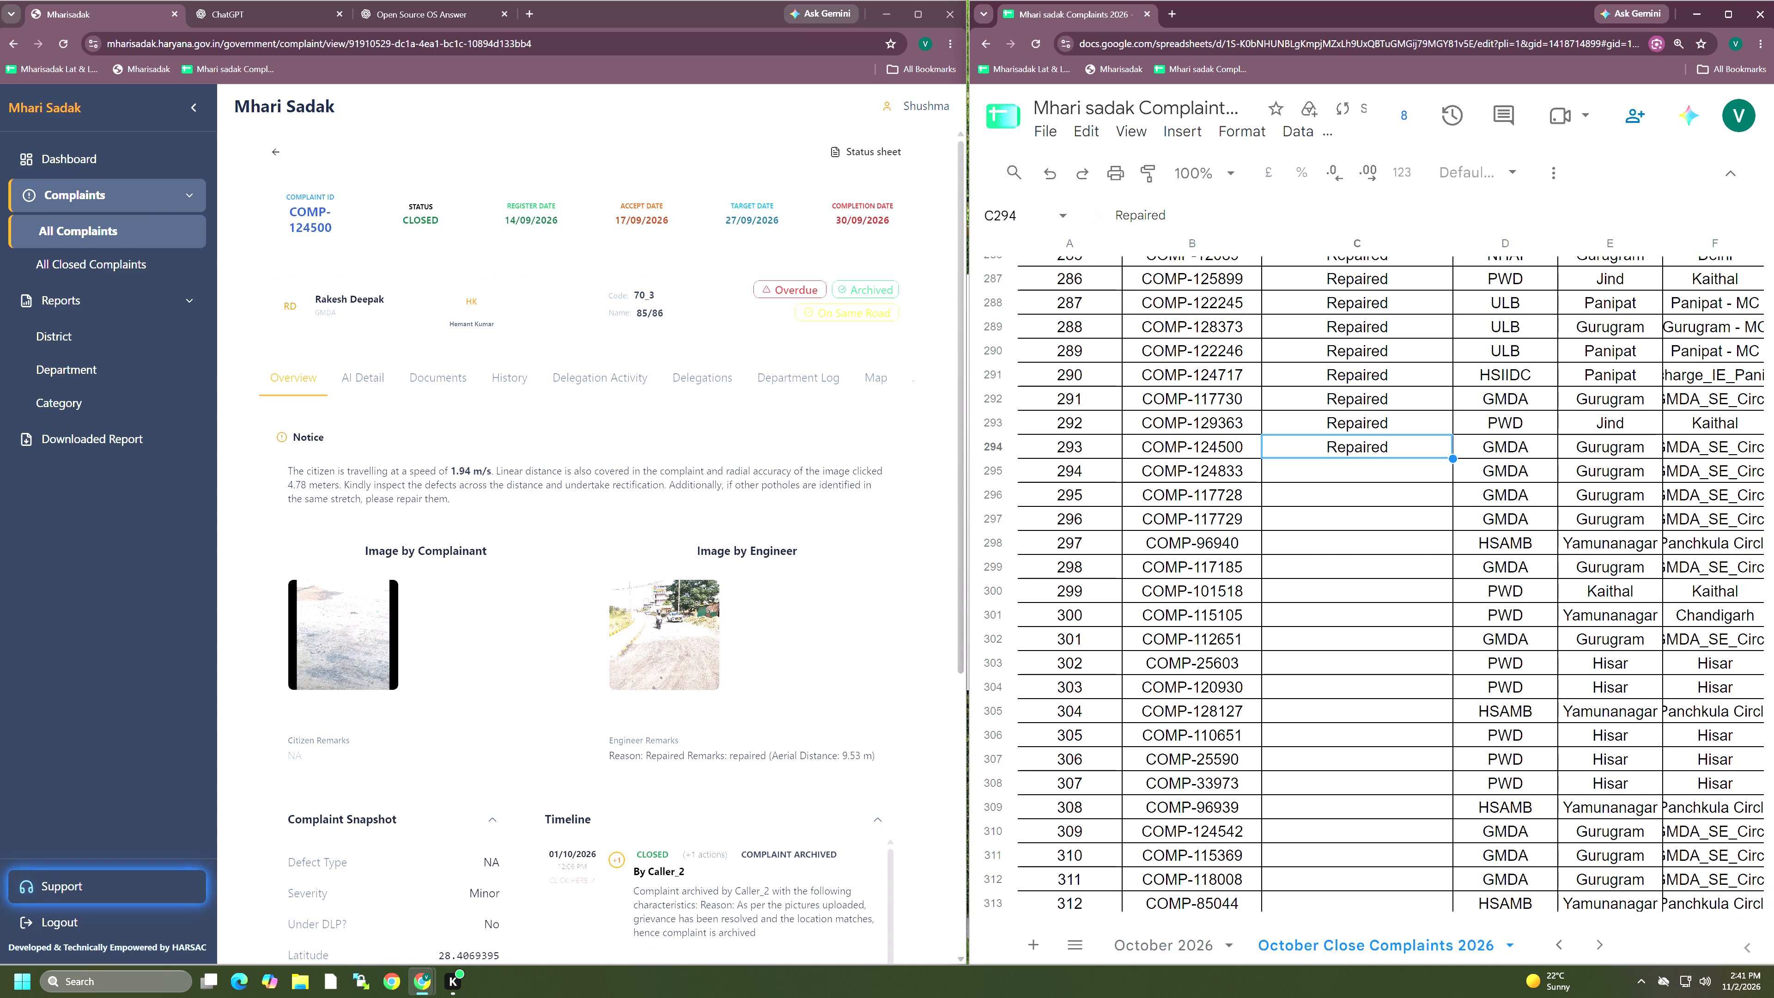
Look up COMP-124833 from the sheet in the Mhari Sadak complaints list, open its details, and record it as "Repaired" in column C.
{"action": "left_click", "coordinate": [1217, 473]}
{"action": "key", "text": "ctrl+c"}
{"action": "left_click", "coordinate": [275, 151]}
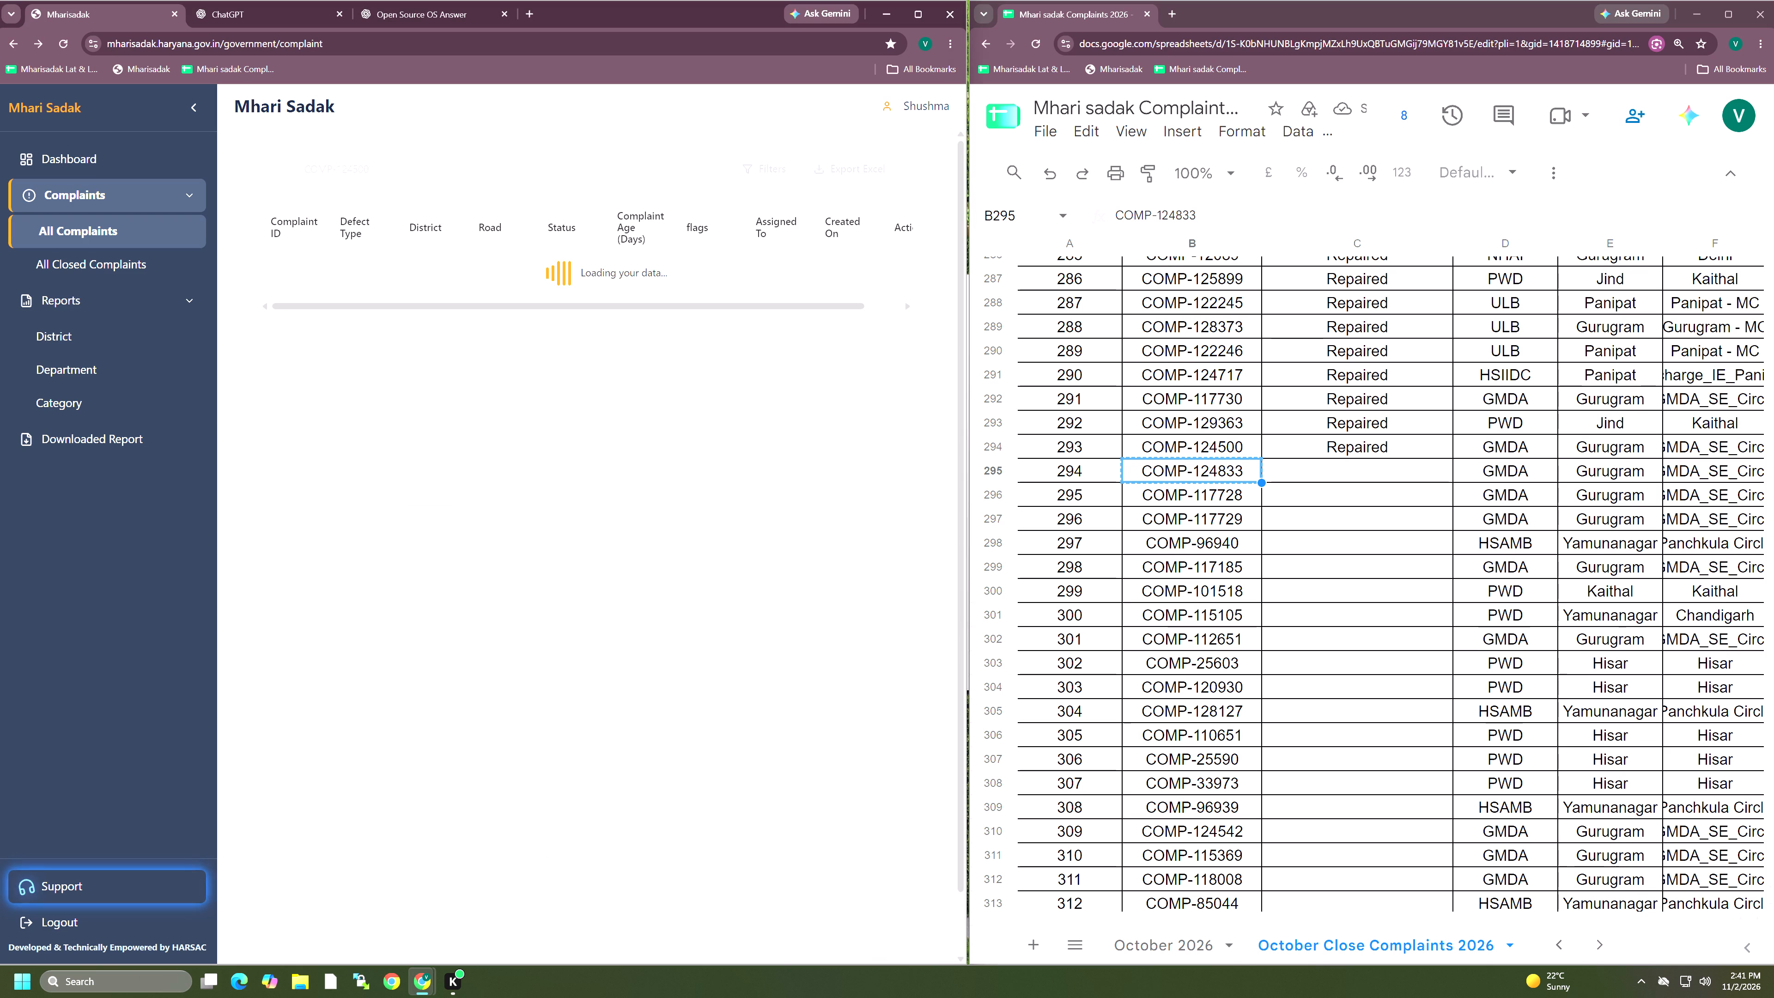
{"action": "left_click_drag", "start_coordinate": [387, 173], "coordinate": [254, 224]}
{"action": "key", "text": "ctrl+v"}
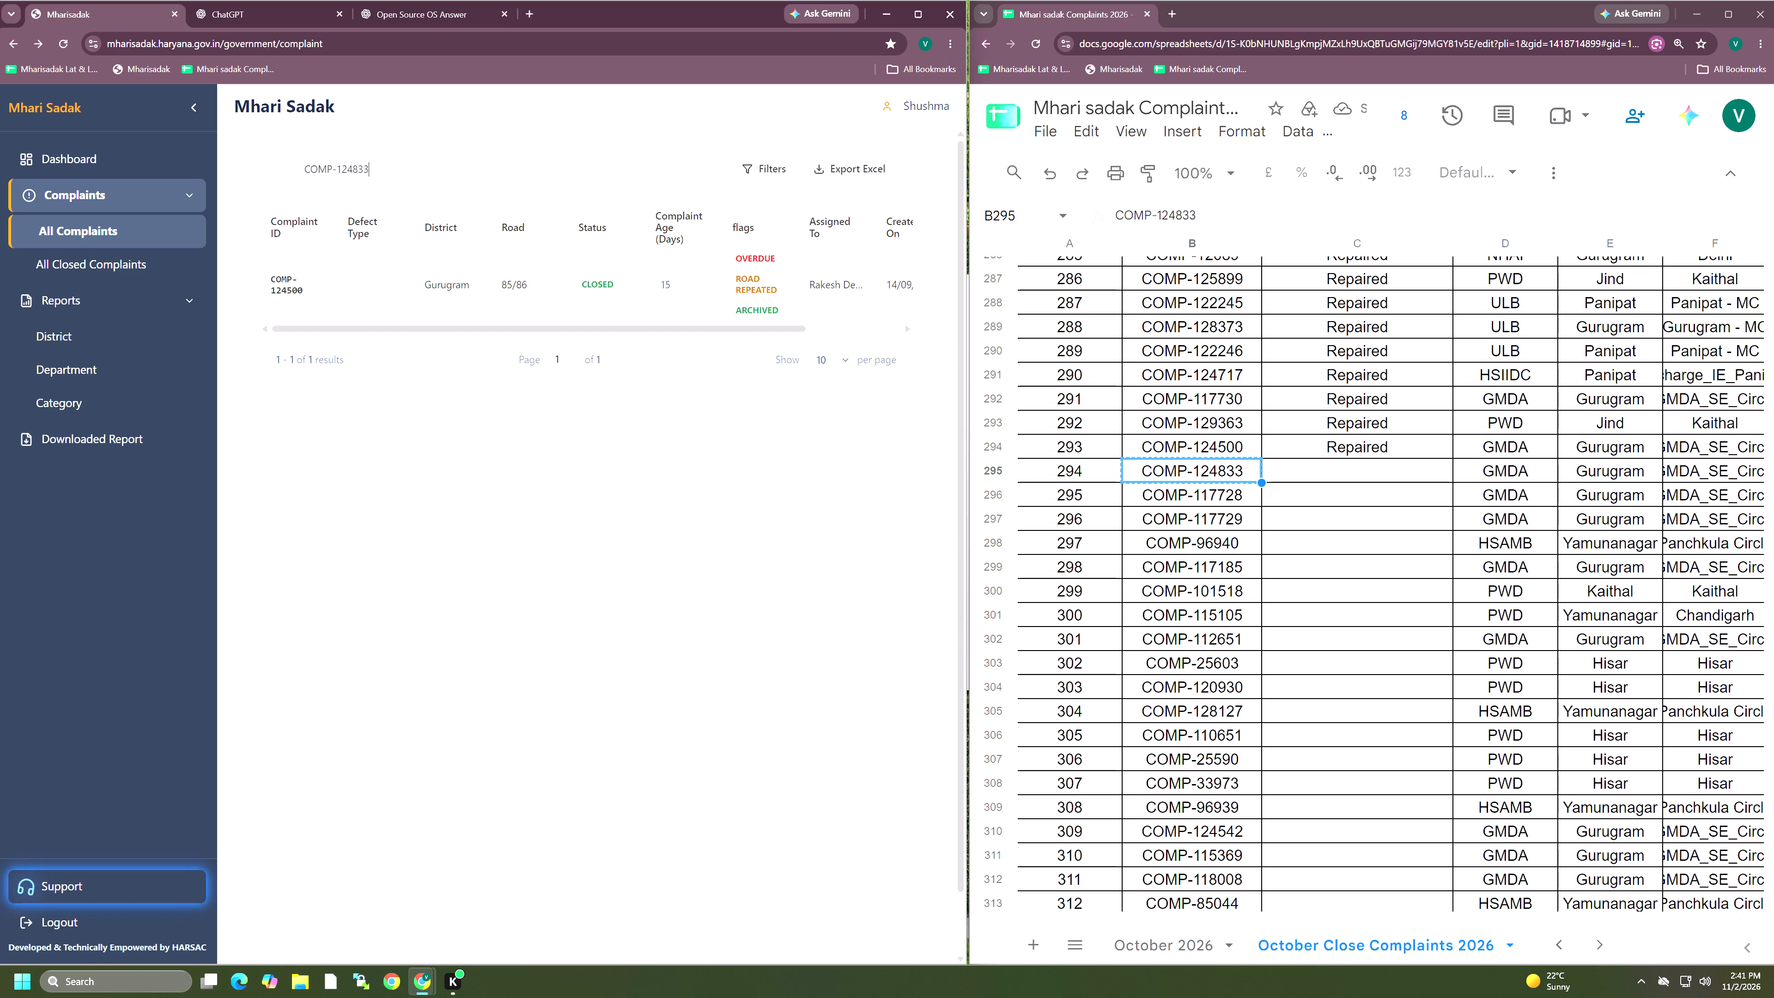
{"action": "left_click_drag", "start_coordinate": [573, 281], "coordinate": [563, 289]}
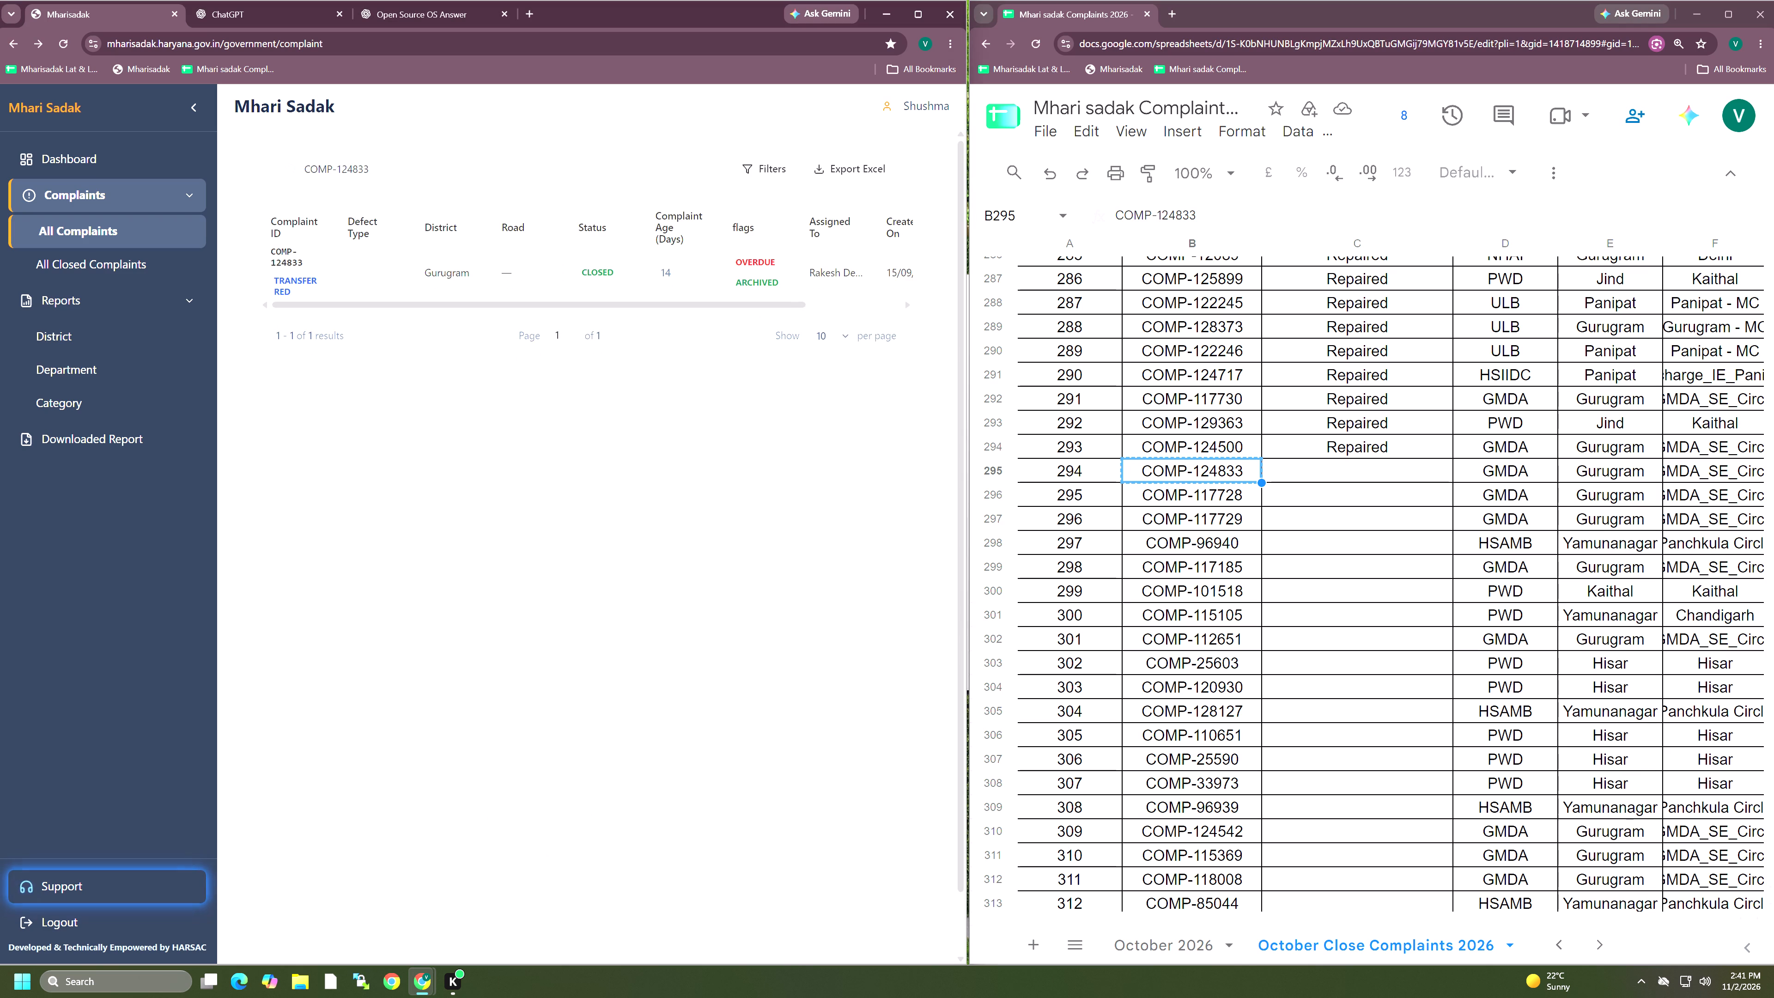
{"action": "left_click", "coordinate": [542, 282]}
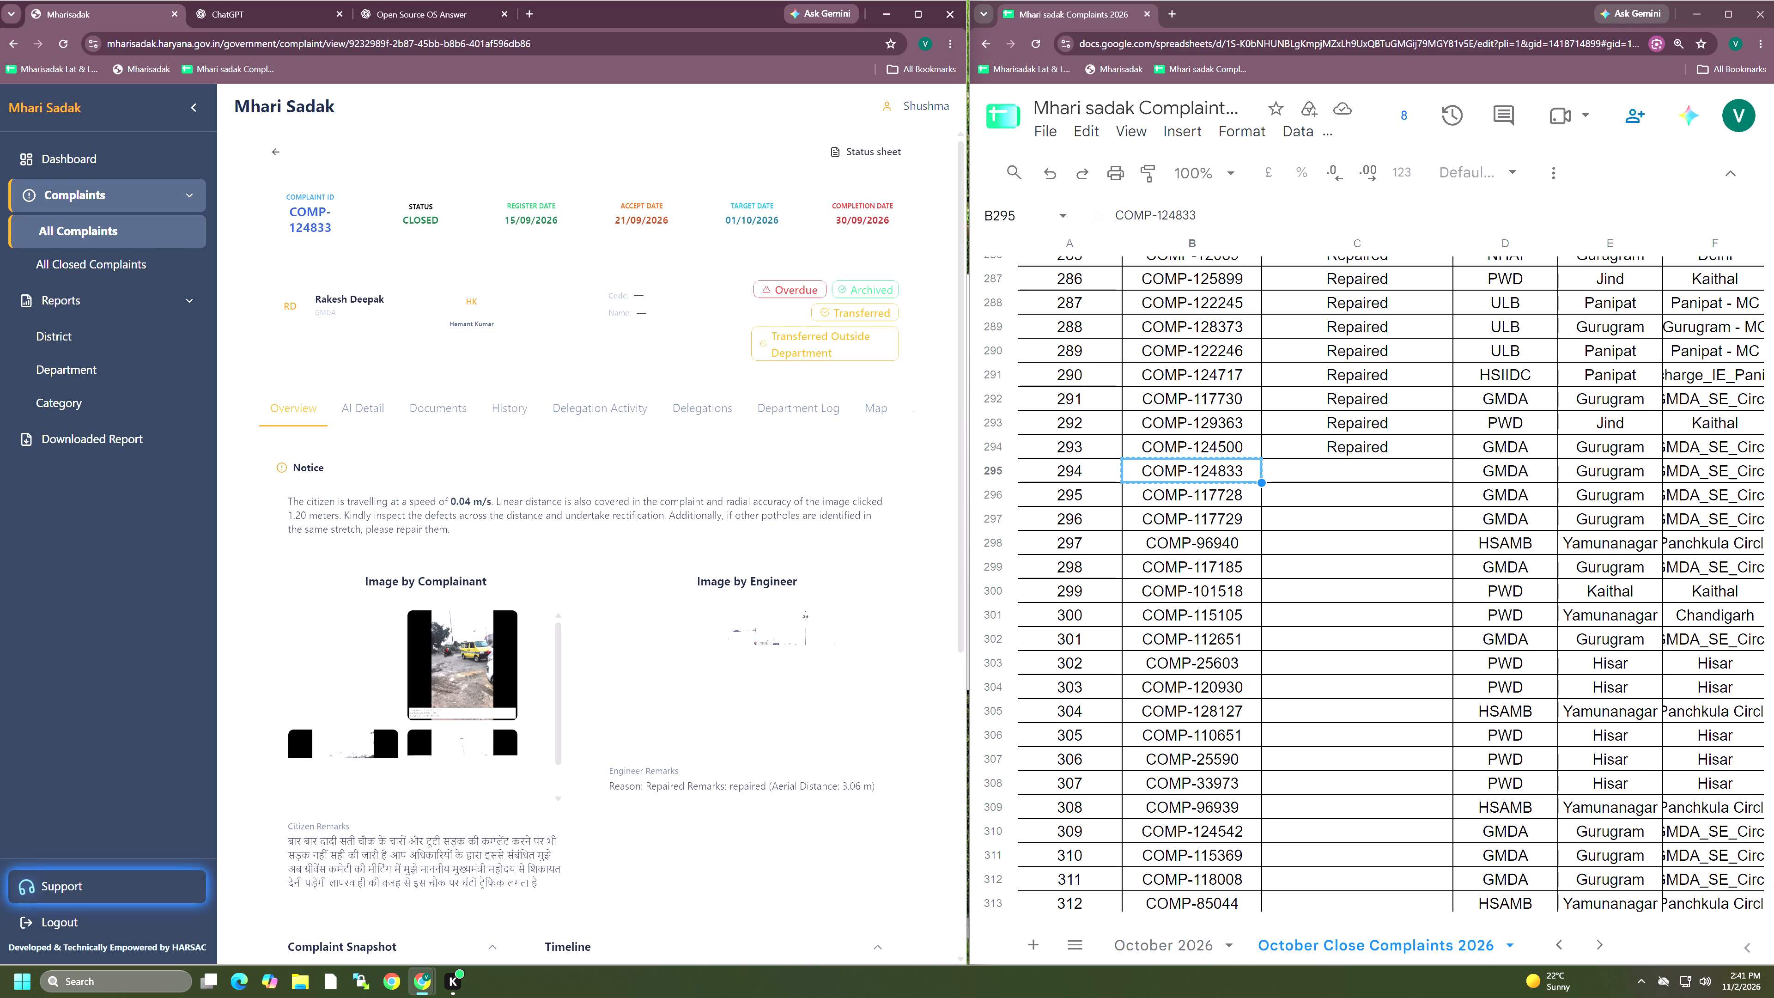
{"action": "left_click", "coordinate": [1353, 475]}
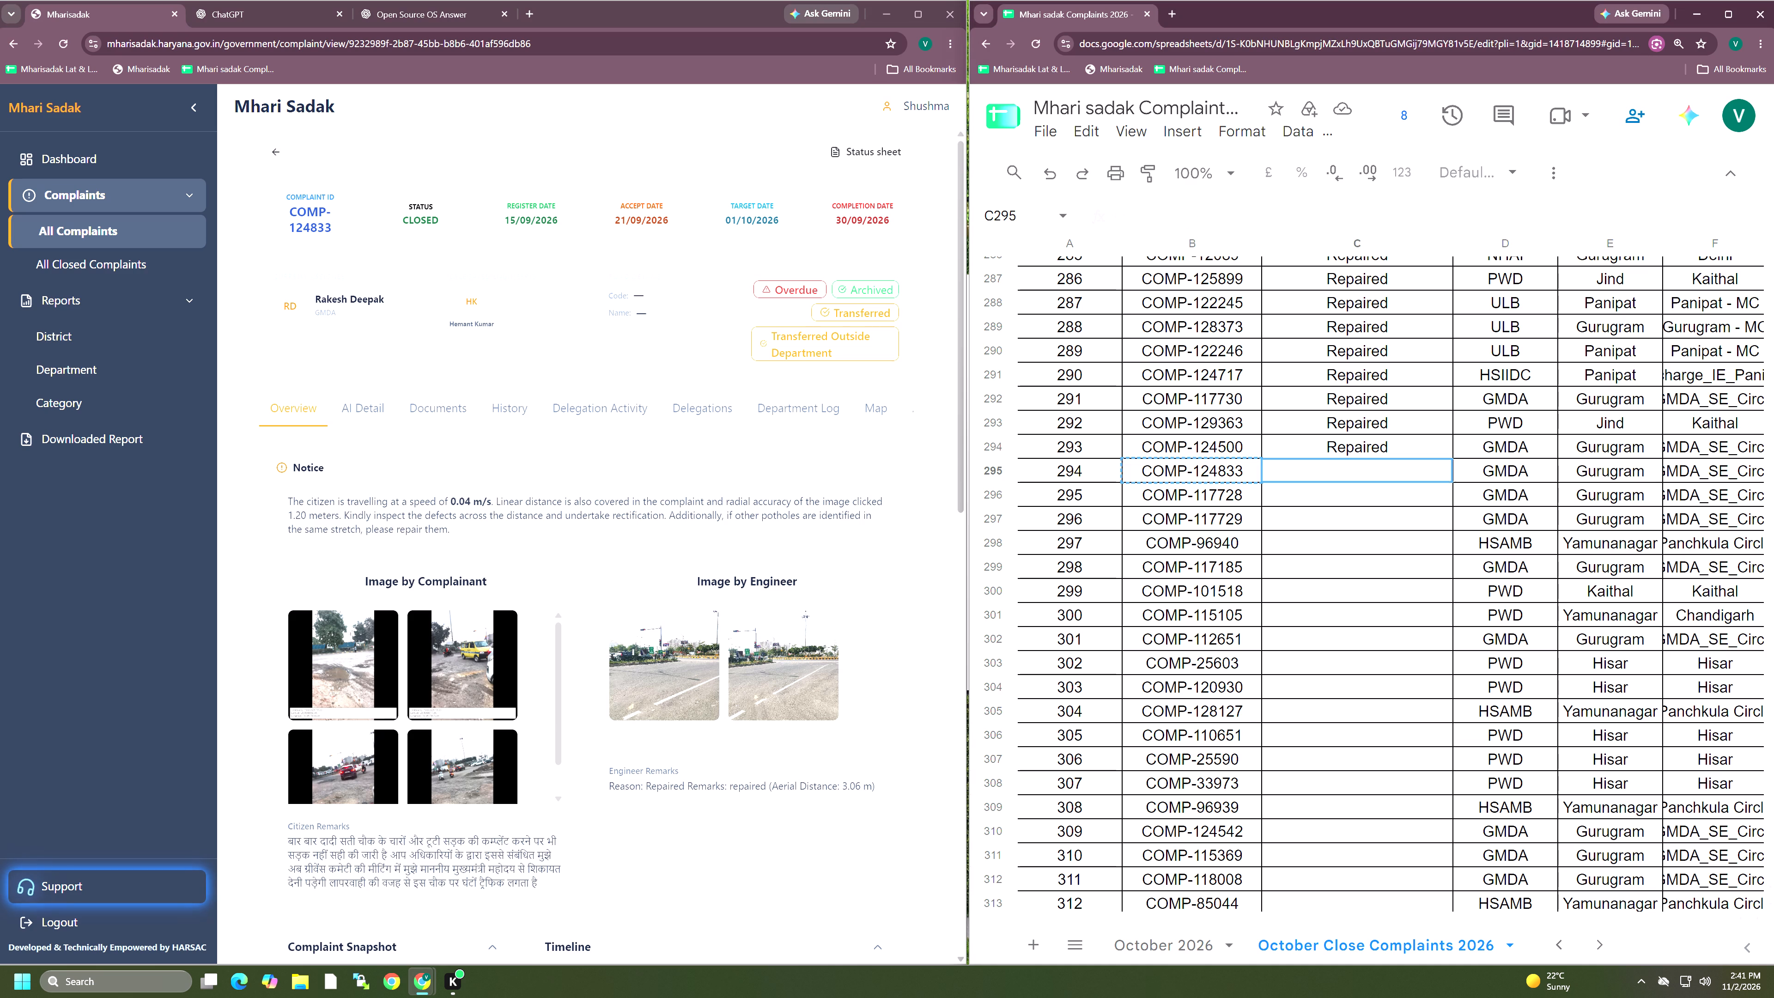
{"action": "key", "text": "ctrl+d"}
{"action": "left_click", "coordinate": [1220, 491]}
{"action": "key", "text": "ctrl+c"}
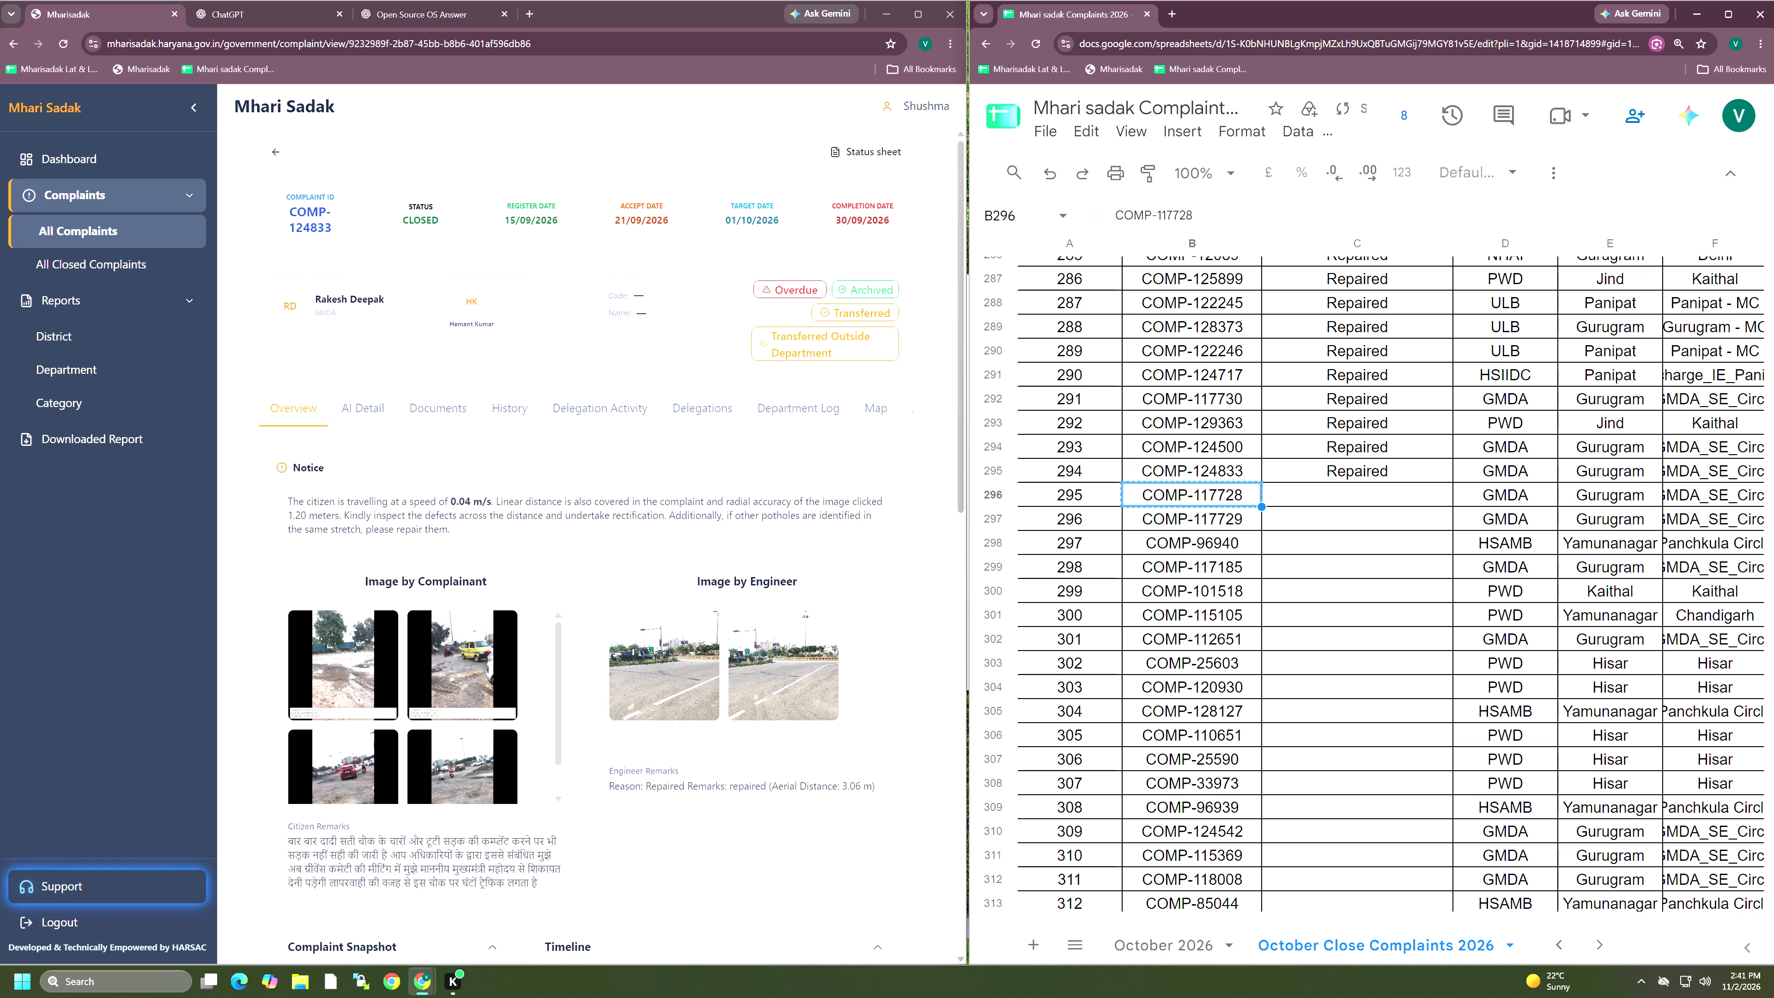
{"action": "left_click", "coordinate": [272, 152]}
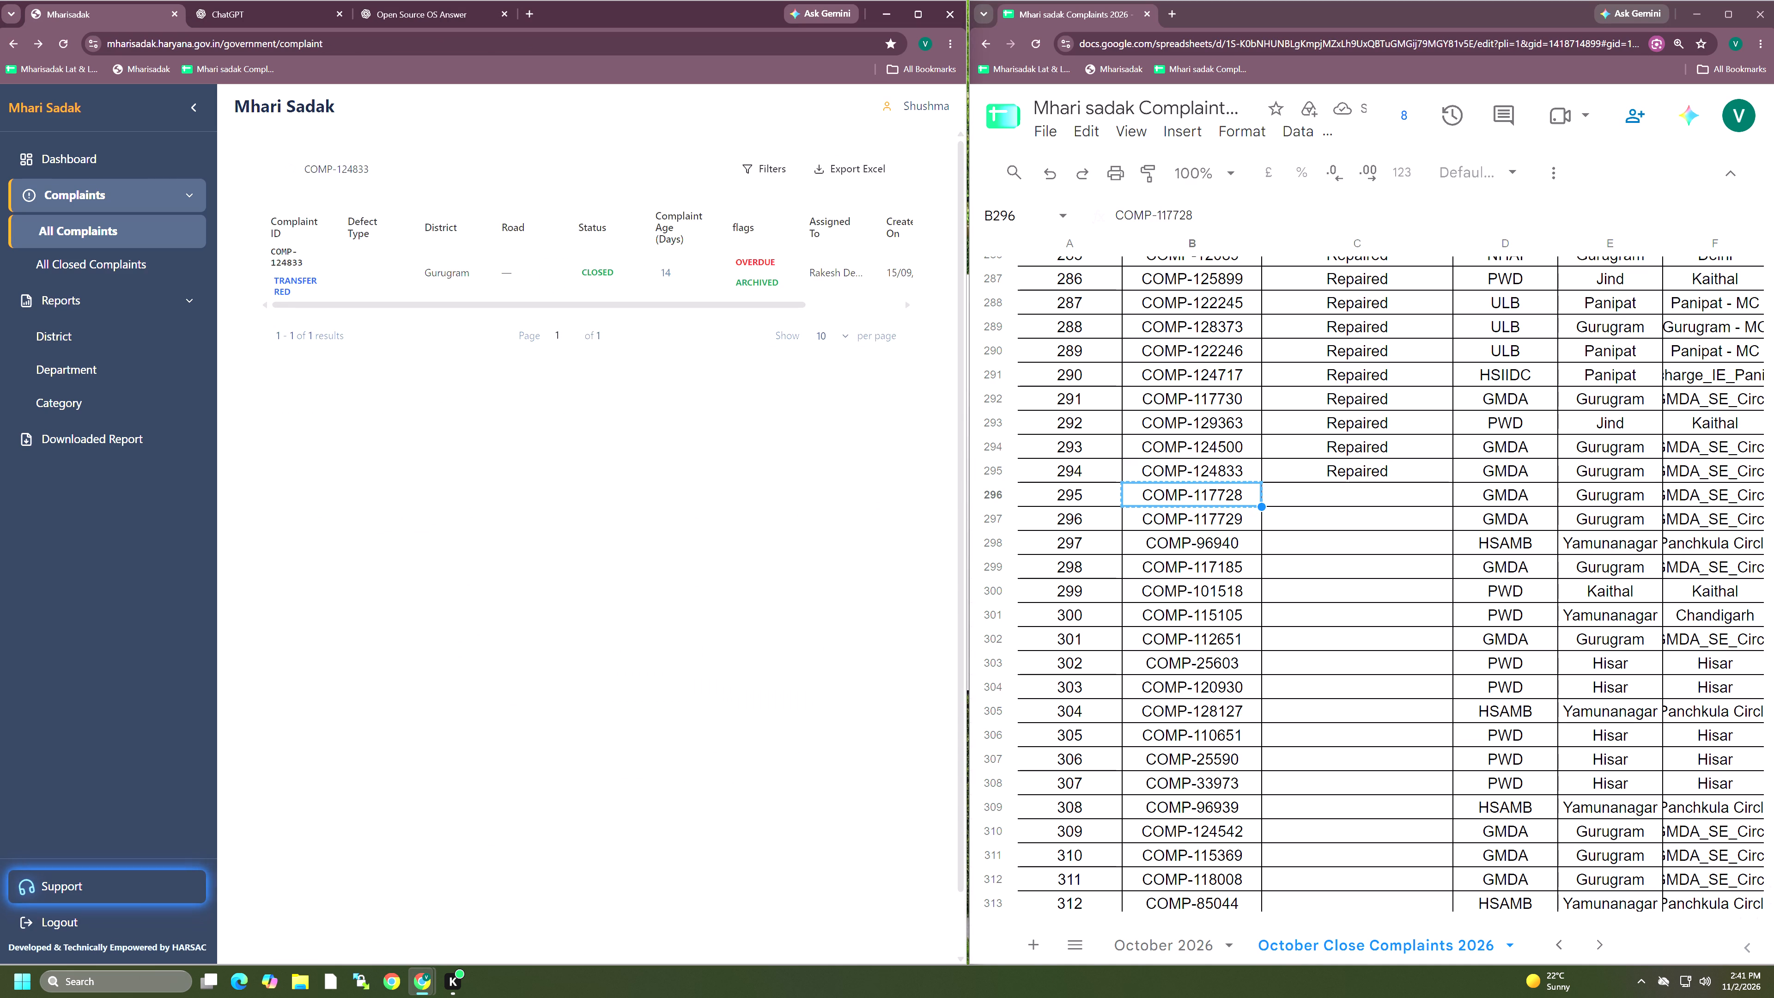
{"action": "left_click_drag", "start_coordinate": [377, 174], "coordinate": [231, 201]}
{"action": "key", "text": "ctrl+v"}
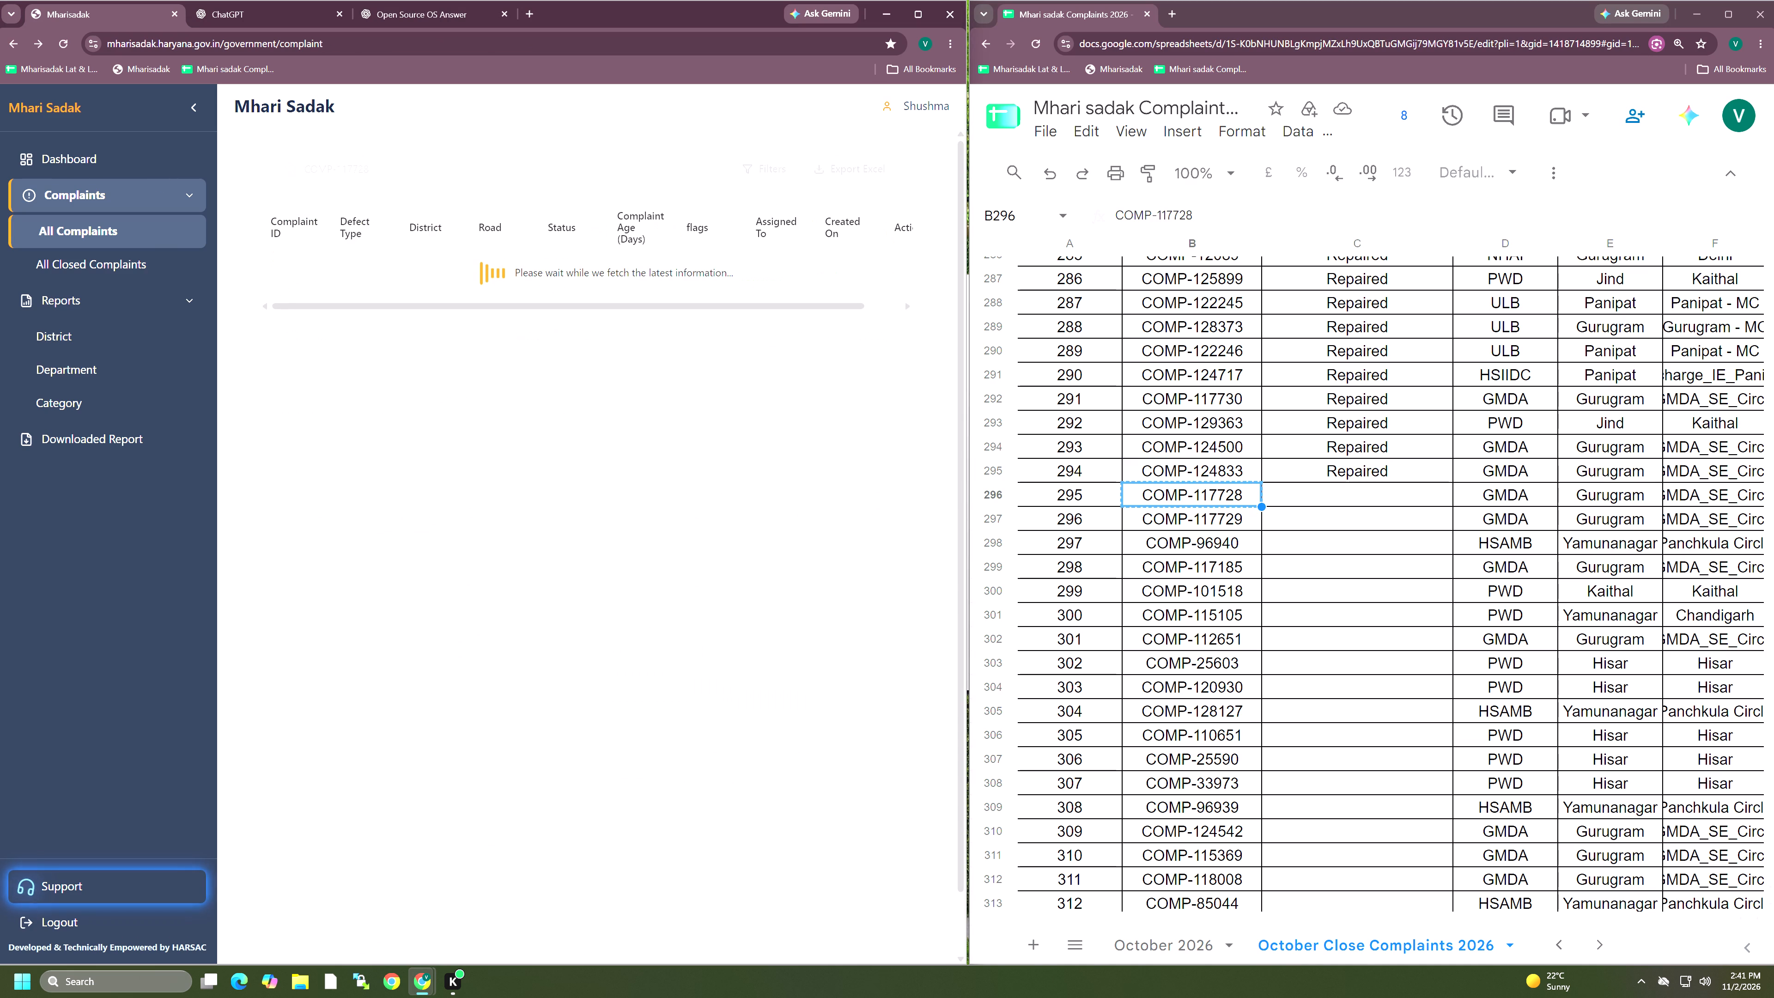
{"action": "left_click", "coordinate": [487, 310]}
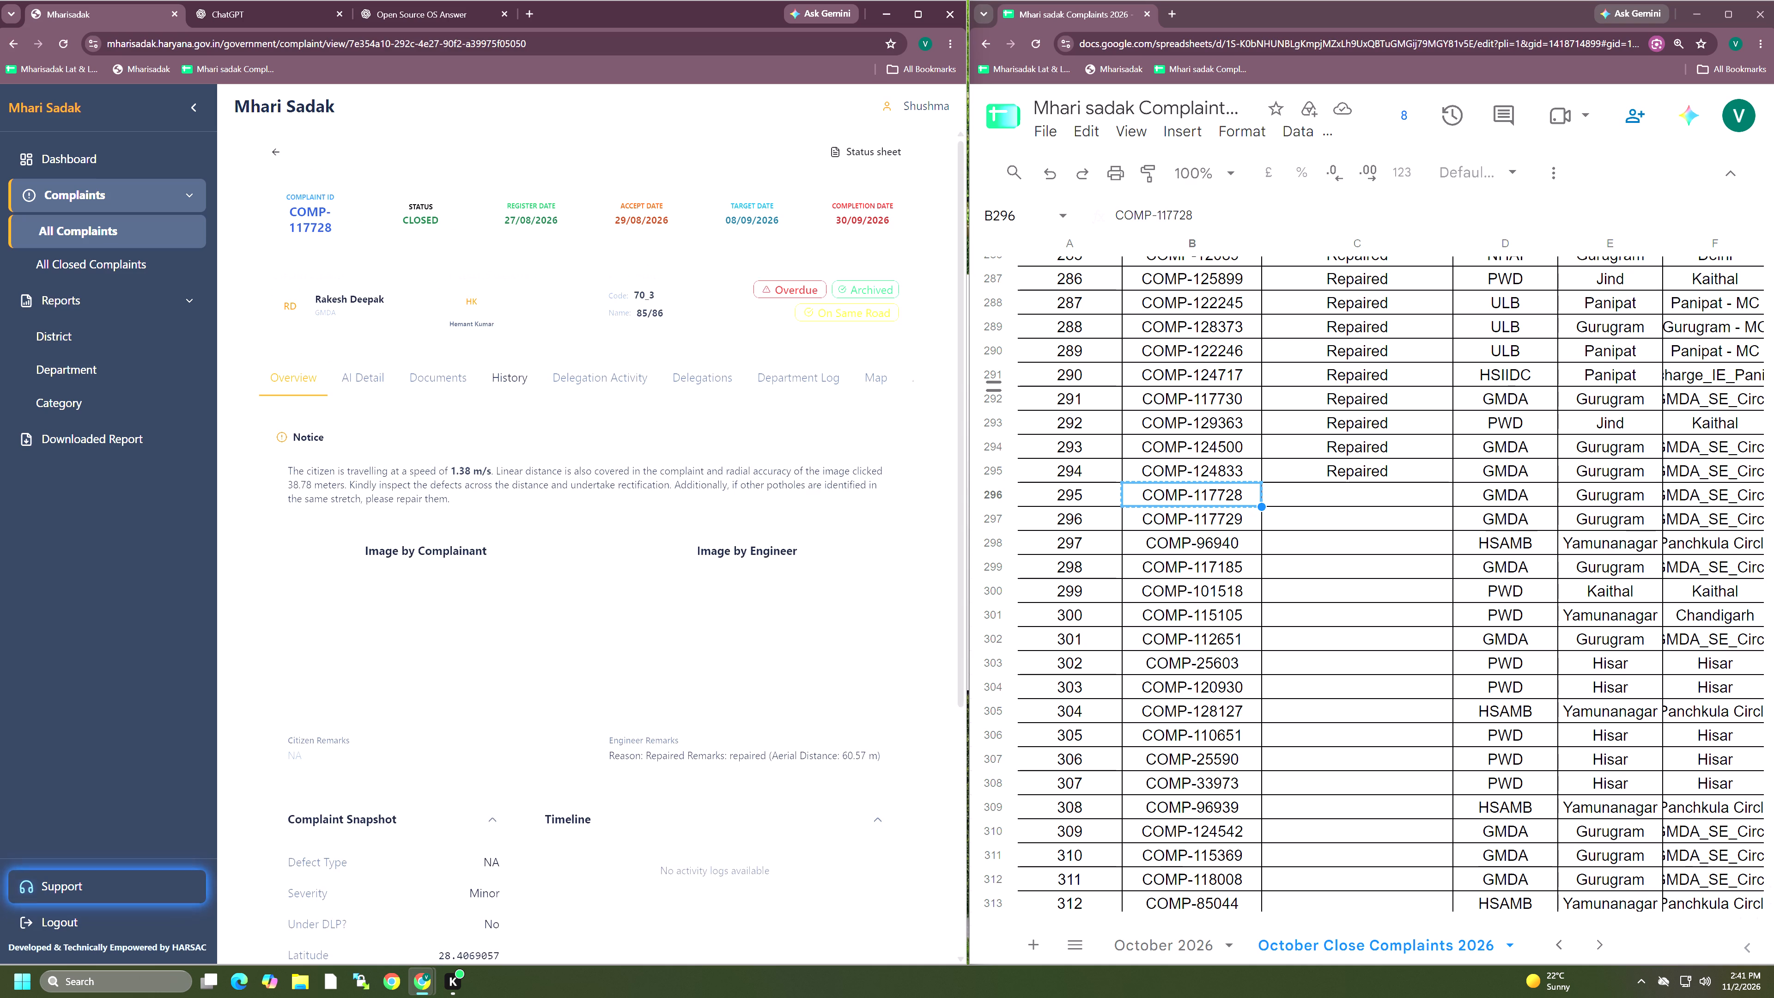
{"action": "left_click", "coordinate": [1349, 493]}
{"action": "key", "text": "ctrl+d"}
{"action": "left_click", "coordinate": [1227, 517]}
{"action": "key", "text": "ctrl+c"}
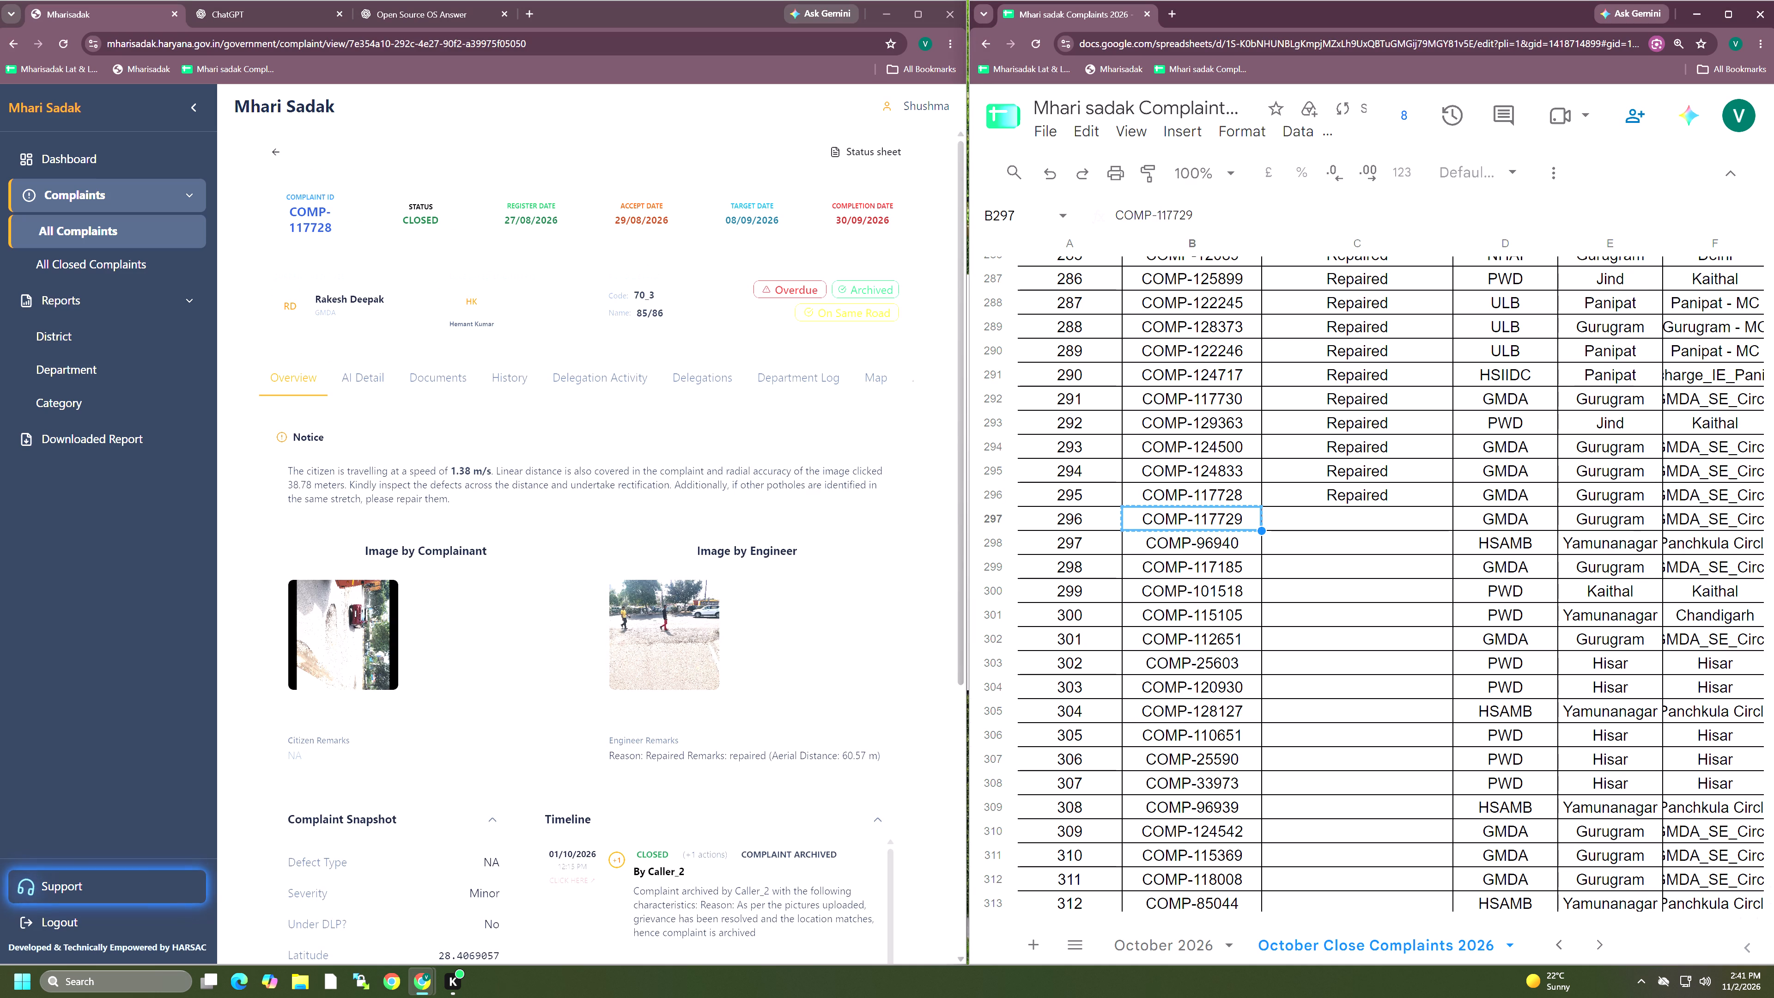
{"action": "left_click", "coordinate": [278, 149]}
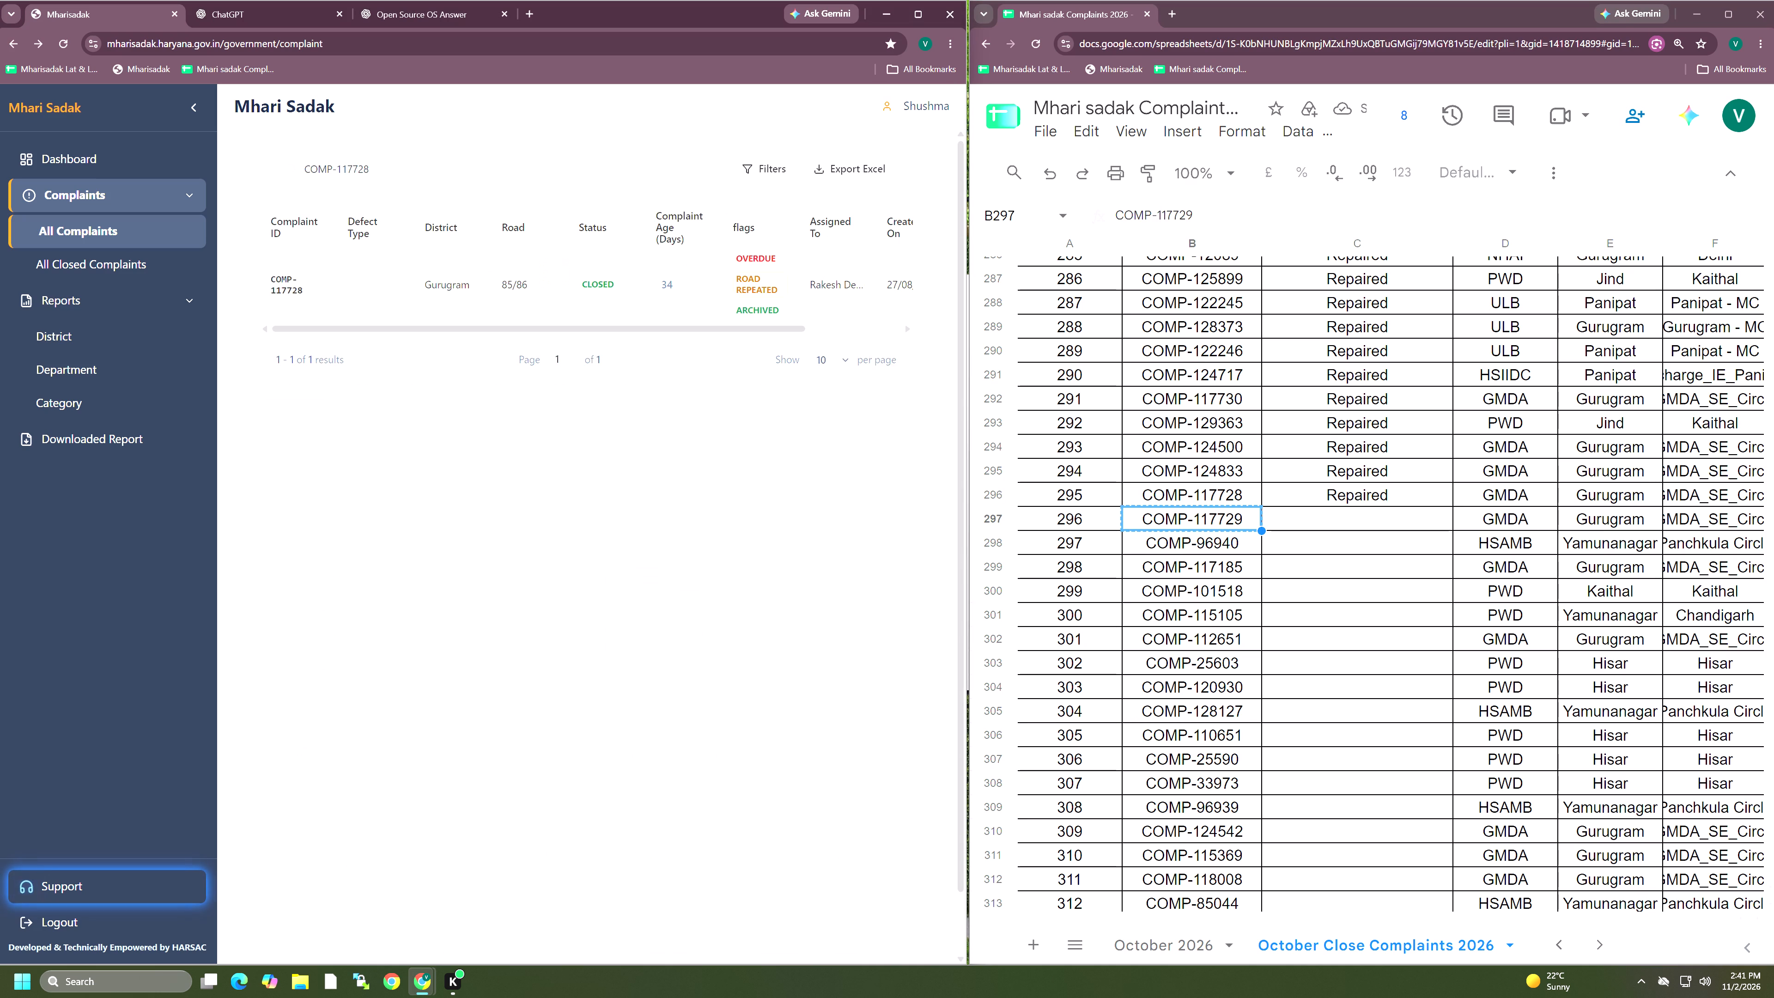
{"action": "left_click_drag", "start_coordinate": [383, 173], "coordinate": [289, 201]}
{"action": "key", "text": "ctrl+v"}
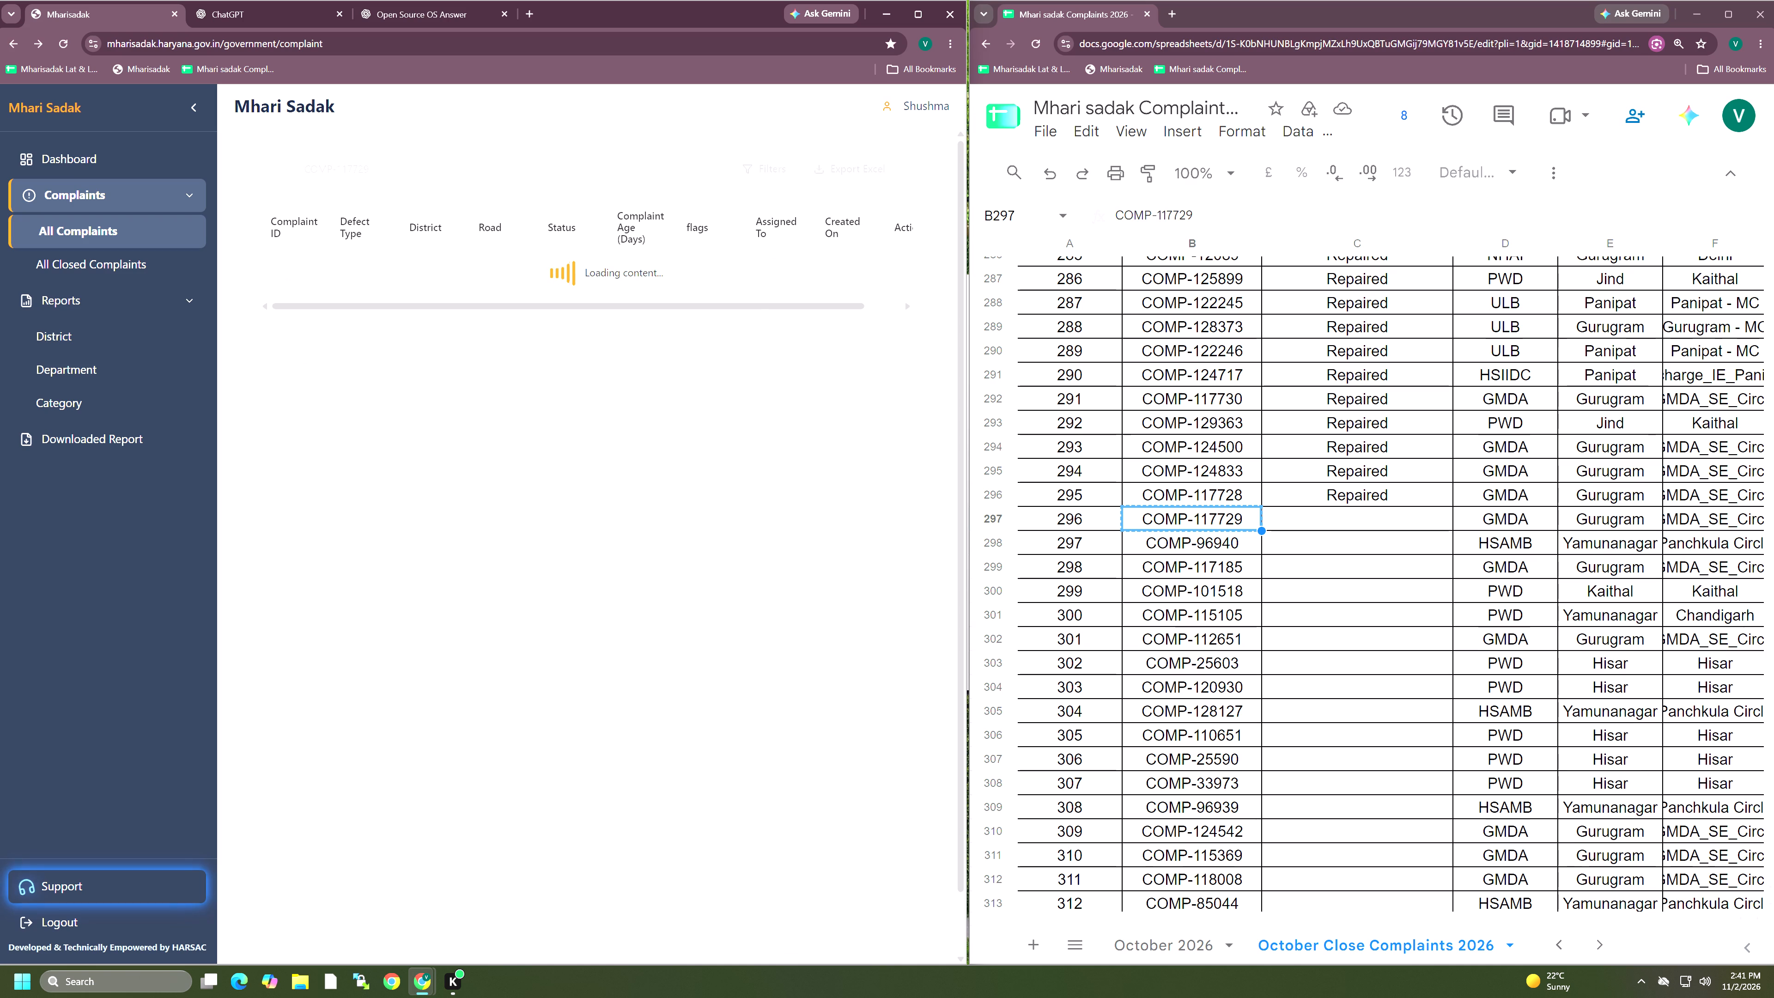
{"action": "left_click_drag", "start_coordinate": [486, 274], "coordinate": [490, 277]}
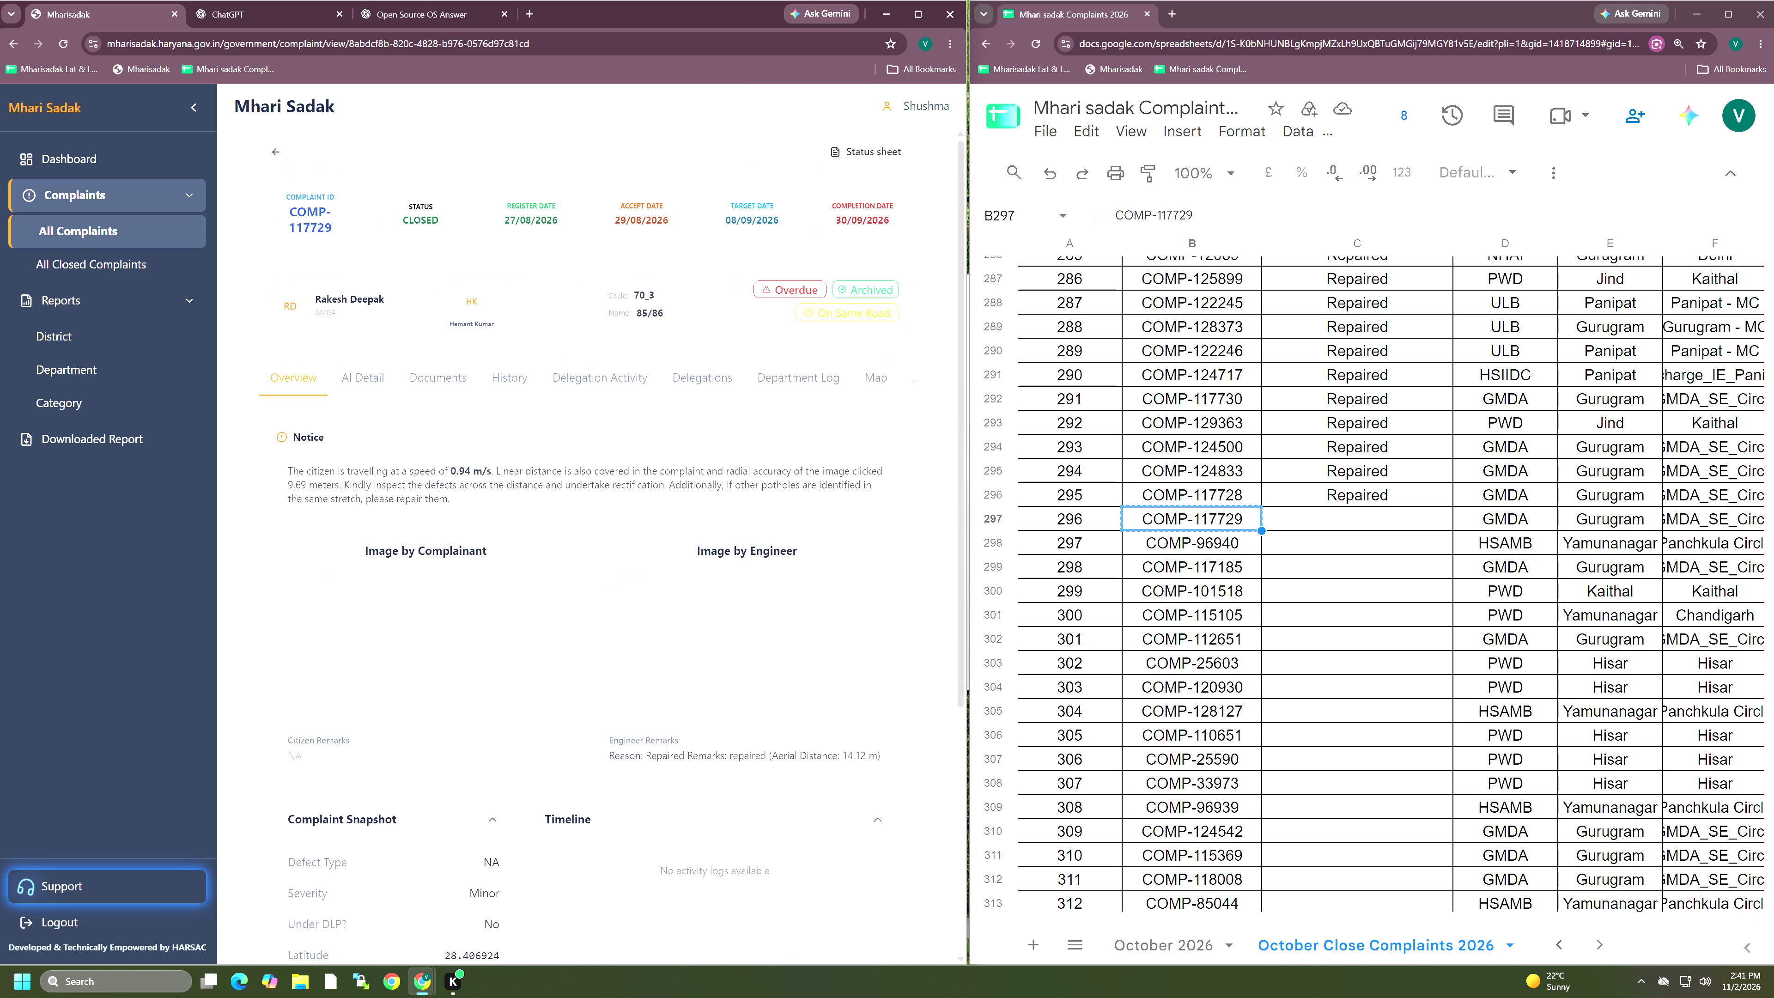
{"action": "left_click", "coordinate": [1345, 523]}
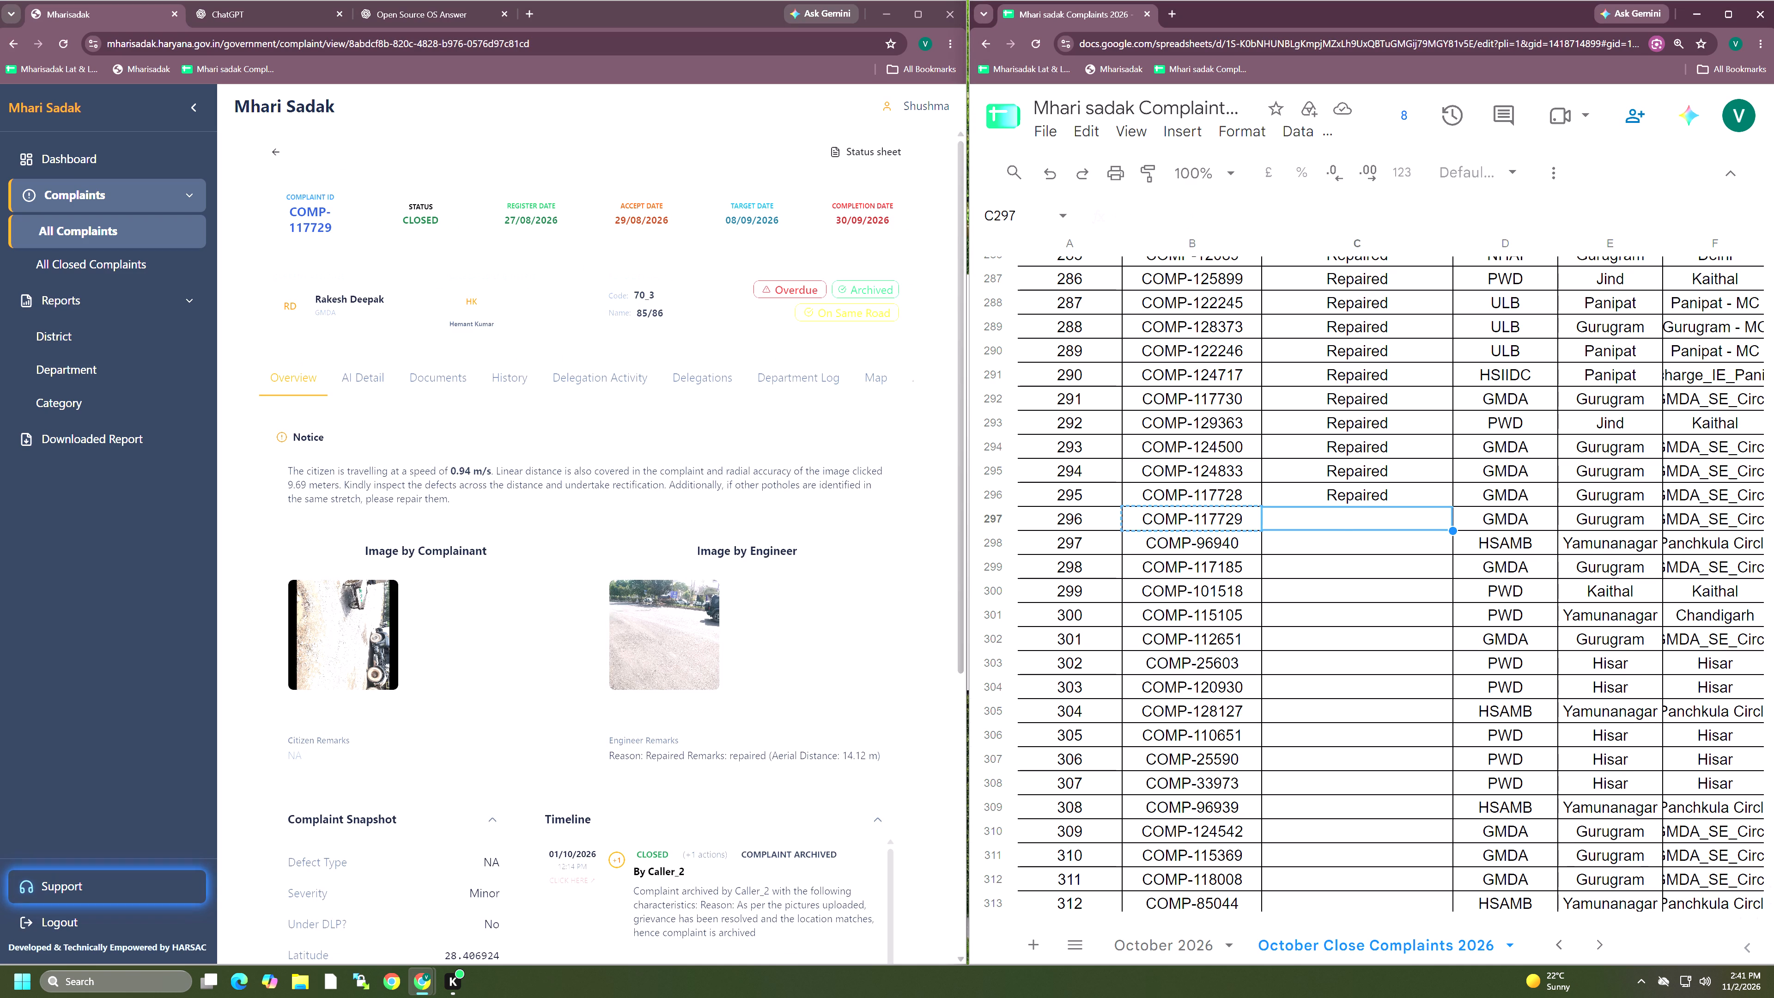
{"action": "key", "text": "ctrl+d"}
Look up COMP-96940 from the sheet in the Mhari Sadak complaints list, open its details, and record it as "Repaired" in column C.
{"action": "left_click", "coordinate": [1241, 536]}
{"action": "key", "text": "ctrl+c"}
{"action": "left_click", "coordinate": [278, 155]}
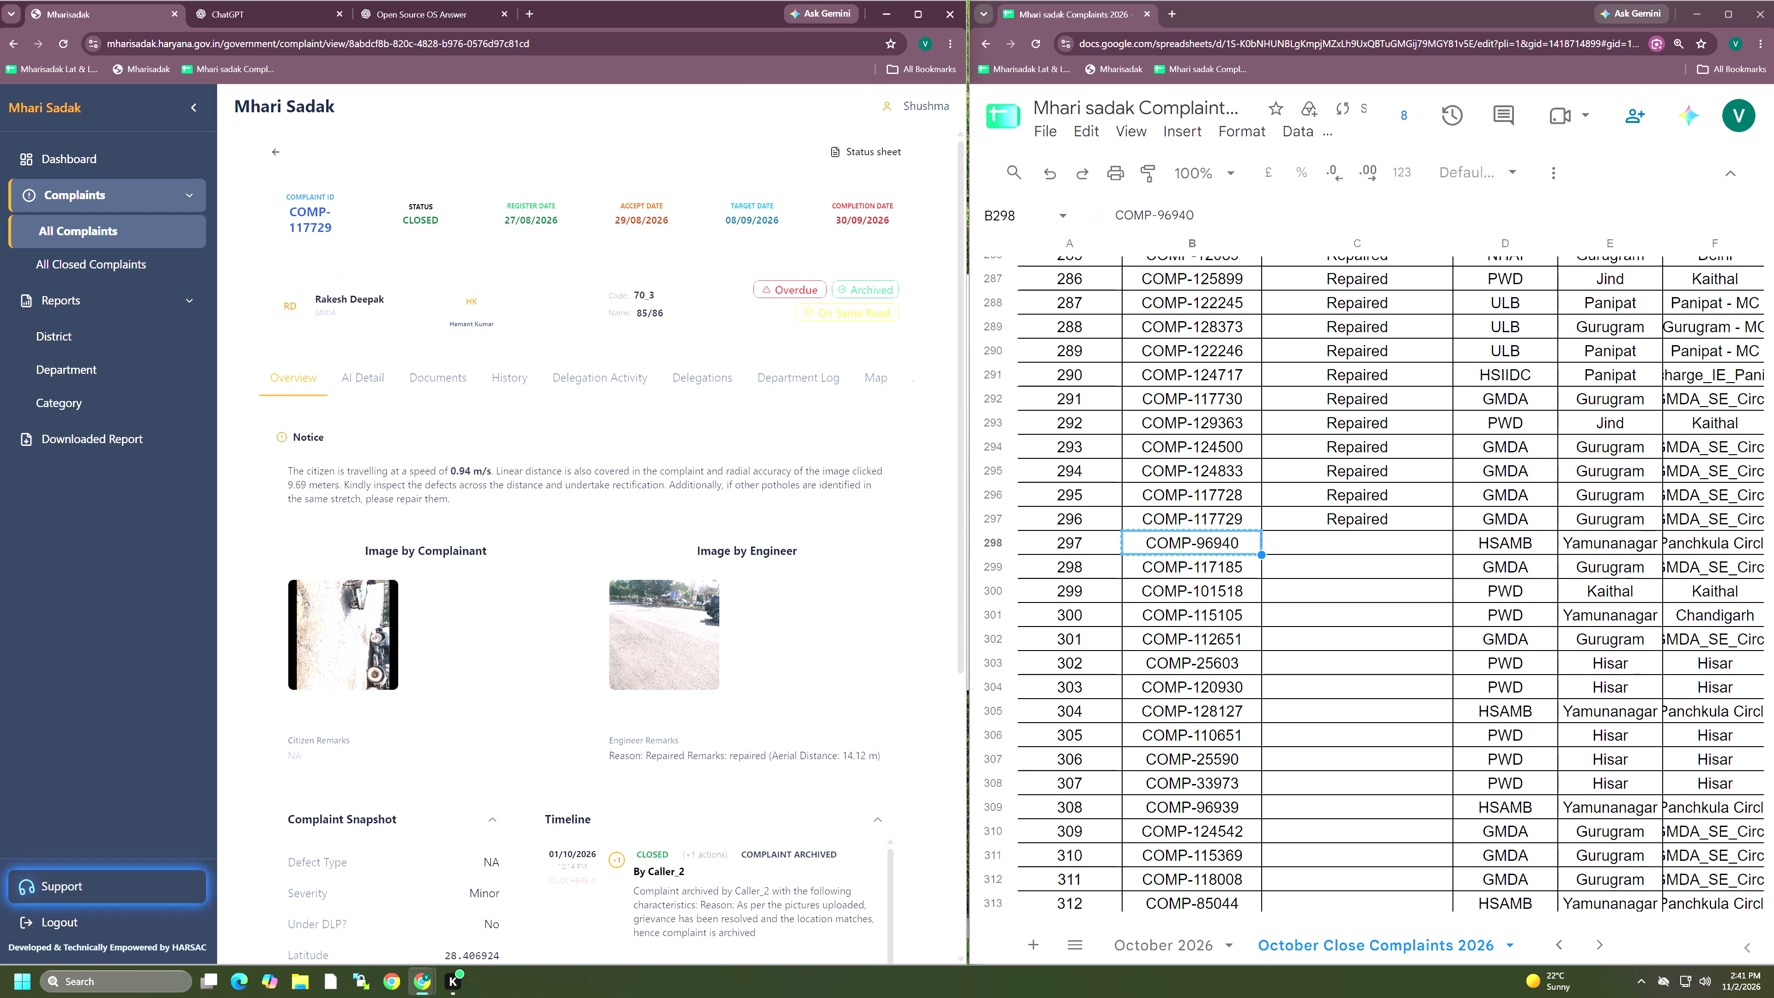
{"action": "left_click_drag", "start_coordinate": [380, 173], "coordinate": [243, 186]}
{"action": "key", "text": "ctrl+v"}
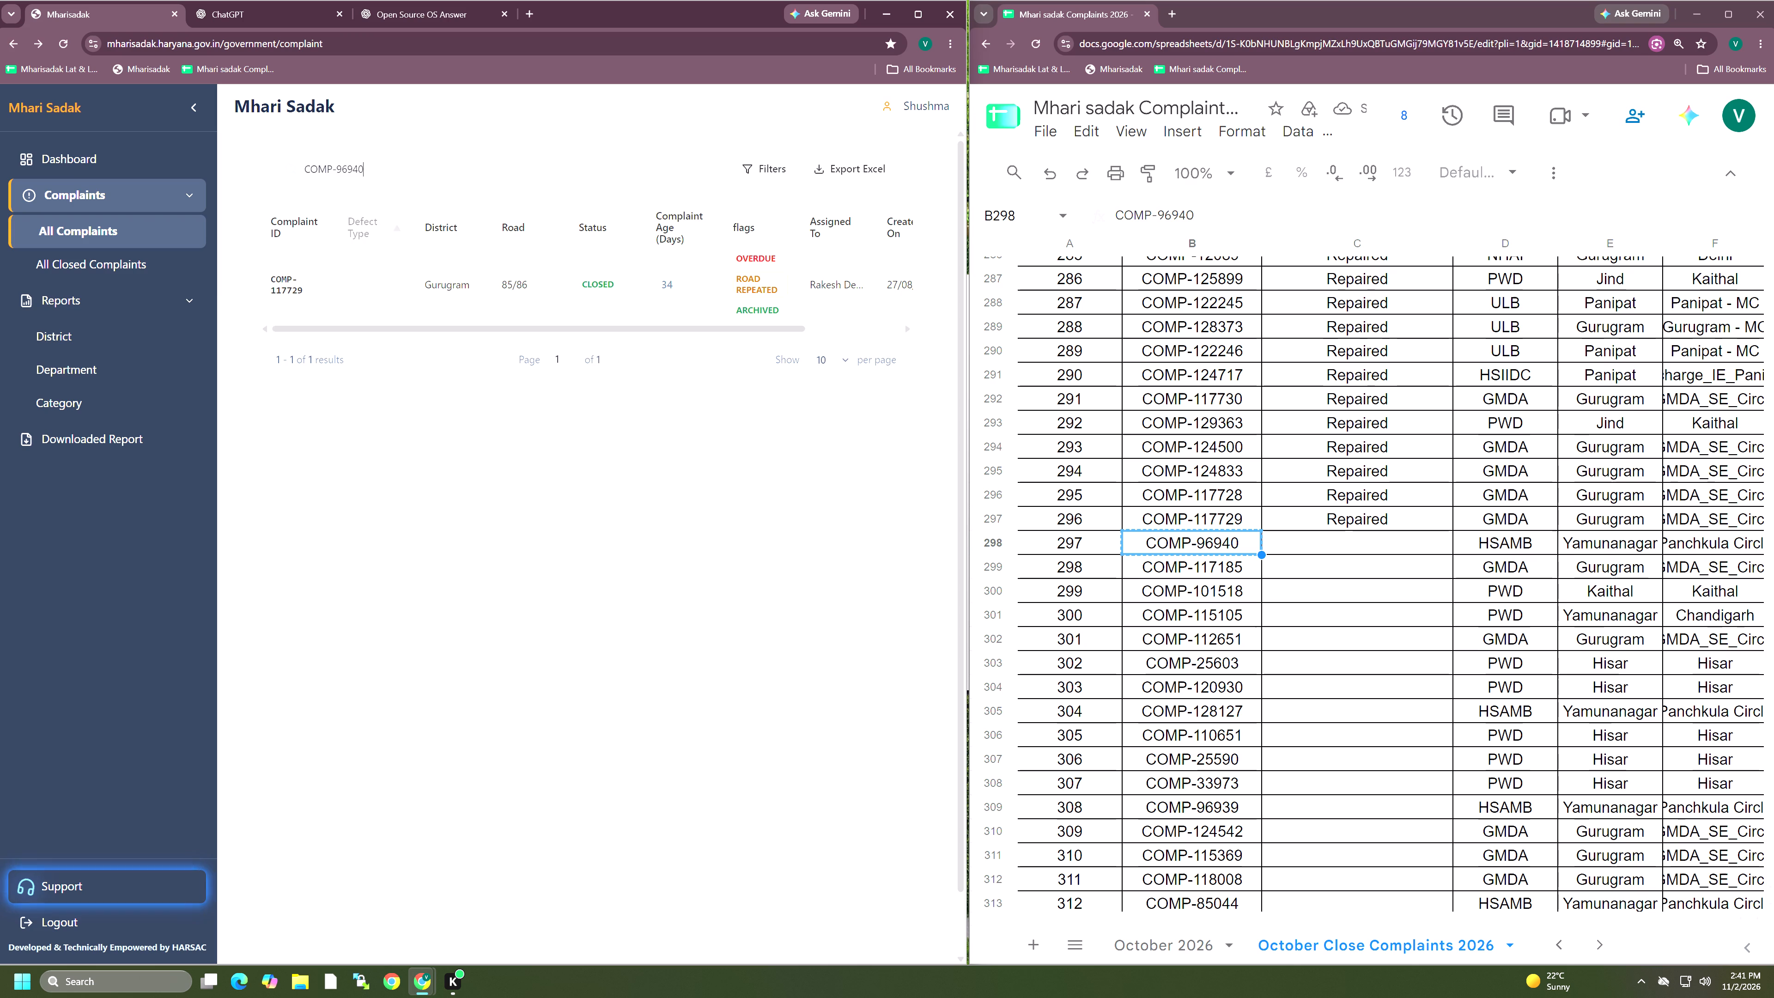
{"action": "left_click", "coordinate": [538, 266]}
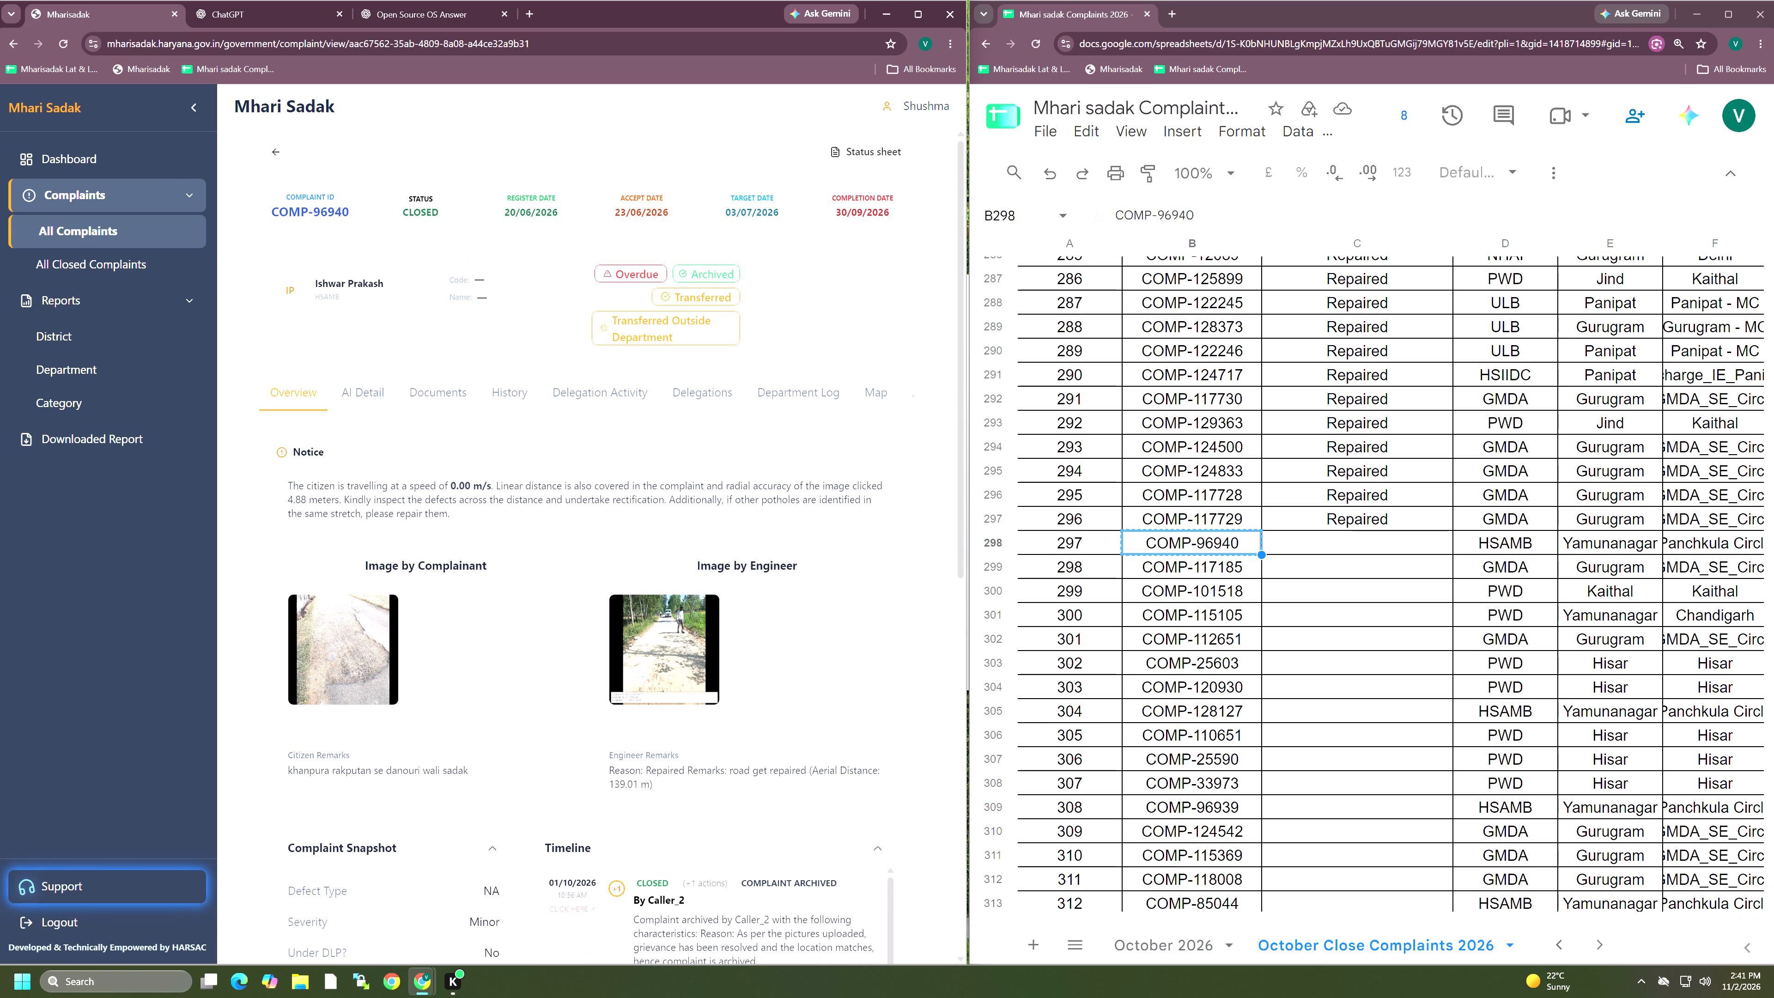
{"action": "left_click", "coordinate": [1356, 548]}
{"action": "key", "text": "ctrl+d"}
{"action": "left_click", "coordinate": [1194, 571]}
{"action": "key", "text": "ctrl+c"}
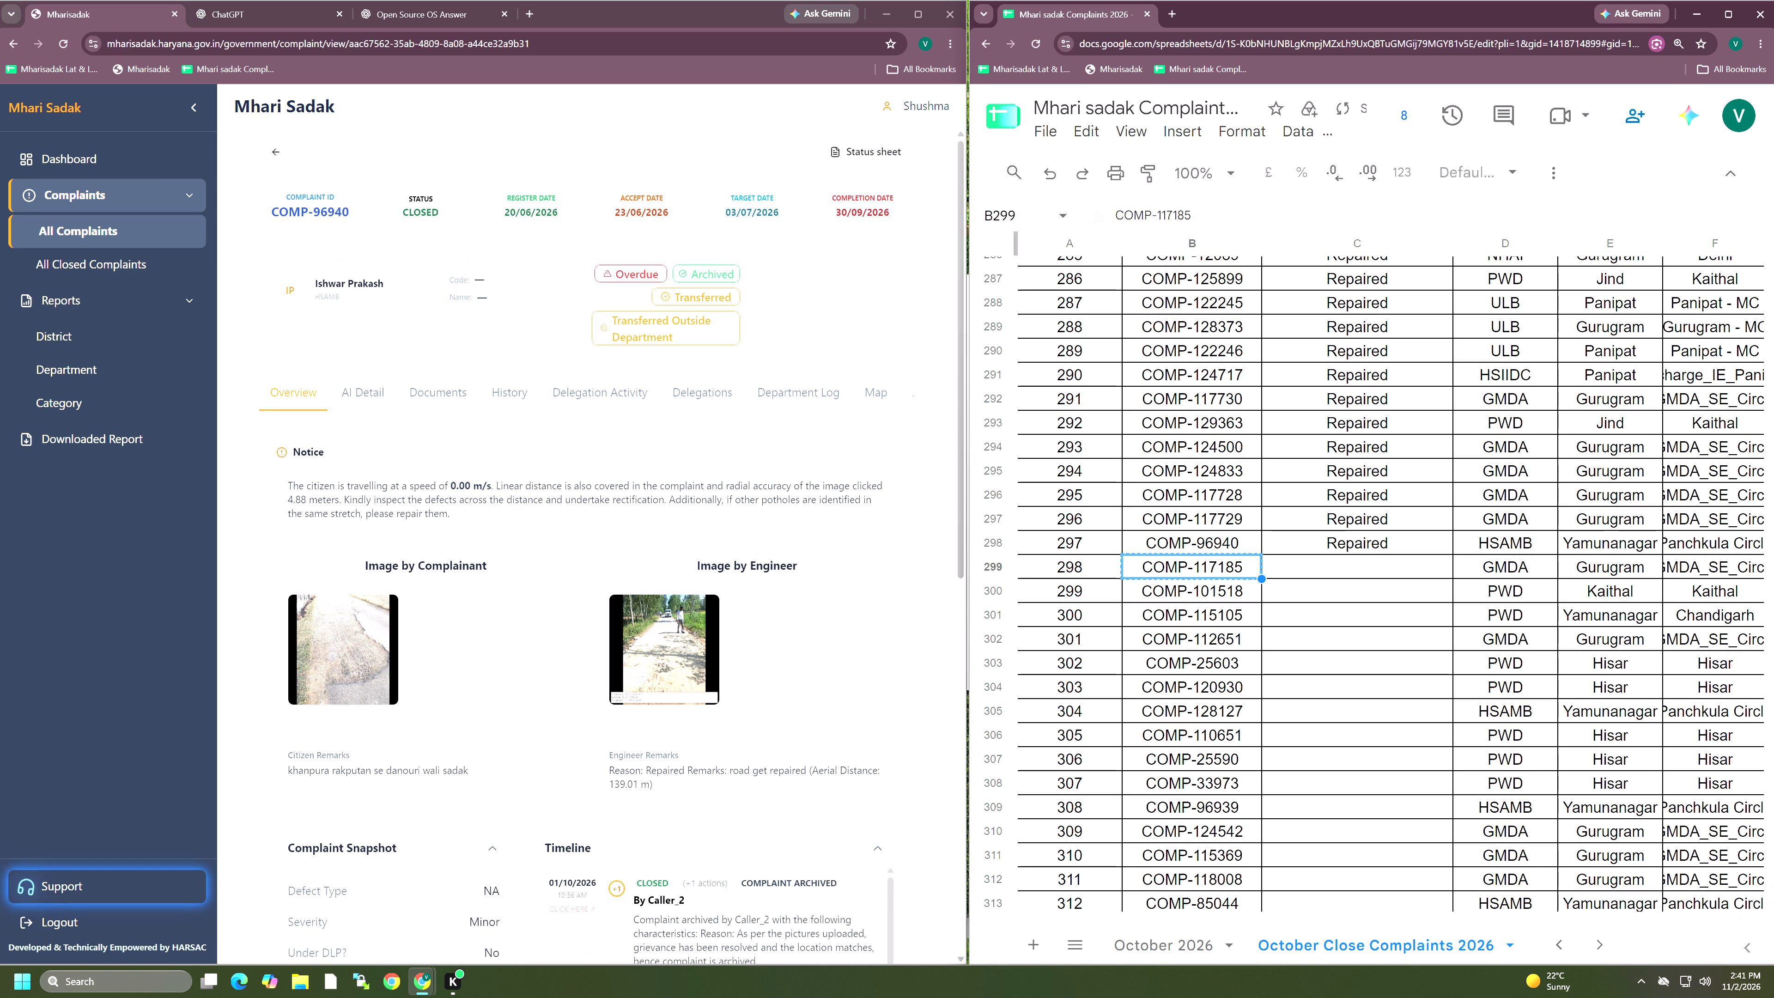
{"action": "left_click", "coordinate": [278, 147]}
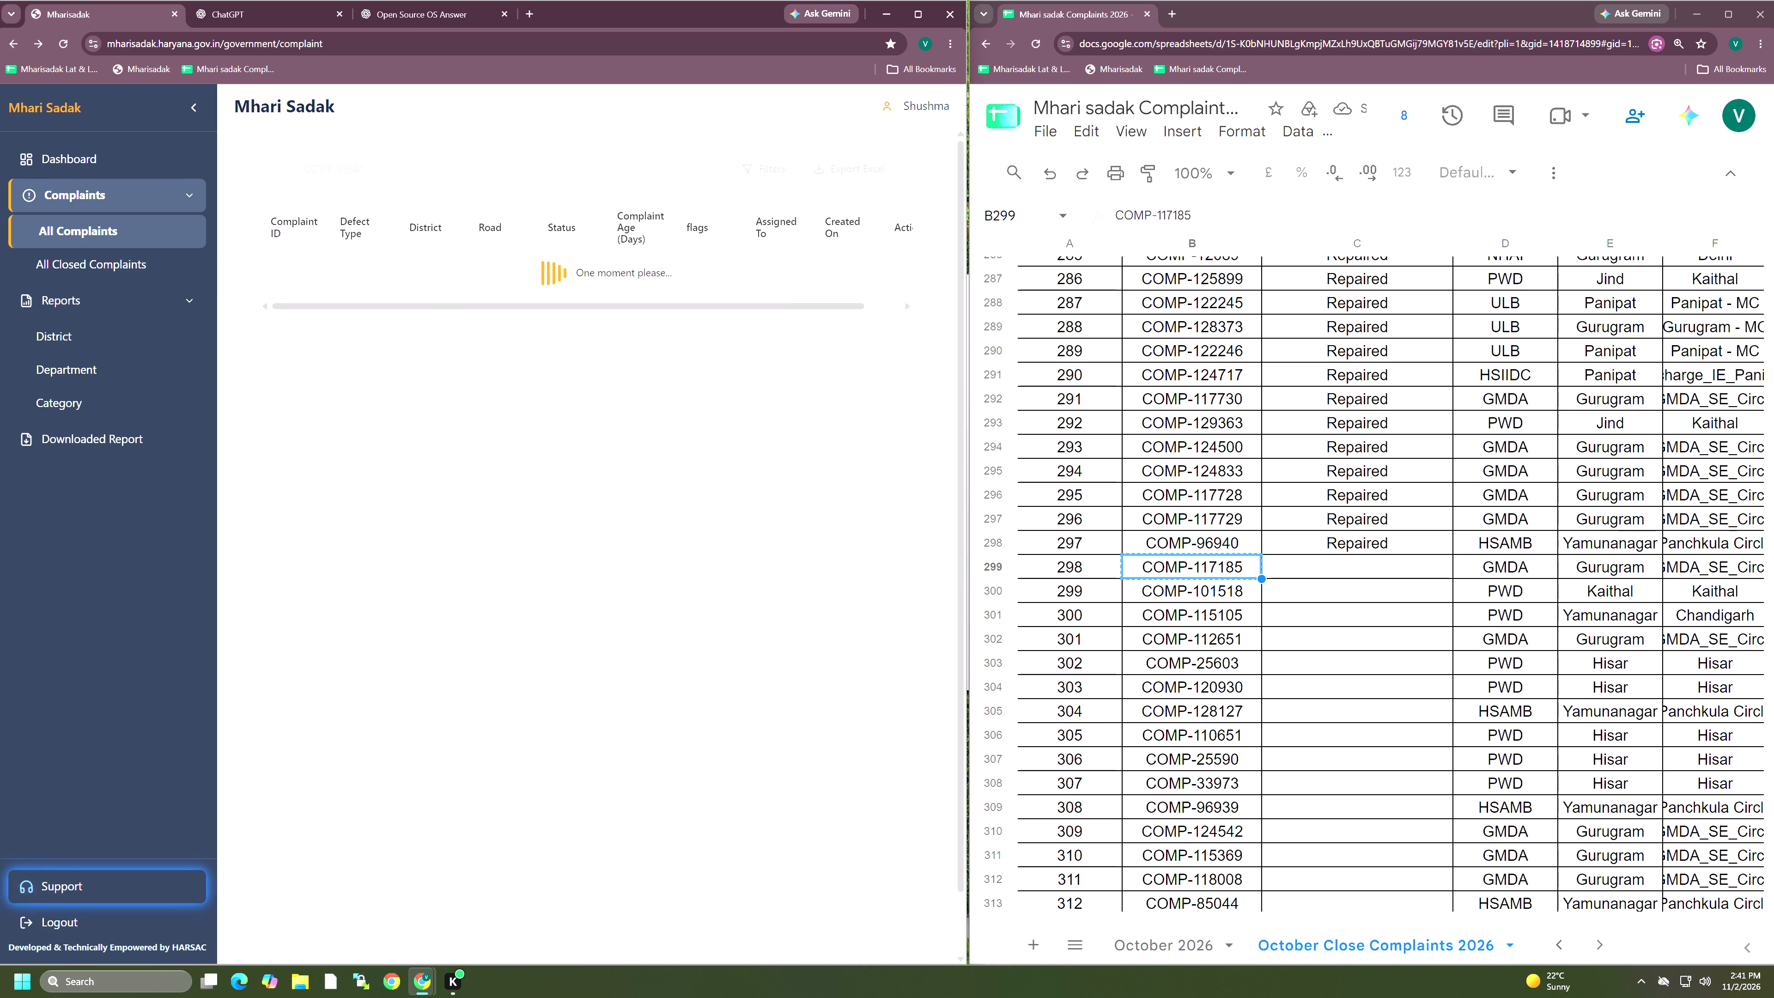
{"action": "left_click_drag", "start_coordinate": [369, 167], "coordinate": [239, 202]}
{"action": "key", "text": "ctrl+v"}
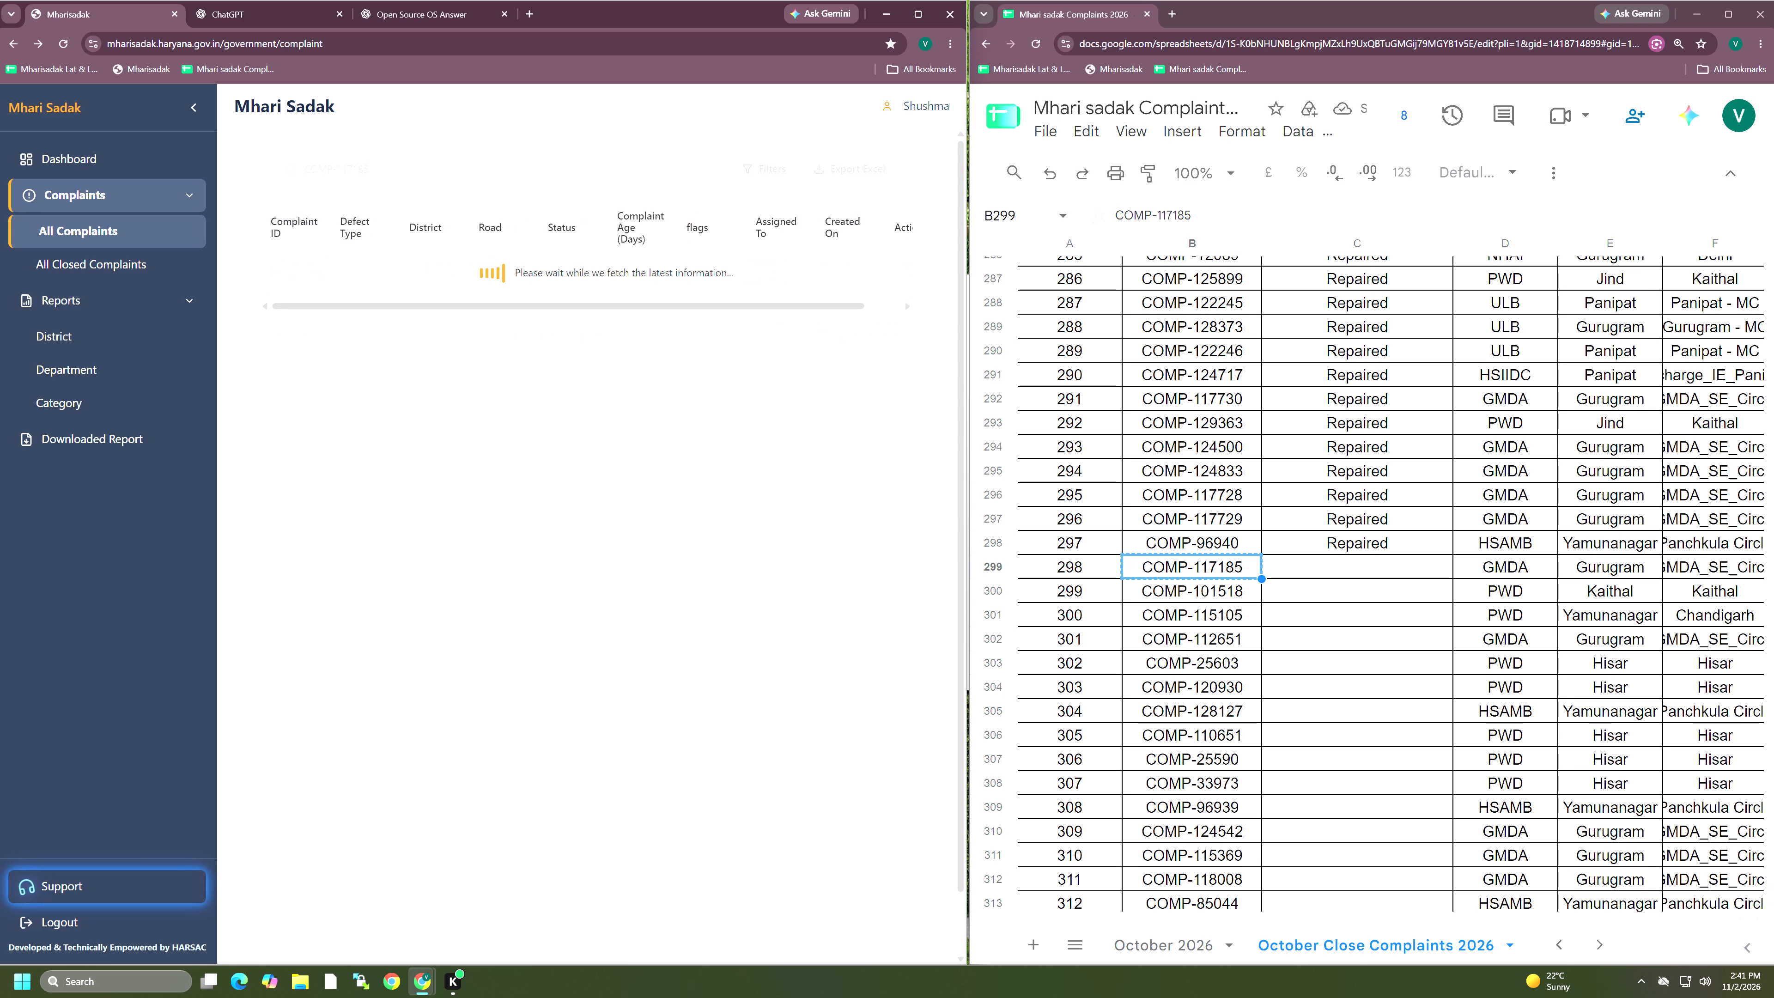
{"action": "left_click", "coordinate": [480, 296]}
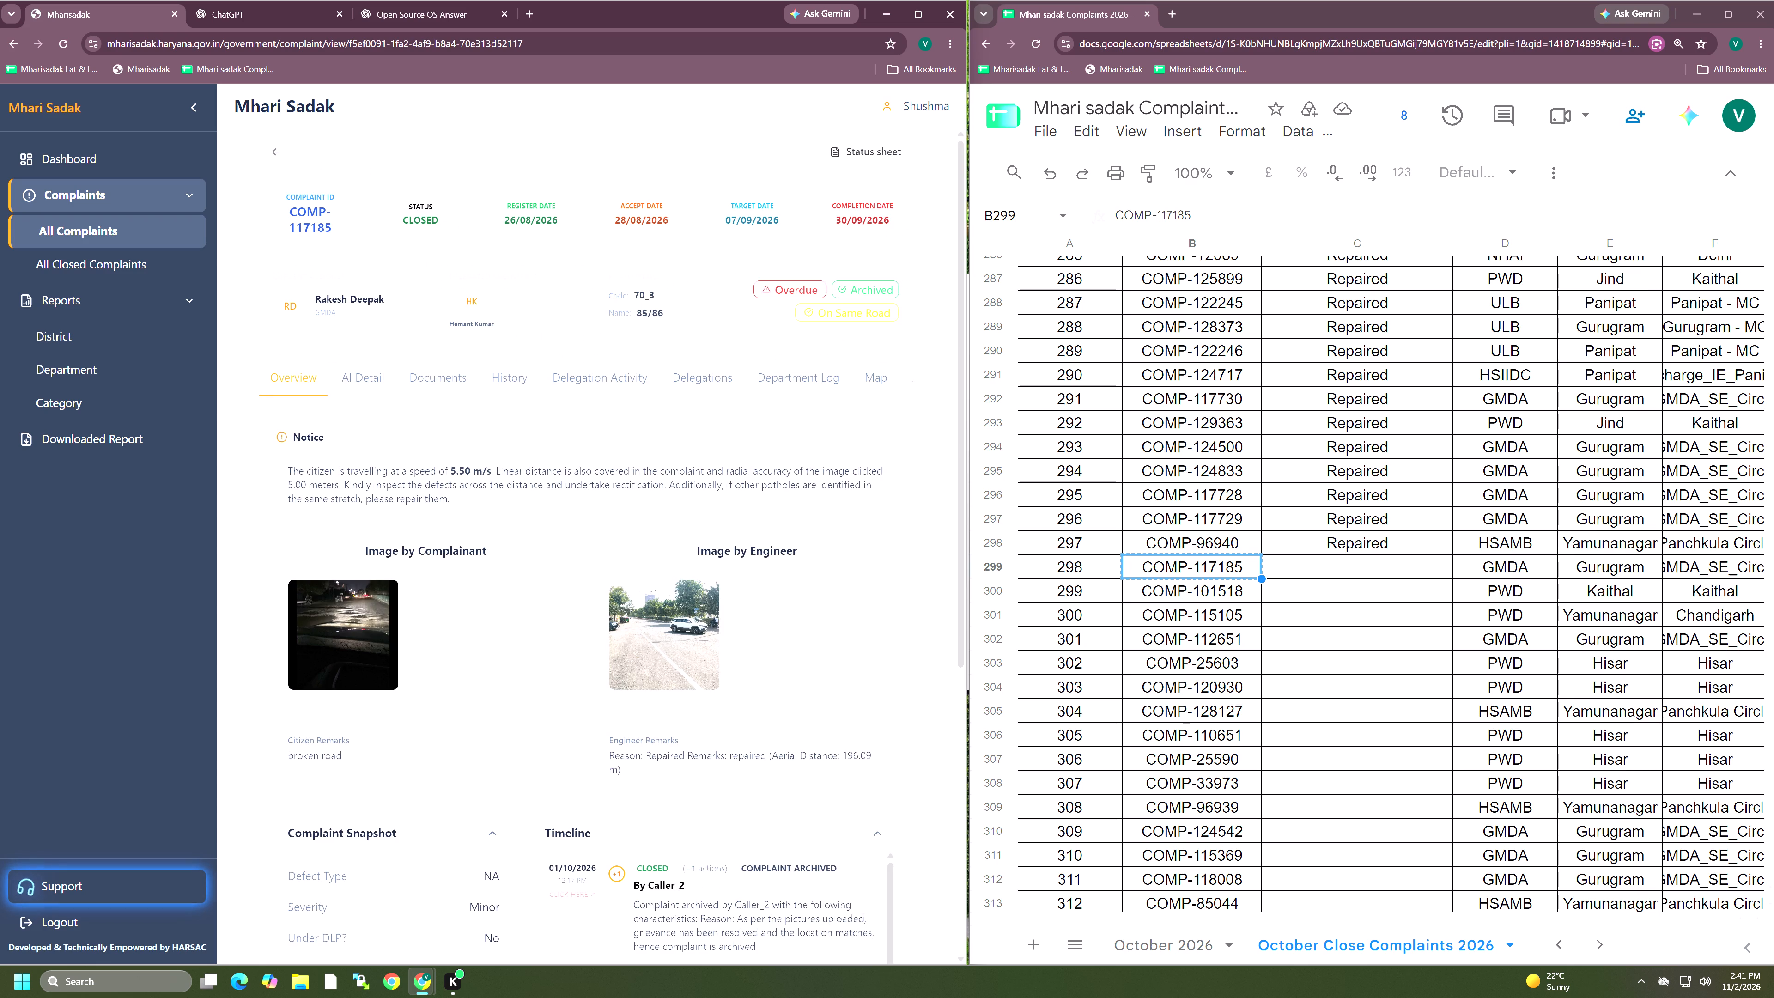
{"action": "left_click", "coordinate": [1351, 571]}
{"action": "key", "text": "ctrl+d"}
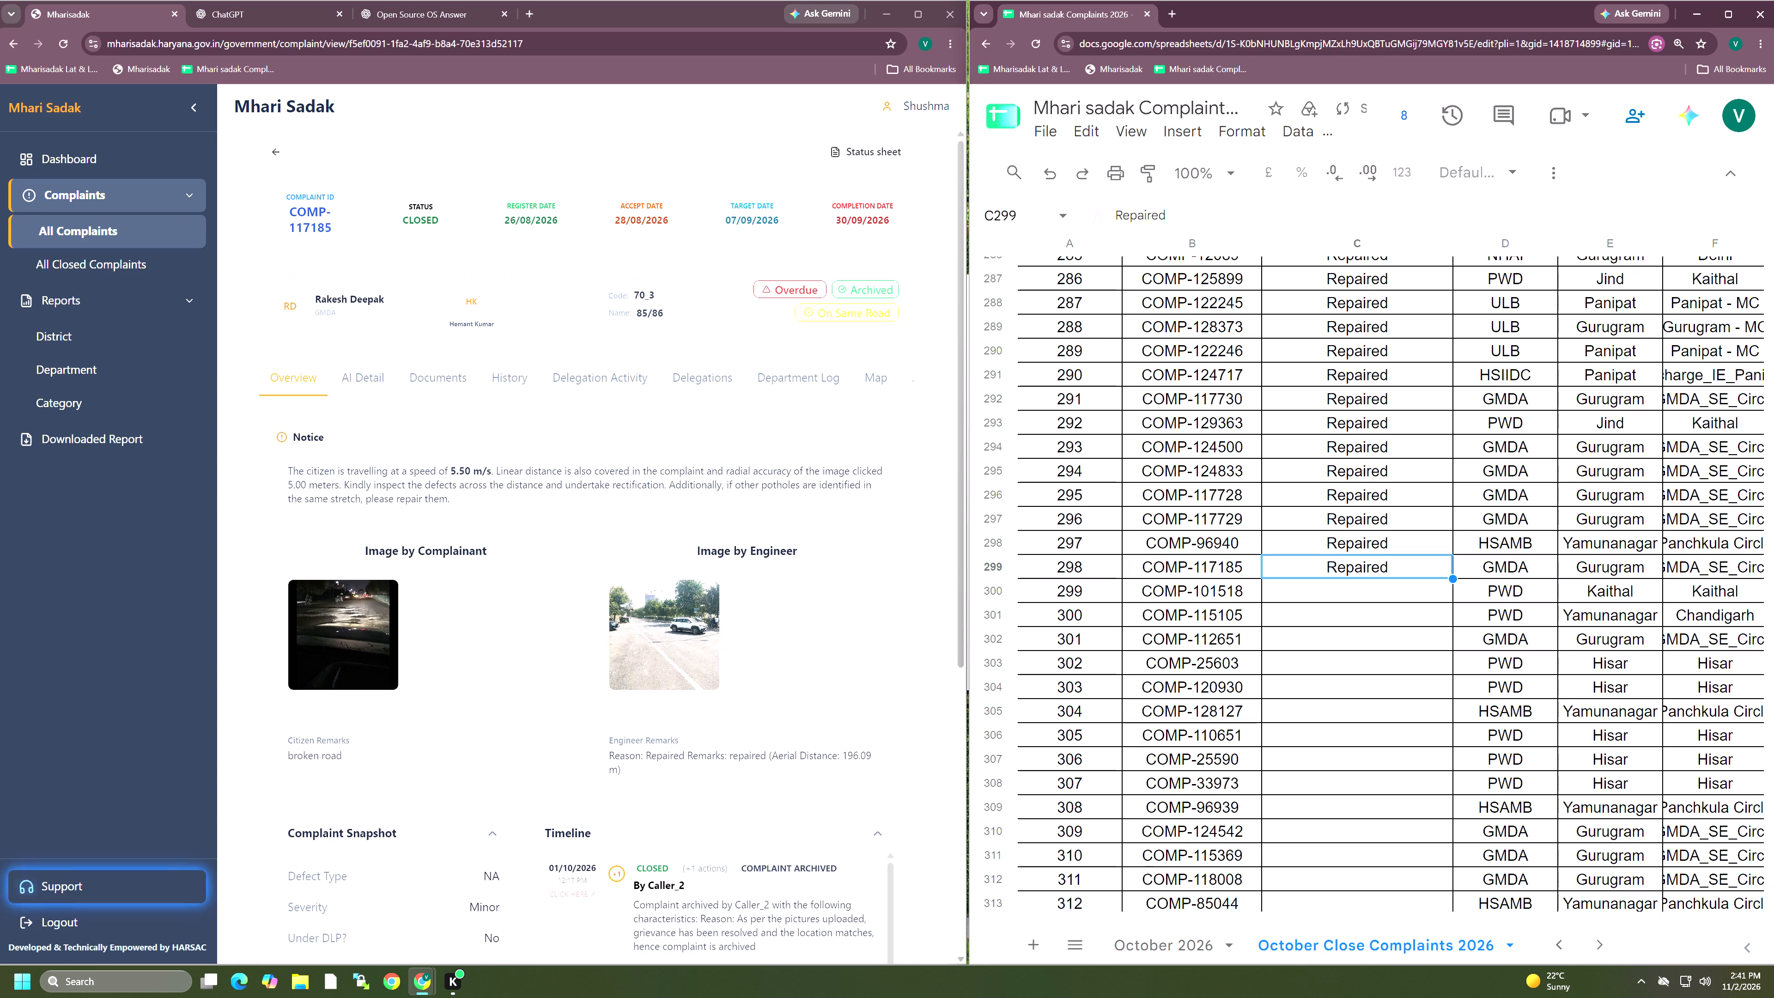
{"action": "left_click", "coordinate": [1235, 593]}
{"action": "key", "text": "ctrl+c"}
{"action": "left_click", "coordinate": [267, 151]}
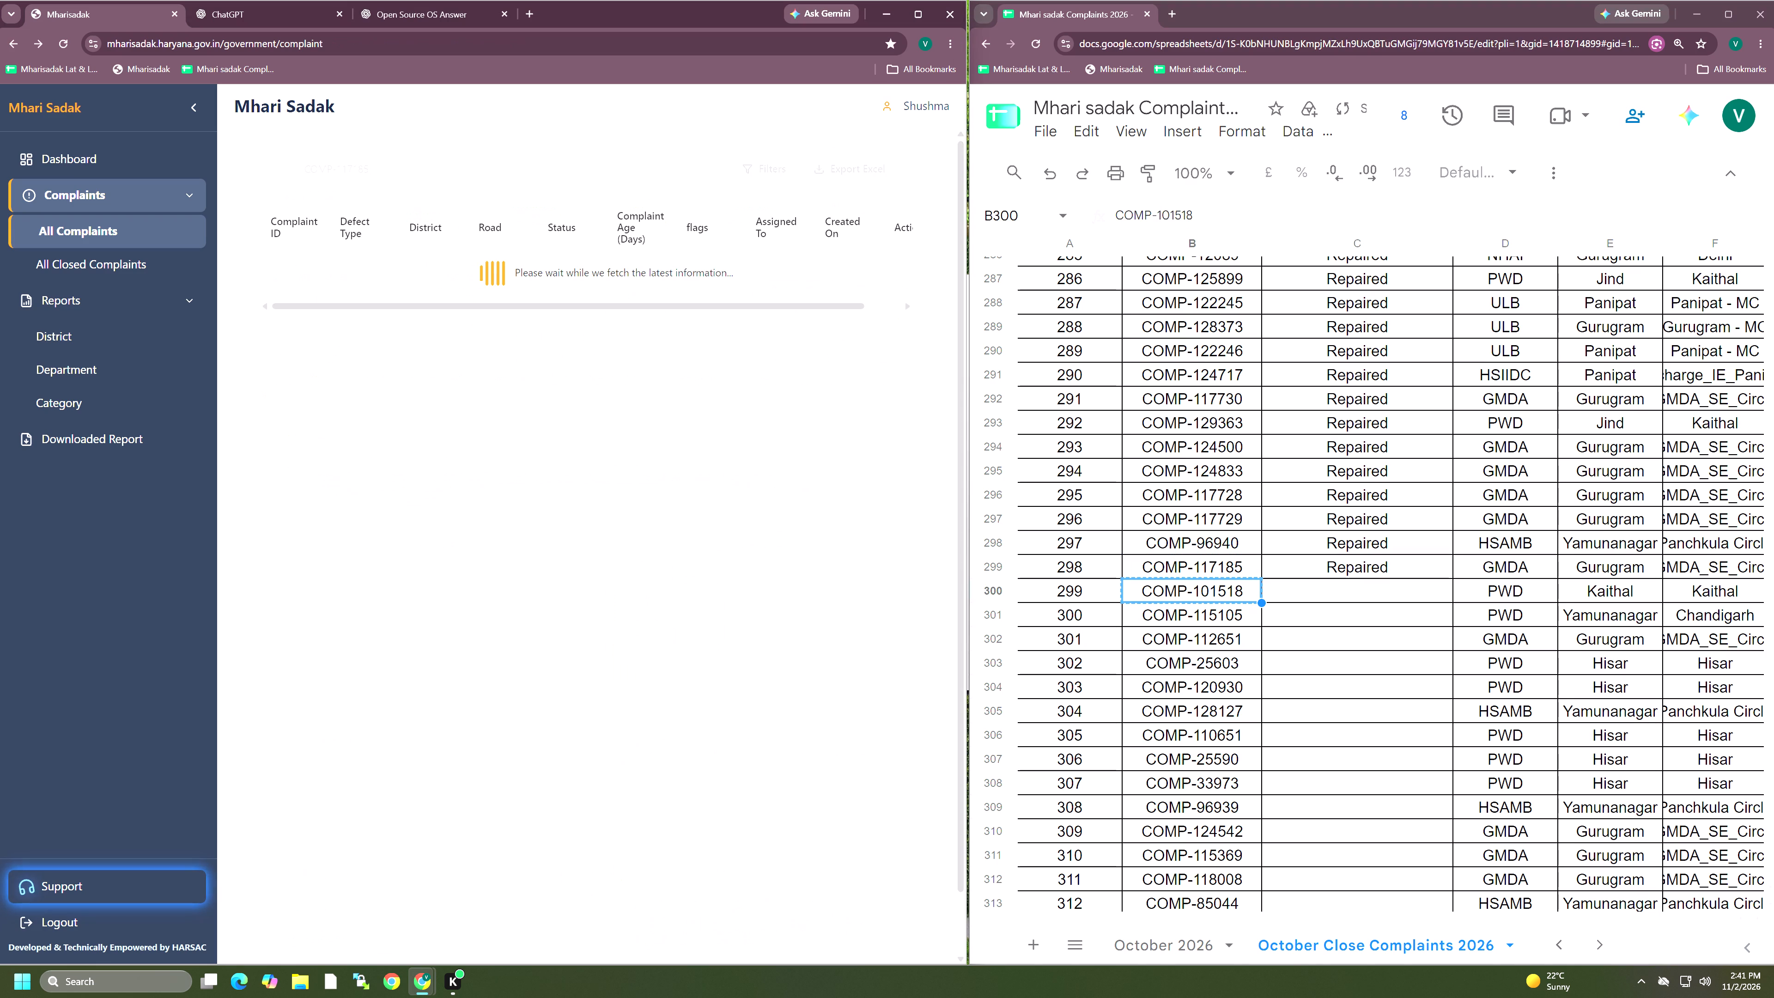
{"action": "left_click_drag", "start_coordinate": [372, 174], "coordinate": [232, 200]}
{"action": "key", "text": "ctrl+v"}
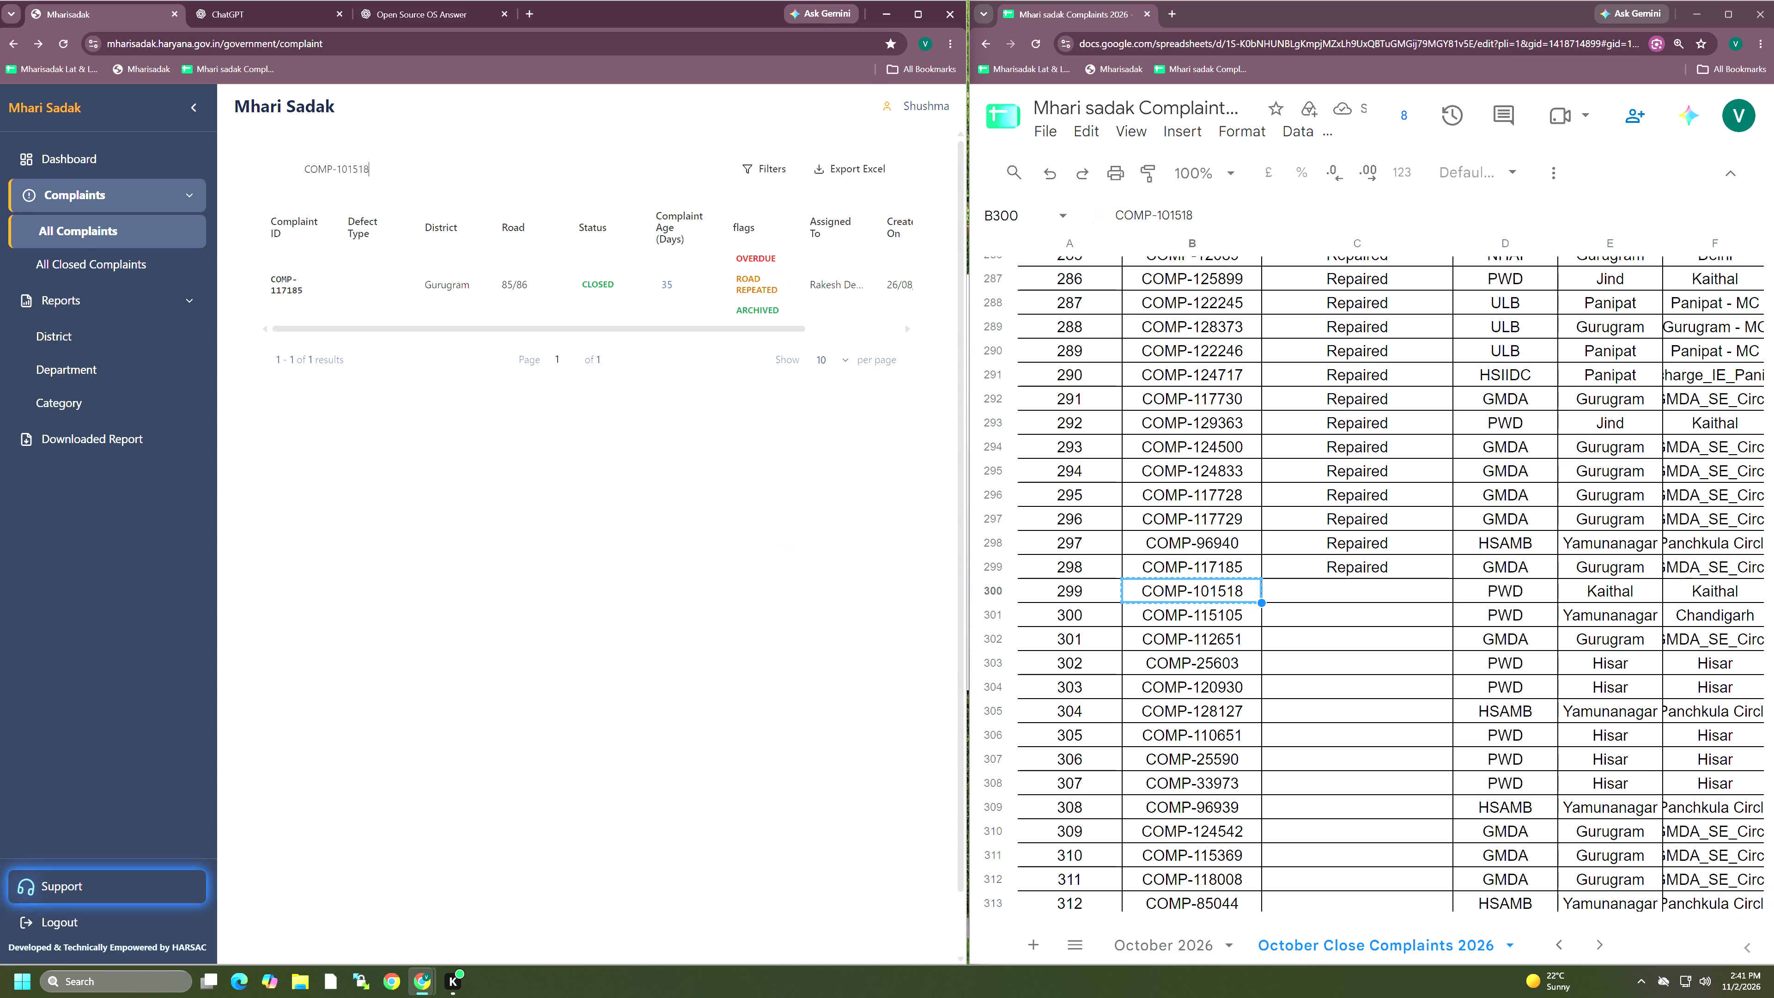
{"action": "left_click", "coordinate": [540, 279]}
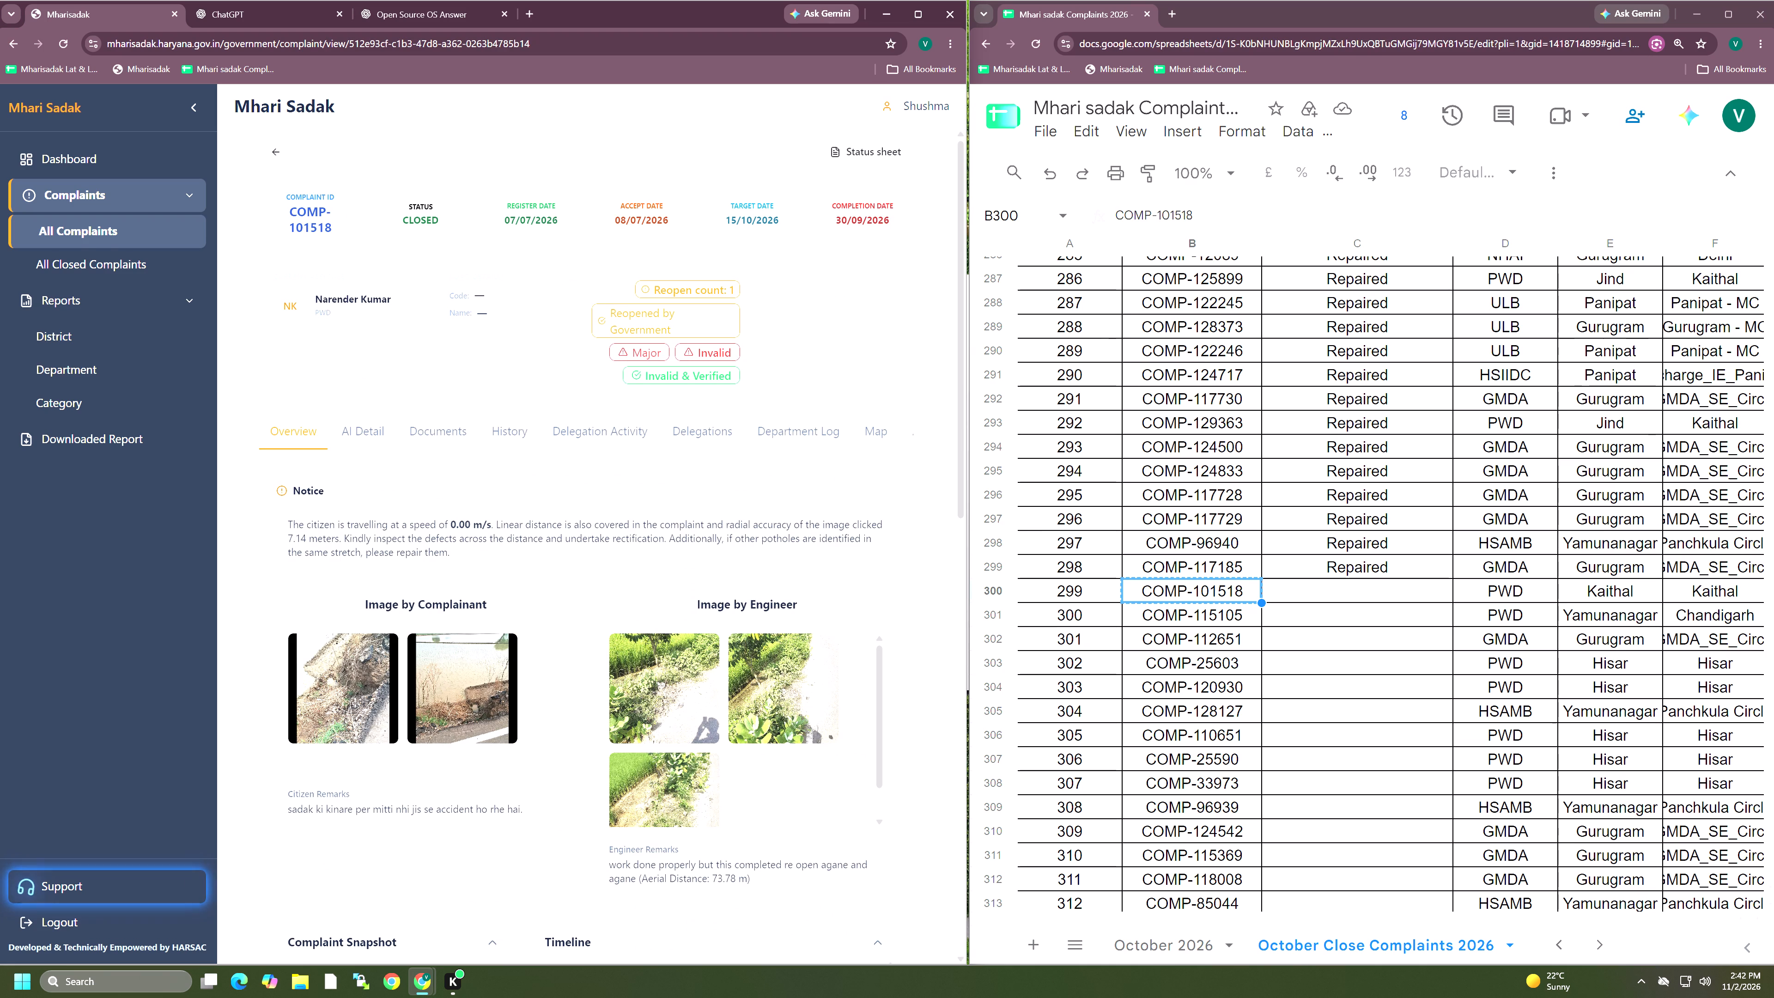
{"action": "left_click", "coordinate": [373, 701]}
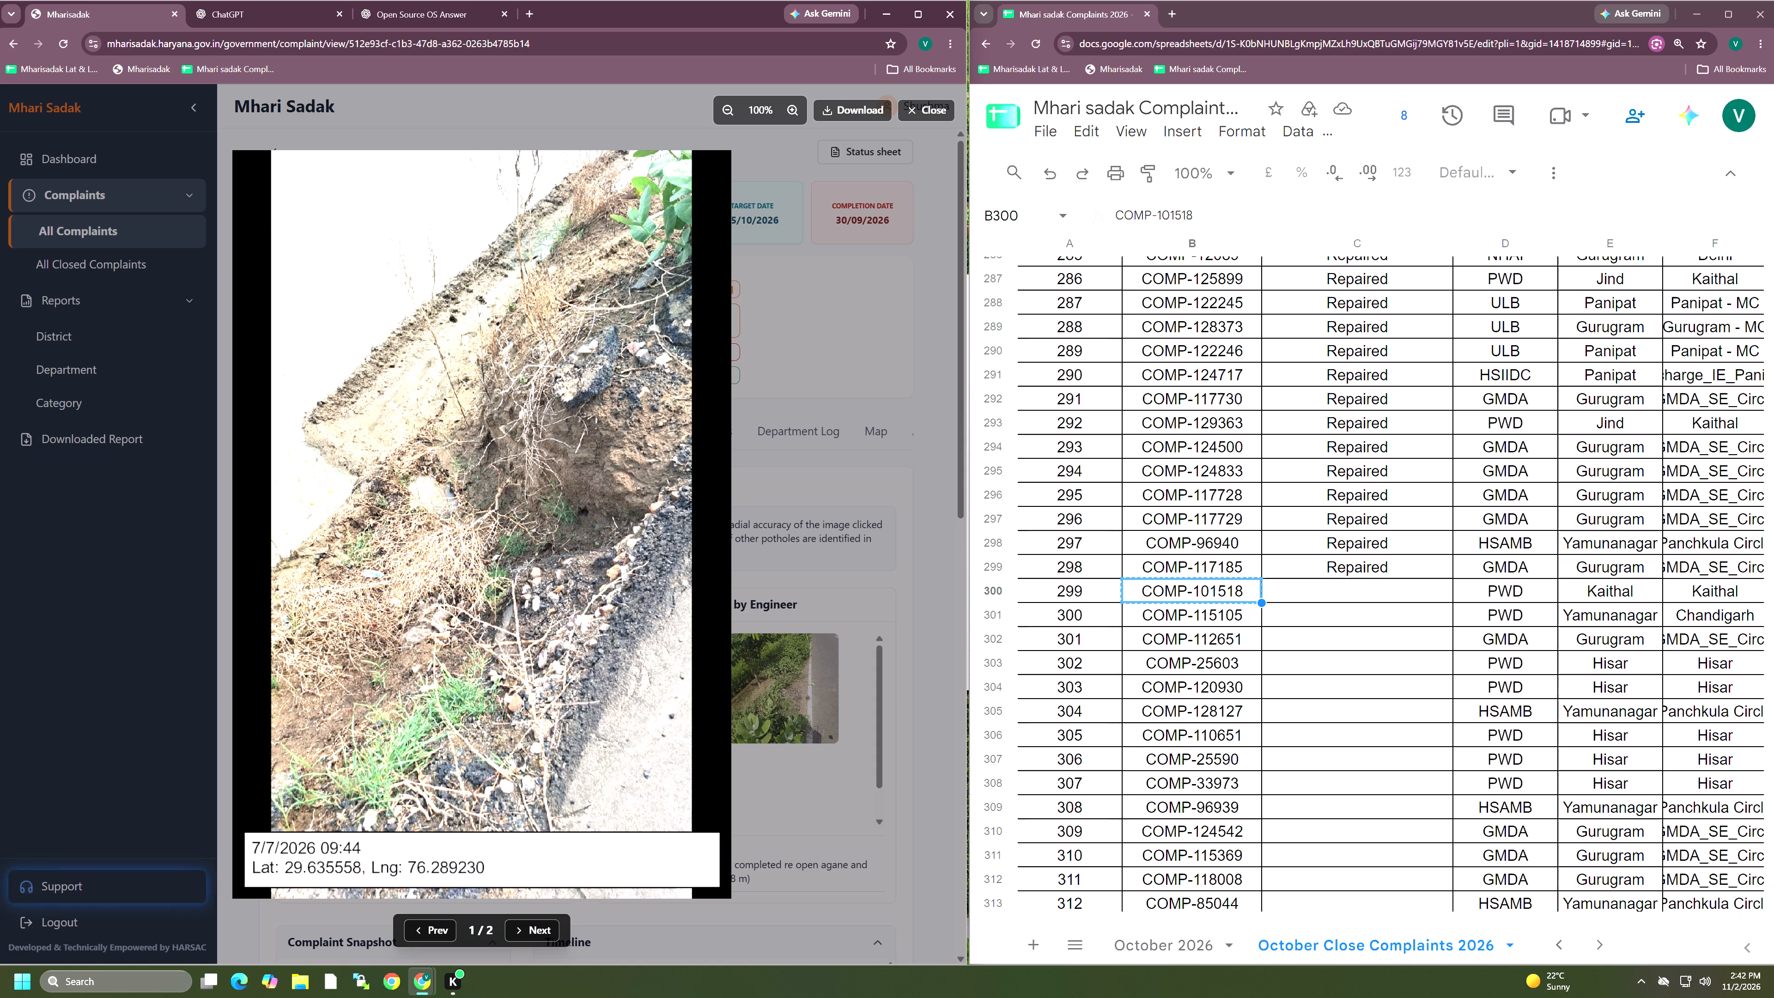
{"action": "left_click", "coordinate": [843, 545]}
{"action": "left_click", "coordinate": [667, 691]}
{"action": "left_click", "coordinate": [882, 633]}
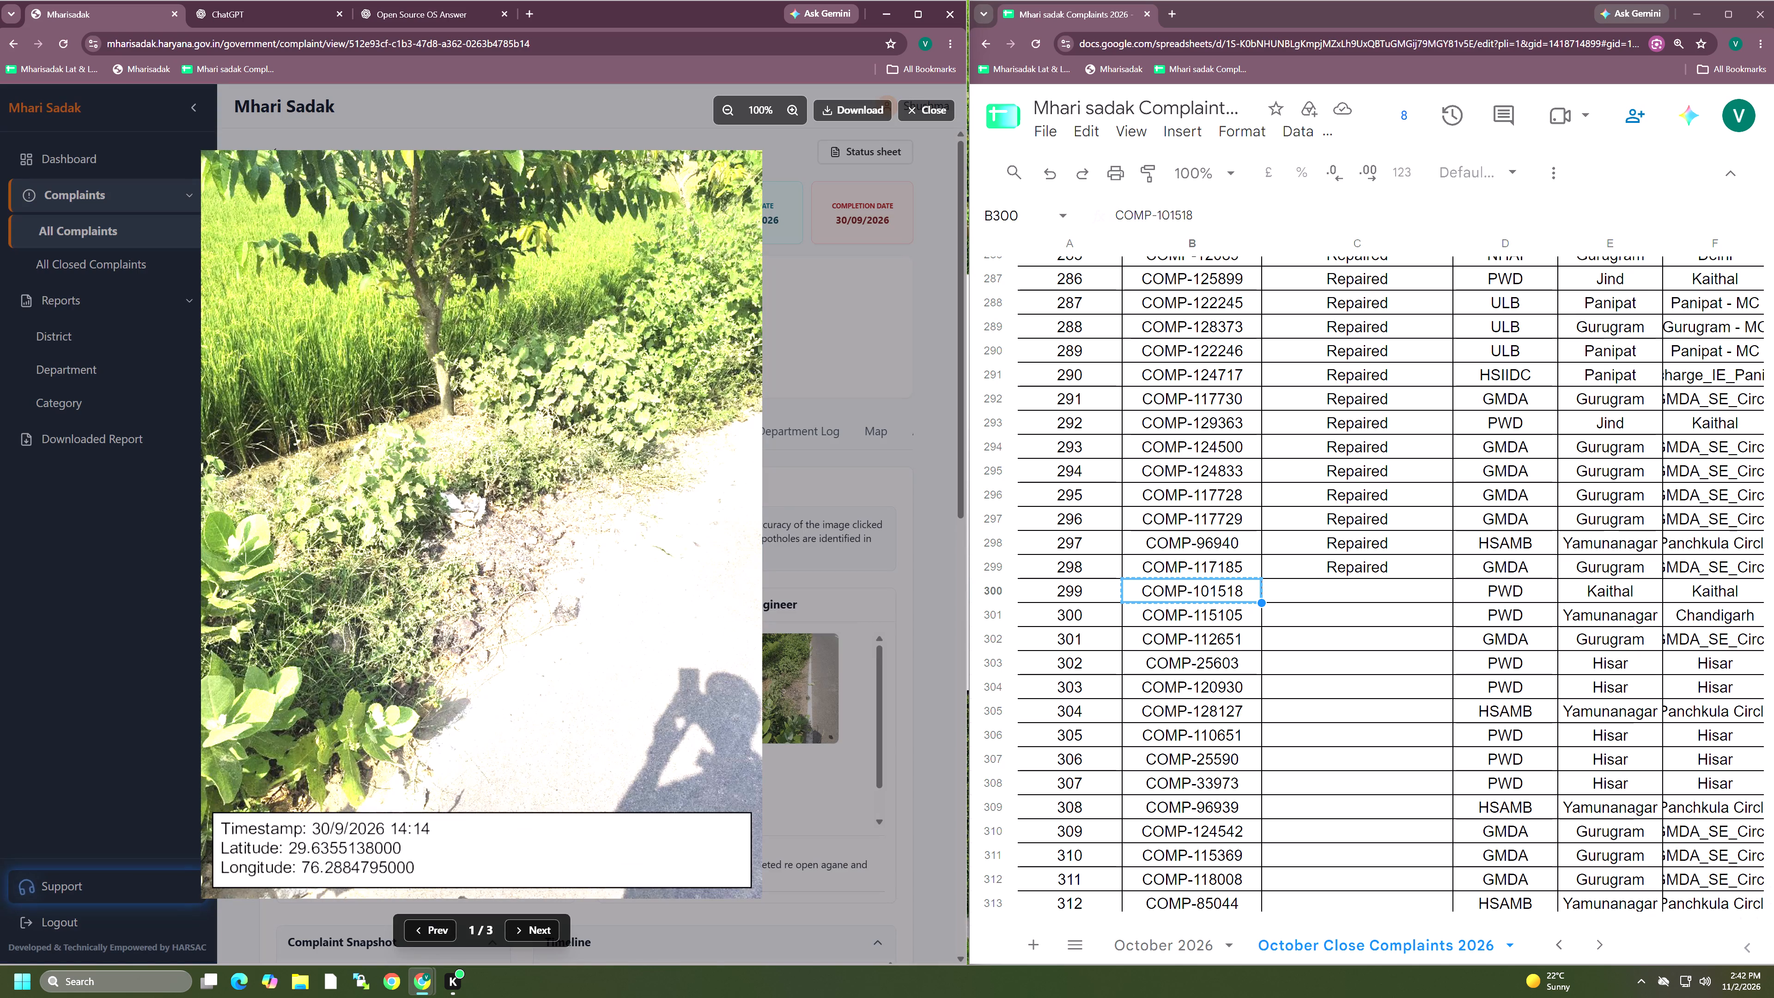
{"action": "left_click", "coordinate": [786, 714]}
{"action": "left_click", "coordinate": [934, 496]}
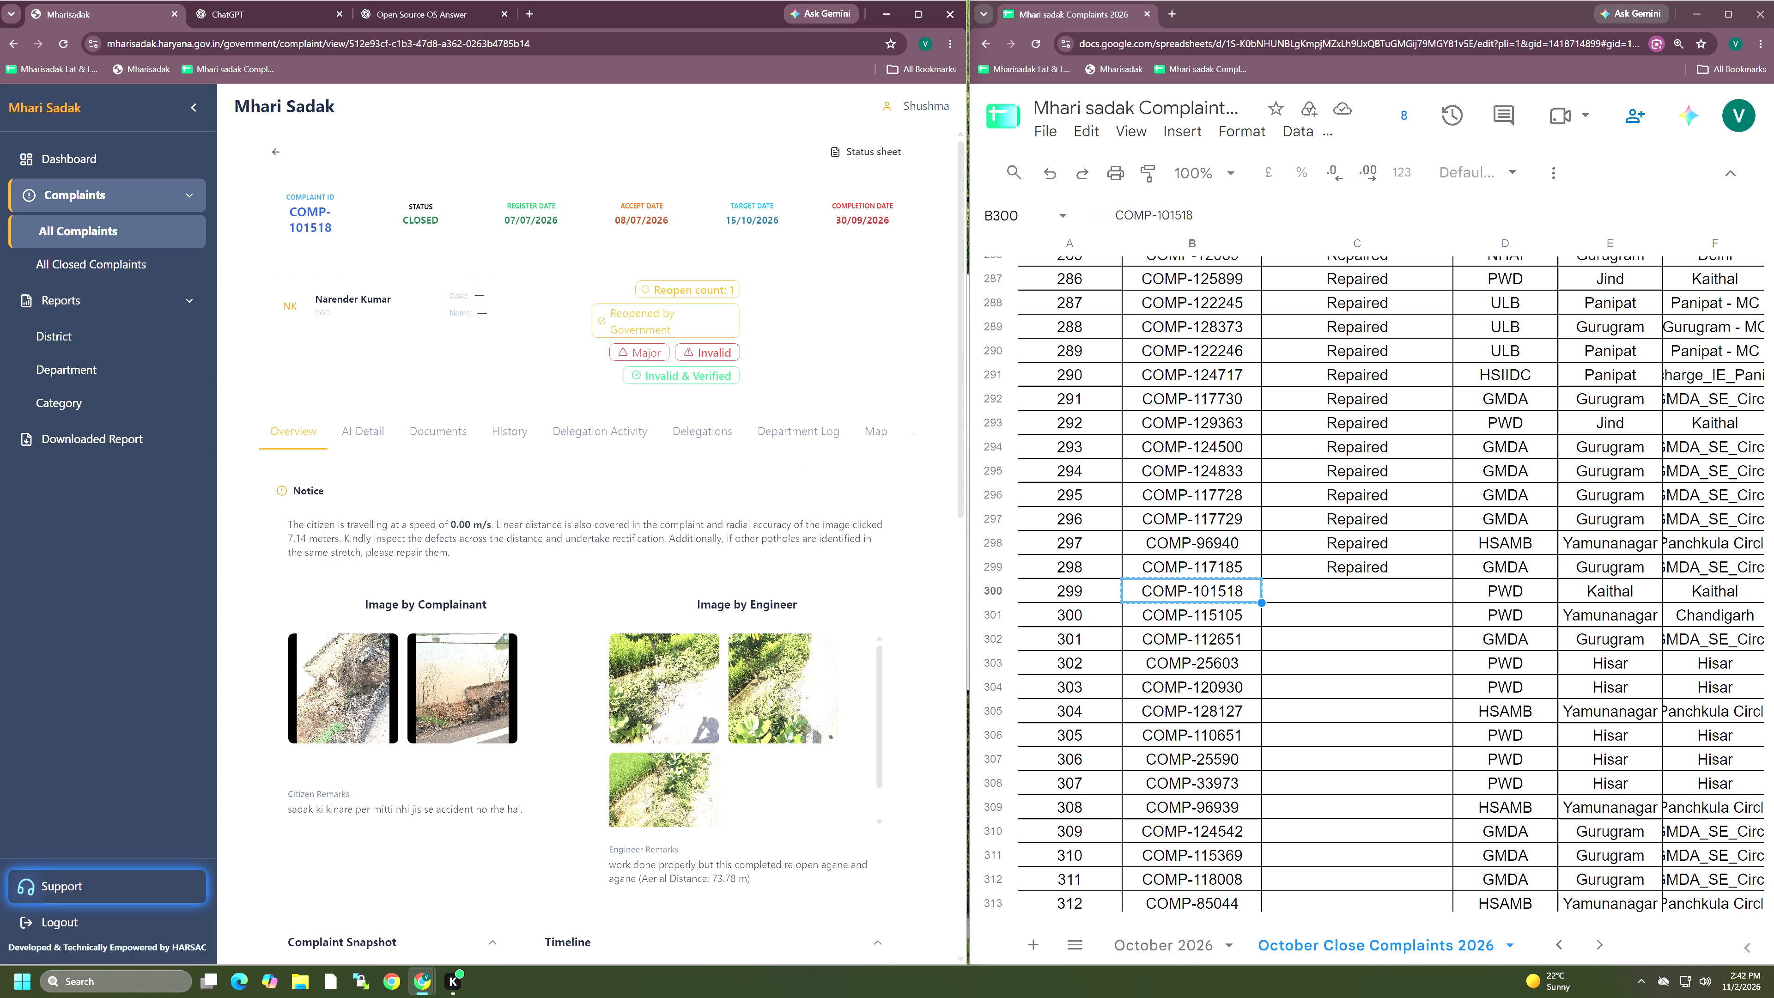
{"action": "left_click", "coordinate": [686, 785]}
{"action": "left_click", "coordinate": [855, 549]}
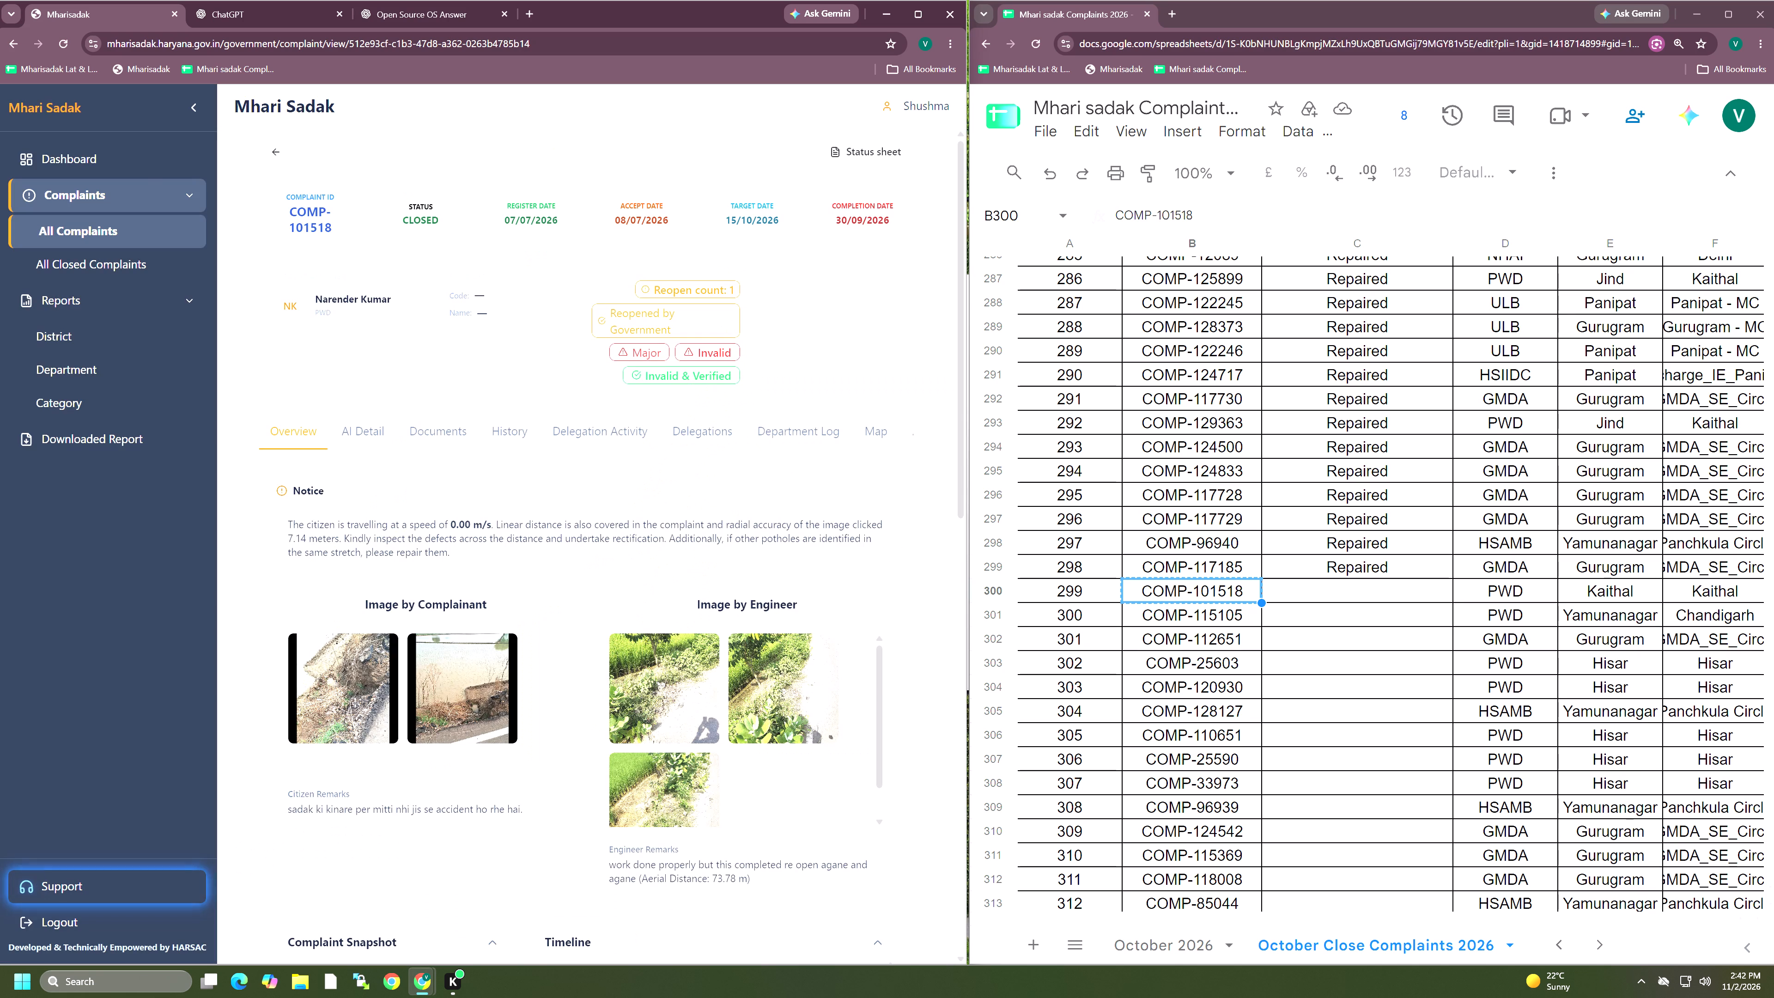
{"action": "left_click", "coordinate": [1322, 590]}
{"action": "key", "text": "ctrl+d"}
{"action": "left_click", "coordinate": [1207, 616]}
{"action": "key", "text": "ctrl+c"}
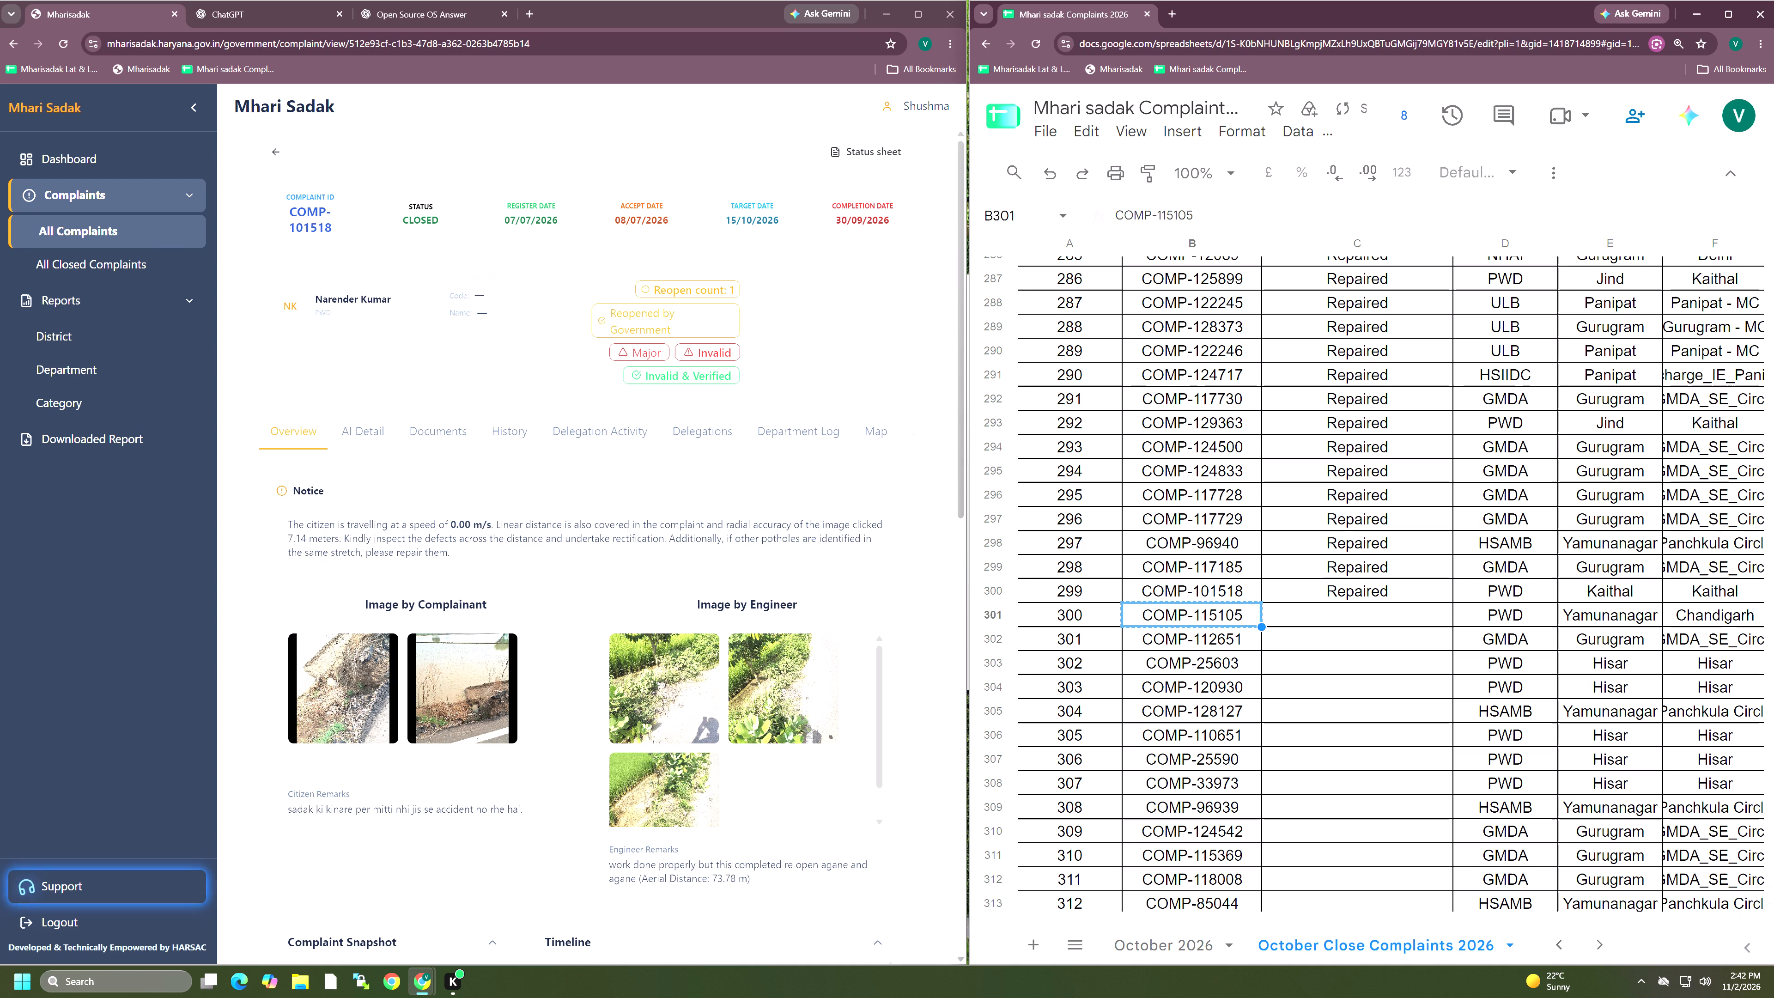
{"action": "left_click", "coordinate": [272, 146]}
{"action": "left_click_drag", "start_coordinate": [384, 169], "coordinate": [383, 169]}
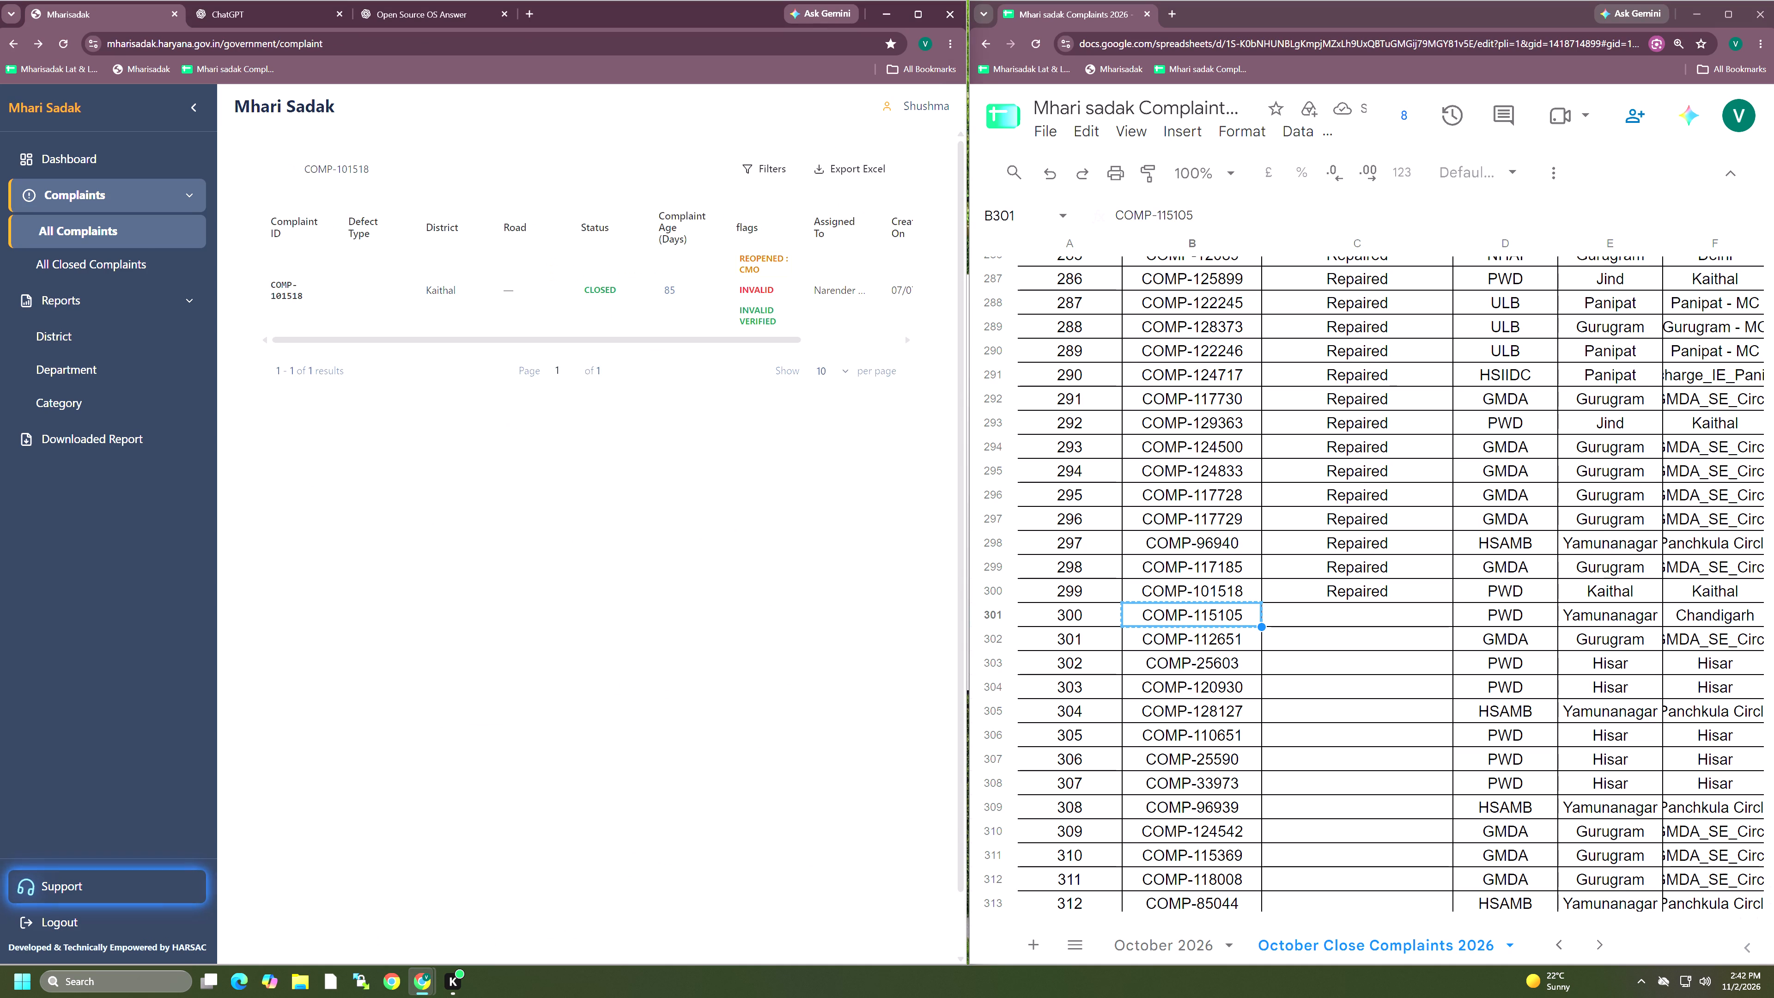
{"action": "left_click_drag", "start_coordinate": [383, 169], "coordinate": [236, 191]}
{"action": "key", "text": "ctrl+v"}
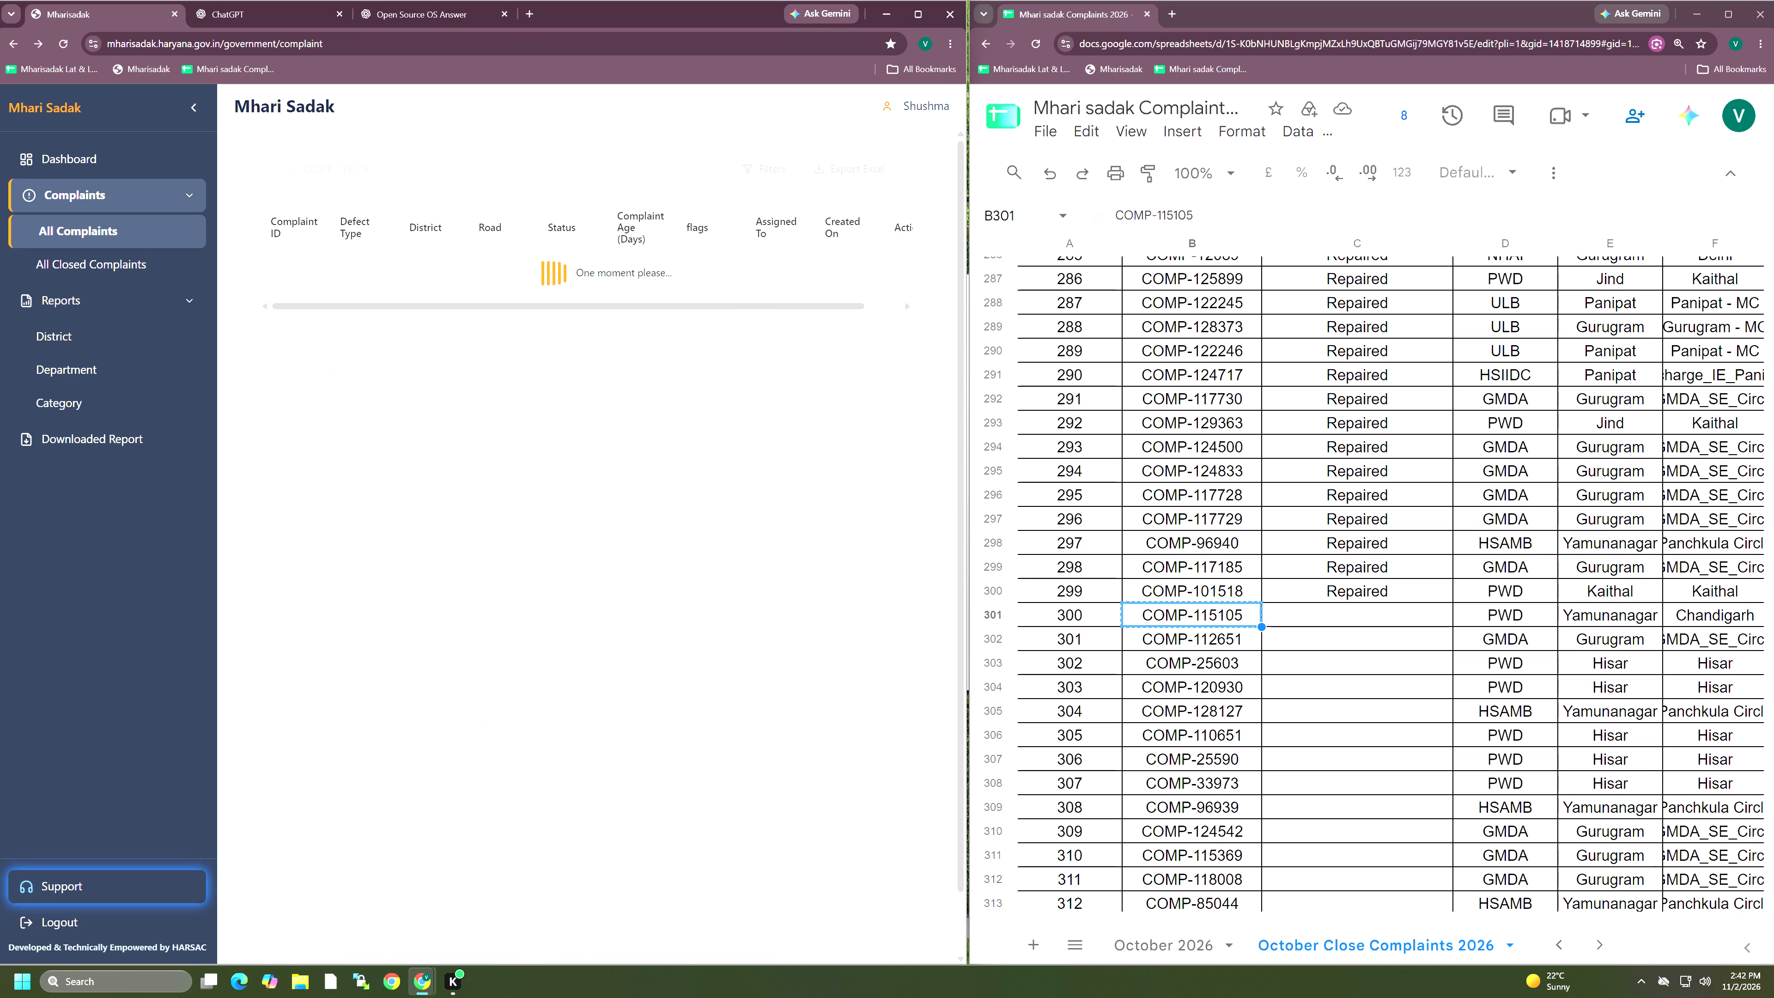
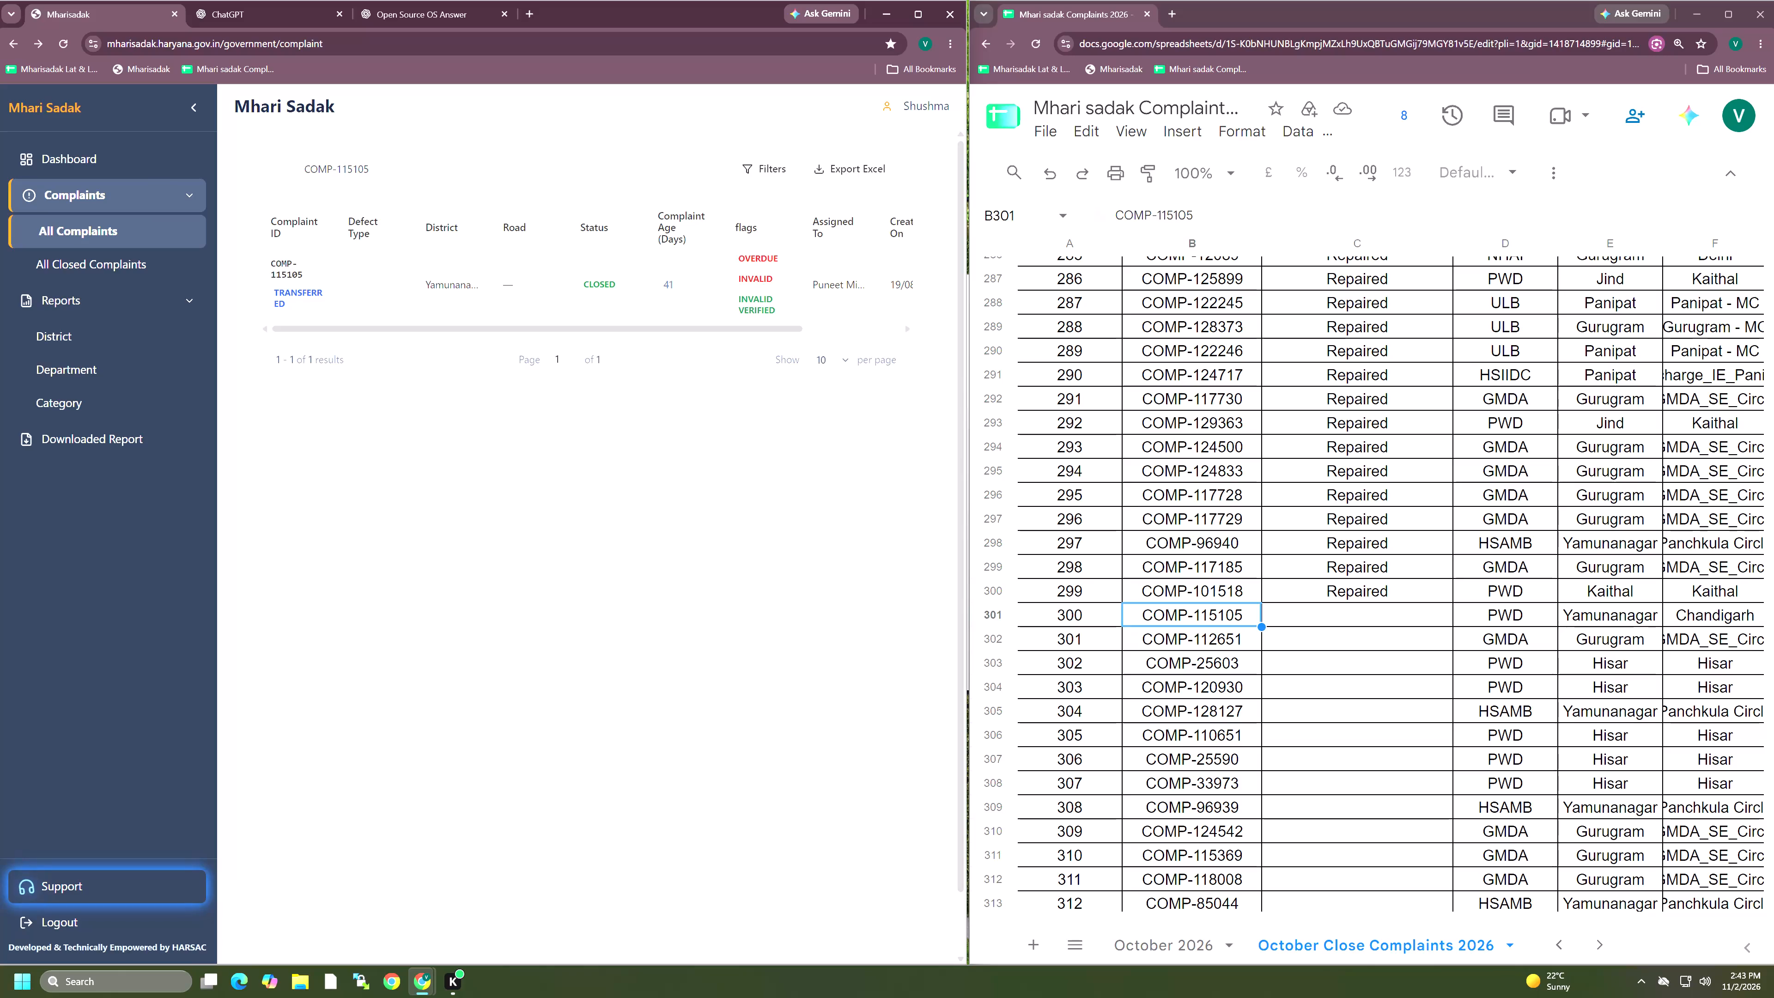
Record COMP-115105 as "Repaired" in column C of the sheet.
{"action": "left_click", "coordinate": [1331, 615]}
{"action": "key", "text": "ctrl+d"}
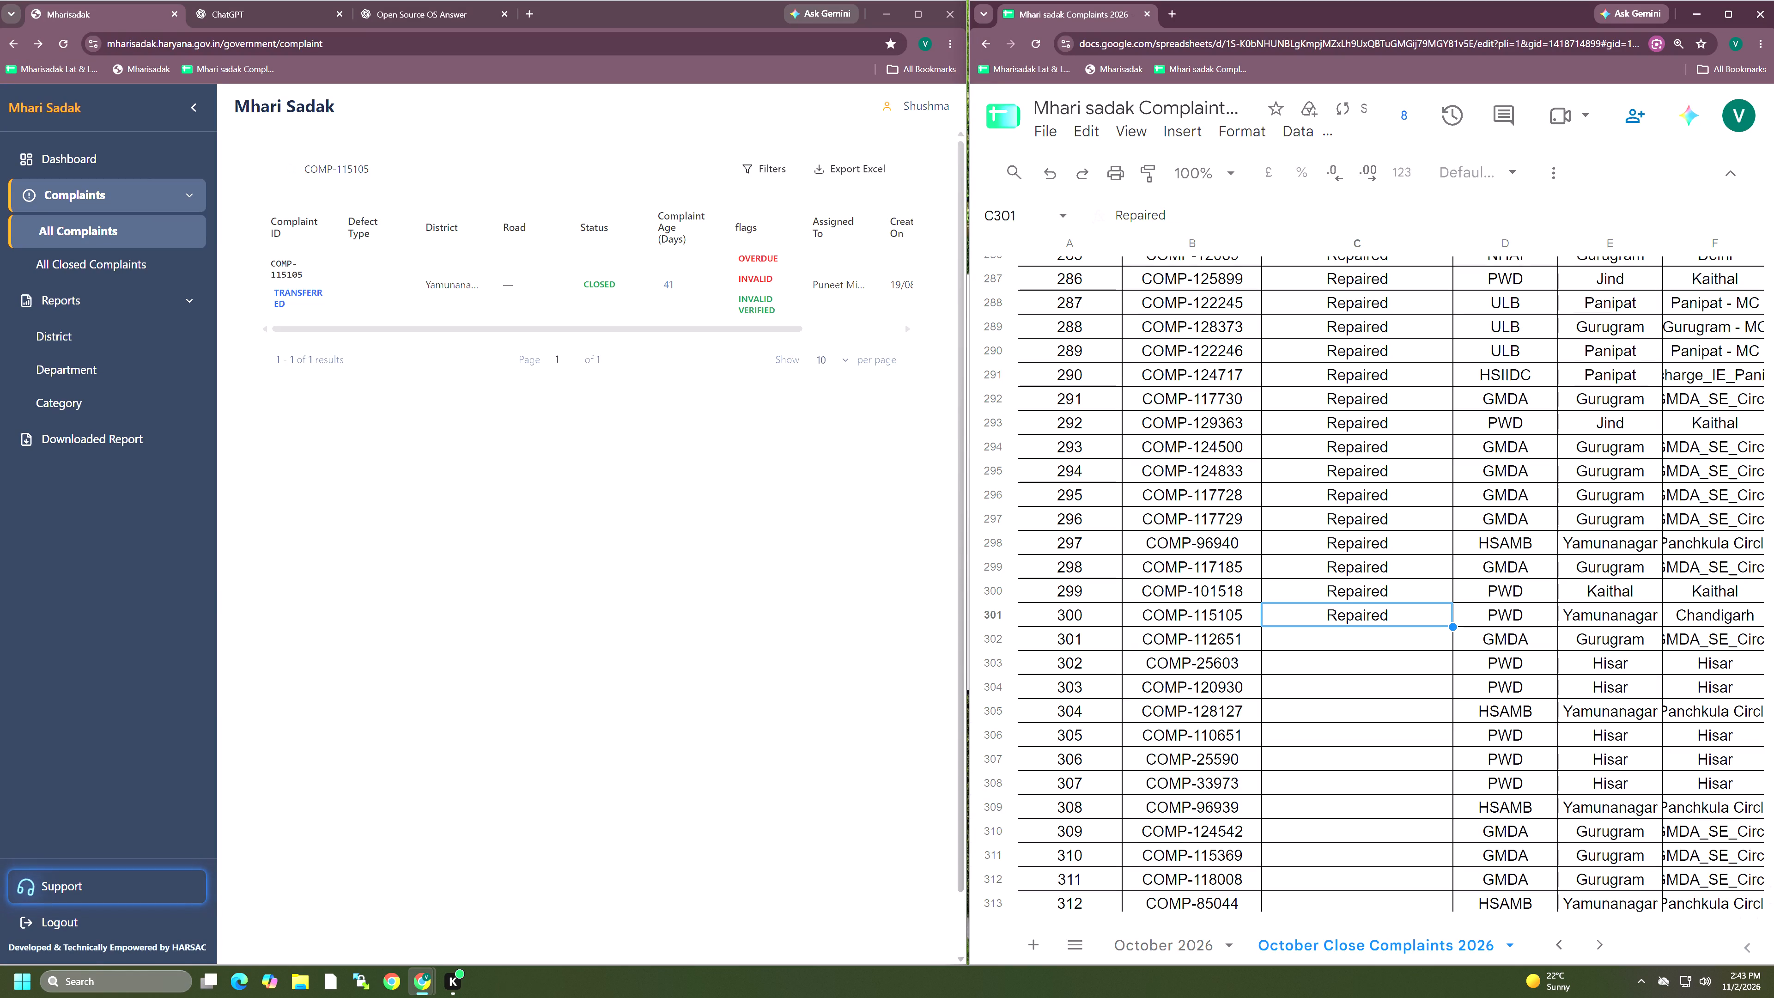
{"action": "left_click", "coordinate": [1200, 645]}
{"action": "key", "text": "ctrl+c"}
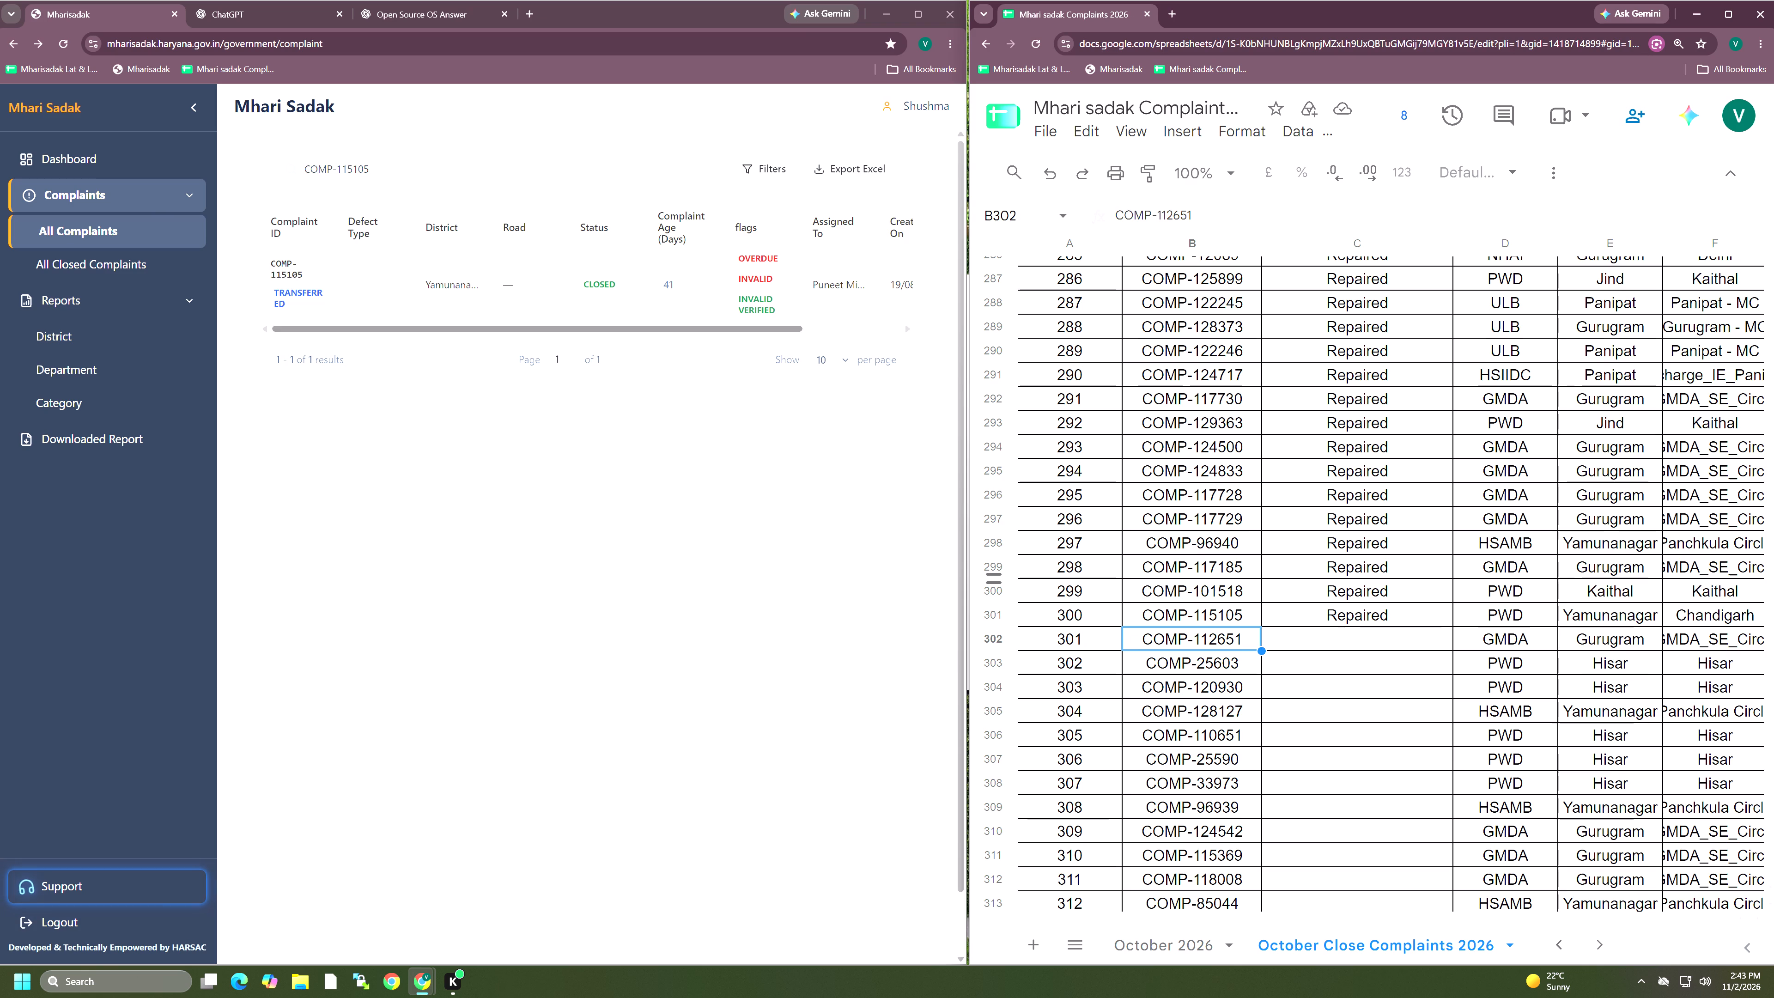
{"action": "left_click", "coordinate": [571, 286]}
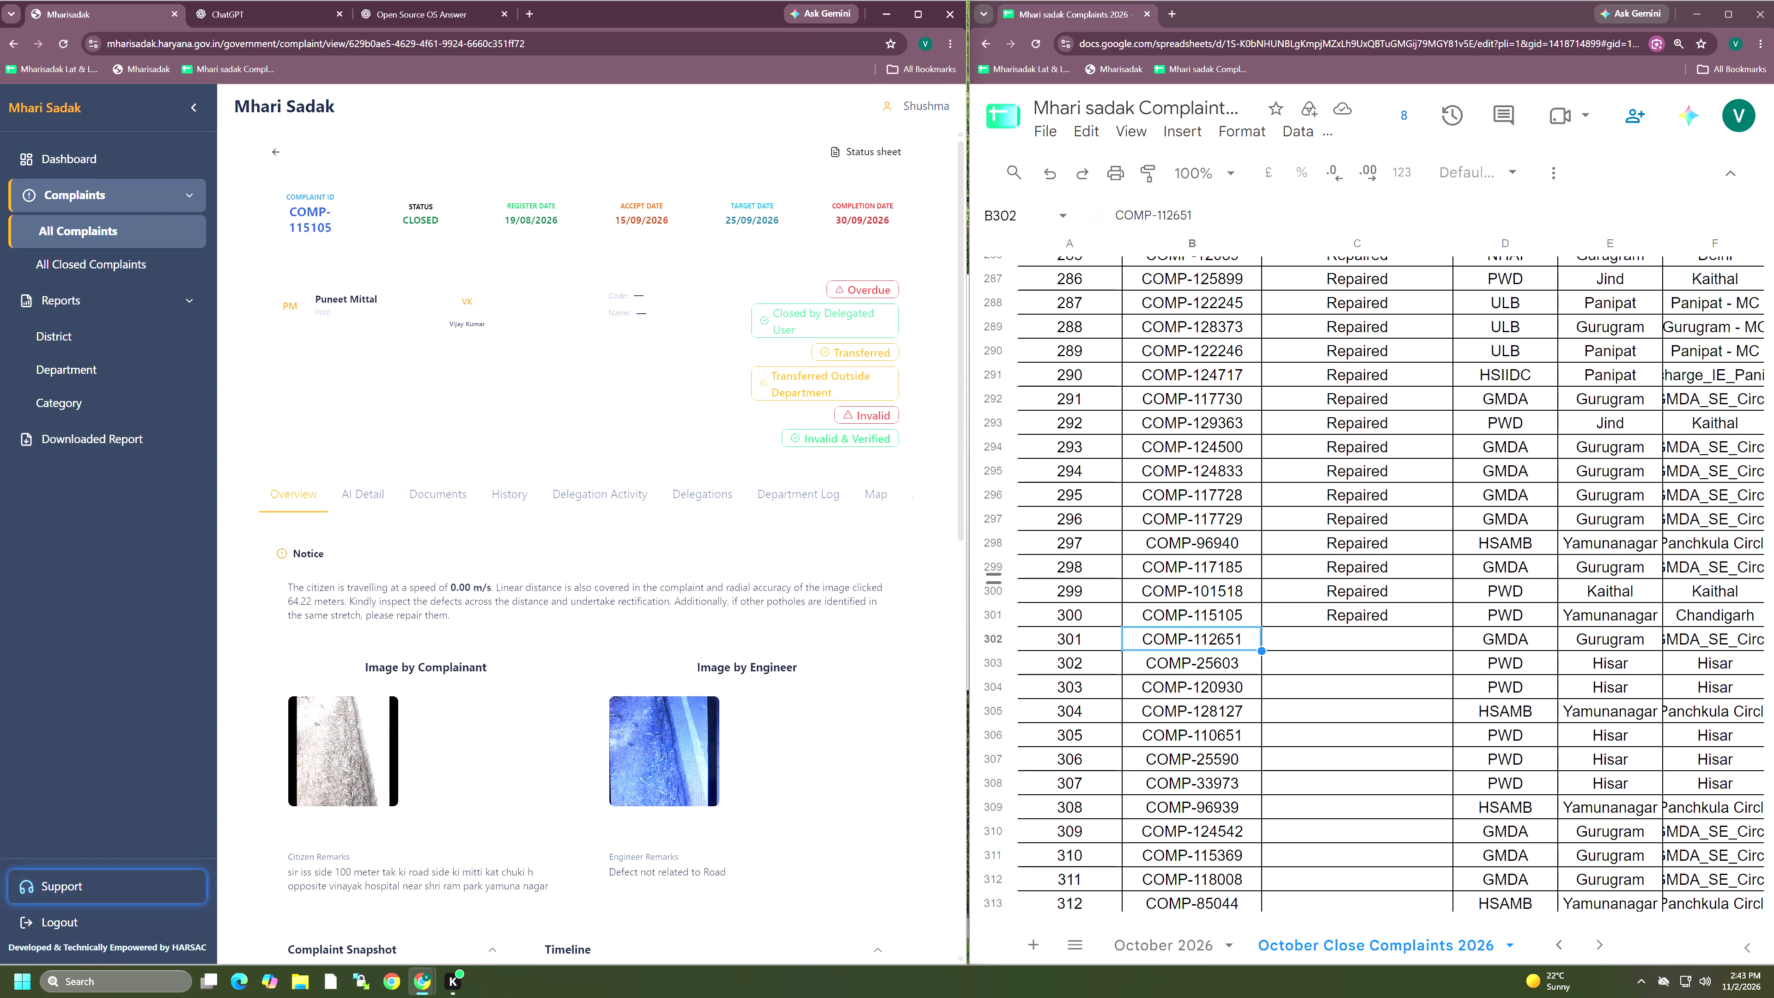
{"action": "left_click", "coordinate": [276, 152]}
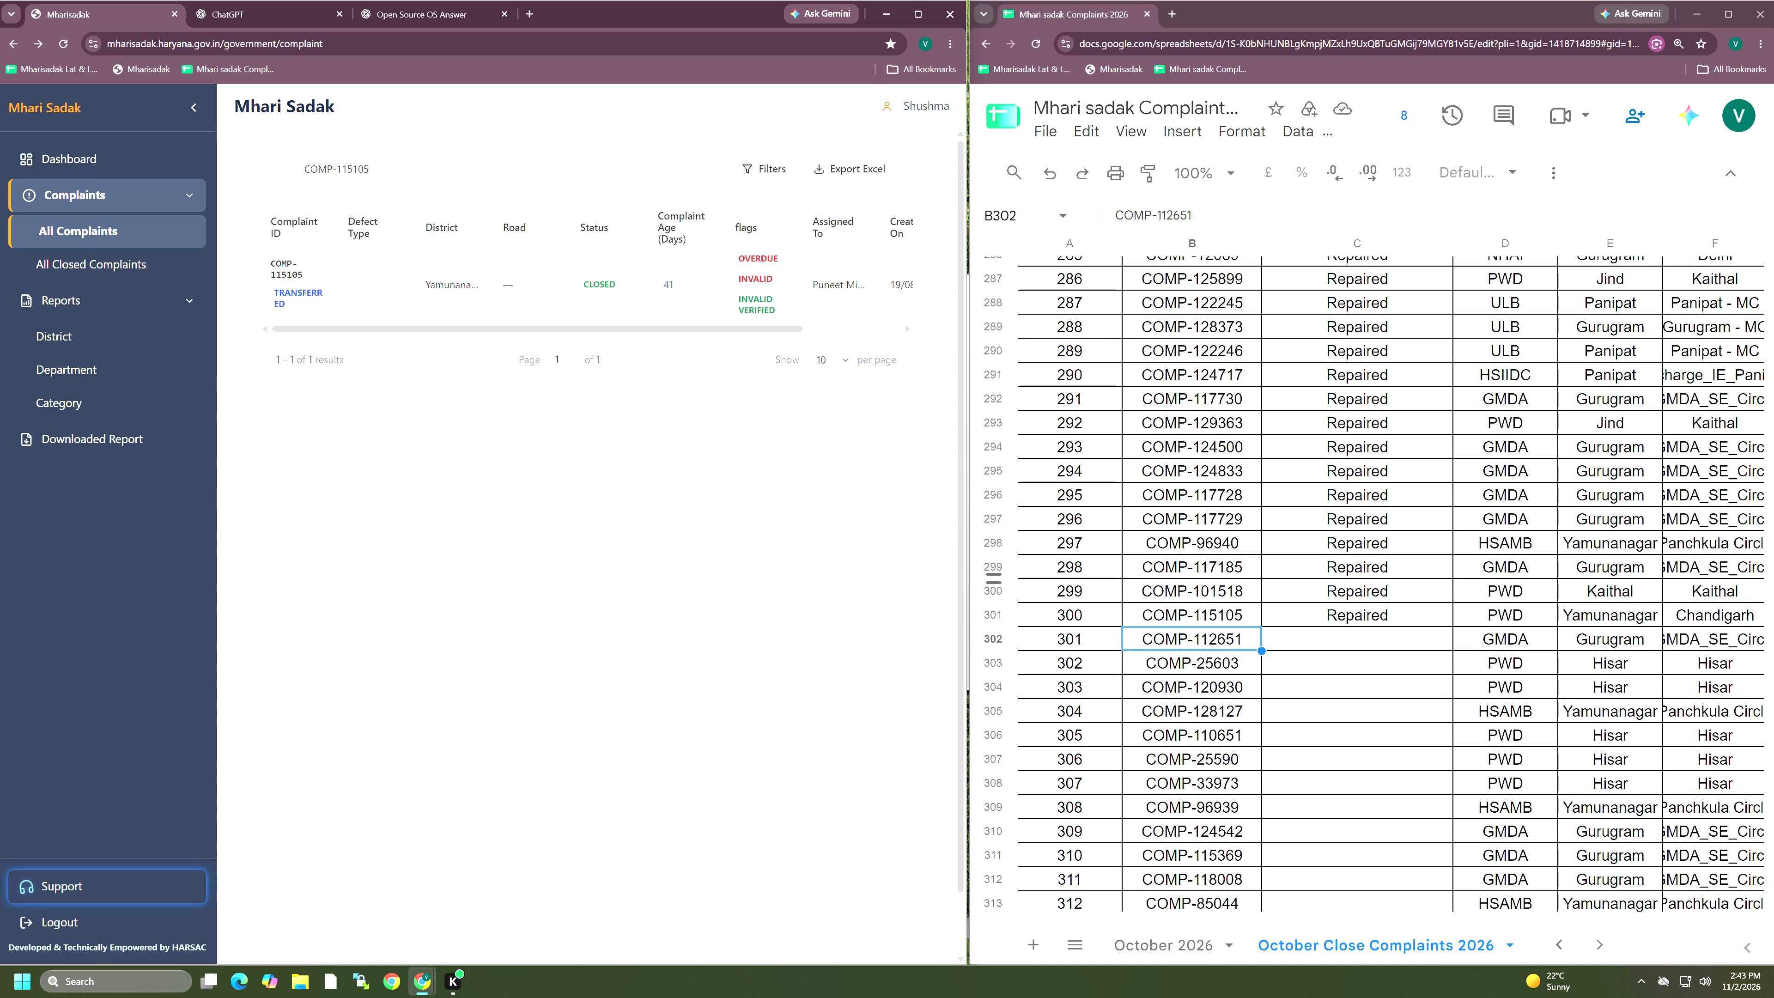
Look up the copied COMP-112651 in the Mhari Sadak complaints list, open its details, and record it as "Repaired" in column C.
{"action": "left_click_drag", "start_coordinate": [376, 164], "coordinate": [376, 165]}
{"action": "left_click_drag", "start_coordinate": [376, 165], "coordinate": [256, 198]}
{"action": "key", "text": "ctrl+v"}
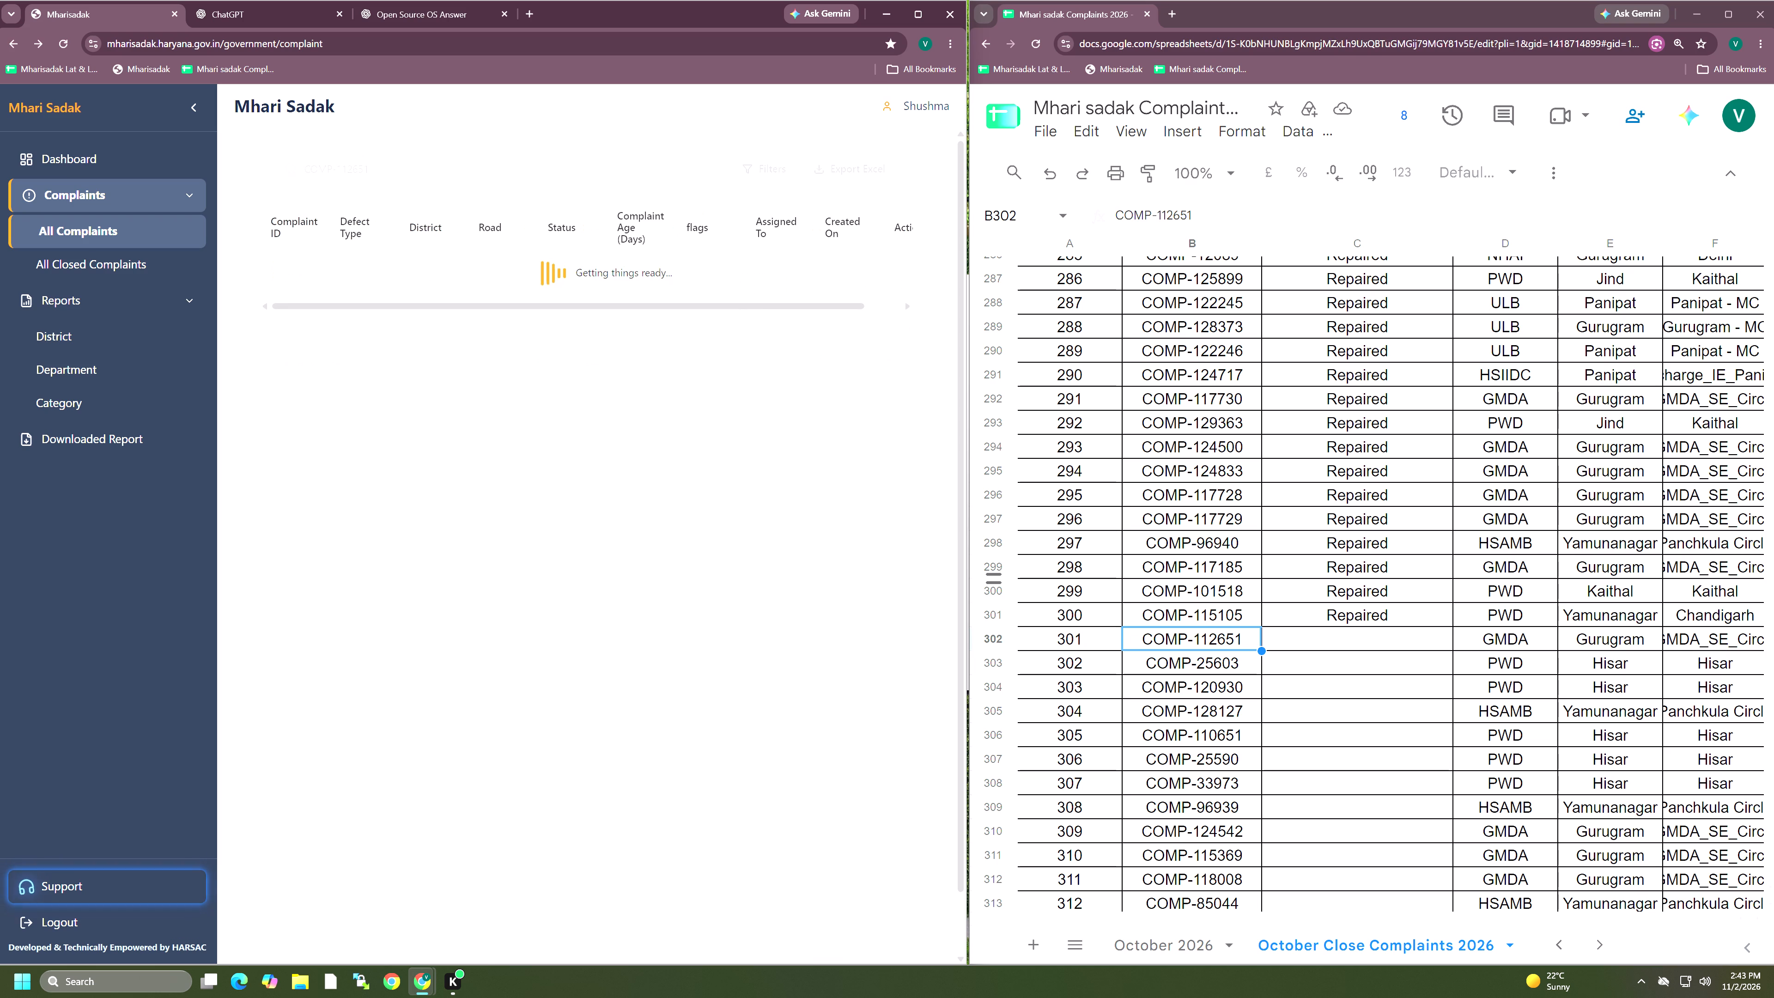
{"action": "left_click_drag", "start_coordinate": [612, 289], "coordinate": [608, 295]}
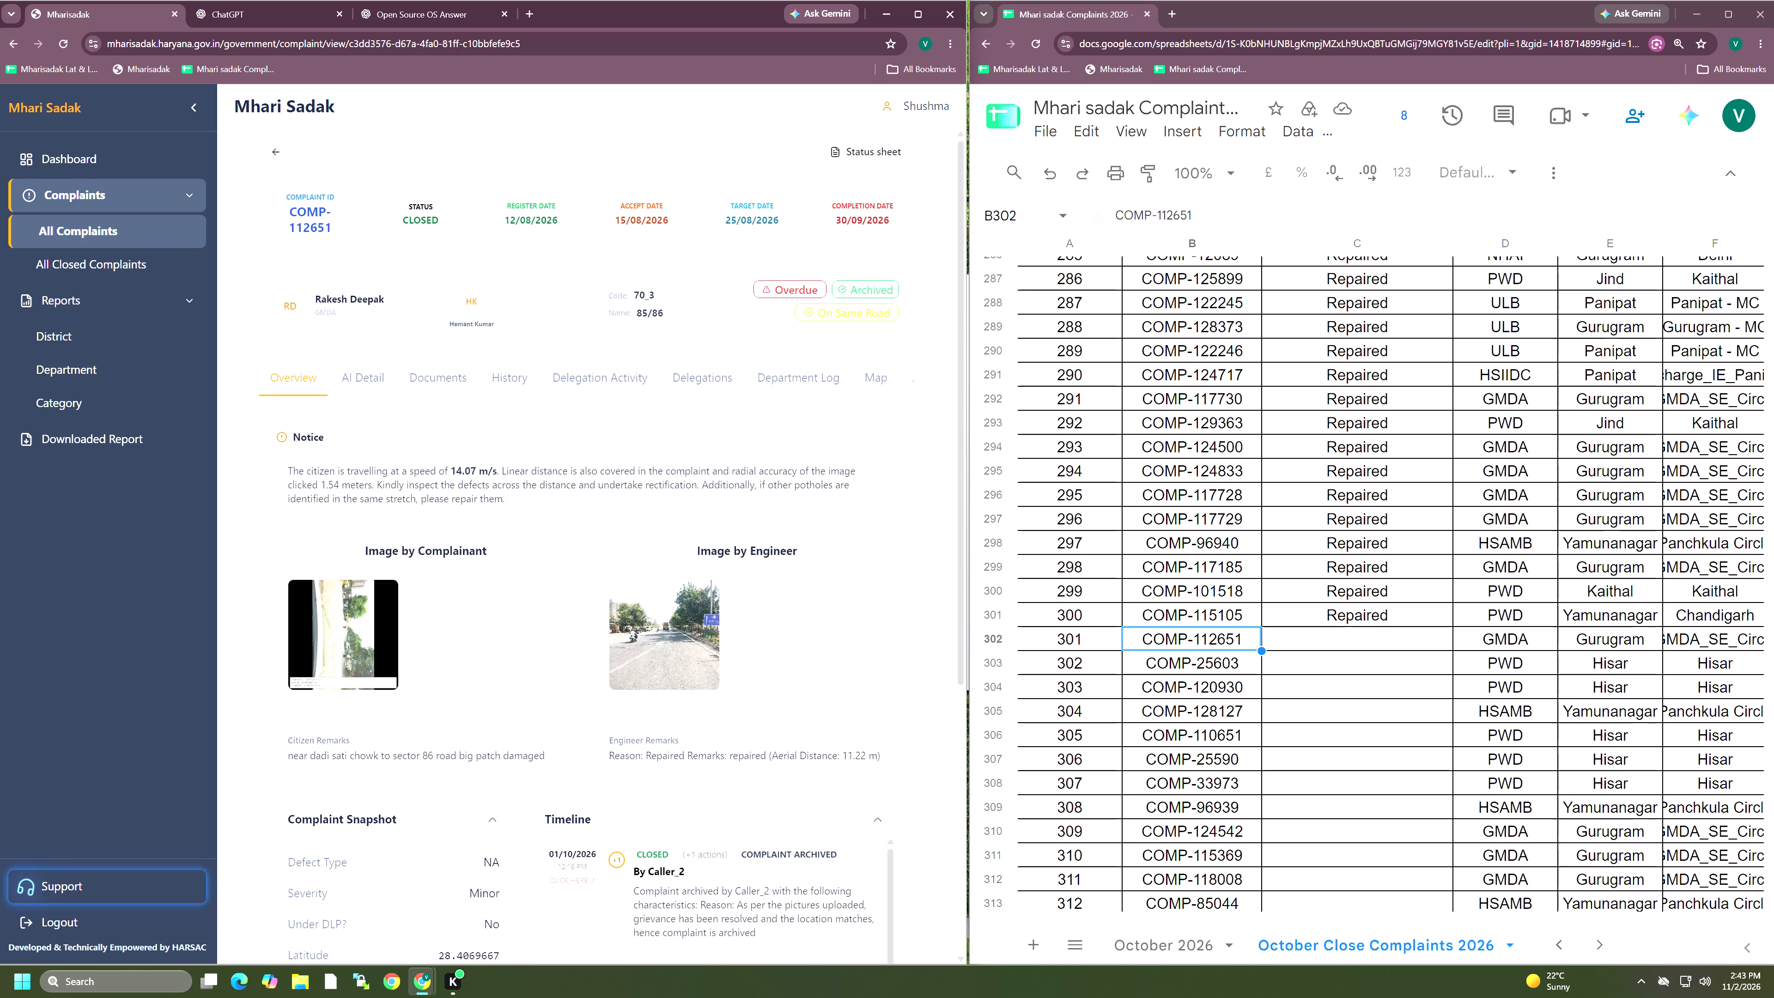
{"action": "left_click", "coordinate": [1373, 644]}
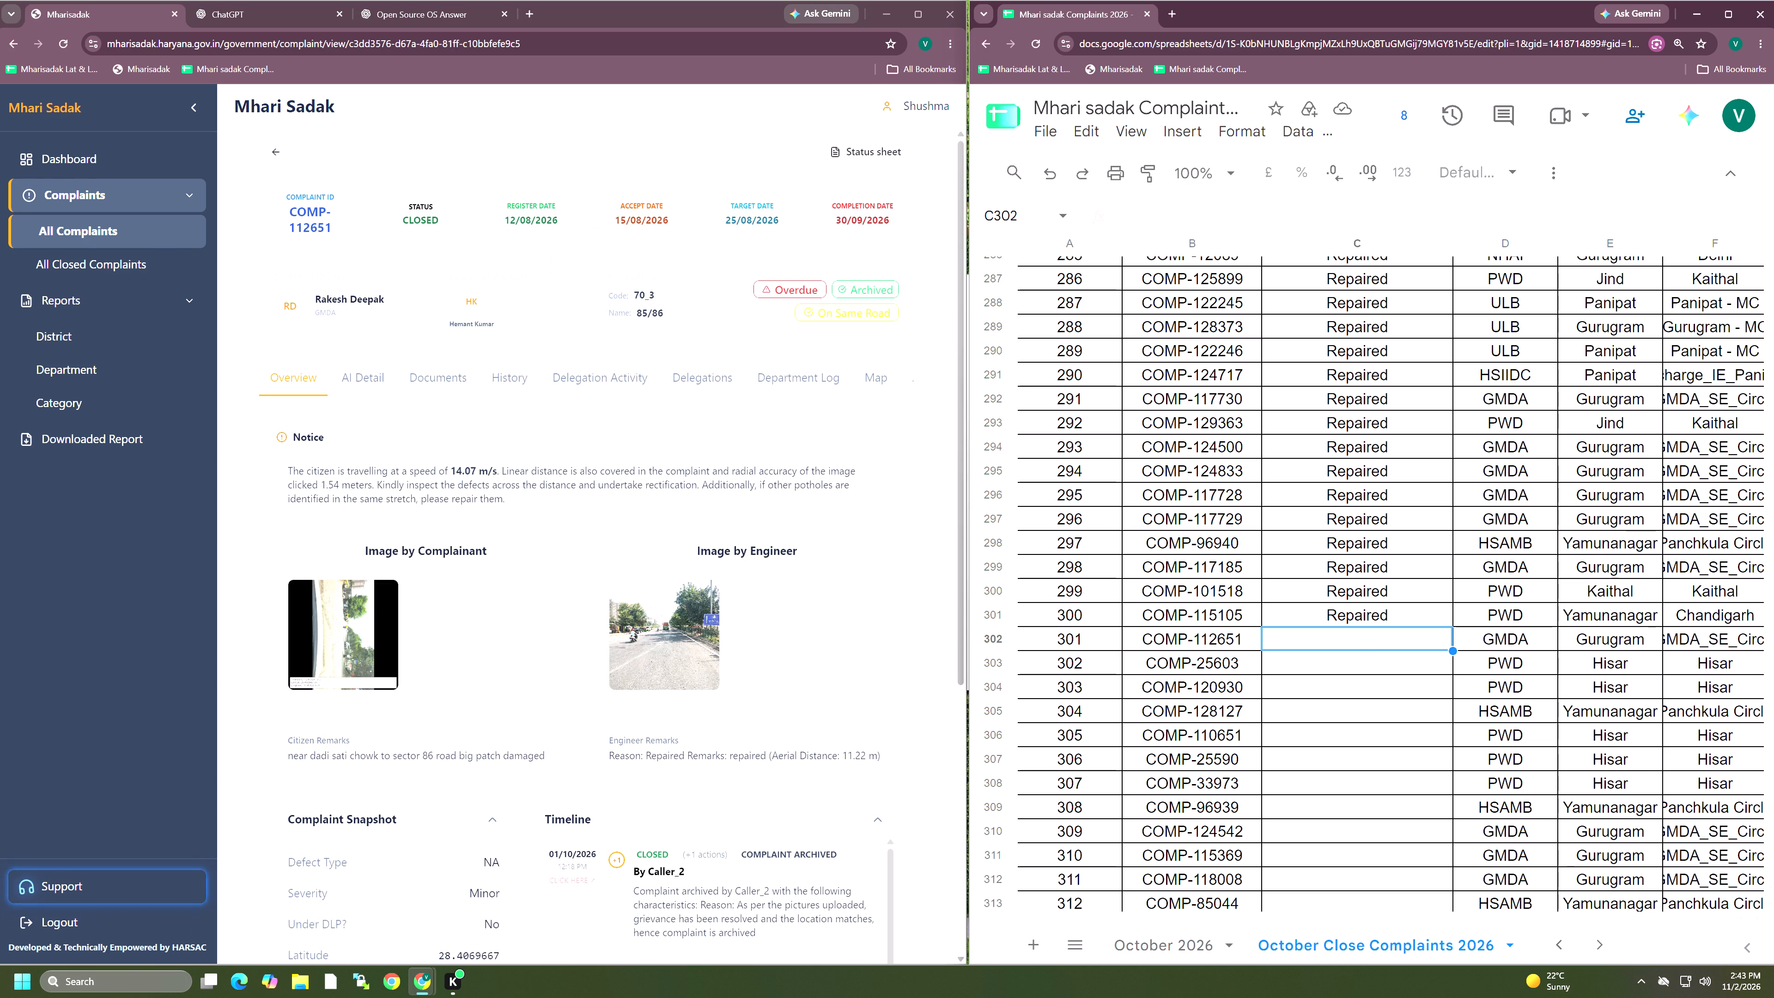
{"action": "key", "text": "ctrl+d"}
Look up COMP-25603 from the sheet in the Mhari Sadak complaints list, open its details, and record it as "Repaired" in column C.
{"action": "left_click", "coordinate": [1221, 663]}
{"action": "key", "text": "ctrl+c"}
{"action": "scroll", "coordinate": [1359, 589], "scroll_direction": "down", "scroll_amount": 4}
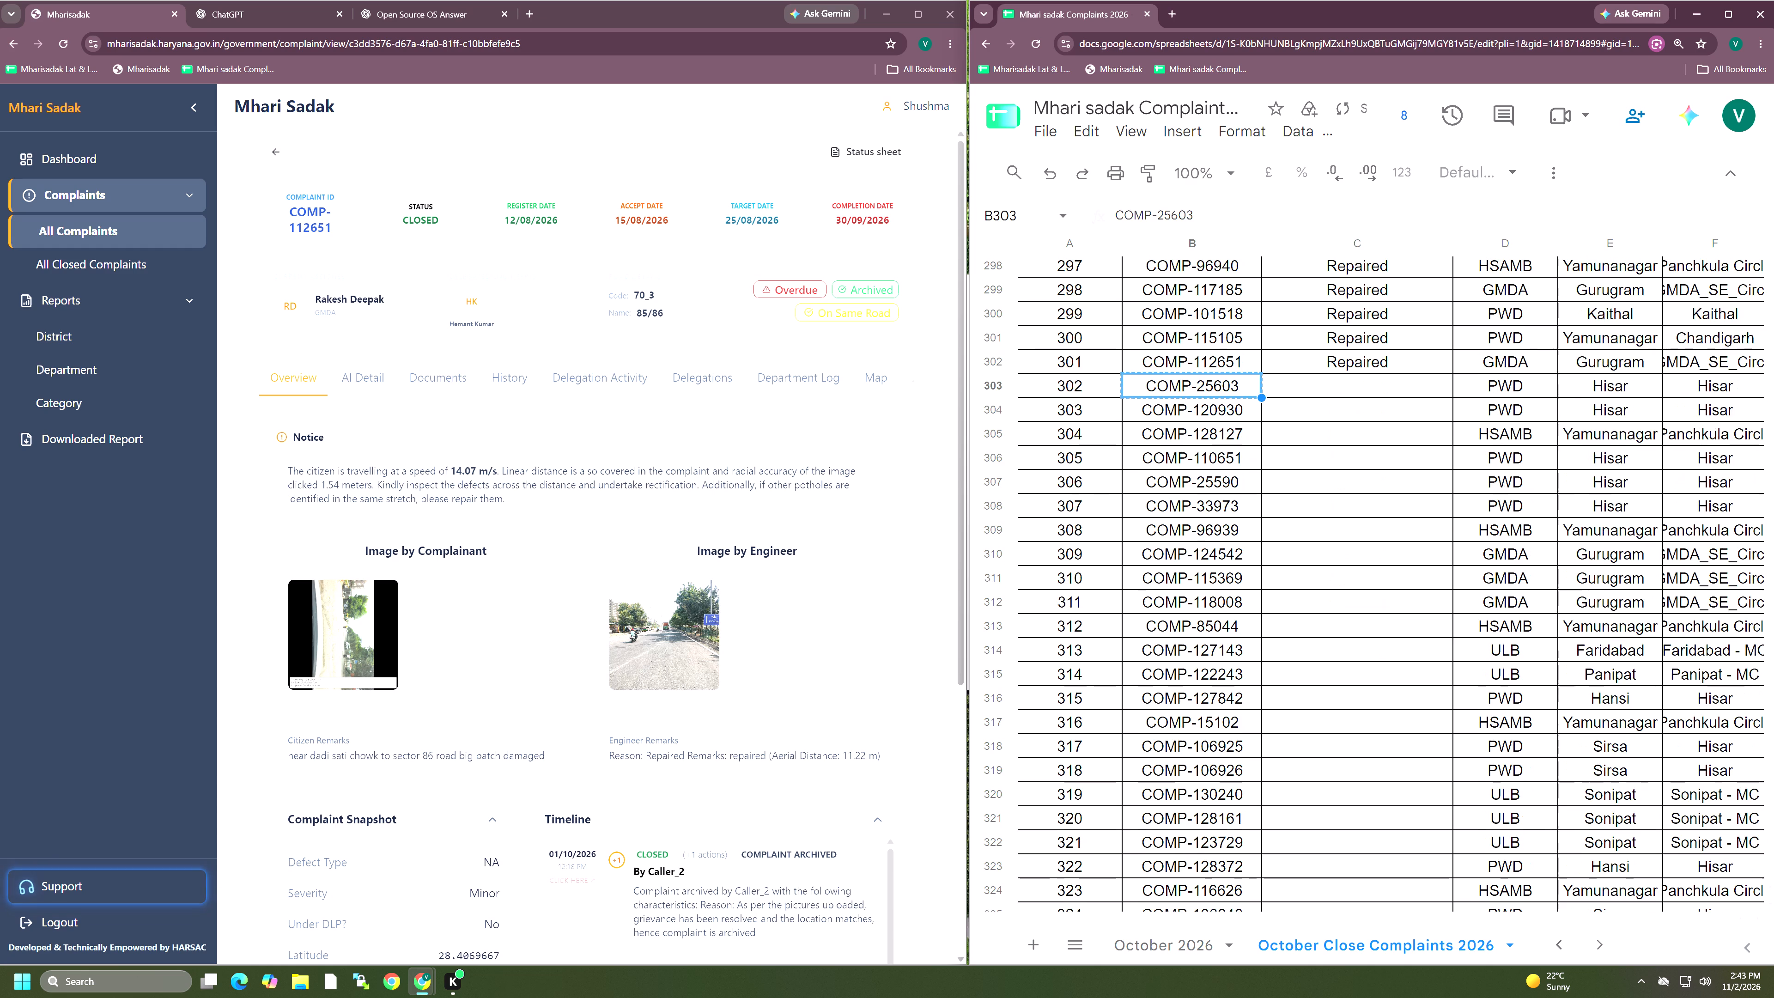
{"action": "scroll", "coordinate": [1359, 589], "scroll_direction": "down", "scroll_amount": 1}
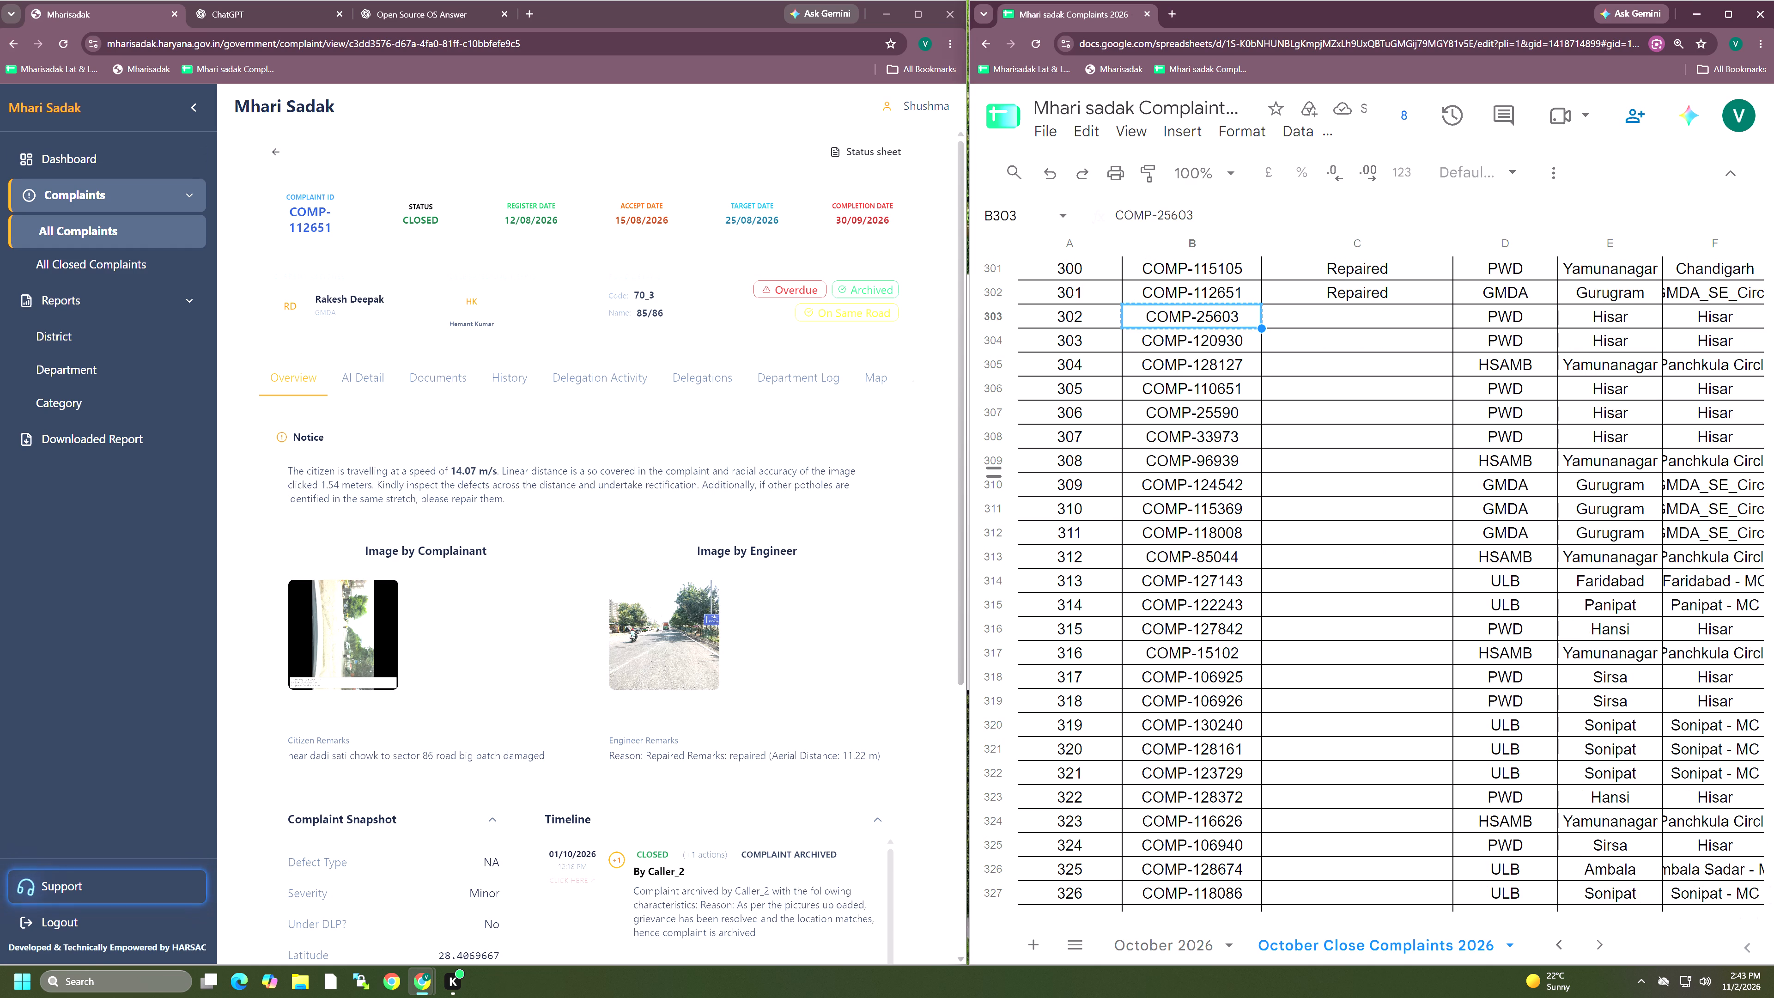
{"action": "left_click", "coordinate": [272, 152]}
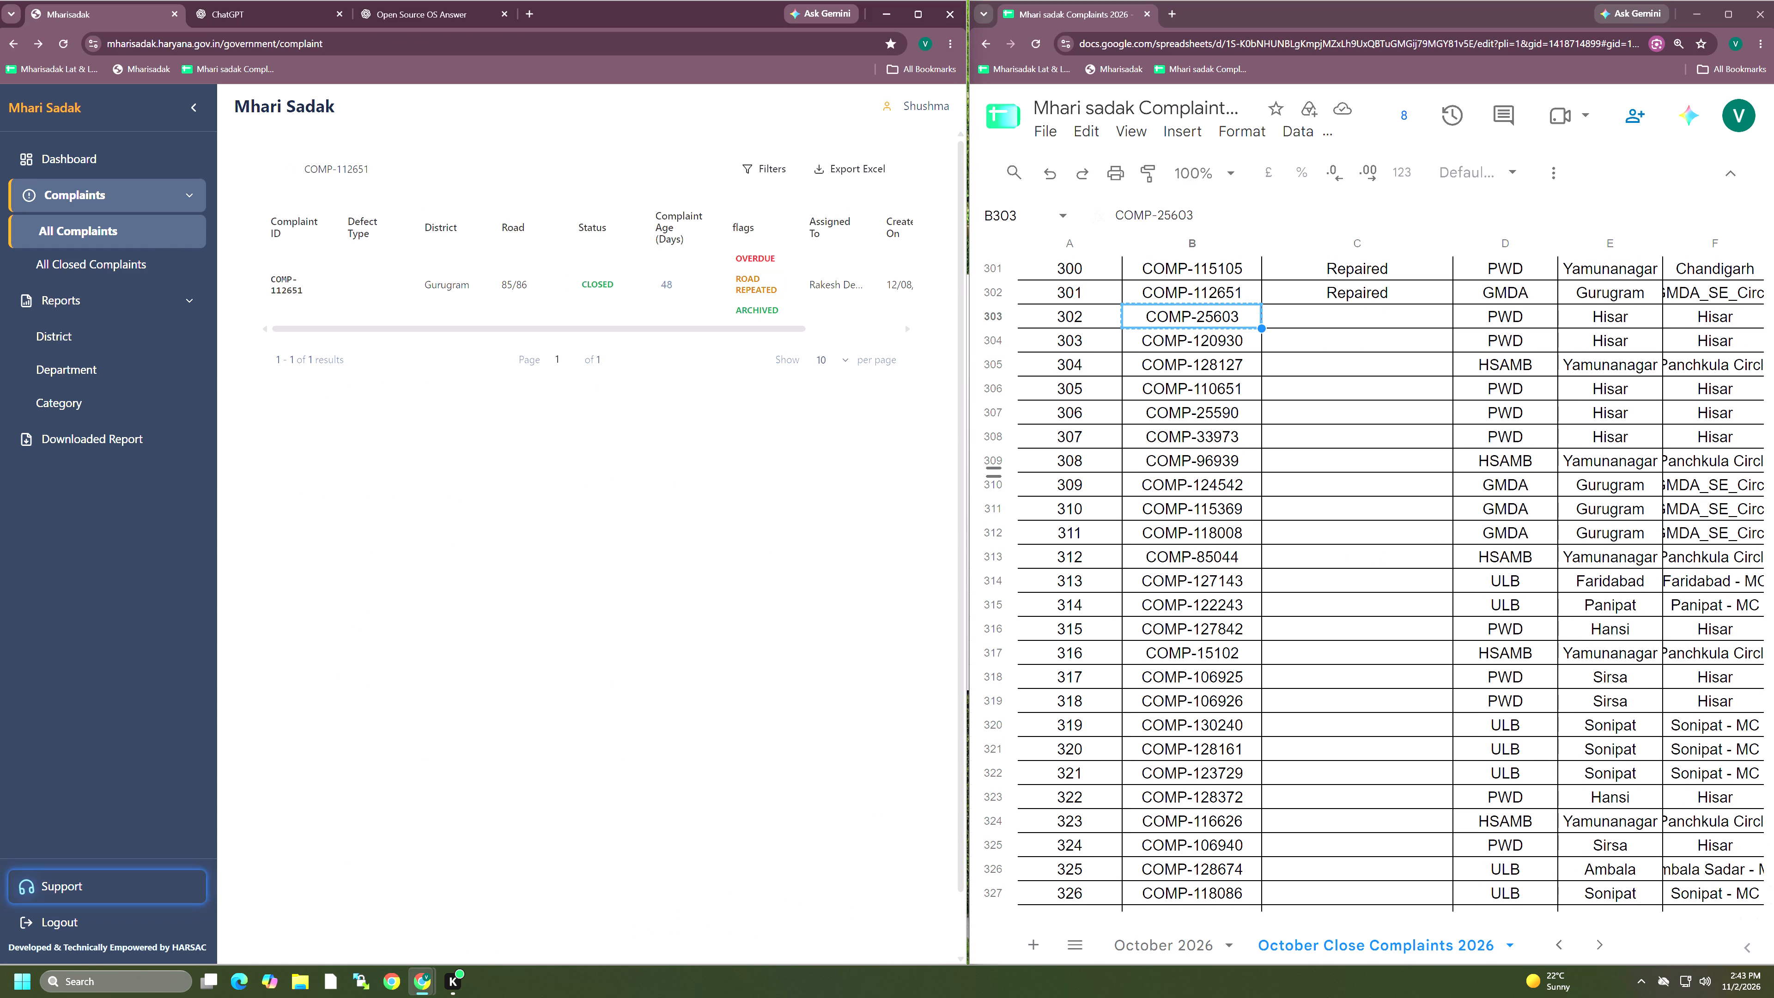
{"action": "left_click_drag", "start_coordinate": [375, 171], "coordinate": [251, 202]}
{"action": "key", "text": "ctrl+v"}
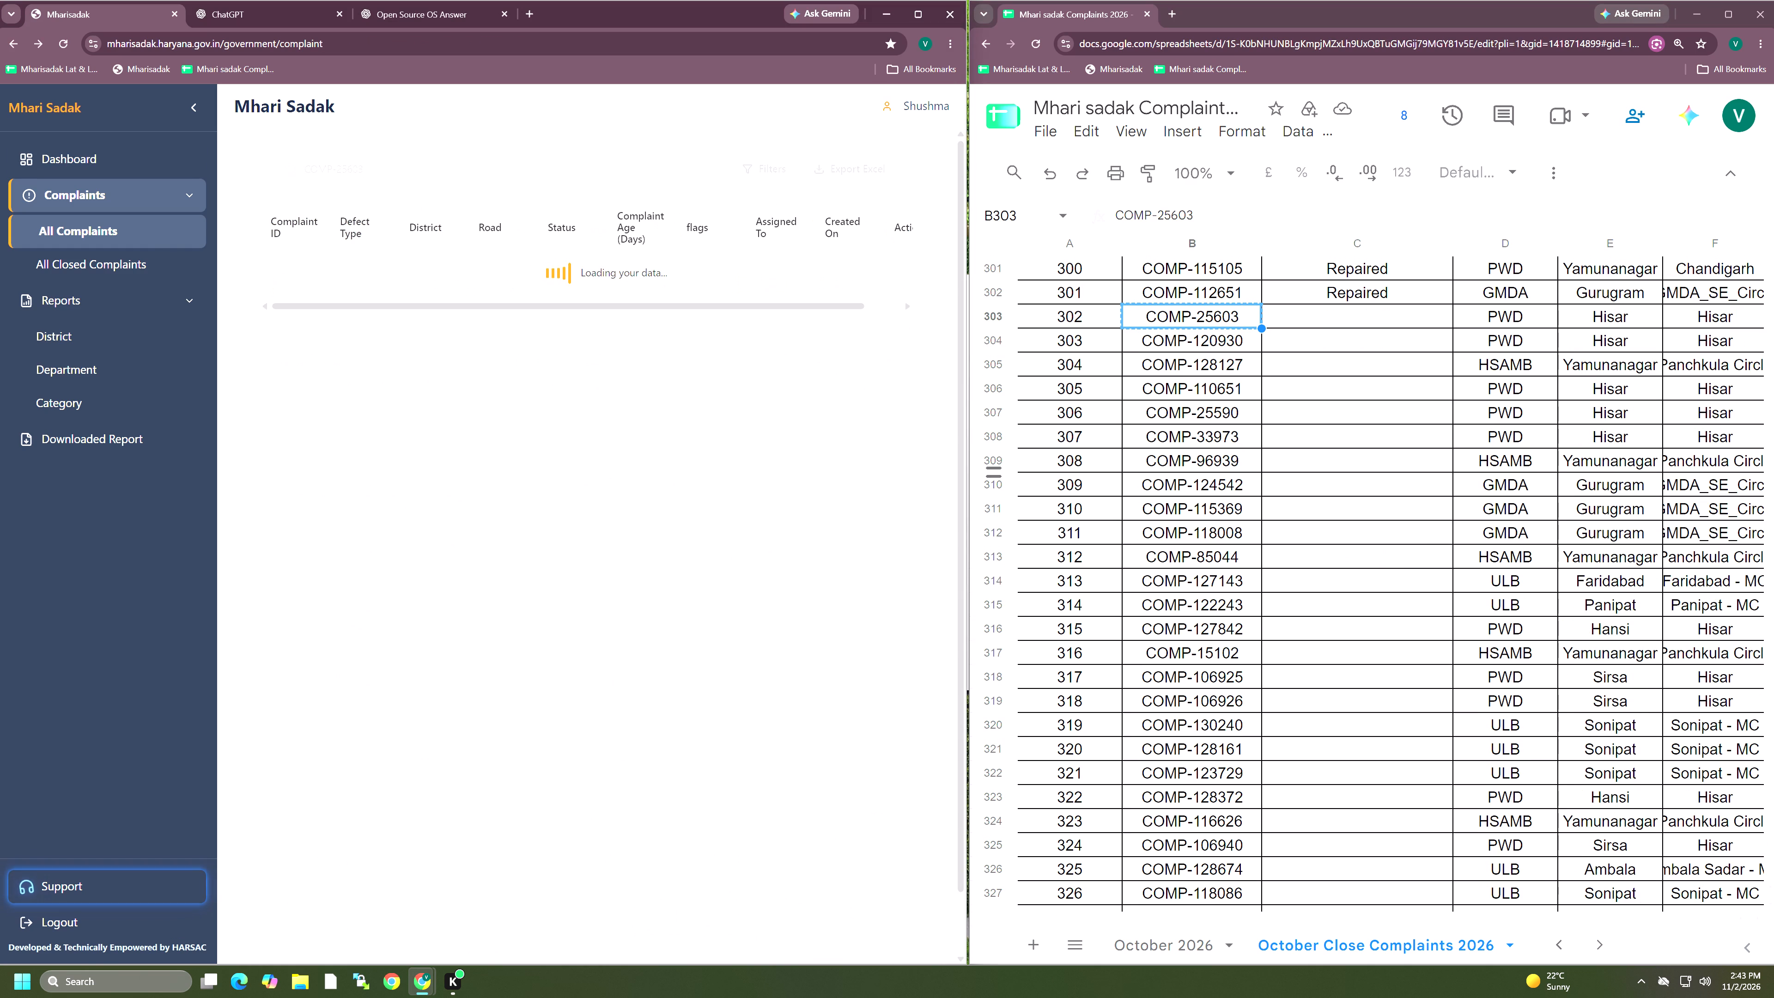
{"action": "left_click", "coordinate": [519, 289]}
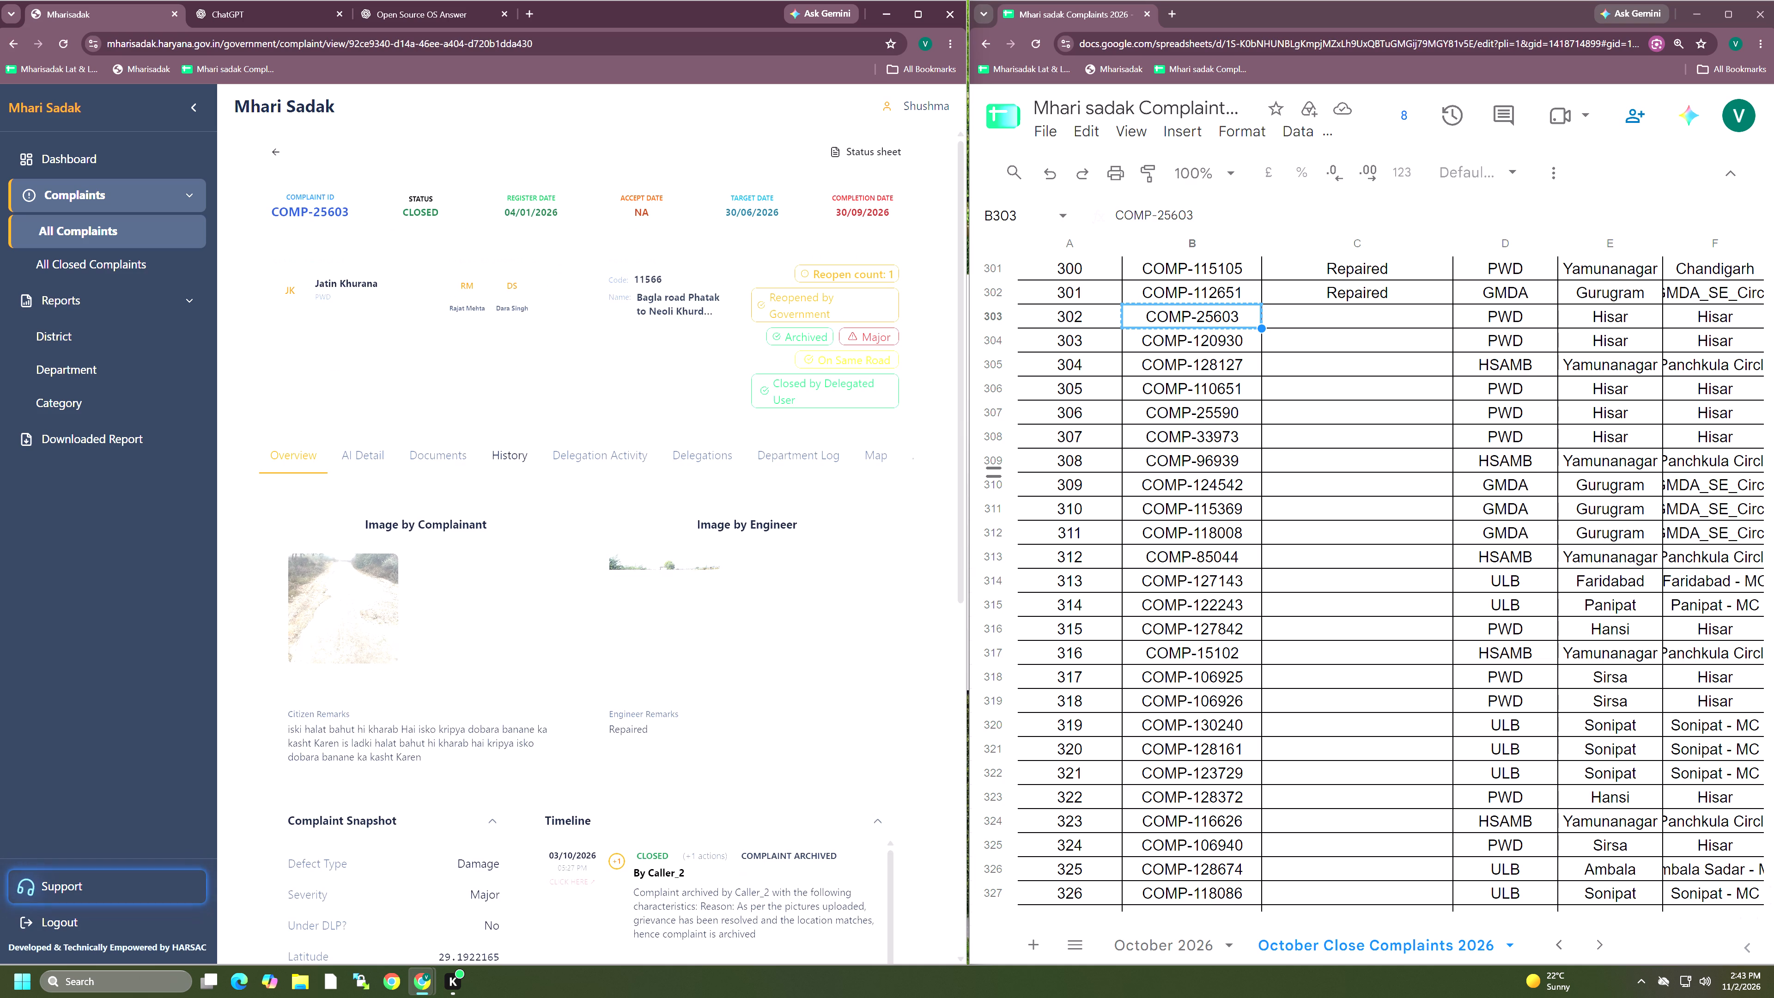
{"action": "left_click", "coordinate": [1358, 317]}
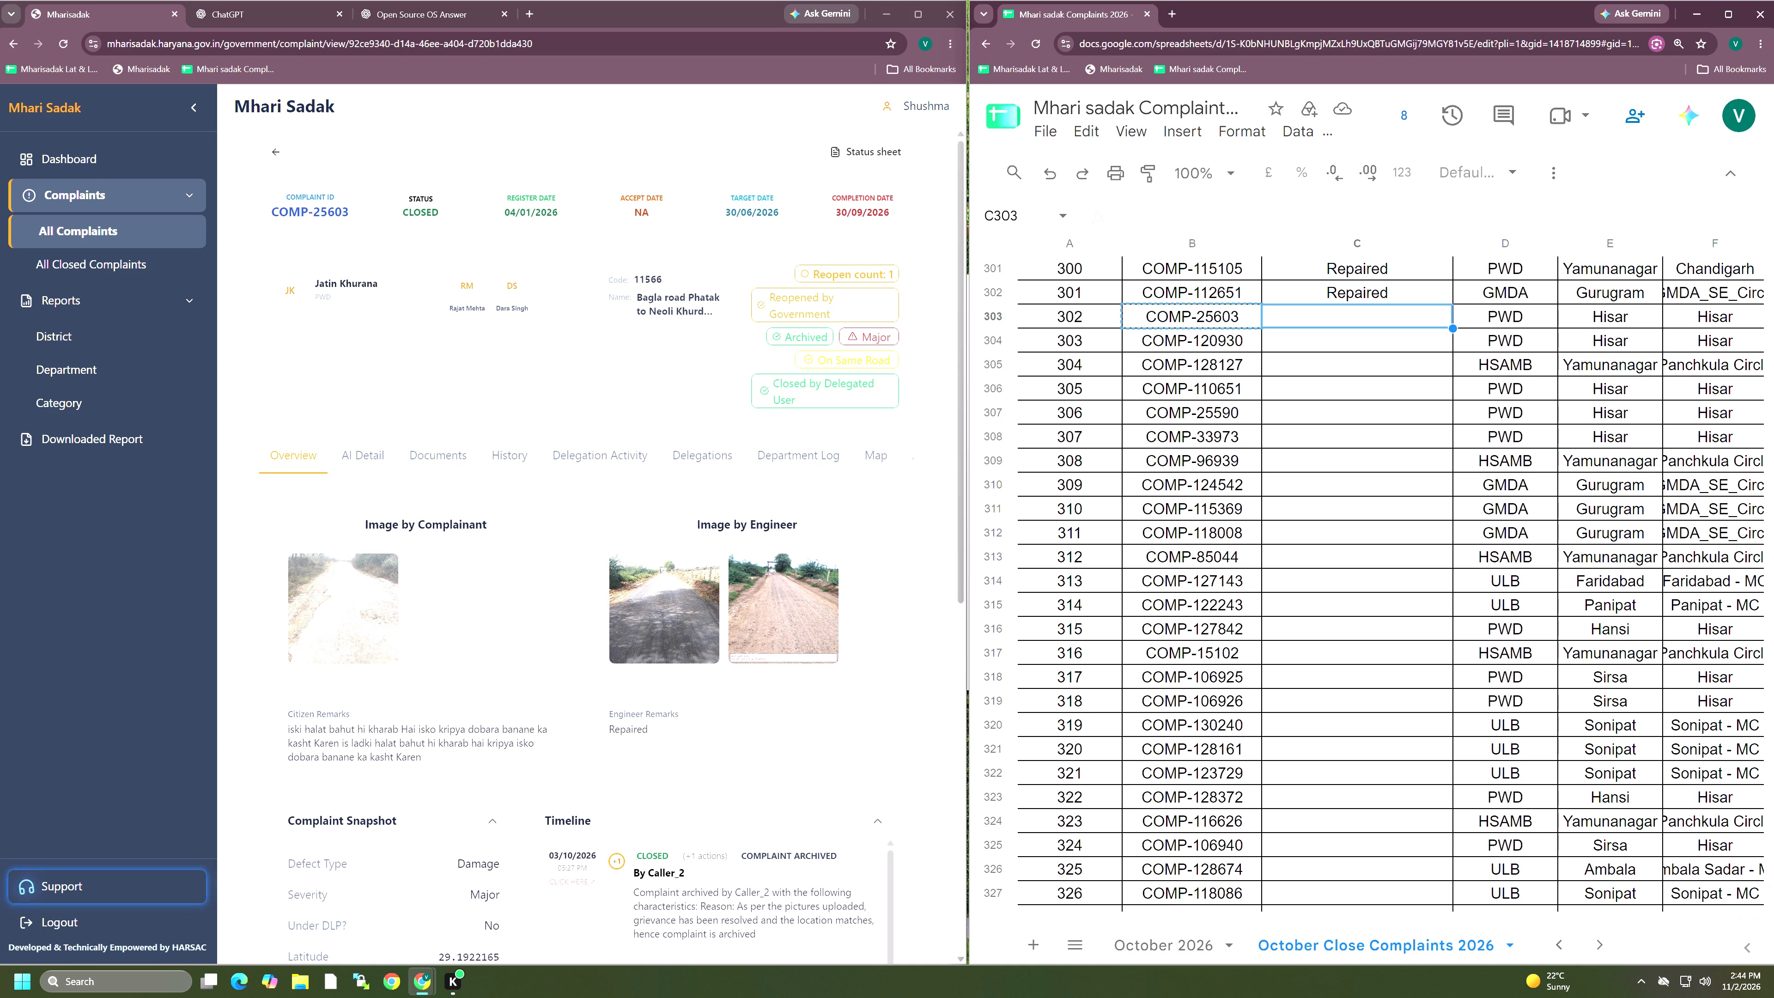
{"action": "key", "text": "ctrl+d"}
Look up COMP-120930 from the sheet in the Mhari Sadak complaints list, open its details, and record it as "Repaired" in column C.
{"action": "left_click", "coordinate": [1243, 341]}
{"action": "key", "text": "ctrl+c"}
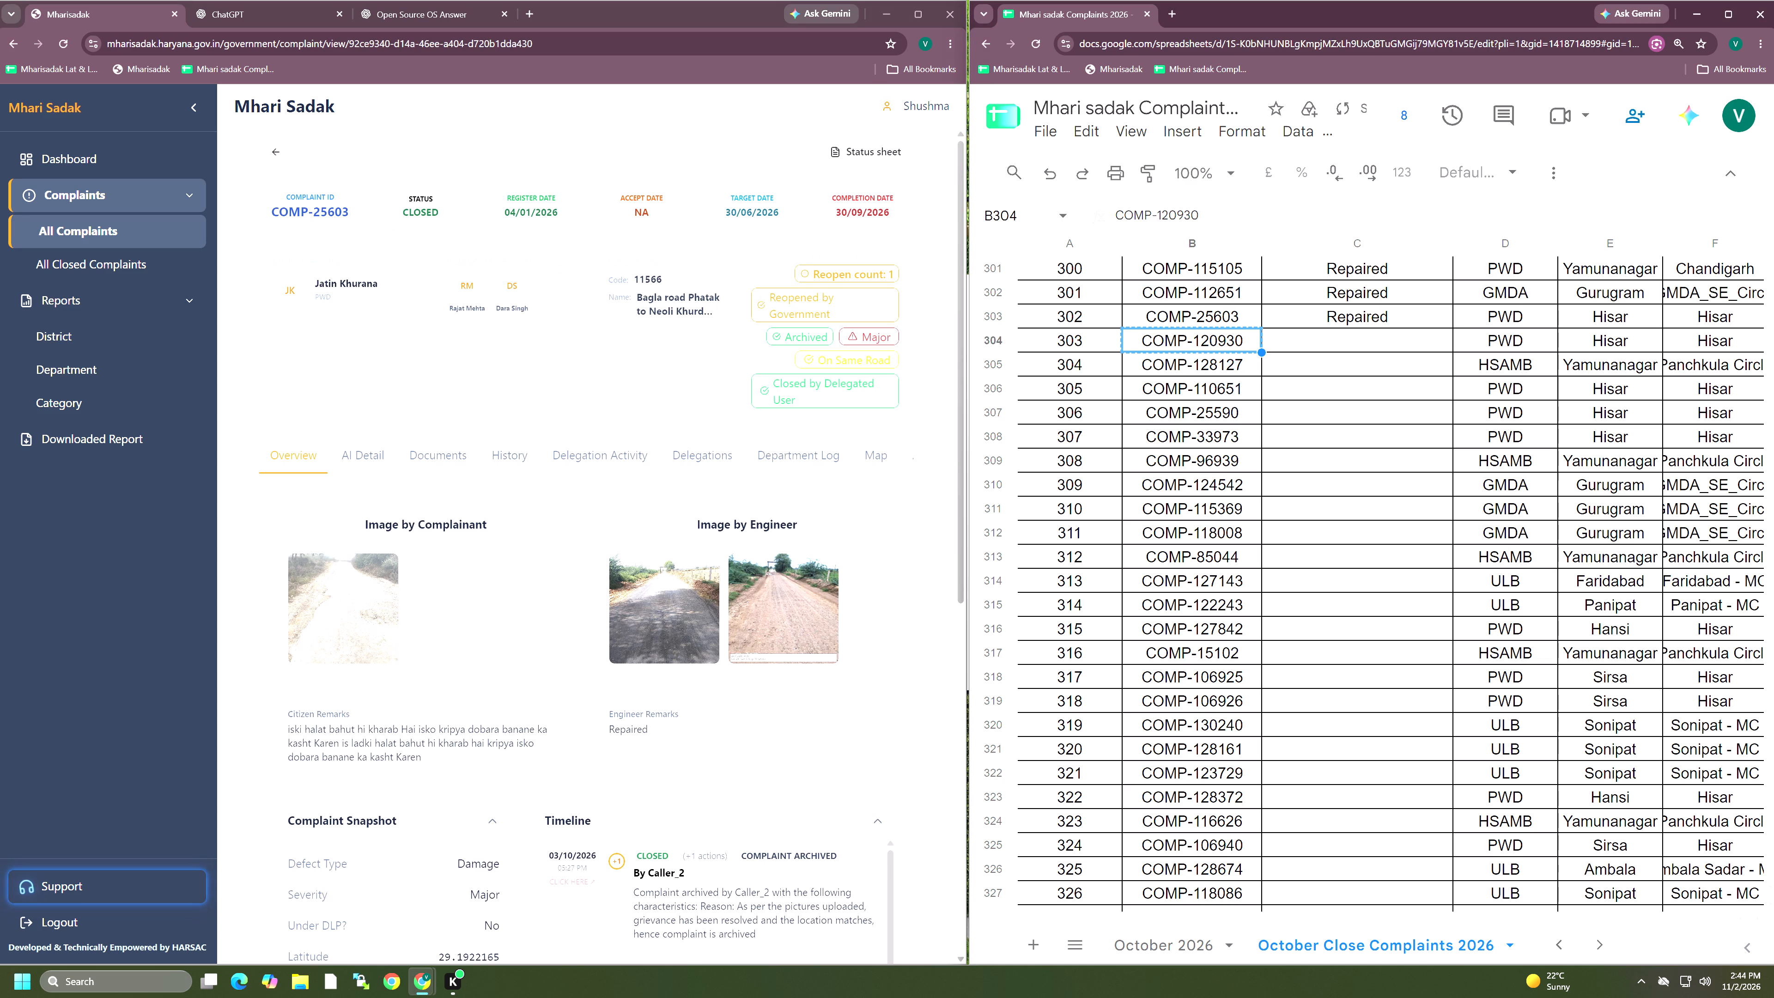
{"action": "left_click", "coordinate": [270, 155]}
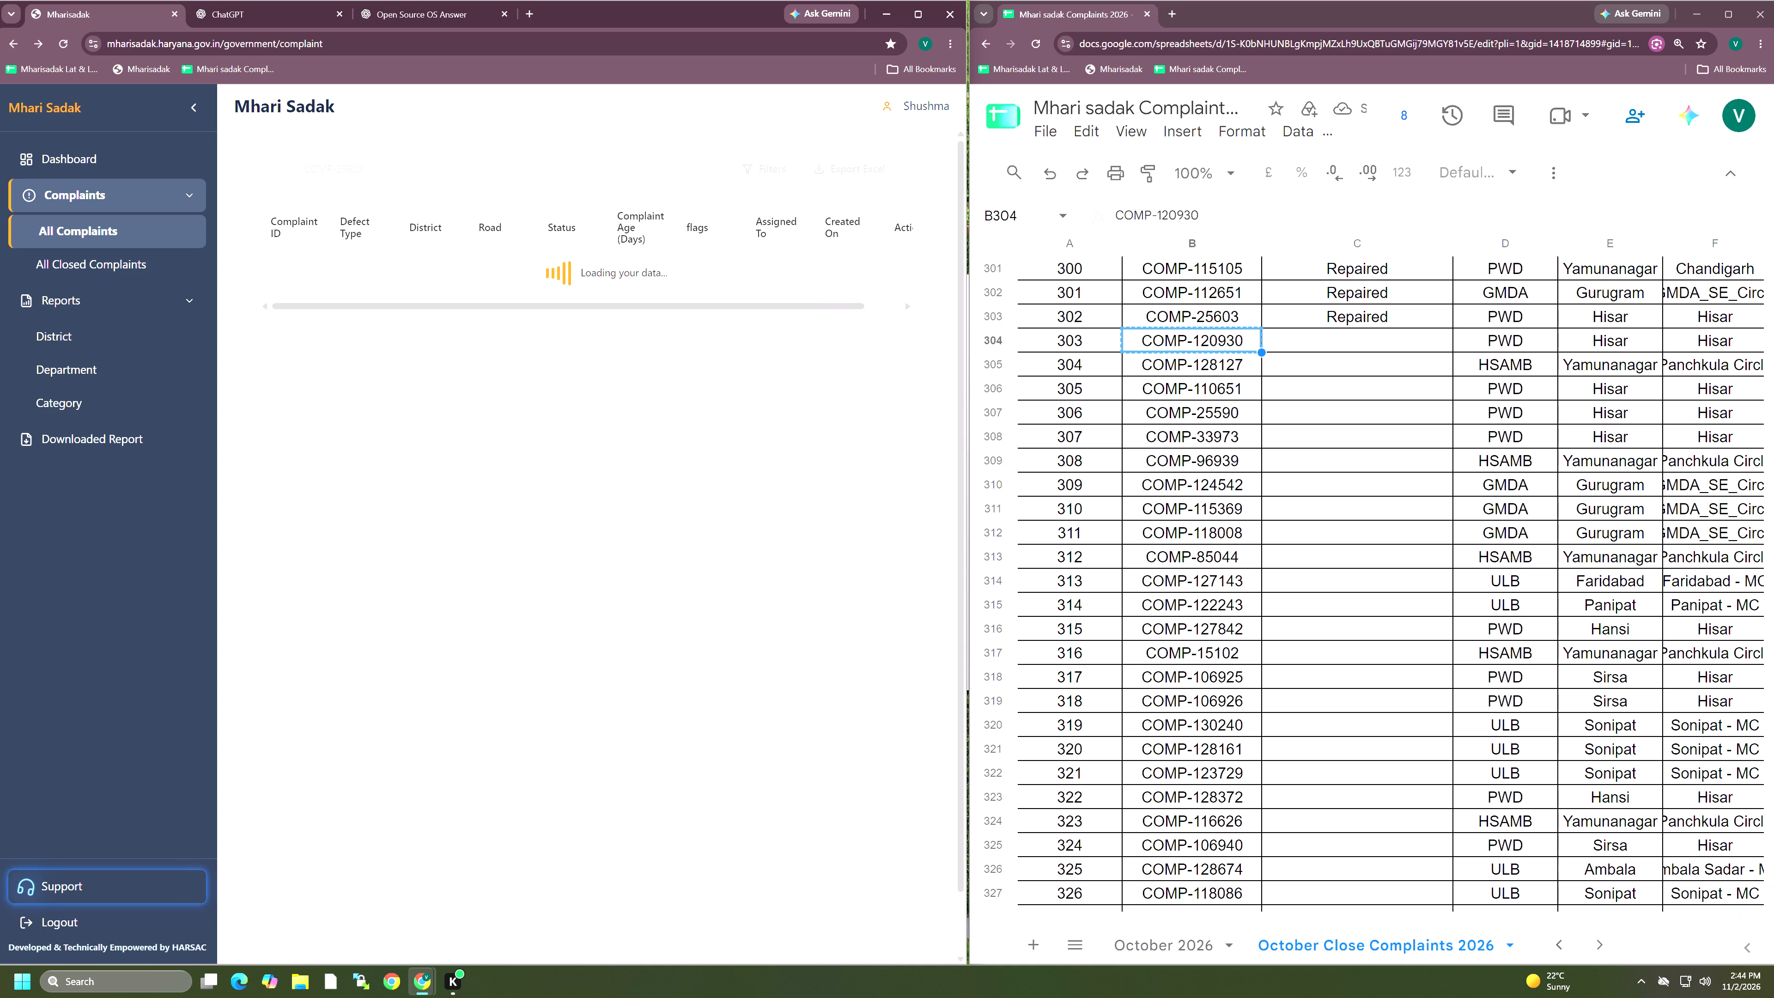
{"action": "left_click_drag", "start_coordinate": [372, 170], "coordinate": [249, 189]}
{"action": "key", "text": "ctrl+v"}
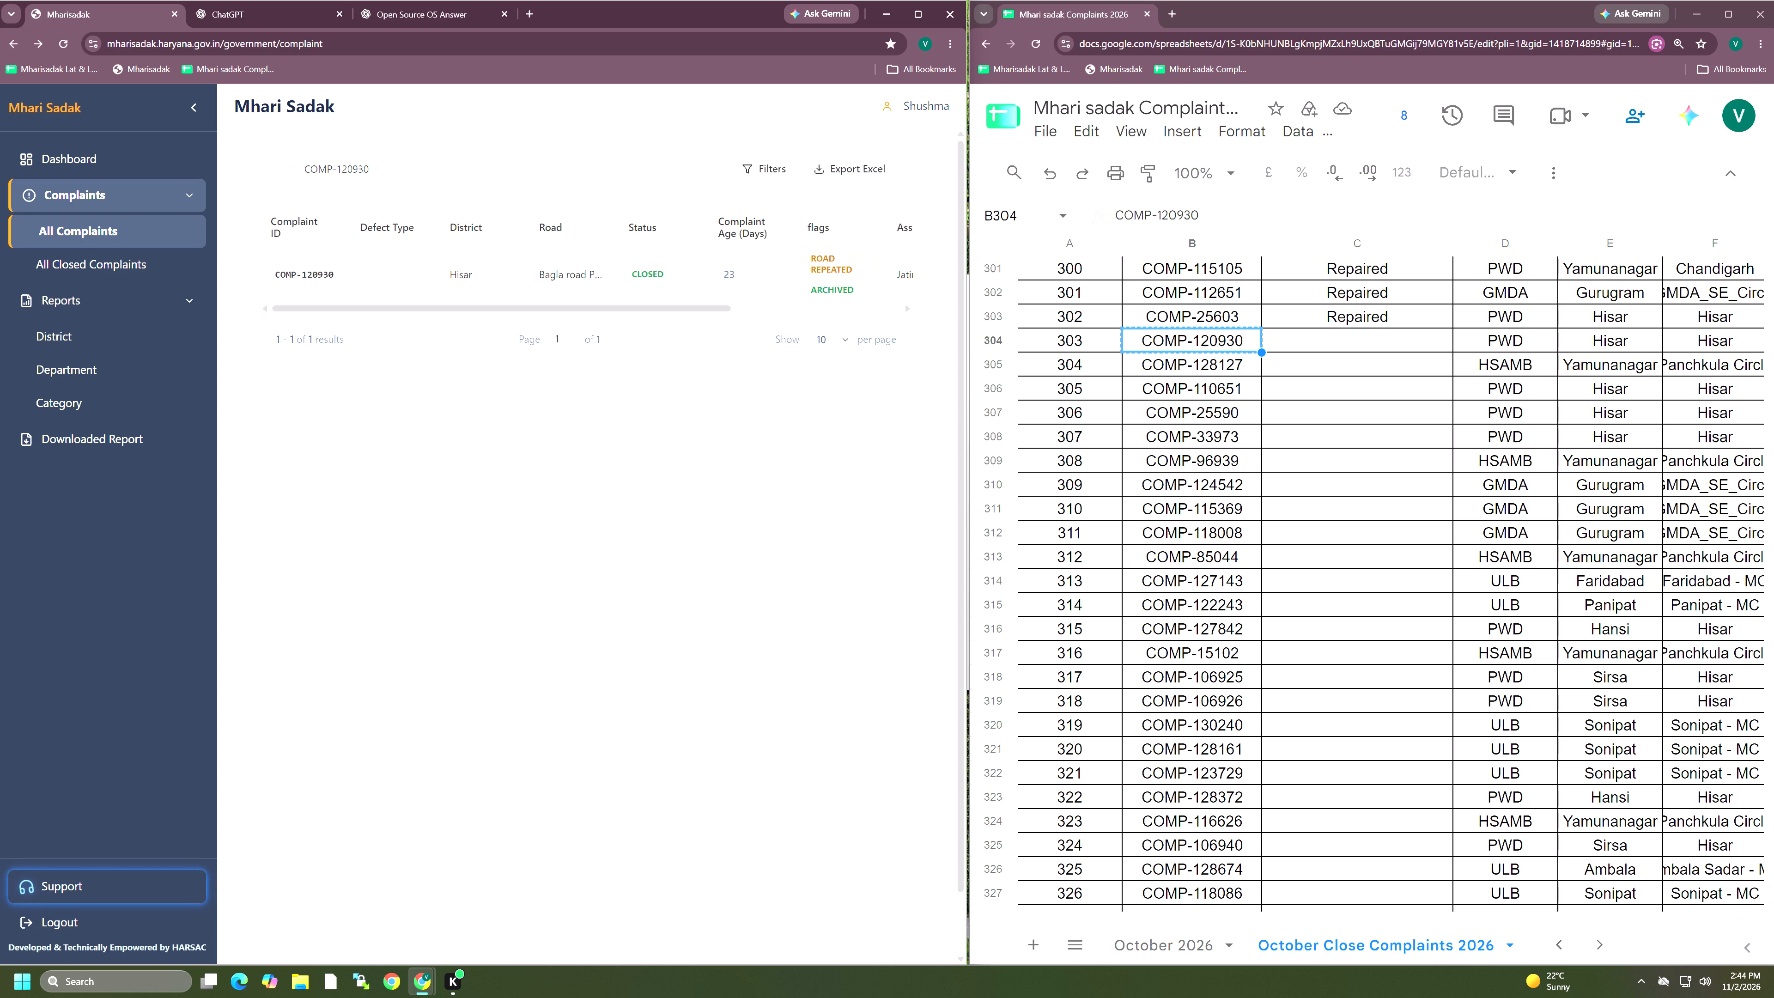
{"action": "left_click", "coordinate": [521, 275]}
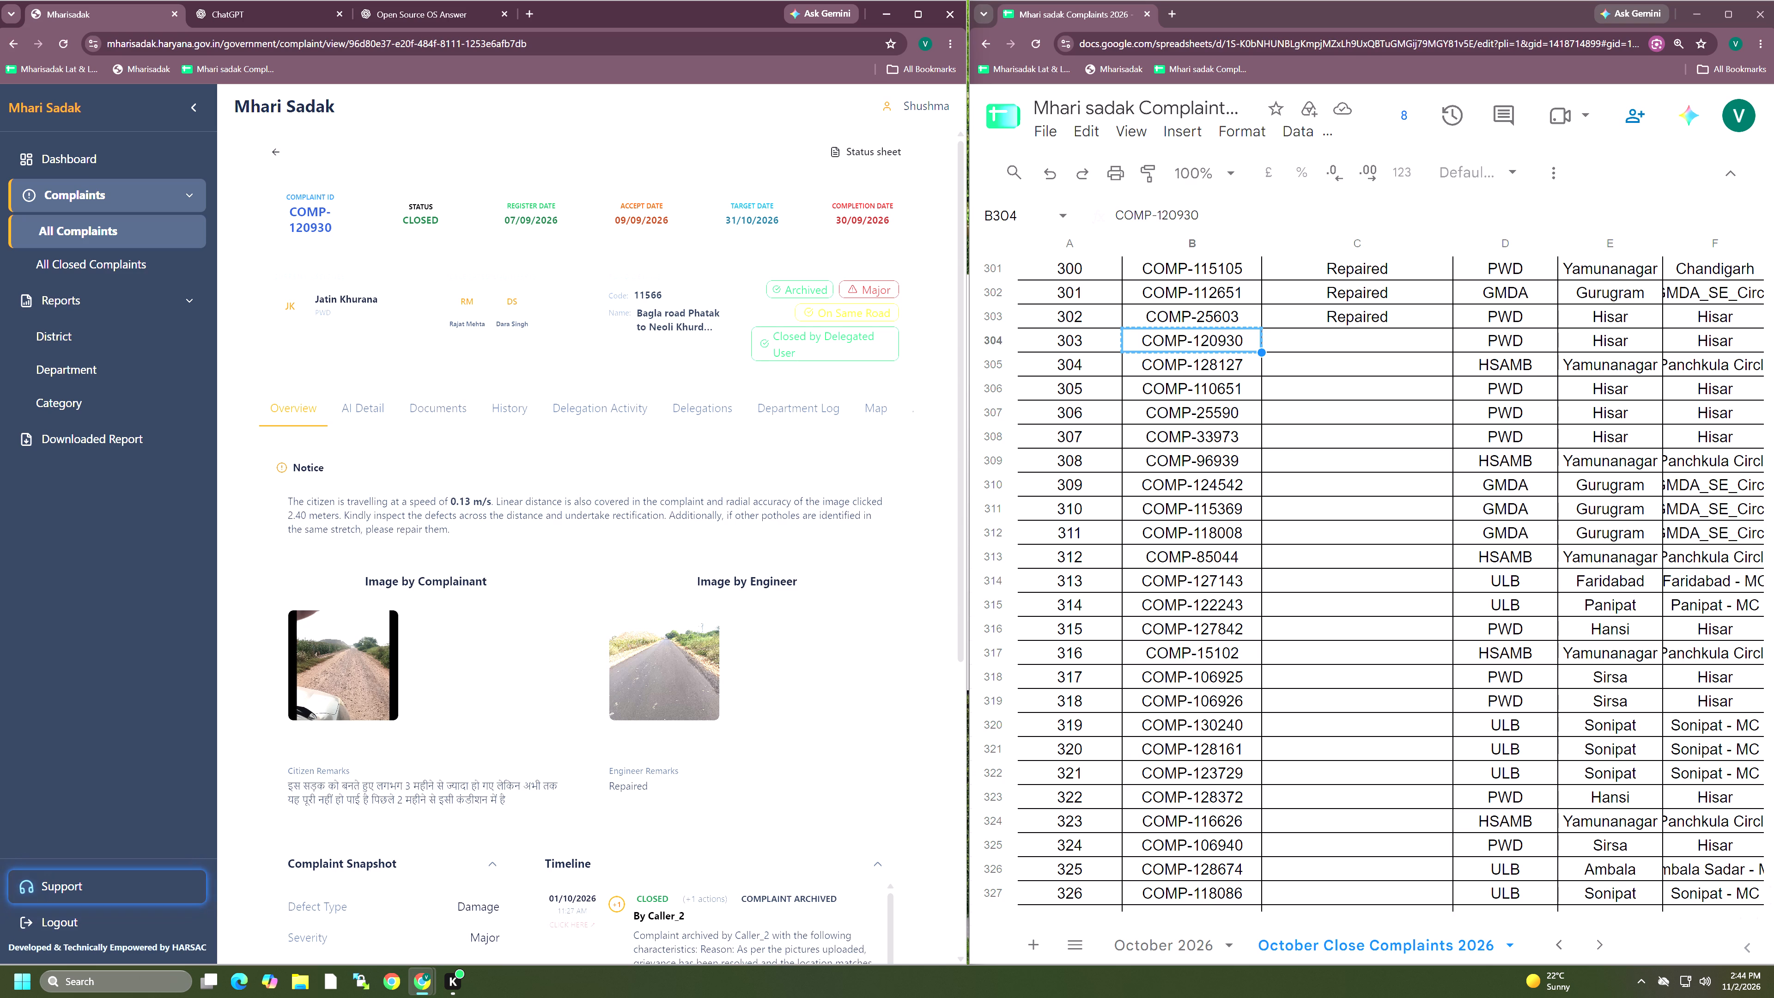
{"action": "left_click", "coordinate": [1371, 335]}
{"action": "key", "text": "ctrl+d"}
{"action": "left_click", "coordinate": [1222, 371]}
{"action": "key", "text": "ctrl+c"}
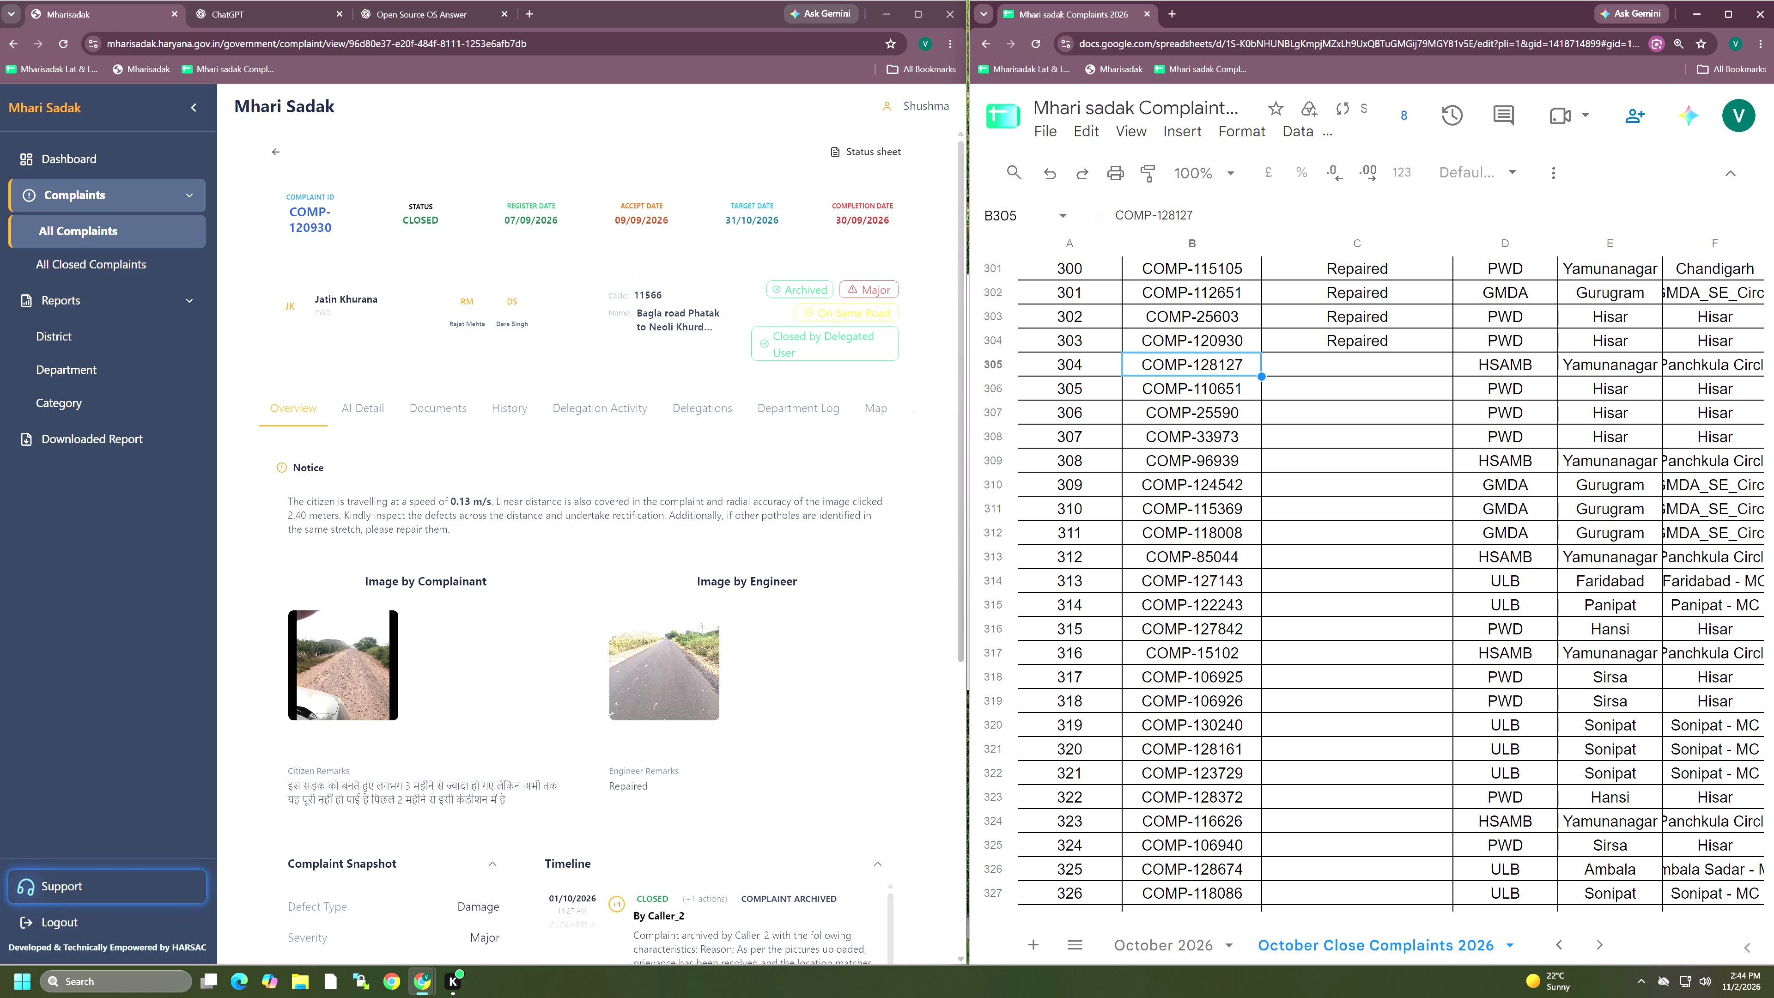
{"action": "left_click", "coordinate": [279, 153]}
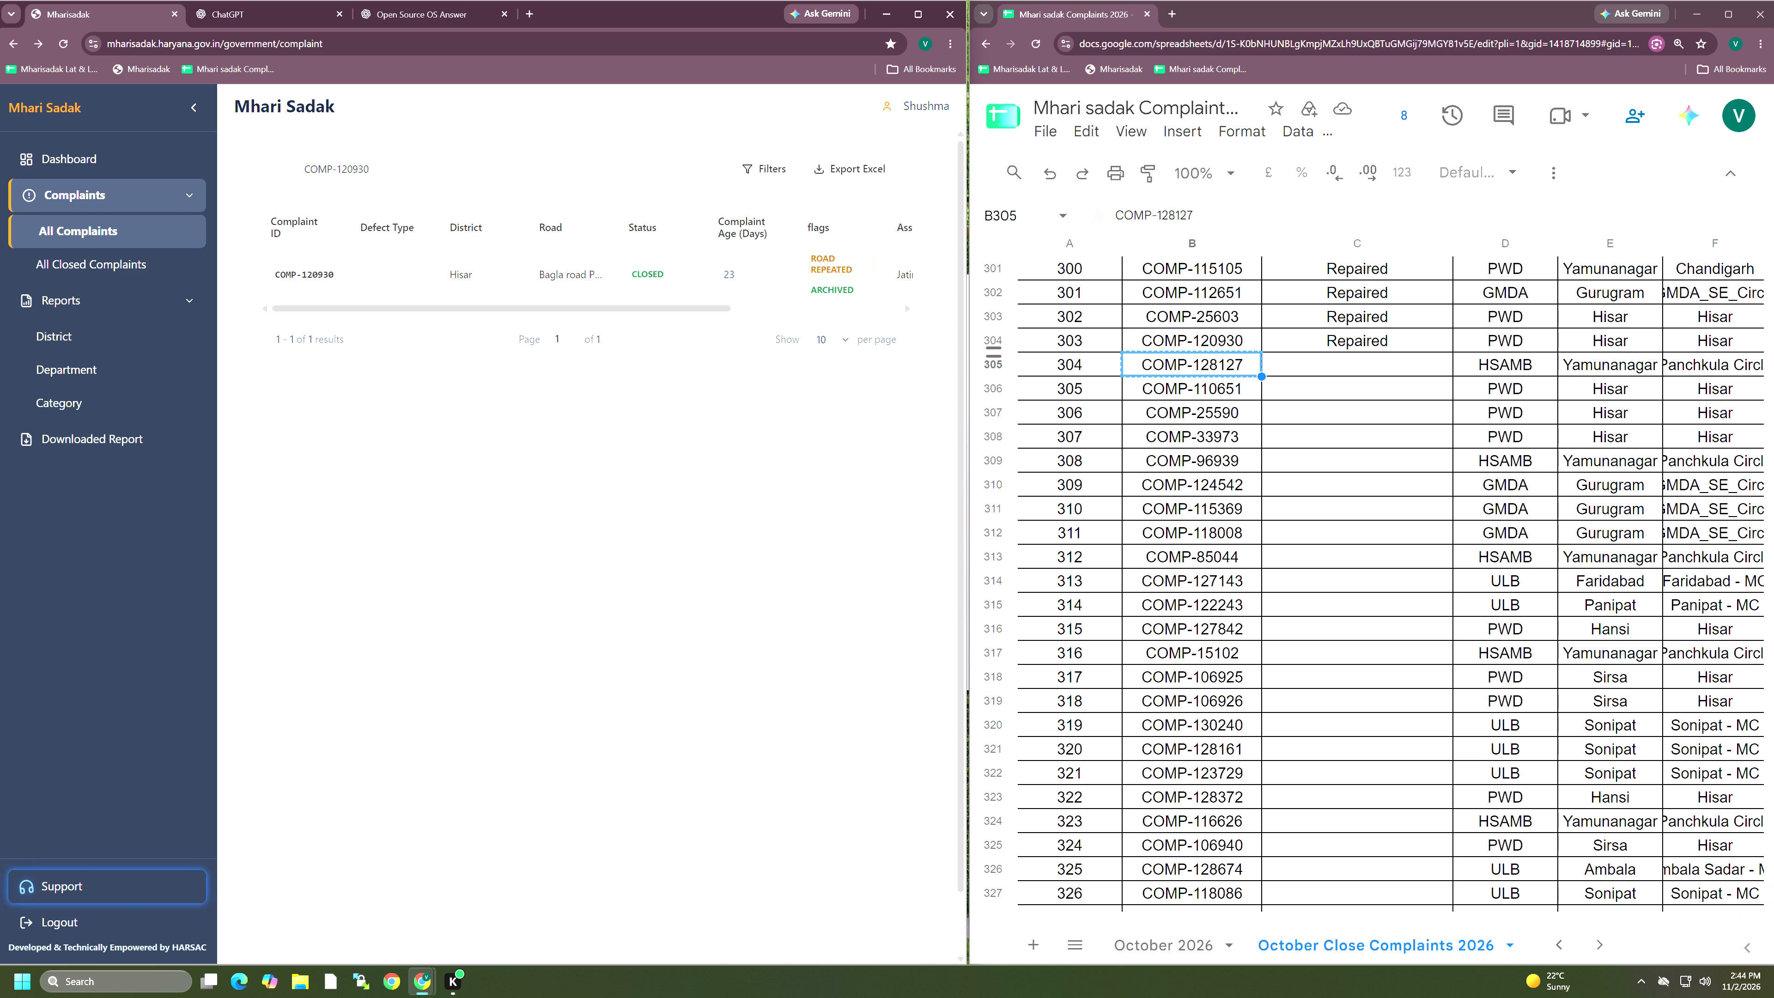
{"action": "left_click_drag", "start_coordinate": [383, 176], "coordinate": [286, 187]}
{"action": "key", "text": "ctrl+v"}
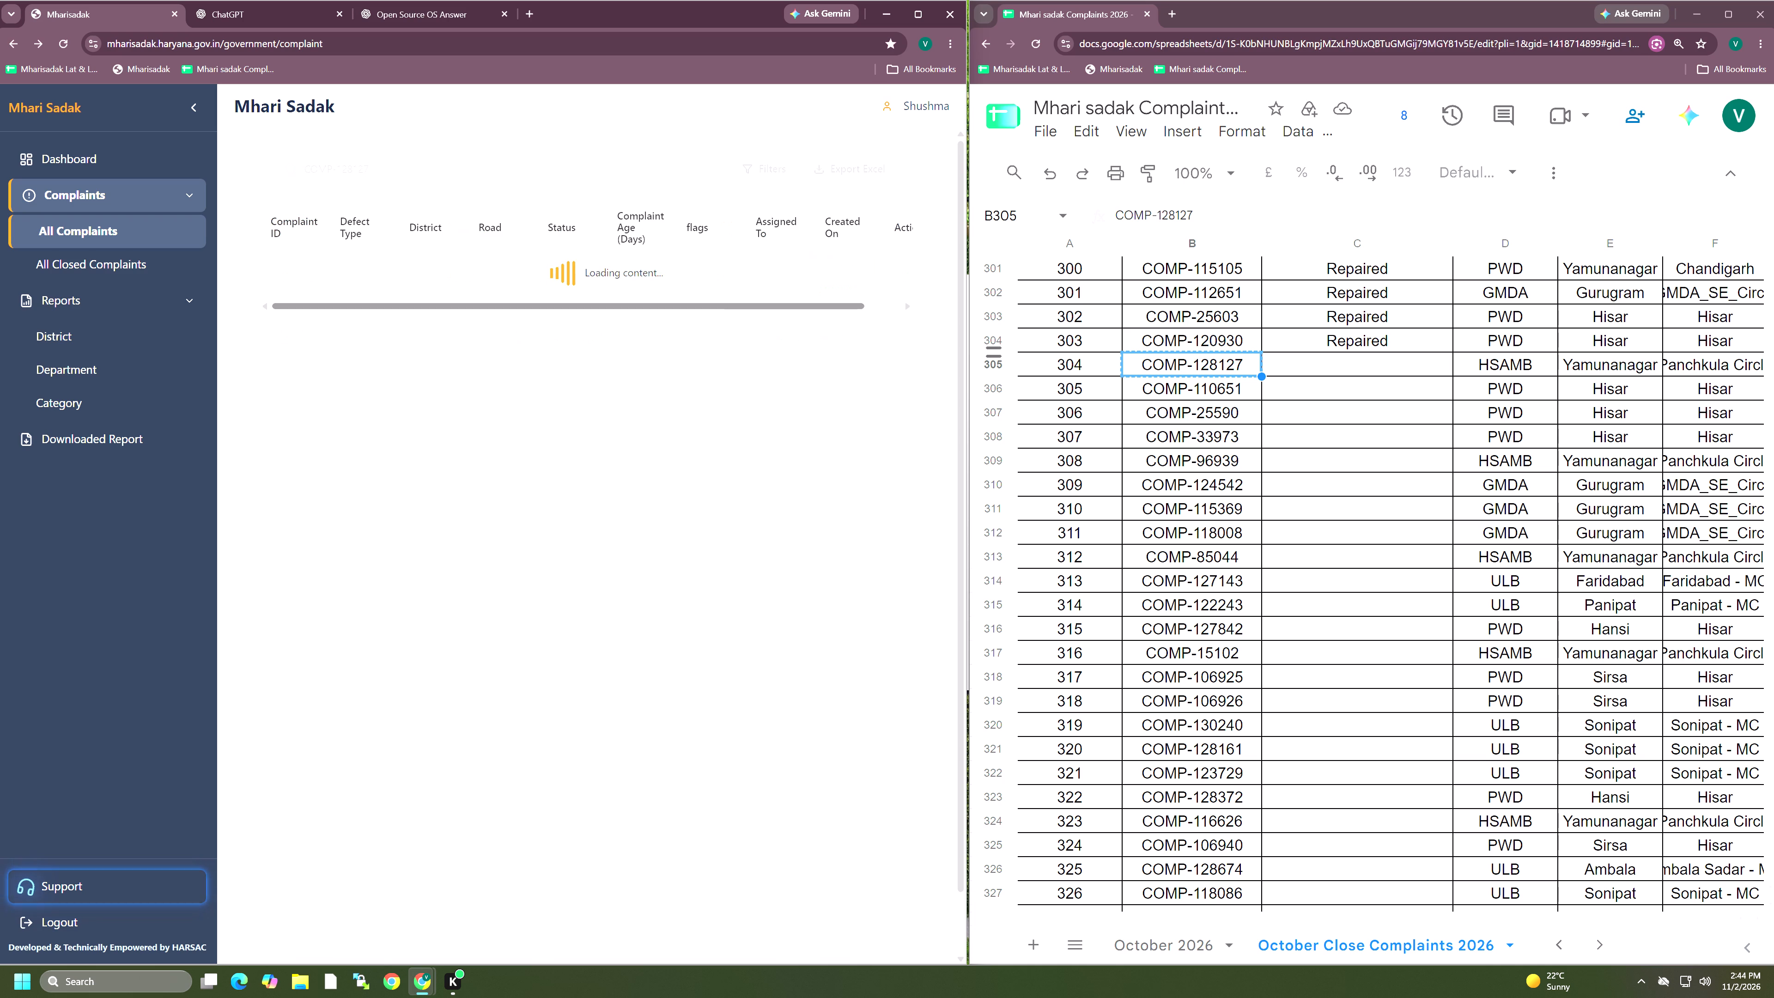
{"action": "left_click", "coordinate": [556, 272]}
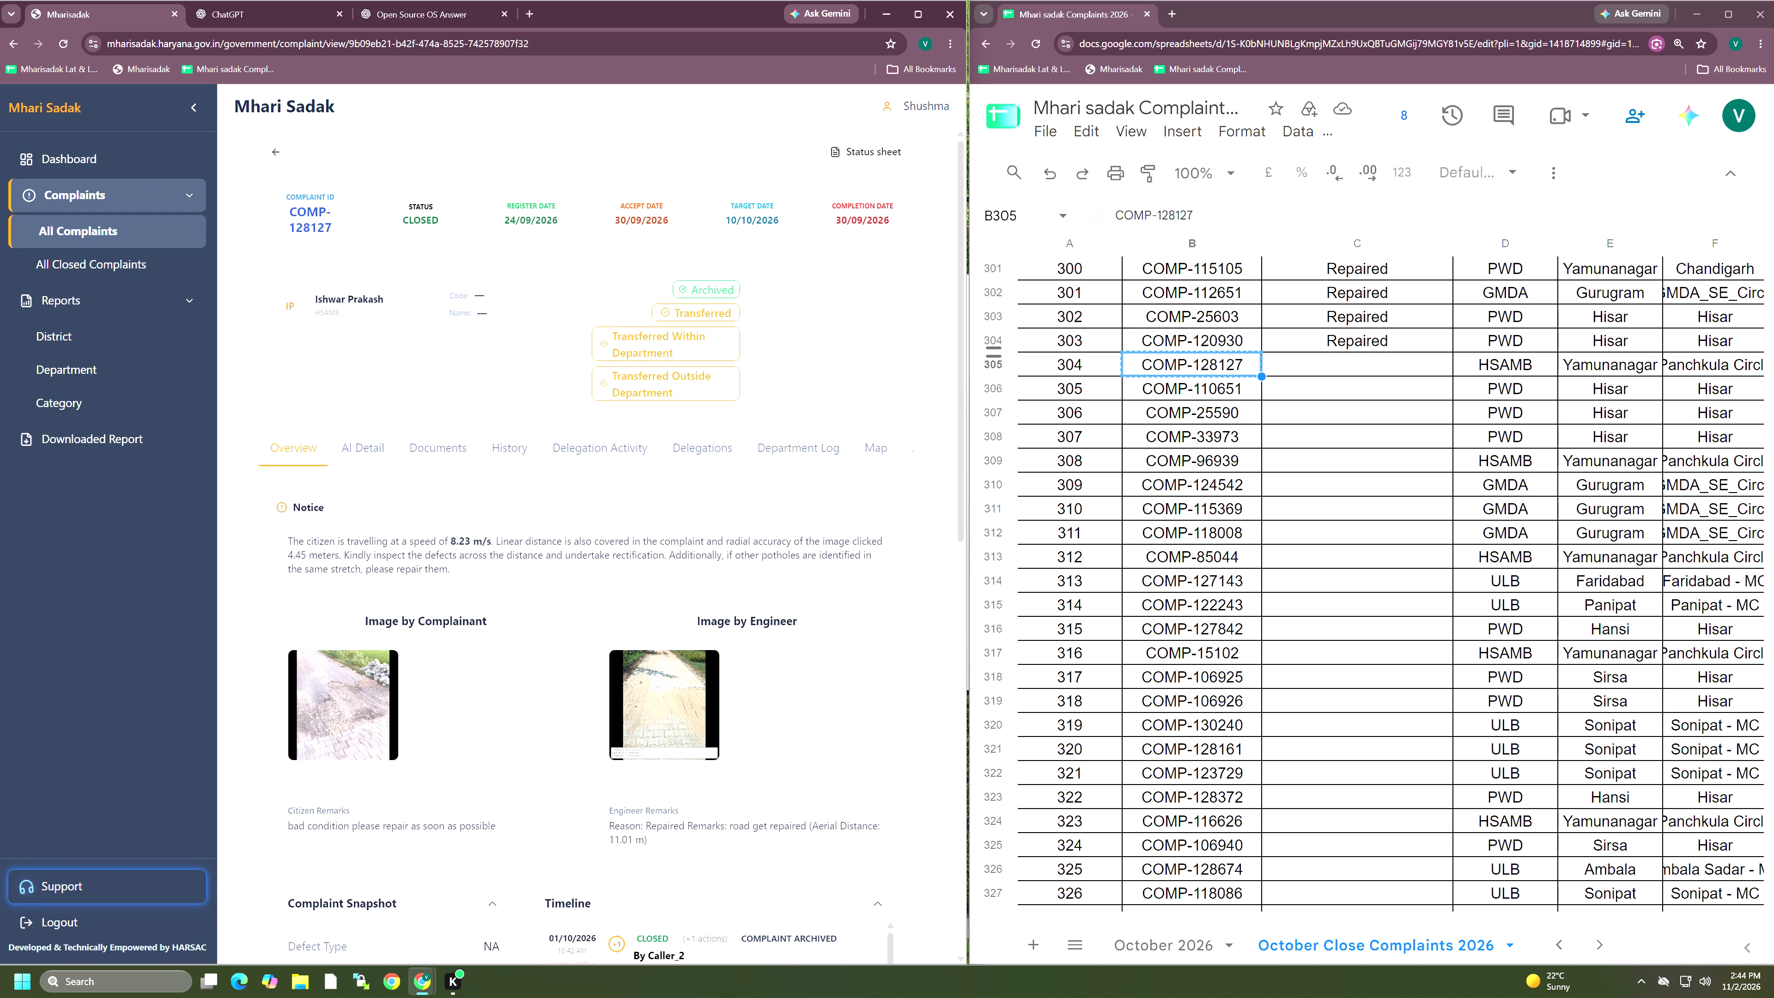
{"action": "left_click", "coordinate": [1343, 371]}
{"action": "key", "text": "ctrl+d"}
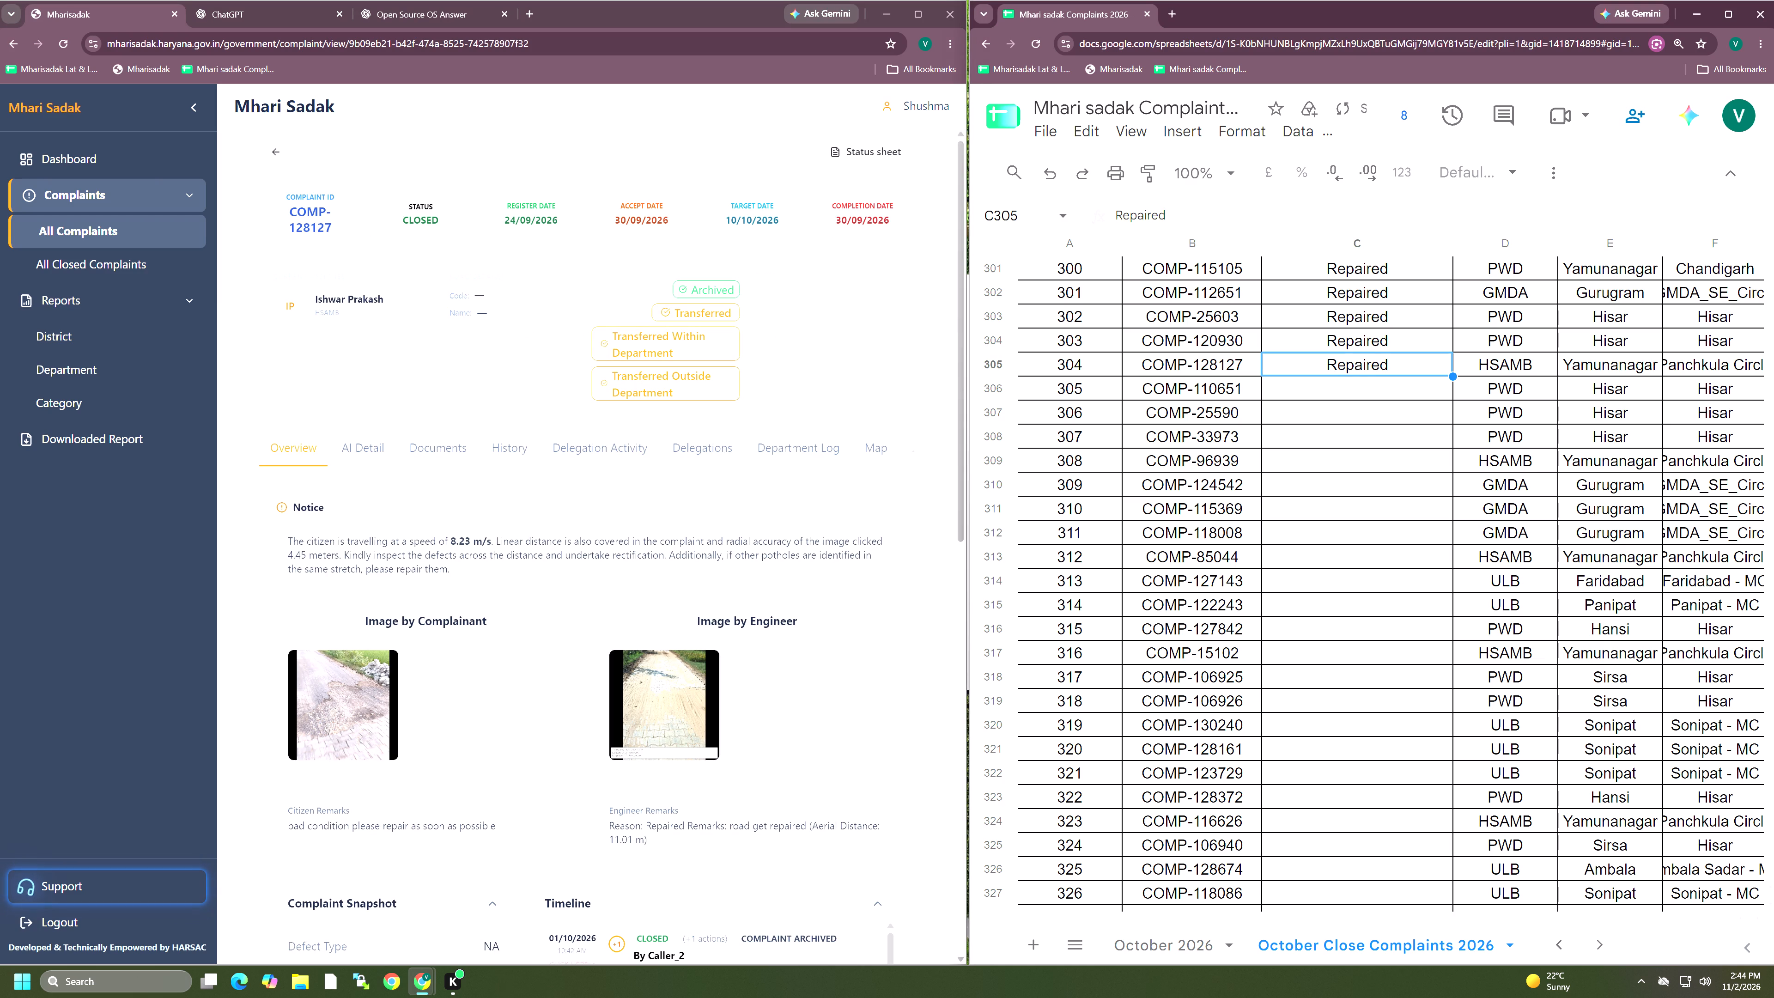
Look up COMP-110651 from the sheet in the Mhari Sadak complaints list, open its details, and record it as "Repaired" in column C.
{"action": "left_click", "coordinate": [1218, 391]}
{"action": "key", "text": "ctrl+c"}
{"action": "left_click", "coordinate": [273, 151]}
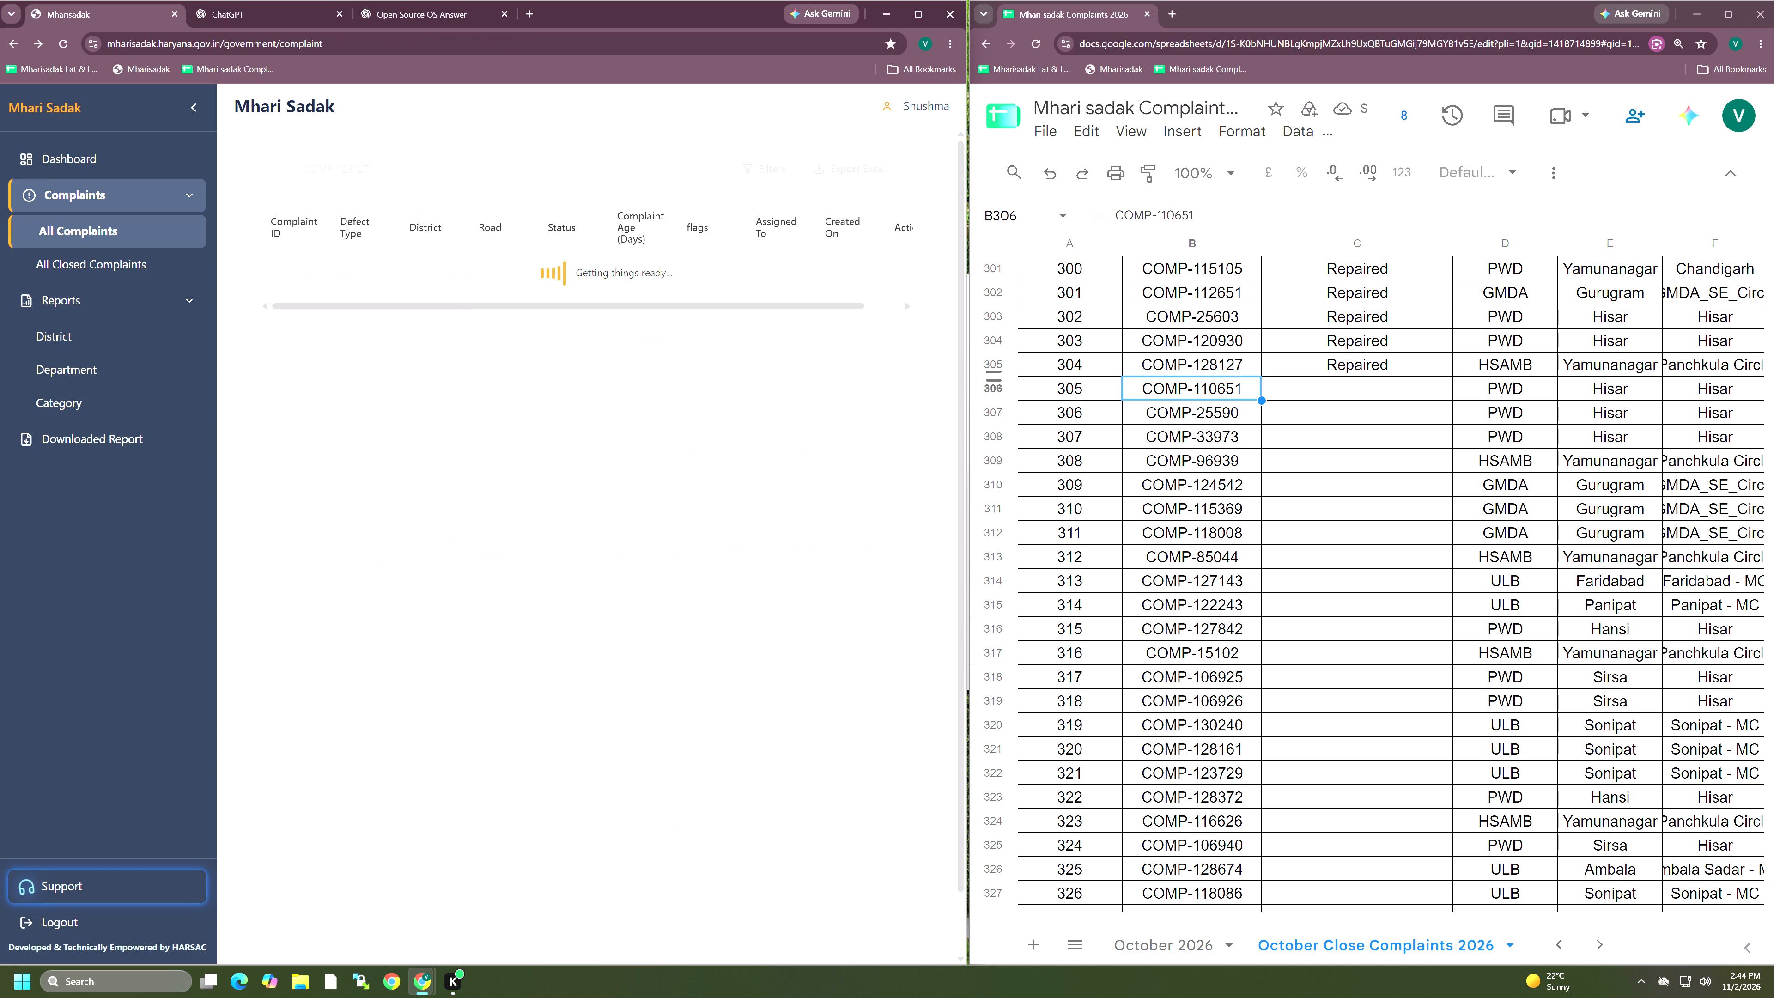
{"action": "left_click_drag", "start_coordinate": [374, 168], "coordinate": [258, 210]}
{"action": "key", "text": "ctrl+v"}
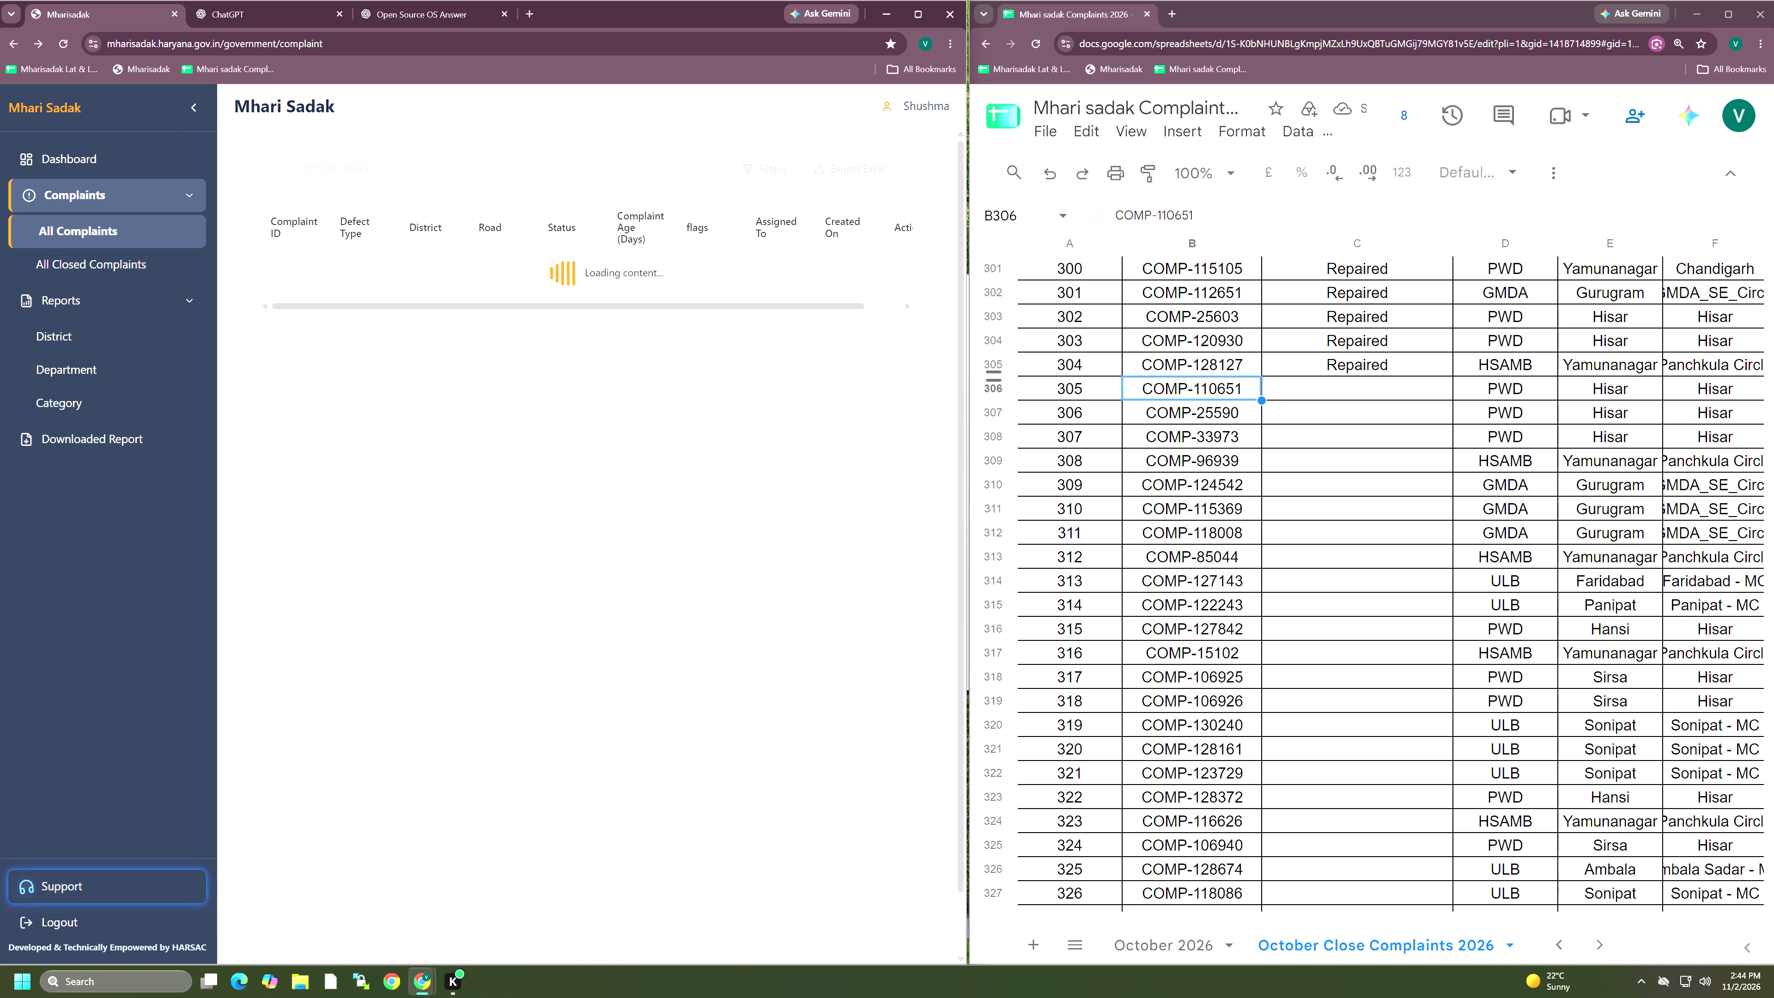
{"action": "left_click", "coordinate": [507, 276]}
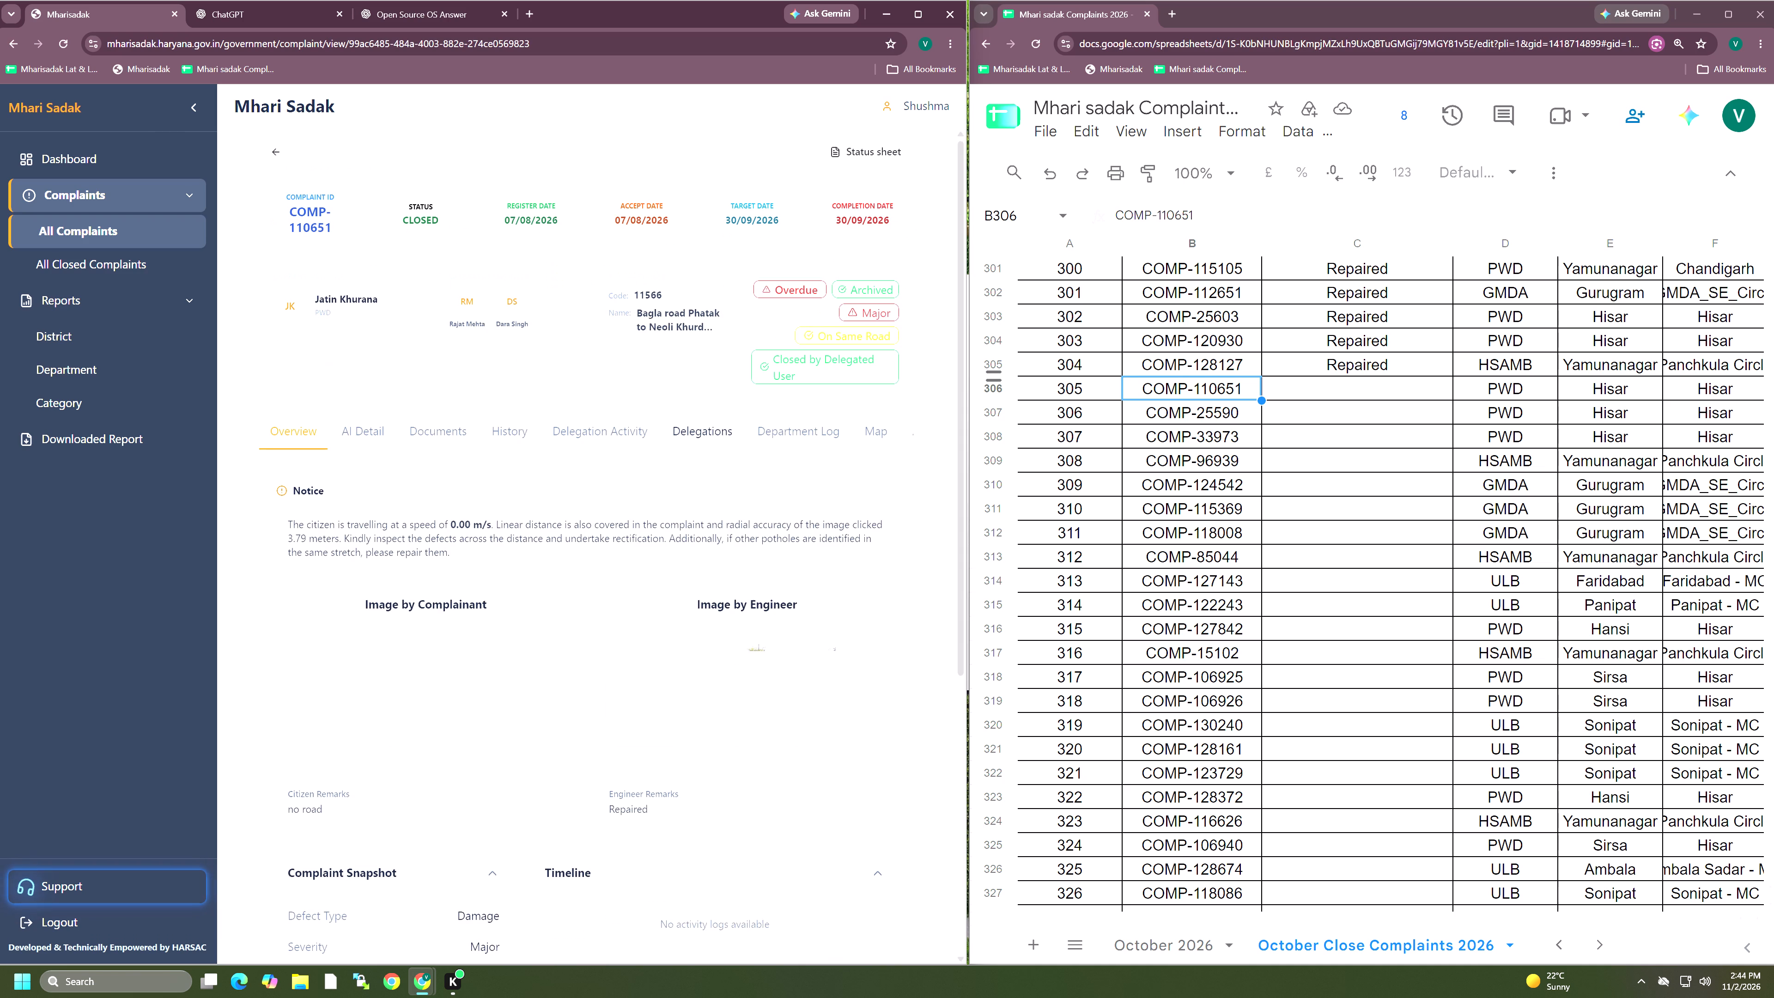
{"action": "left_click", "coordinate": [1351, 391]}
{"action": "key", "text": "ctrl+d"}
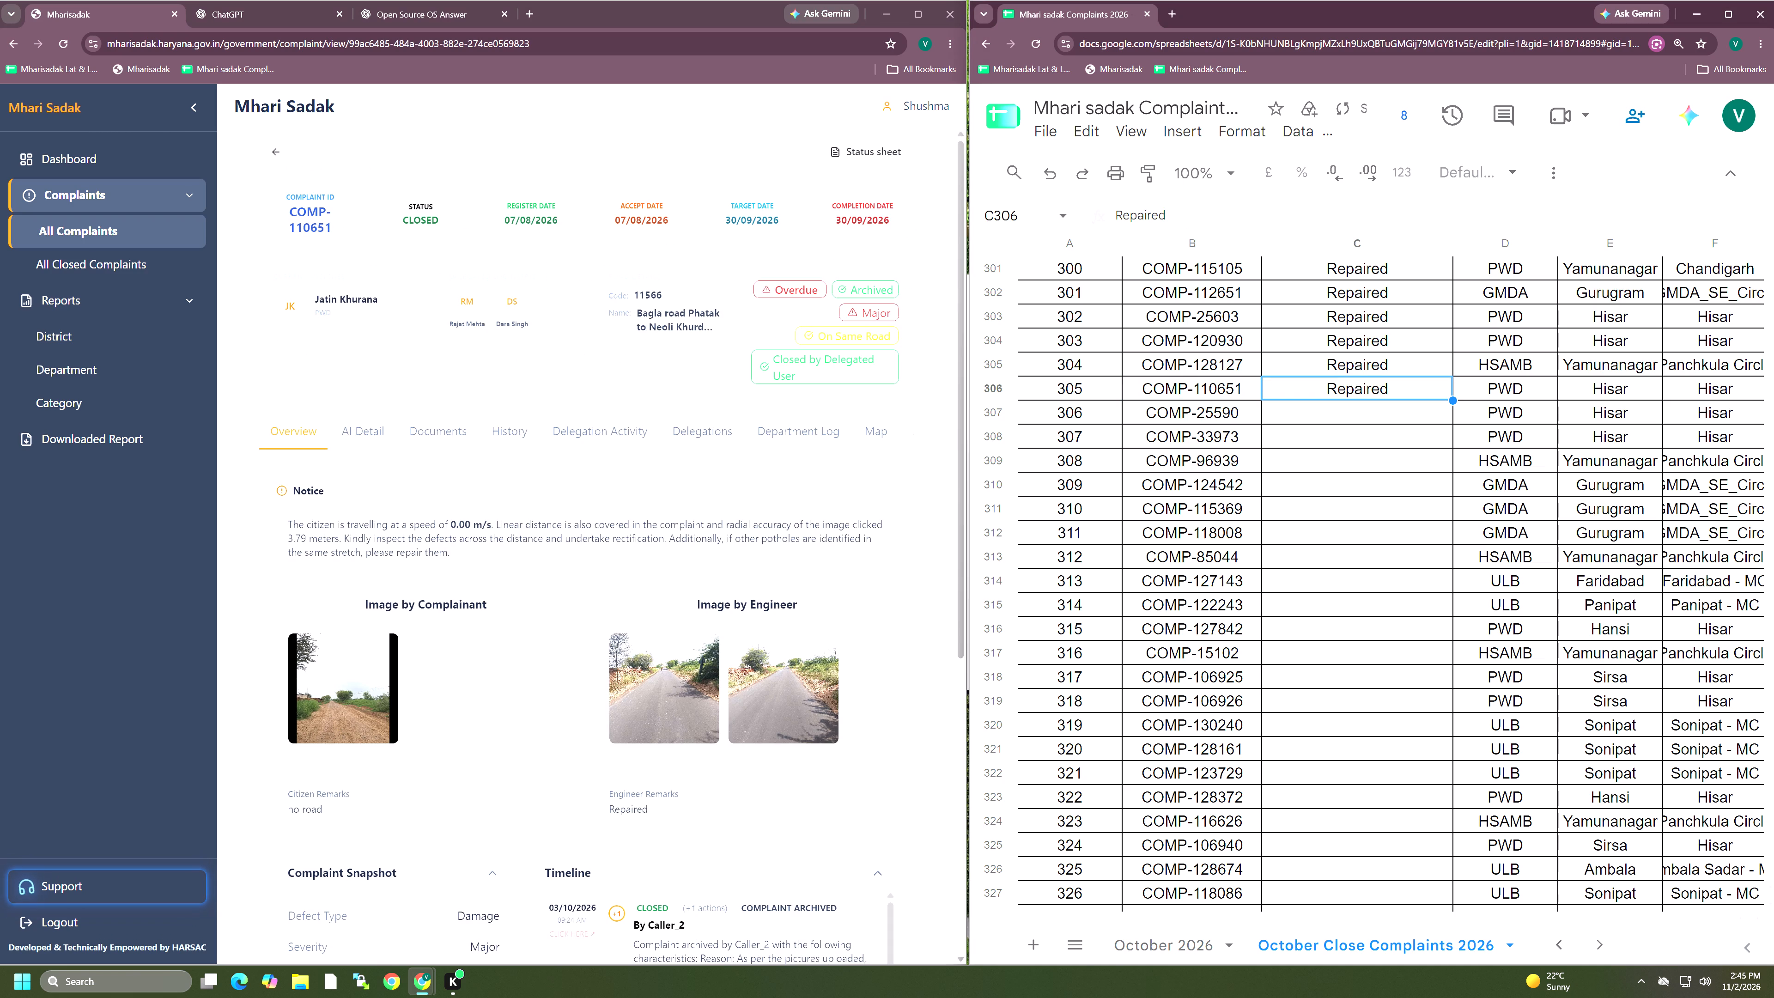
Look up COMP-25590 from the sheet in the Mhari Sadak complaints list, open its details, and record it as "Repaired" in column C.
{"action": "left_click", "coordinate": [1234, 415]}
{"action": "key", "text": "ctrl+c"}
{"action": "left_click", "coordinate": [272, 149]}
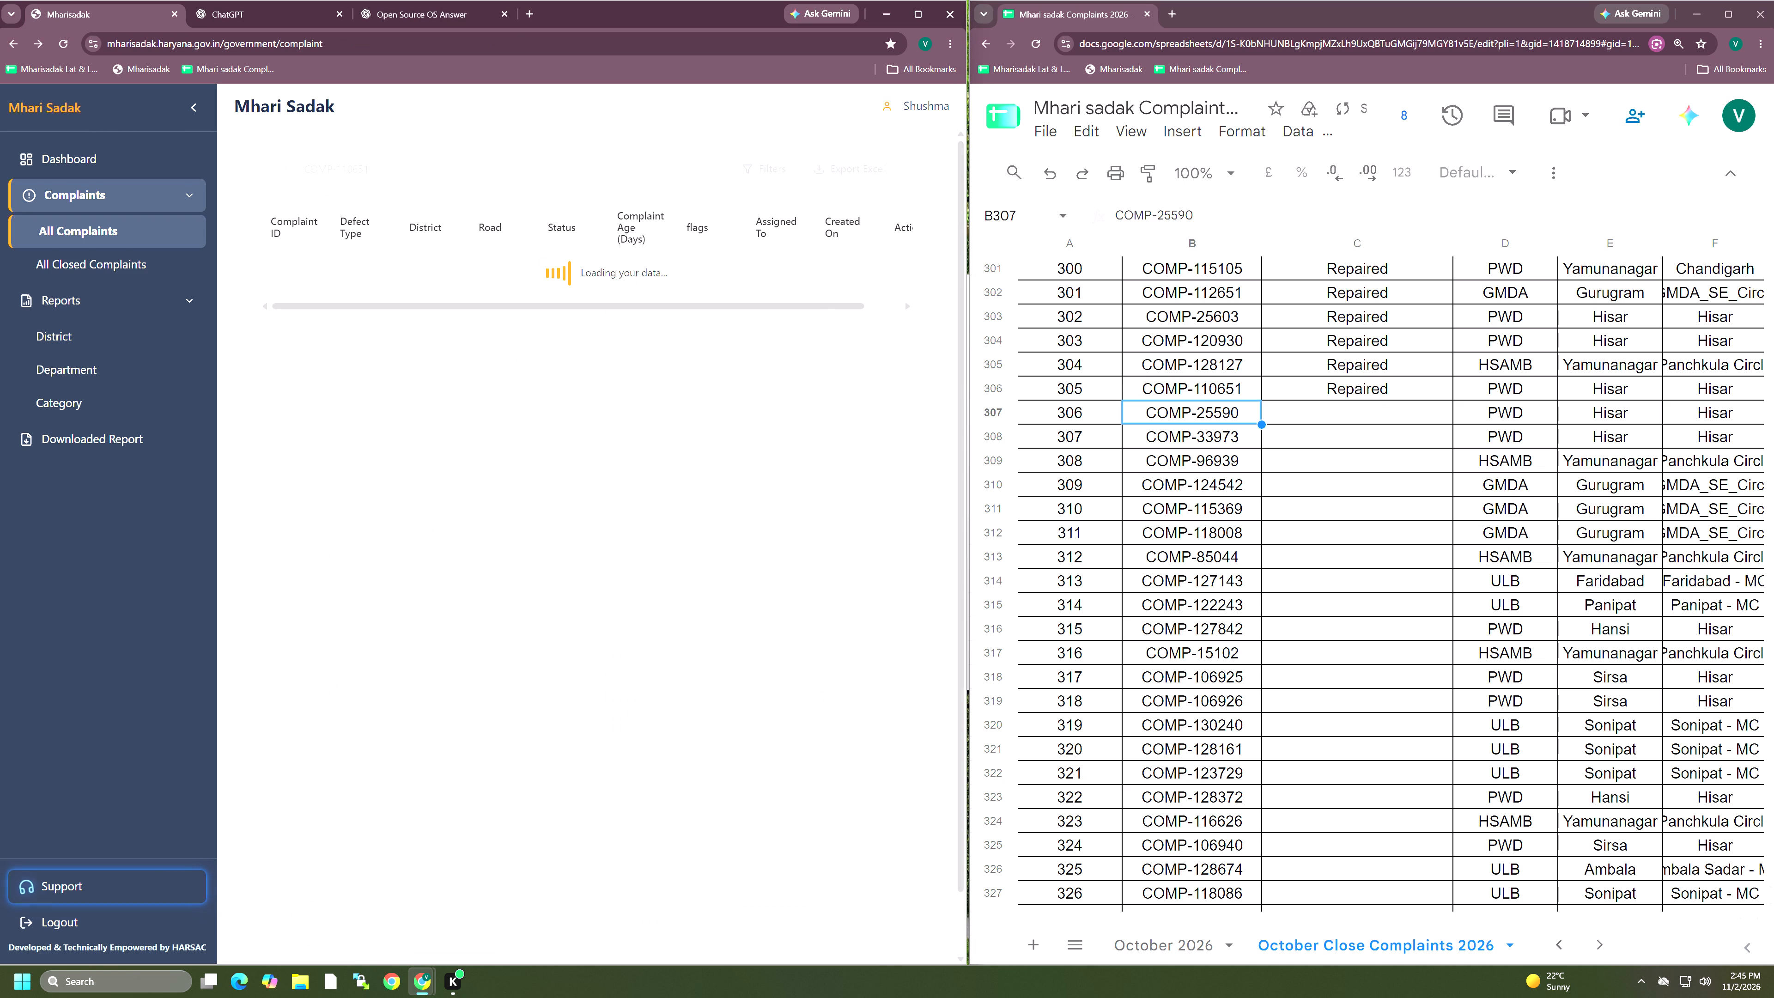
{"action": "left_click_drag", "start_coordinate": [374, 170], "coordinate": [274, 207]}
{"action": "key", "text": "ctrl+v"}
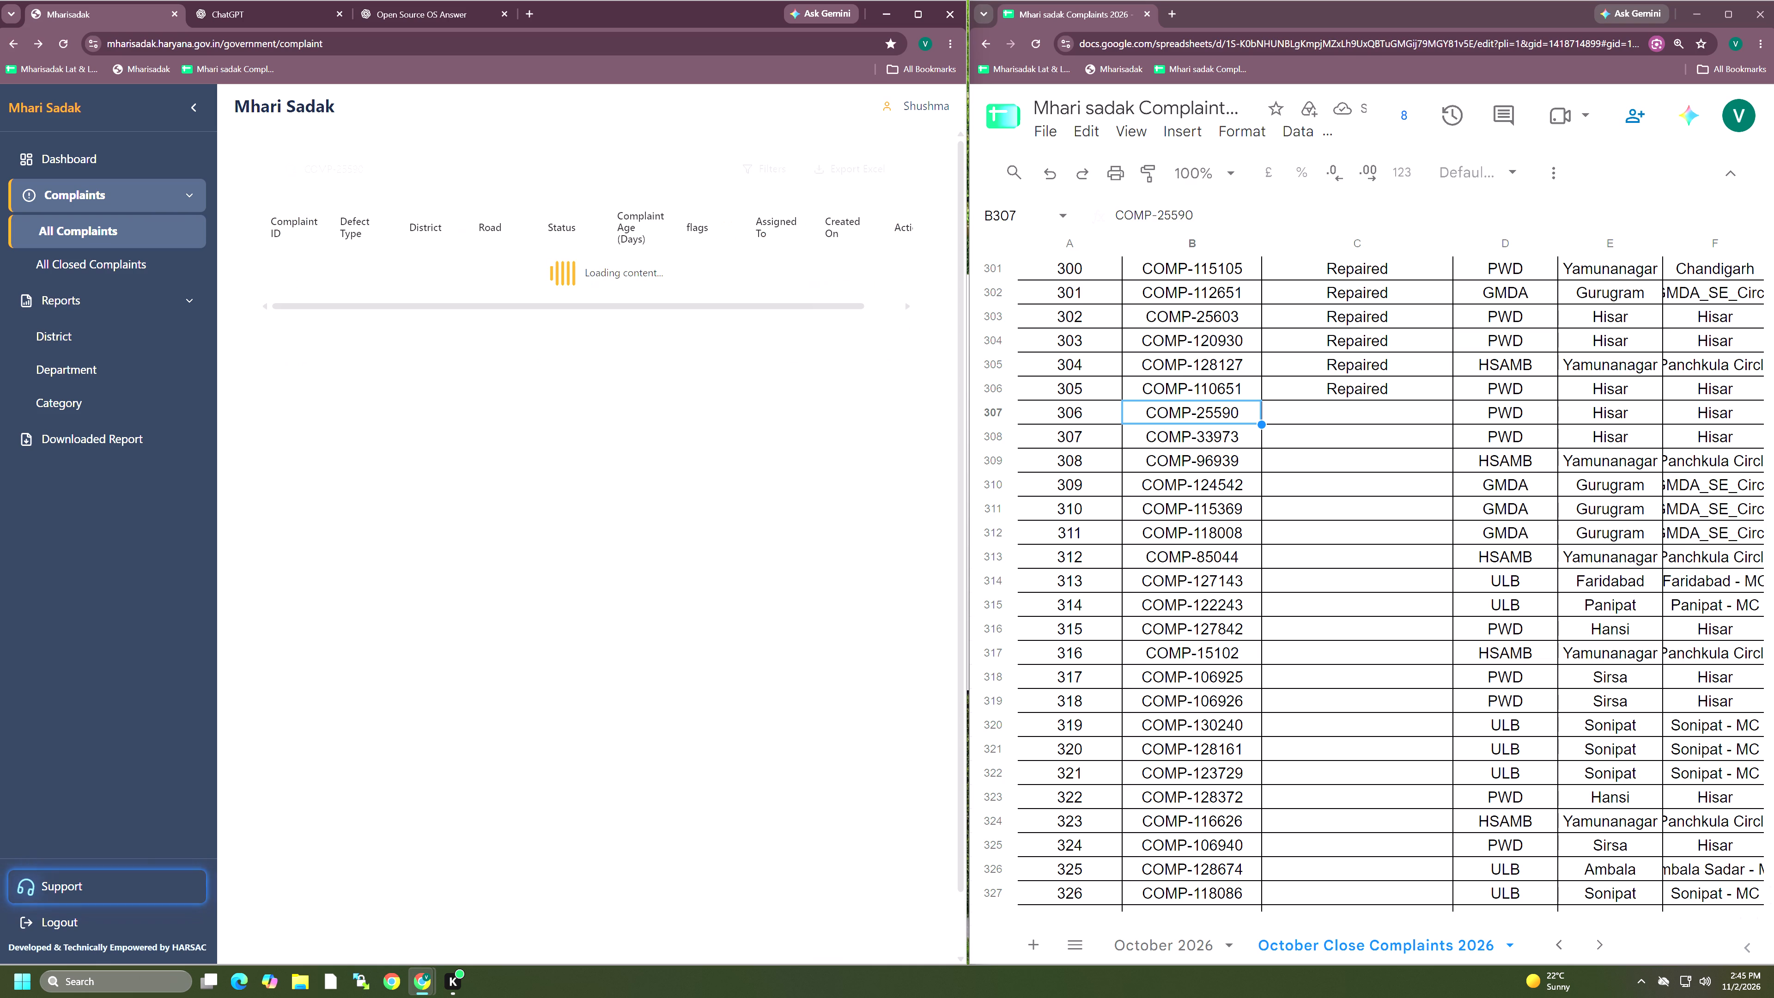
{"action": "left_click", "coordinate": [505, 276]}
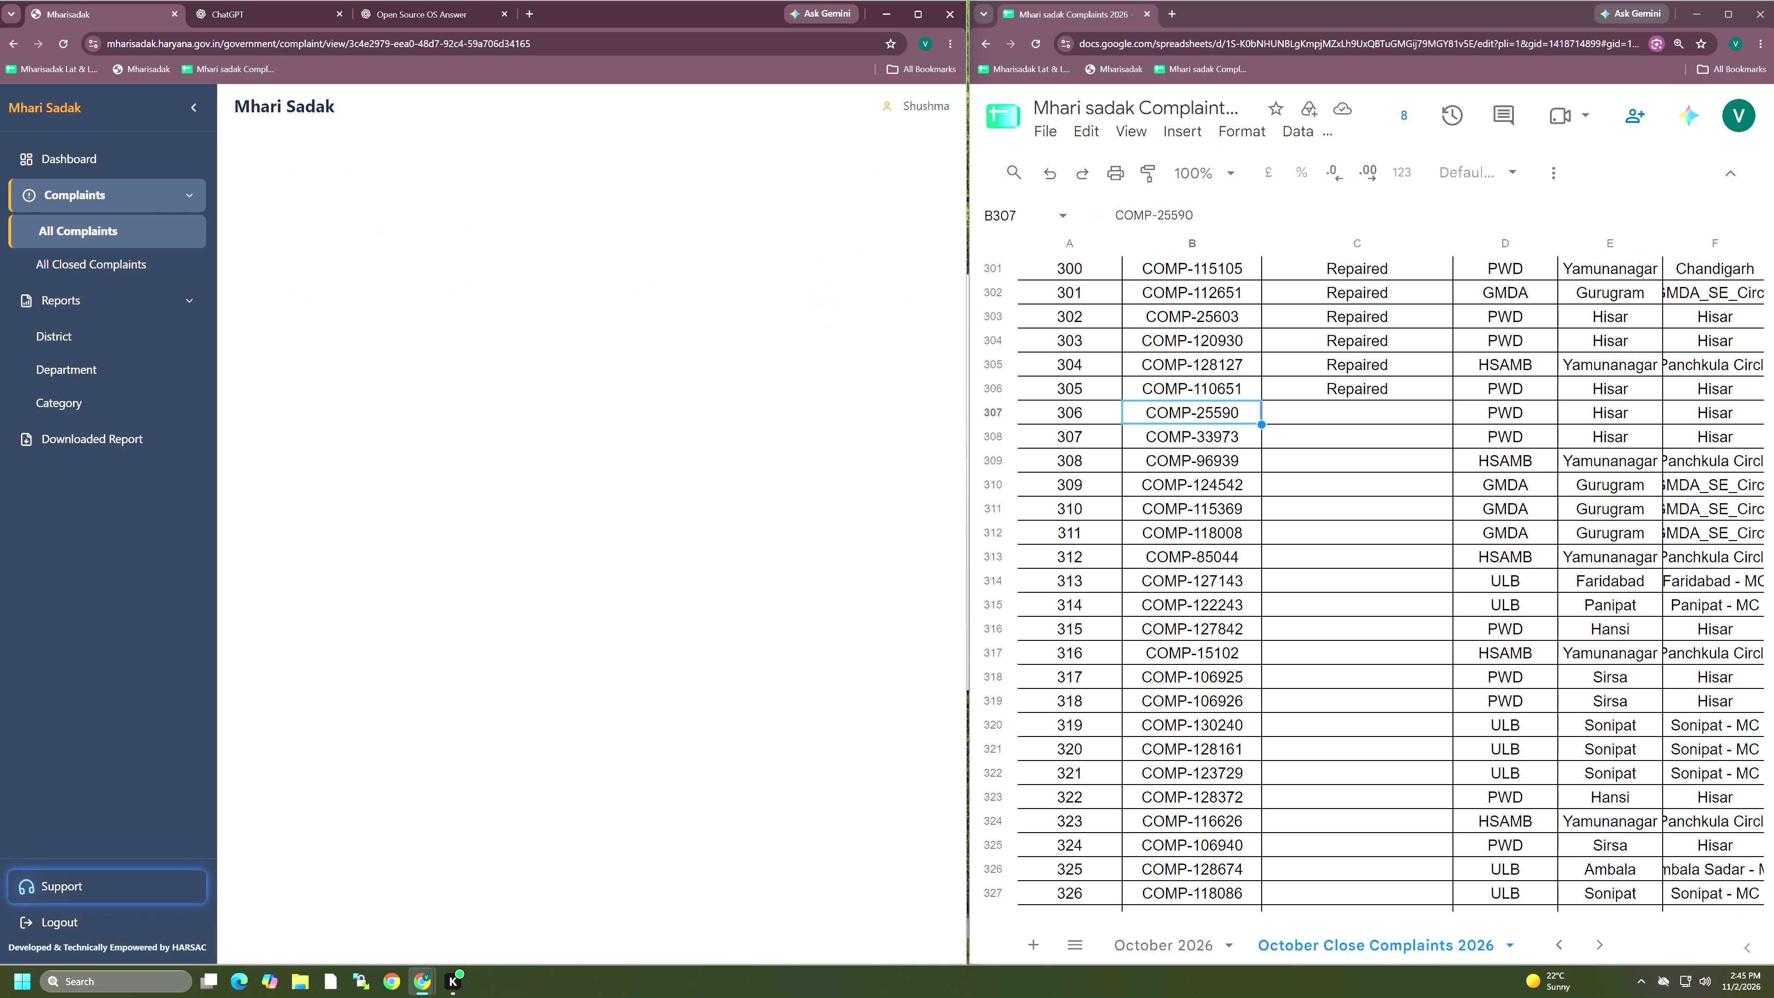
{"action": "left_click", "coordinate": [1341, 408]}
{"action": "key", "text": "ctrl+d"}
Look up COMP-33973 from the sheet in the Mhari Sadak complaints list, open its details, and record it as "Repaired" in column C.
{"action": "left_click", "coordinate": [1220, 443]}
{"action": "key", "text": "ctrl+c"}
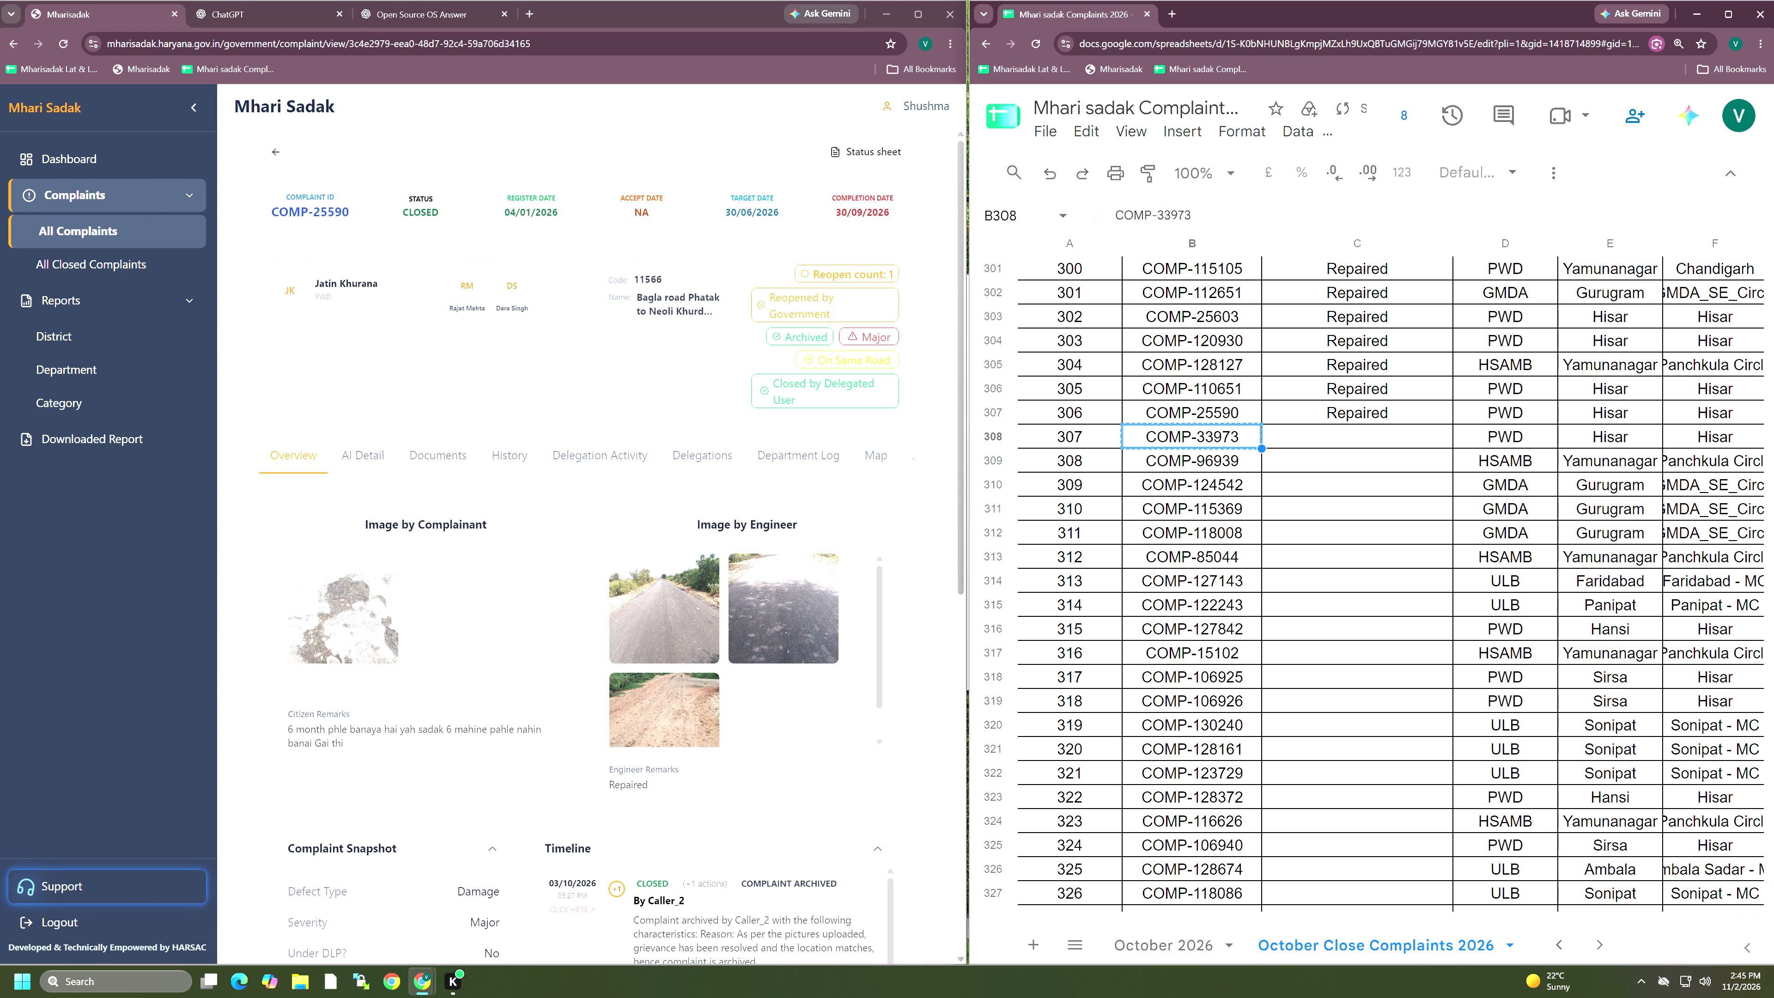
{"action": "left_click", "coordinate": [274, 154]}
{"action": "left_click_drag", "start_coordinate": [367, 169], "coordinate": [222, 198]}
{"action": "key", "text": "ctrl+v"}
{"action": "left_click", "coordinate": [475, 280]}
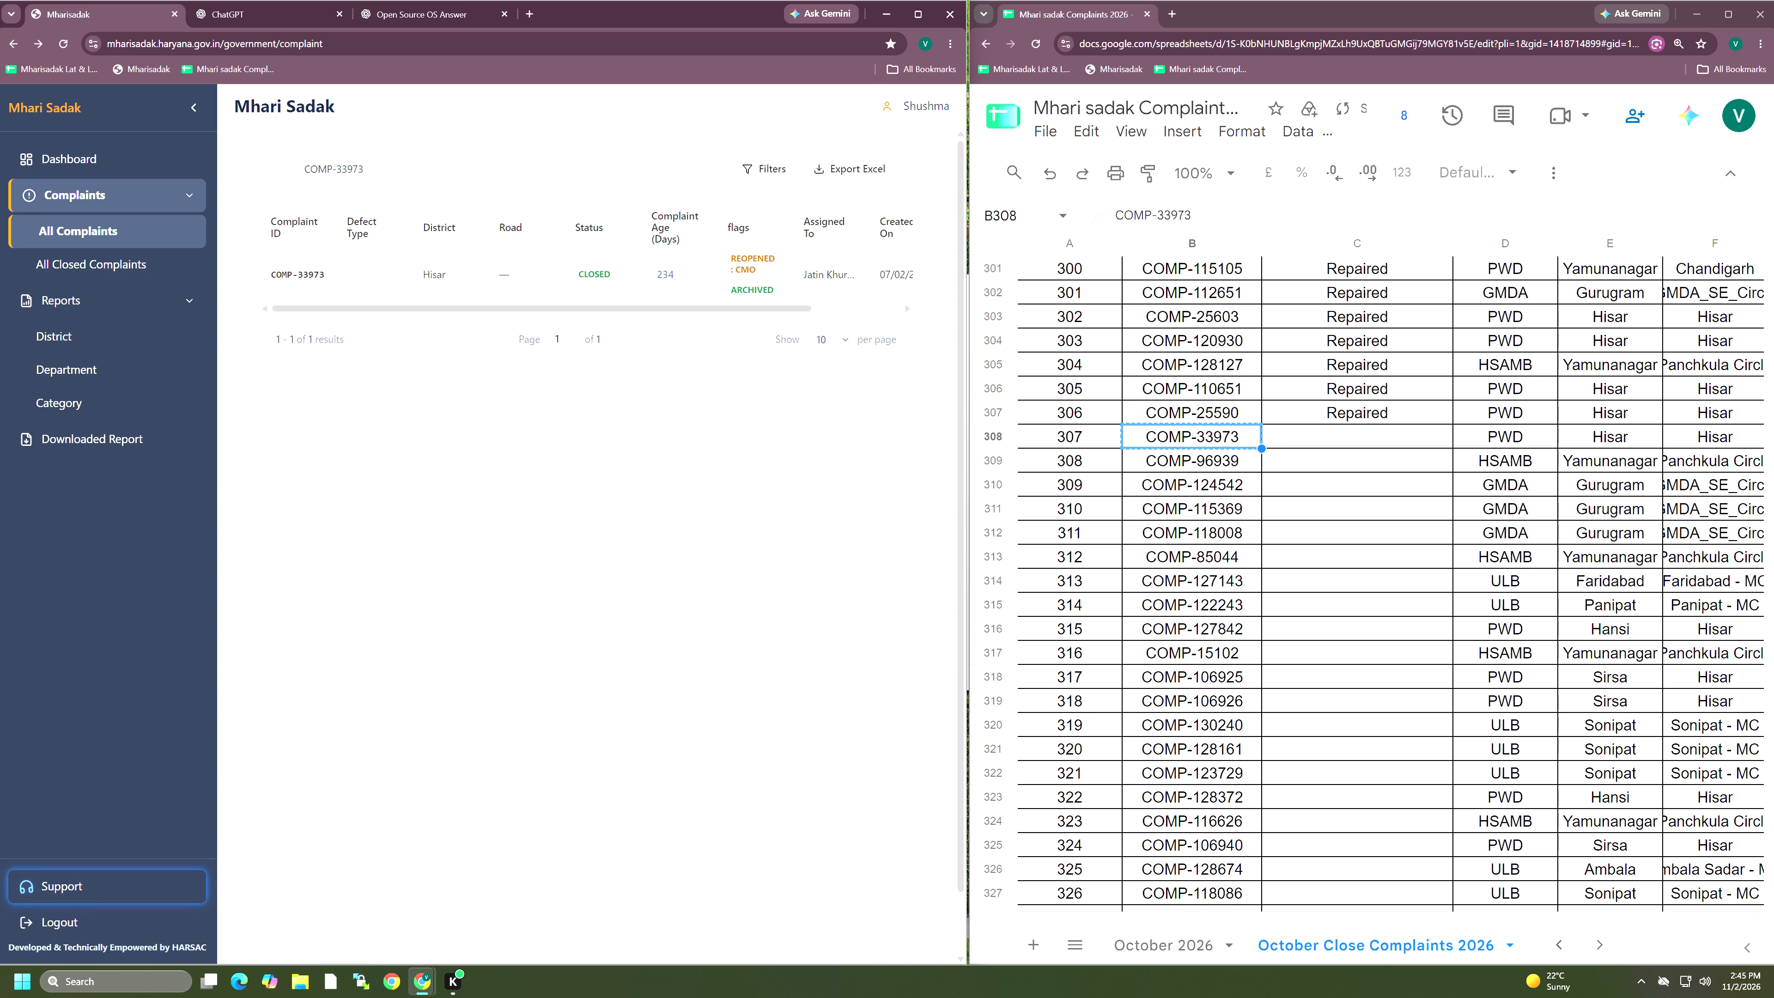
{"action": "left_click", "coordinate": [1330, 443]}
{"action": "key", "text": "ctrl+d"}
{"action": "left_click", "coordinate": [1214, 462]}
{"action": "key", "text": "ctrl+c"}
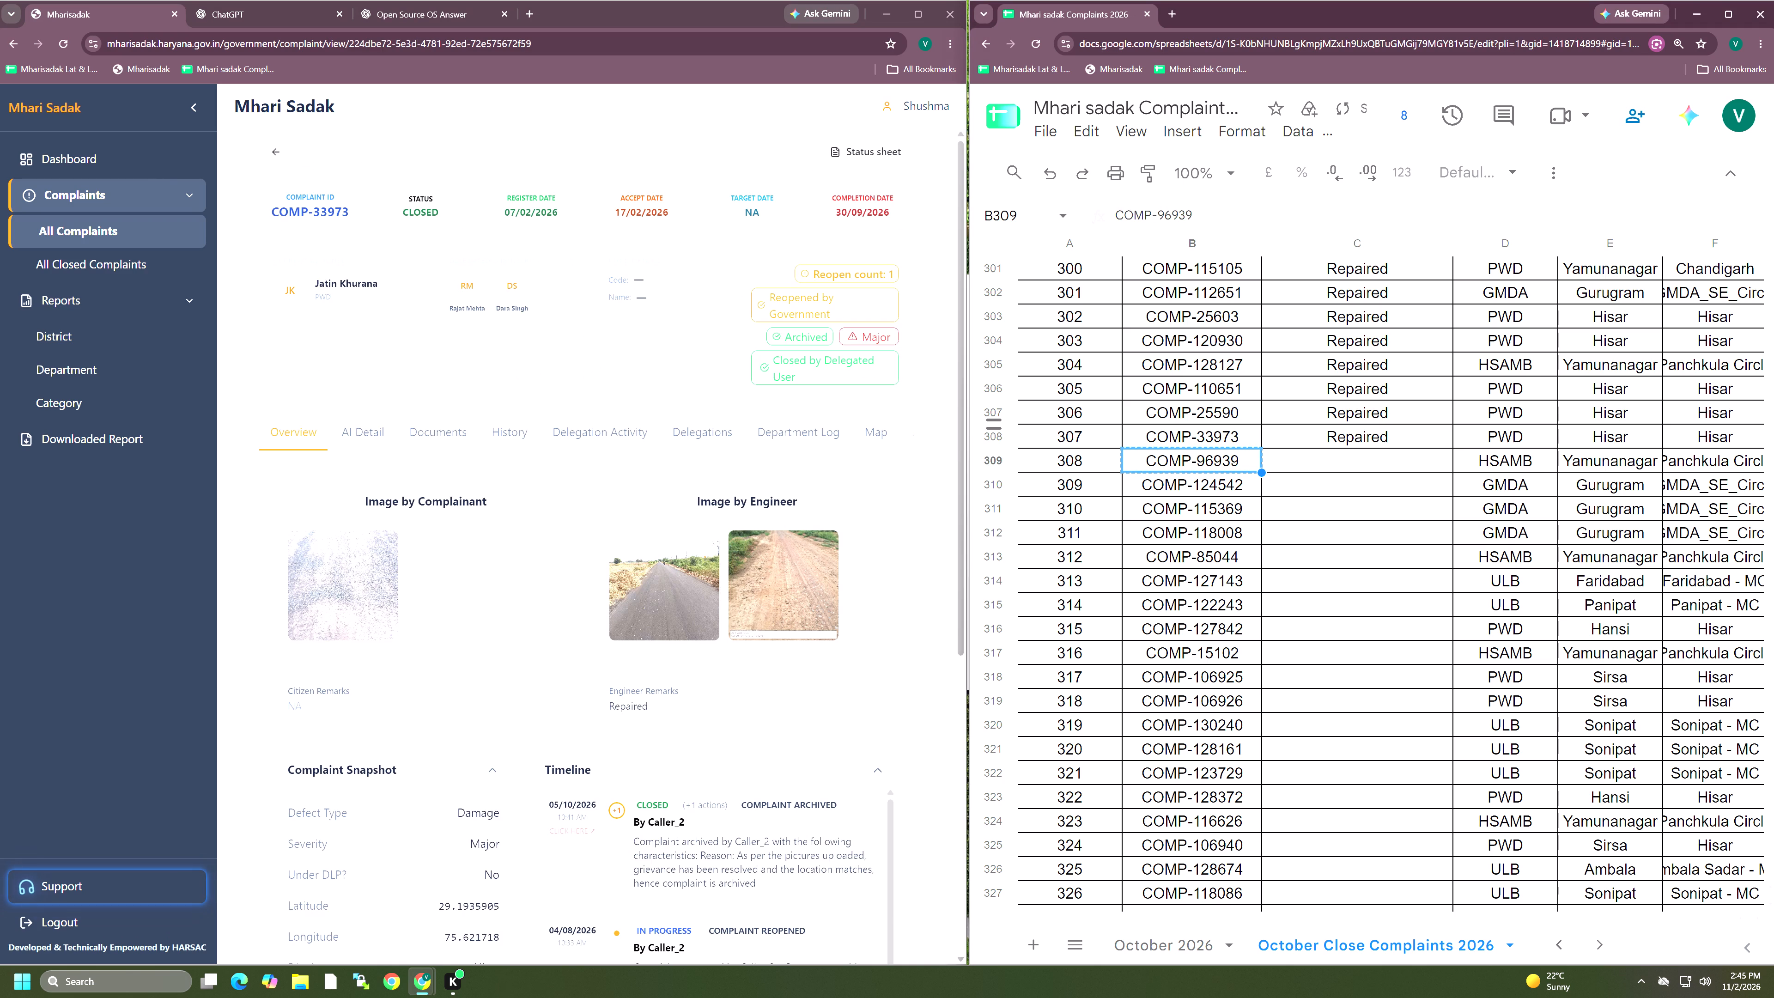
{"action": "left_click", "coordinate": [274, 150]}
{"action": "left_click_drag", "start_coordinate": [373, 172], "coordinate": [256, 201]}
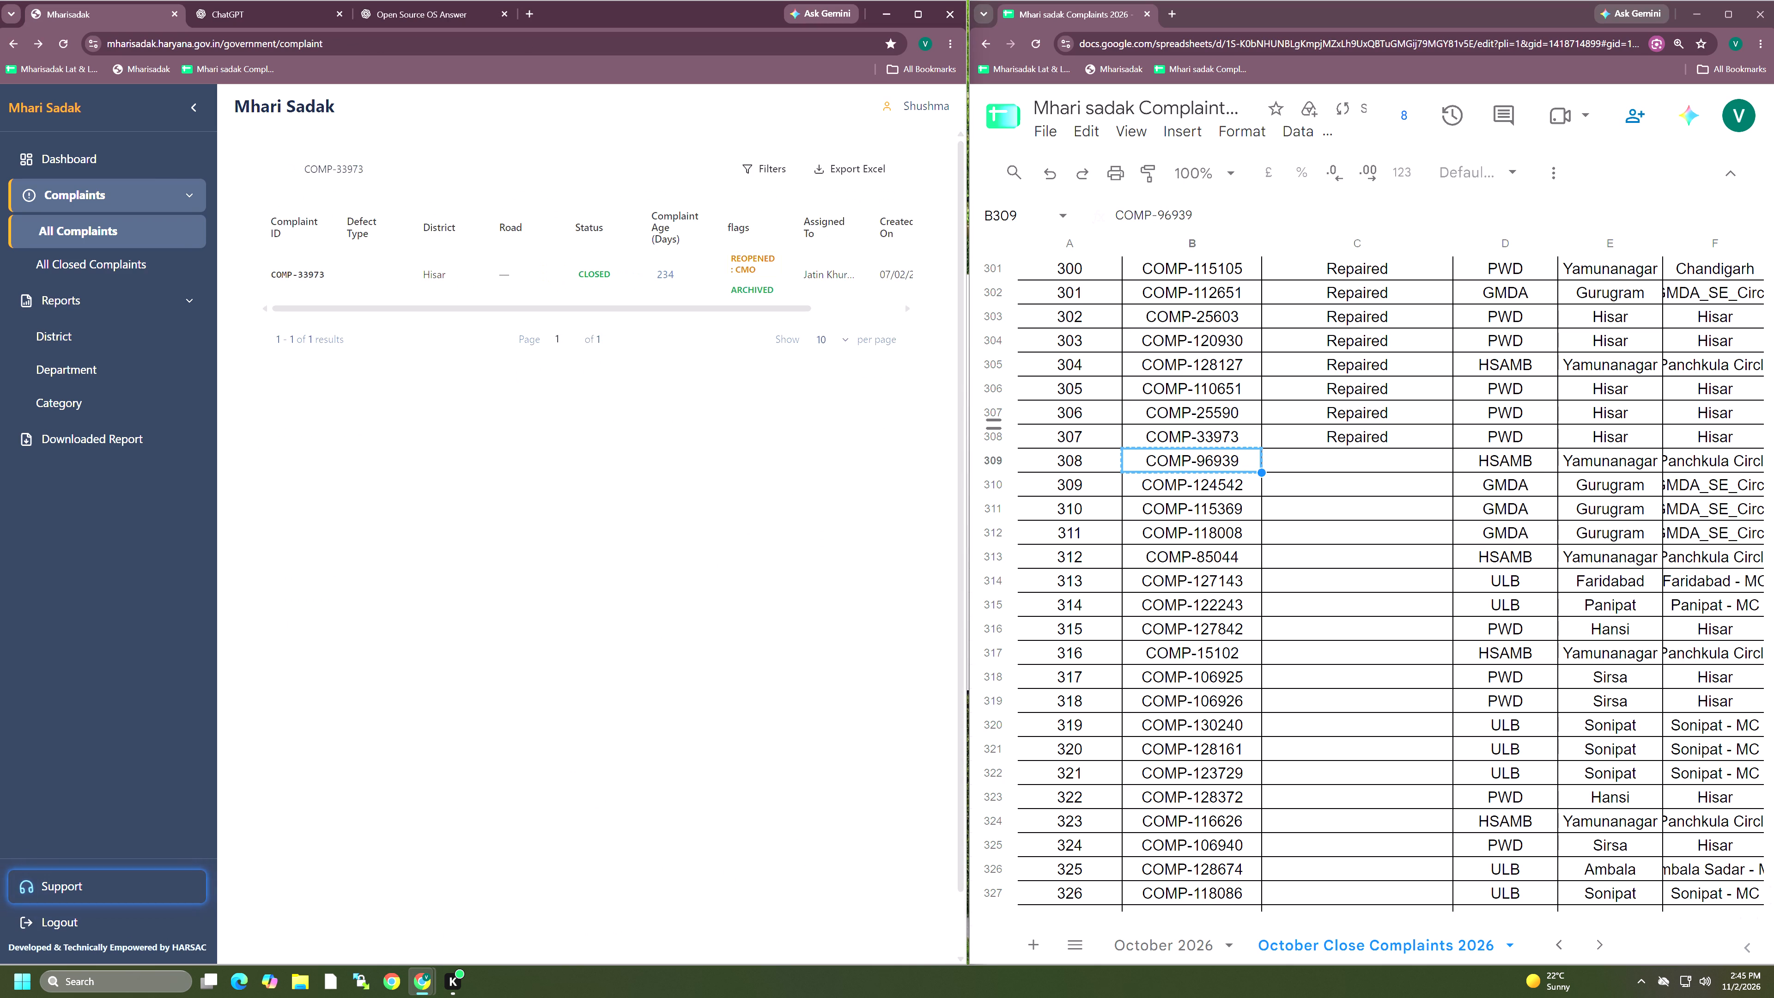
{"action": "left_click_drag", "start_coordinate": [256, 201], "coordinate": [253, 202]}
{"action": "key", "text": "ctrl+v"}
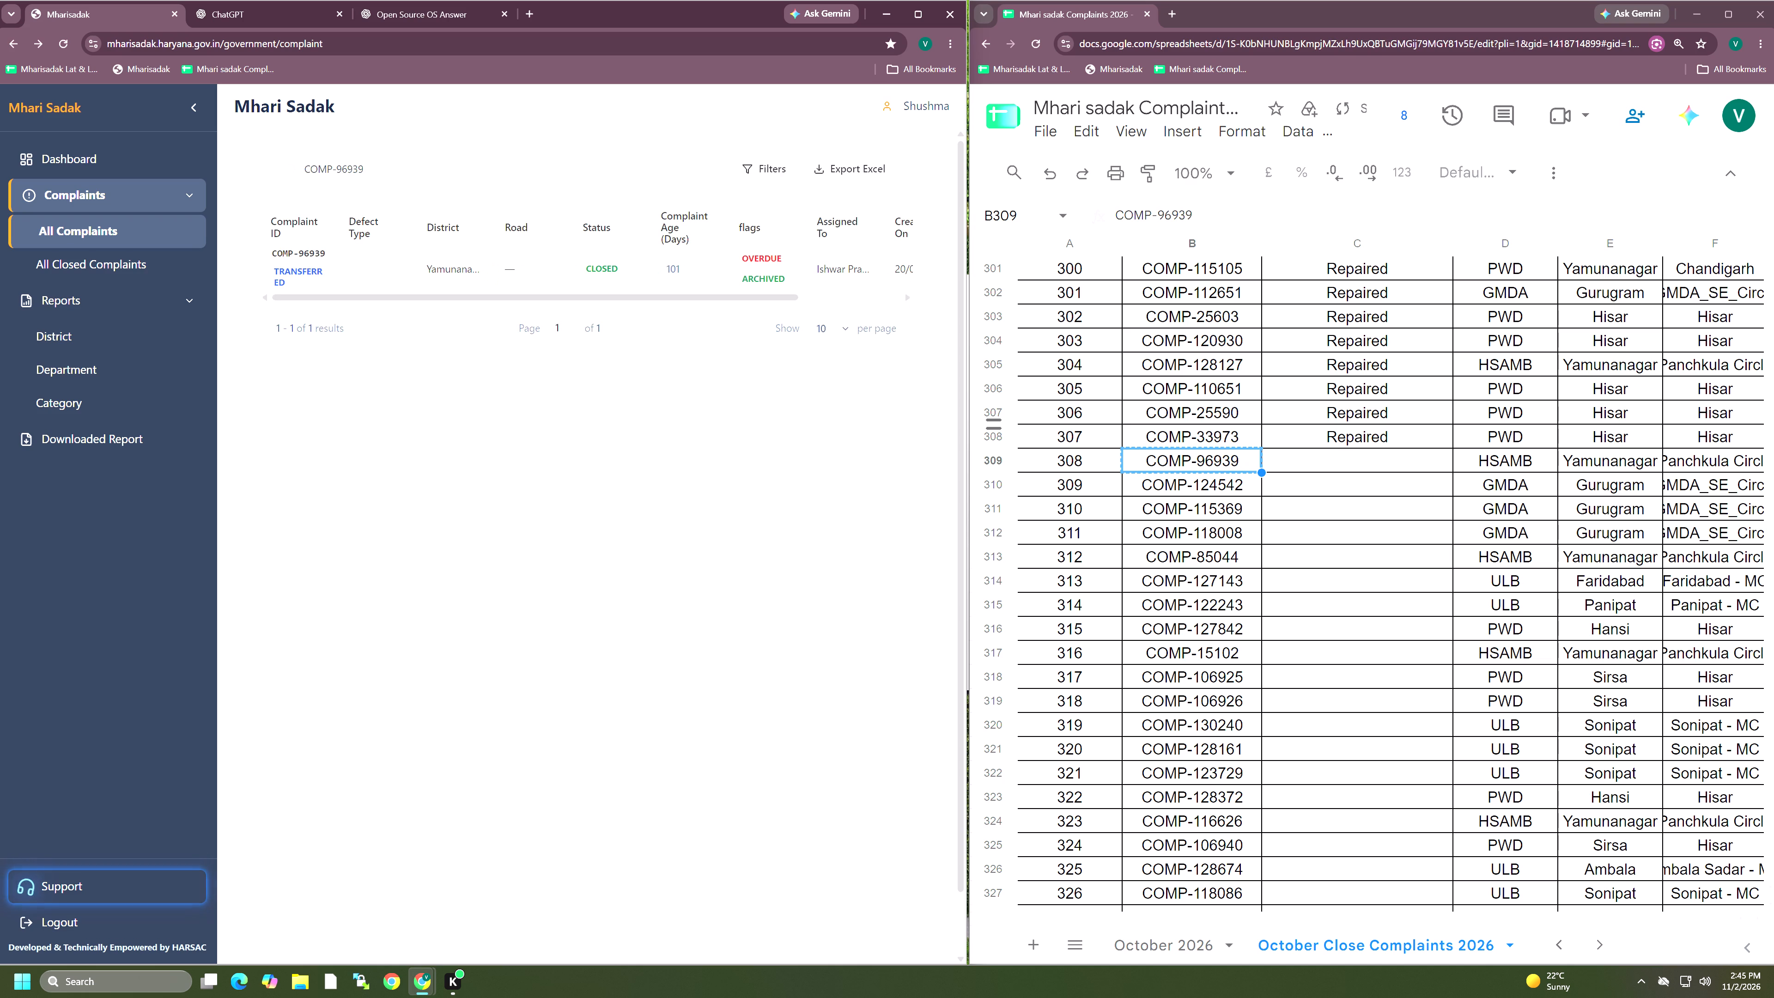
{"action": "left_click_drag", "start_coordinate": [483, 267], "coordinate": [498, 281]}
{"action": "left_click", "coordinate": [547, 269]}
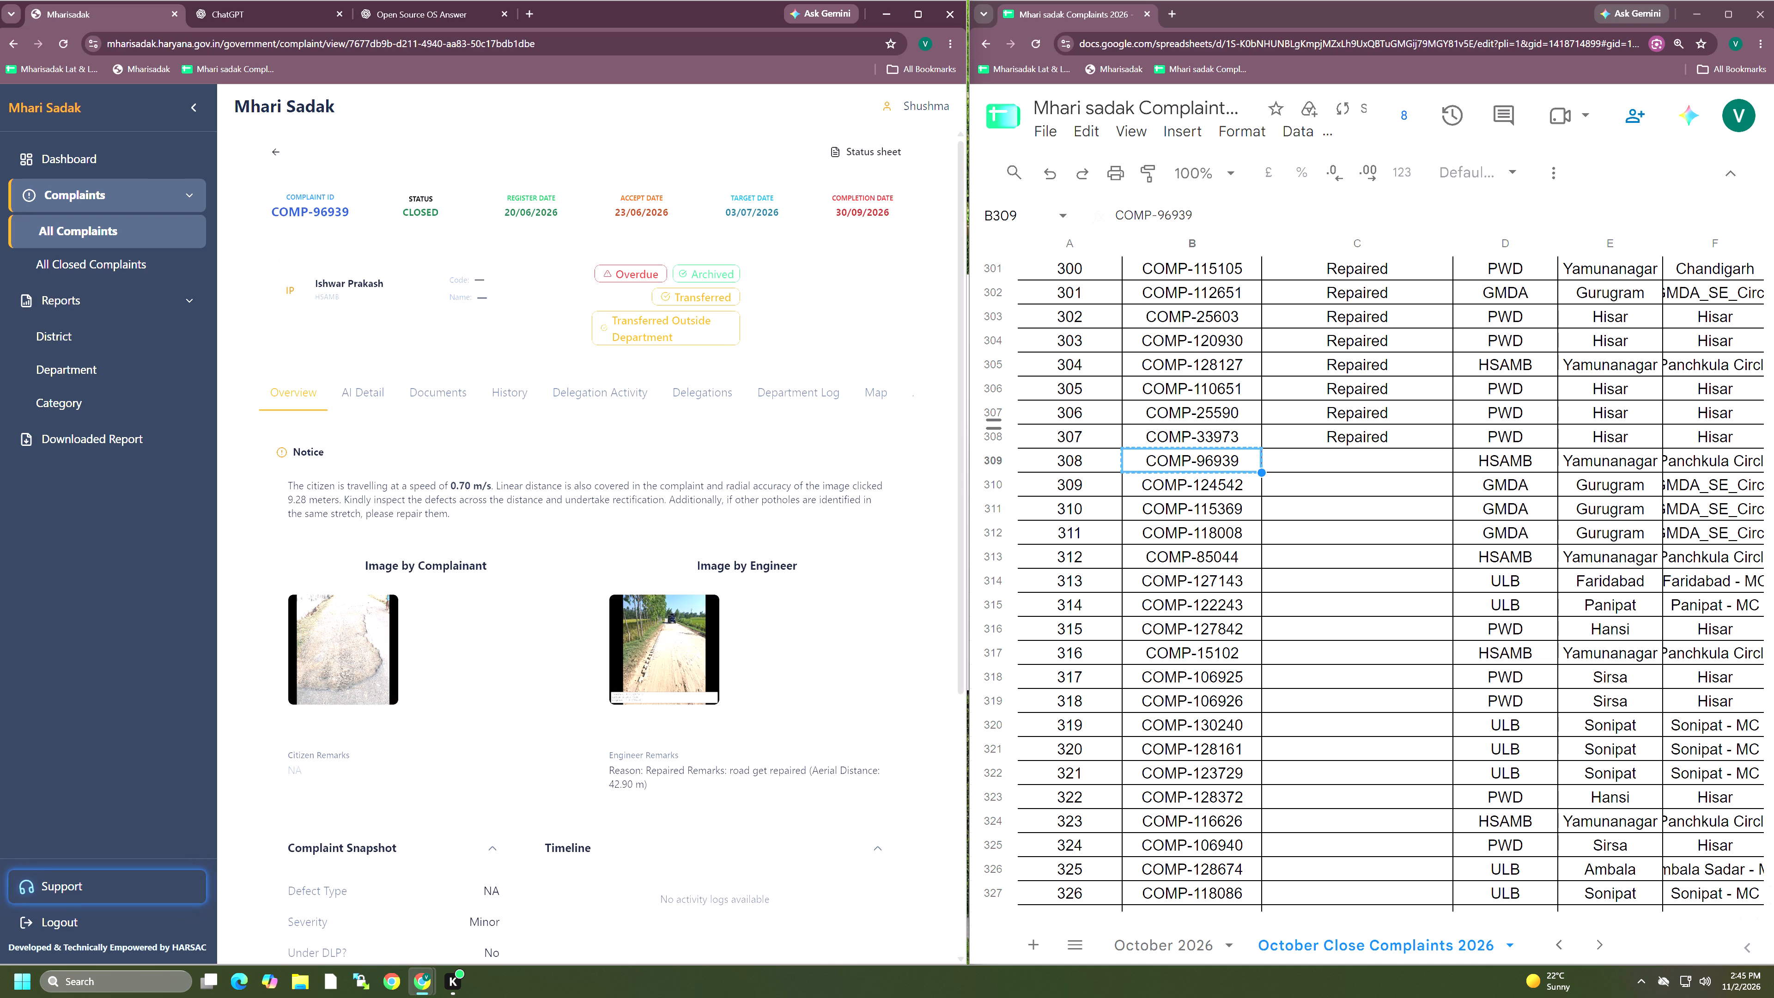
{"action": "left_click", "coordinate": [1375, 461]}
{"action": "key", "text": "ctrl+d"}
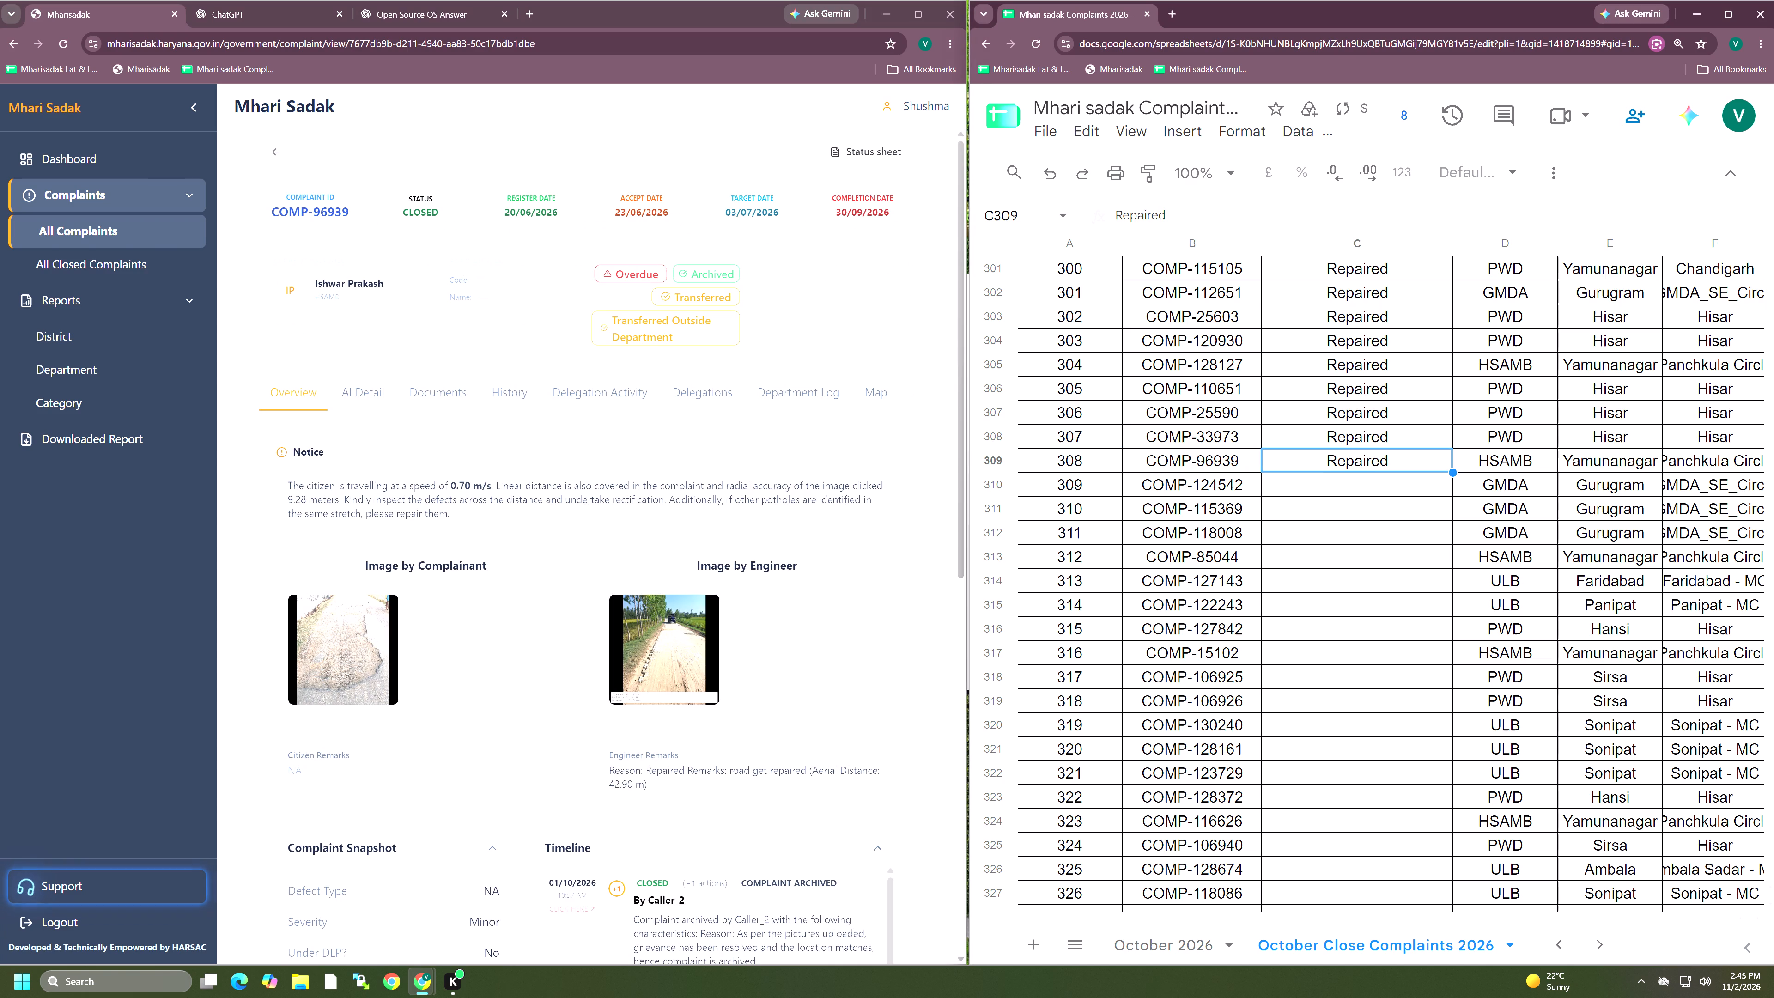
Look up COMP-124542 from the sheet in the Mhari Sadak complaints list, open its details, and record it as "Repaired" in column C.
{"action": "left_click", "coordinate": [1219, 483]}
{"action": "key", "text": "ctrl+c"}
{"action": "left_click", "coordinate": [271, 151]}
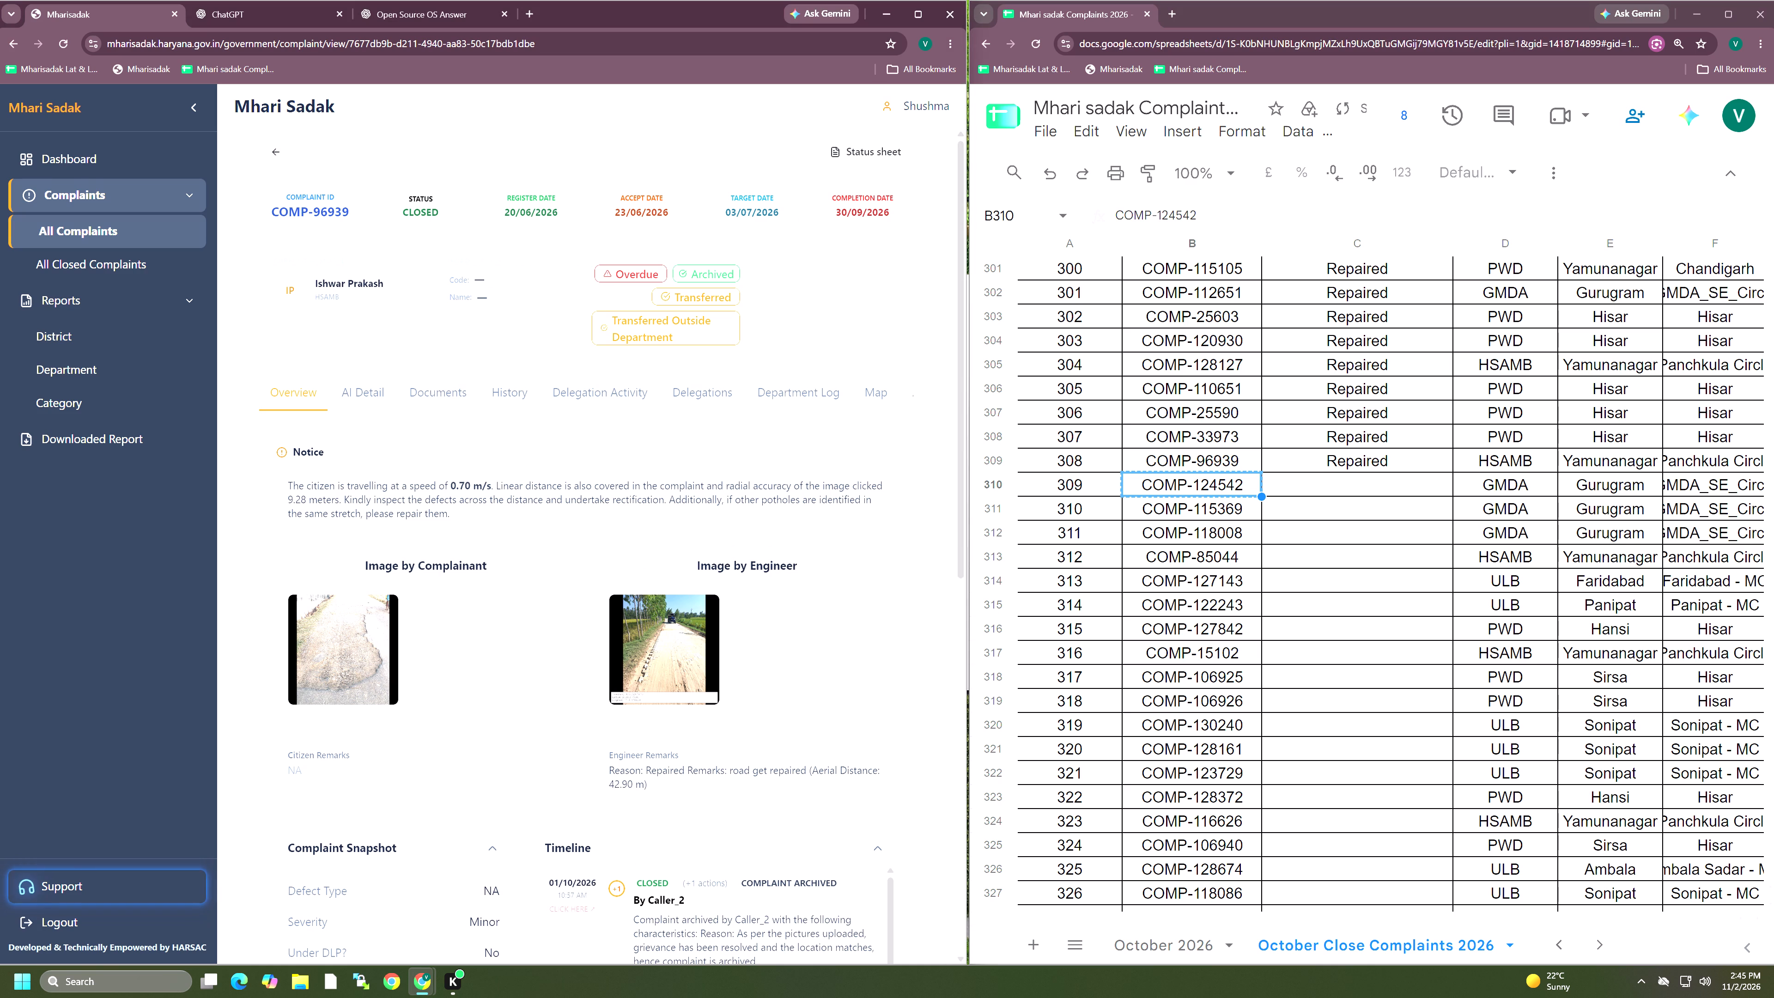
{"action": "left_click_drag", "start_coordinate": [373, 172], "coordinate": [273, 204]}
{"action": "key", "text": "ctrl+v"}
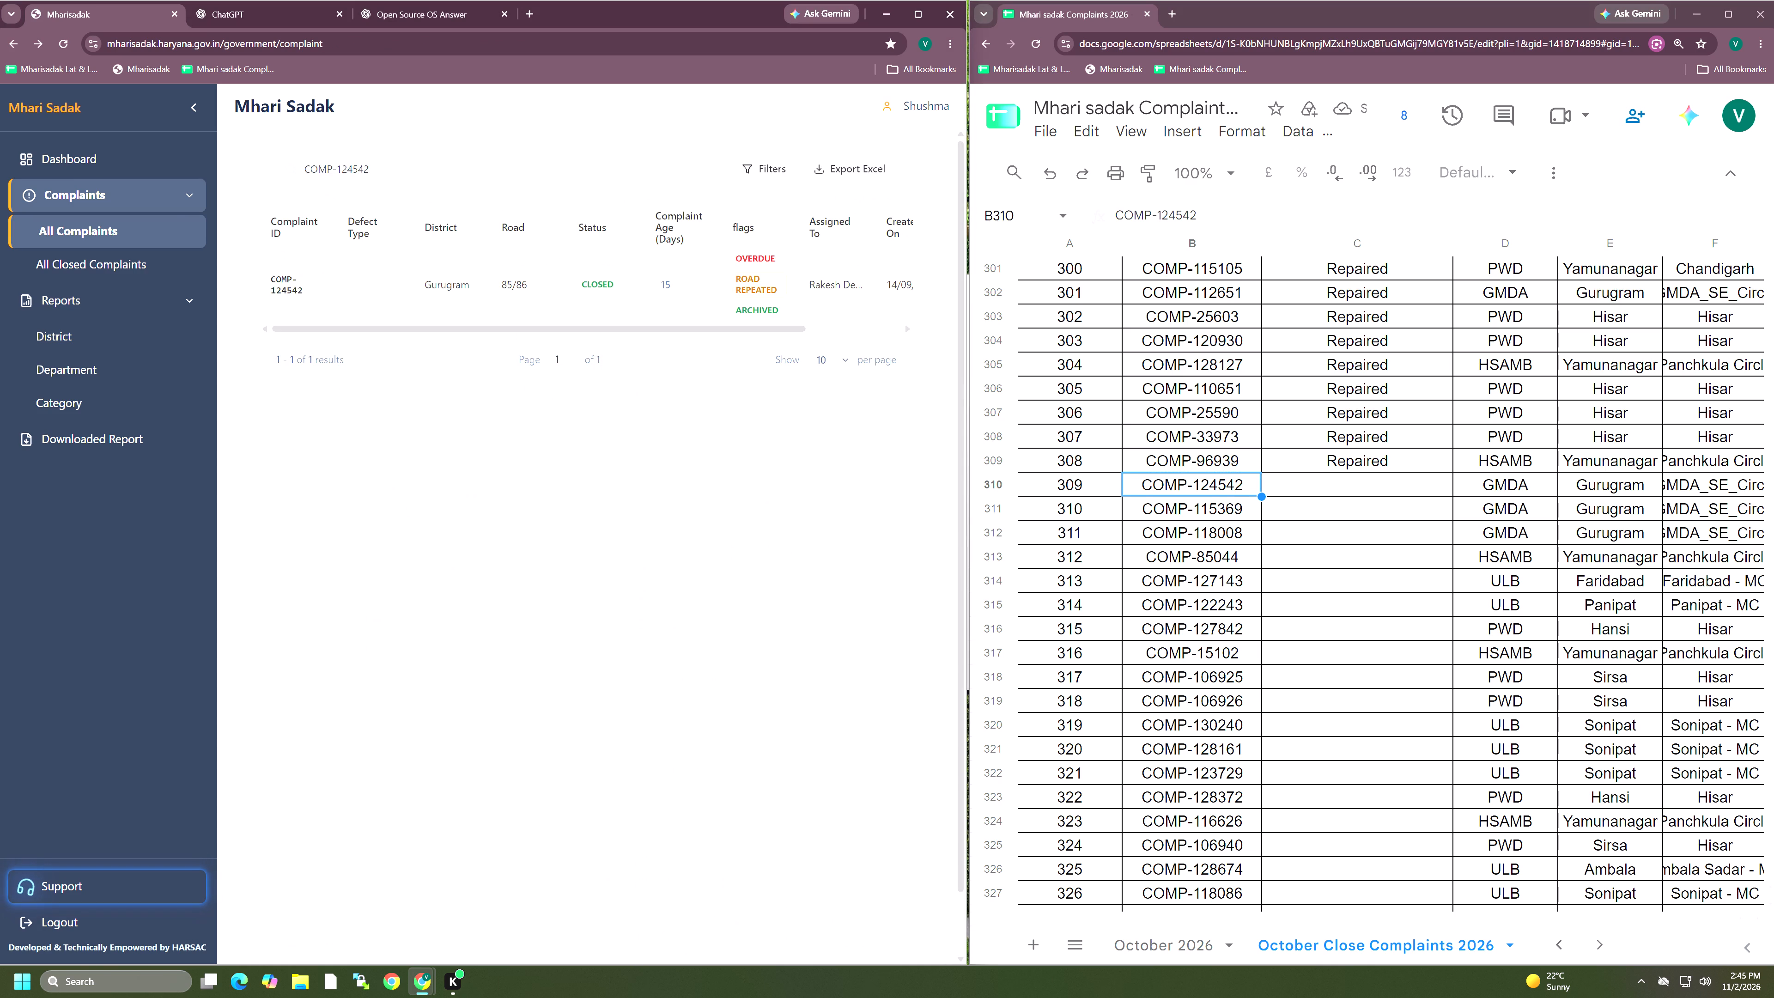
{"action": "left_click", "coordinate": [557, 271]}
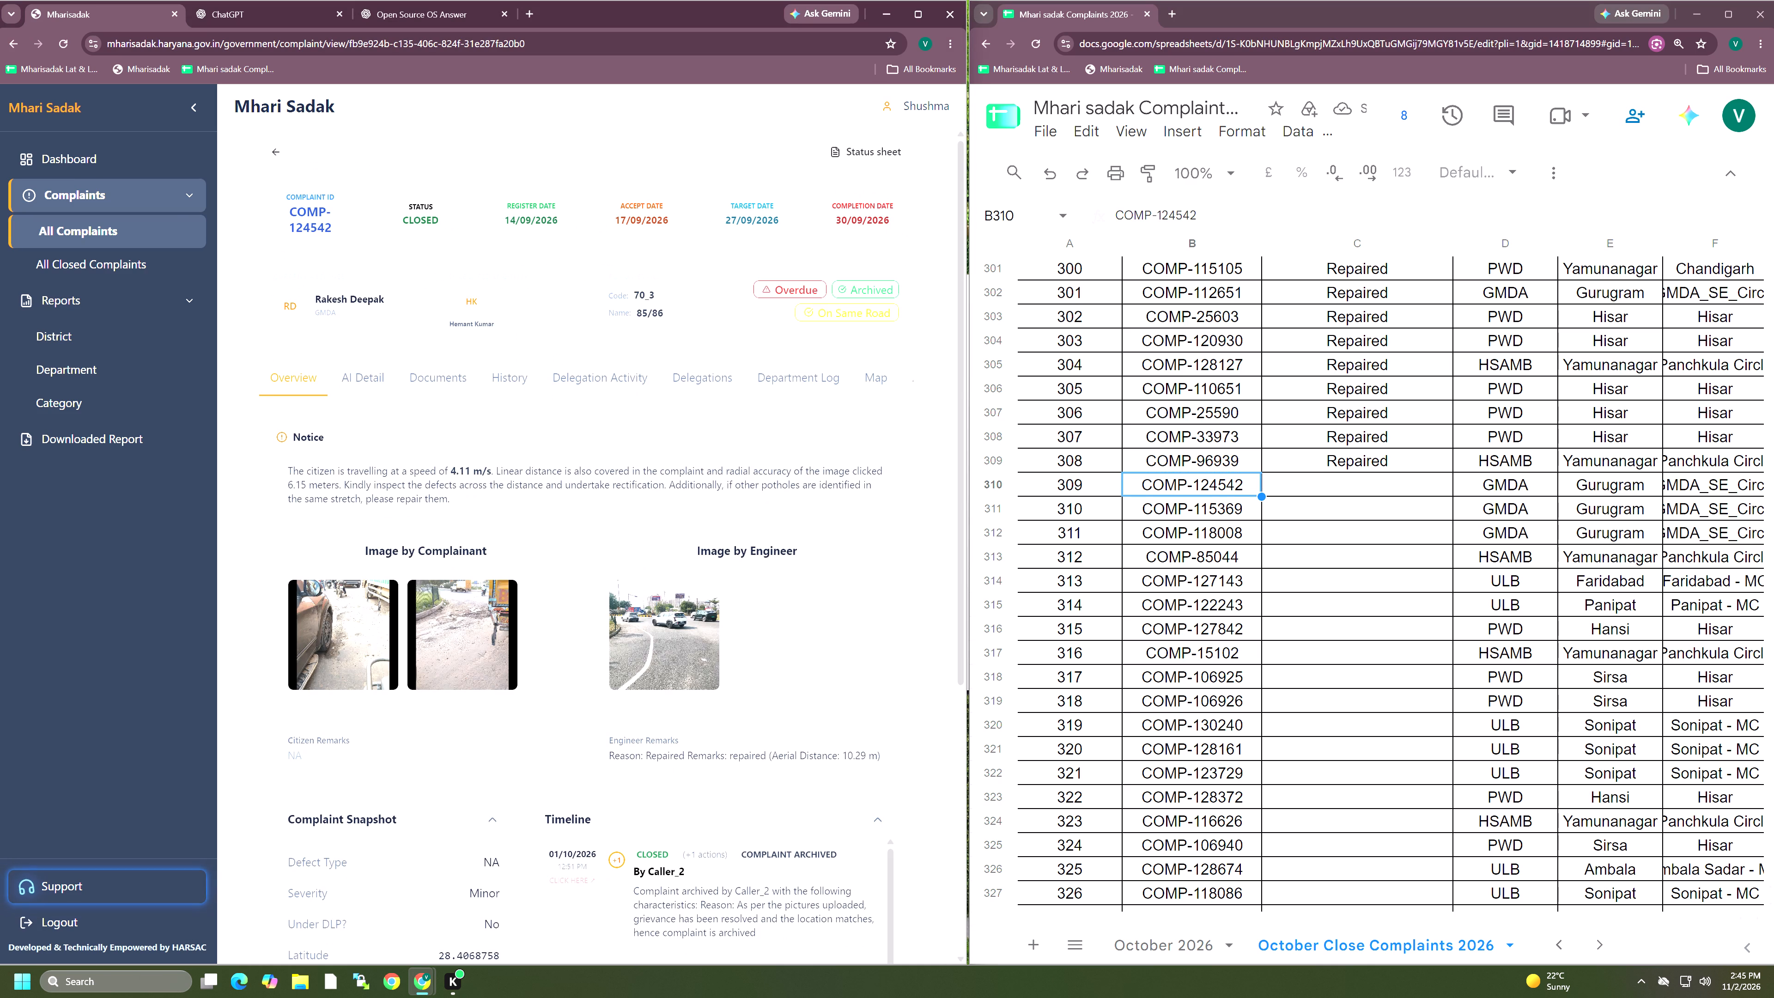
{"action": "left_click", "coordinate": [1378, 490]}
{"action": "key", "text": "ctrl+d"}
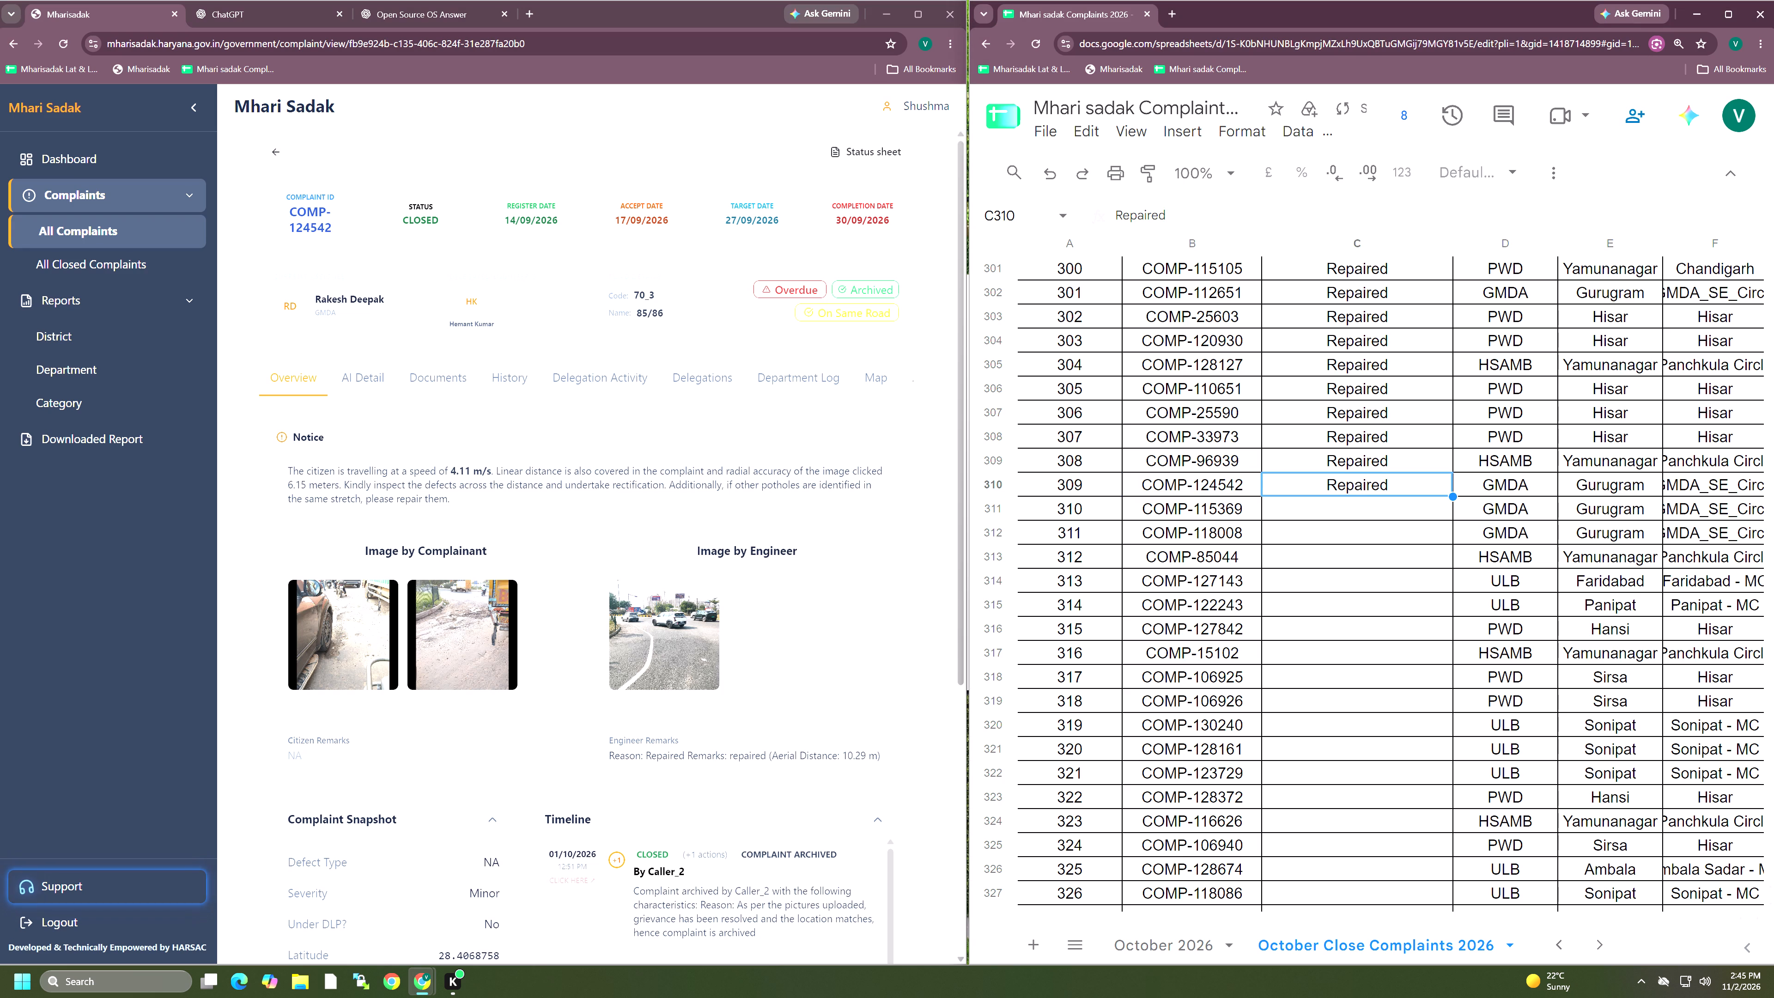
{"action": "left_click", "coordinate": [1212, 505]}
{"action": "key", "text": "ctrl+c"}
{"action": "left_click", "coordinate": [278, 152]}
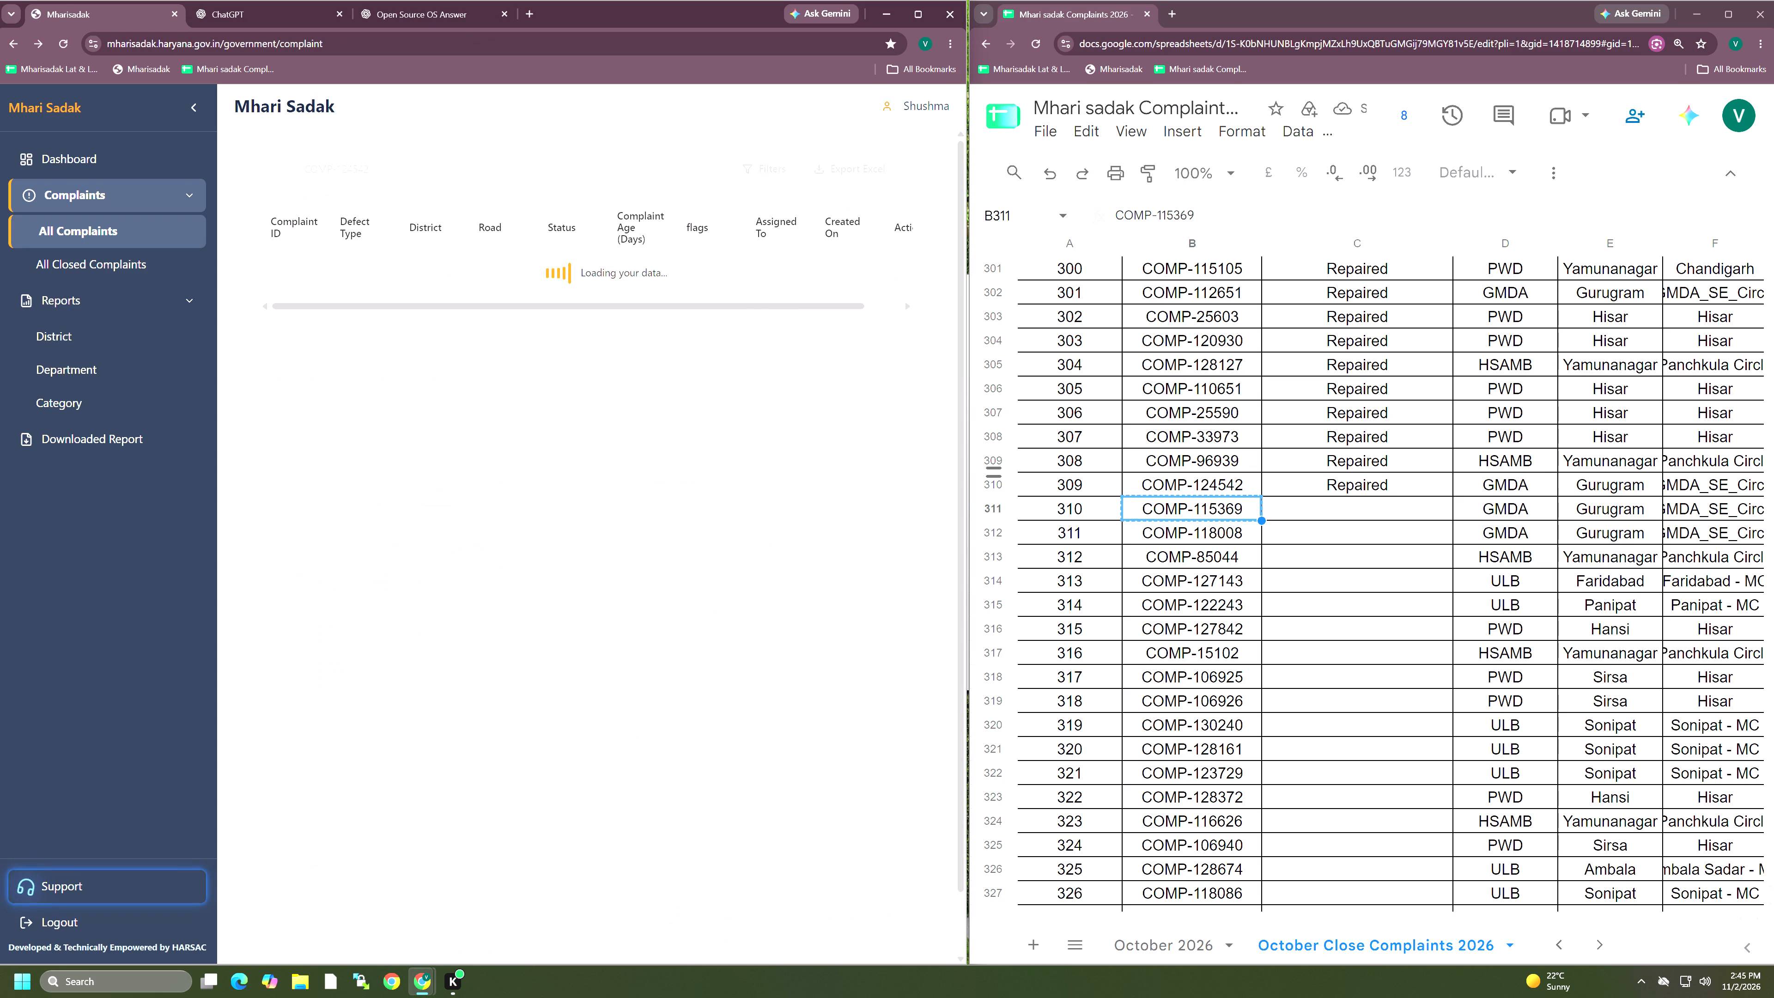
{"action": "left_click_drag", "start_coordinate": [375, 169], "coordinate": [278, 201]}
{"action": "key", "text": "ctrl+v"}
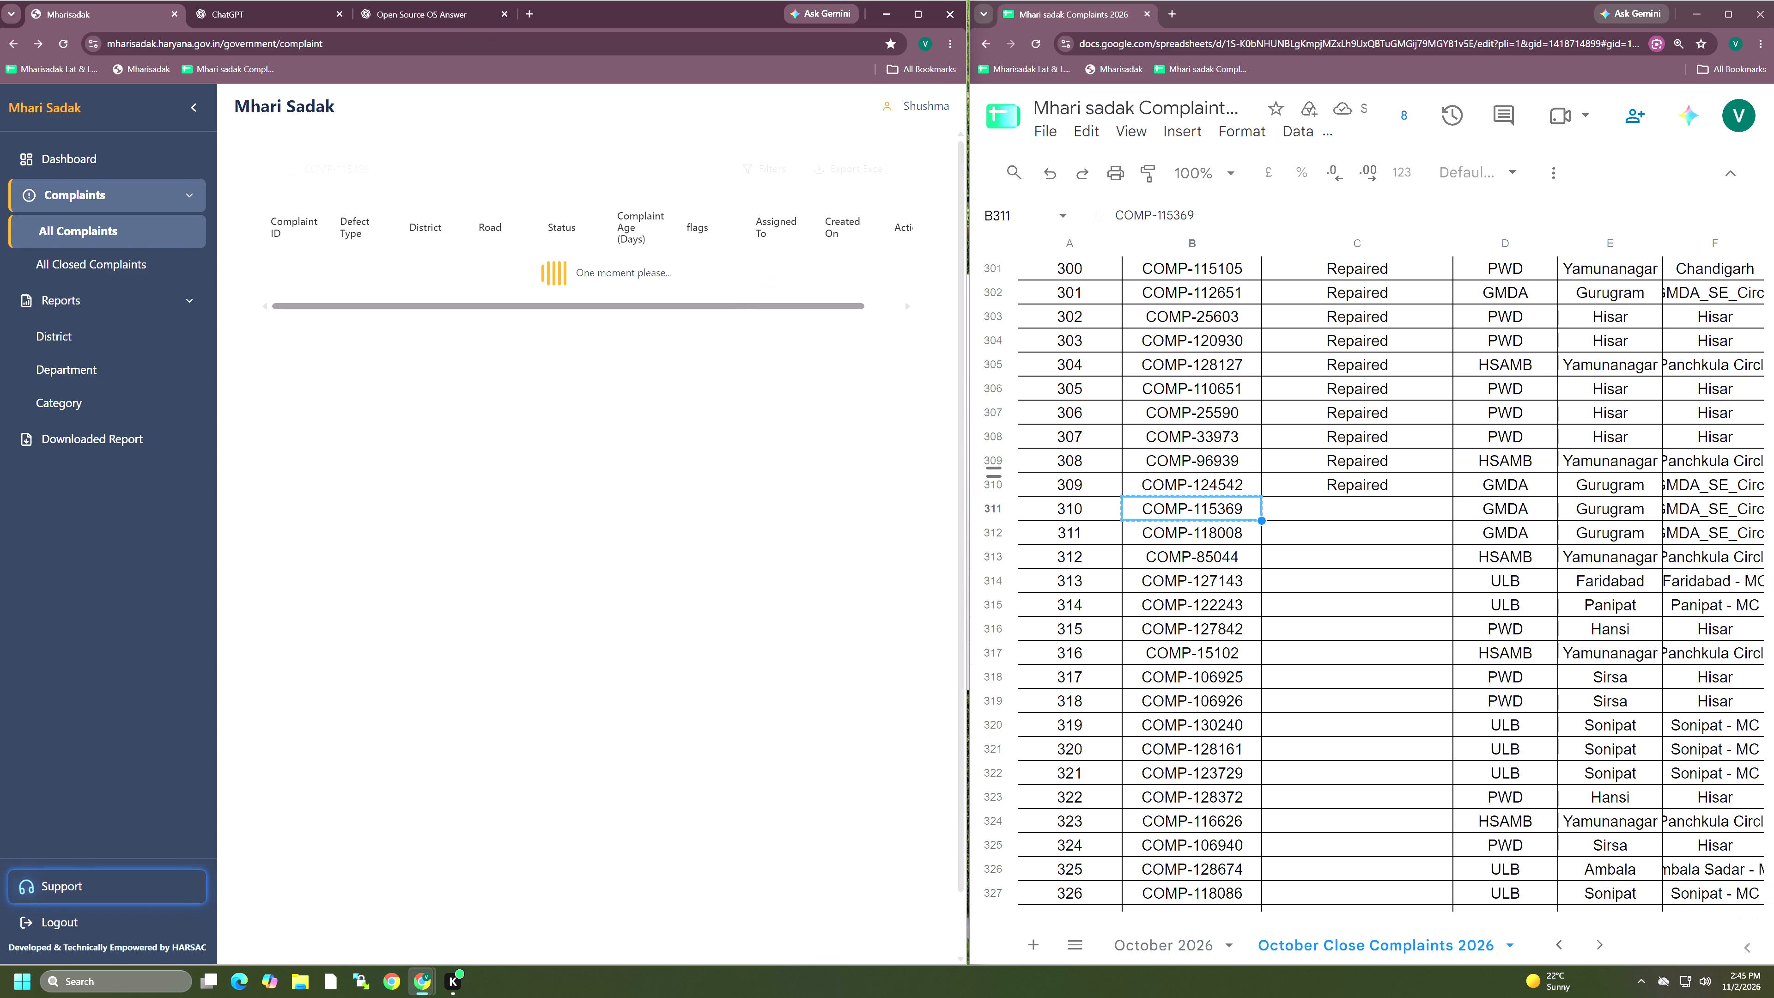
{"action": "left_click", "coordinate": [519, 274]}
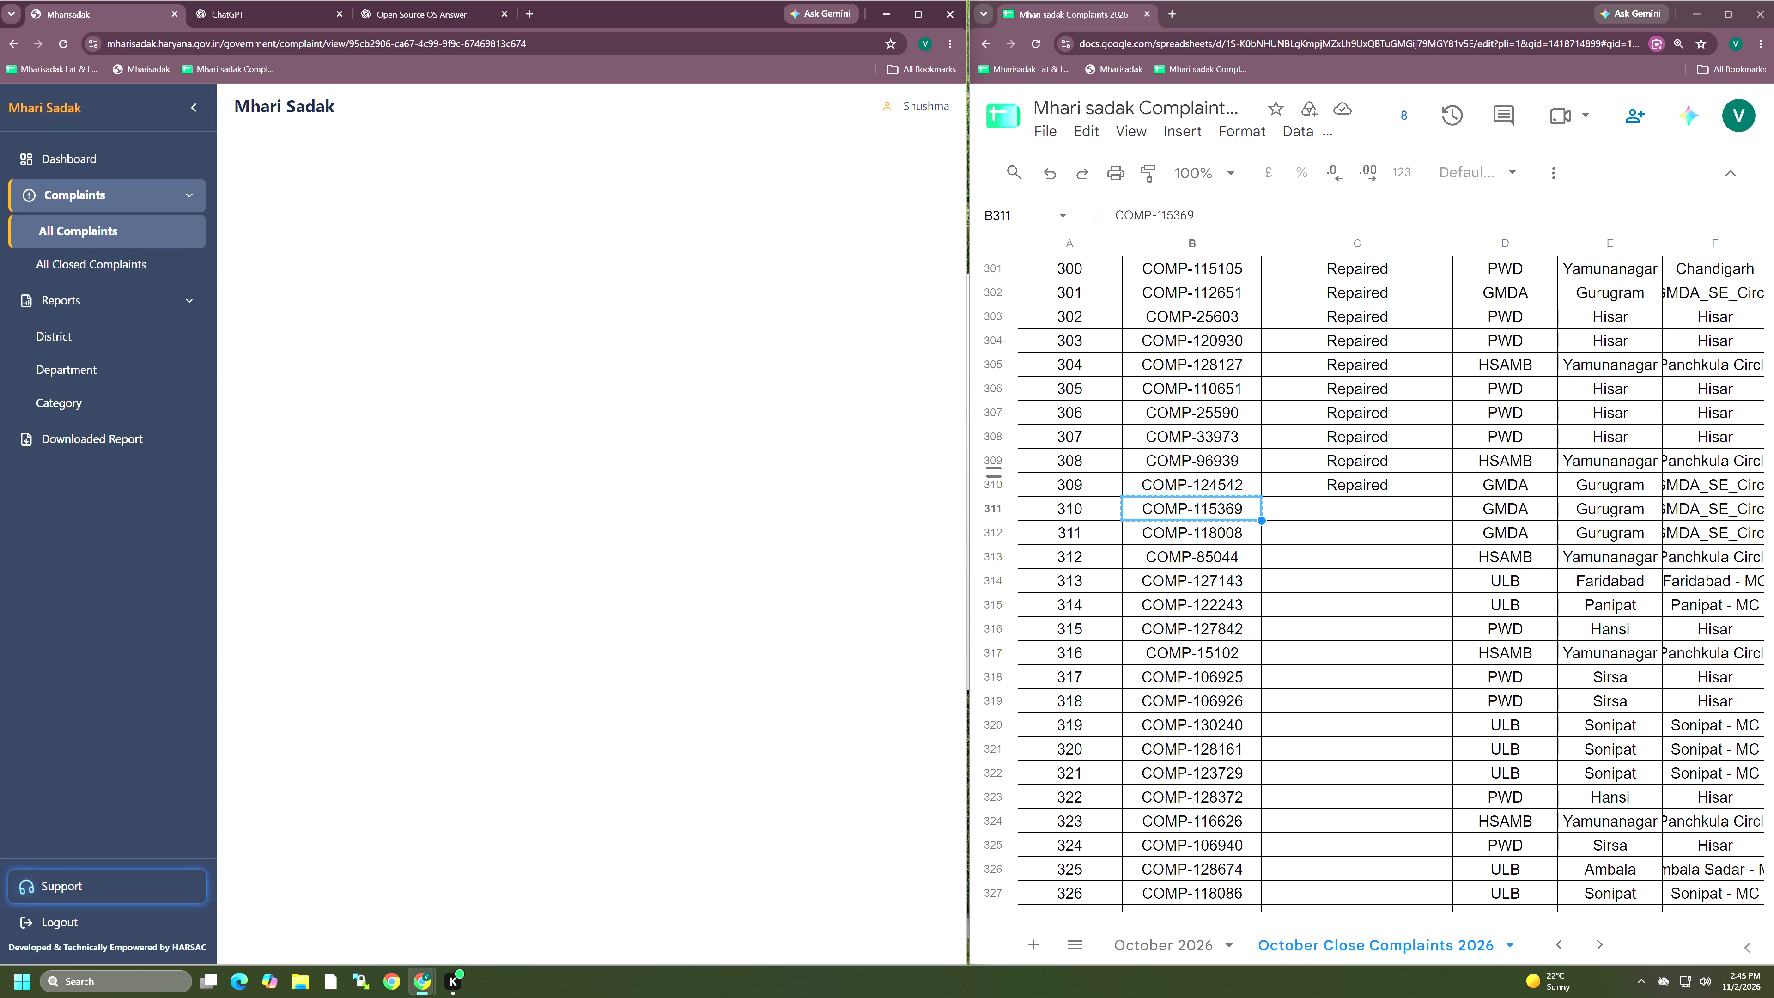
{"action": "left_click", "coordinate": [1366, 513]}
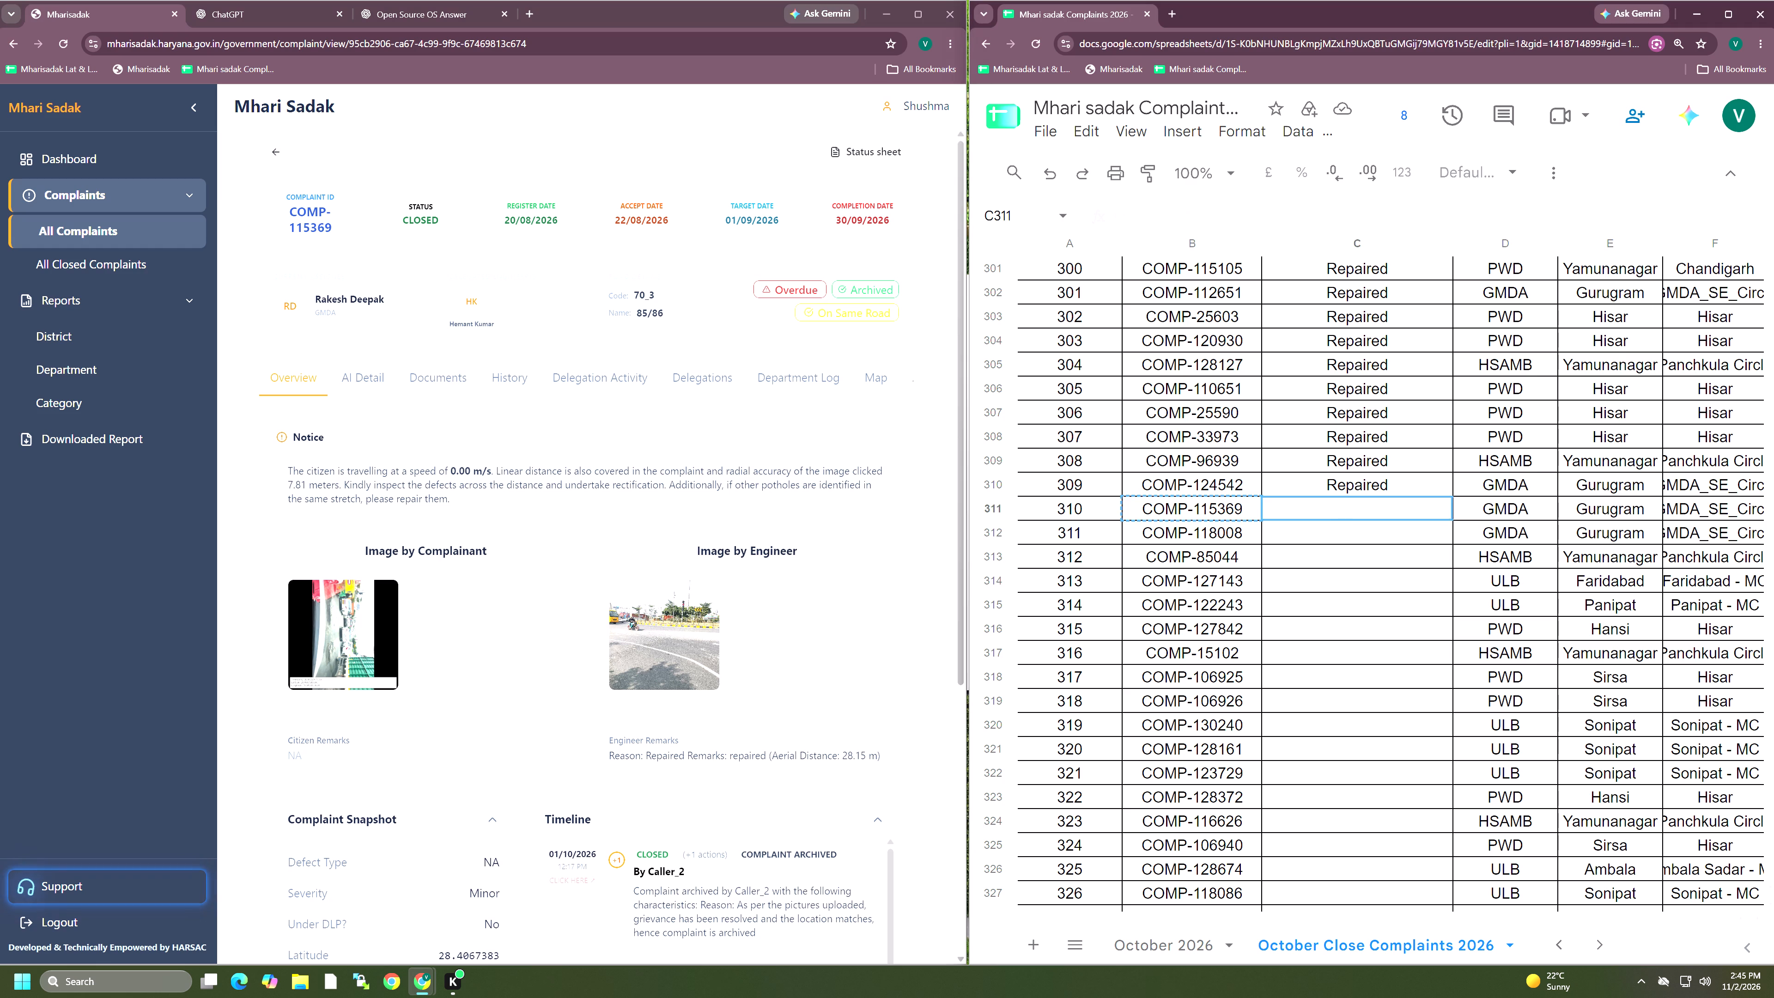
{"action": "key", "text": "ctrl+d"}
{"action": "left_click", "coordinate": [1220, 529]}
{"action": "key", "text": "ctrl+c"}
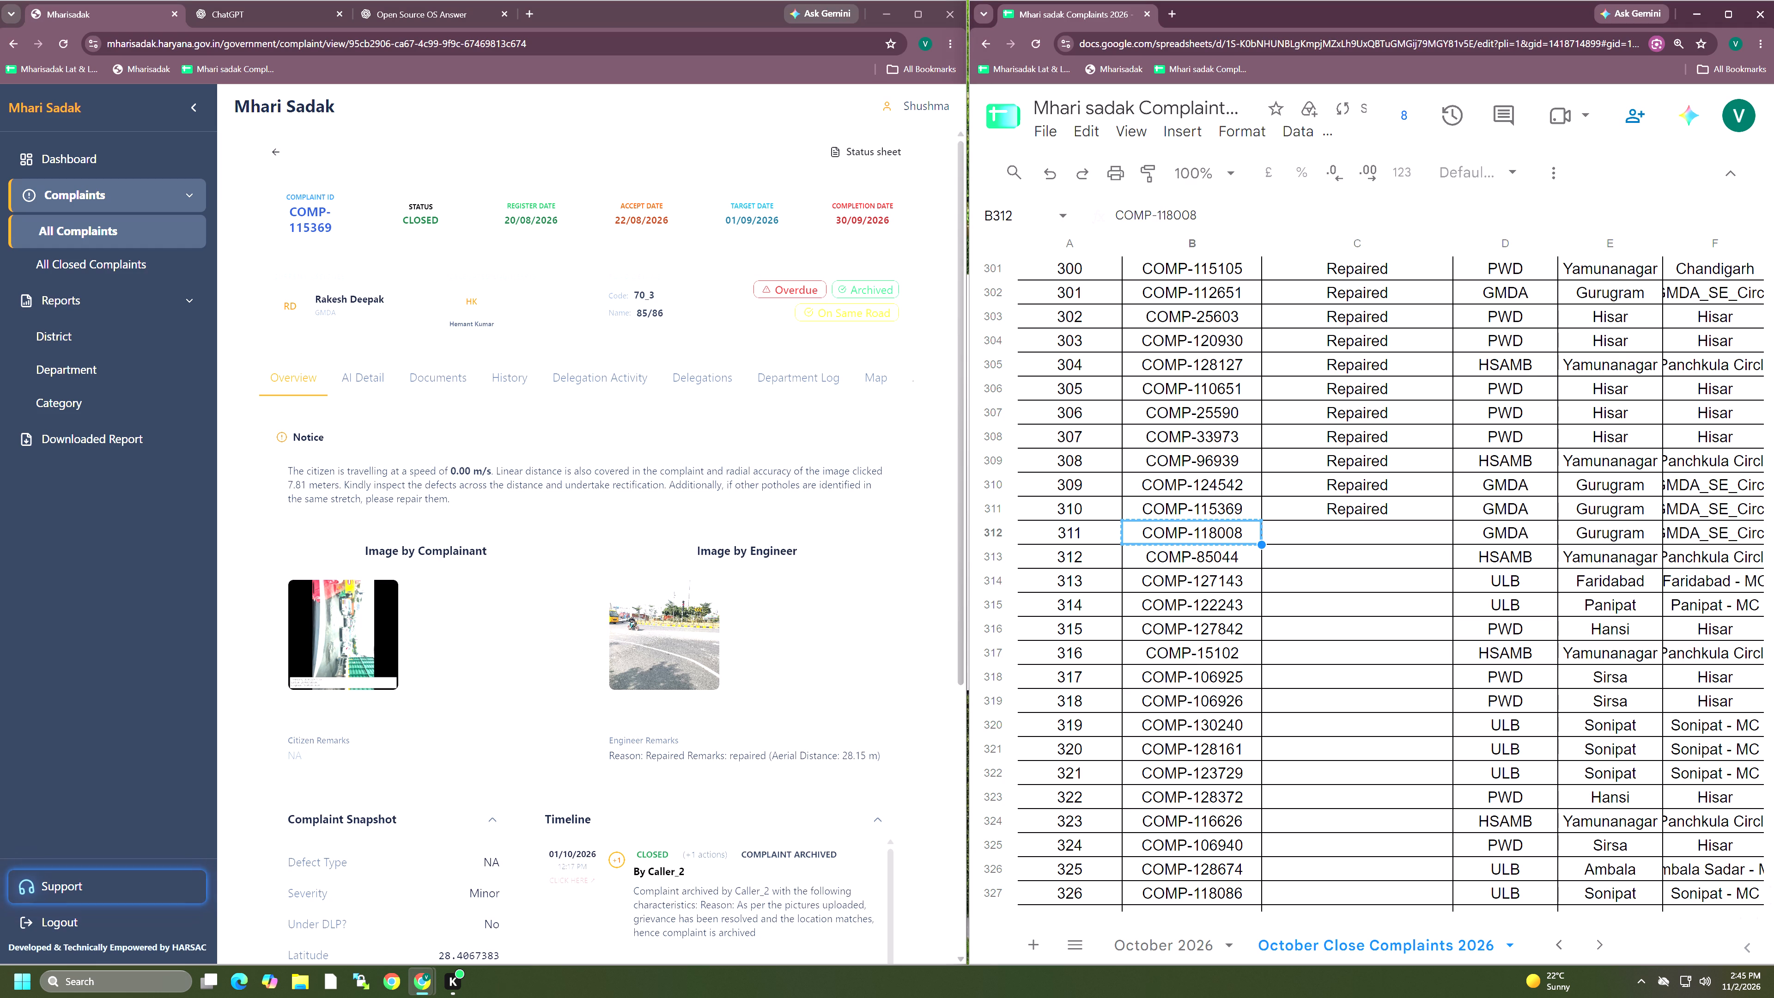
{"action": "left_click", "coordinate": [280, 156]}
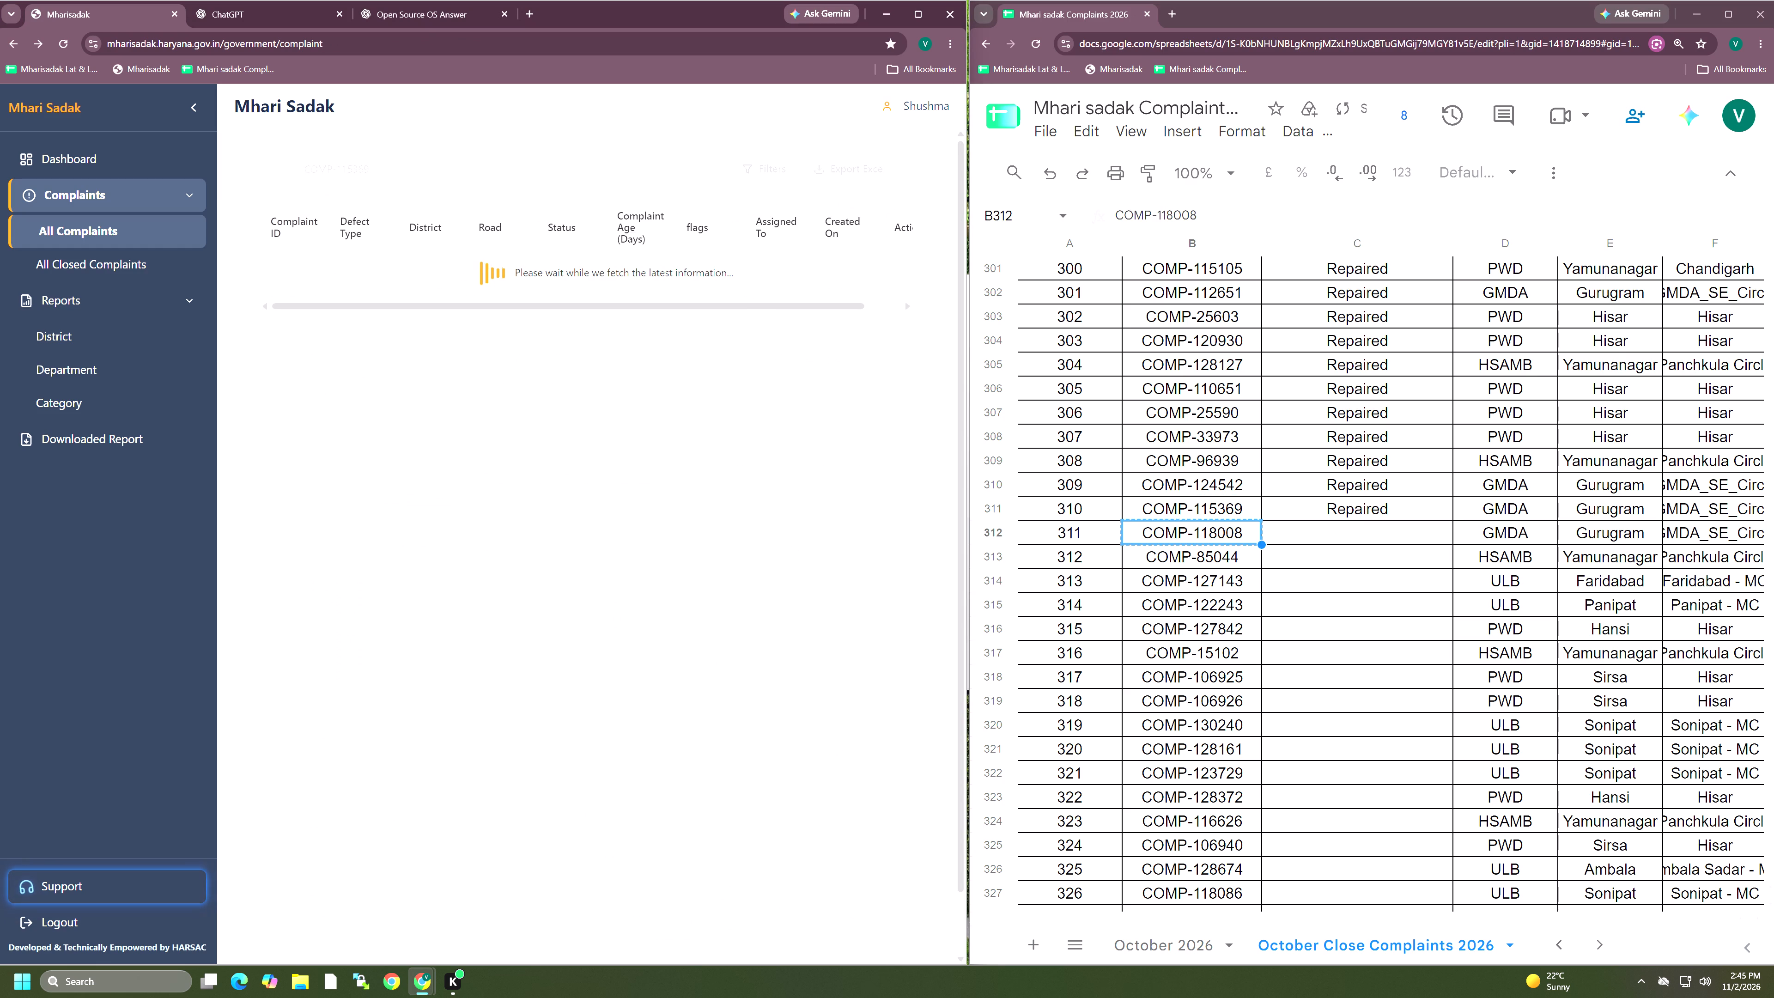
{"action": "left_click_drag", "start_coordinate": [373, 162], "coordinate": [277, 201]}
{"action": "key", "text": "ctrl+v"}
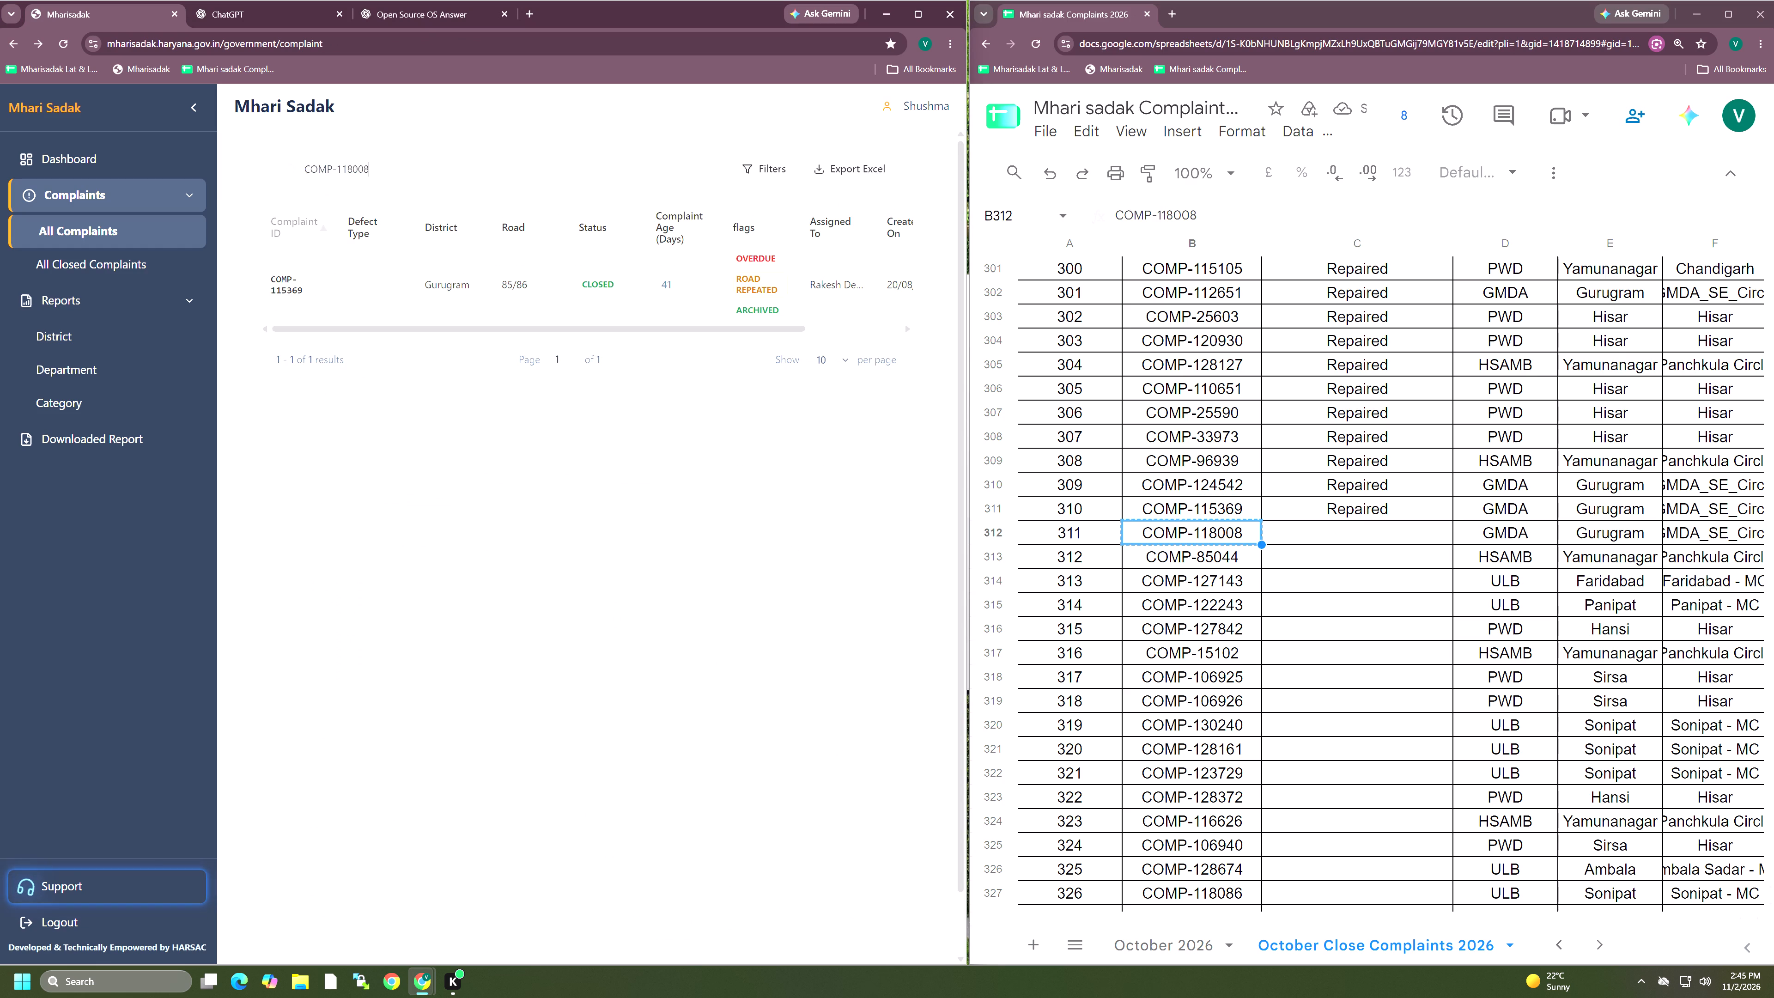
{"action": "left_click", "coordinate": [515, 274]}
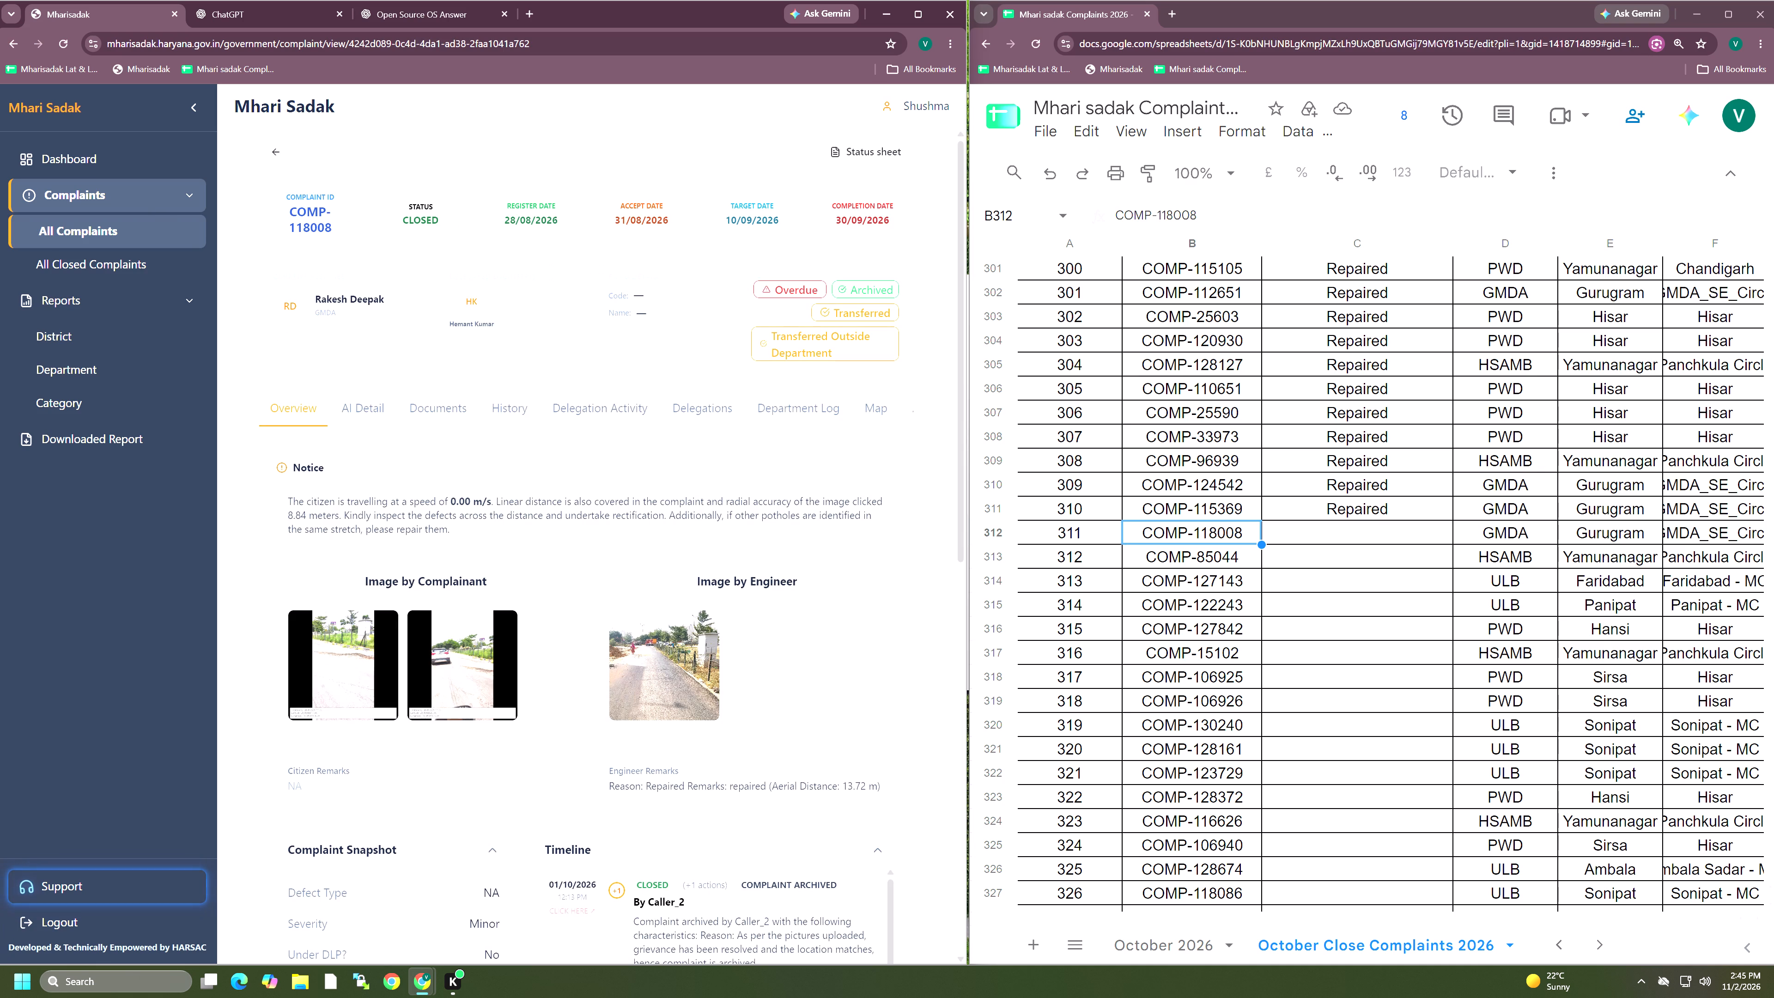
{"action": "scroll", "coordinate": [1363, 527], "scroll_direction": "down", "scroll_amount": 1}
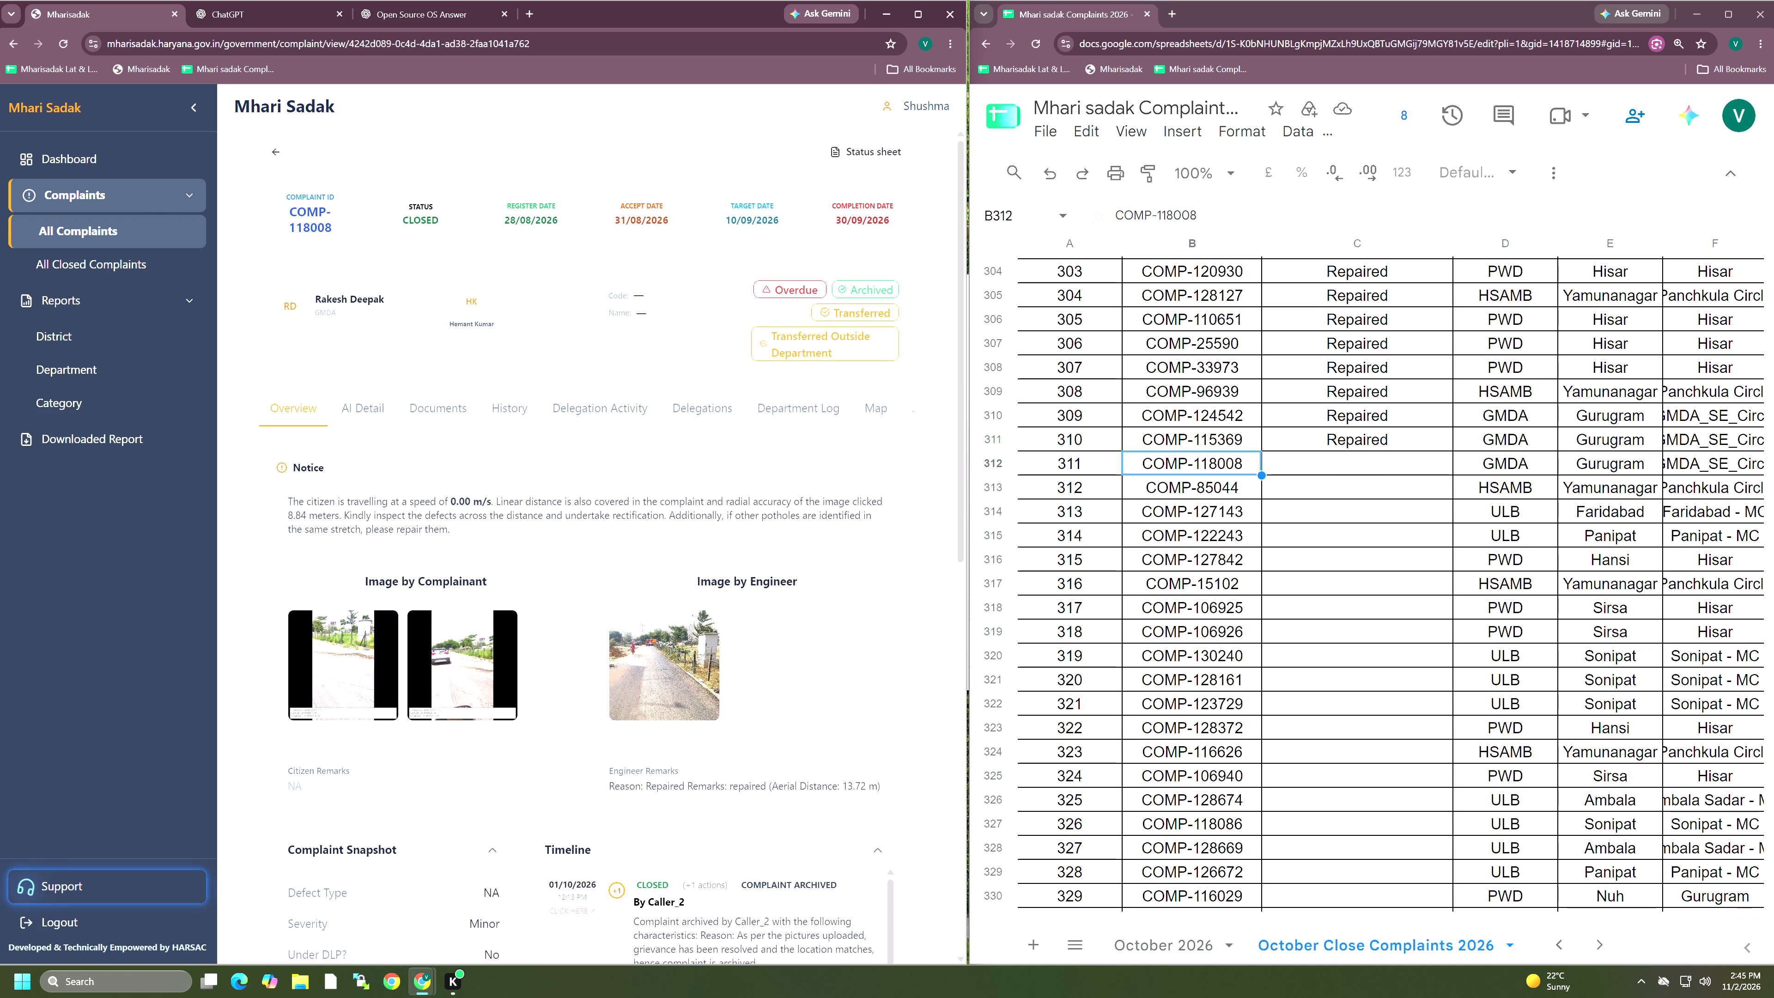
{"action": "left_click", "coordinate": [1340, 463]}
{"action": "key", "text": "ctrl+d"}
Look up COMP-85044 from the sheet in the Mhari Sadak complaints list, open its details, and record it as "Repaired" in column C.
{"action": "left_click", "coordinate": [1228, 491]}
{"action": "key", "text": "ctrl+c"}
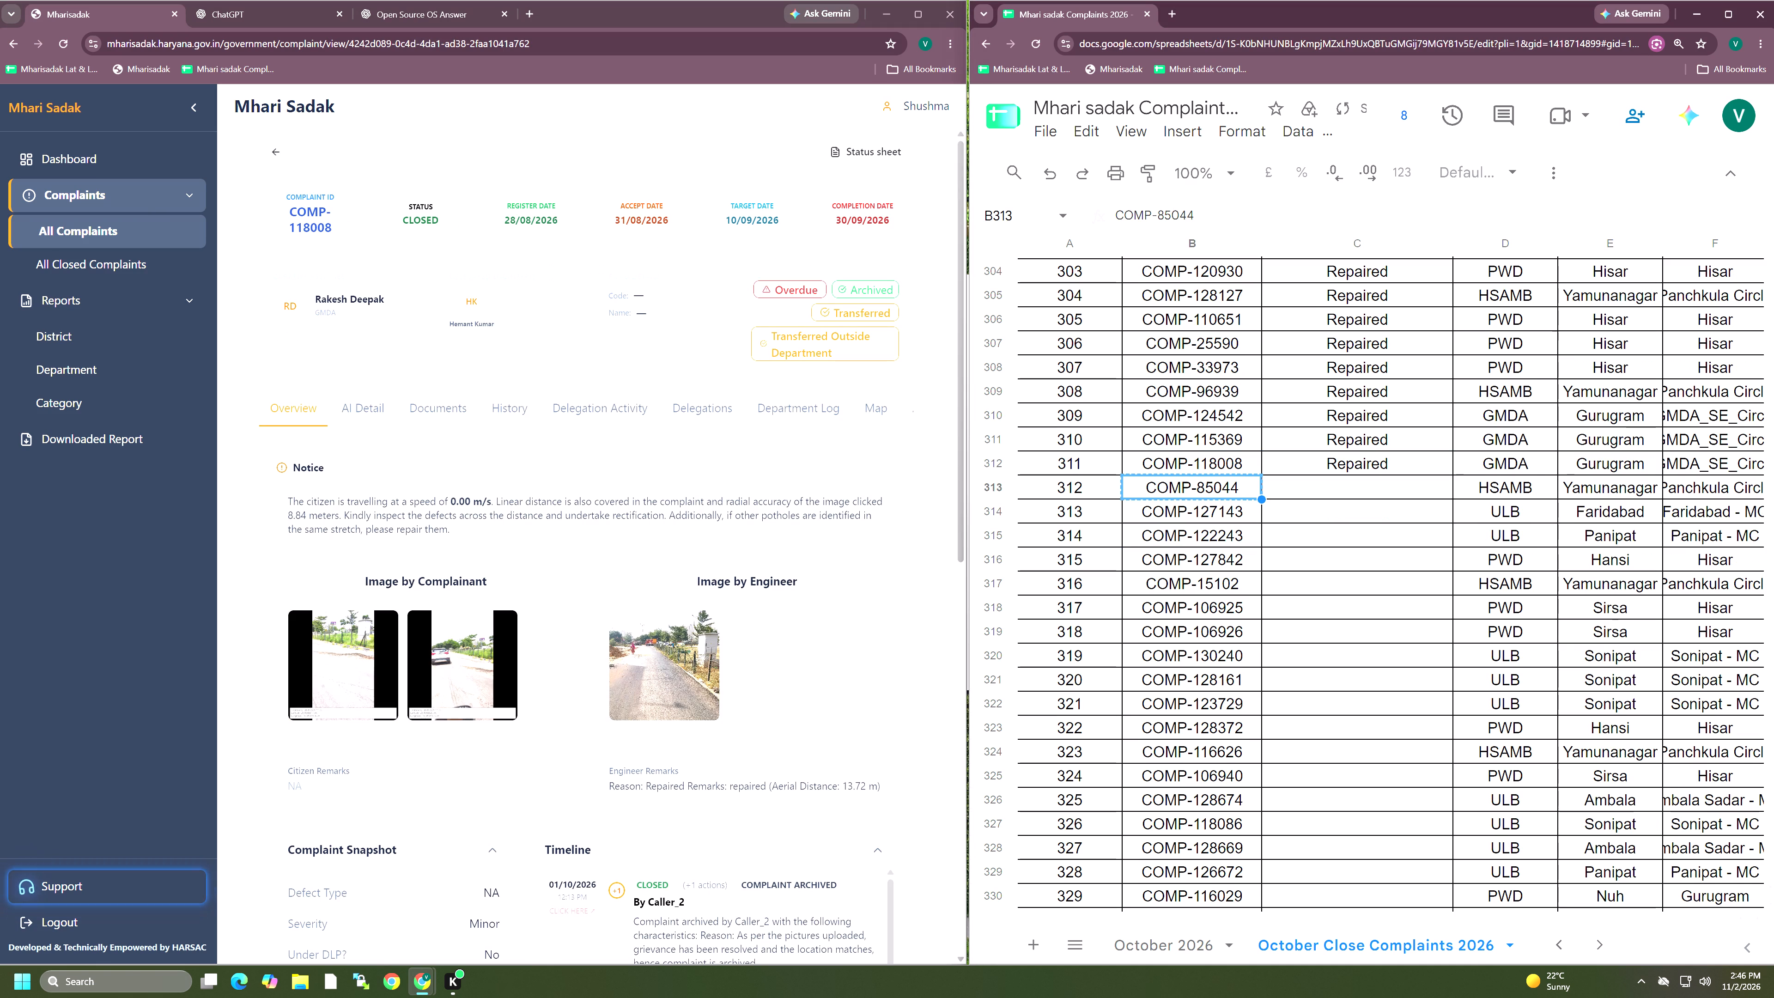
{"action": "left_click", "coordinate": [272, 150]}
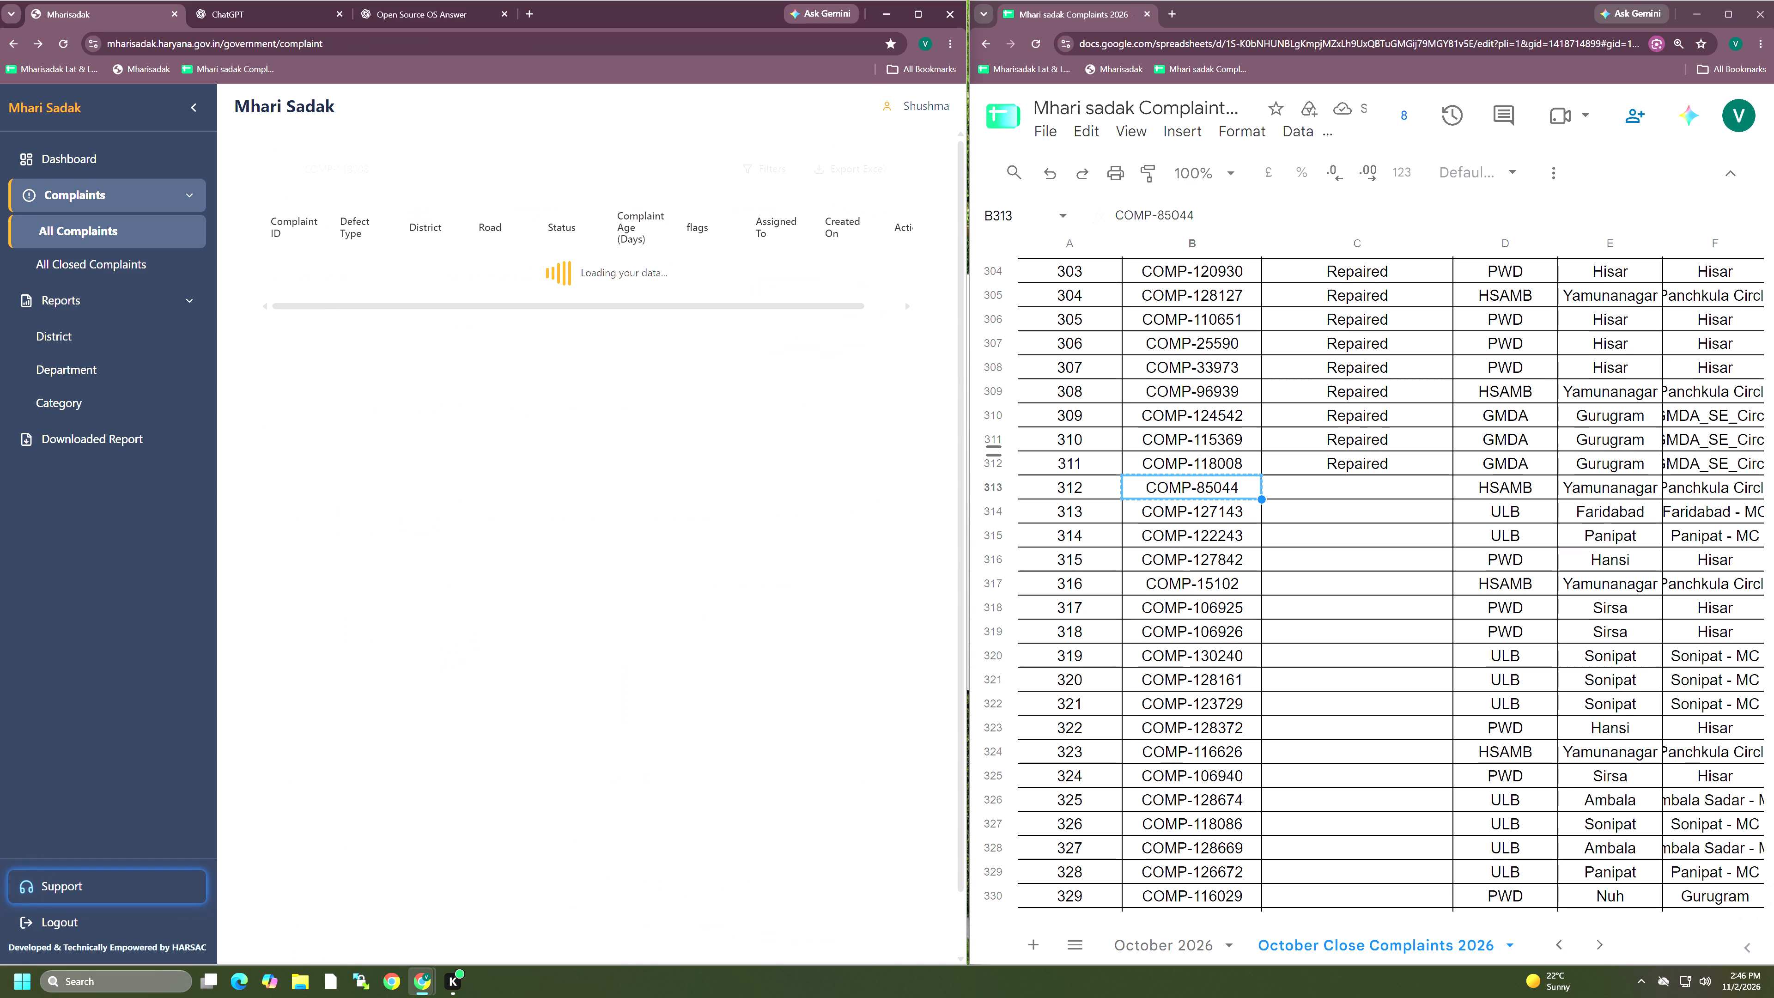
{"action": "left_click_drag", "start_coordinate": [380, 164], "coordinate": [289, 203]}
{"action": "key", "text": "ctrl+v"}
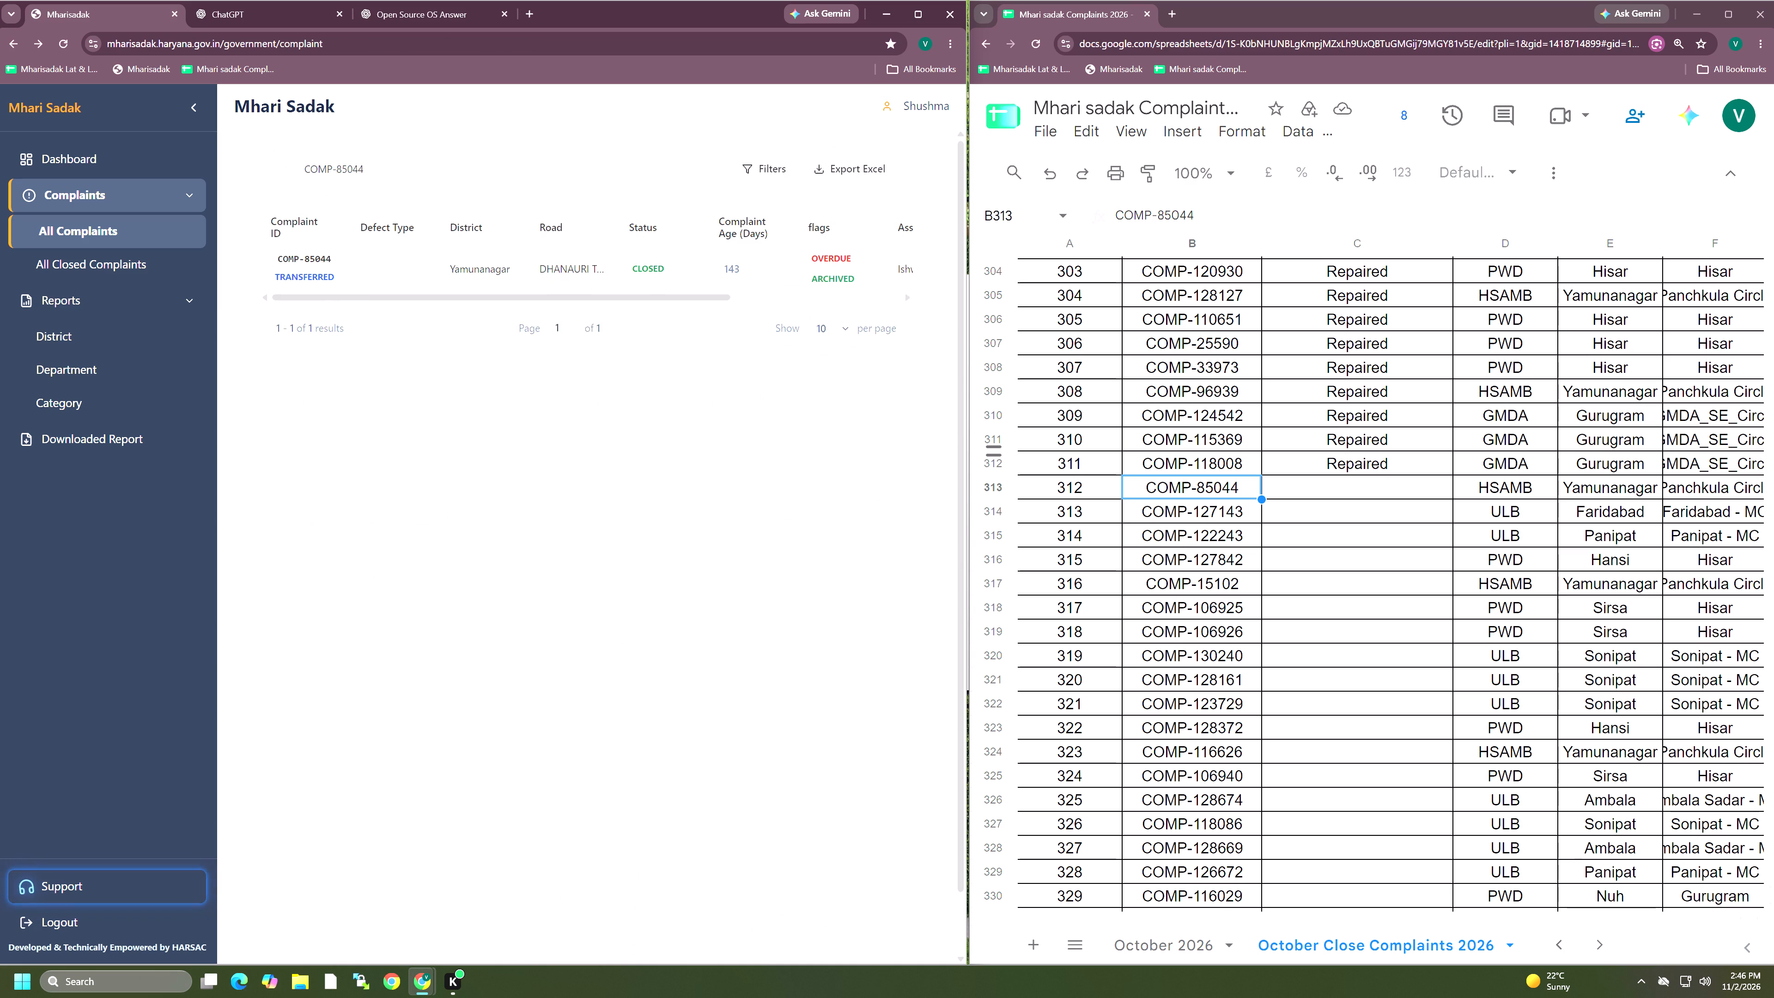
{"action": "left_click", "coordinate": [508, 270]}
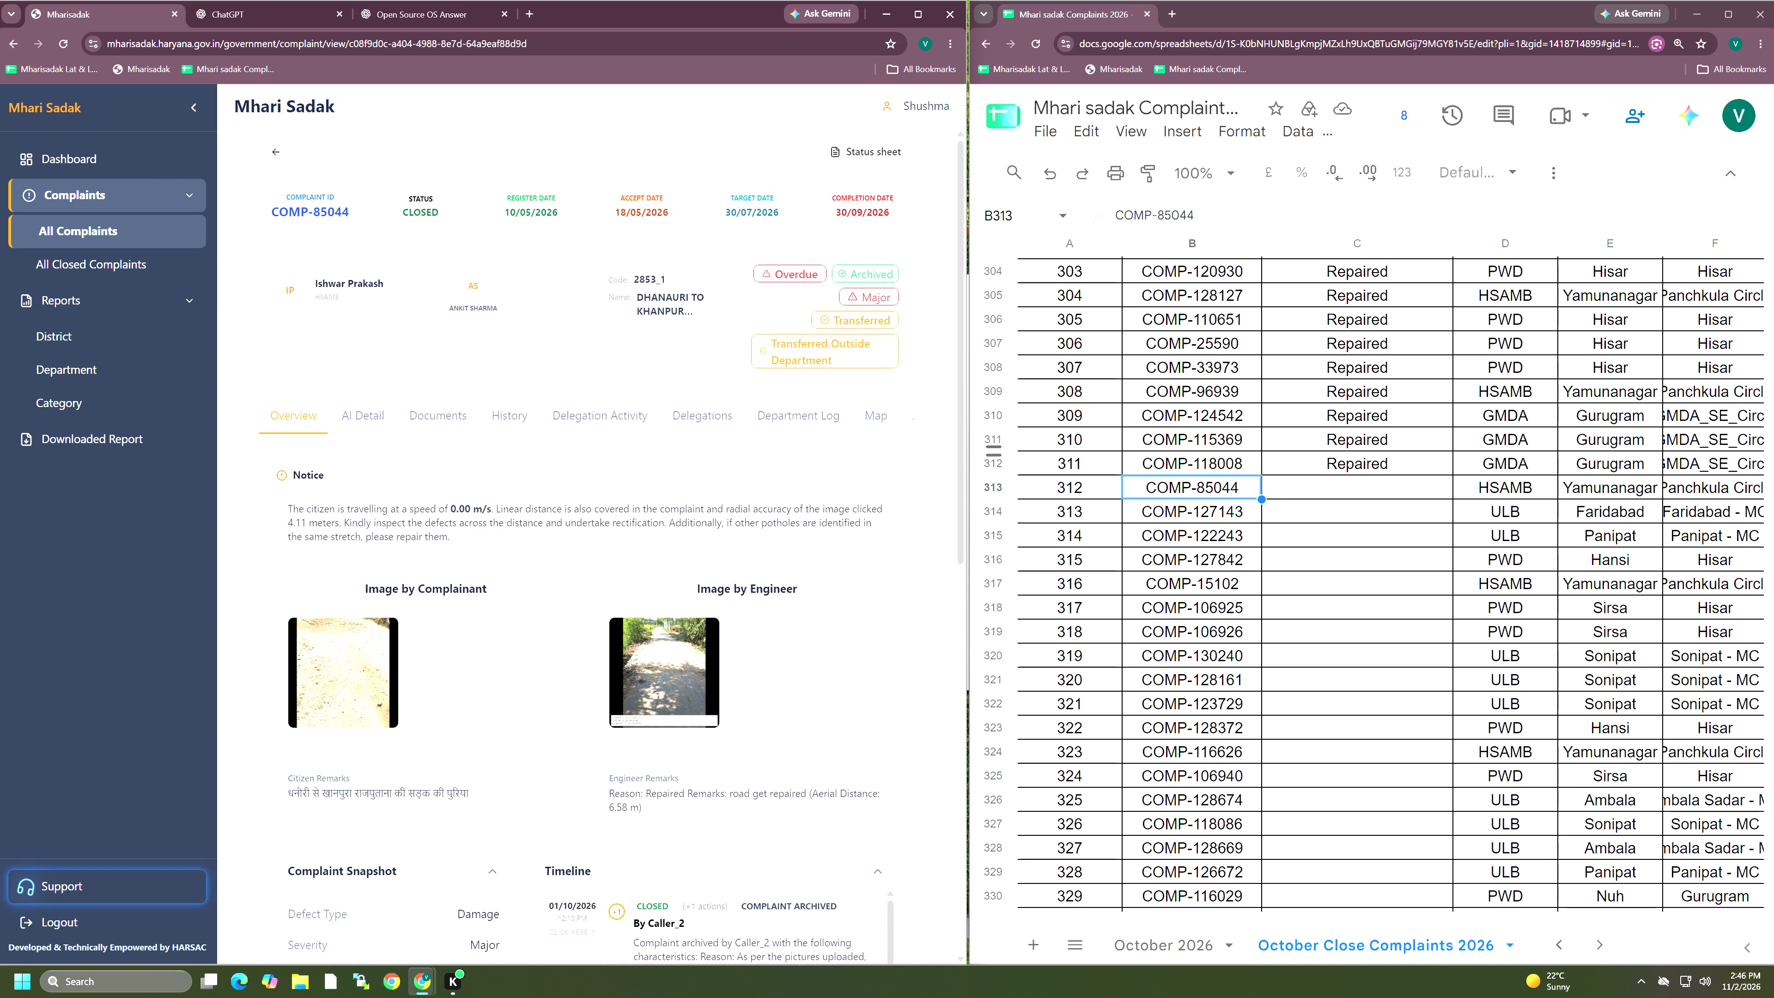
{"action": "left_click", "coordinate": [1347, 485]}
{"action": "key", "text": "ctrl+d"}
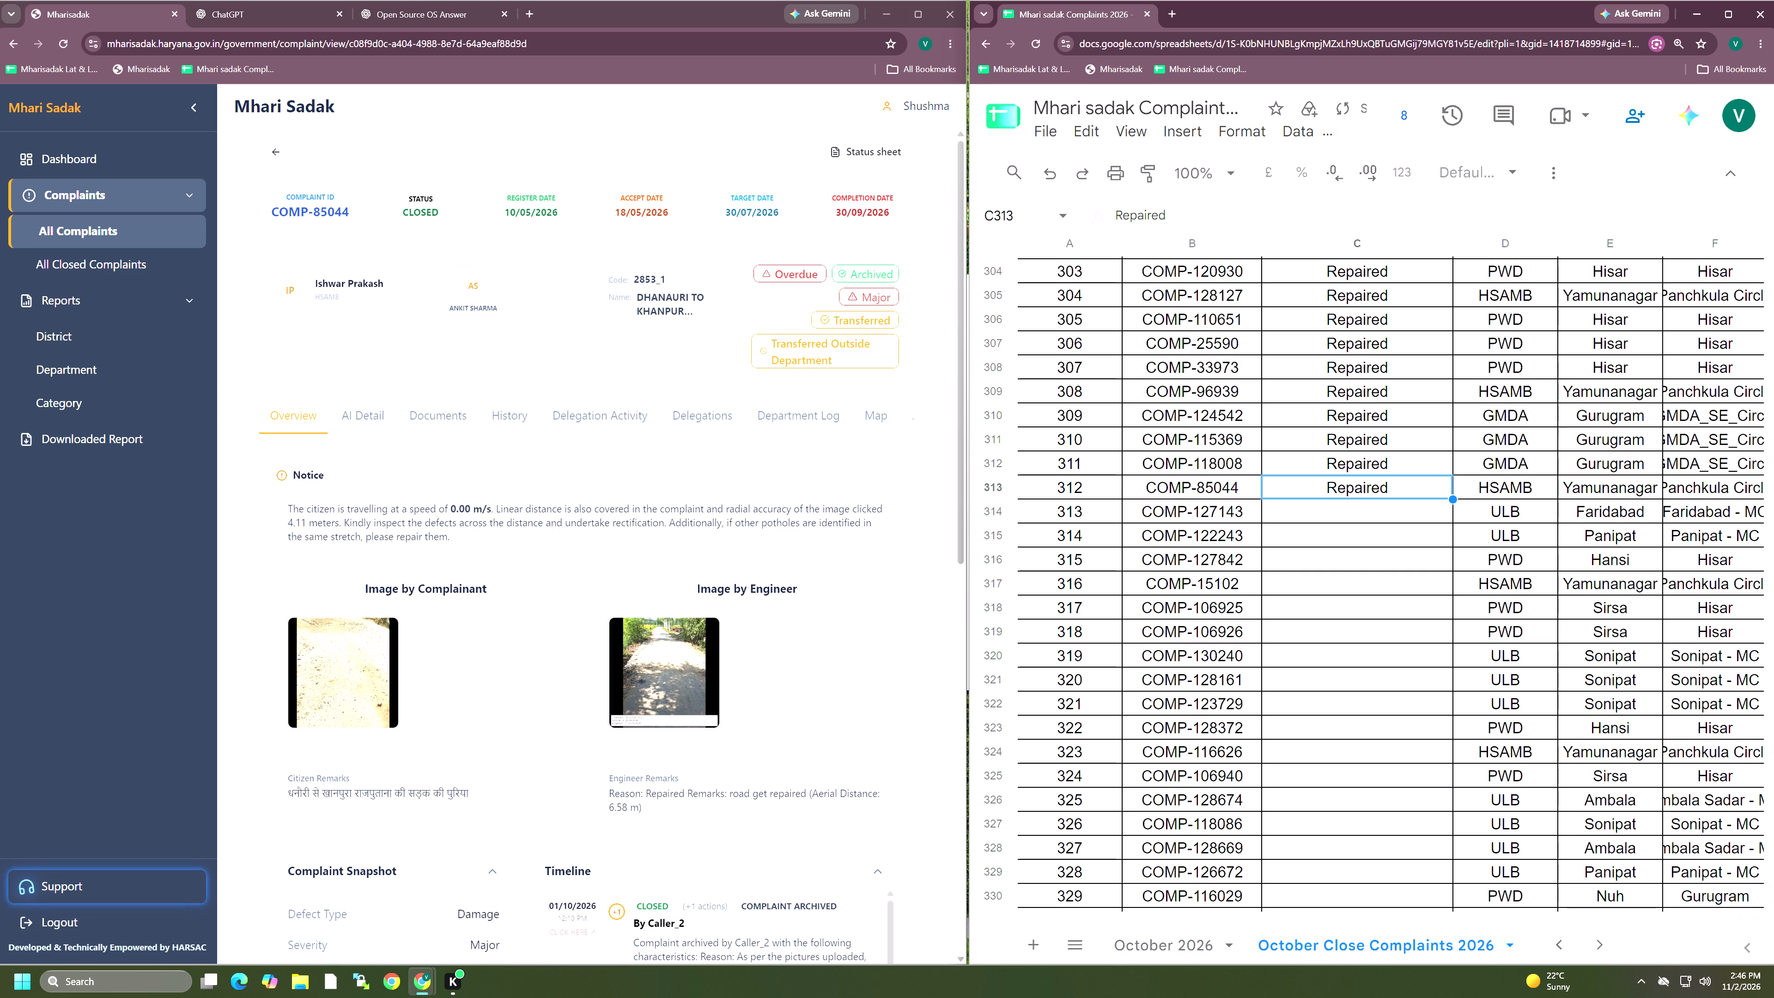
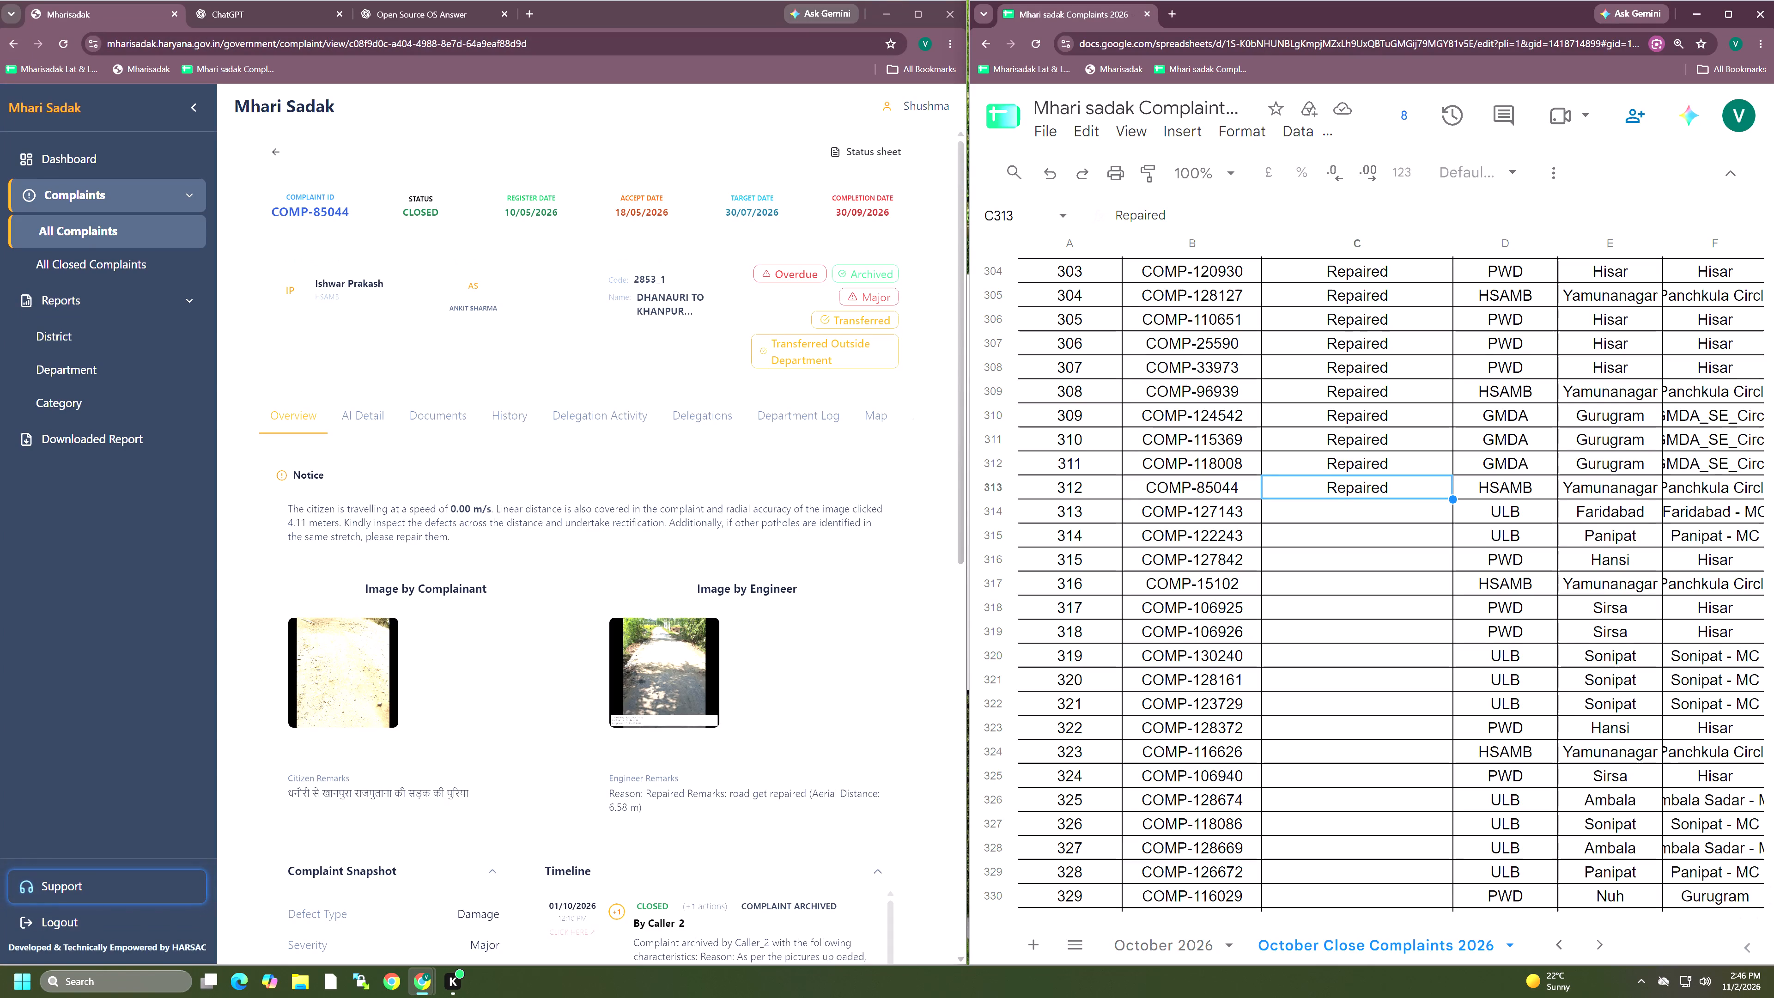
Enlarge the spreadsheet window, open the October 2026 sheet, and examine columns V to AA from around row 12070 down to the last entries.
{"action": "left_click", "coordinate": [1732, 22]}
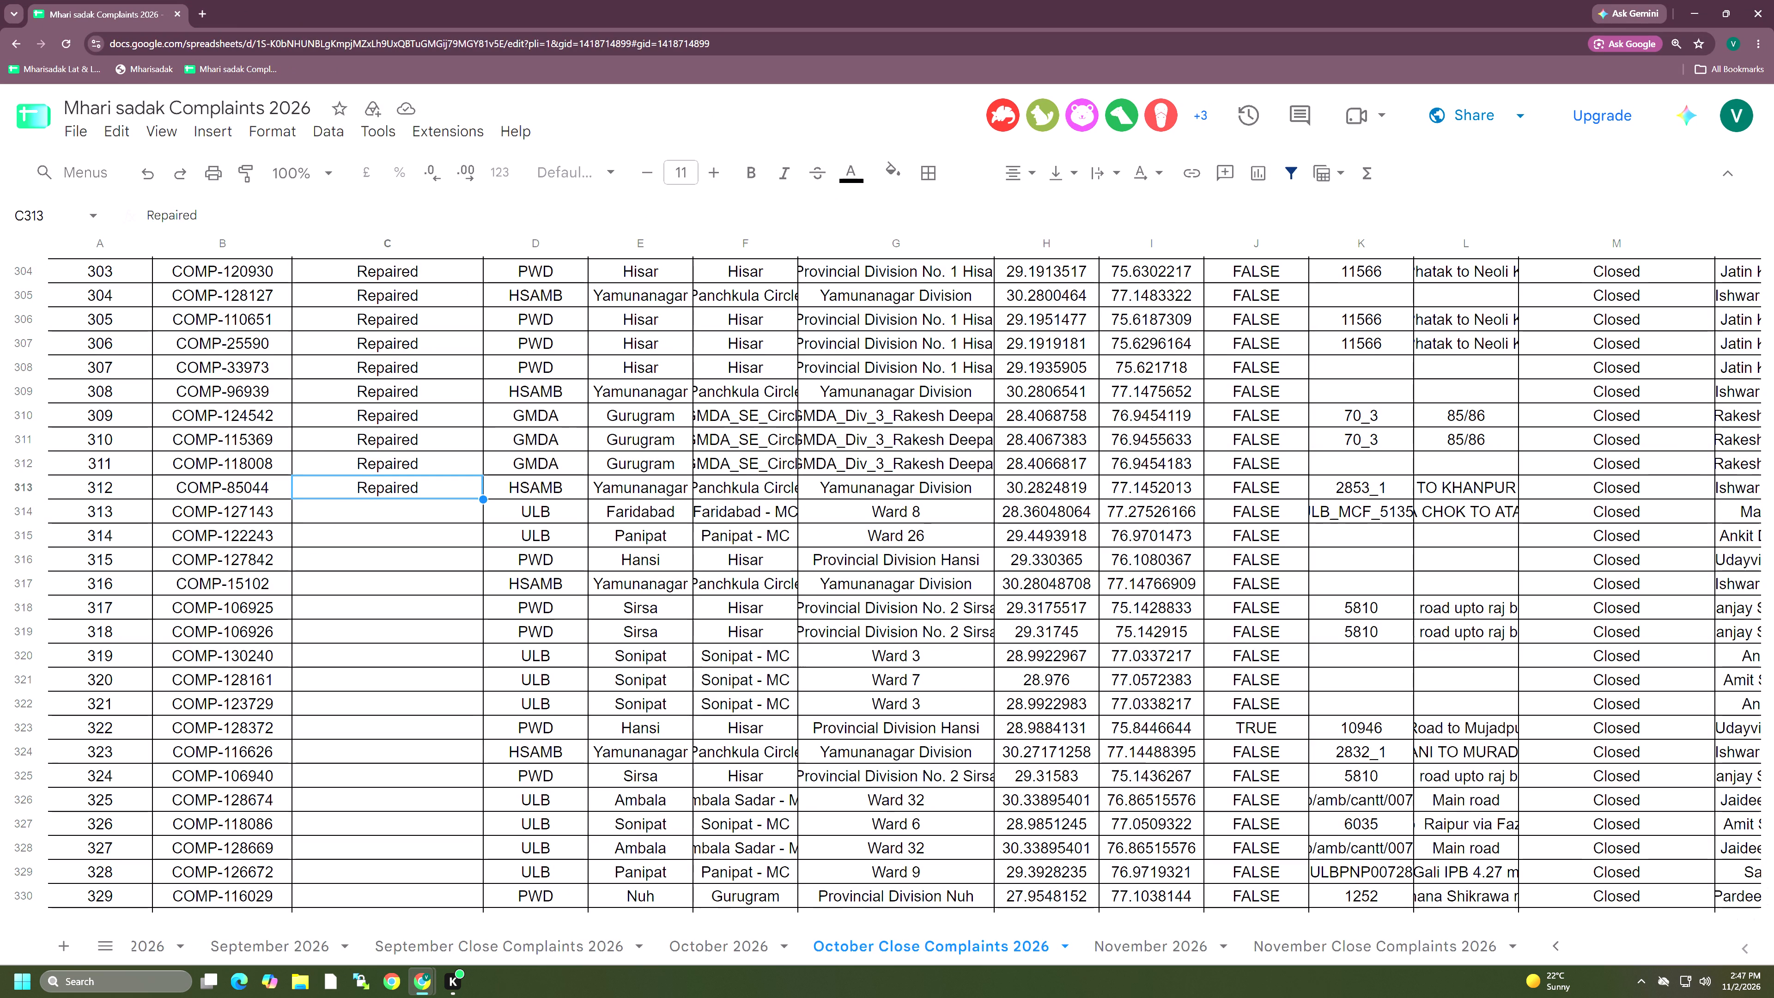
{"action": "left_click", "coordinate": [707, 943]}
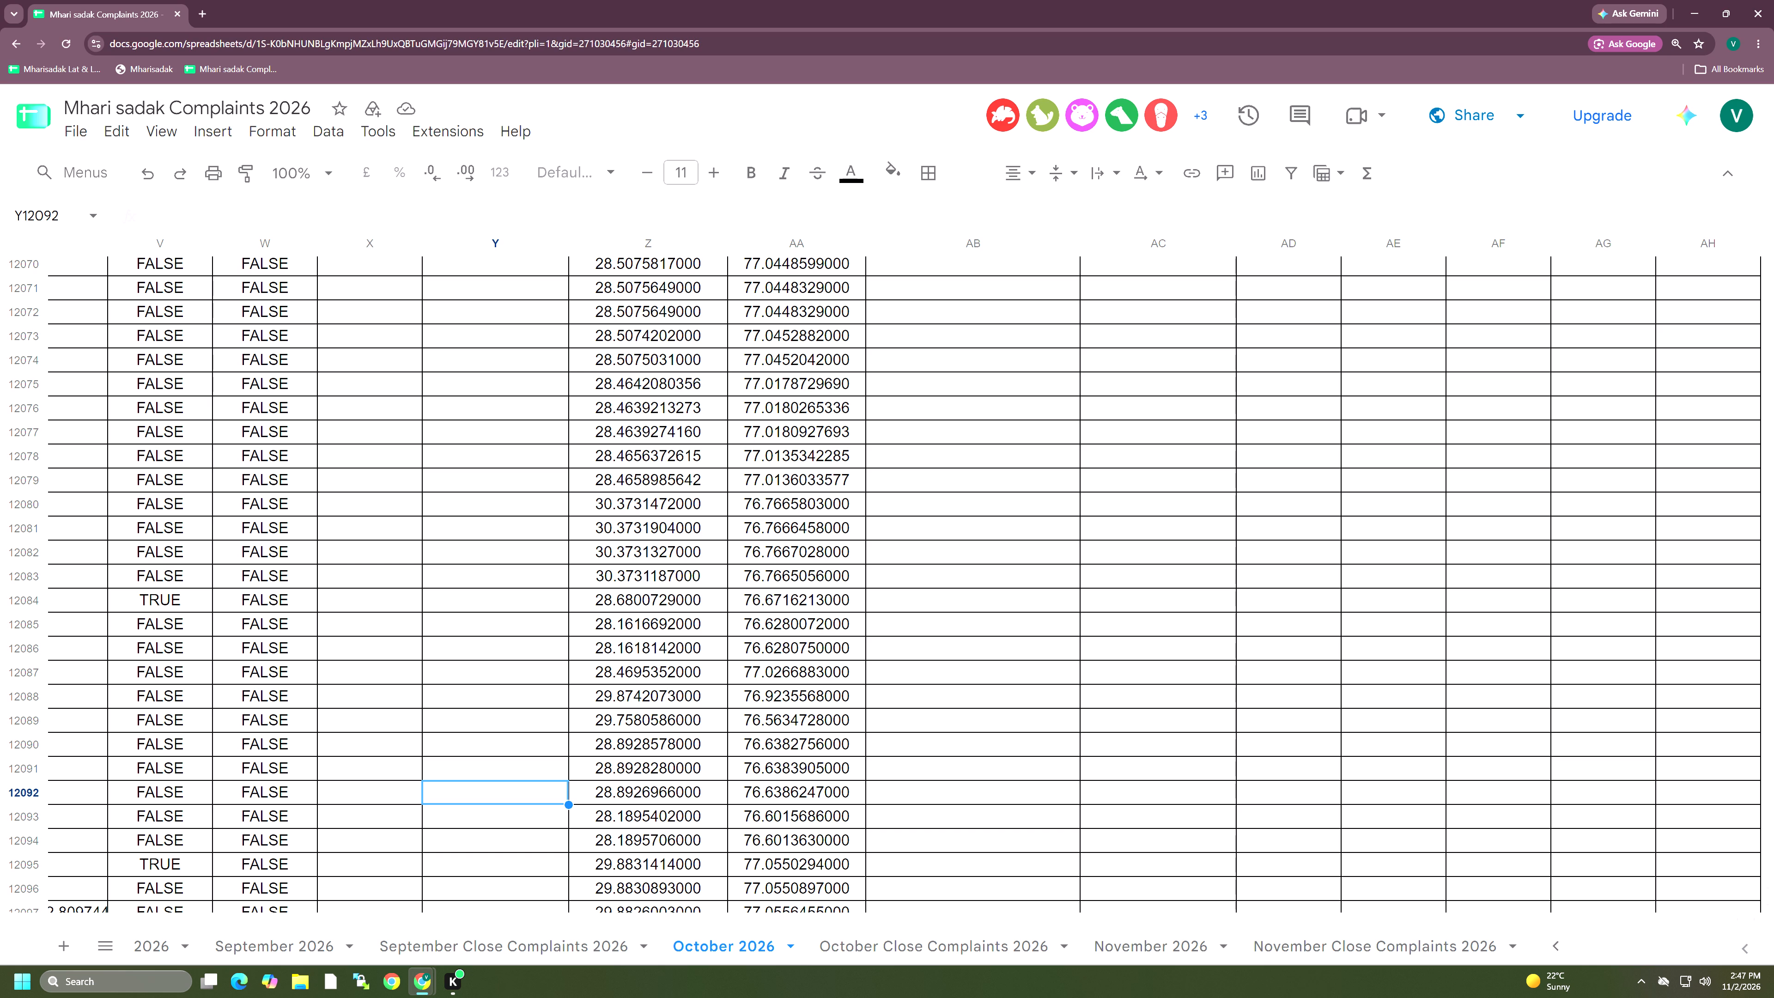
{"action": "triple_click", "coordinate": [1768, 835]}
{"action": "triple_click", "coordinate": [1768, 835]}
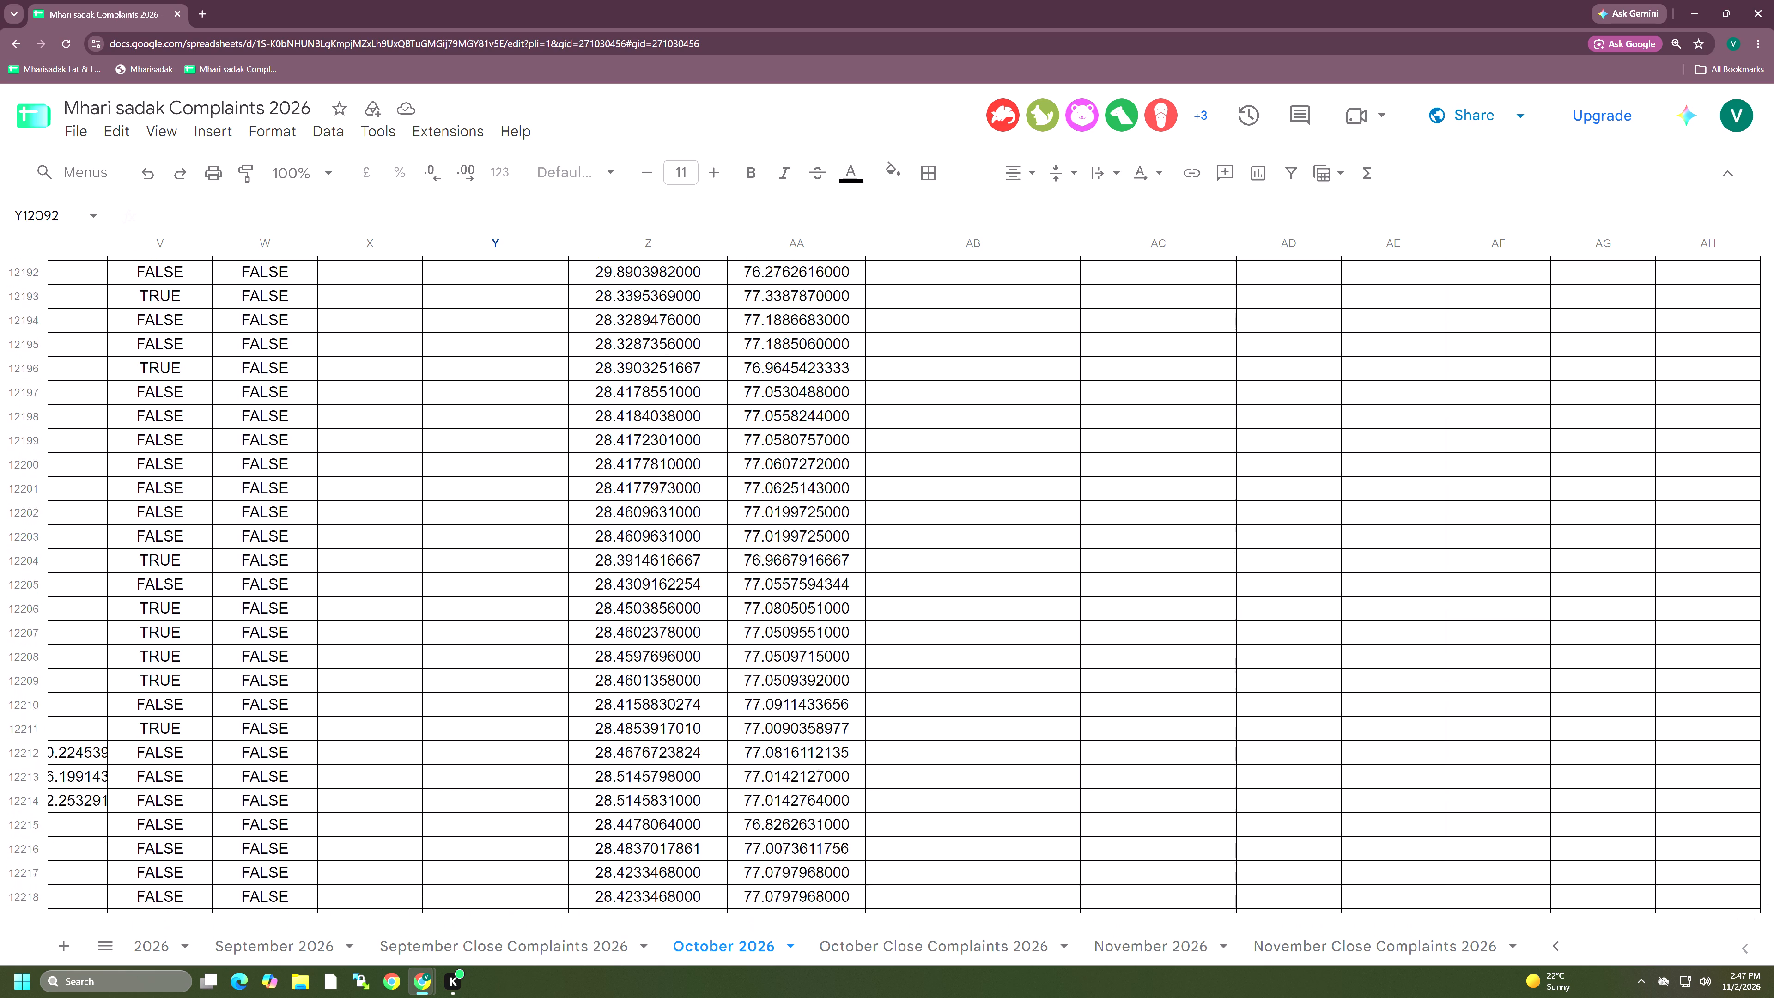
{"action": "triple_click", "coordinate": [1768, 835]}
{"action": "scroll", "coordinate": [1136, 678], "scroll_direction": "up", "scroll_amount": 3}
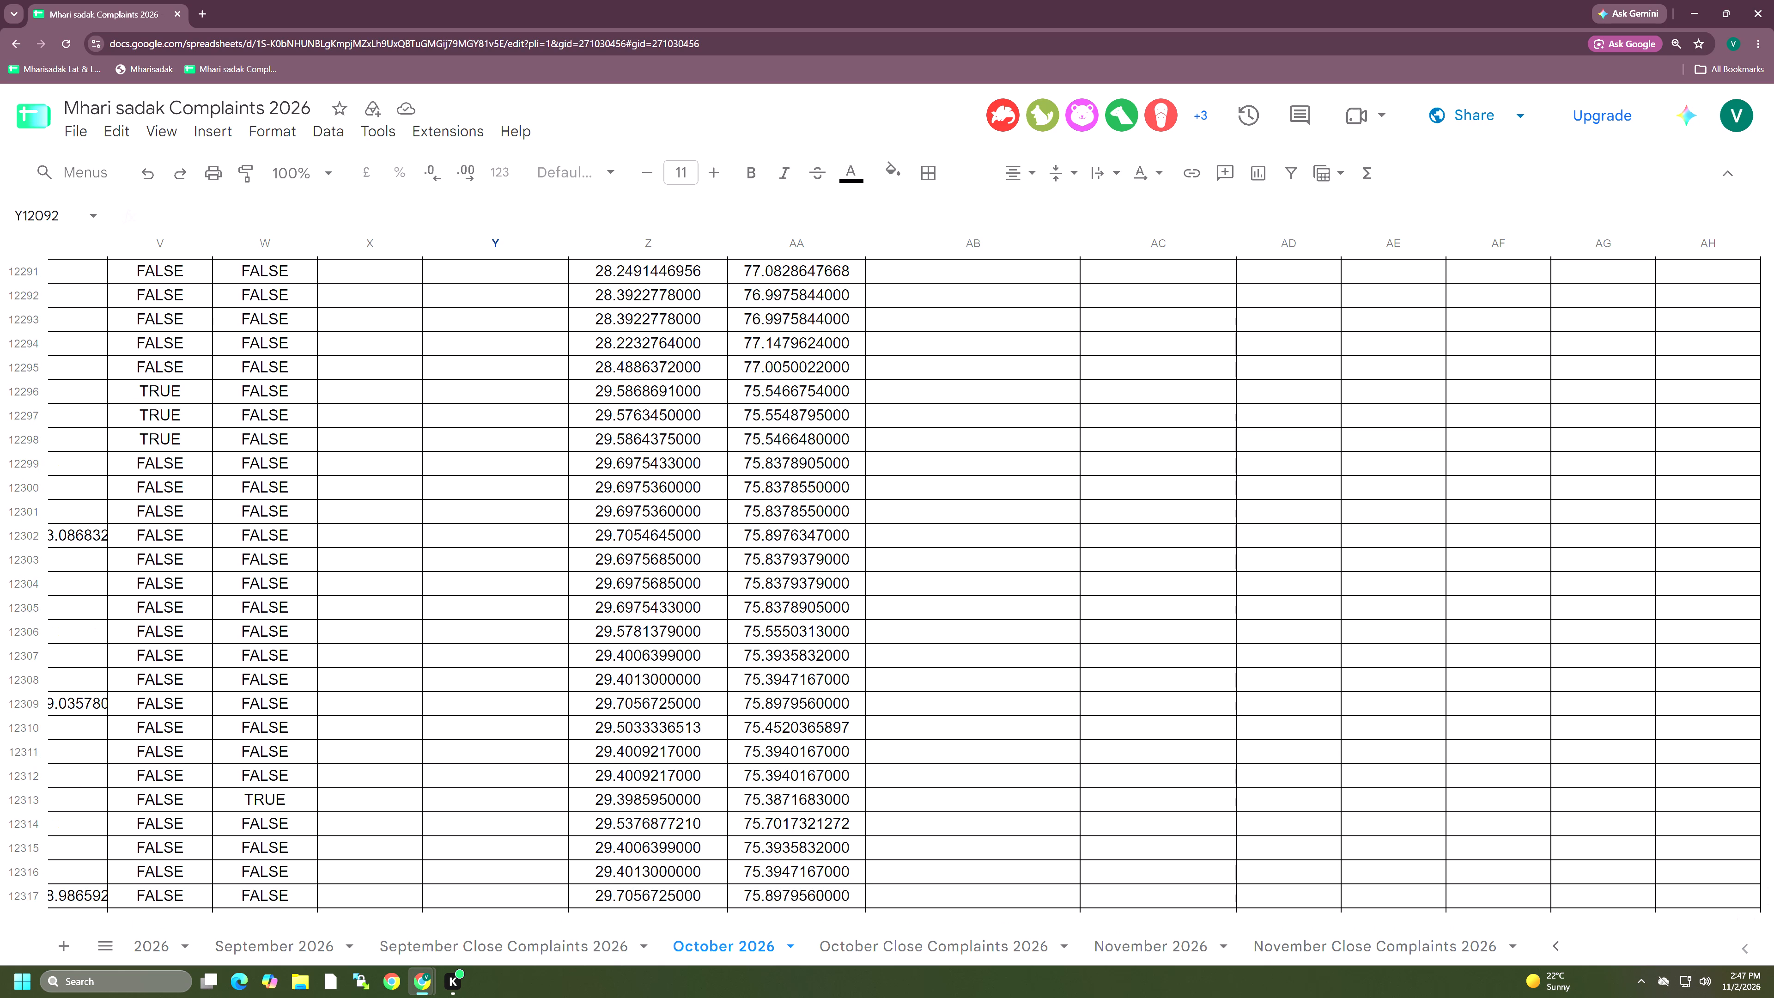
{"action": "triple_click", "coordinate": [1766, 863]}
{"action": "triple_click", "coordinate": [1766, 863]}
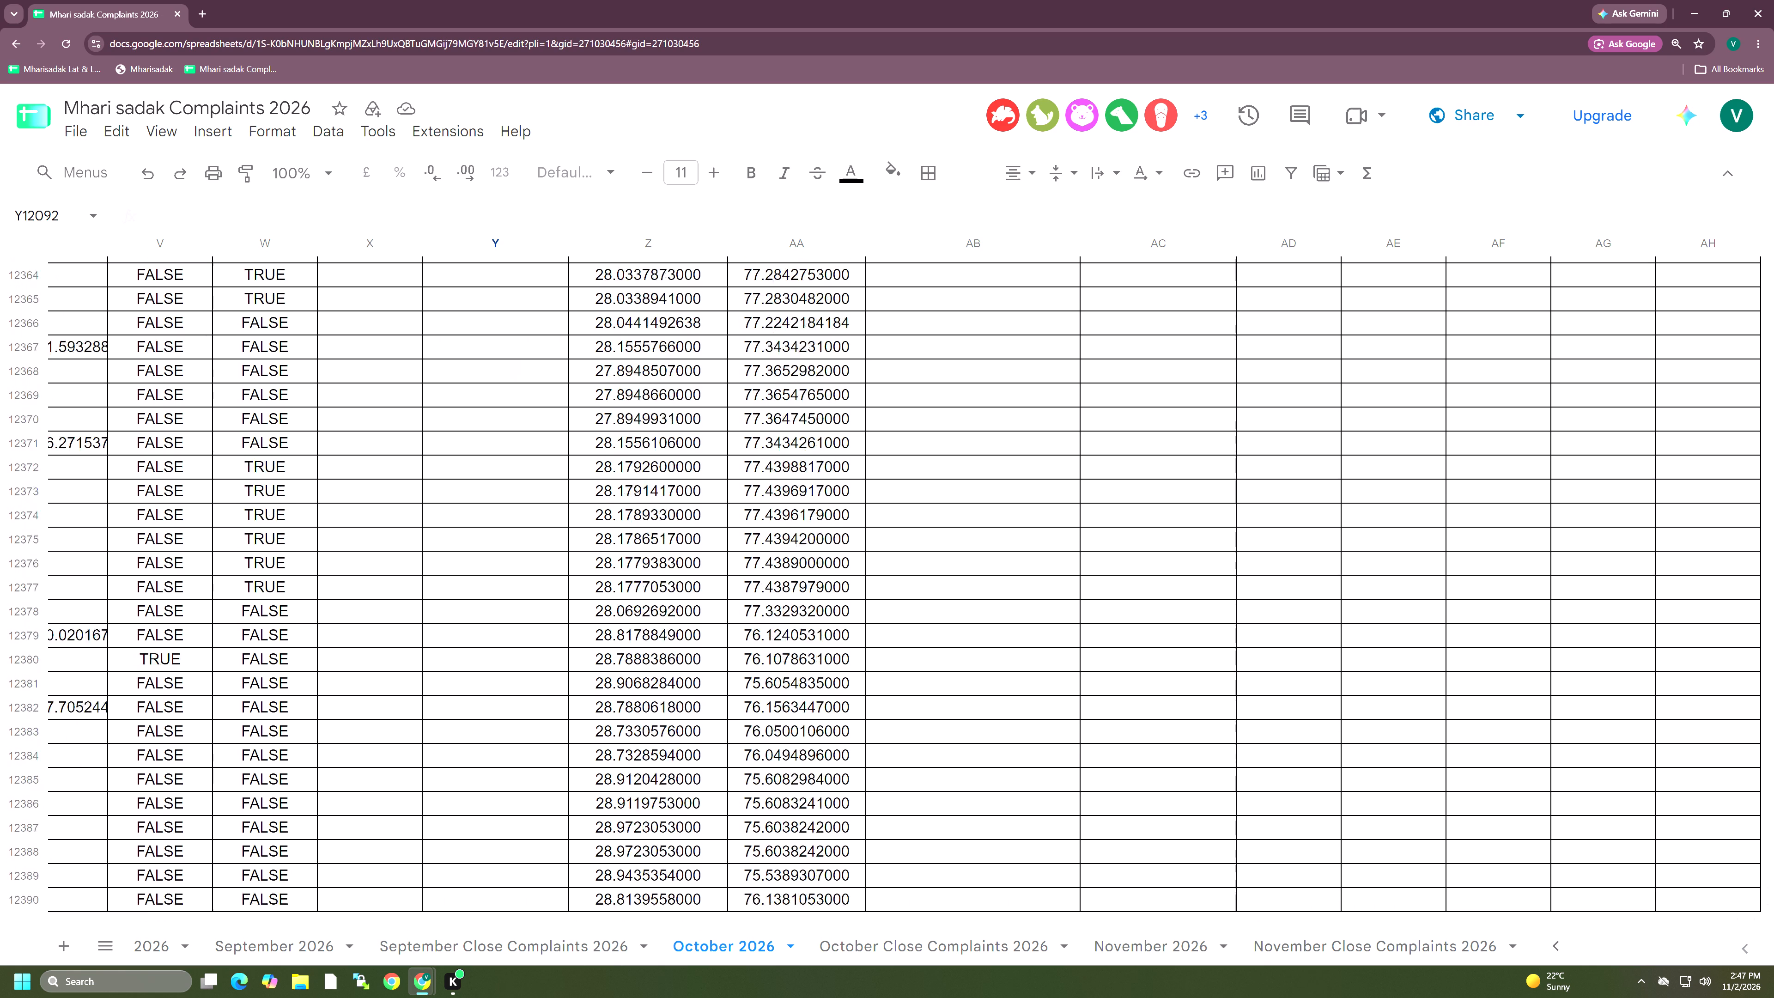
{"action": "double_click", "coordinate": [1766, 863]}
{"action": "left_click", "coordinate": [1766, 863]}
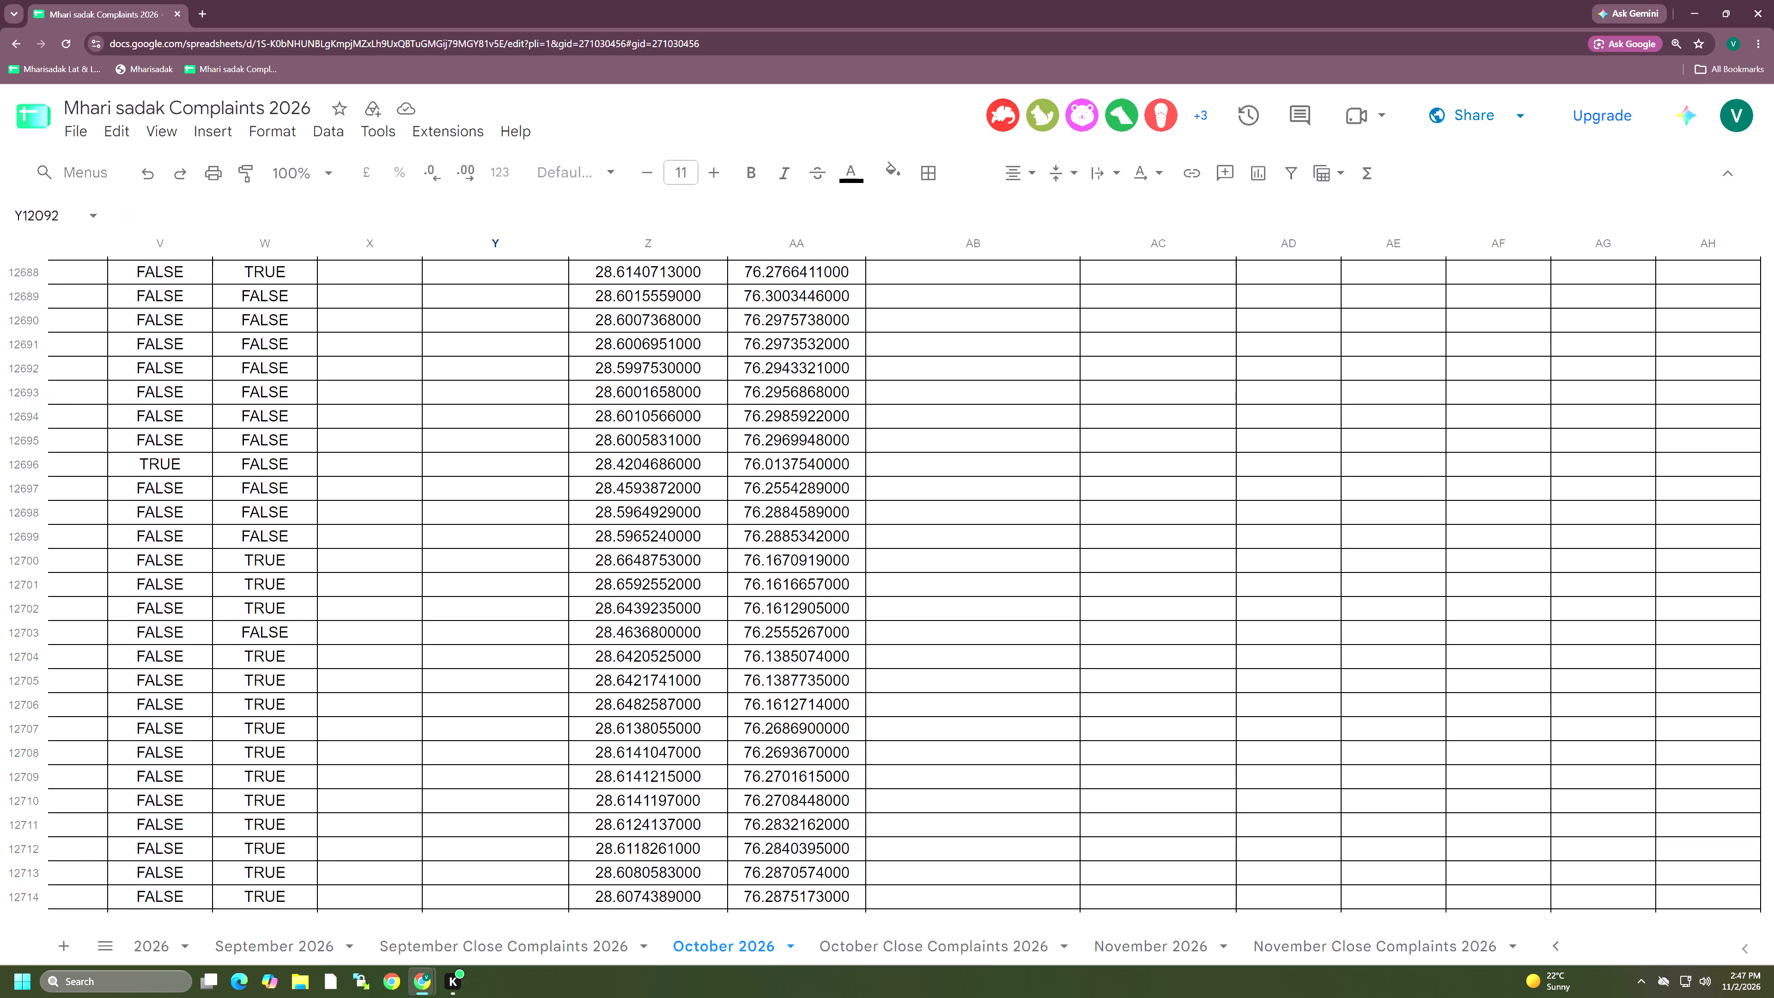
{"action": "double_click", "coordinate": [1766, 863]}
{"action": "triple_click", "coordinate": [1766, 863]}
{"action": "triple_click", "coordinate": [1766, 863]}
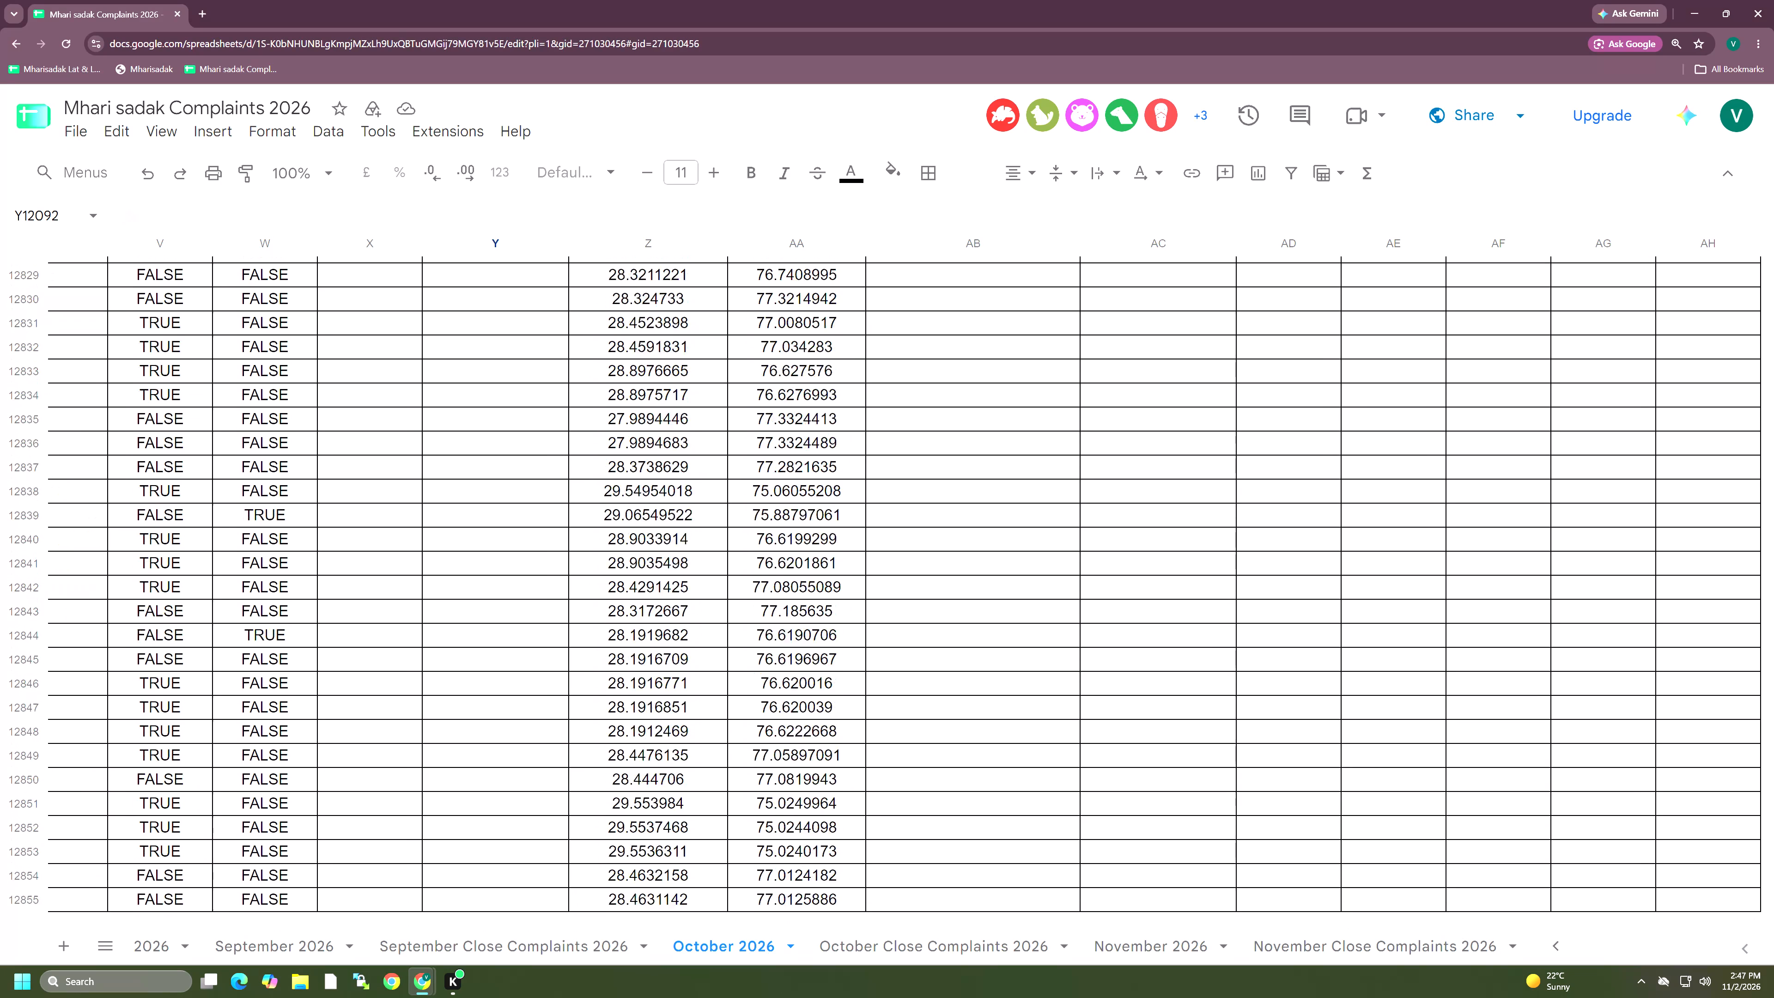
{"action": "left_click", "coordinate": [1766, 863]}
{"action": "scroll", "coordinate": [1245, 670], "scroll_direction": "up", "scroll_amount": 4}
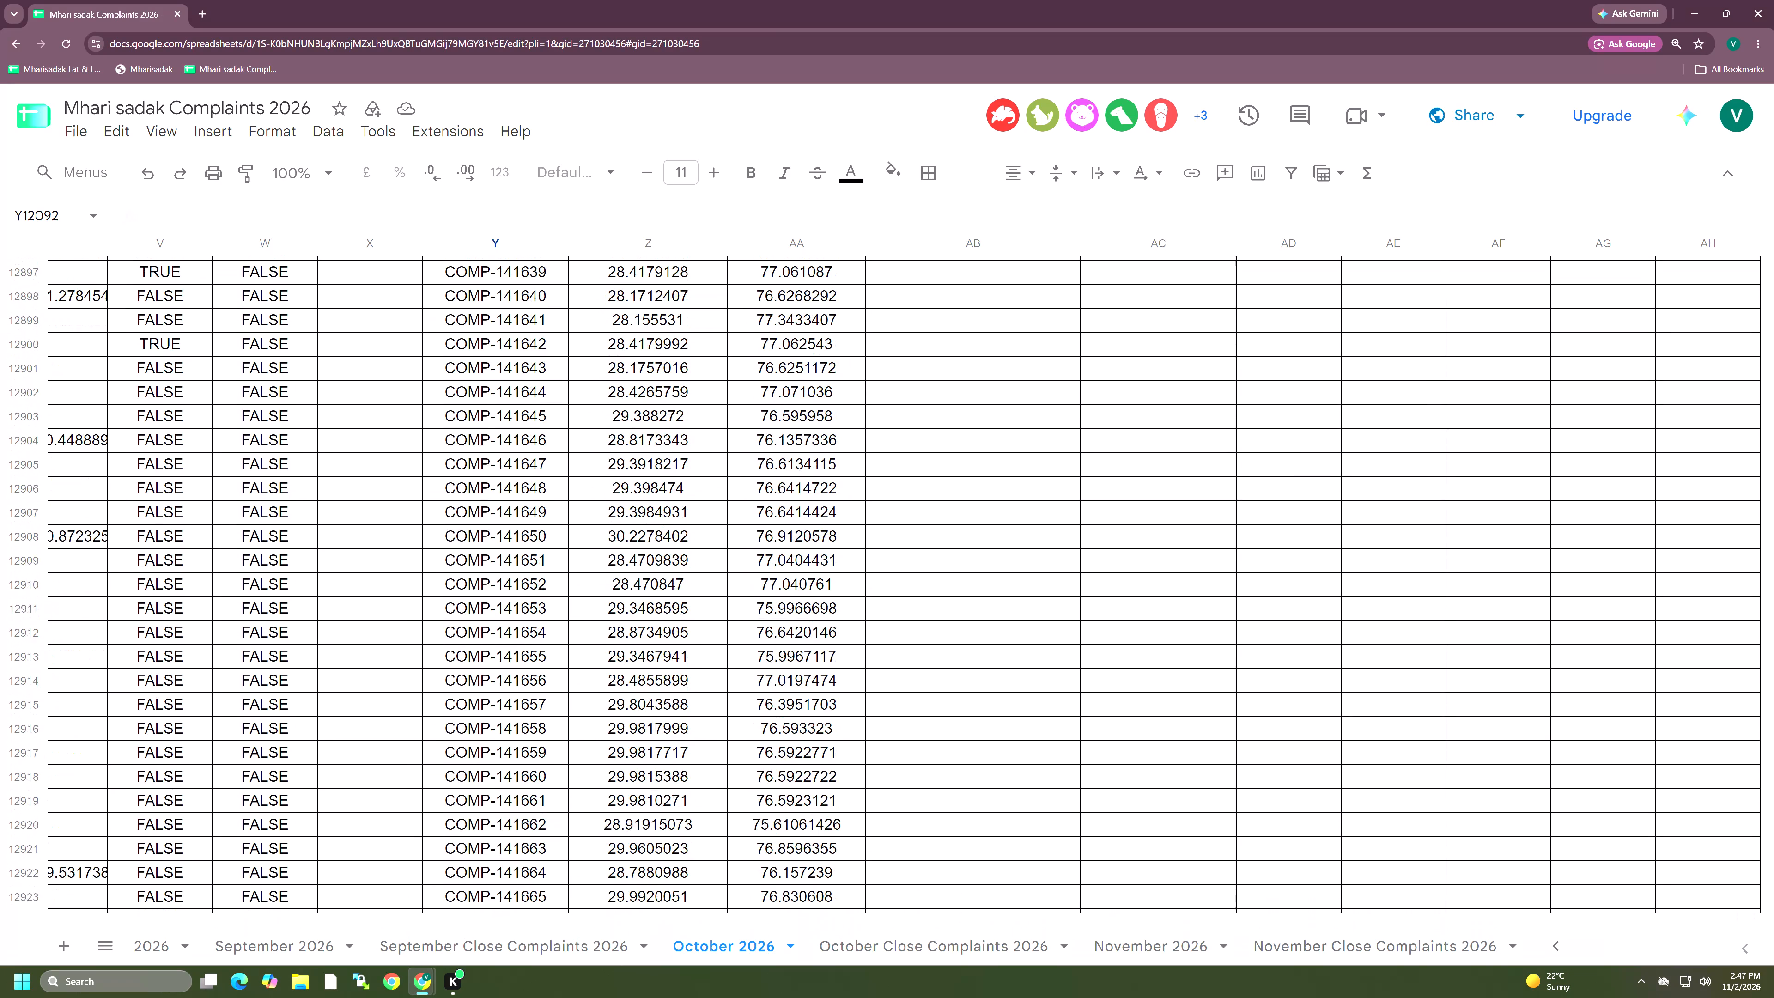
{"action": "scroll", "coordinate": [1245, 670], "scroll_direction": "up", "scroll_amount": 4}
{"action": "scroll", "coordinate": [1245, 670], "scroll_direction": "down", "scroll_amount": 18}
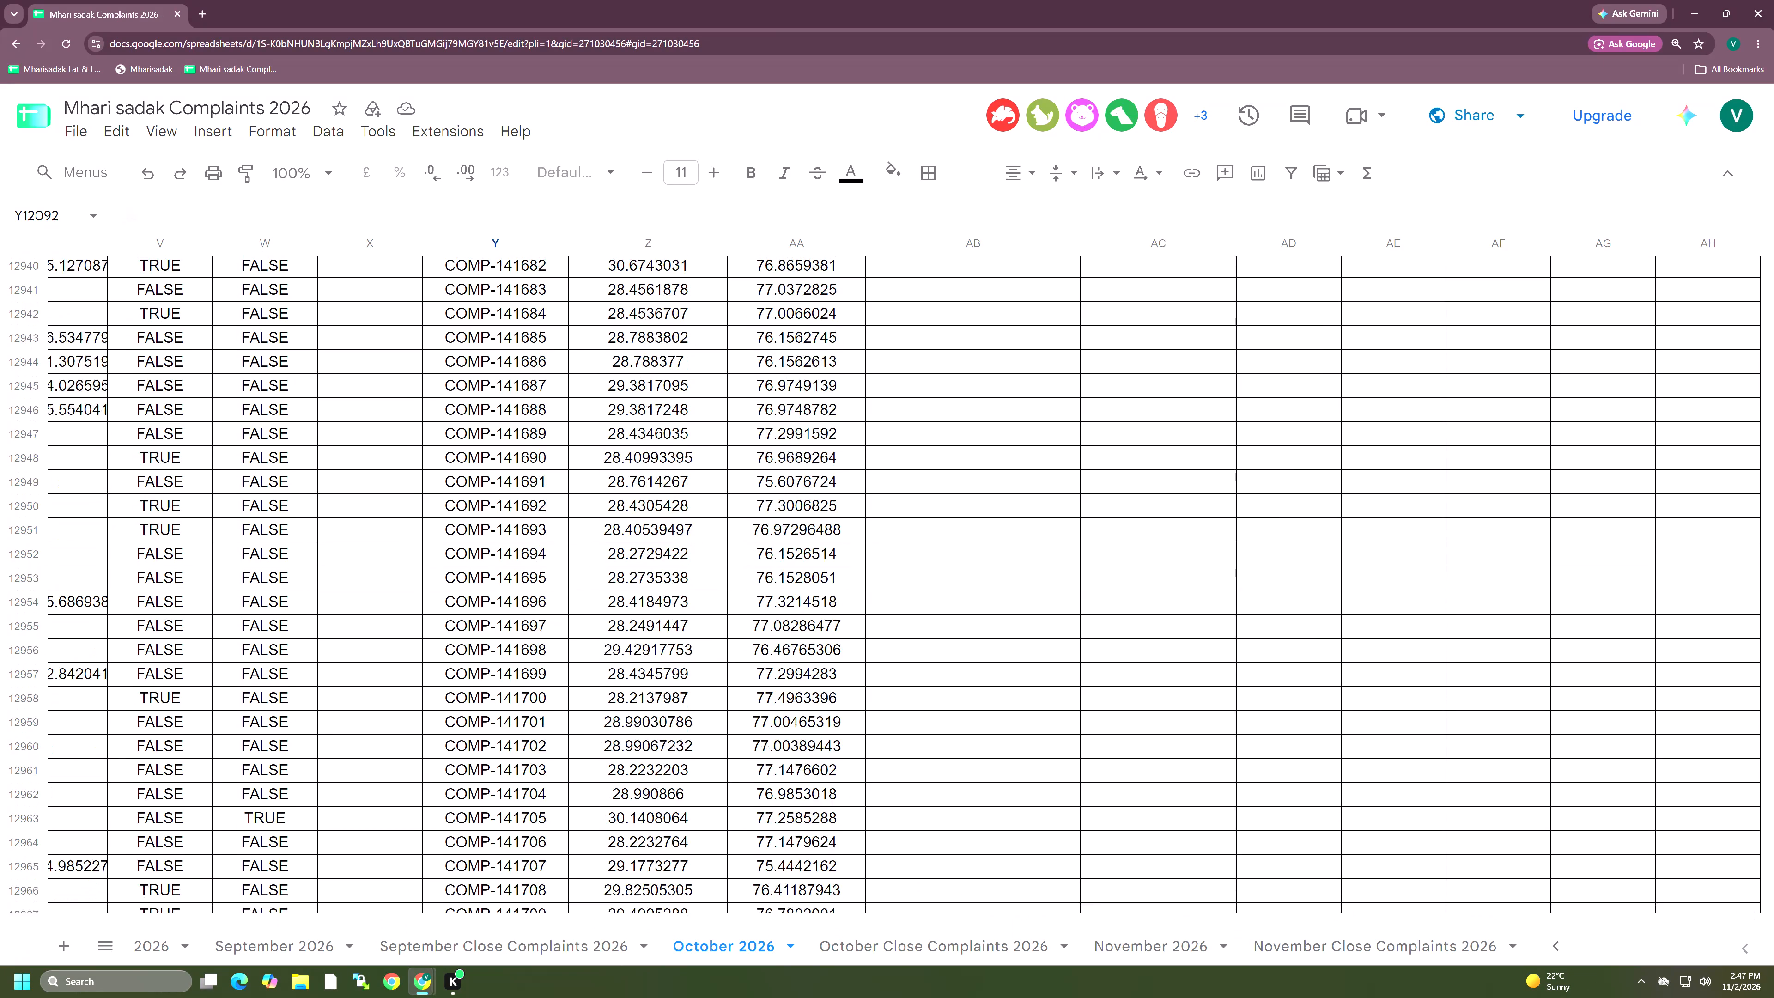
{"action": "scroll", "coordinate": [1243, 669], "scroll_direction": "down", "scroll_amount": 20}
{"action": "scroll", "coordinate": [1243, 669], "scroll_direction": "down", "scroll_amount": 20}
{"action": "scroll", "coordinate": [1243, 669], "scroll_direction": "down", "scroll_amount": 9}
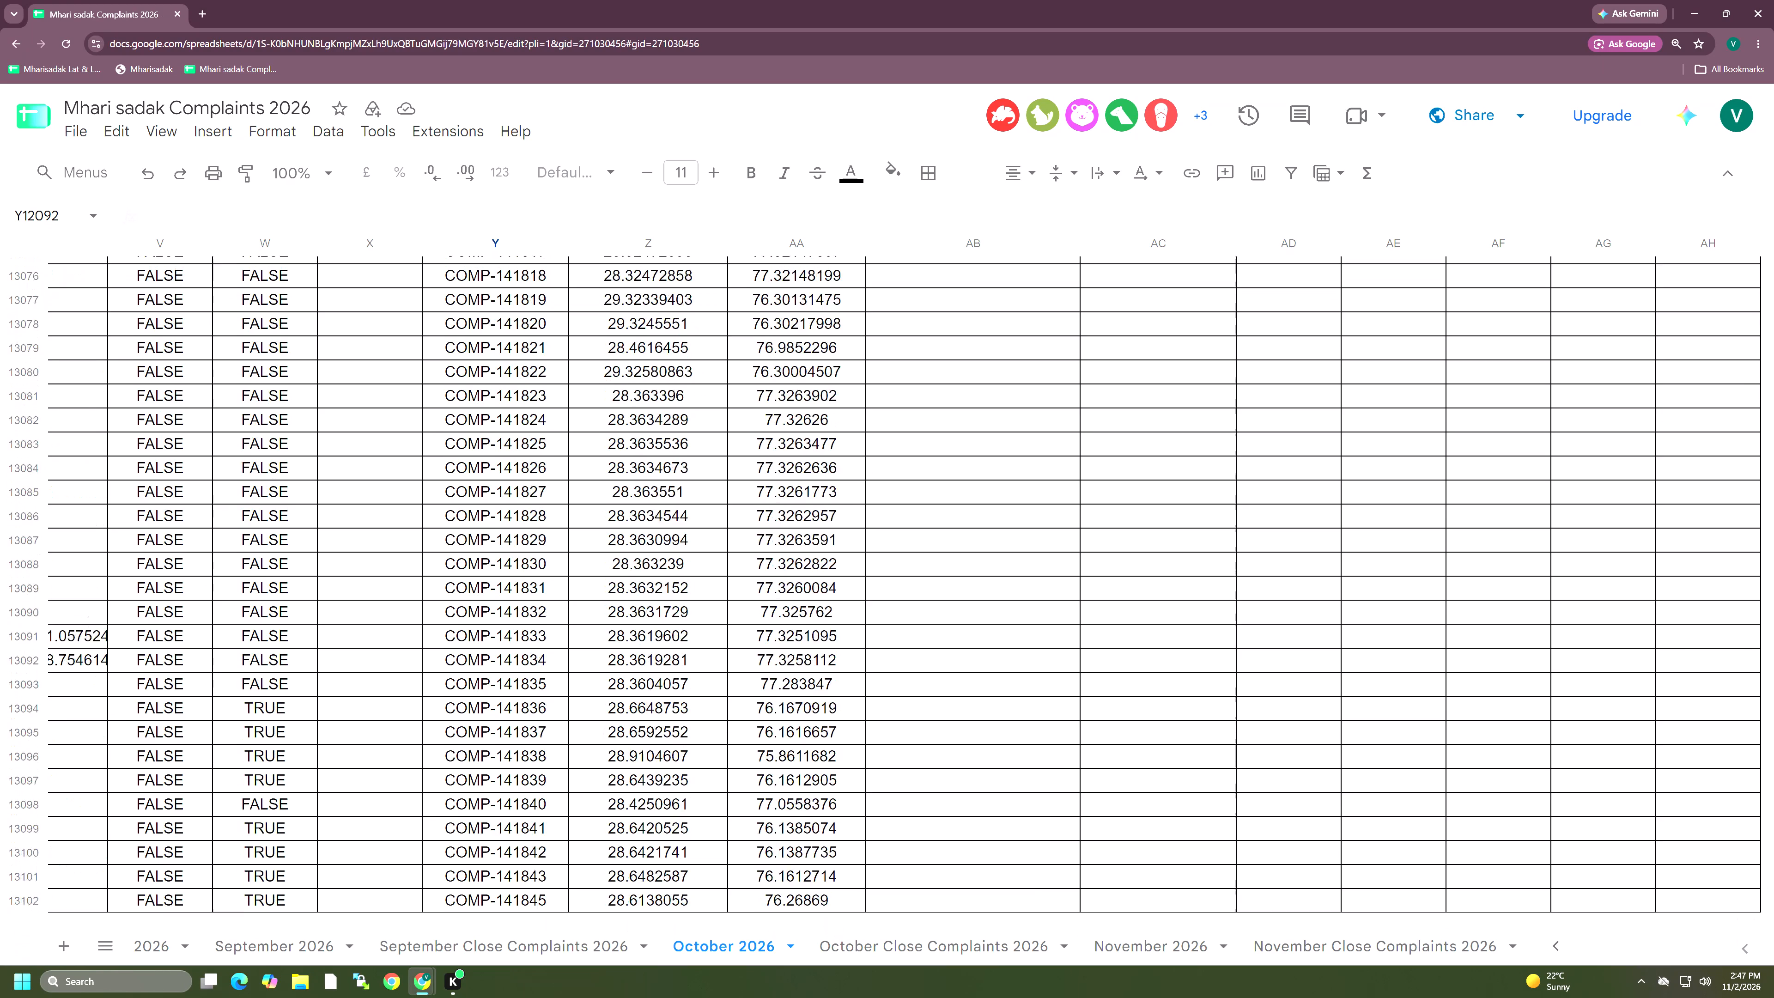
{"action": "scroll", "coordinate": [1242, 669], "scroll_direction": "down", "scroll_amount": 20}
{"action": "scroll", "coordinate": [1242, 669], "scroll_direction": "down", "scroll_amount": 20}
{"action": "scroll", "coordinate": [1242, 669], "scroll_direction": "down", "scroll_amount": 9}
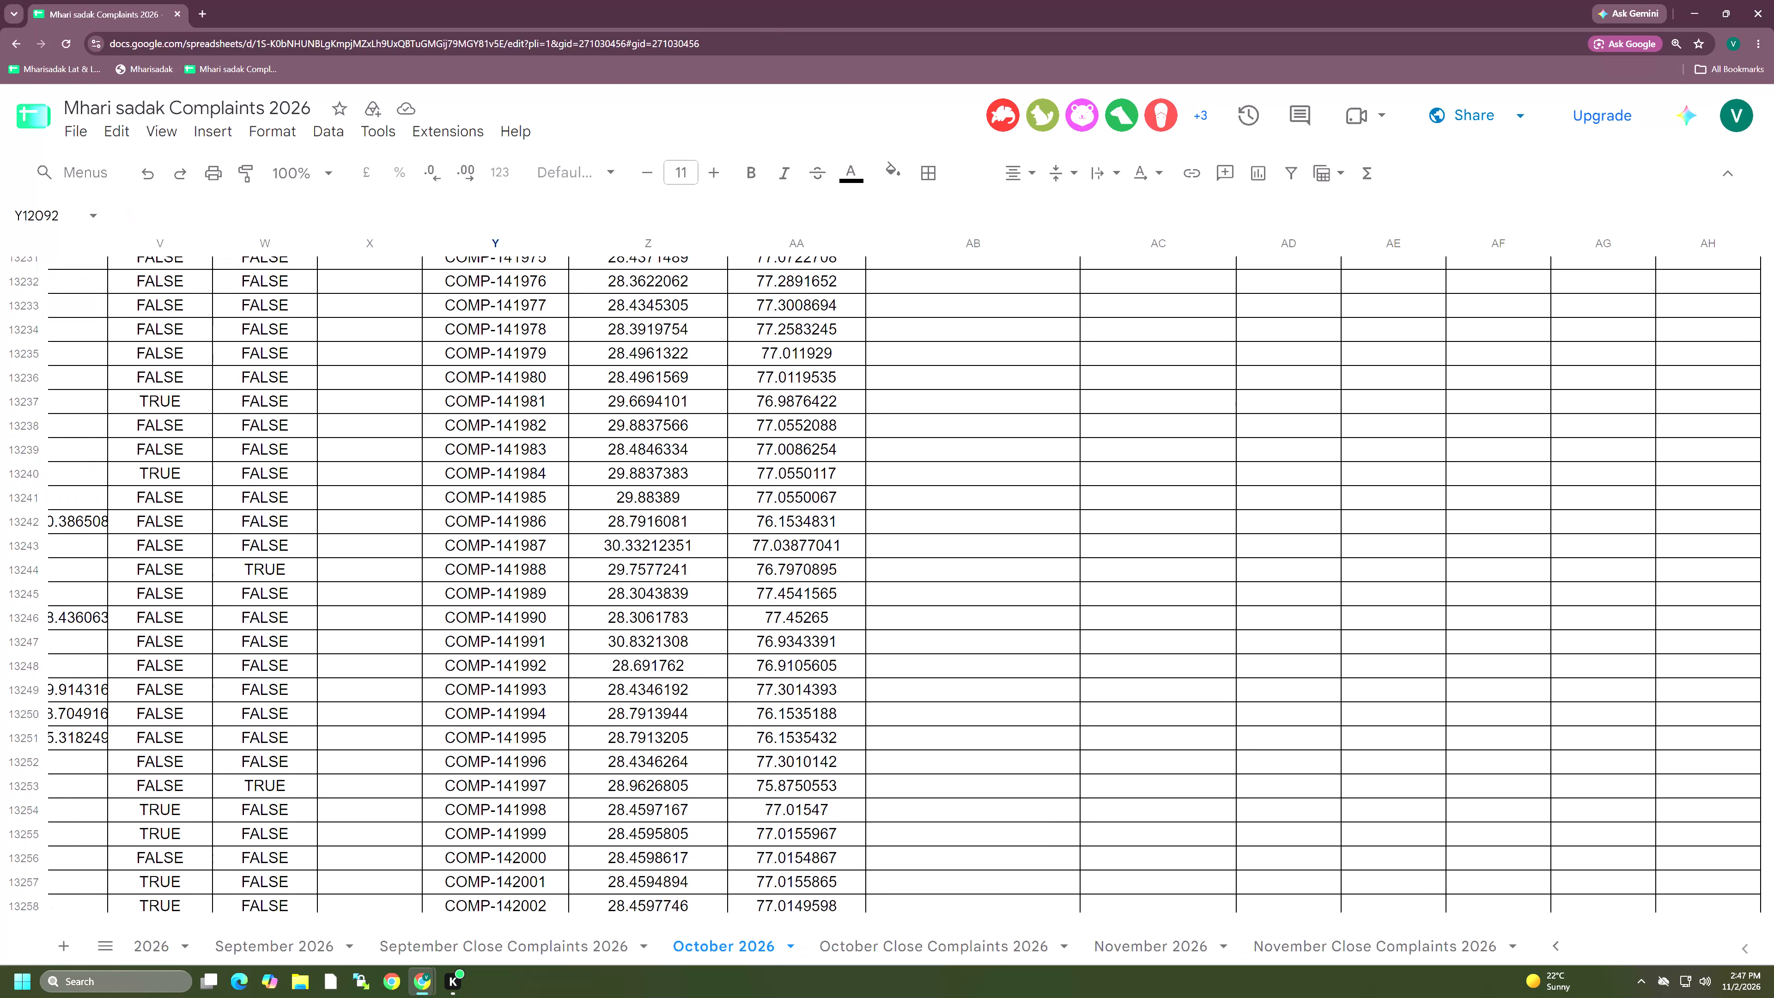
{"action": "scroll", "coordinate": [1239, 668], "scroll_direction": "down", "scroll_amount": 20}
{"action": "scroll", "coordinate": [1239, 668], "scroll_direction": "down", "scroll_amount": 20}
{"action": "scroll", "coordinate": [1239, 668], "scroll_direction": "down", "scroll_amount": 9}
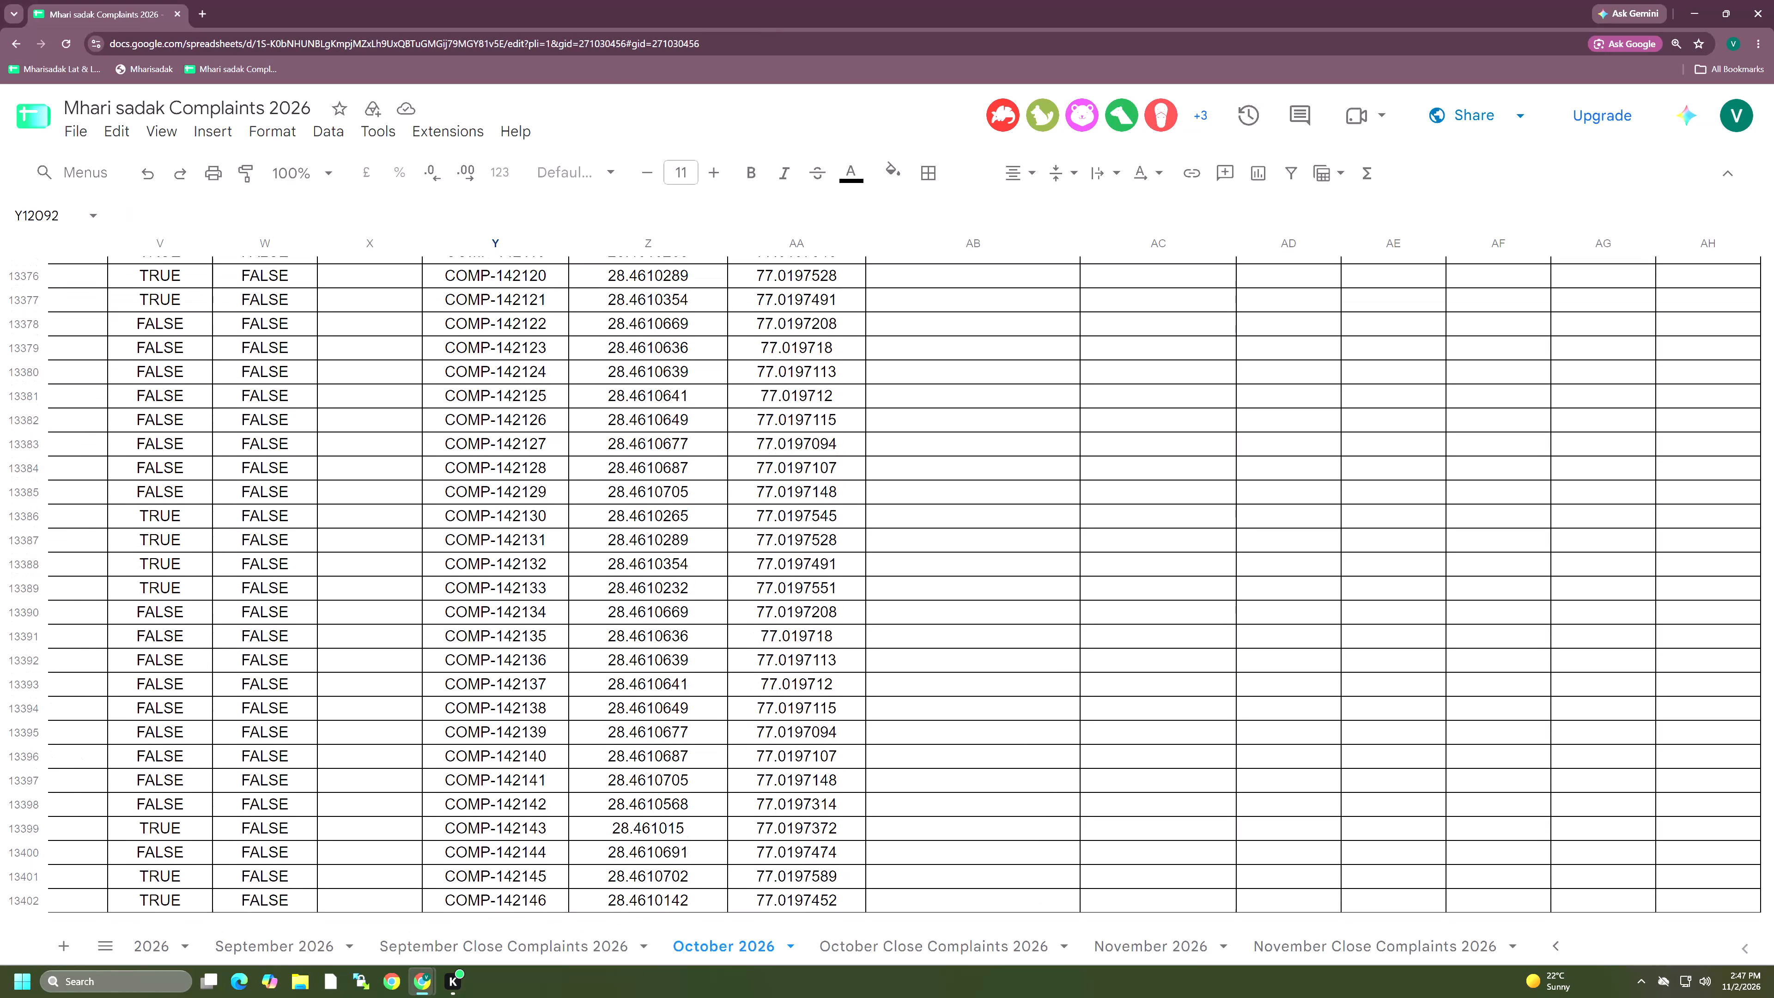
{"action": "scroll", "coordinate": [1234, 667], "scroll_direction": "down", "scroll_amount": 20}
{"action": "scroll", "coordinate": [1234, 667], "scroll_direction": "down", "scroll_amount": 20}
{"action": "scroll", "coordinate": [1234, 667], "scroll_direction": "down", "scroll_amount": 9}
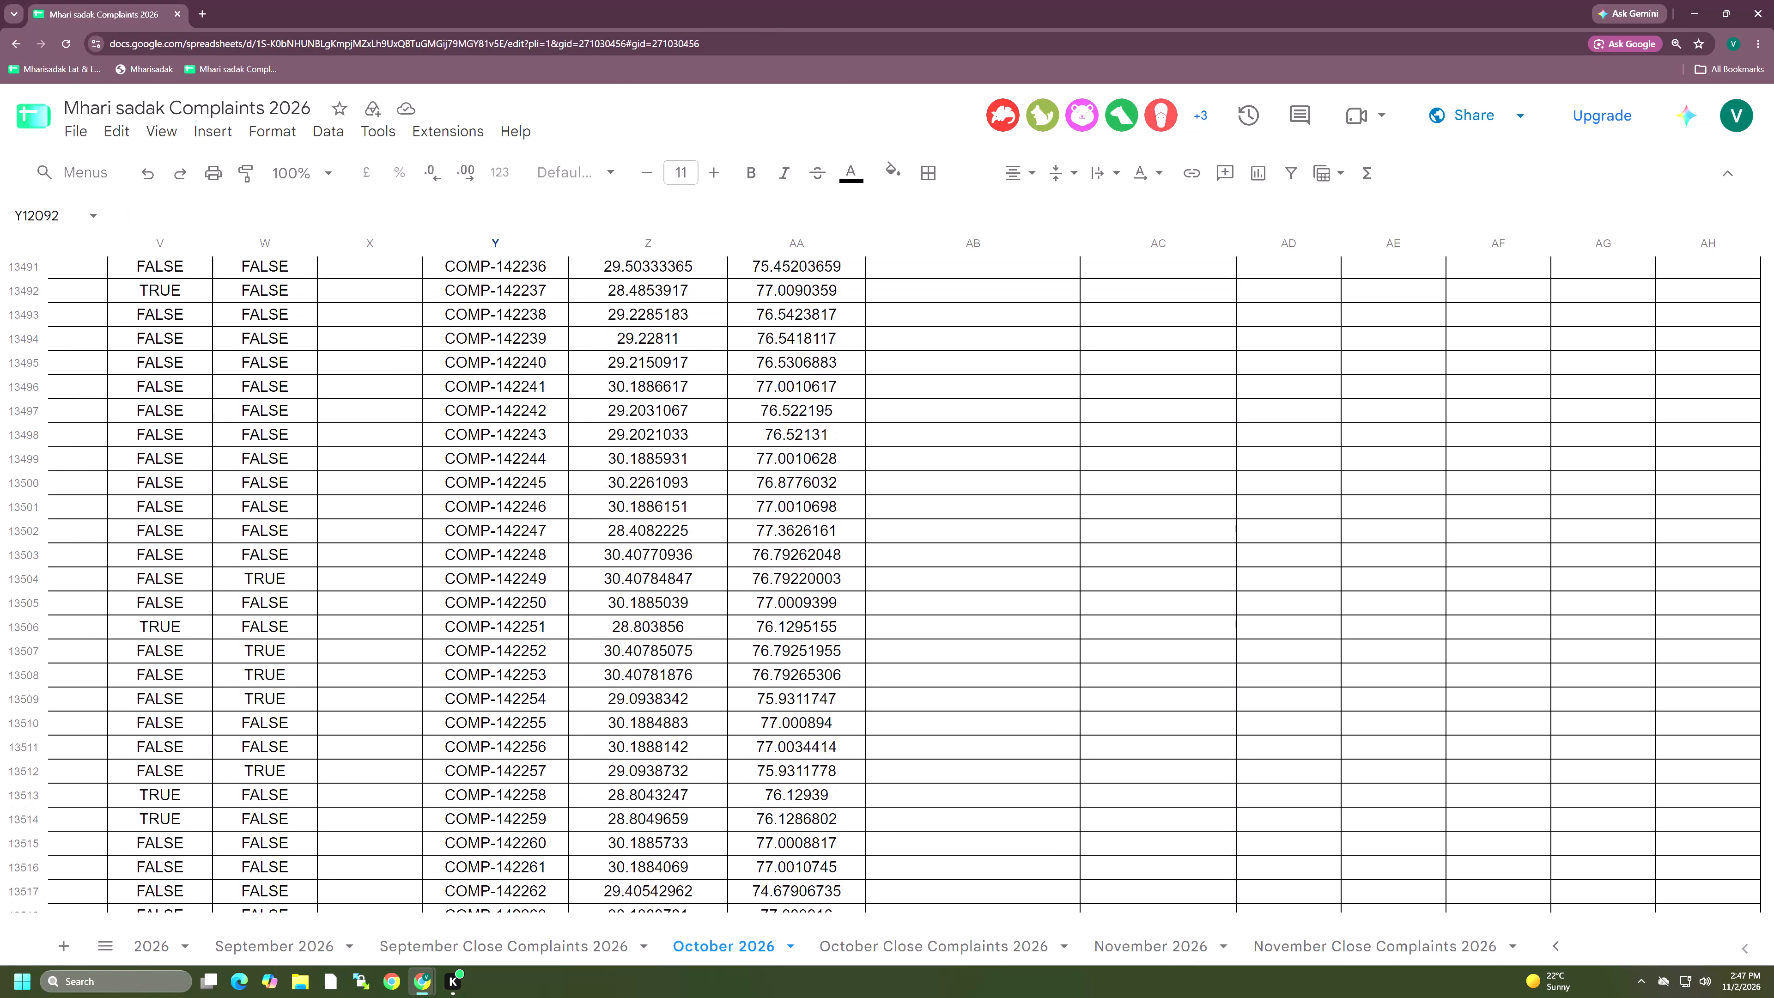
{"action": "scroll", "coordinate": [1233, 667], "scroll_direction": "down", "scroll_amount": 20}
{"action": "scroll", "coordinate": [1233, 667], "scroll_direction": "down", "scroll_amount": 20}
{"action": "scroll", "coordinate": [1233, 667], "scroll_direction": "down", "scroll_amount": 9}
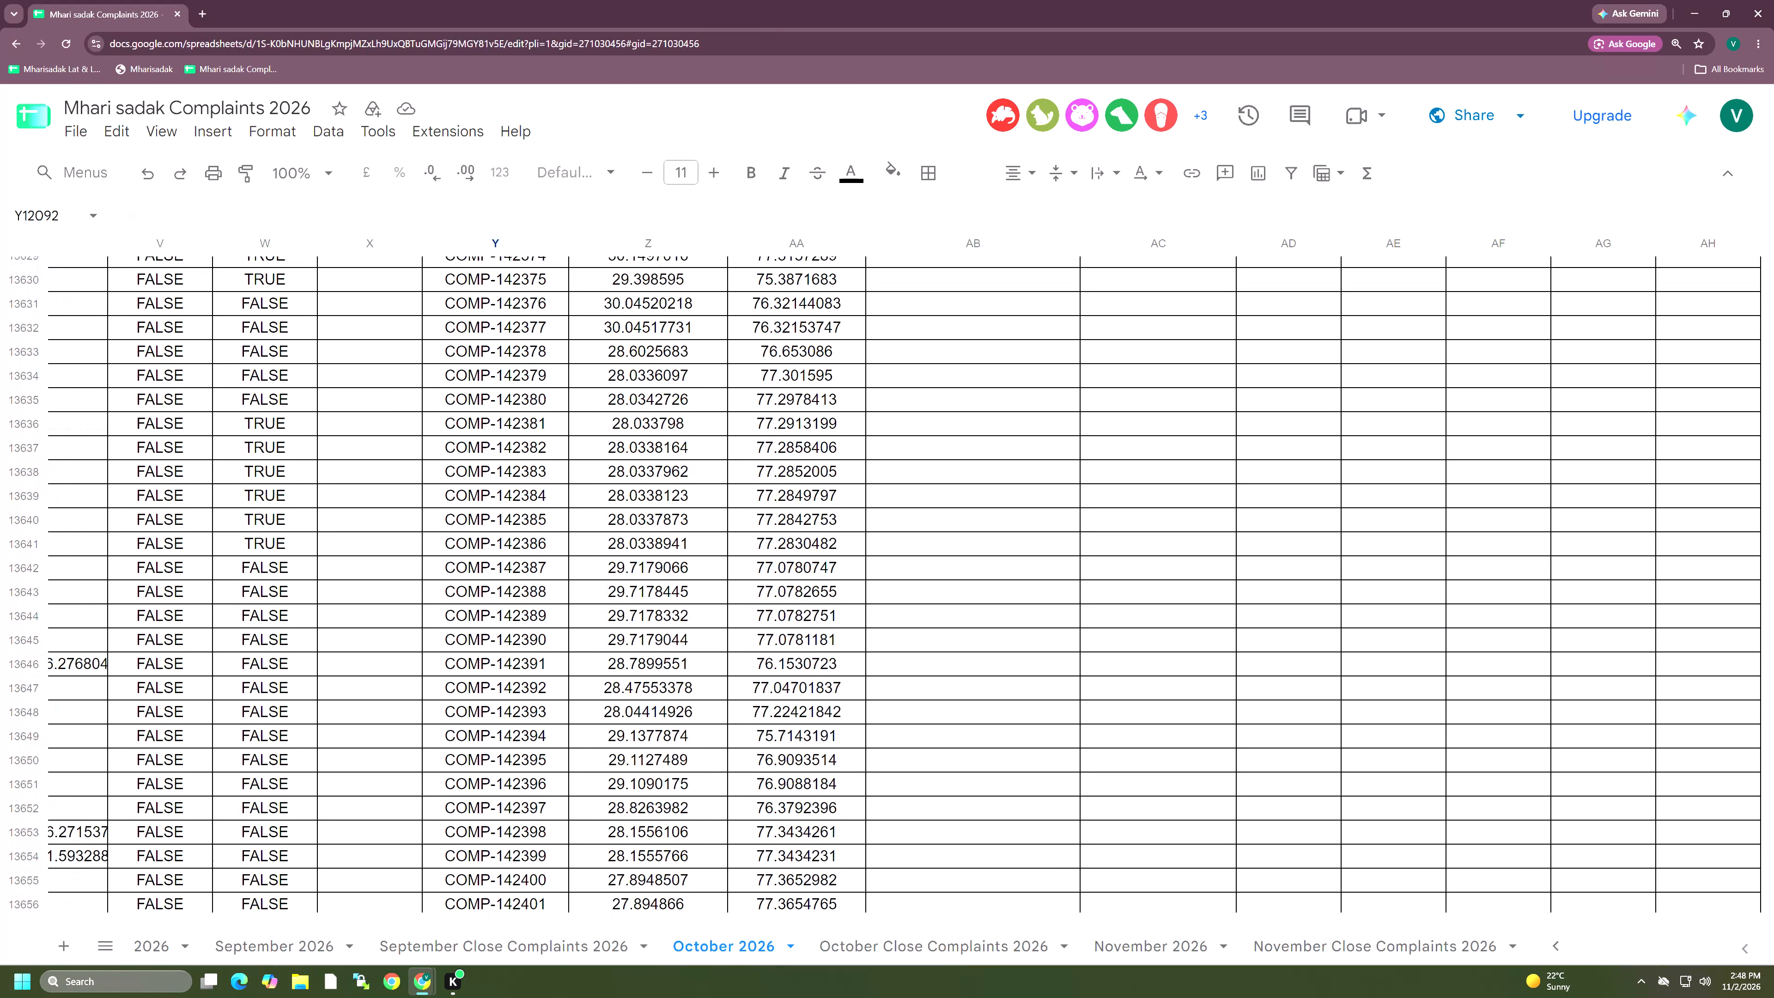
{"action": "scroll", "coordinate": [1228, 662], "scroll_direction": "down", "scroll_amount": 20}
{"action": "scroll", "coordinate": [1228, 662], "scroll_direction": "down", "scroll_amount": 5}
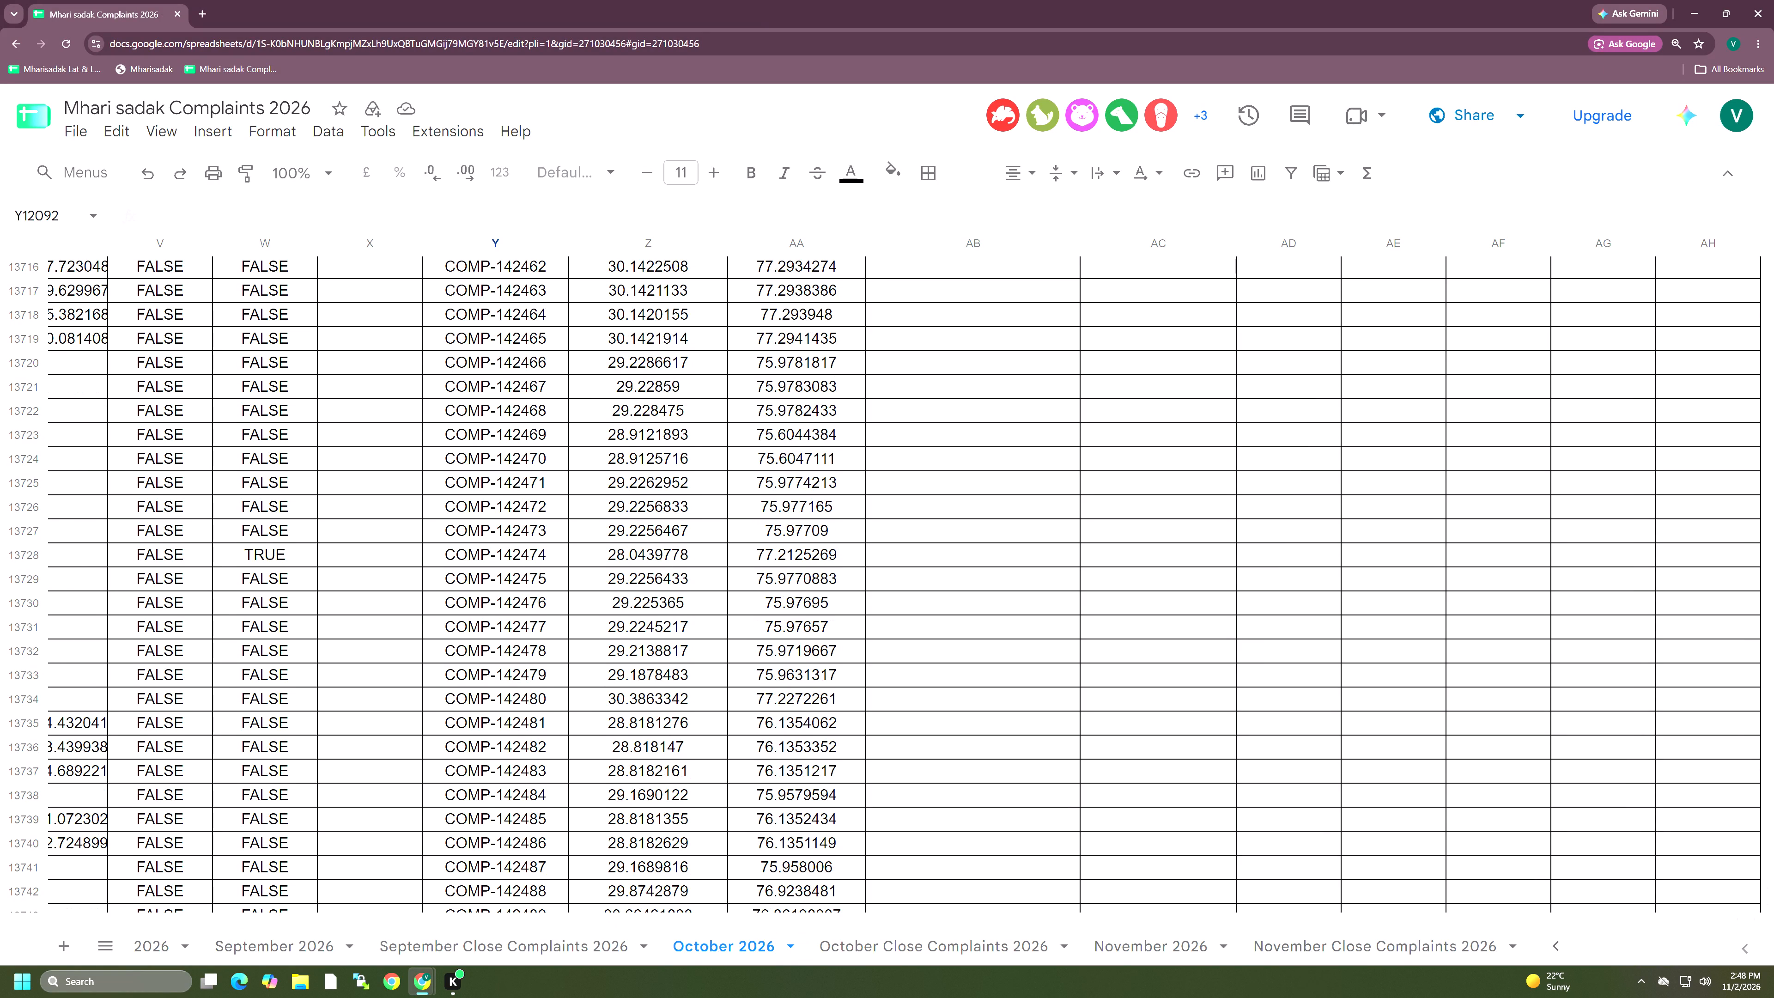
{"action": "scroll", "coordinate": [1193, 666], "scroll_direction": "down", "scroll_amount": 6}
{"action": "scroll", "coordinate": [1191, 666], "scroll_direction": "down", "scroll_amount": 17}
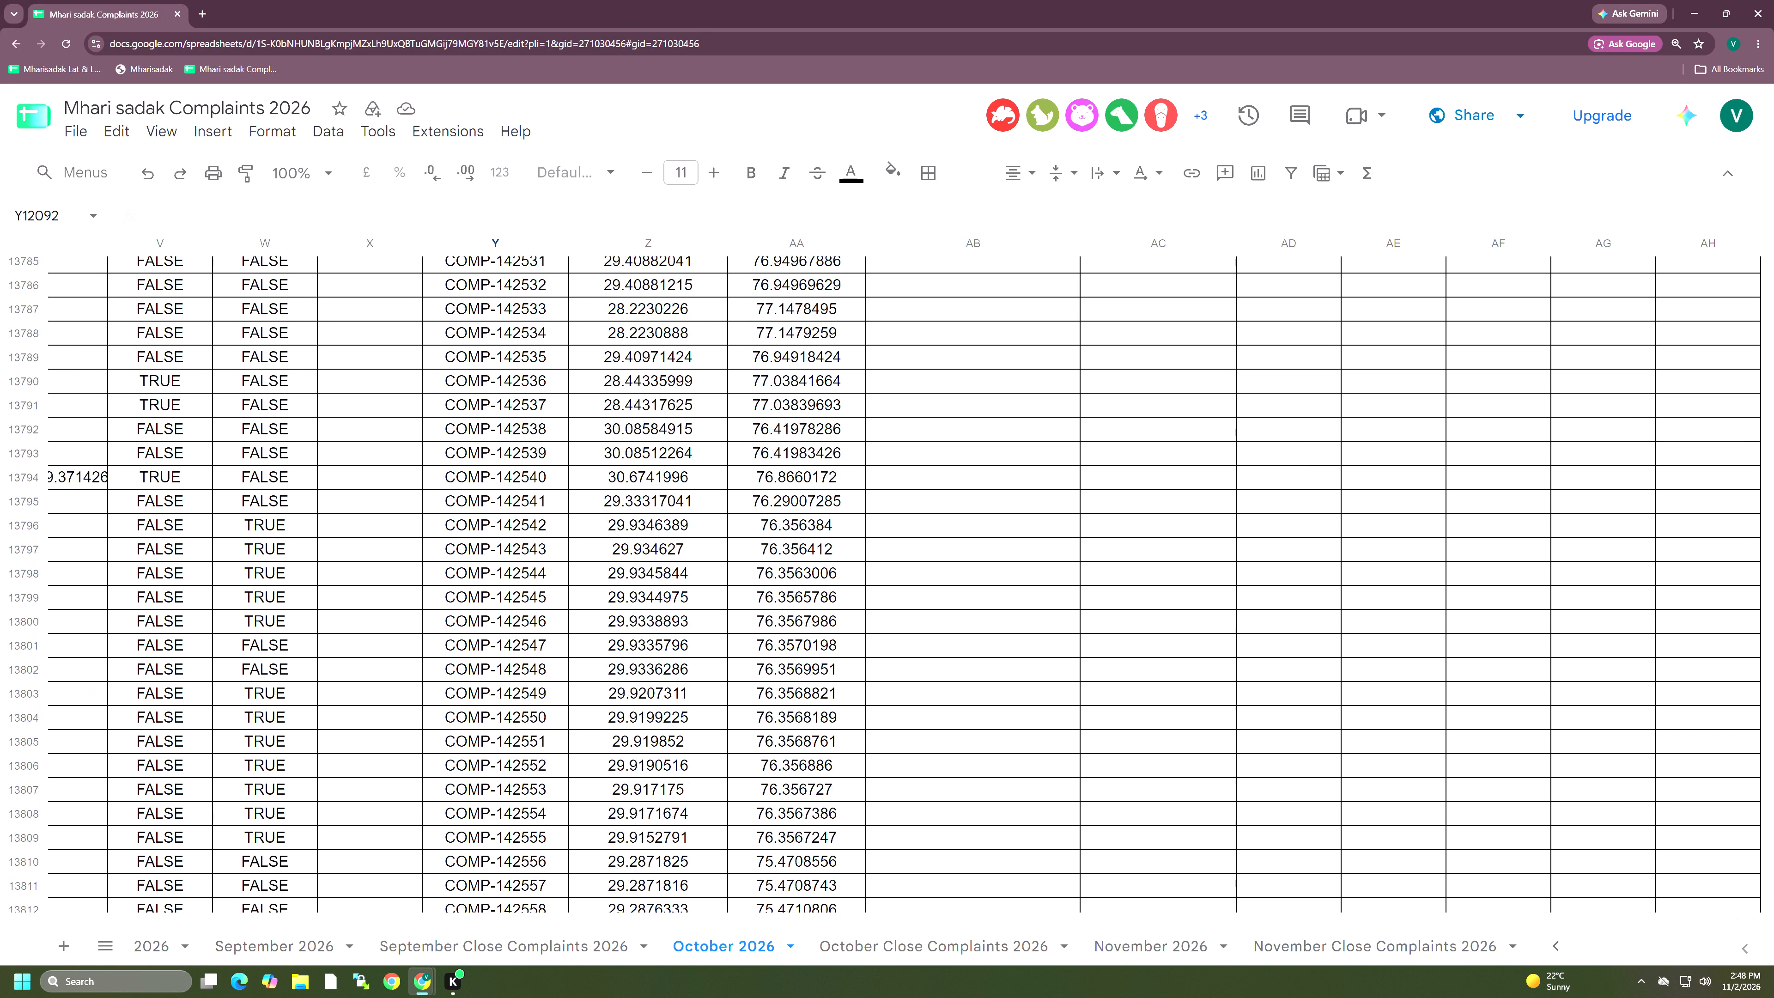
{"action": "scroll", "coordinate": [1185, 661], "scroll_direction": "down", "scroll_amount": 20}
{"action": "scroll", "coordinate": [1185, 661], "scroll_direction": "down", "scroll_amount": 7}
{"action": "scroll", "coordinate": [1134, 638], "scroll_direction": "down", "scroll_amount": 5}
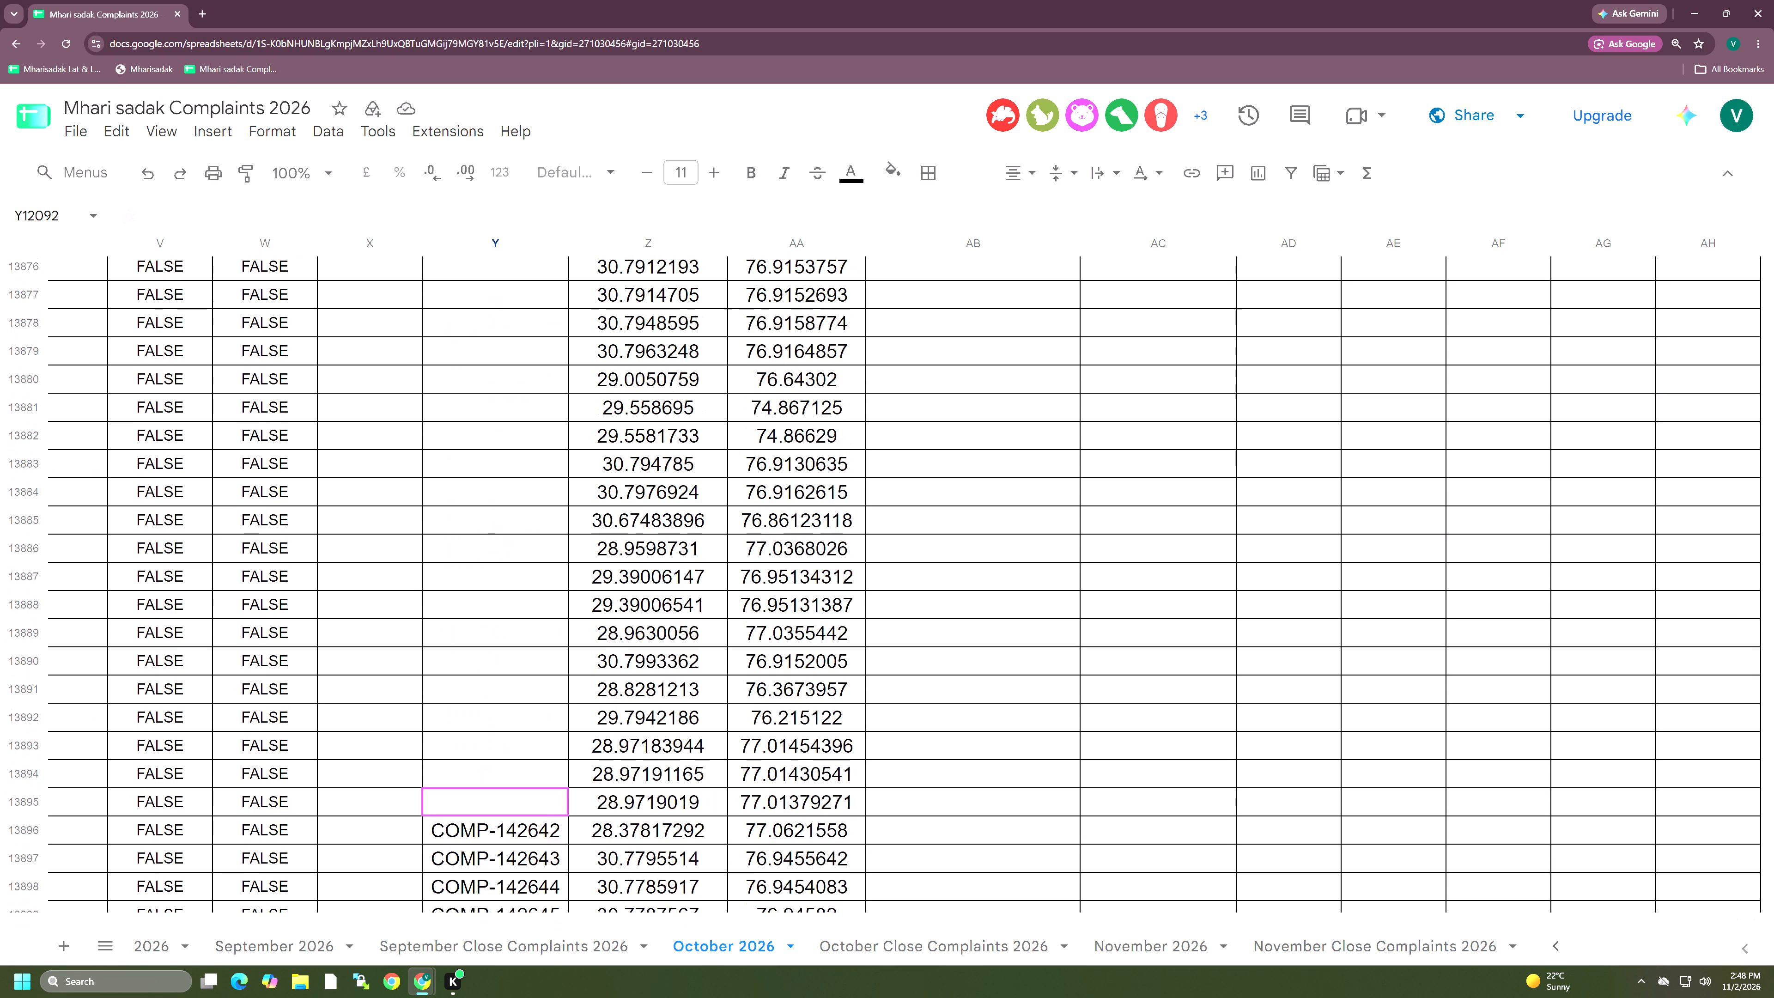
{"action": "scroll", "coordinate": [1134, 638], "scroll_direction": "down", "scroll_amount": 20}
{"action": "scroll", "coordinate": [1134, 638], "scroll_direction": "down", "scroll_amount": 10}
Go back up through the October 2026 sheet and examine where column Y holds complaint IDs and where it is blank.
{"action": "scroll", "coordinate": [1134, 638], "scroll_direction": "up", "scroll_amount": 5}
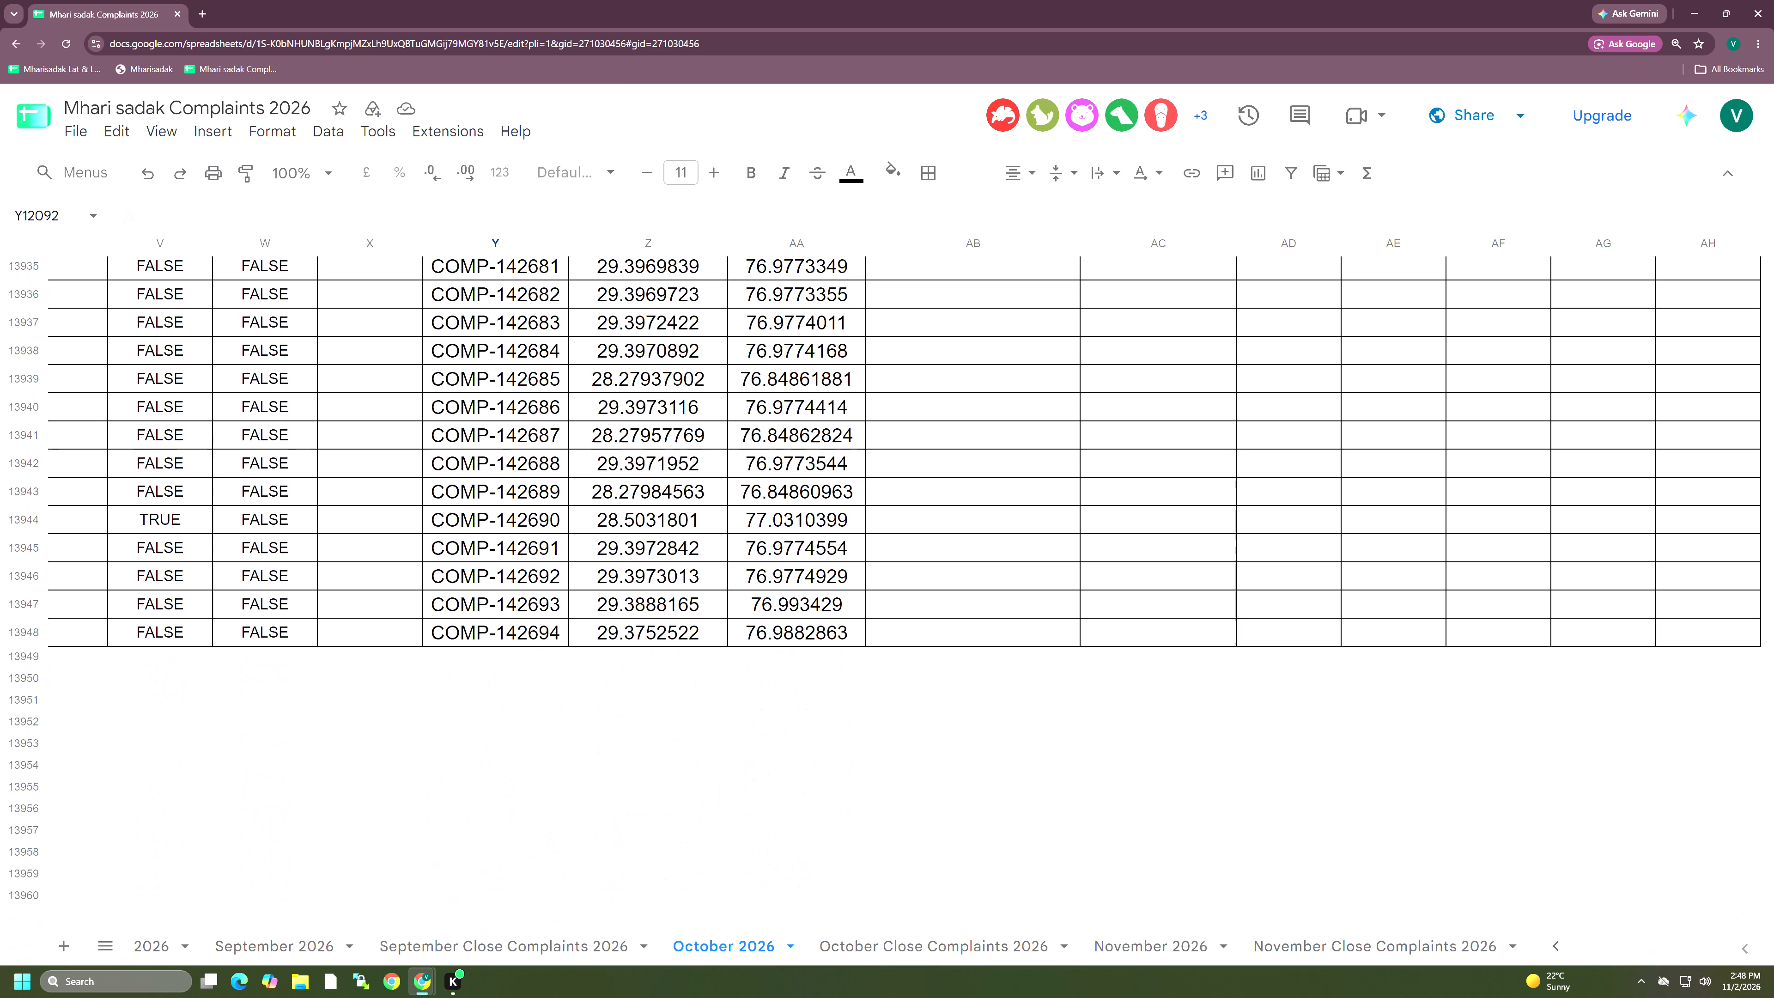
{"action": "scroll", "coordinate": [1134, 638], "scroll_direction": "up", "scroll_amount": 7}
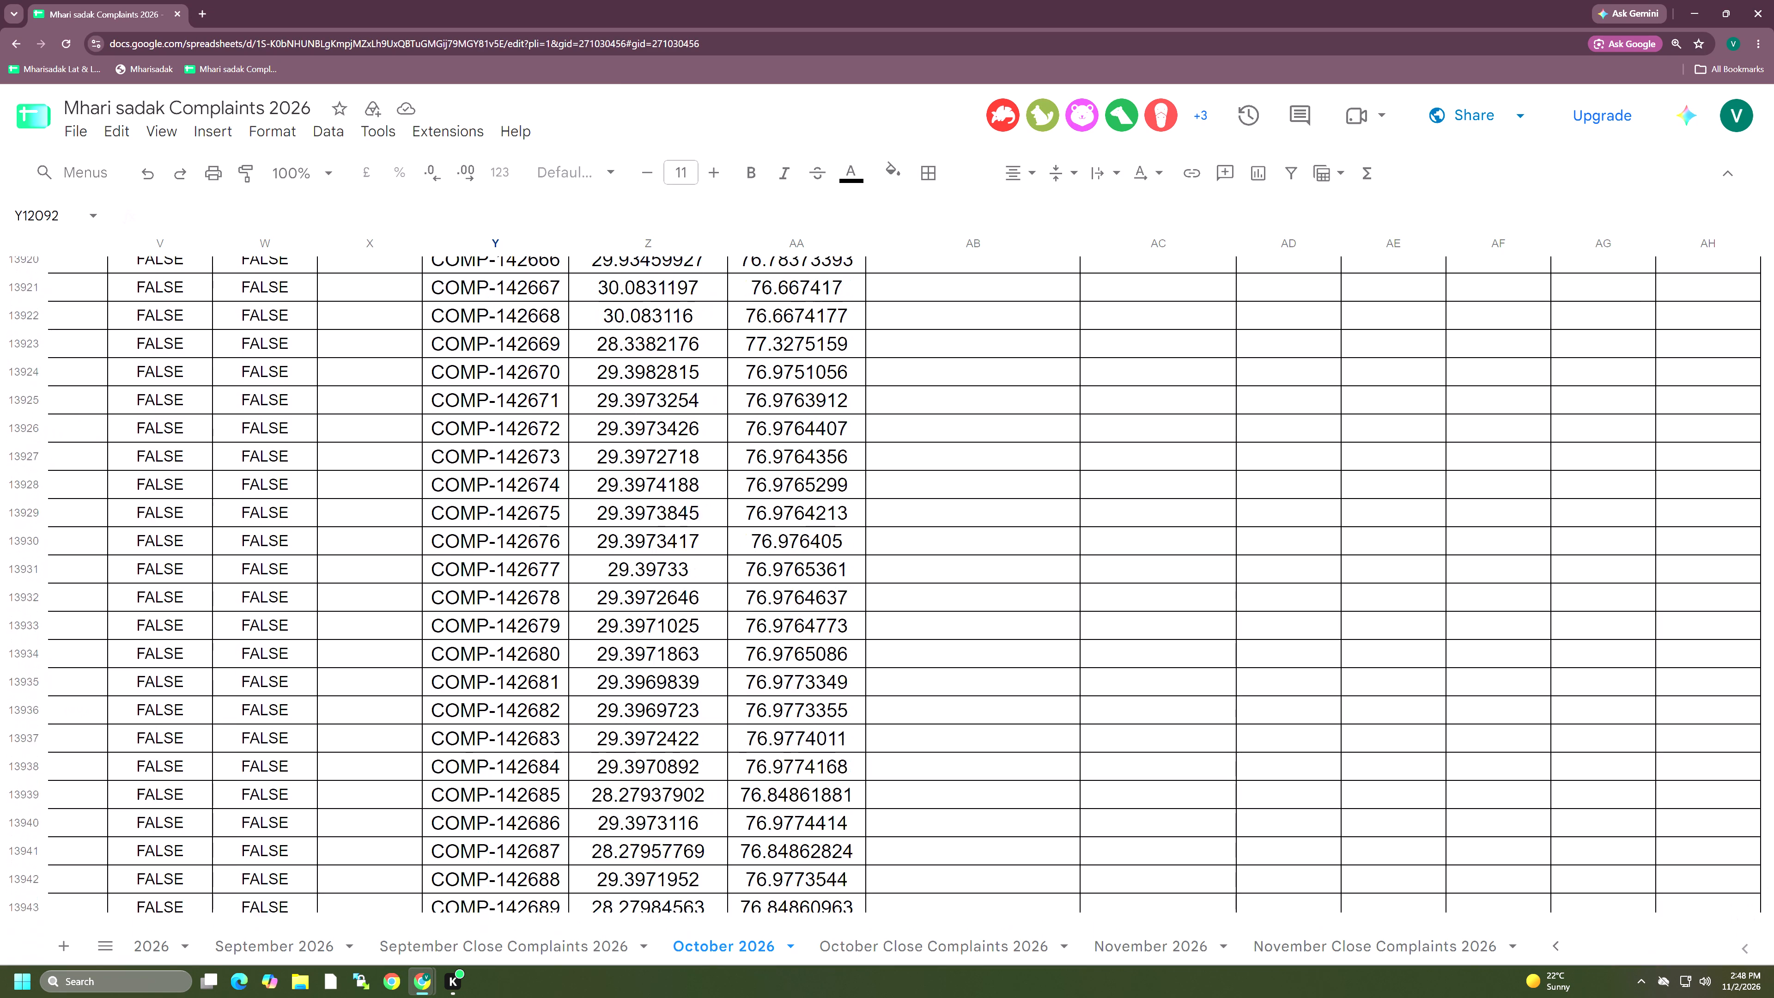
{"action": "scroll", "coordinate": [1134, 638], "scroll_direction": "up", "scroll_amount": 20}
{"action": "scroll", "coordinate": [1134, 638], "scroll_direction": "up", "scroll_amount": 20}
{"action": "scroll", "coordinate": [1134, 638], "scroll_direction": "up", "scroll_amount": 1}
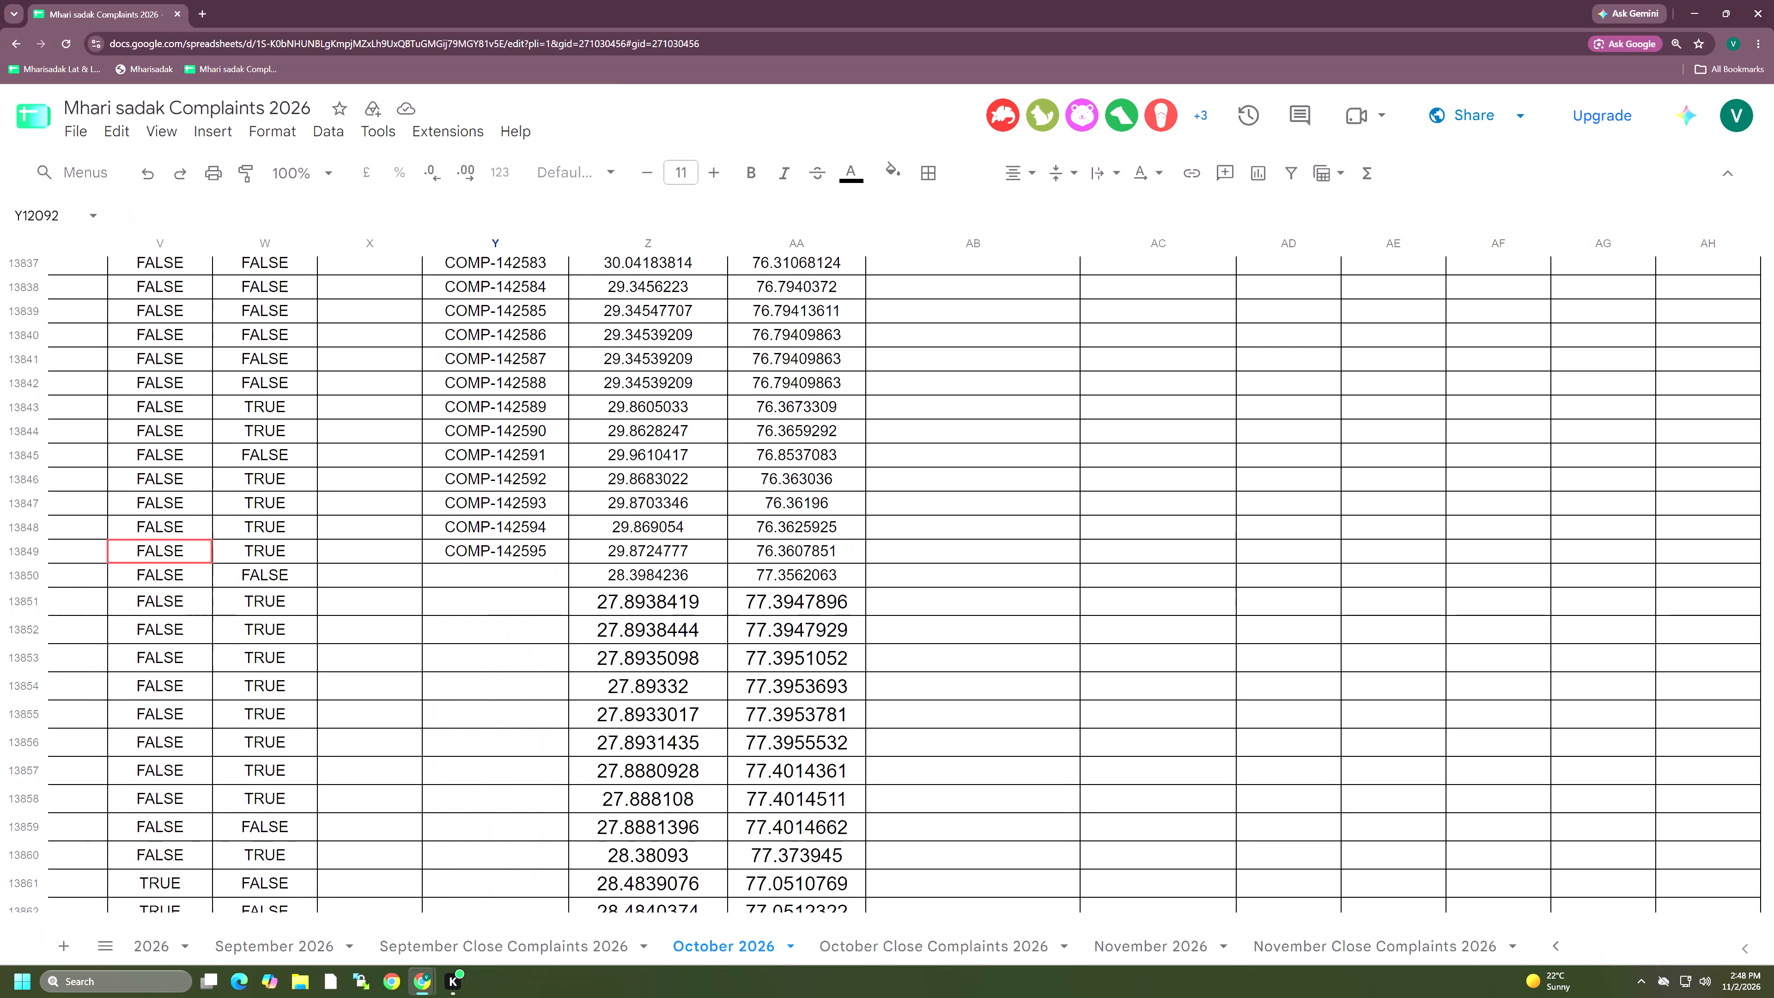
{"action": "scroll", "coordinate": [1120, 633], "scroll_direction": "up", "scroll_amount": 20}
{"action": "scroll", "coordinate": [1120, 633], "scroll_direction": "up", "scroll_amount": 20}
{"action": "scroll", "coordinate": [1120, 633], "scroll_direction": "up", "scroll_amount": 1}
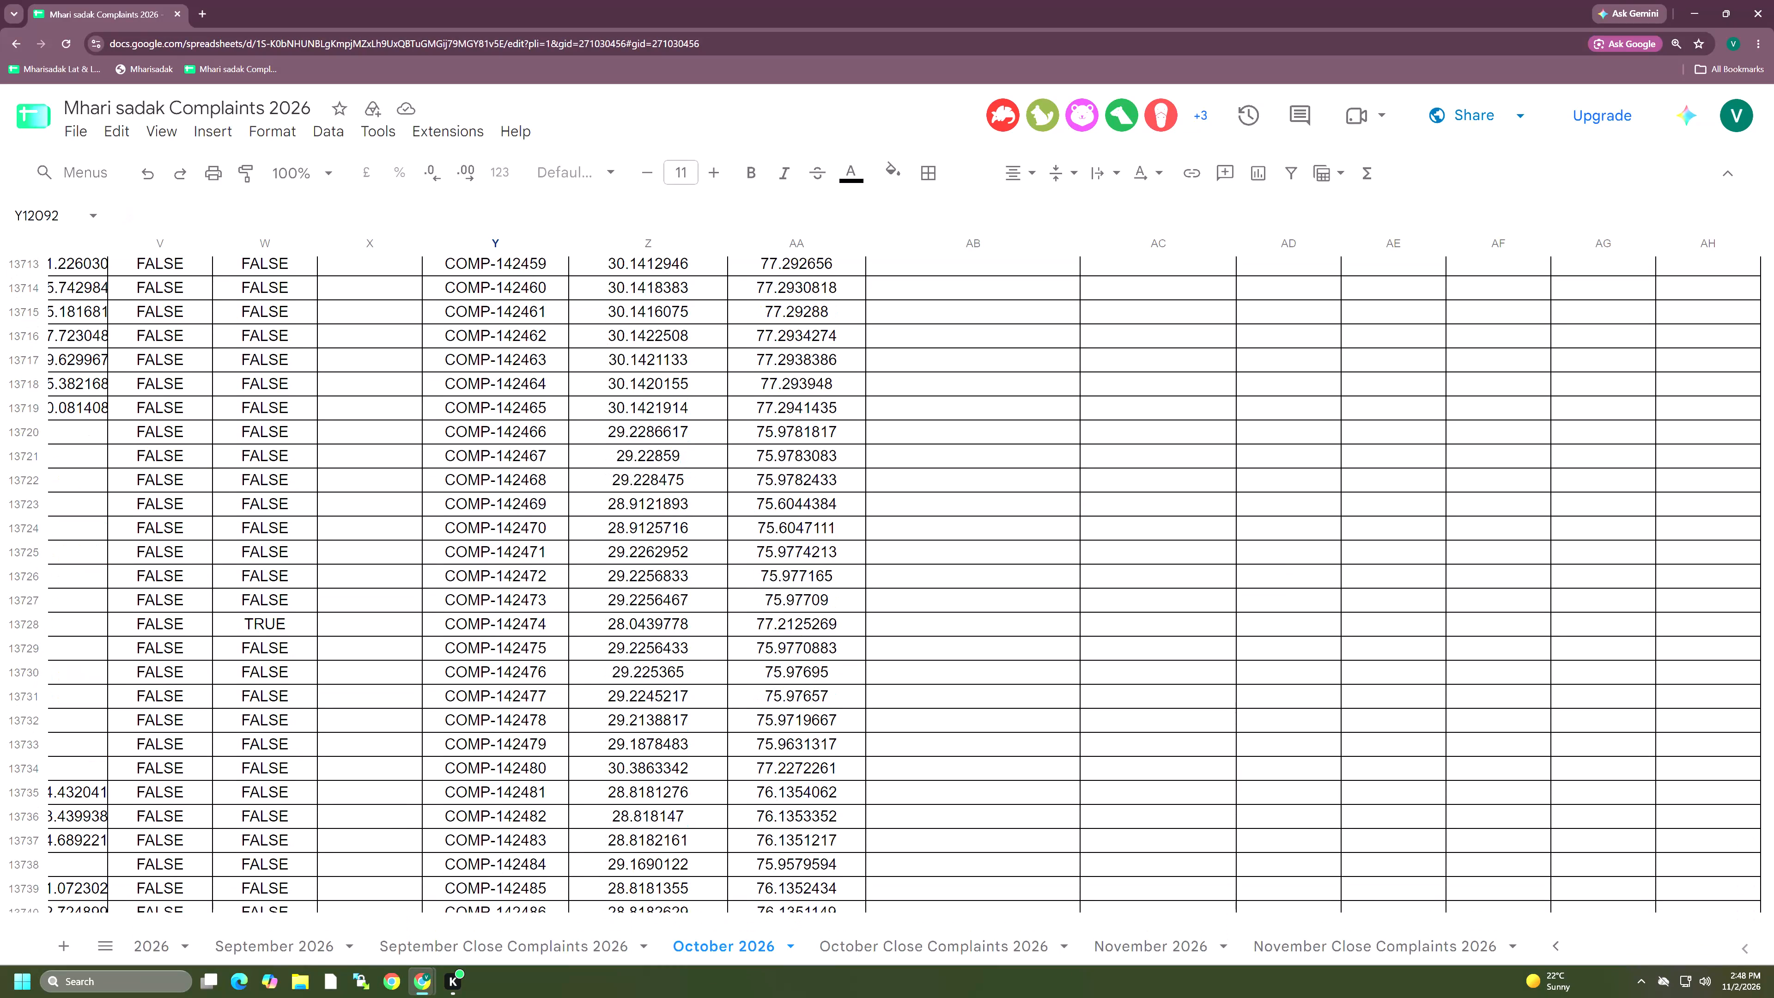
{"action": "scroll", "coordinate": [1116, 633], "scroll_direction": "up", "scroll_amount": 19}
{"action": "scroll", "coordinate": [1108, 635], "scroll_direction": "up", "scroll_amount": 19}
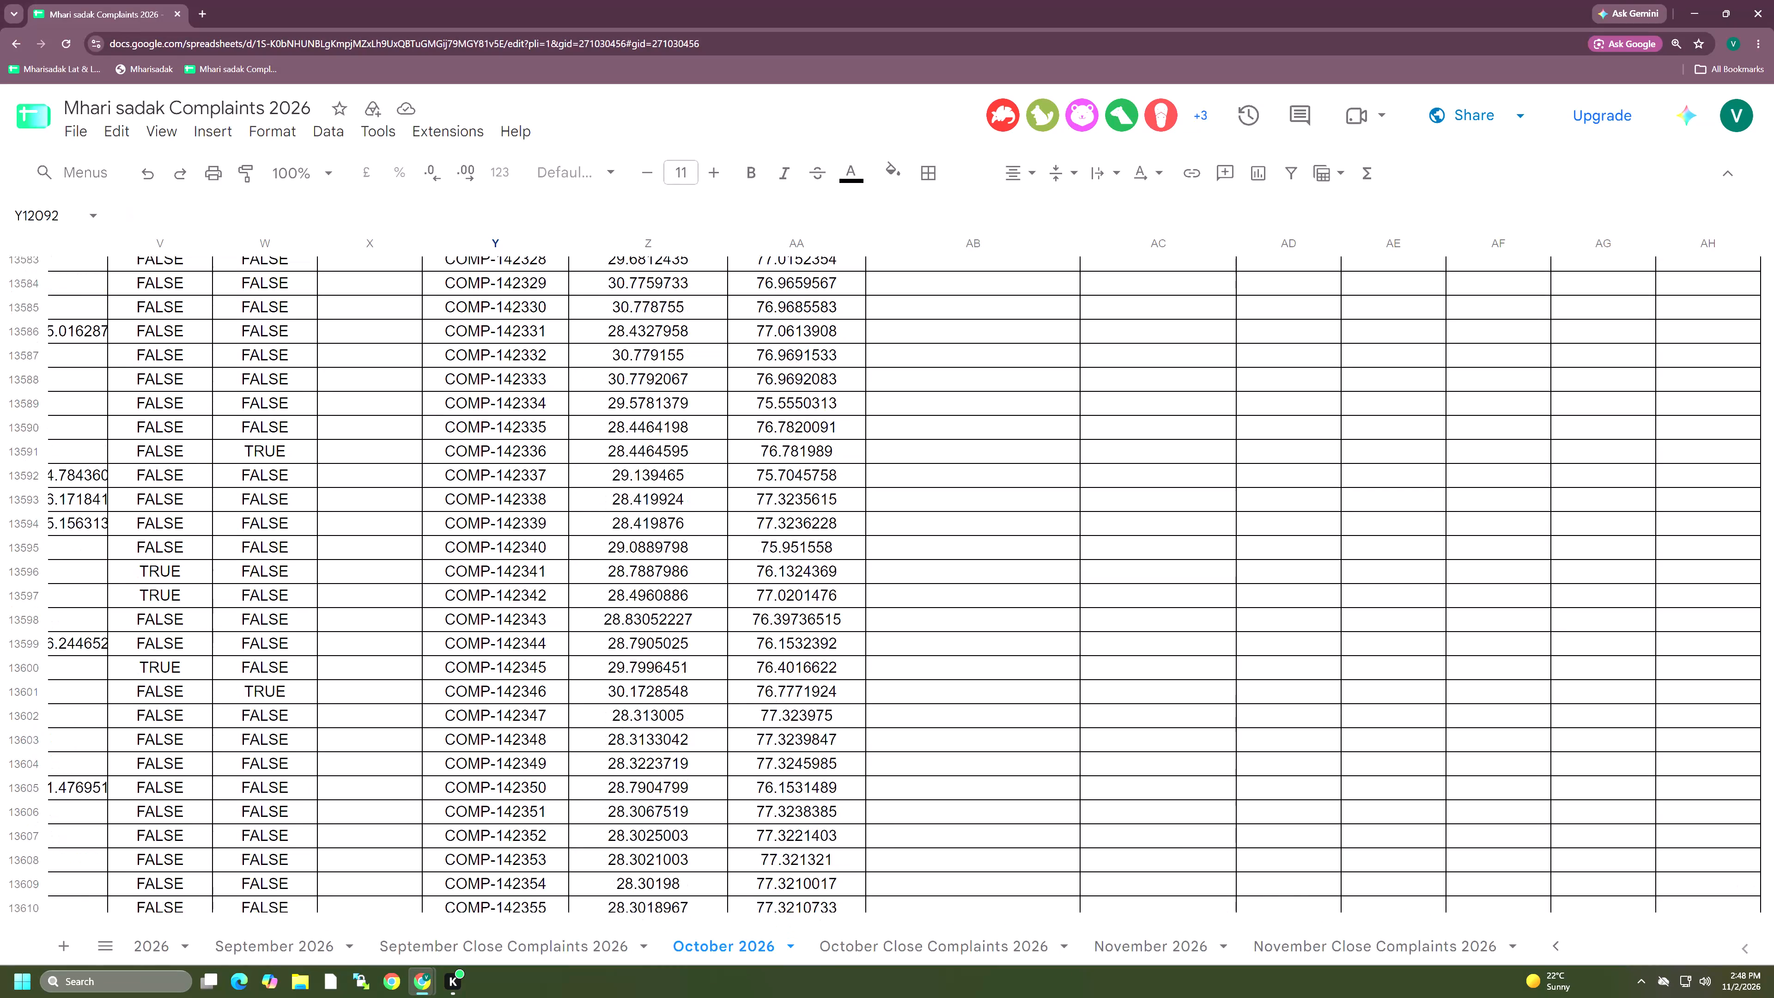
{"action": "scroll", "coordinate": [1106, 635], "scroll_direction": "up", "scroll_amount": 20}
{"action": "scroll", "coordinate": [1106, 635], "scroll_direction": "up", "scroll_amount": 20}
{"action": "scroll", "coordinate": [1106, 635], "scroll_direction": "up", "scroll_amount": 7}
{"action": "scroll", "coordinate": [1095, 633], "scroll_direction": "down", "scroll_amount": 1}
{"action": "scroll", "coordinate": [1095, 633], "scroll_direction": "up", "scroll_amount": 20}
{"action": "scroll", "coordinate": [1095, 633], "scroll_direction": "up", "scroll_amount": 20}
{"action": "scroll", "coordinate": [1095, 633], "scroll_direction": "up", "scroll_amount": 1}
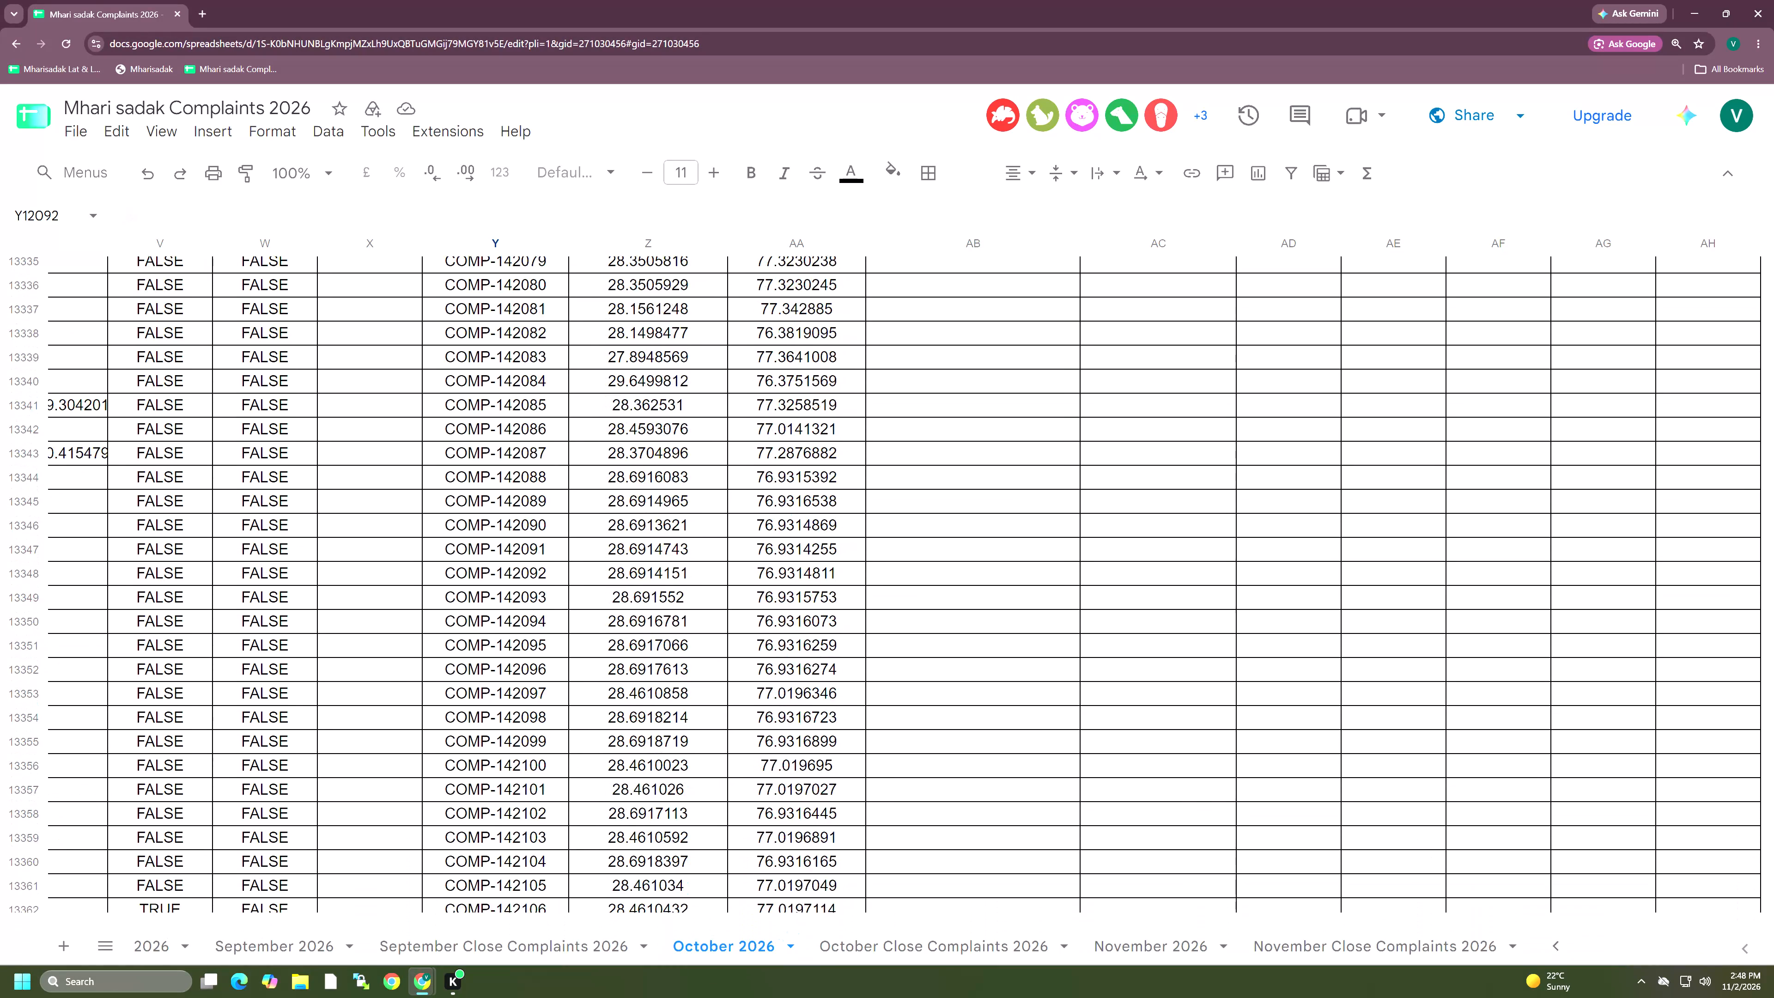
{"action": "scroll", "coordinate": [1087, 634], "scroll_direction": "up", "scroll_amount": 20}
{"action": "scroll", "coordinate": [1087, 634], "scroll_direction": "up", "scroll_amount": 20}
{"action": "scroll", "coordinate": [1087, 634], "scroll_direction": "up", "scroll_amount": 5}
{"action": "middle_click", "coordinate": [1087, 637]}
{"action": "middle_click", "coordinate": [1092, 639]}
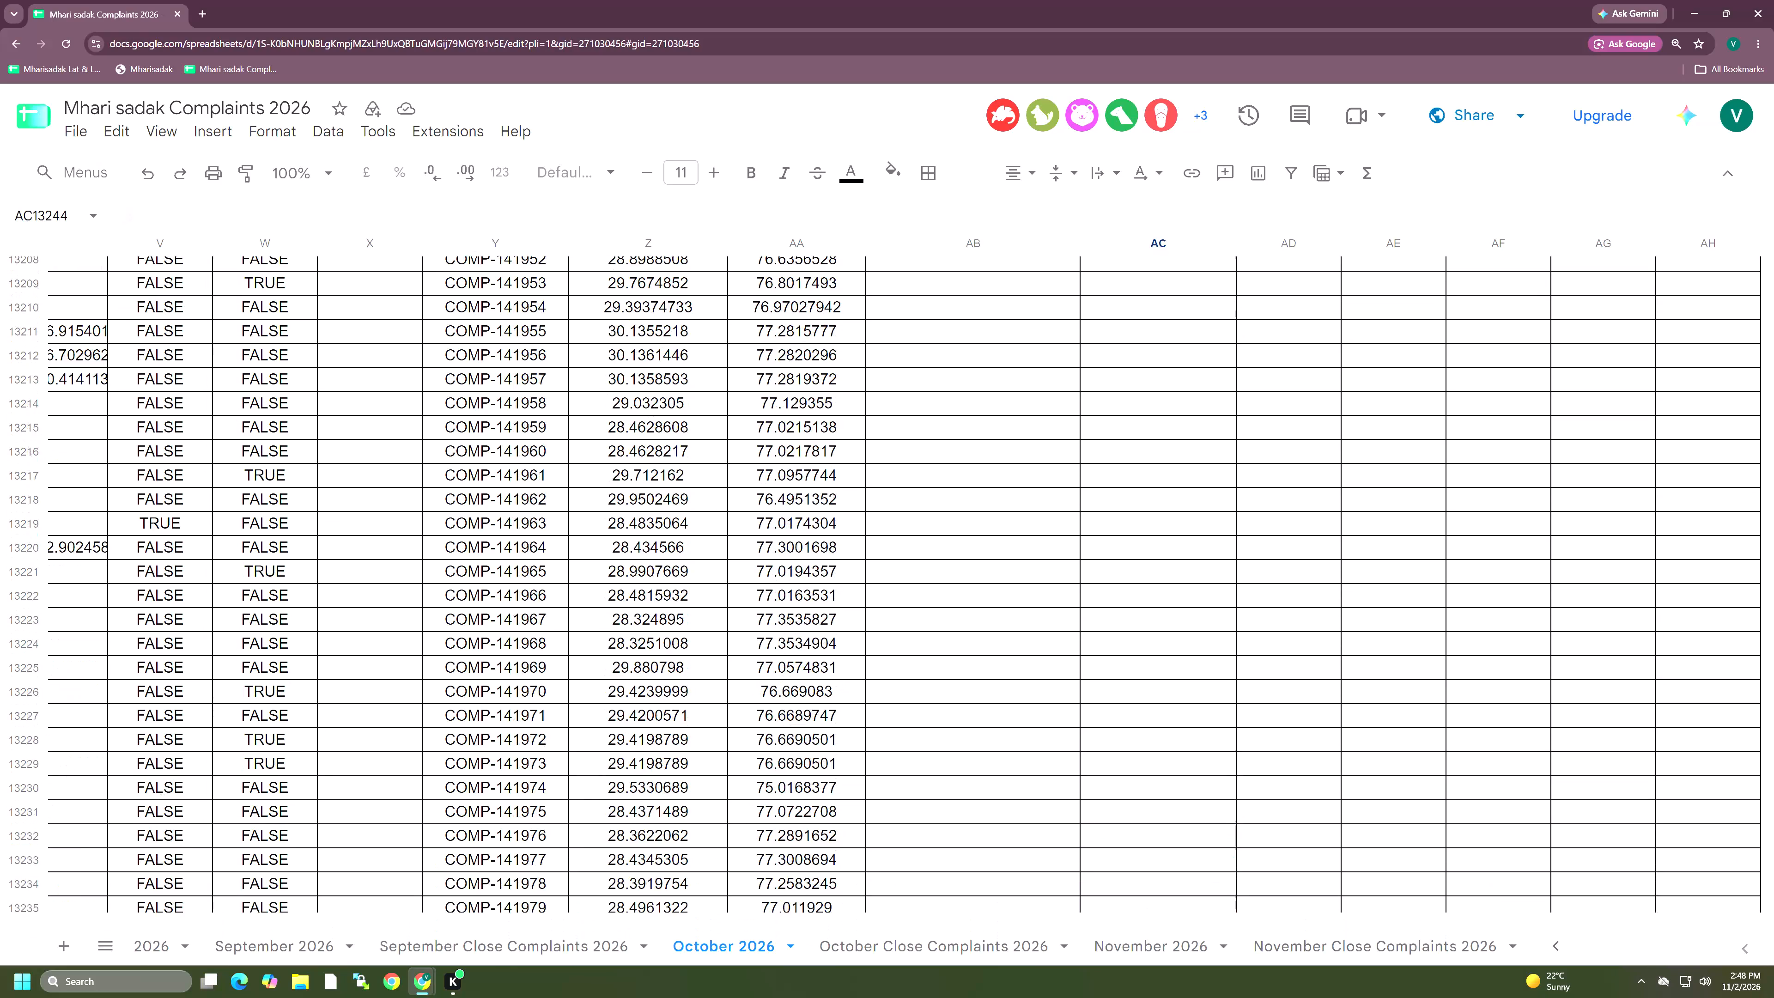
{"action": "scroll", "coordinate": [1095, 641], "scroll_direction": "up", "scroll_amount": 20}
{"action": "scroll", "coordinate": [1095, 641], "scroll_direction": "up", "scroll_amount": 20}
{"action": "scroll", "coordinate": [1095, 641], "scroll_direction": "up", "scroll_amount": 5}
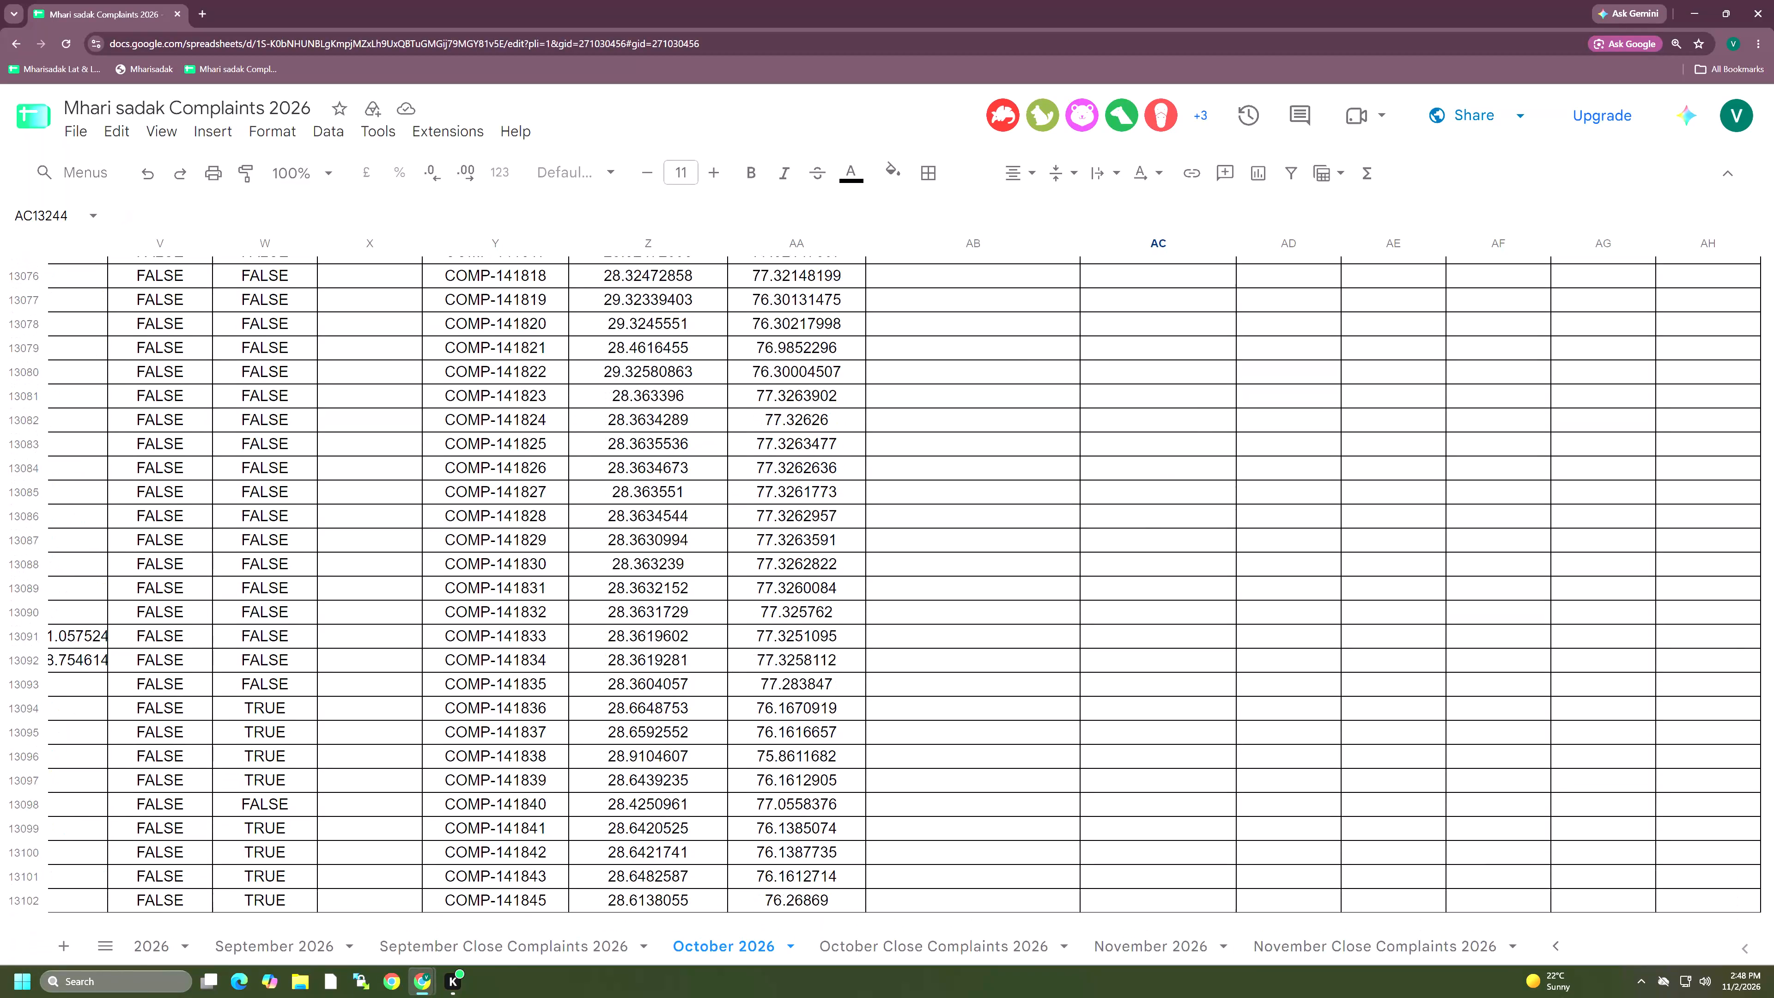
{"action": "scroll", "coordinate": [1096, 645], "scroll_direction": "up", "scroll_amount": 6}
{"action": "scroll", "coordinate": [1095, 645], "scroll_direction": "up", "scroll_amount": 20}
{"action": "scroll", "coordinate": [1095, 645], "scroll_direction": "up", "scroll_amount": 20}
{"action": "scroll", "coordinate": [1095, 645], "scroll_direction": "up", "scroll_amount": 14}
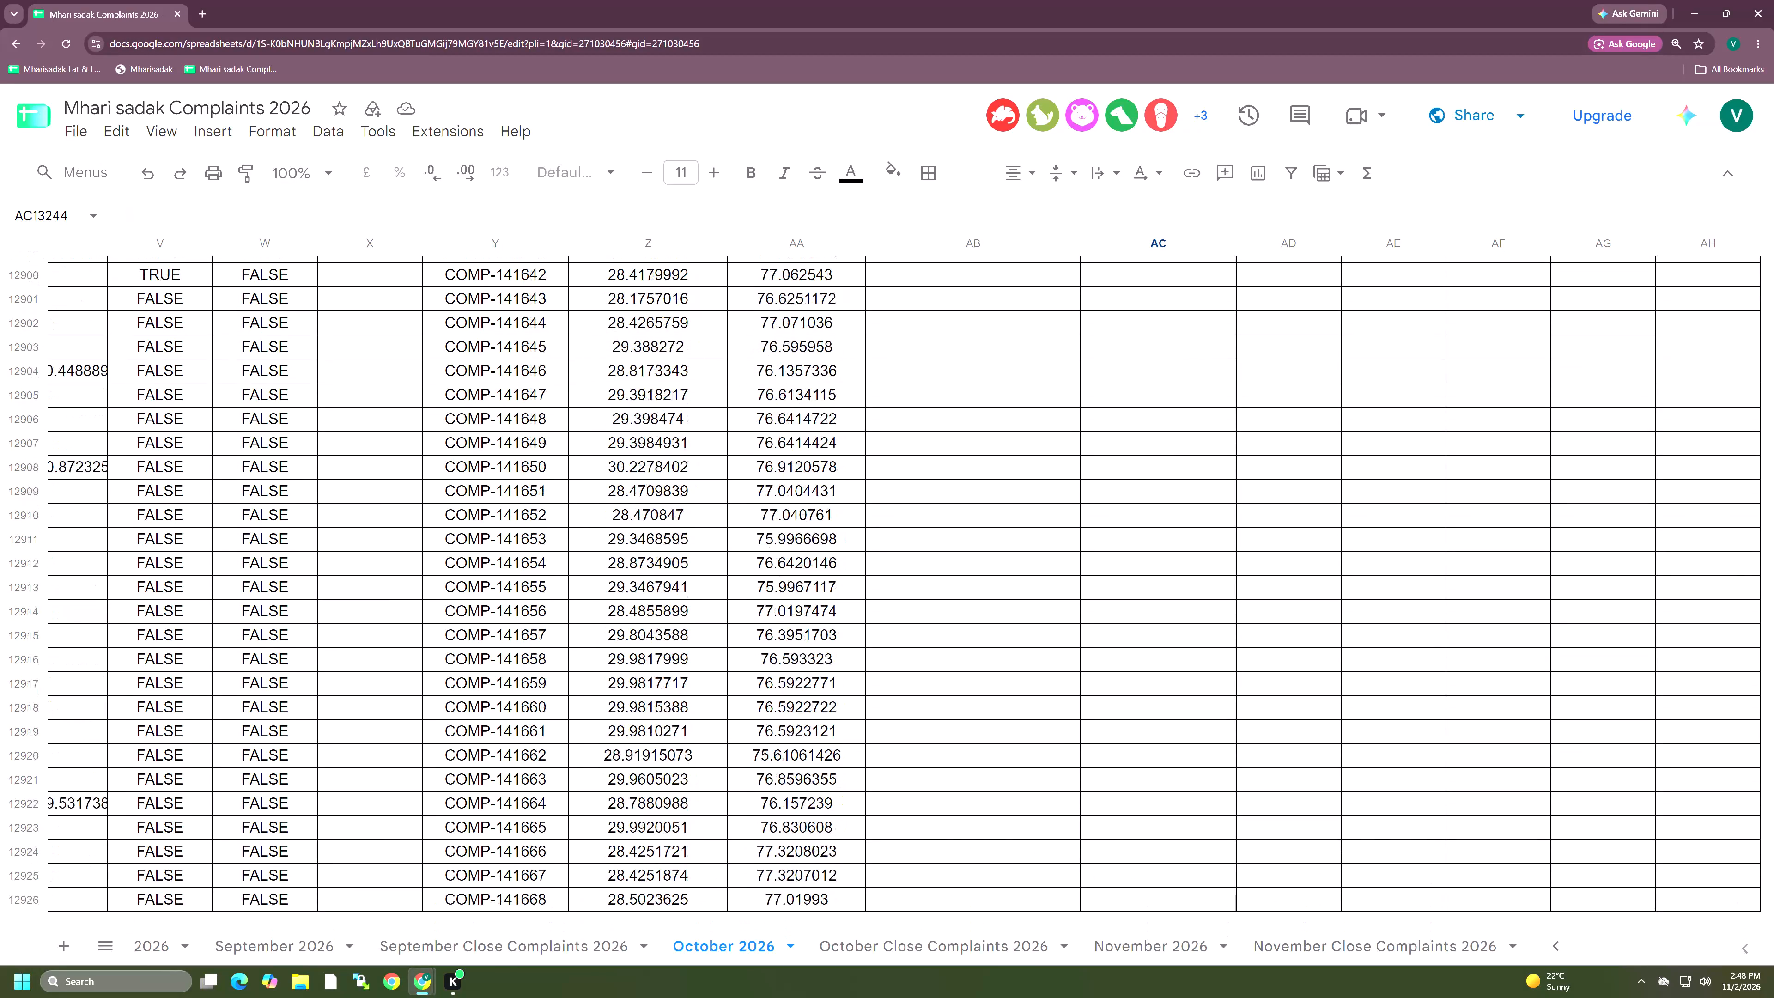
{"action": "scroll", "coordinate": [1074, 643], "scroll_direction": "up", "scroll_amount": 20}
{"action": "scroll", "coordinate": [1074, 643], "scroll_direction": "up", "scroll_amount": 17}
{"action": "scroll", "coordinate": [1080, 655], "scroll_direction": "down", "scroll_amount": 20}
{"action": "scroll", "coordinate": [1080, 655], "scroll_direction": "down", "scroll_amount": 3}
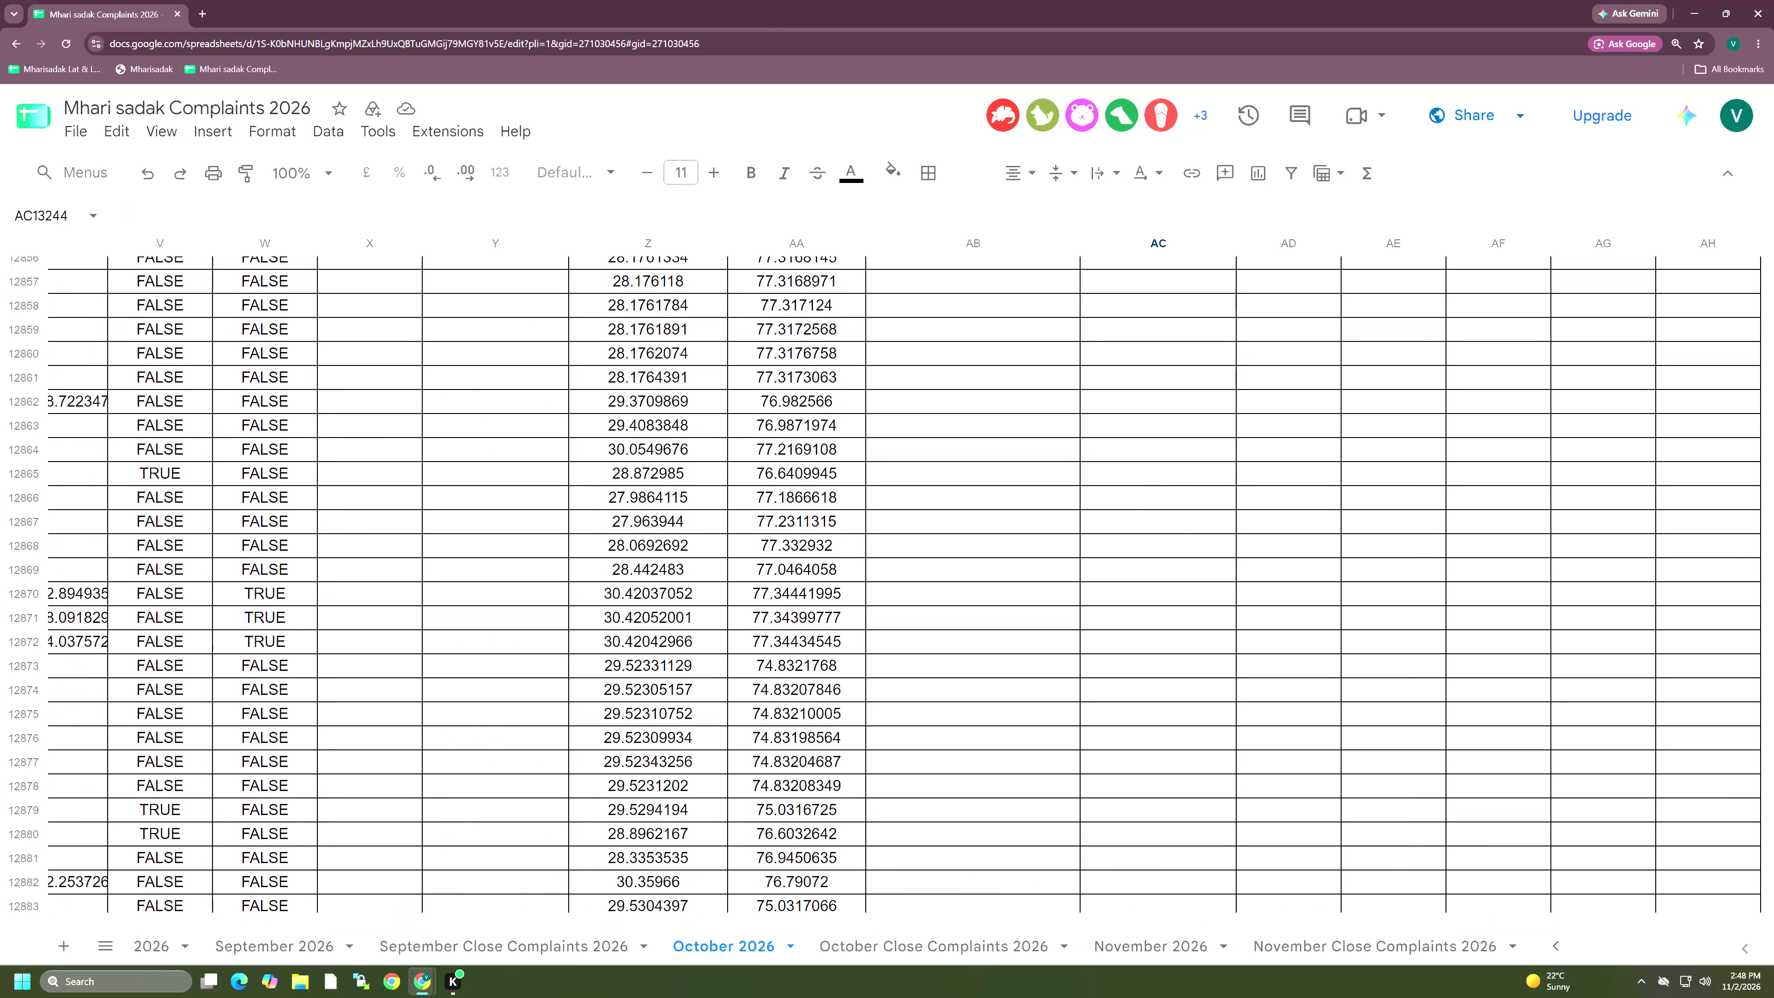
{"action": "scroll", "coordinate": [1080, 655], "scroll_direction": "down", "scroll_amount": 8}
Open the November 2026 sheet and examine its status, aerial distance and photo coordinate columns through to the last complaint rows.
{"action": "left_click", "coordinate": [1159, 951]}
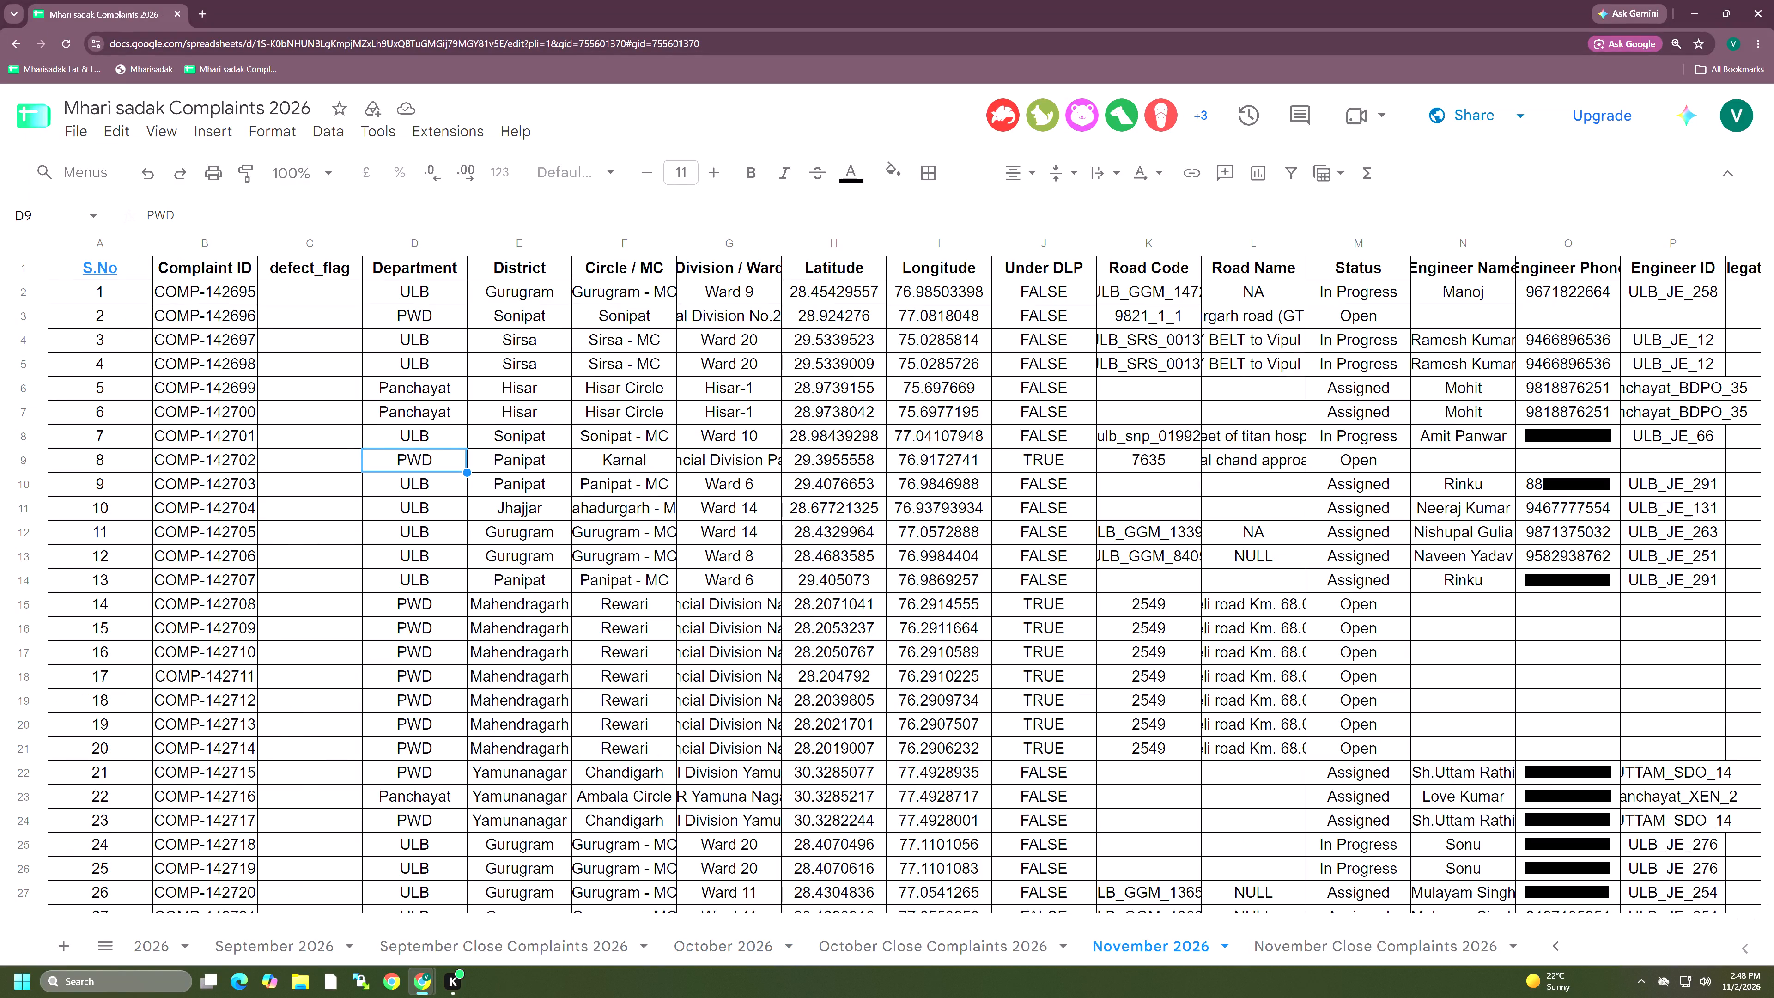
{"action": "left_click_drag", "start_coordinate": [687, 920], "coordinate": [1464, 929]}
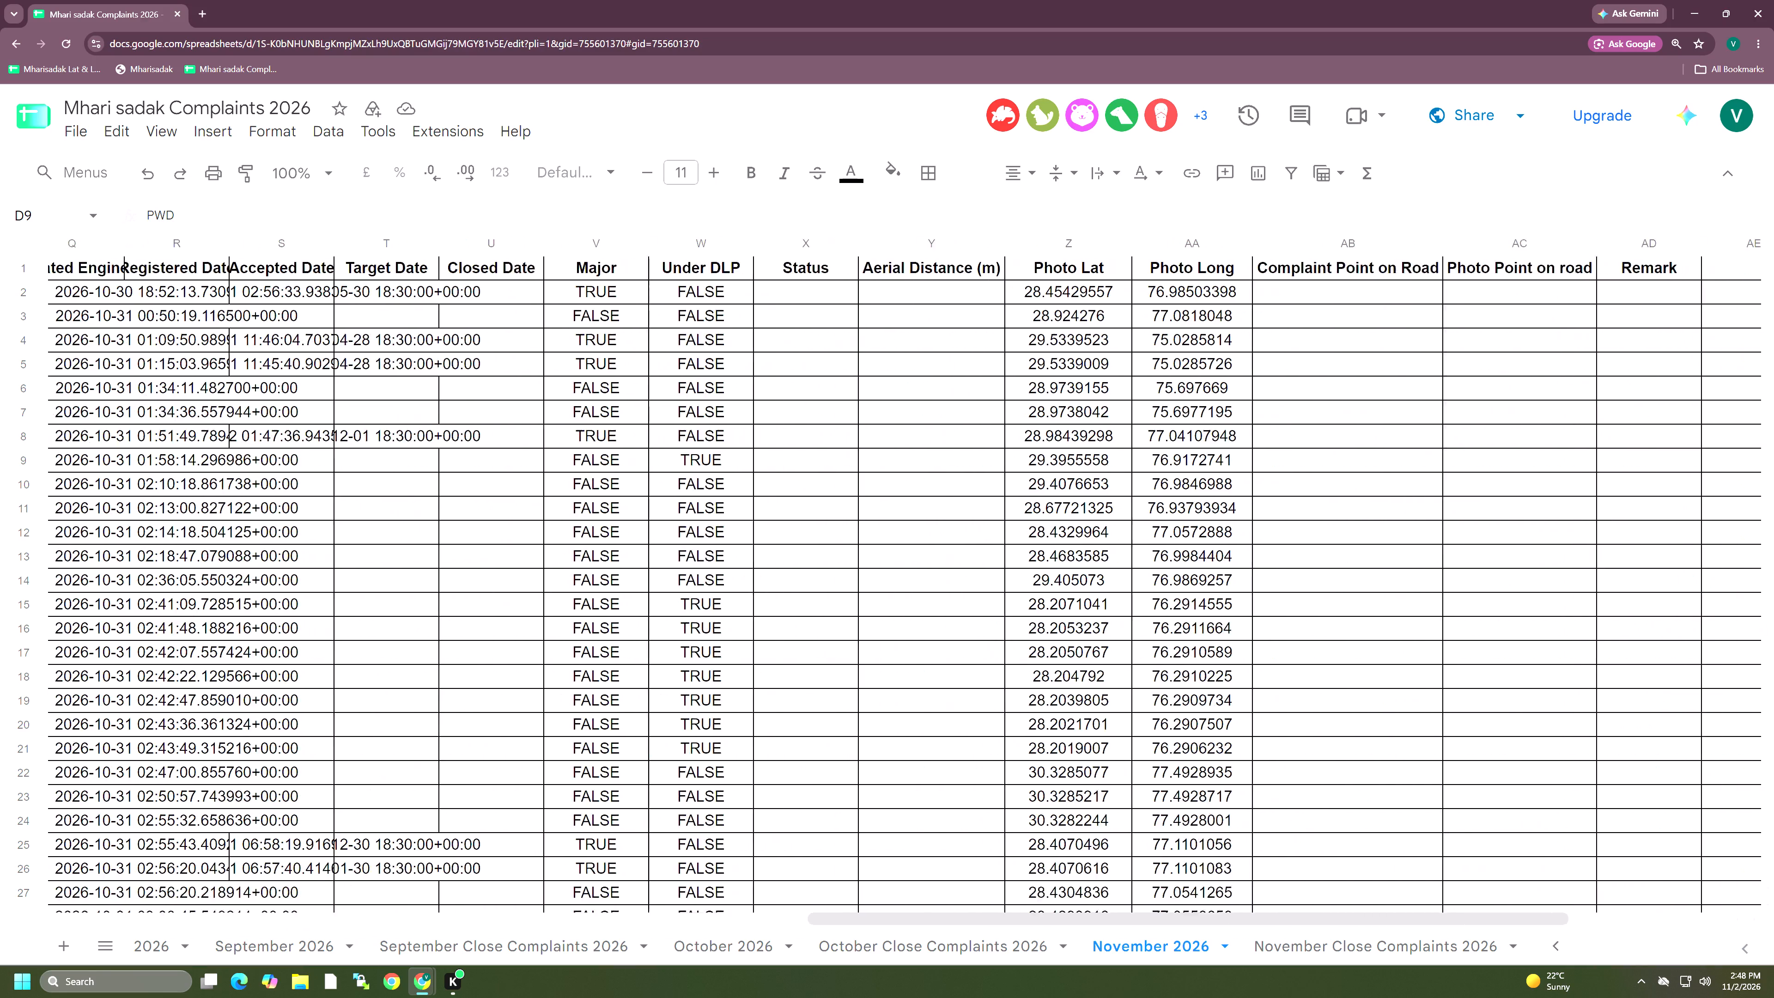
{"action": "left_click_drag", "start_coordinate": [1464, 929], "coordinate": [1519, 931]}
{"action": "scroll", "coordinate": [1074, 477], "scroll_direction": "down", "scroll_amount": 20}
{"action": "scroll", "coordinate": [1074, 477], "scroll_direction": "down", "scroll_amount": 11}
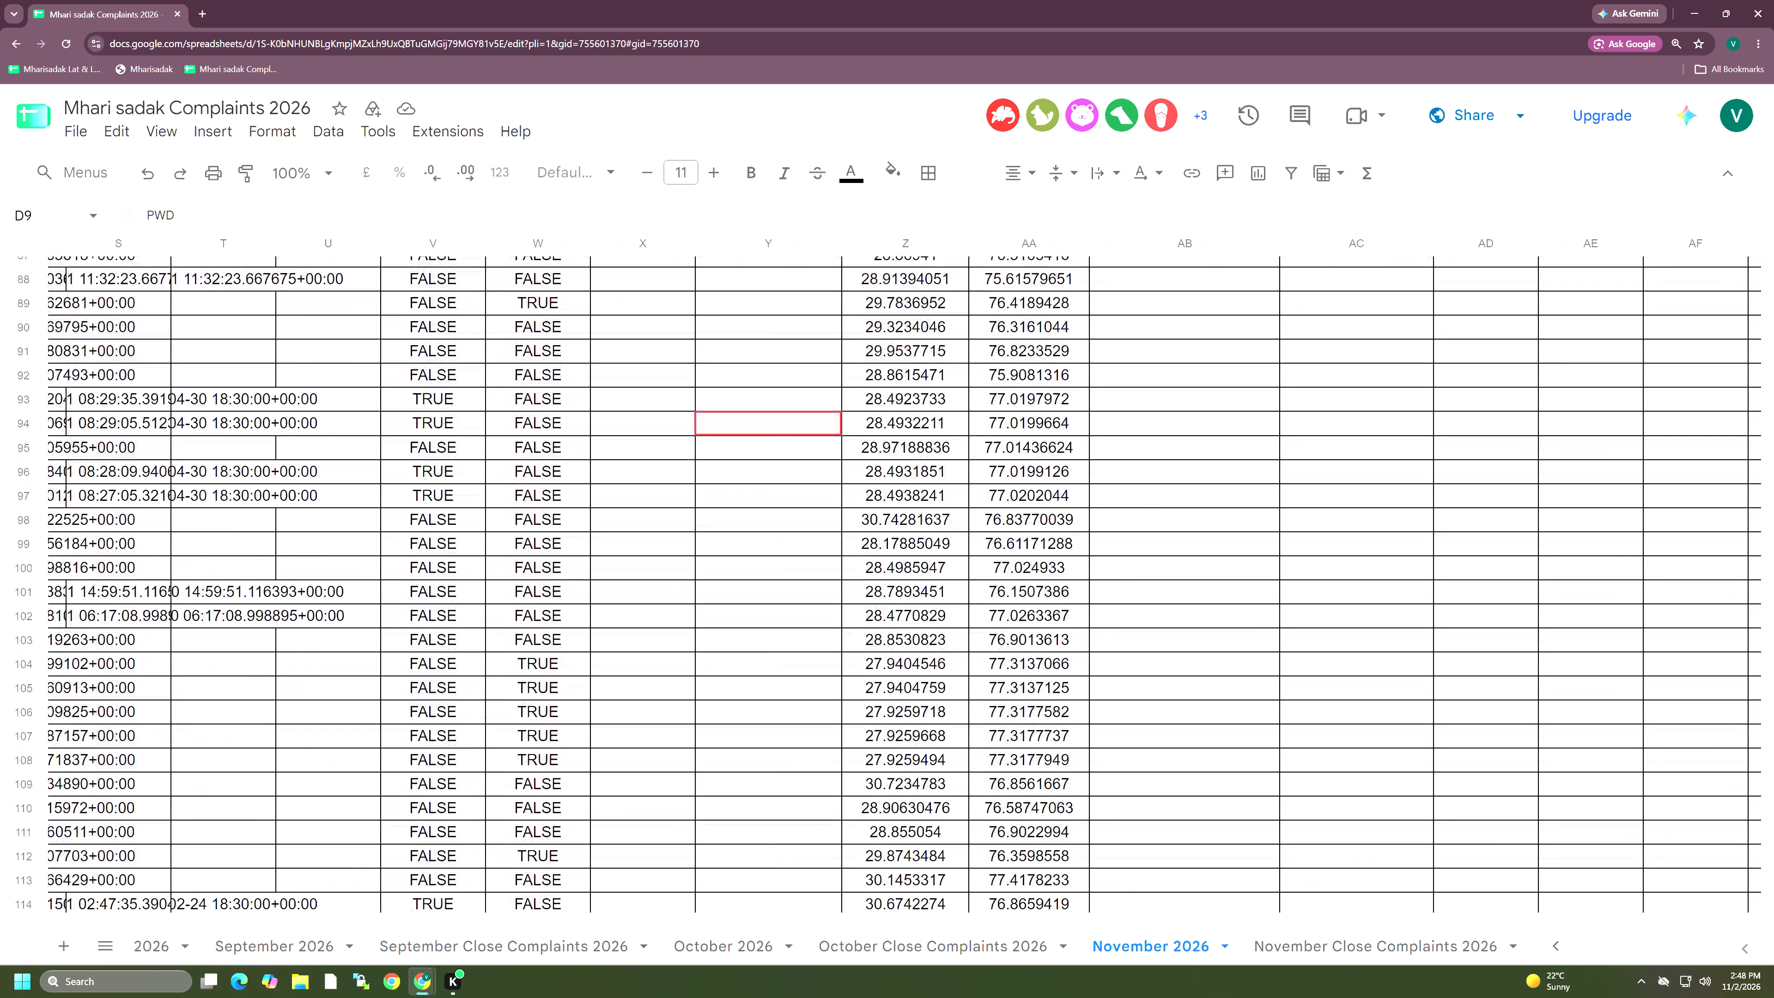
{"action": "scroll", "coordinate": [1036, 534], "scroll_direction": "down", "scroll_amount": 20}
{"action": "scroll", "coordinate": [1036, 534], "scroll_direction": "down", "scroll_amount": 20}
{"action": "scroll", "coordinate": [1036, 534], "scroll_direction": "down", "scroll_amount": 10}
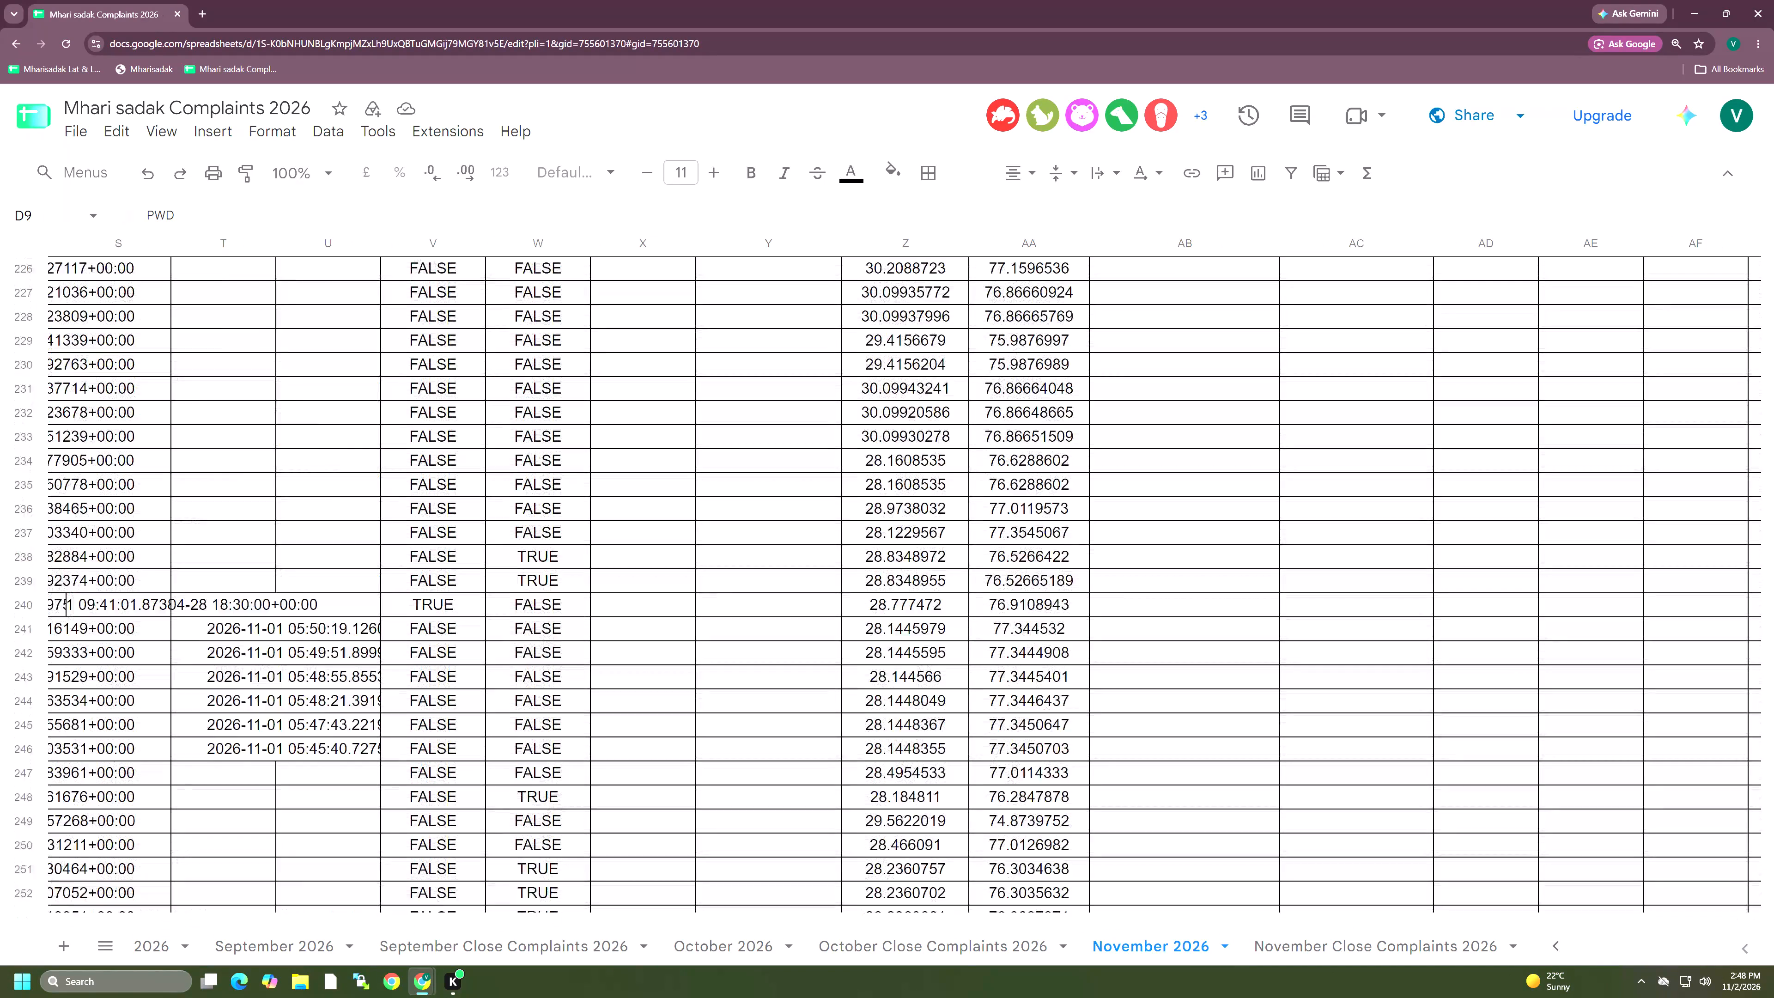
{"action": "scroll", "coordinate": [1099, 541], "scroll_direction": "down", "scroll_amount": 9}
{"action": "scroll", "coordinate": [1099, 541], "scroll_direction": "up", "scroll_amount": 1}
{"action": "scroll", "coordinate": [1099, 541], "scroll_direction": "down", "scroll_amount": 20}
{"action": "scroll", "coordinate": [1099, 541], "scroll_direction": "down", "scroll_amount": 20}
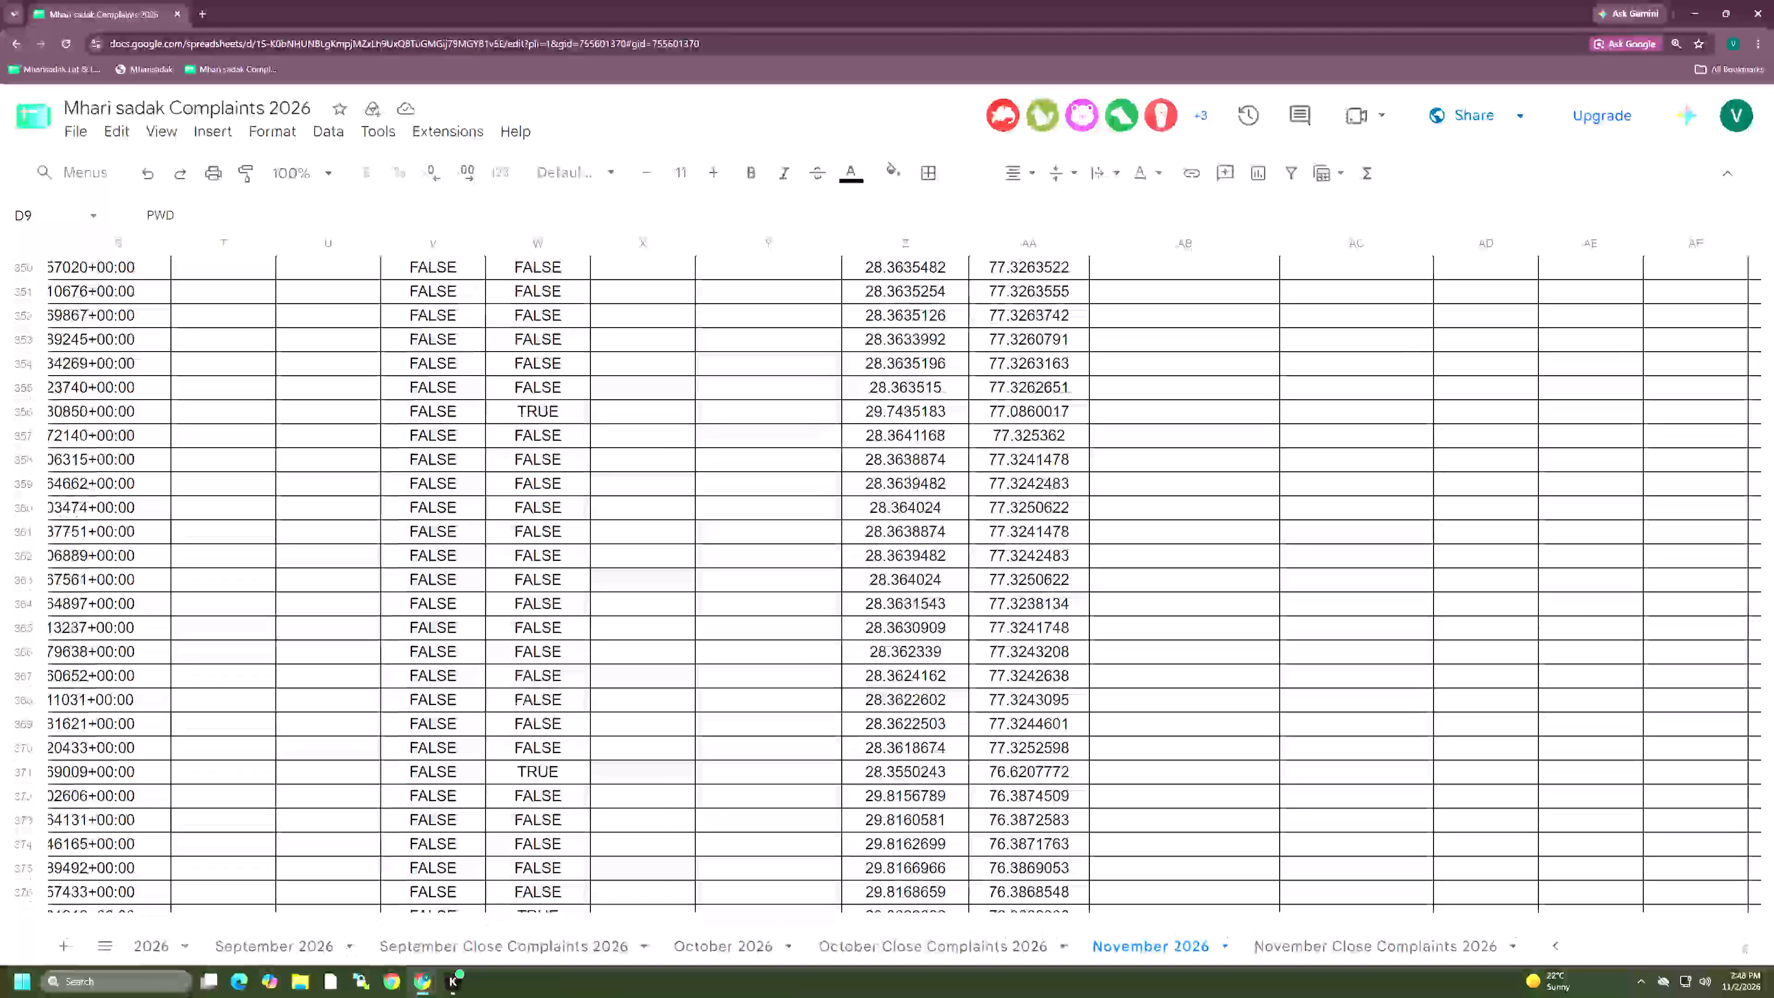
{"action": "scroll", "coordinate": [1099, 541], "scroll_direction": "down", "scroll_amount": 20}
{"action": "scroll", "coordinate": [1099, 541], "scroll_direction": "down", "scroll_amount": 20}
{"action": "scroll", "coordinate": [1099, 541], "scroll_direction": "down", "scroll_amount": 12}
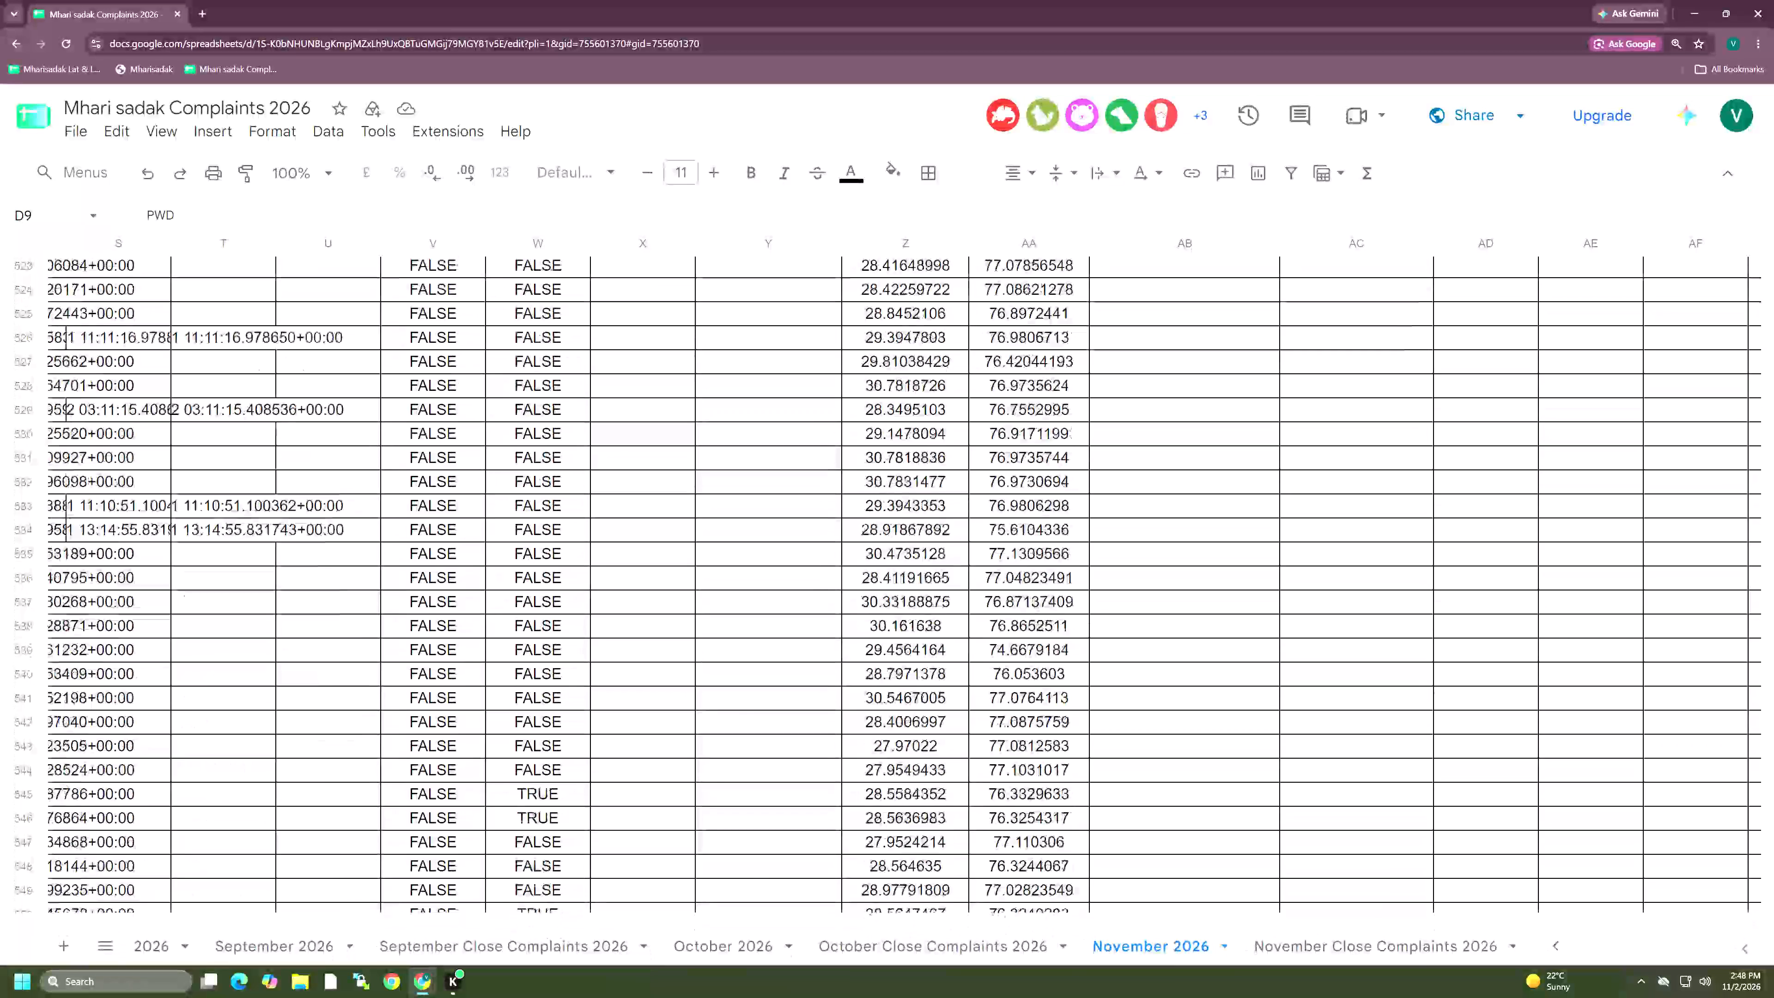
{"action": "scroll", "coordinate": [1098, 543], "scroll_direction": "down", "scroll_amount": 20}
{"action": "scroll", "coordinate": [1098, 543], "scroll_direction": "down", "scroll_amount": 9}
{"action": "scroll", "coordinate": [1097, 543], "scroll_direction": "up", "scroll_amount": 6}
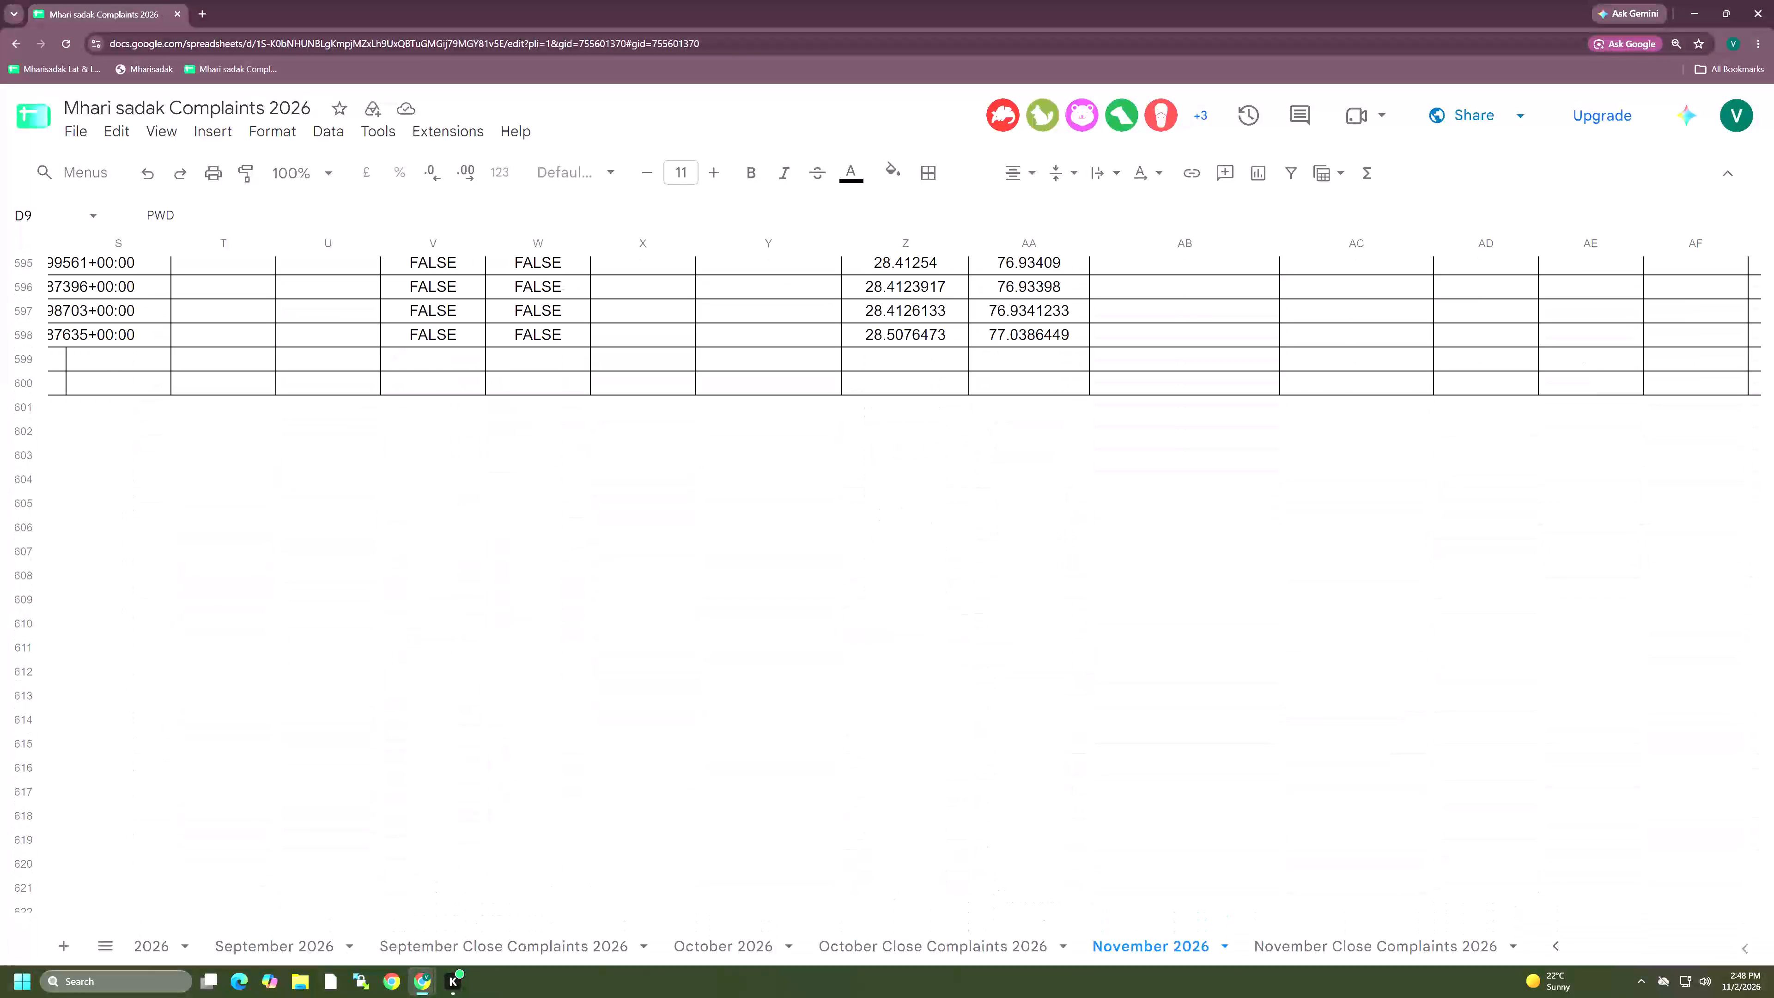
{"action": "scroll", "coordinate": [1099, 544], "scroll_direction": "up", "scroll_amount": 7}
{"action": "scroll", "coordinate": [1281, 573], "scroll_direction": "up", "scroll_amount": 15}
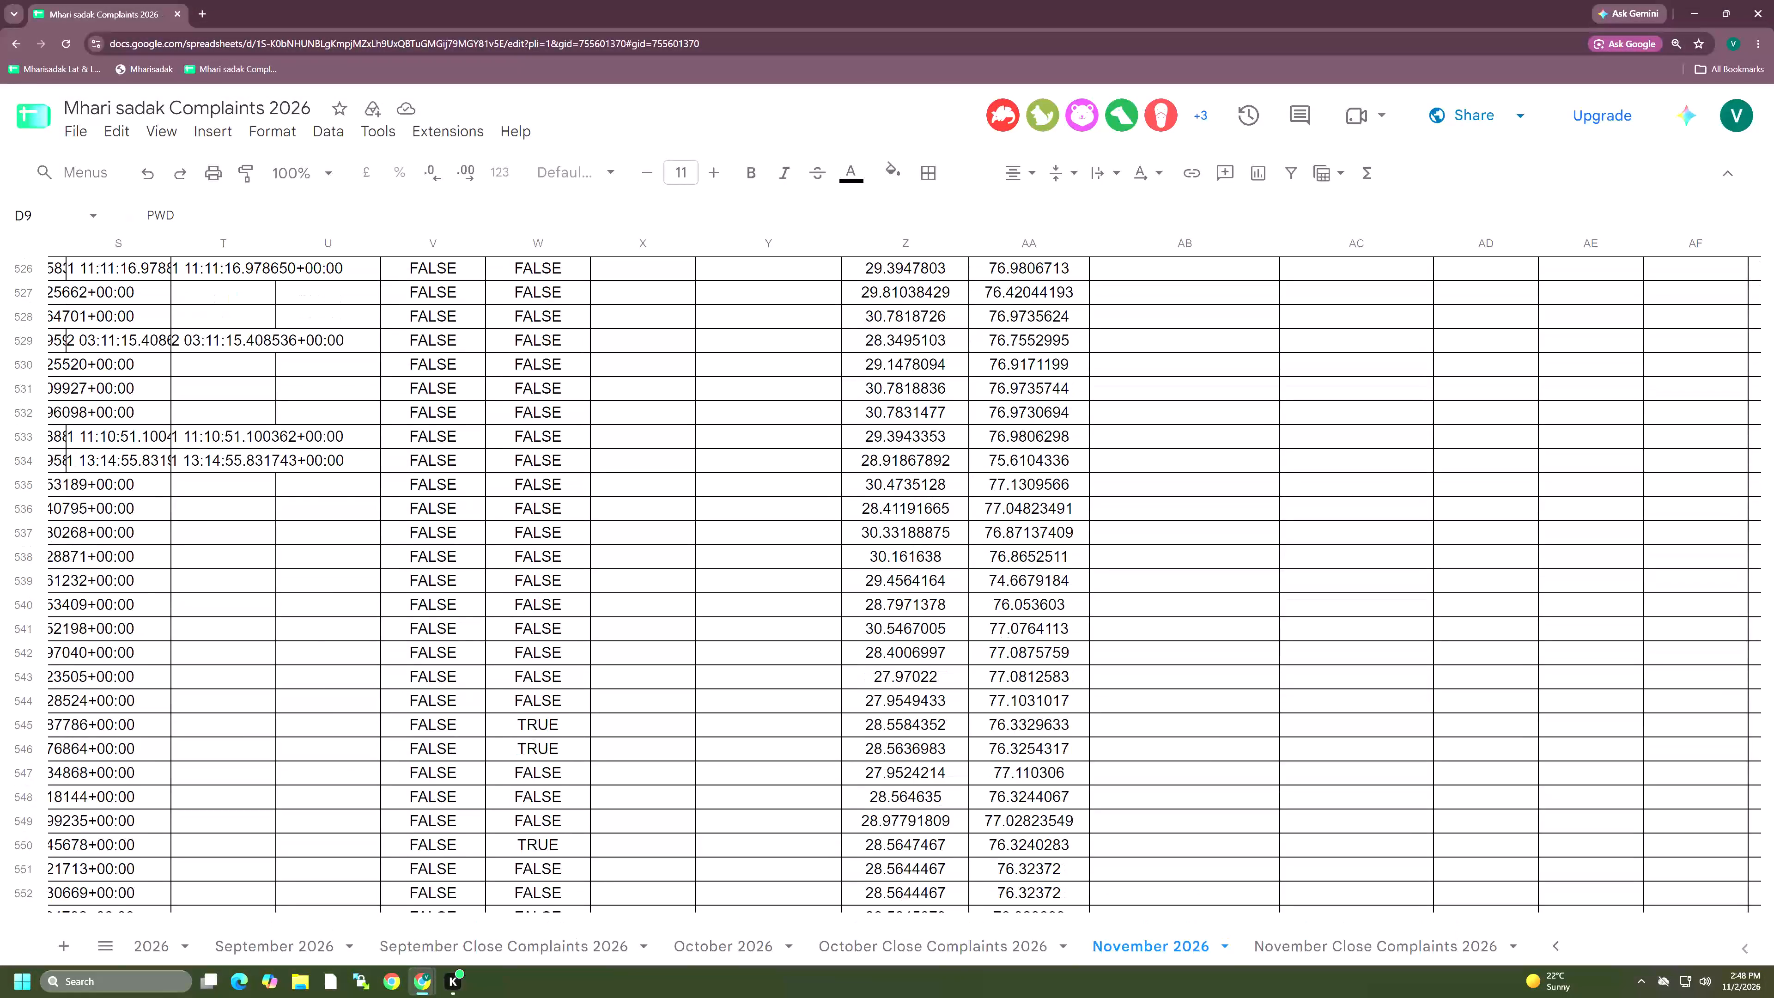
Go back up the November 2026 sheet to its header row and examine the status, distance, photo coordinate and remark columns.
{"action": "scroll", "coordinate": [1276, 572], "scroll_direction": "up", "scroll_amount": 7}
{"action": "left_click_drag", "start_coordinate": [1769, 266], "coordinate": [1770, 253]}
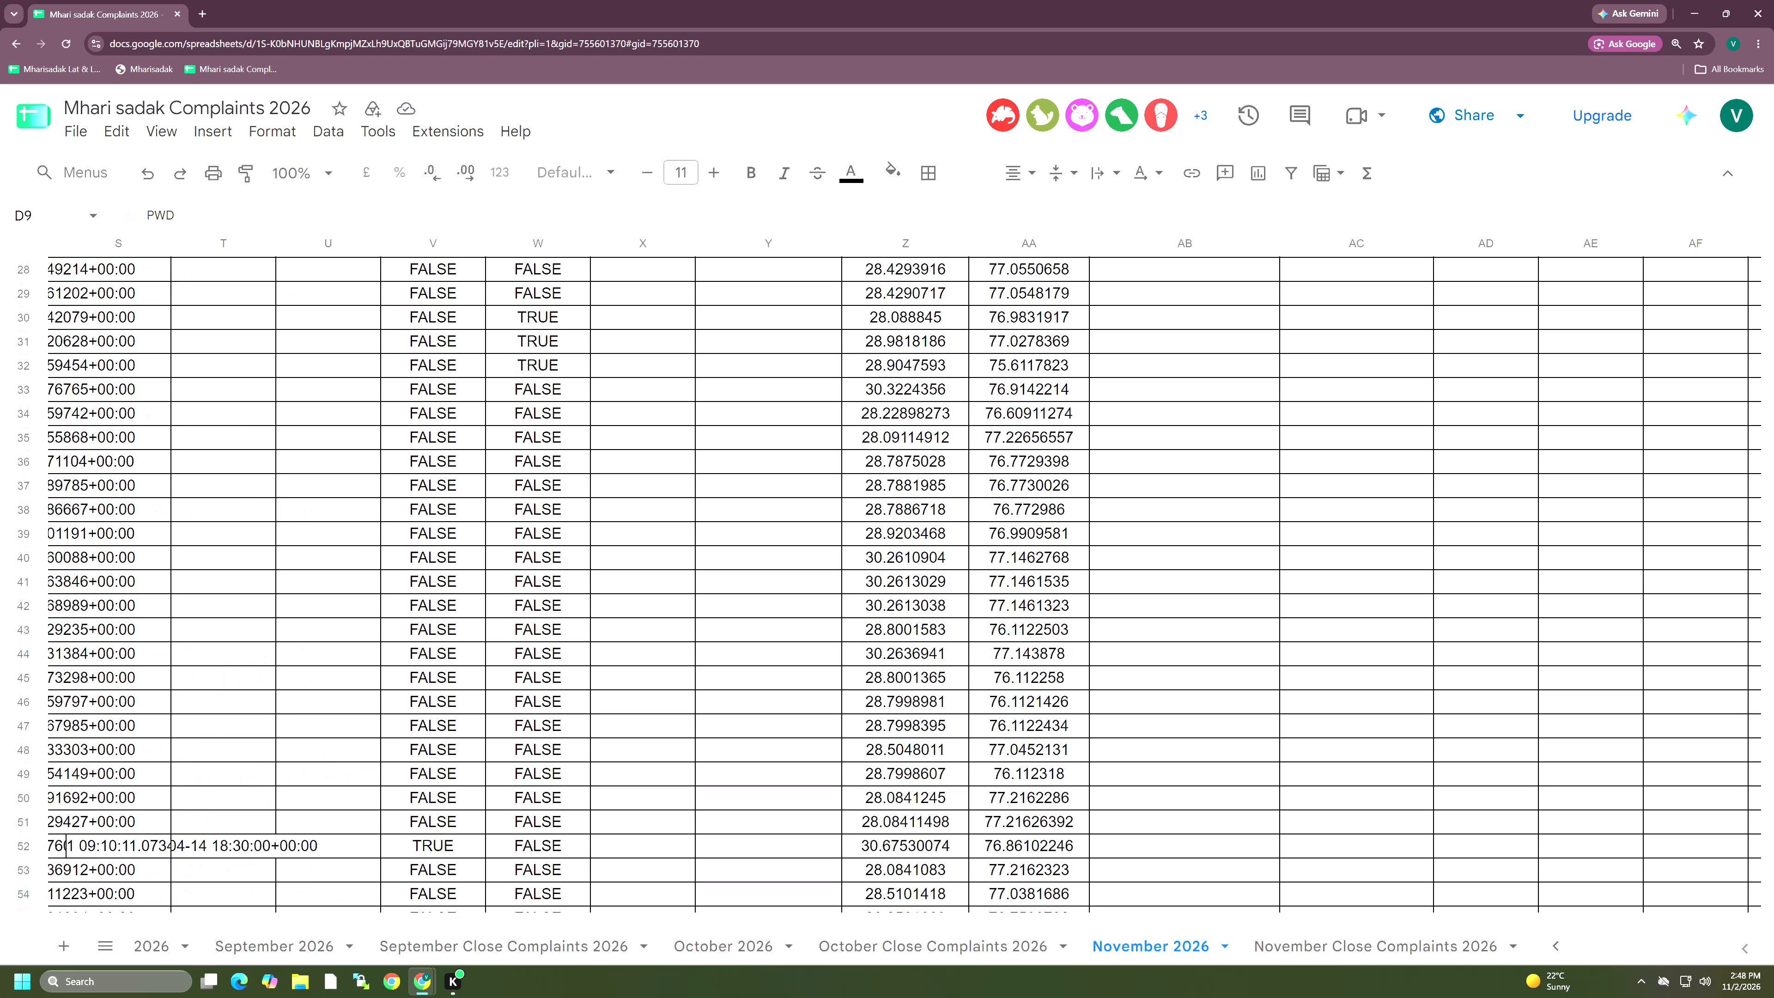
{"action": "left_click_drag", "start_coordinate": [1770, 253], "coordinate": [1770, 249]}
{"action": "scroll", "coordinate": [1282, 392], "scroll_direction": "up", "scroll_amount": 19}
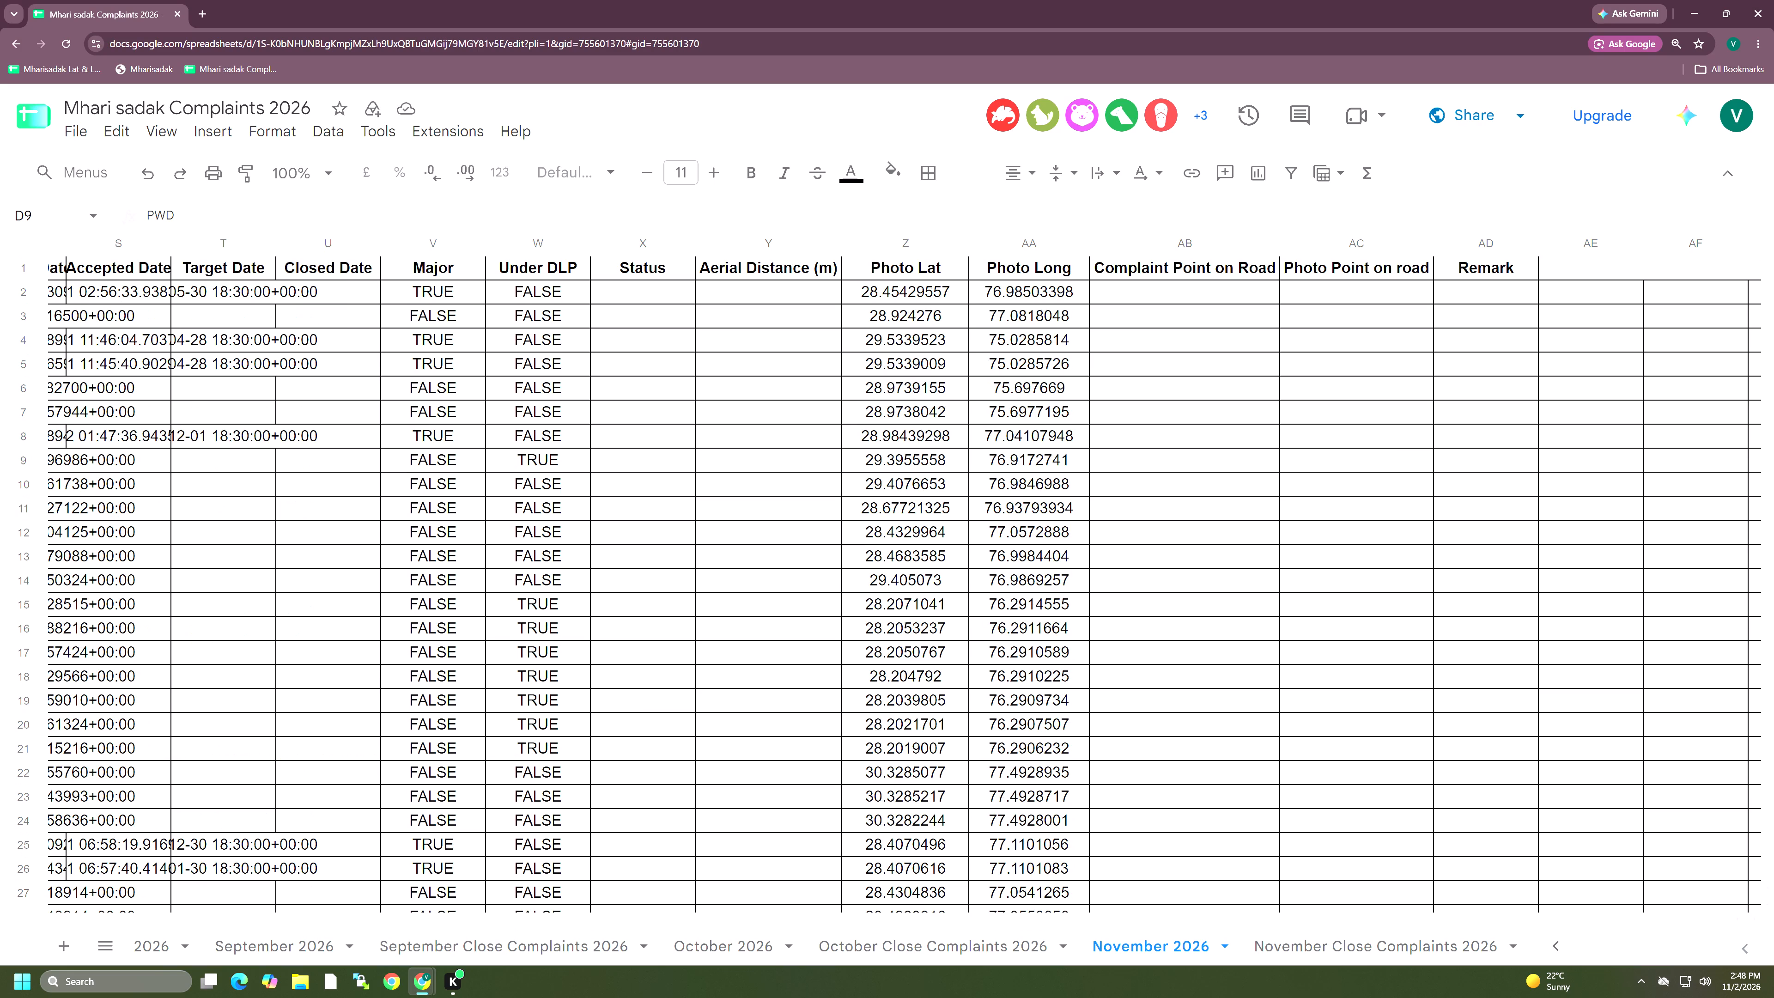
{"action": "scroll", "coordinate": [1376, 882], "scroll_direction": "up", "scroll_amount": 1}
Open November Close Complaints 2026, restore the smaller window beside the portal, and examine column C down to the first complaint lacking a remark.
{"action": "left_click", "coordinate": [1324, 943]}
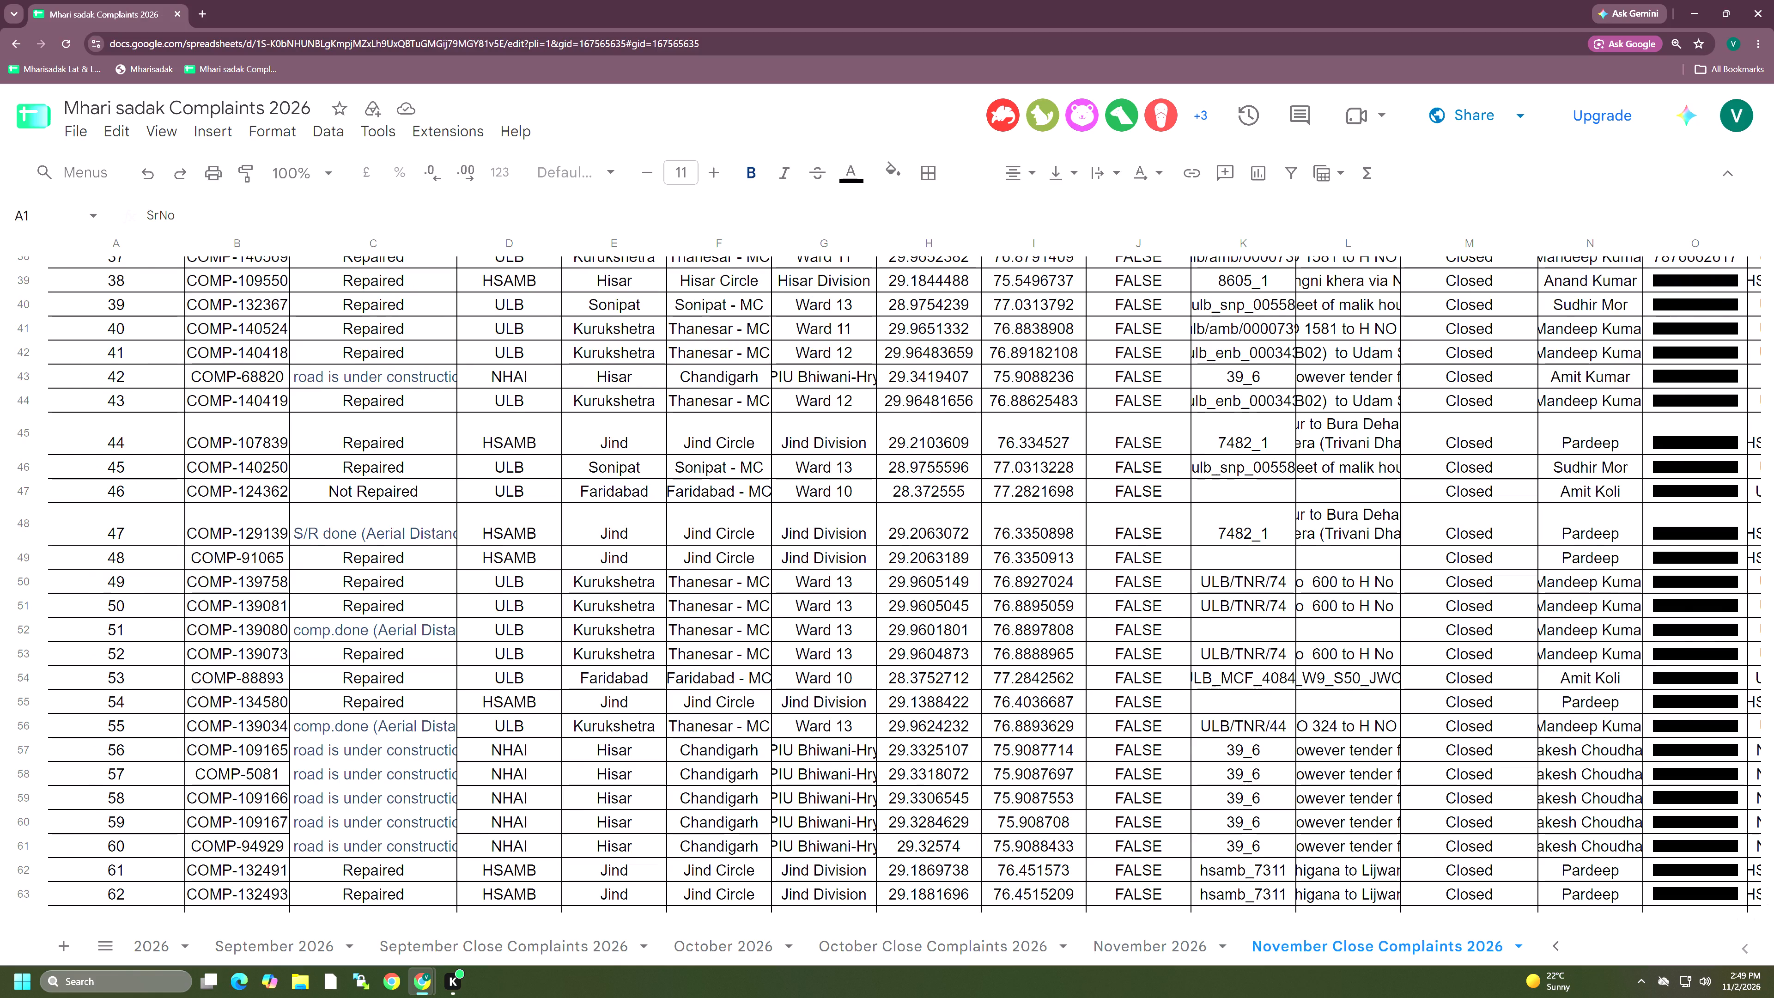
{"action": "scroll", "coordinate": [625, 691], "scroll_direction": "up", "scroll_amount": 4}
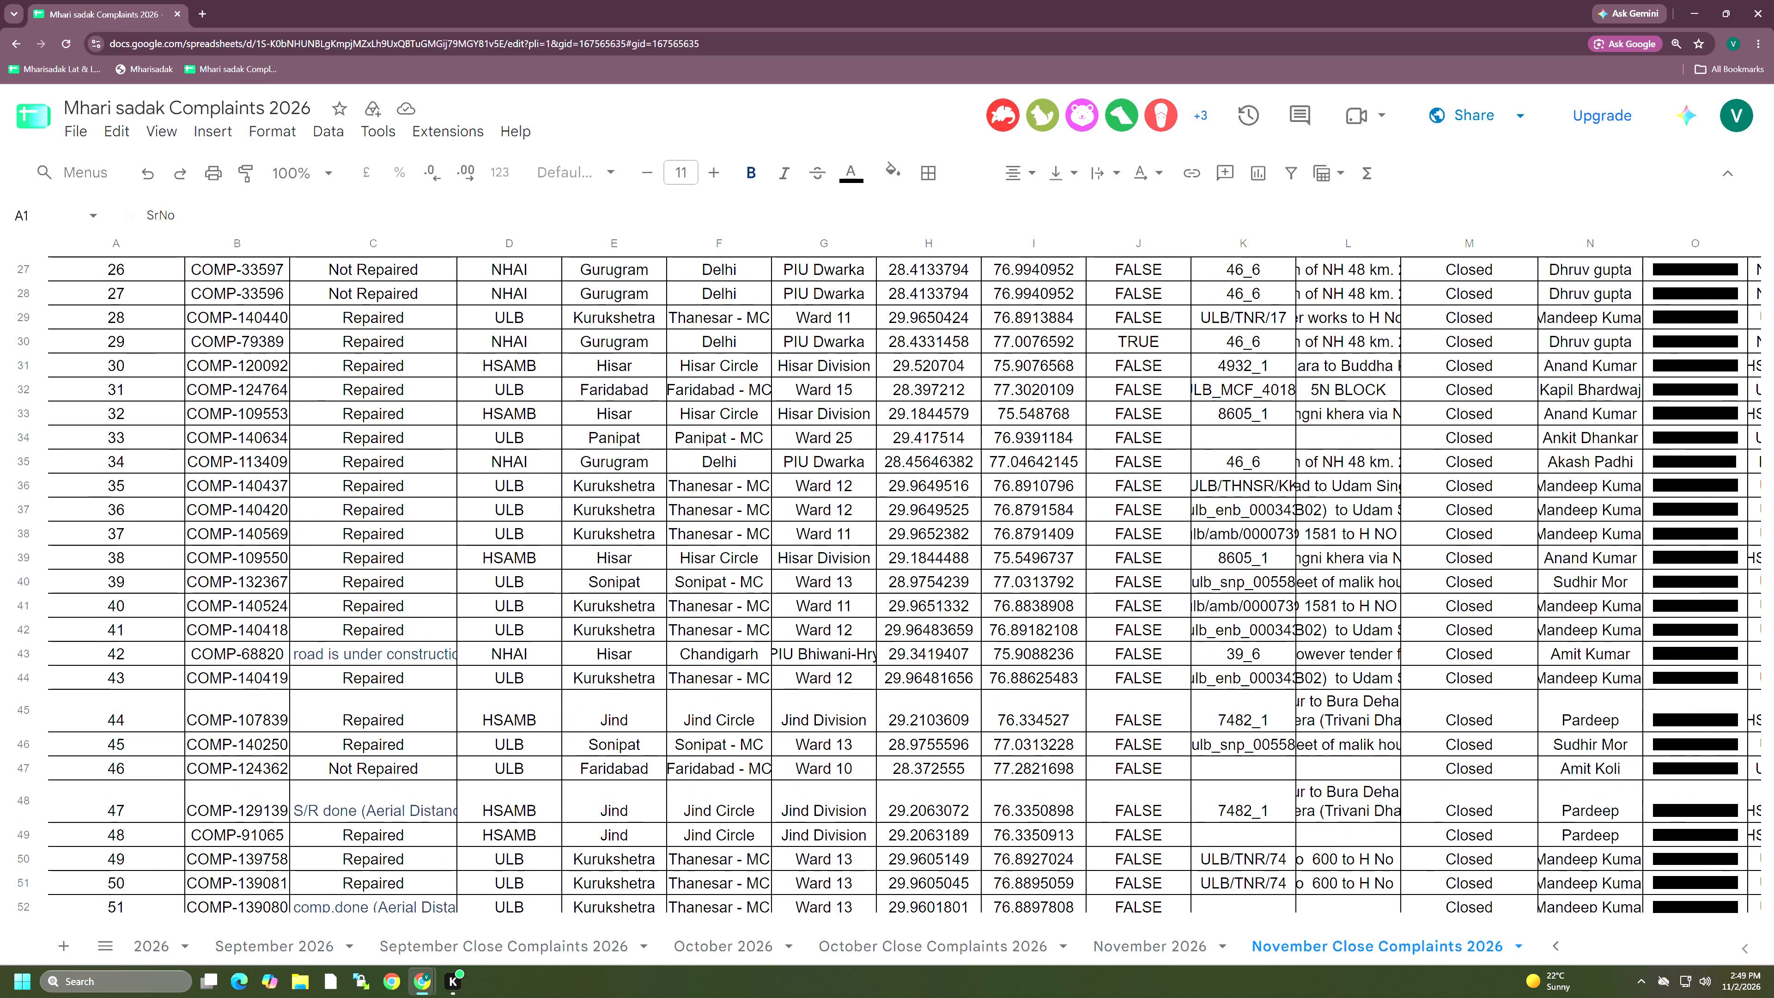
{"action": "left_click", "coordinate": [1730, 14]}
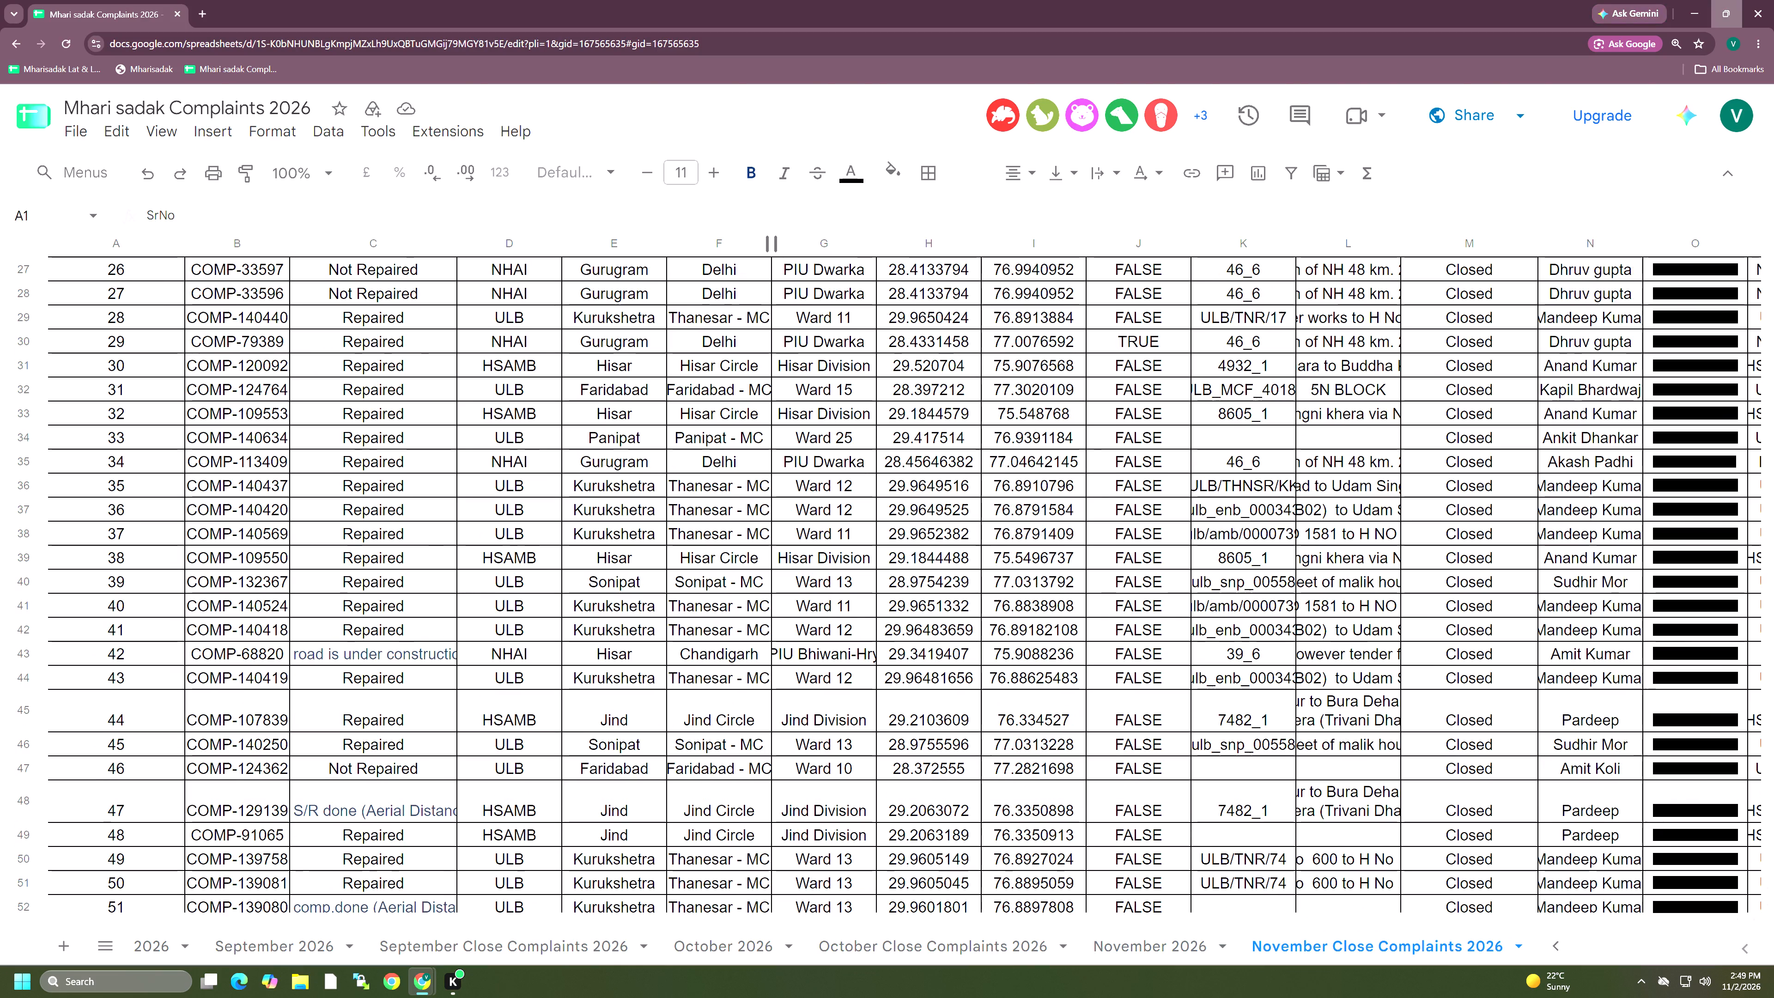
{"action": "scroll", "coordinate": [1242, 386], "scroll_direction": "up", "scroll_amount": 3}
{"action": "scroll", "coordinate": [1242, 386], "scroll_direction": "down", "scroll_amount": 4}
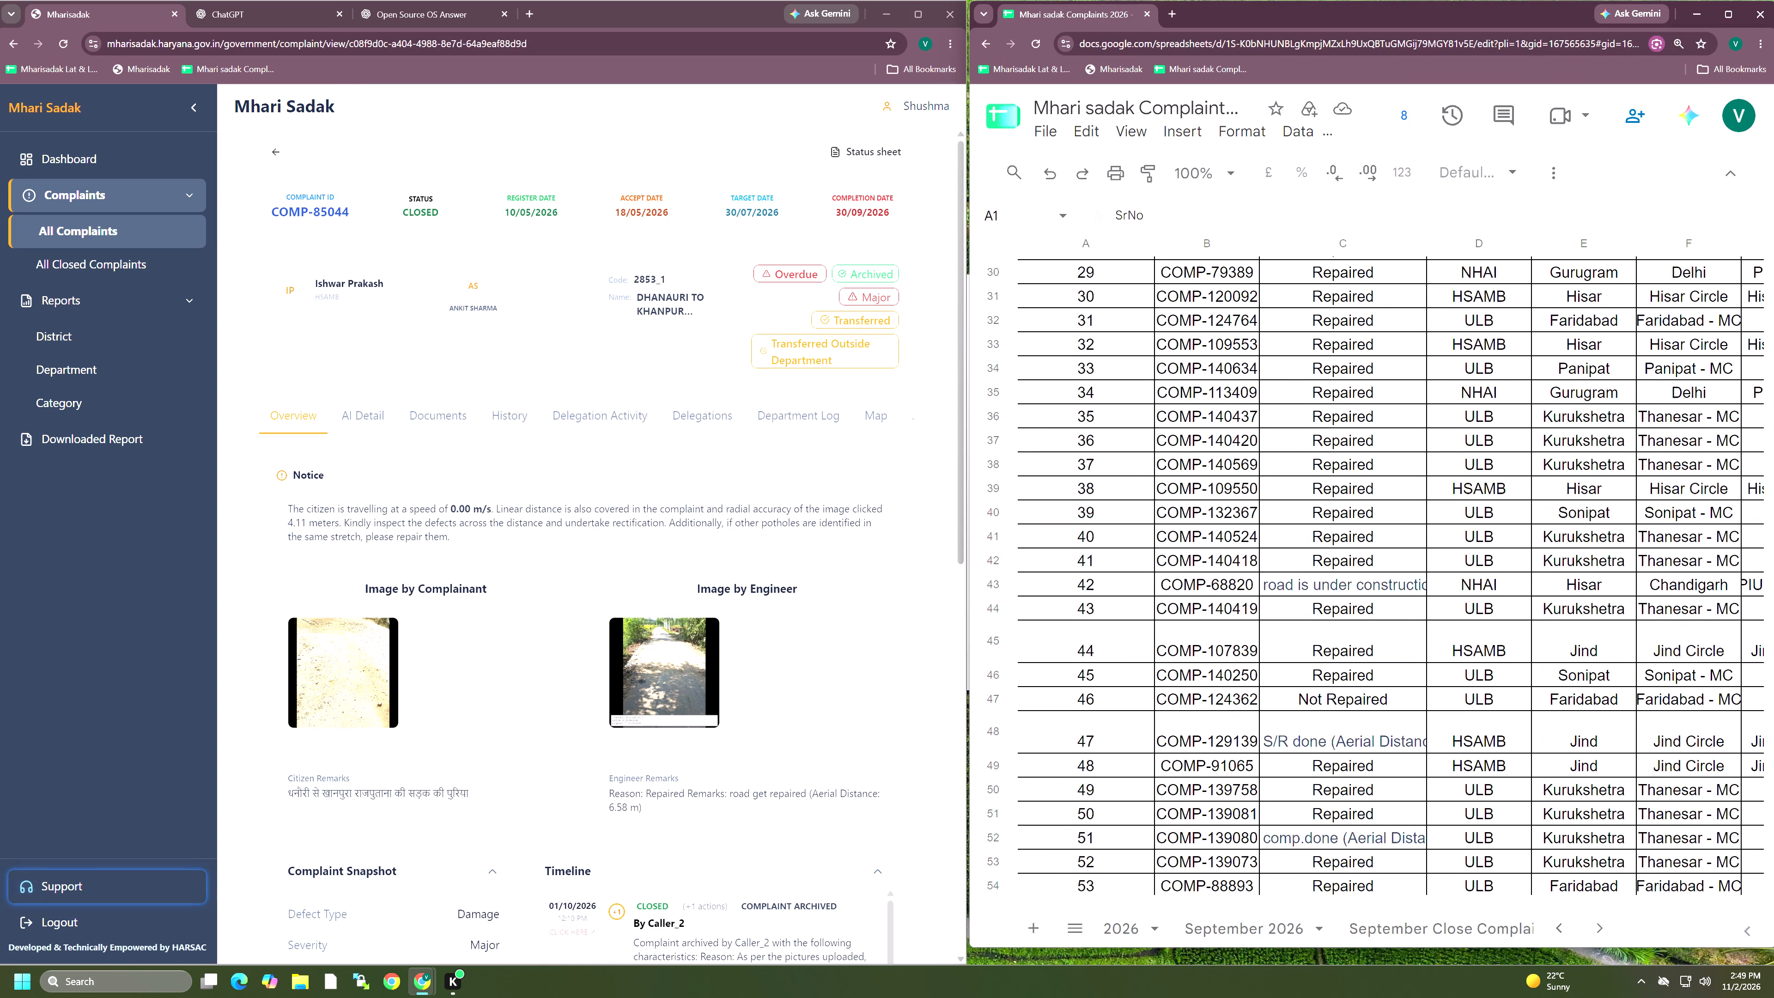
{"action": "scroll", "coordinate": [1242, 386], "scroll_direction": "down", "scroll_amount": 20}
{"action": "scroll", "coordinate": [1242, 386], "scroll_direction": "down", "scroll_amount": 1}
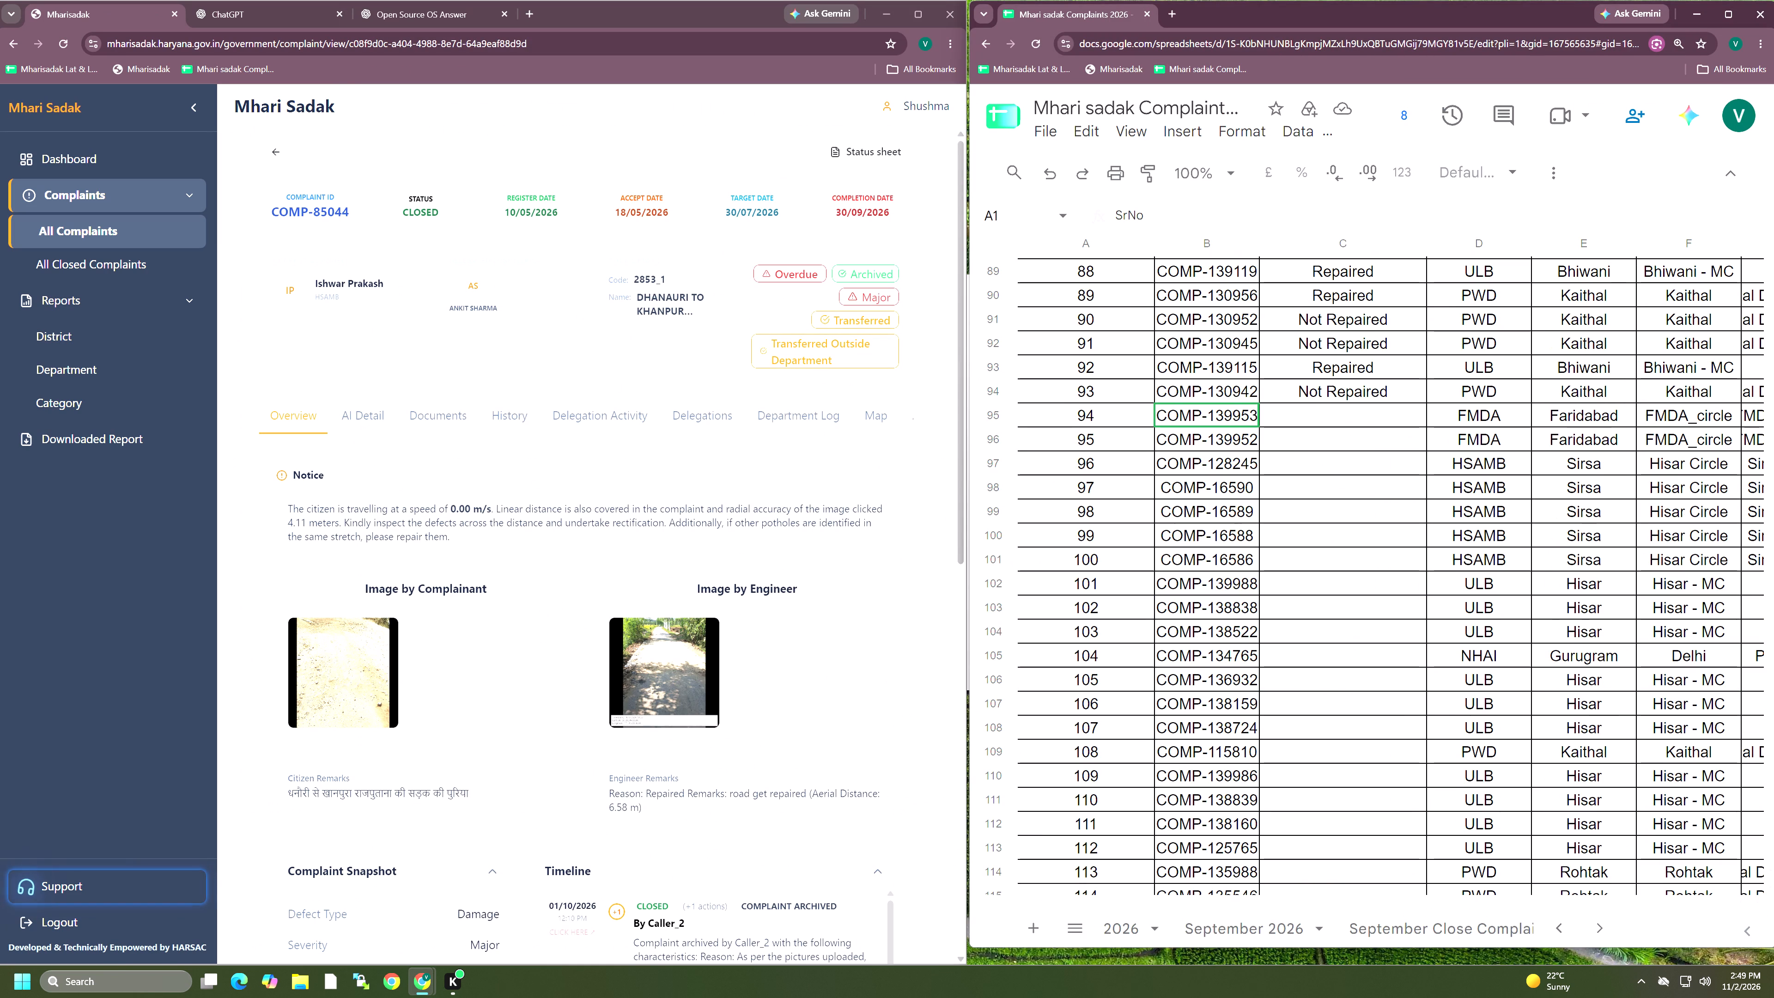
{"action": "left_click", "coordinate": [1231, 419]}
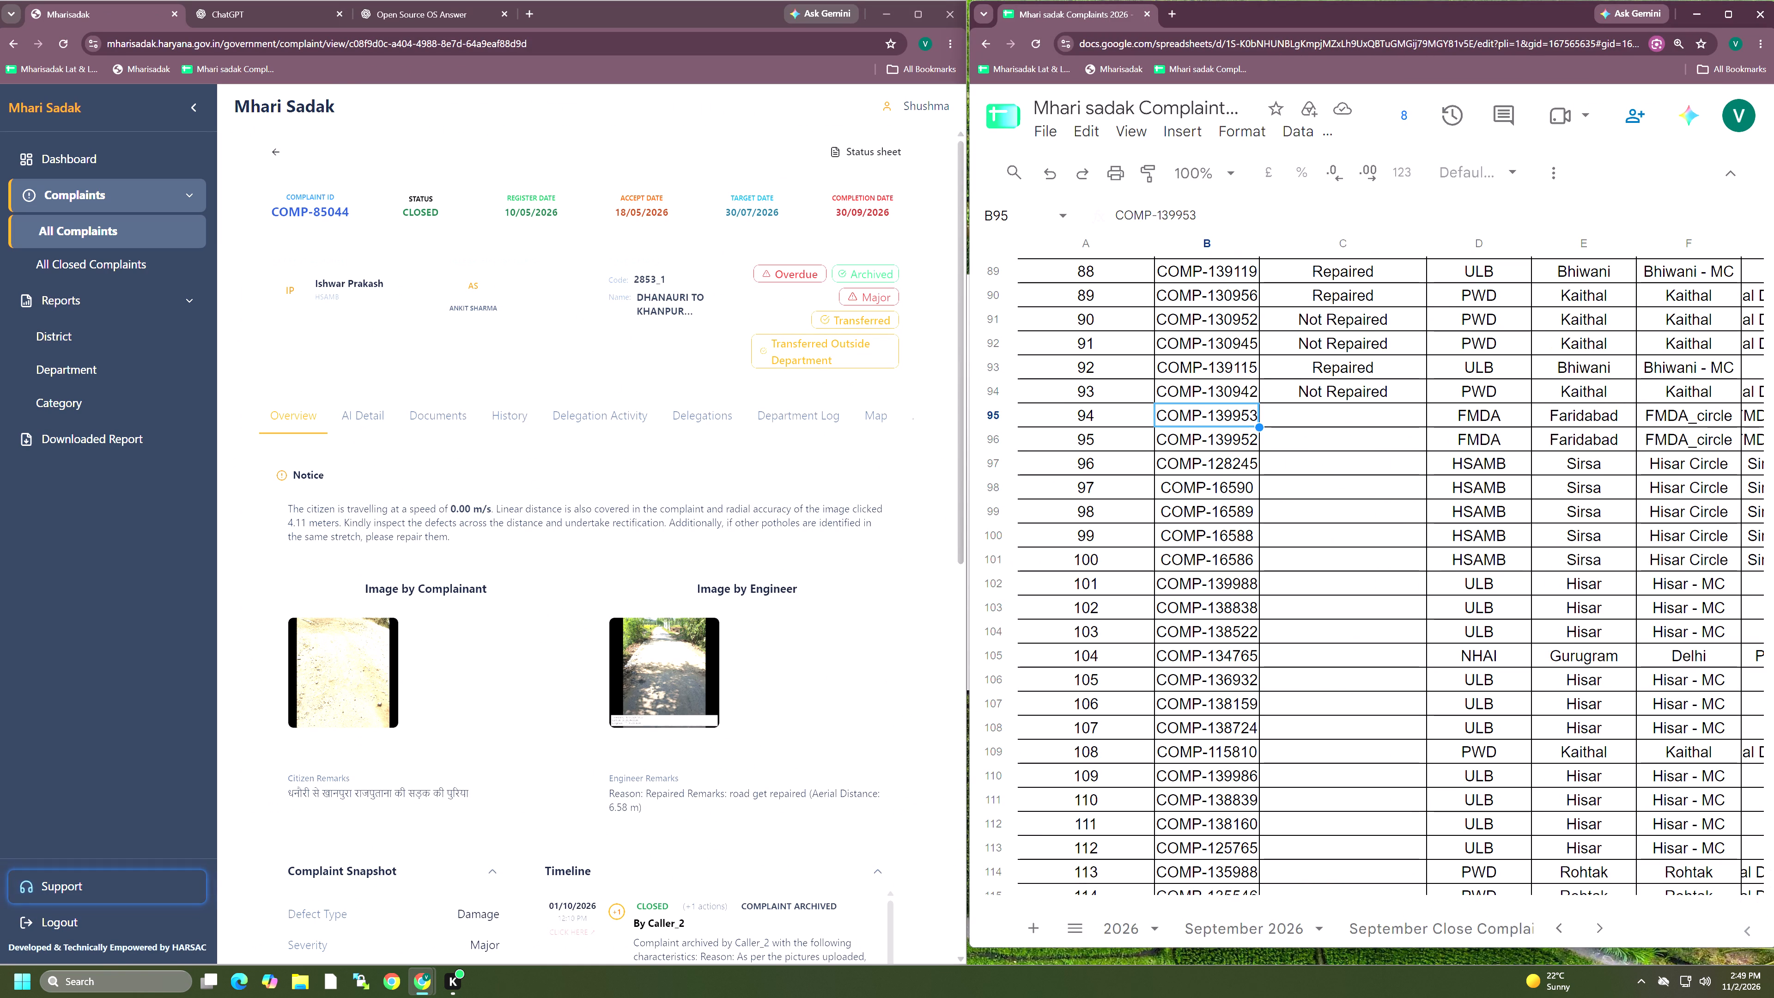
{"action": "left_click", "coordinate": [1600, 928]}
{"action": "left_click", "coordinate": [1601, 928]}
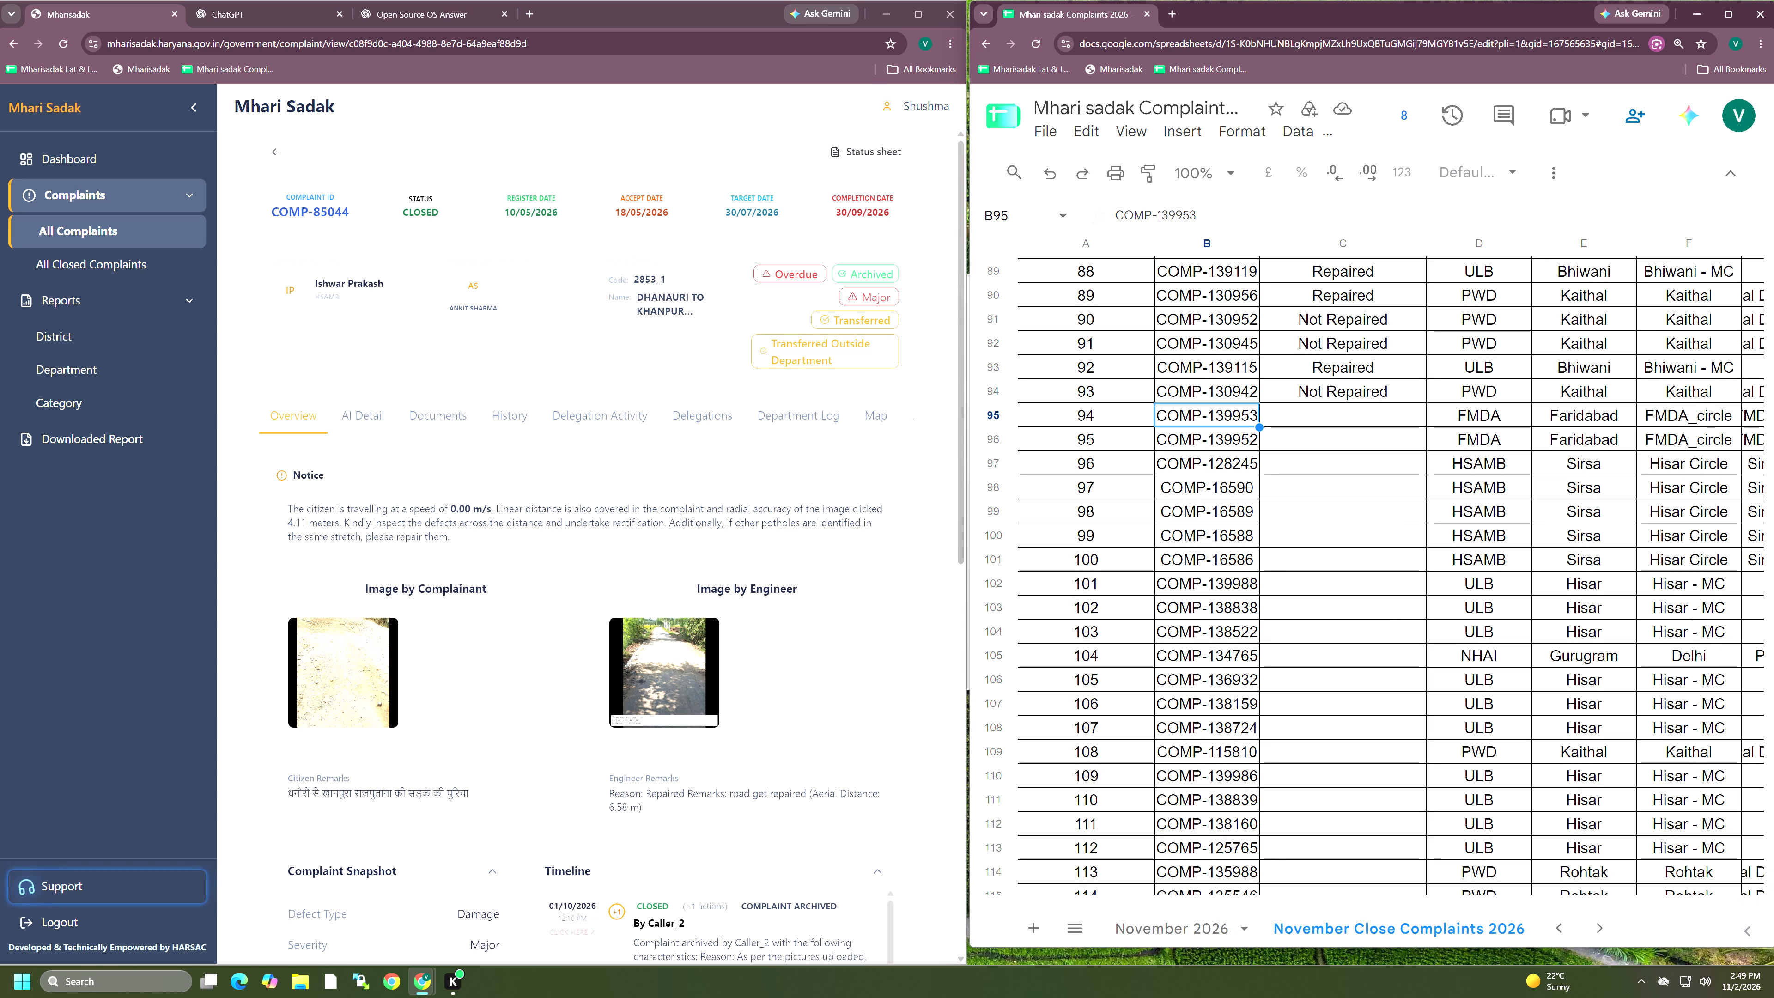
{"action": "left_click", "coordinate": [1560, 928]}
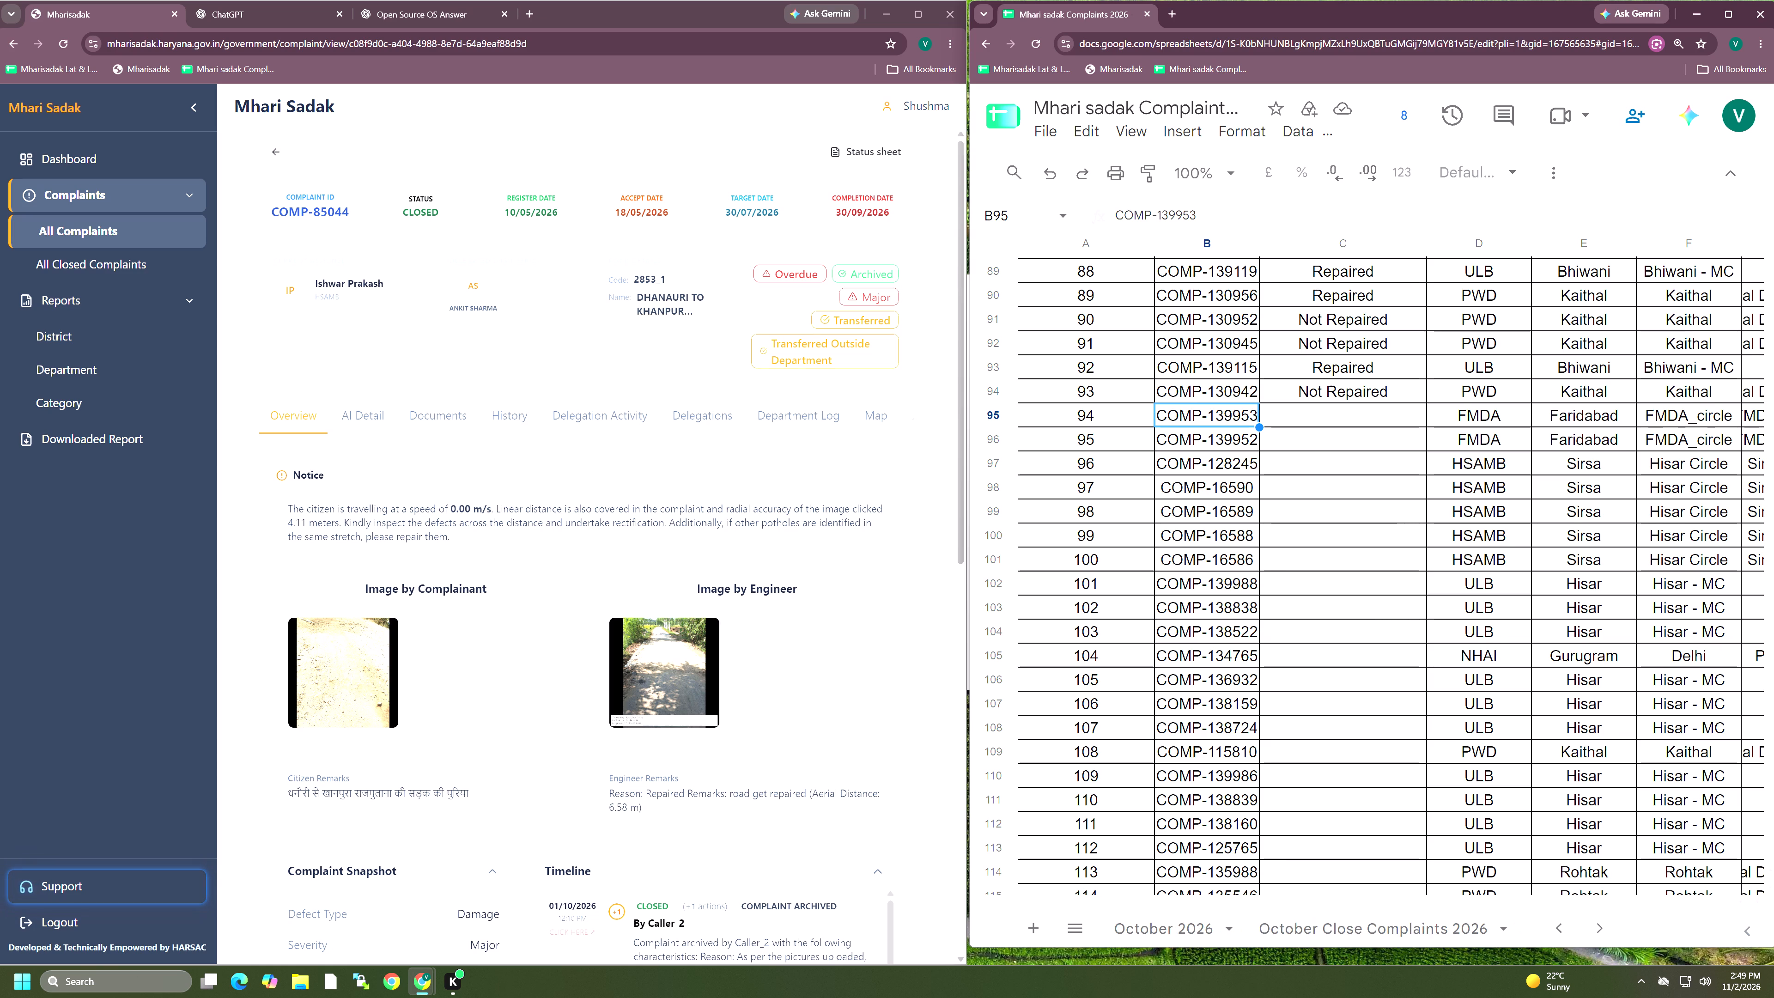
{"action": "left_click", "coordinate": [1379, 930]}
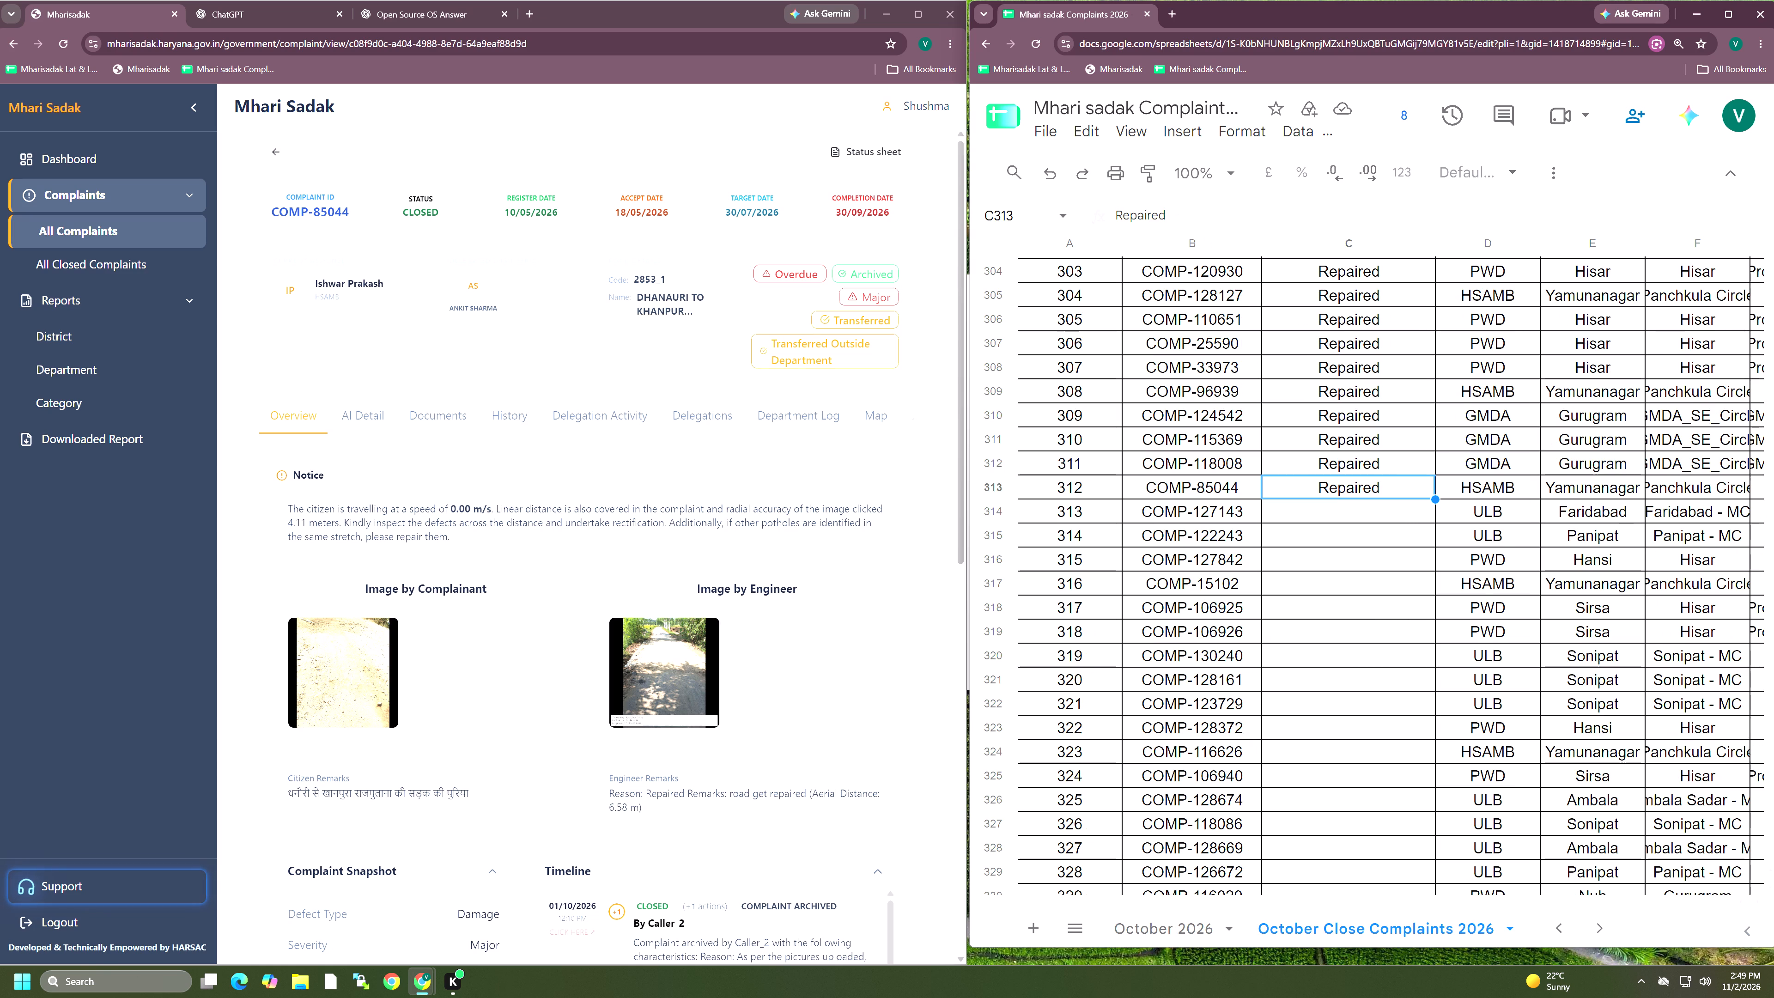
{"action": "left_click", "coordinate": [1202, 508]}
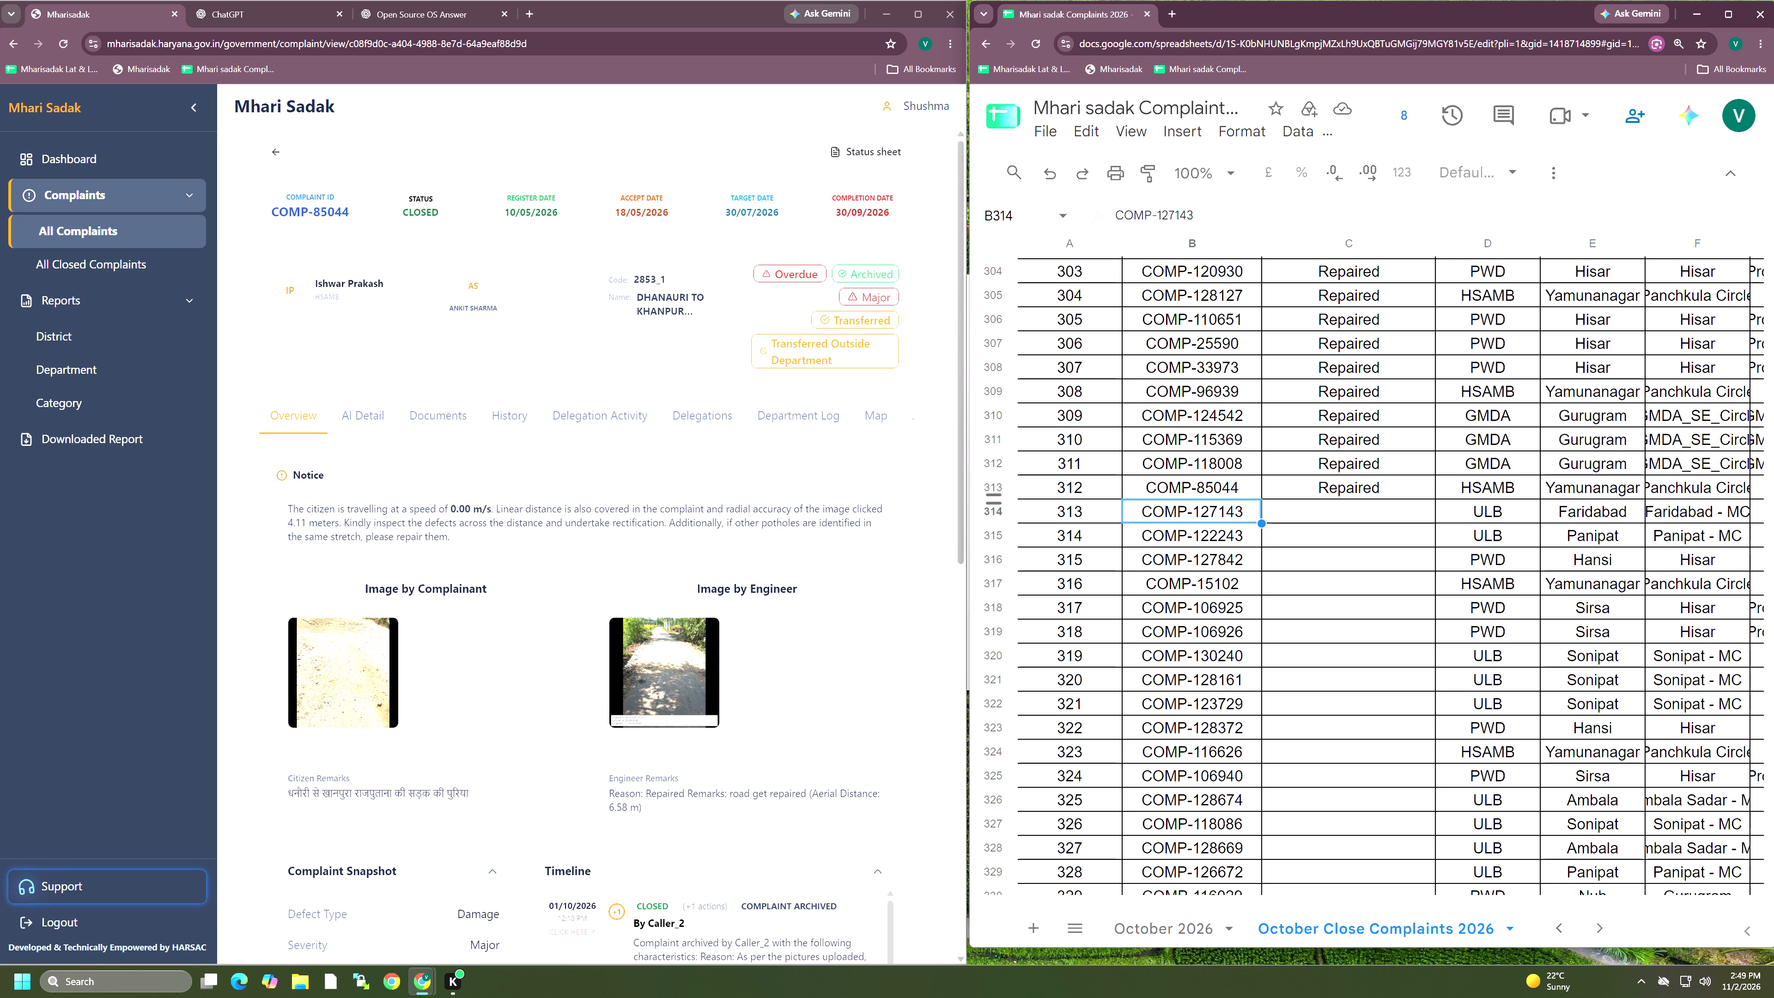
{"action": "right_click", "coordinate": [1196, 508]}
{"action": "left_click", "coordinate": [1321, 237]}
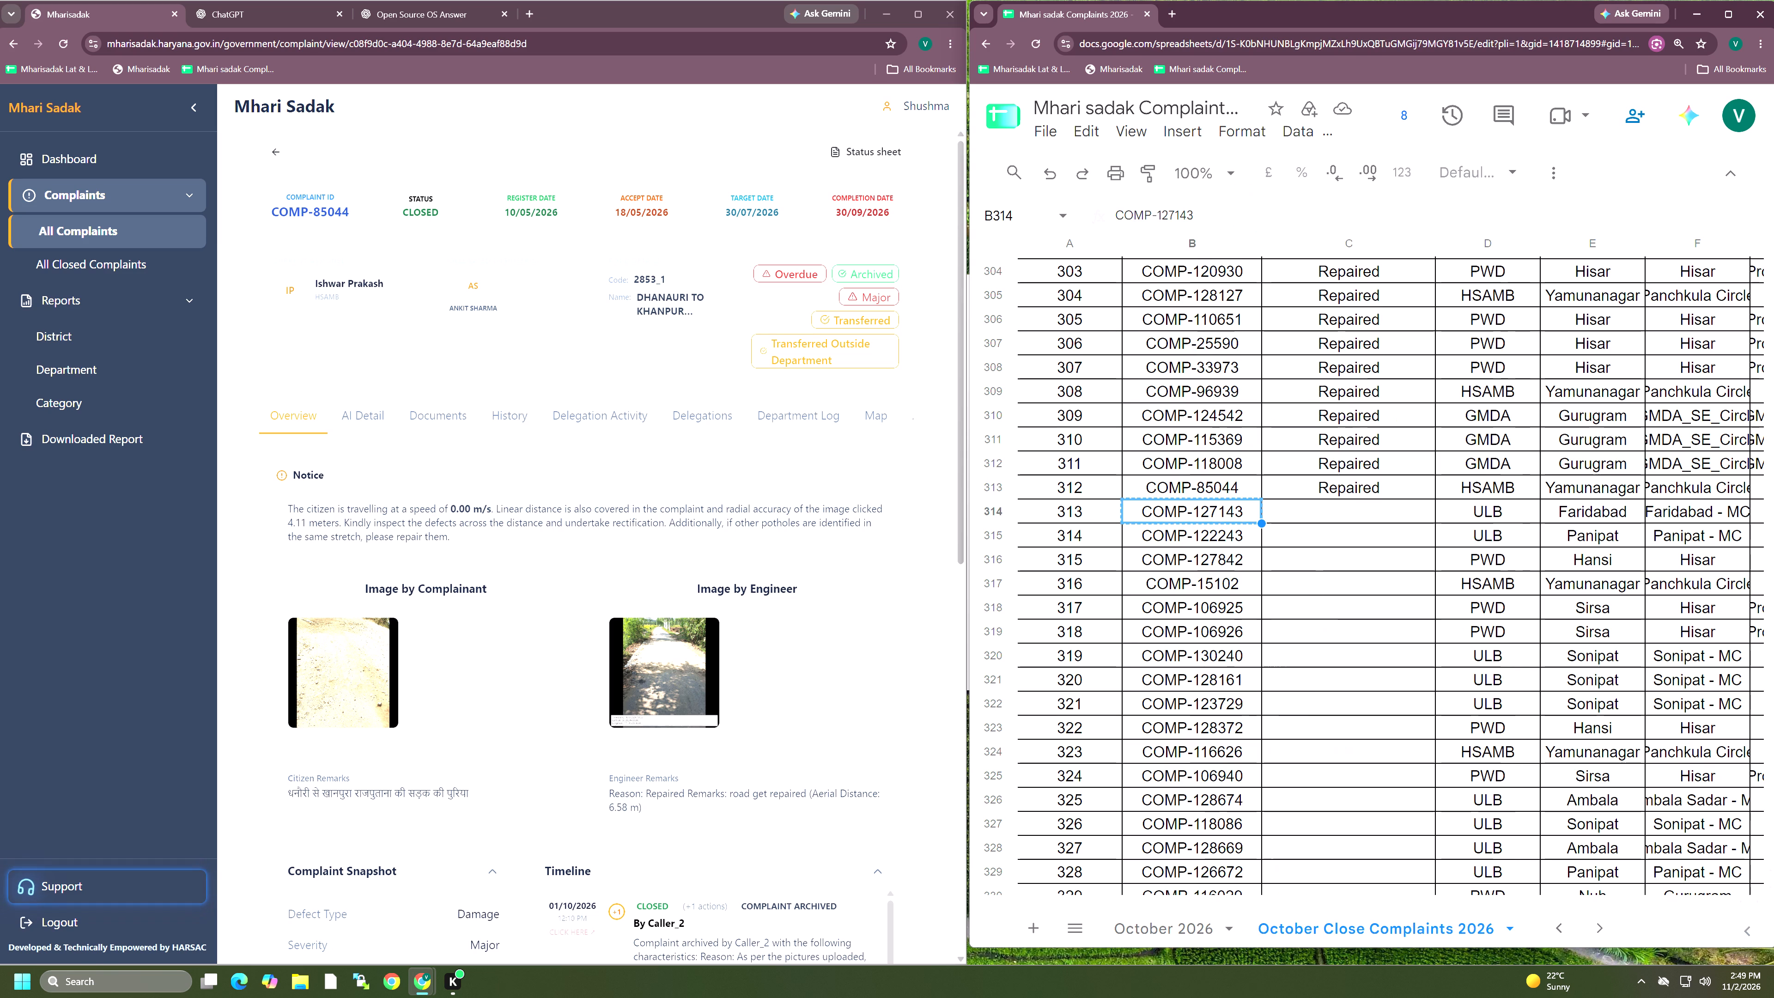
{"action": "left_click", "coordinate": [265, 147]}
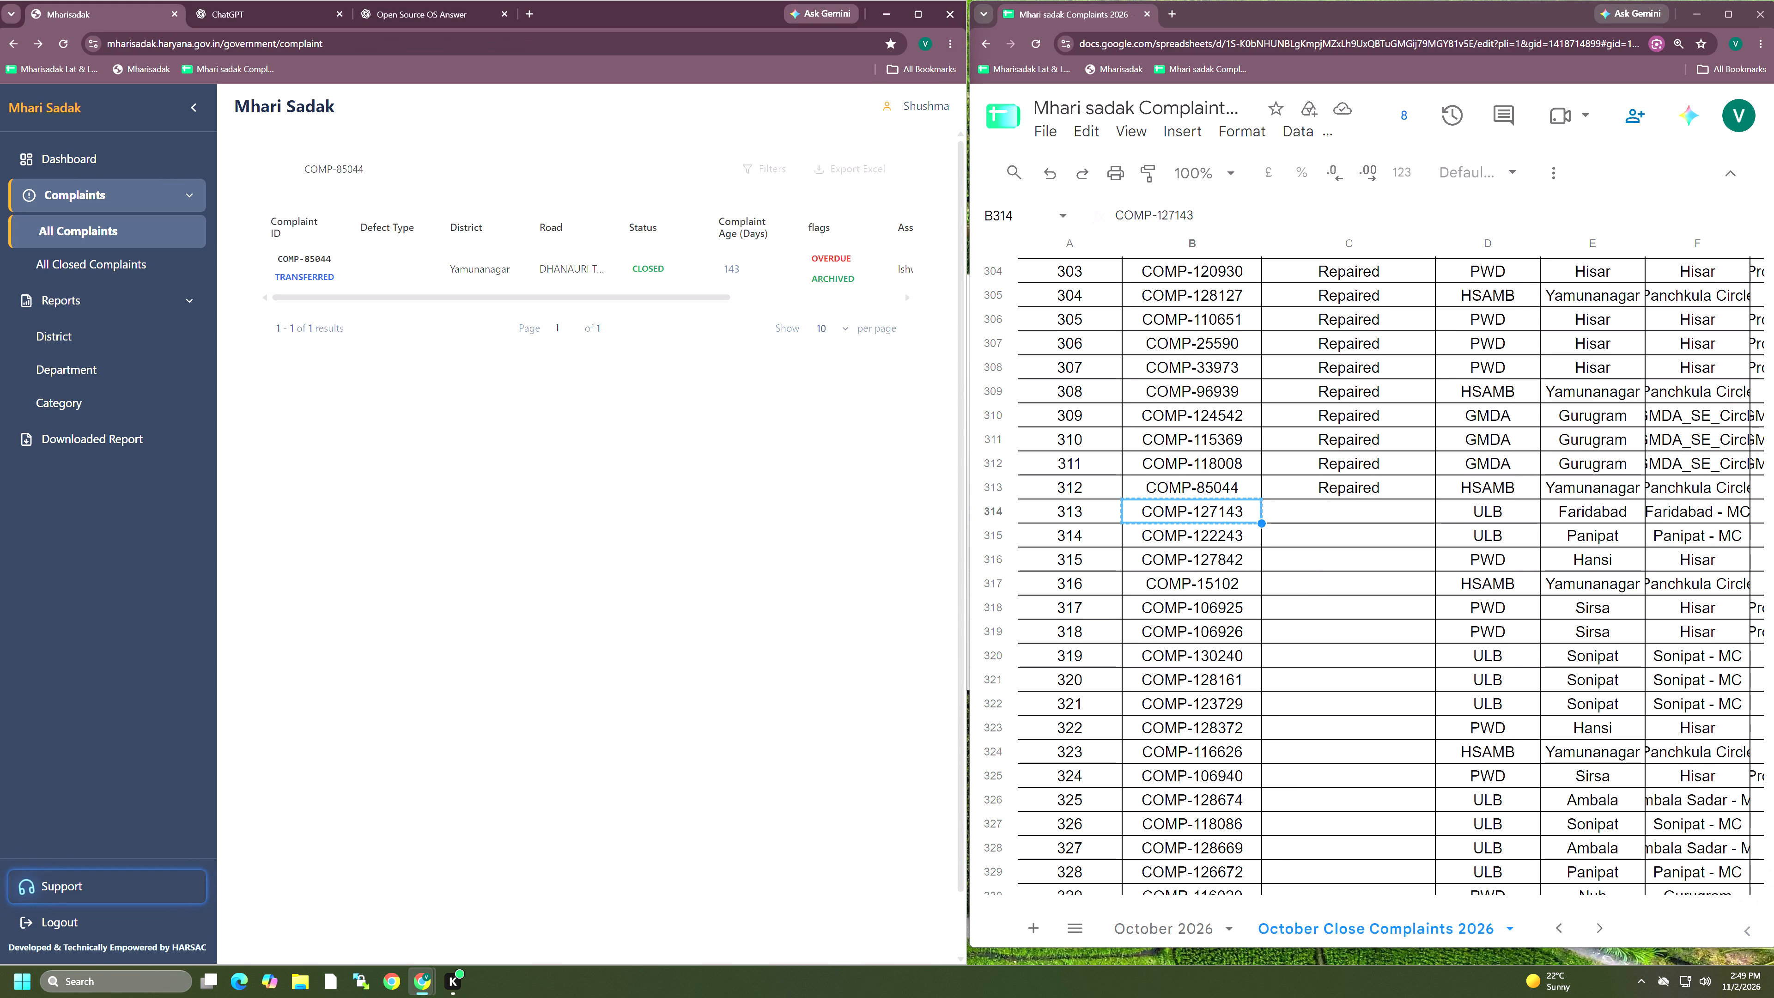
{"action": "left_click_drag", "start_coordinate": [373, 176], "coordinate": [270, 198]}
{"action": "right_click", "coordinate": [383, 160]}
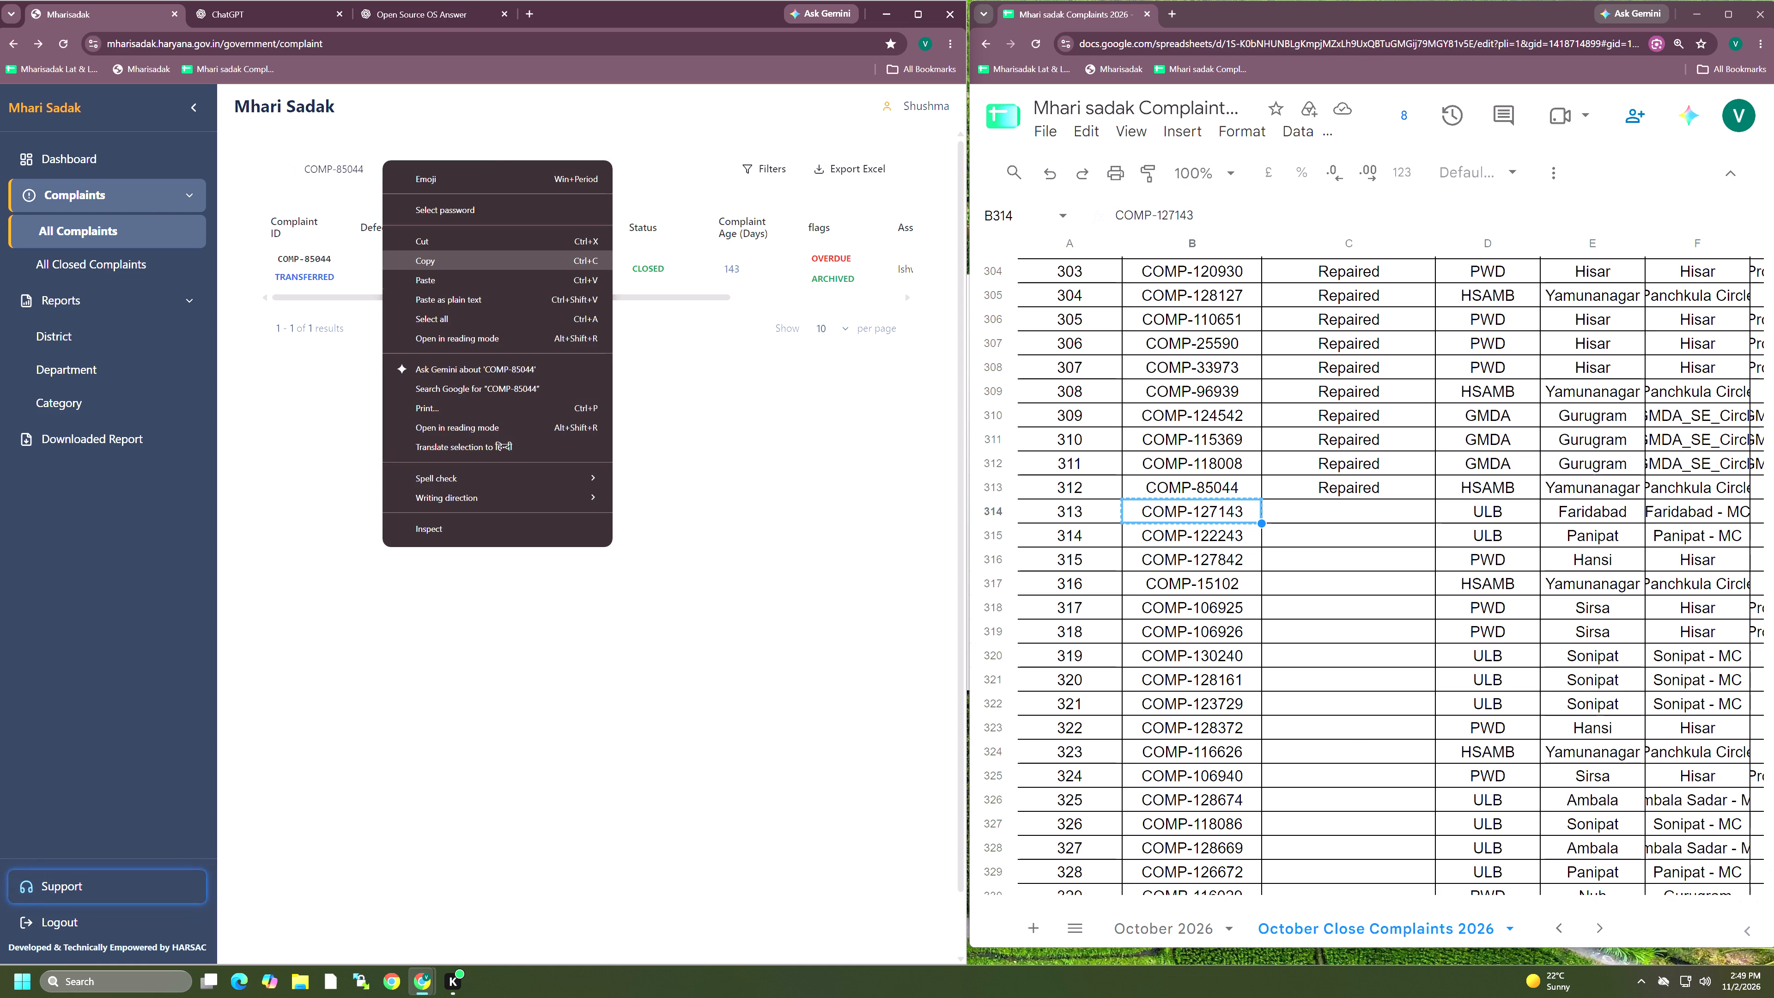
{"action": "left_click", "coordinate": [442, 287]}
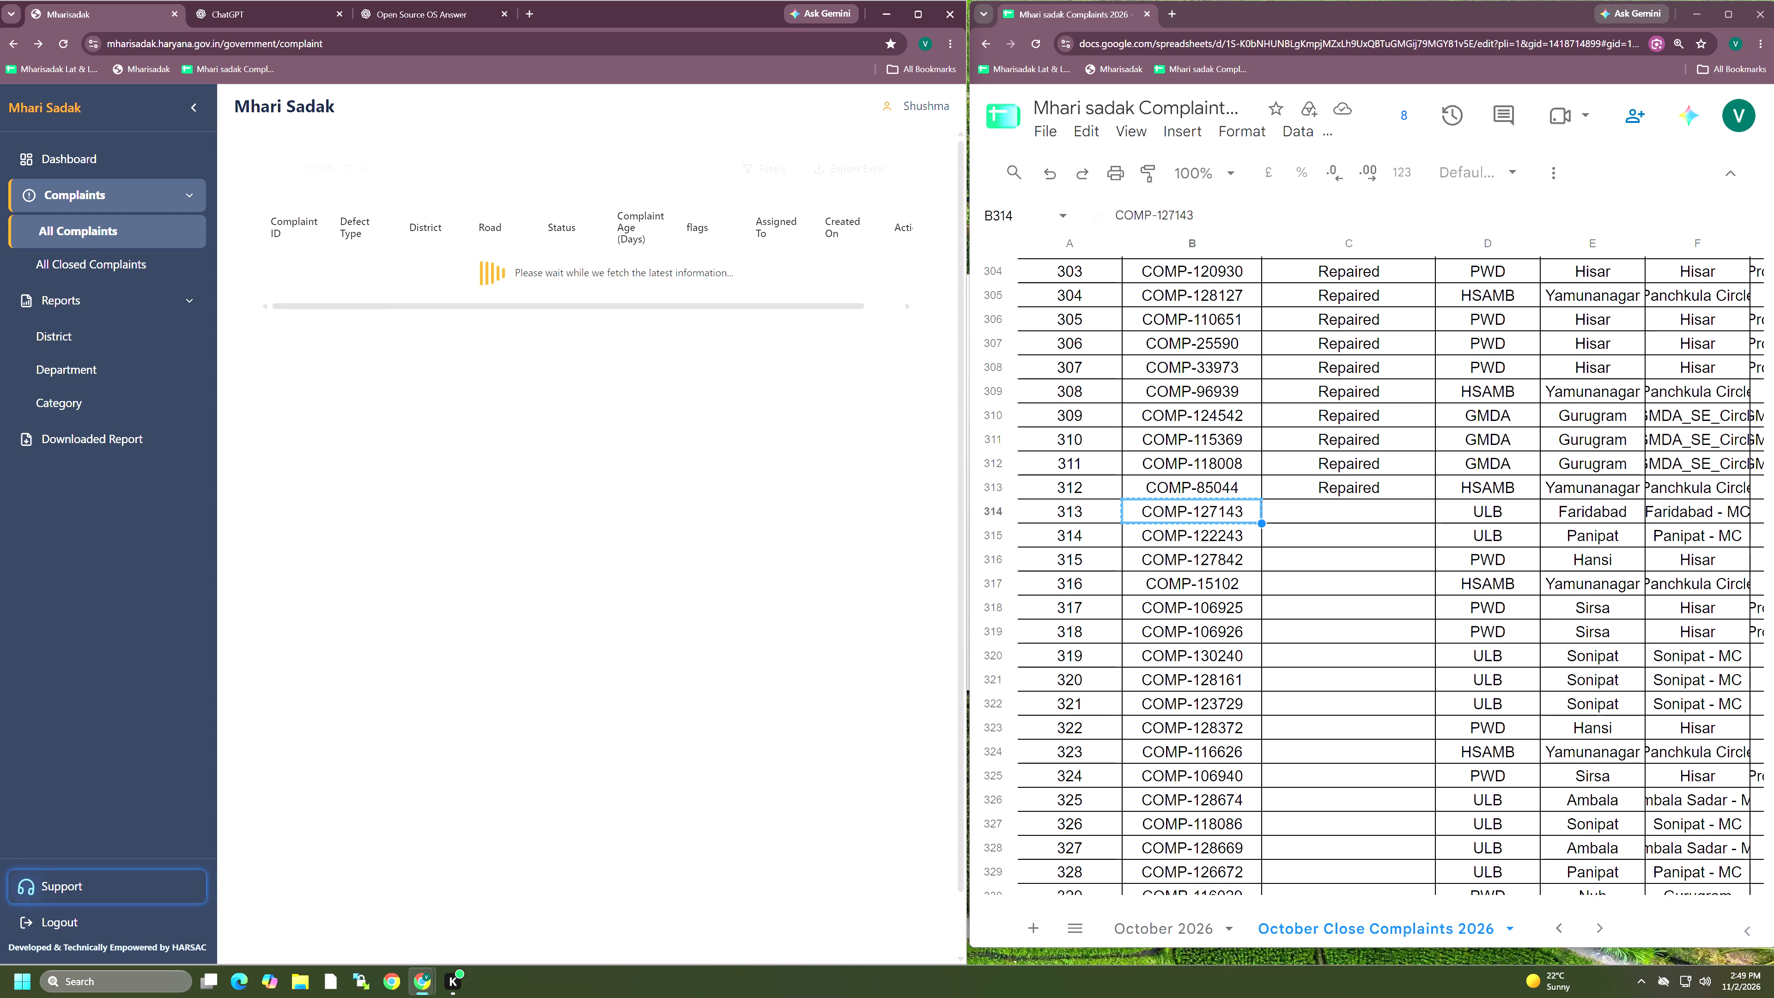
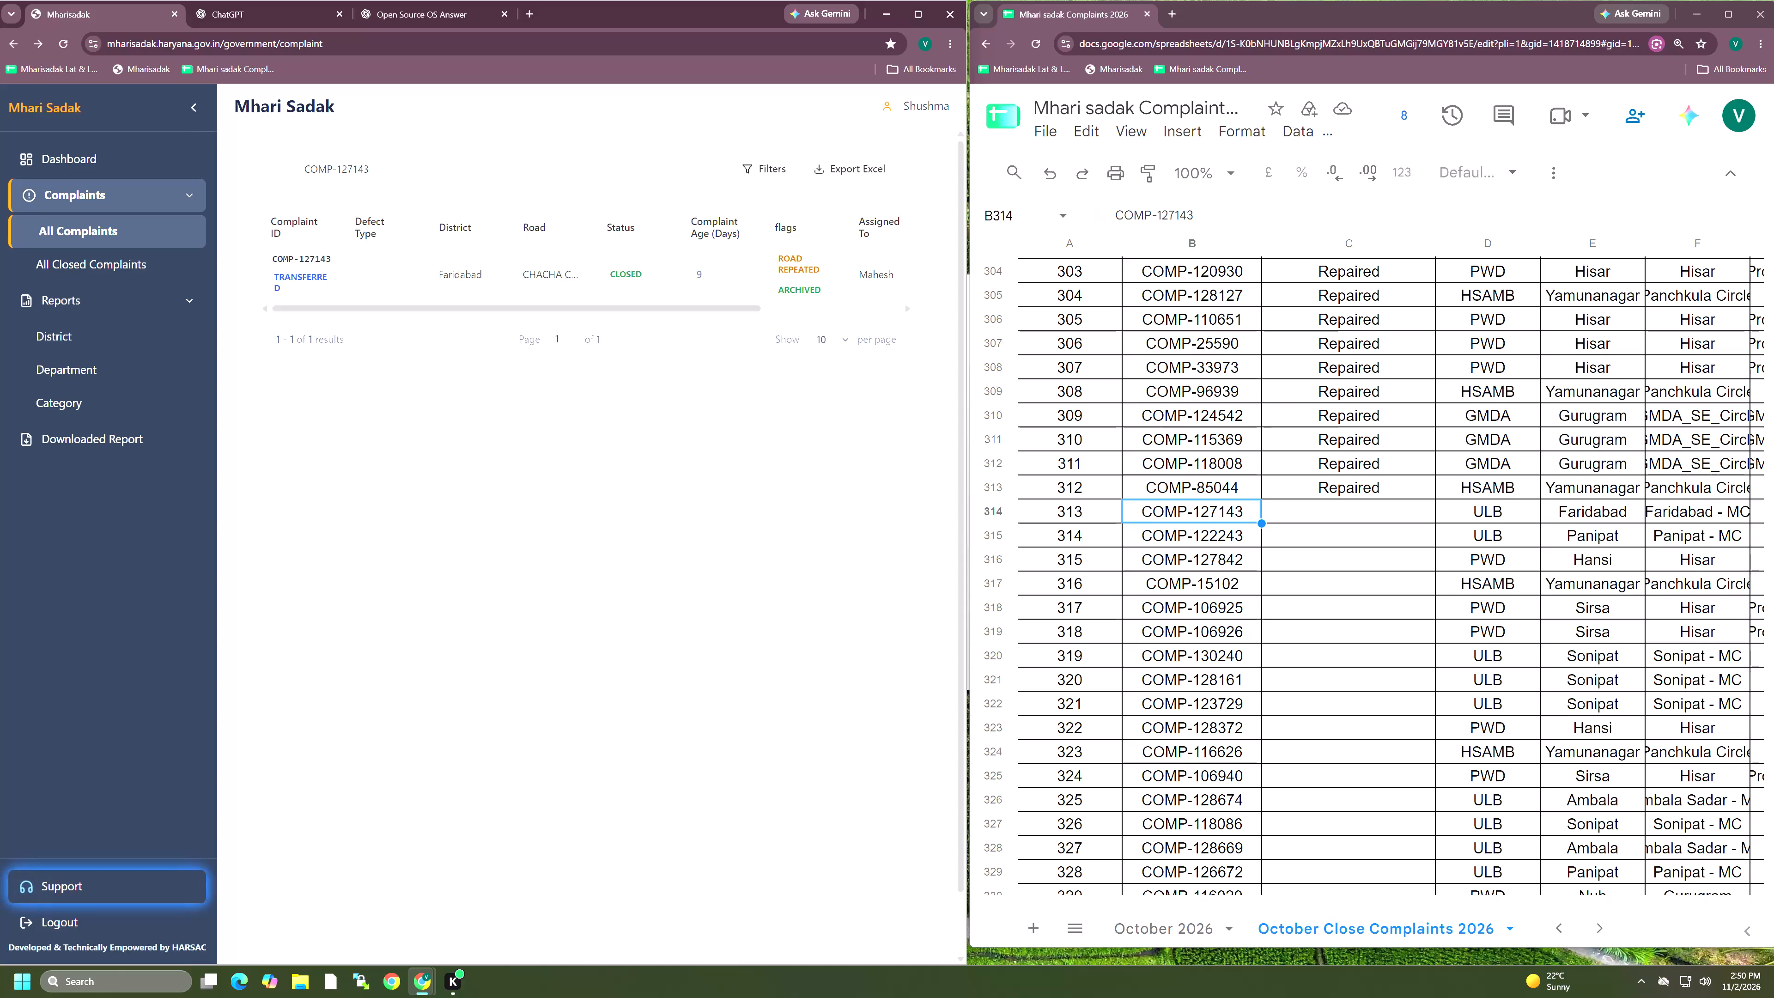
Open COMP-127143 in the portal to read its engineer remark and fill Repaired into its column C cell.
{"action": "left_click", "coordinate": [513, 280]}
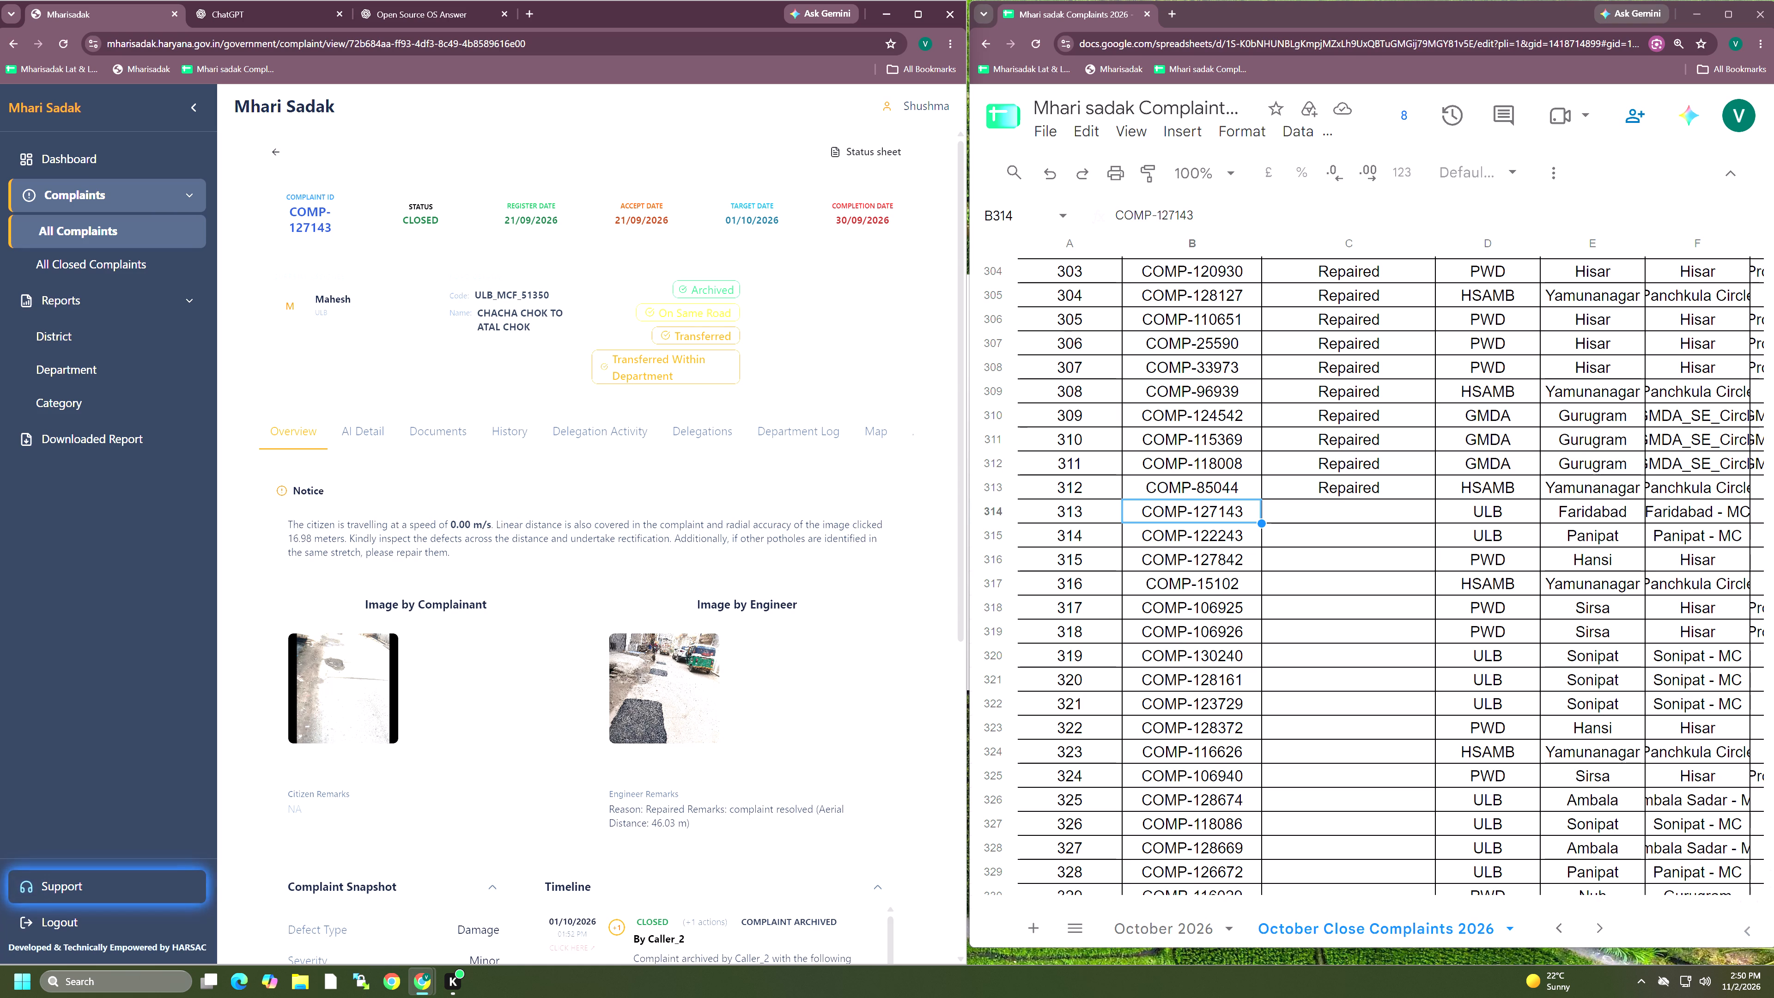
{"action": "left_click", "coordinate": [1360, 515]}
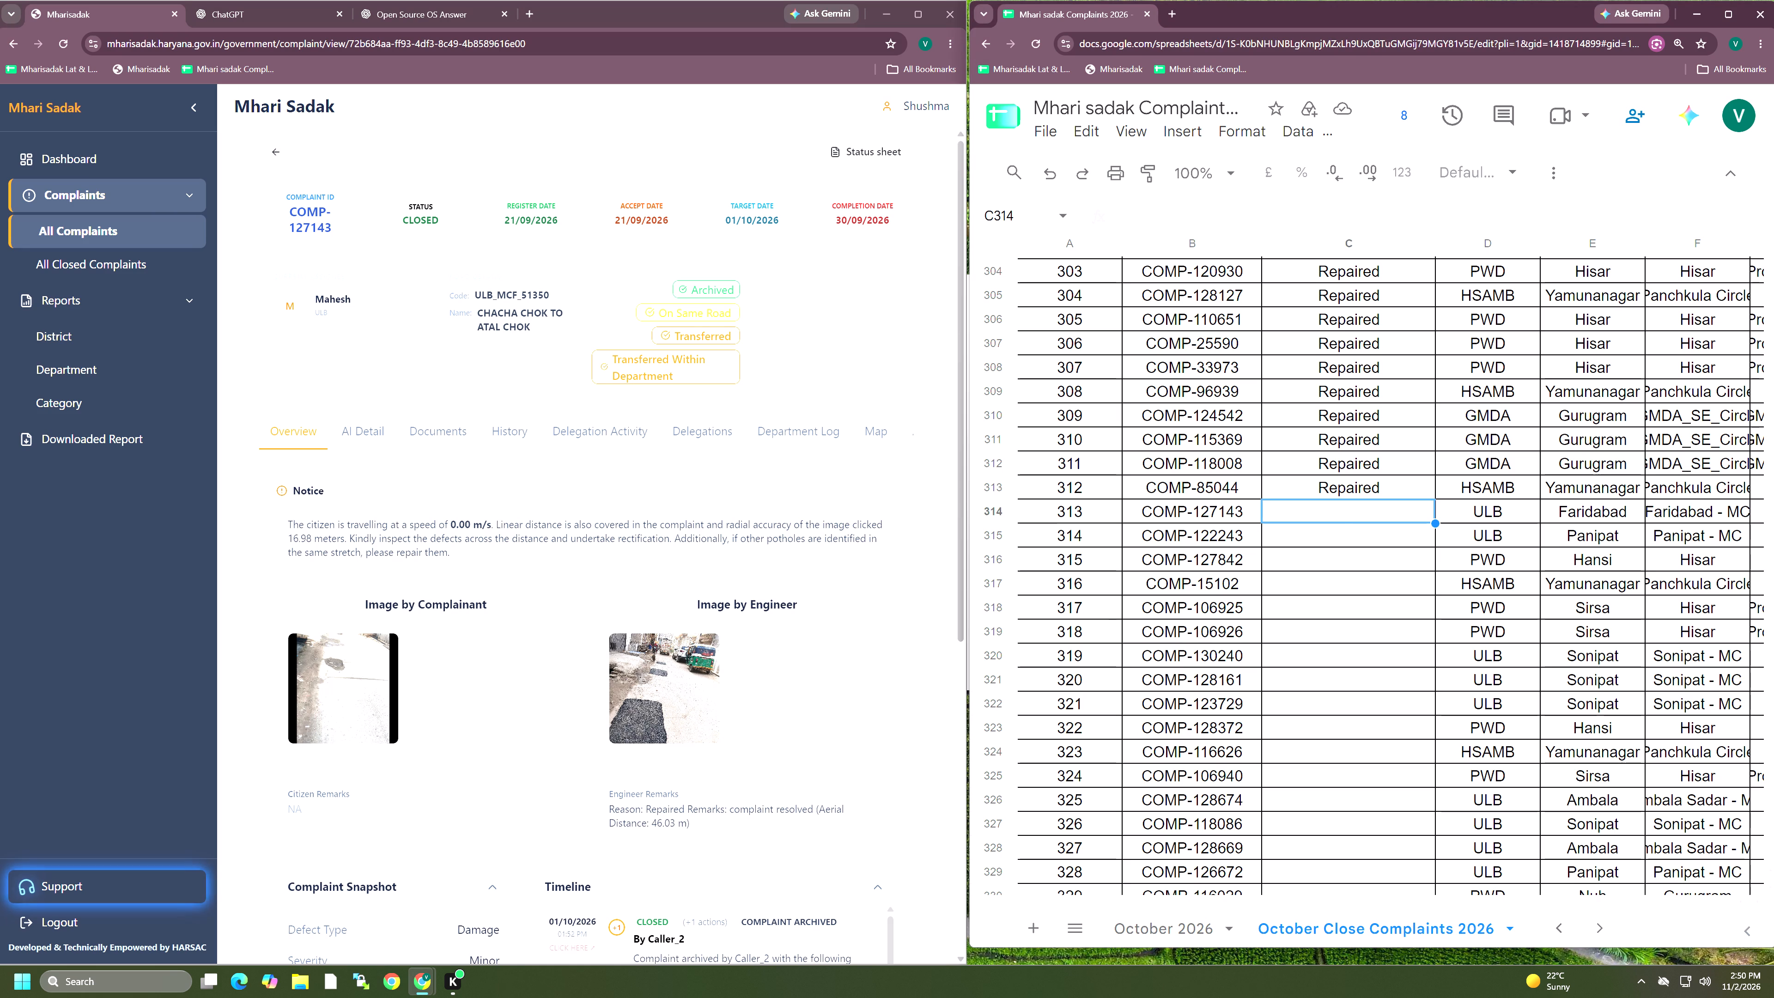
{"action": "key", "text": "ctrl+d"}
{"action": "left_click", "coordinate": [1185, 540], "text": "ctrl"}
{"action": "left_click", "coordinate": [1185, 540]}
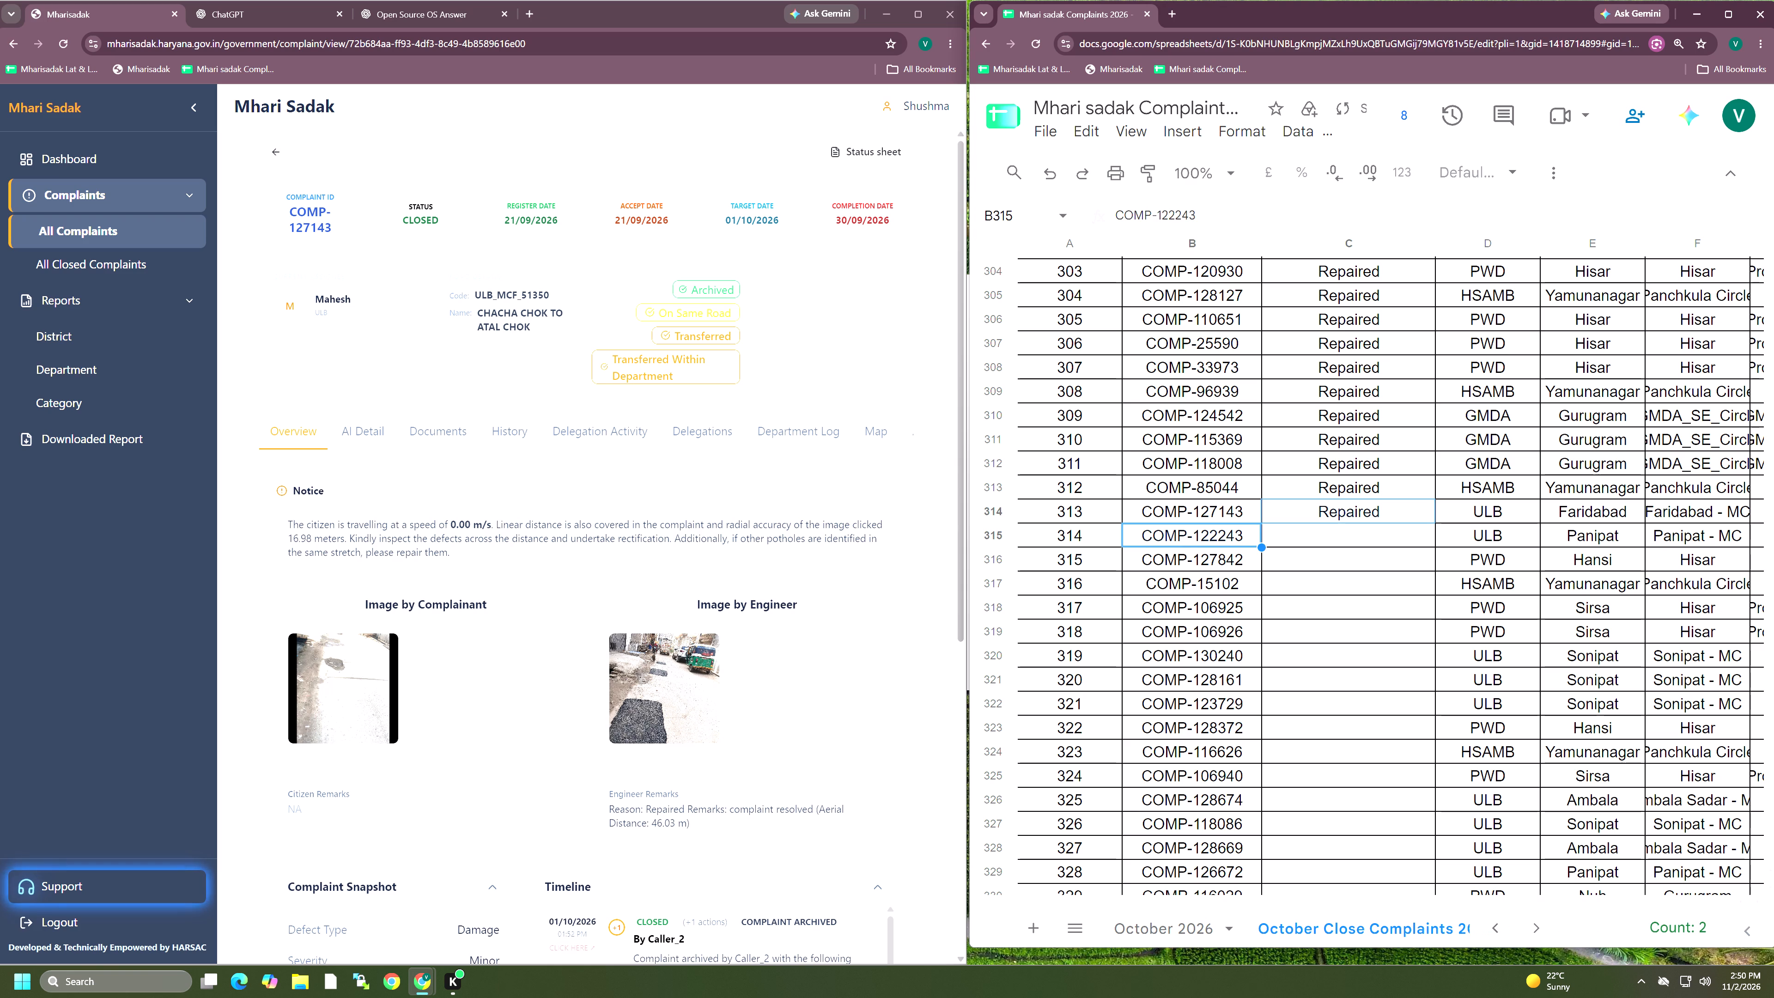
{"action": "key", "text": "ctrl+c"}
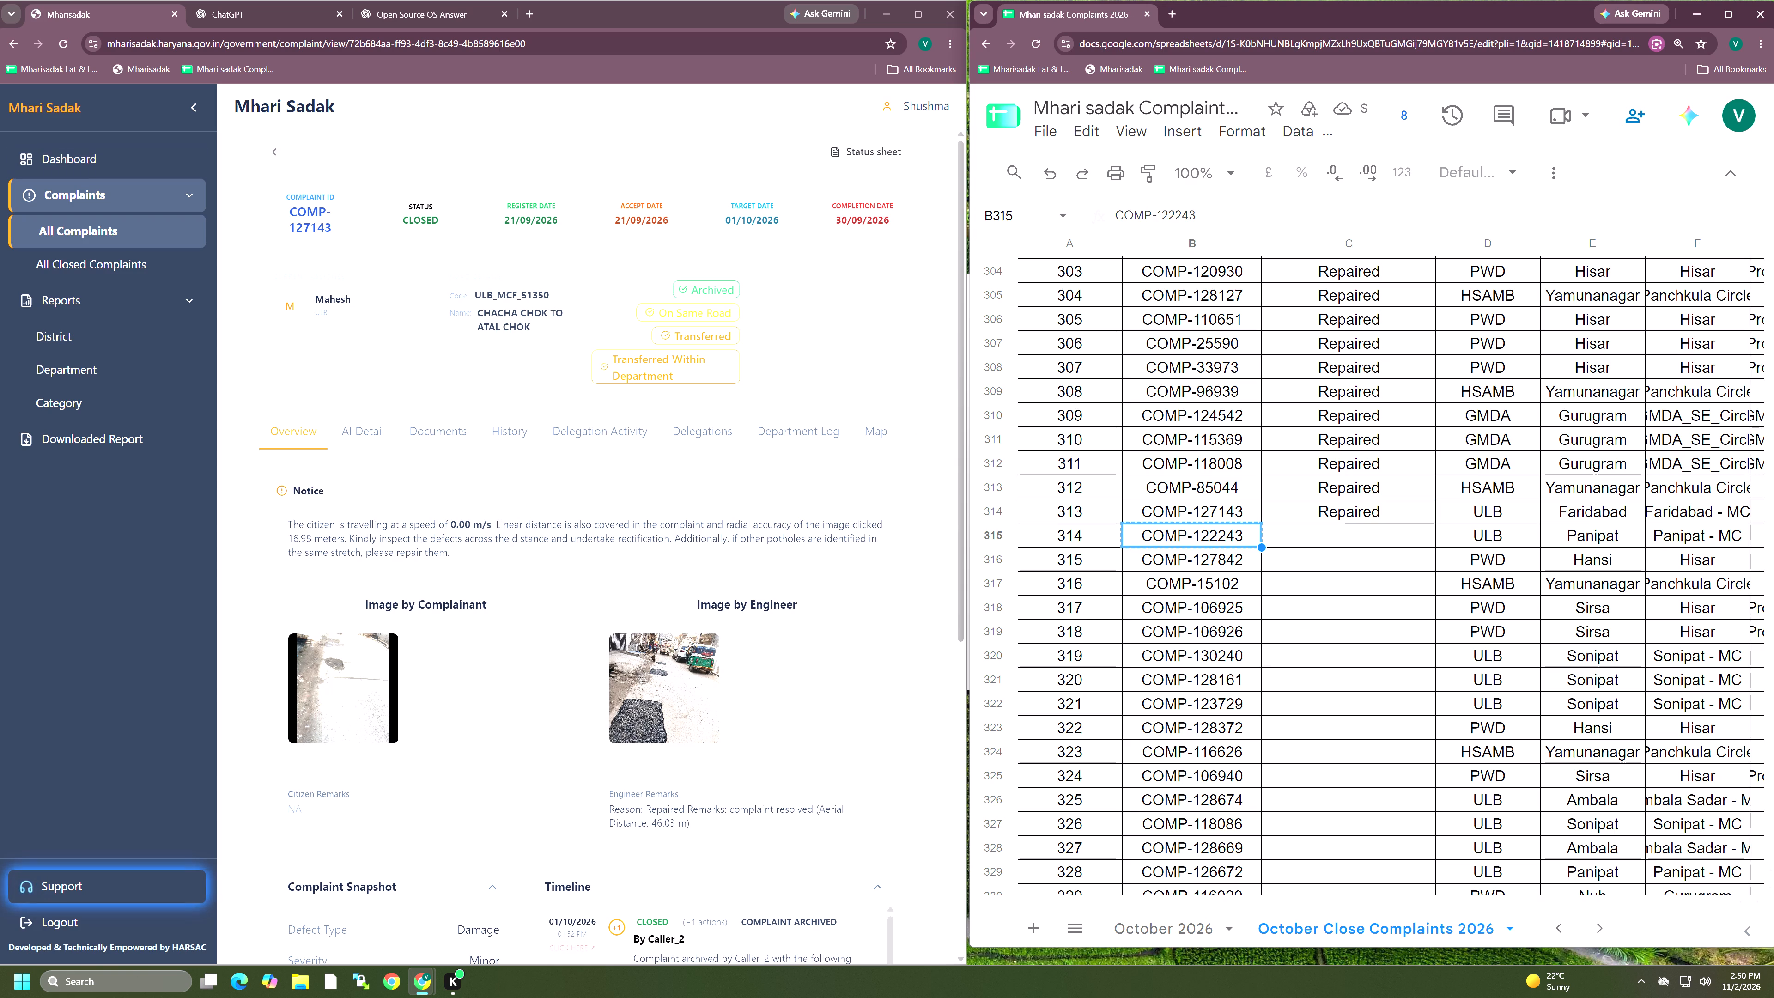
{"action": "left_click", "coordinate": [276, 151]}
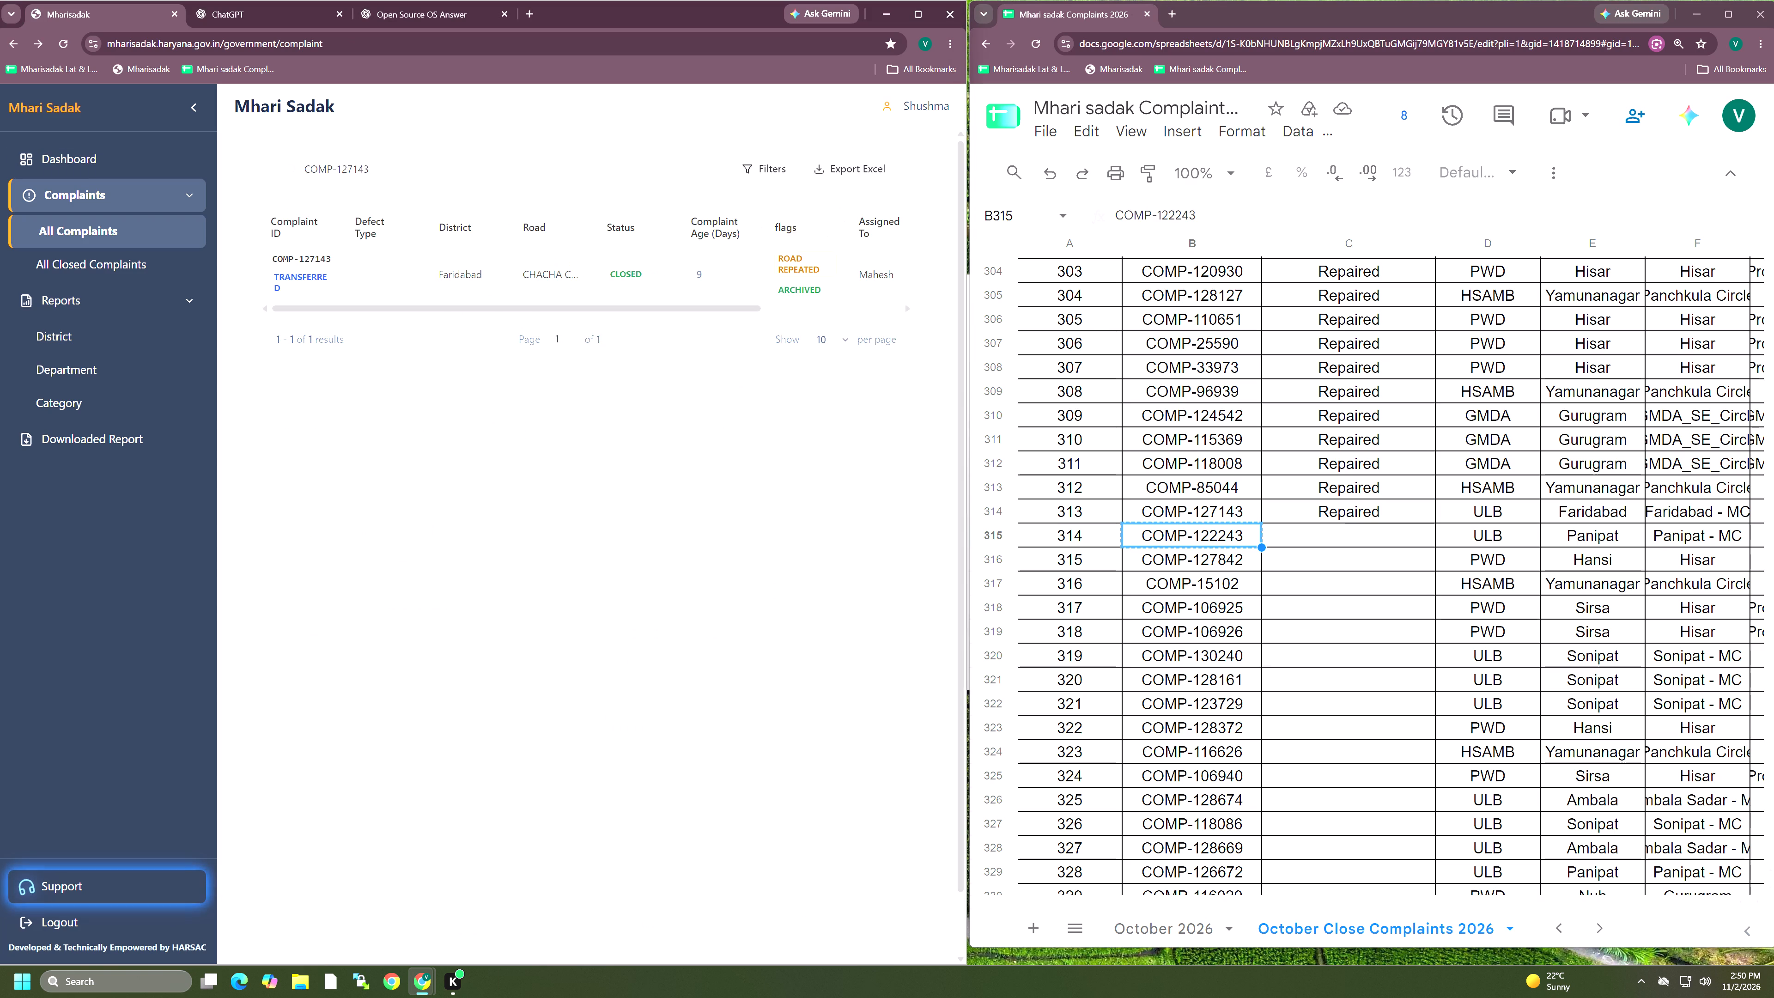
{"action": "left_click", "coordinate": [529, 274]}
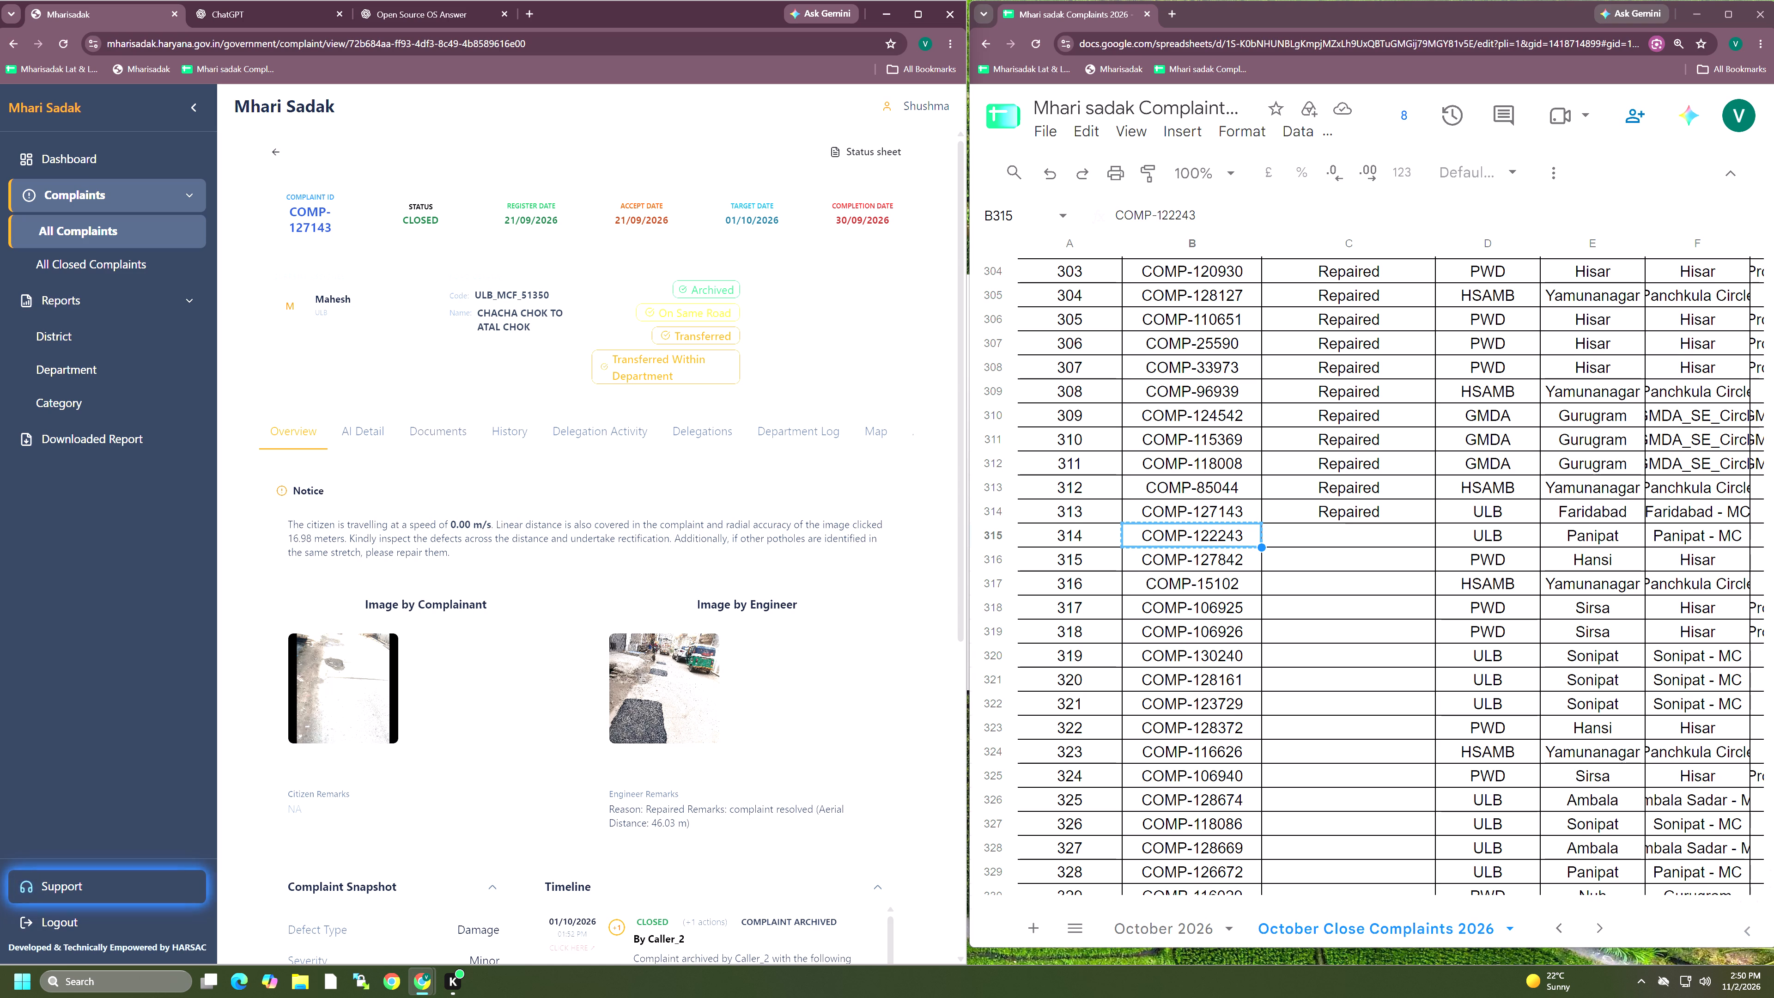
{"action": "left_click", "coordinate": [1340, 539]}
{"action": "key", "text": "ctrl+d"}
{"action": "left_click", "coordinate": [1225, 561]}
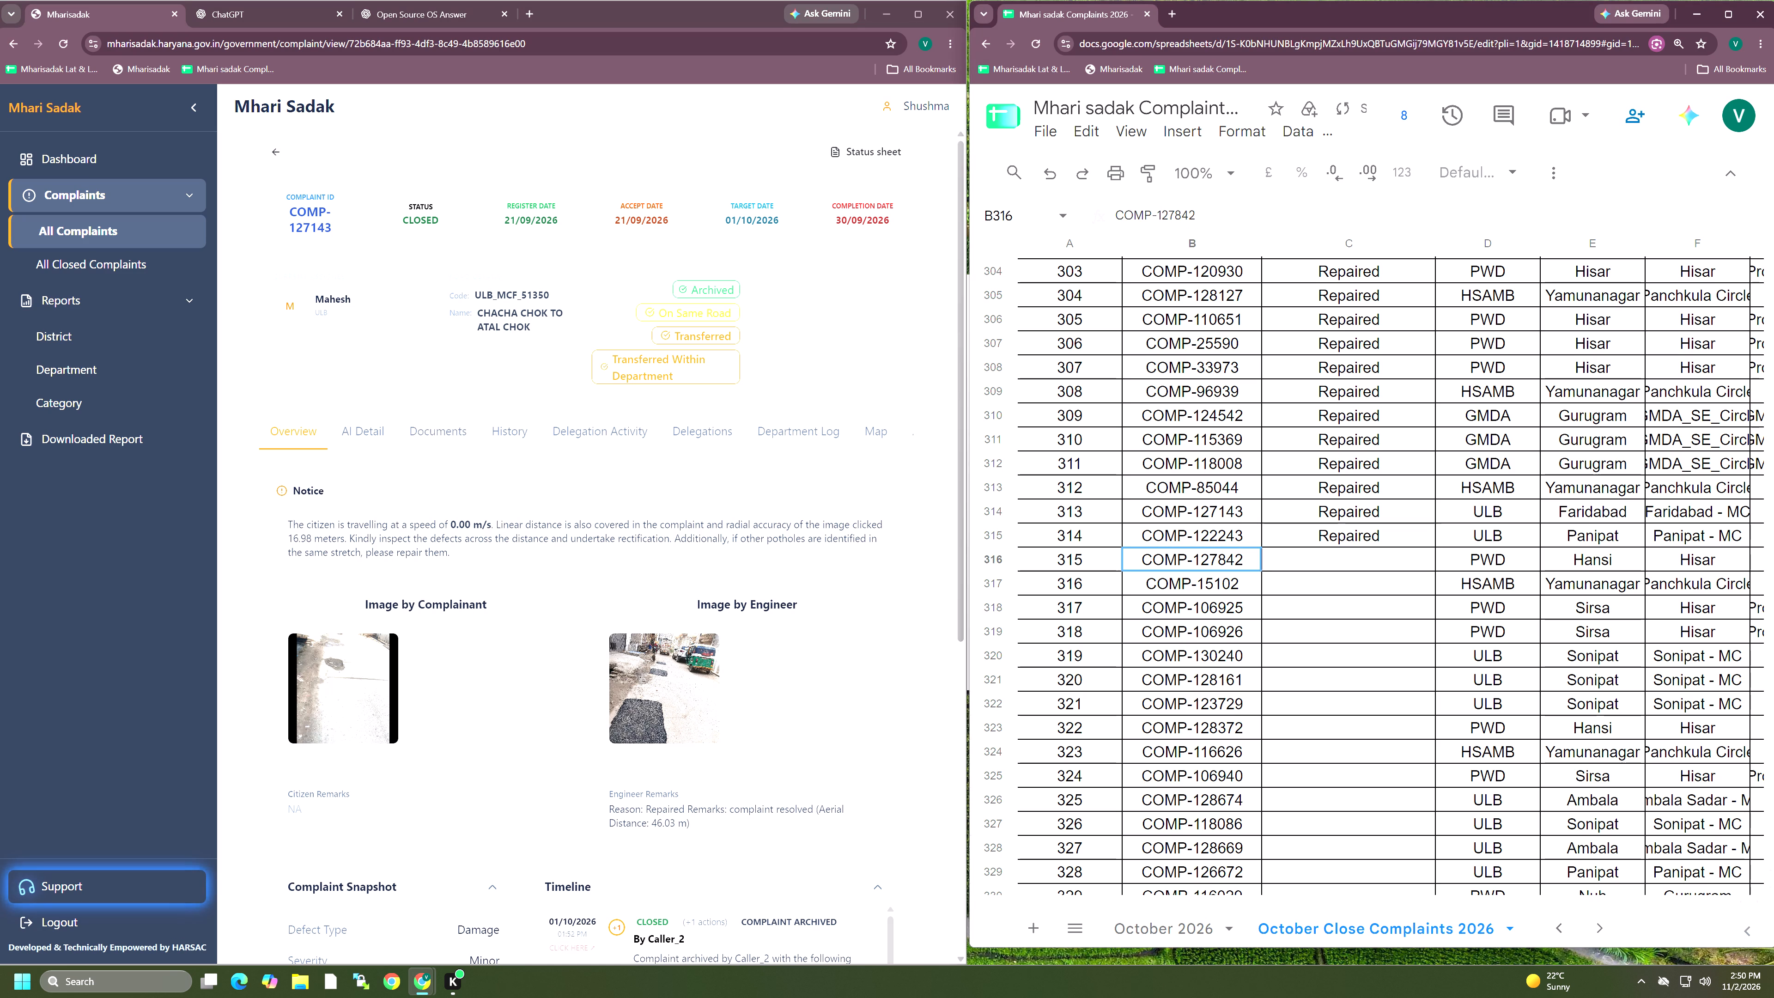
{"action": "key", "text": "ctrl+c"}
{"action": "left_click", "coordinate": [271, 152]}
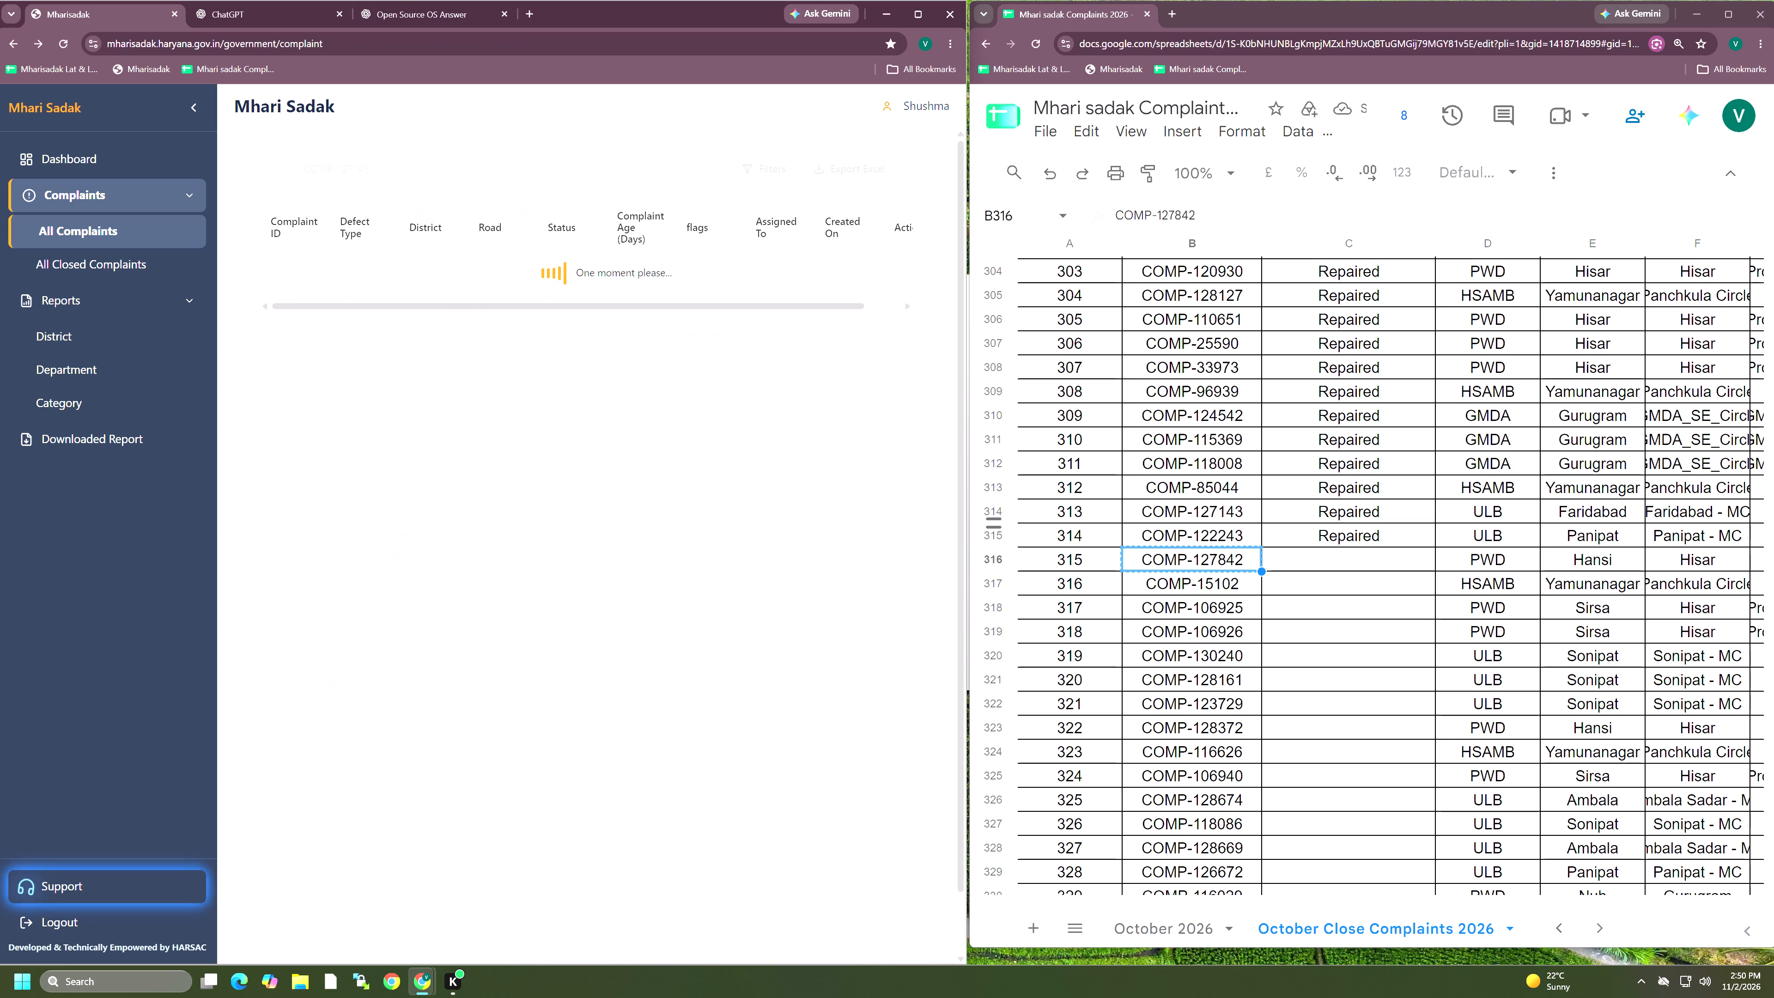
{"action": "left_click_drag", "start_coordinate": [374, 167], "coordinate": [255, 197]}
{"action": "key", "text": "ctrl+v"}
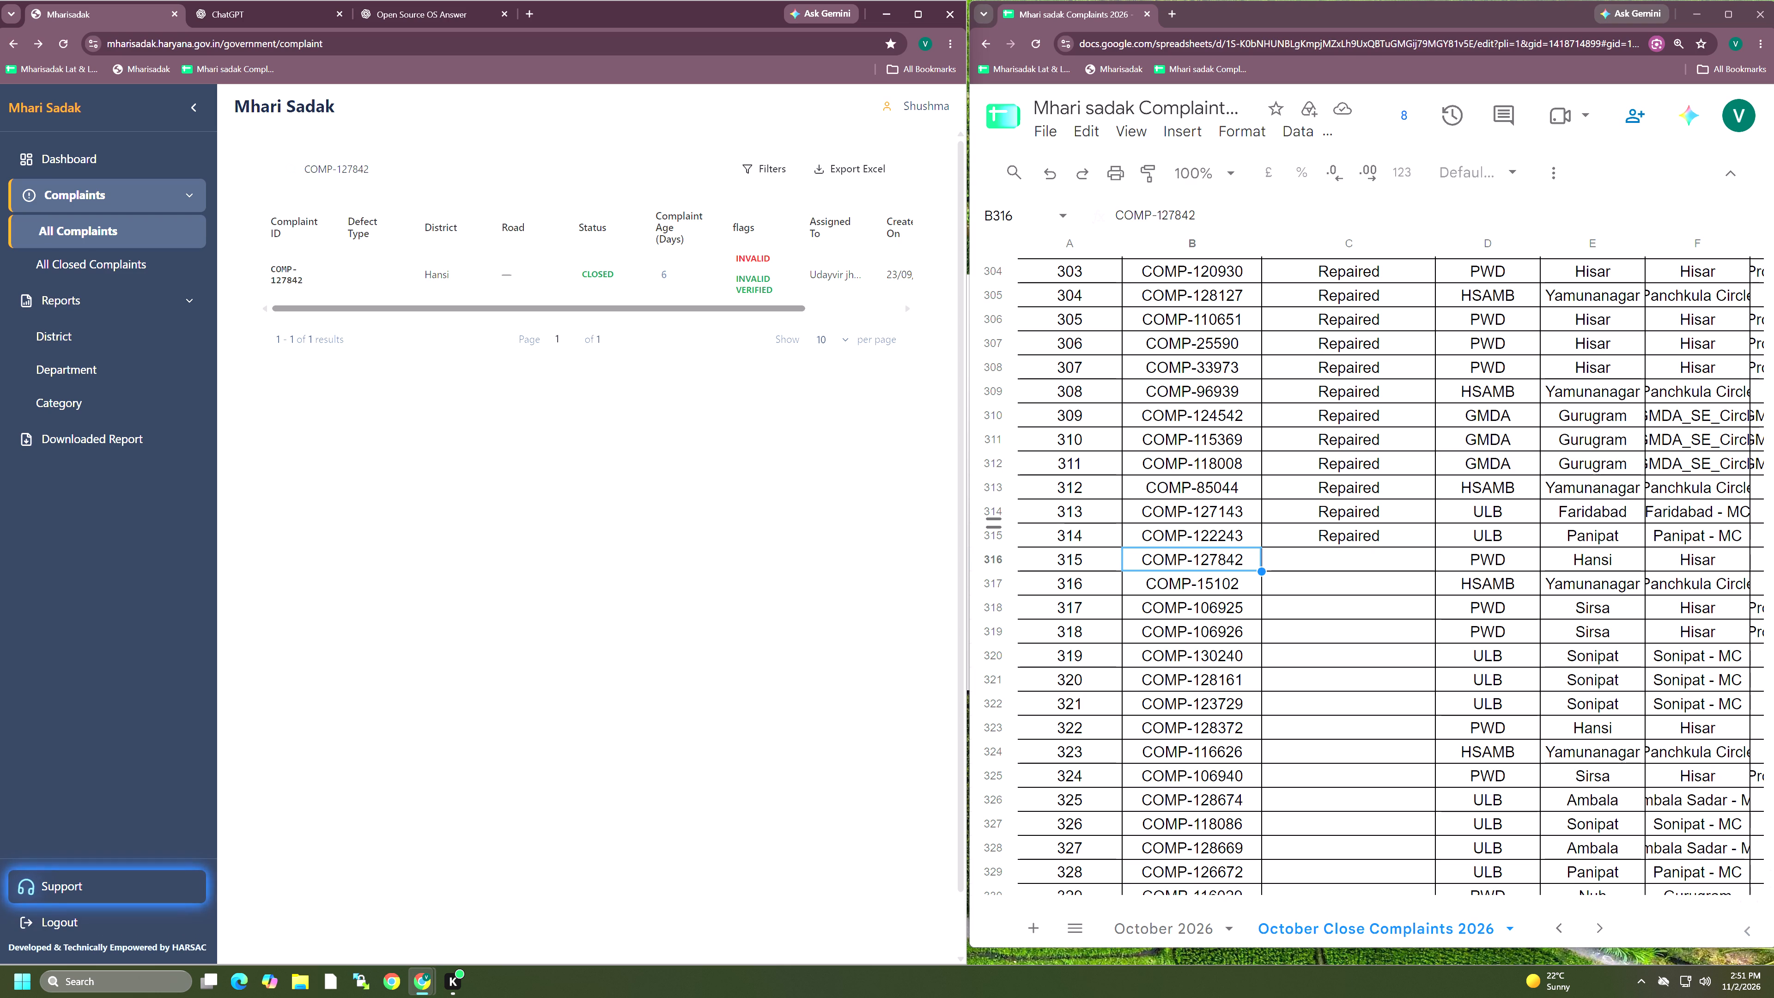
{"action": "left_click", "coordinate": [510, 294]}
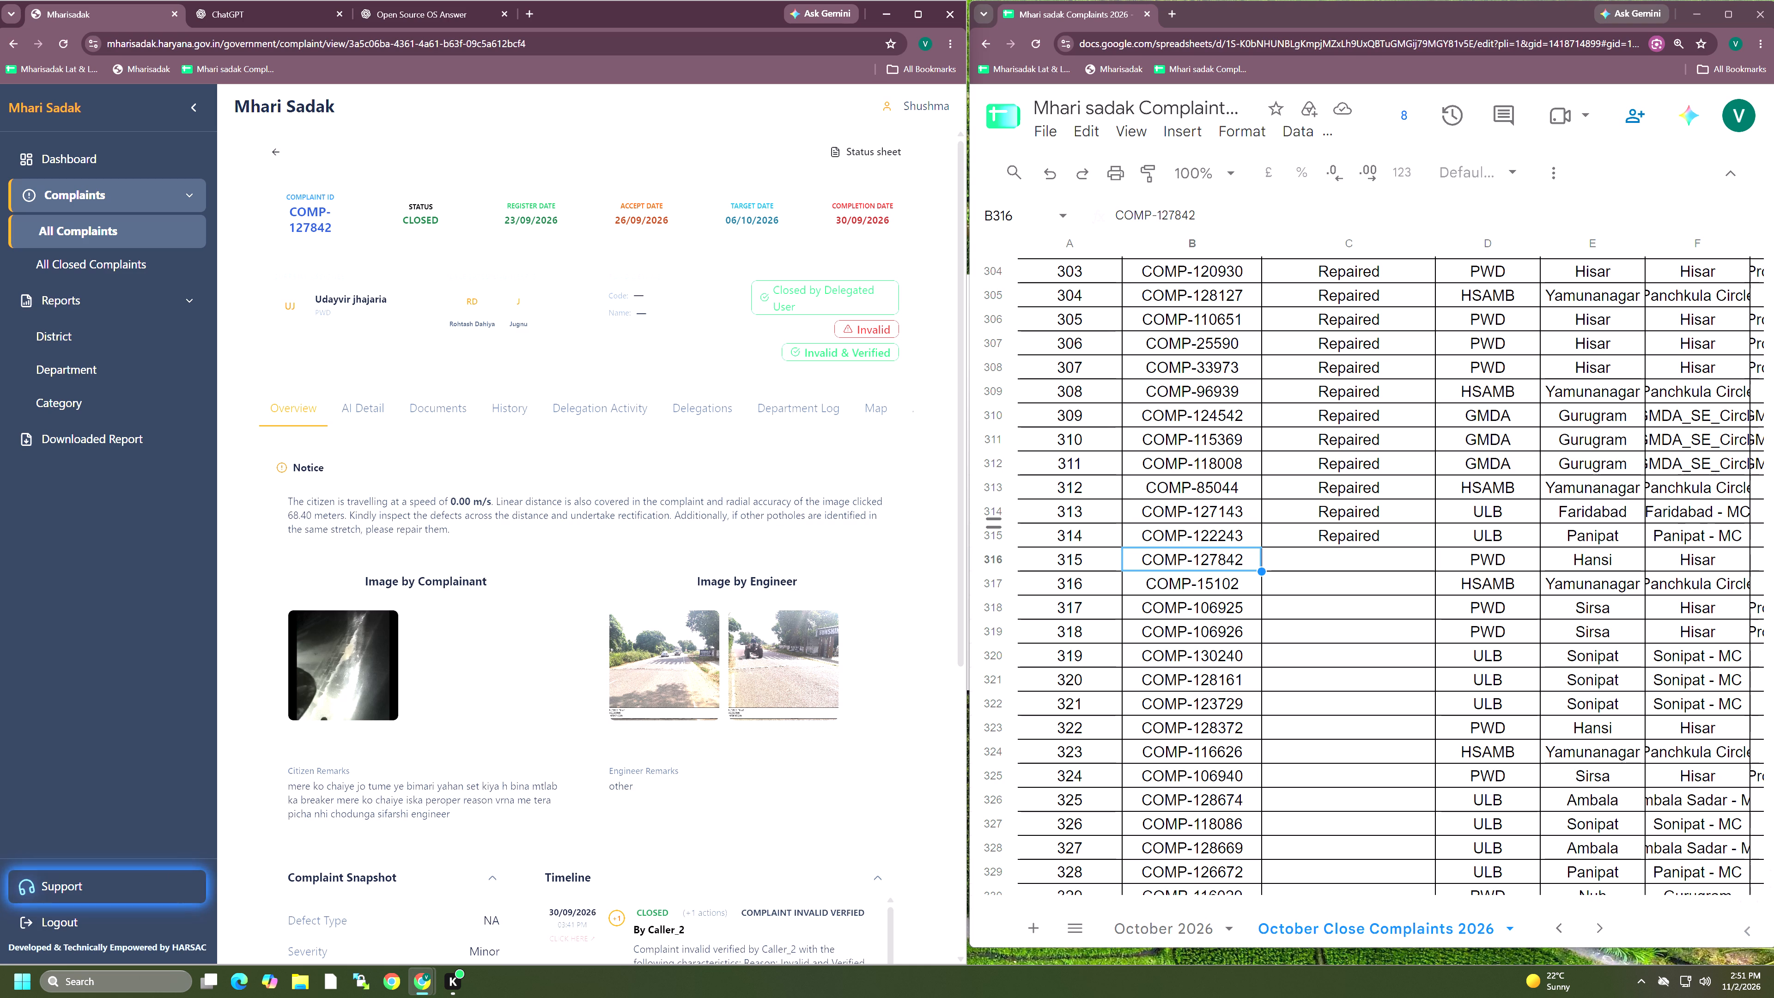
{"action": "left_click_drag", "start_coordinate": [604, 786], "coordinate": [651, 793]}
{"action": "key", "text": "ctrl+c"}
{"action": "left_click", "coordinate": [1347, 560]}
{"action": "key", "text": "ctrl+v"}
Look up COMP-15102 in the portal, read its engineer remark, and enter Repaired in its column C cell.
{"action": "left_click", "coordinate": [1209, 577]}
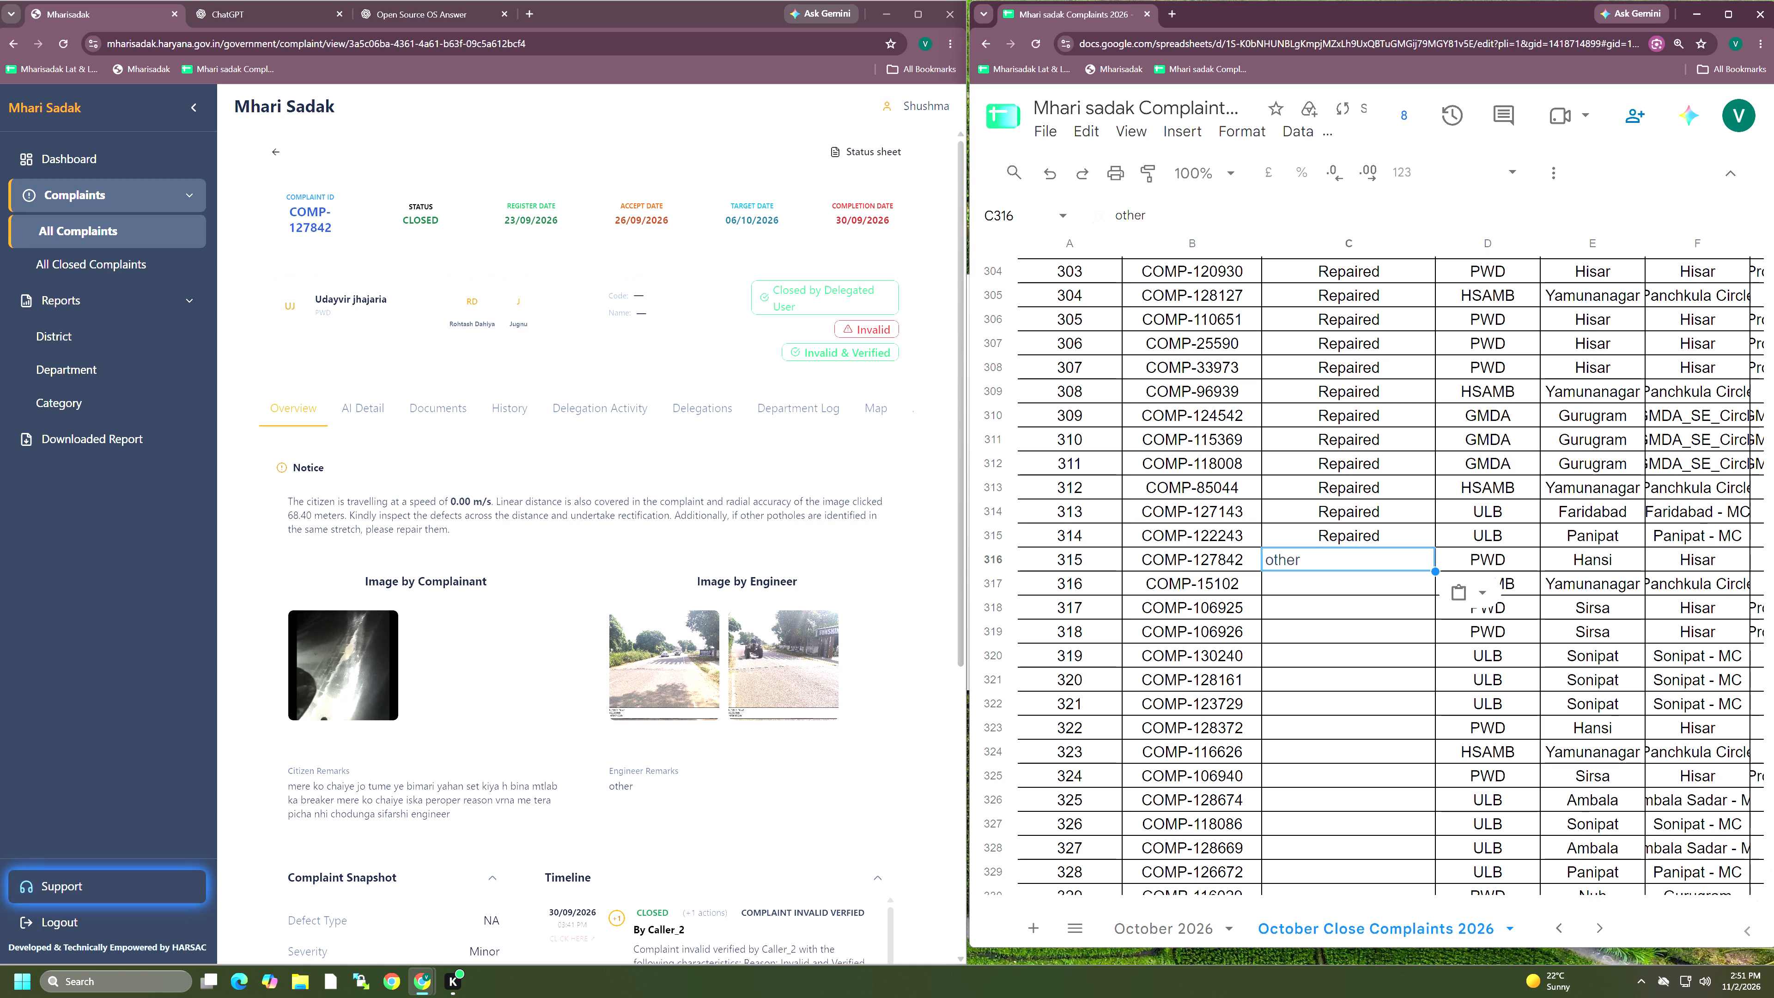
{"action": "key", "text": "ctrl+c"}
{"action": "left_click", "coordinate": [279, 148]}
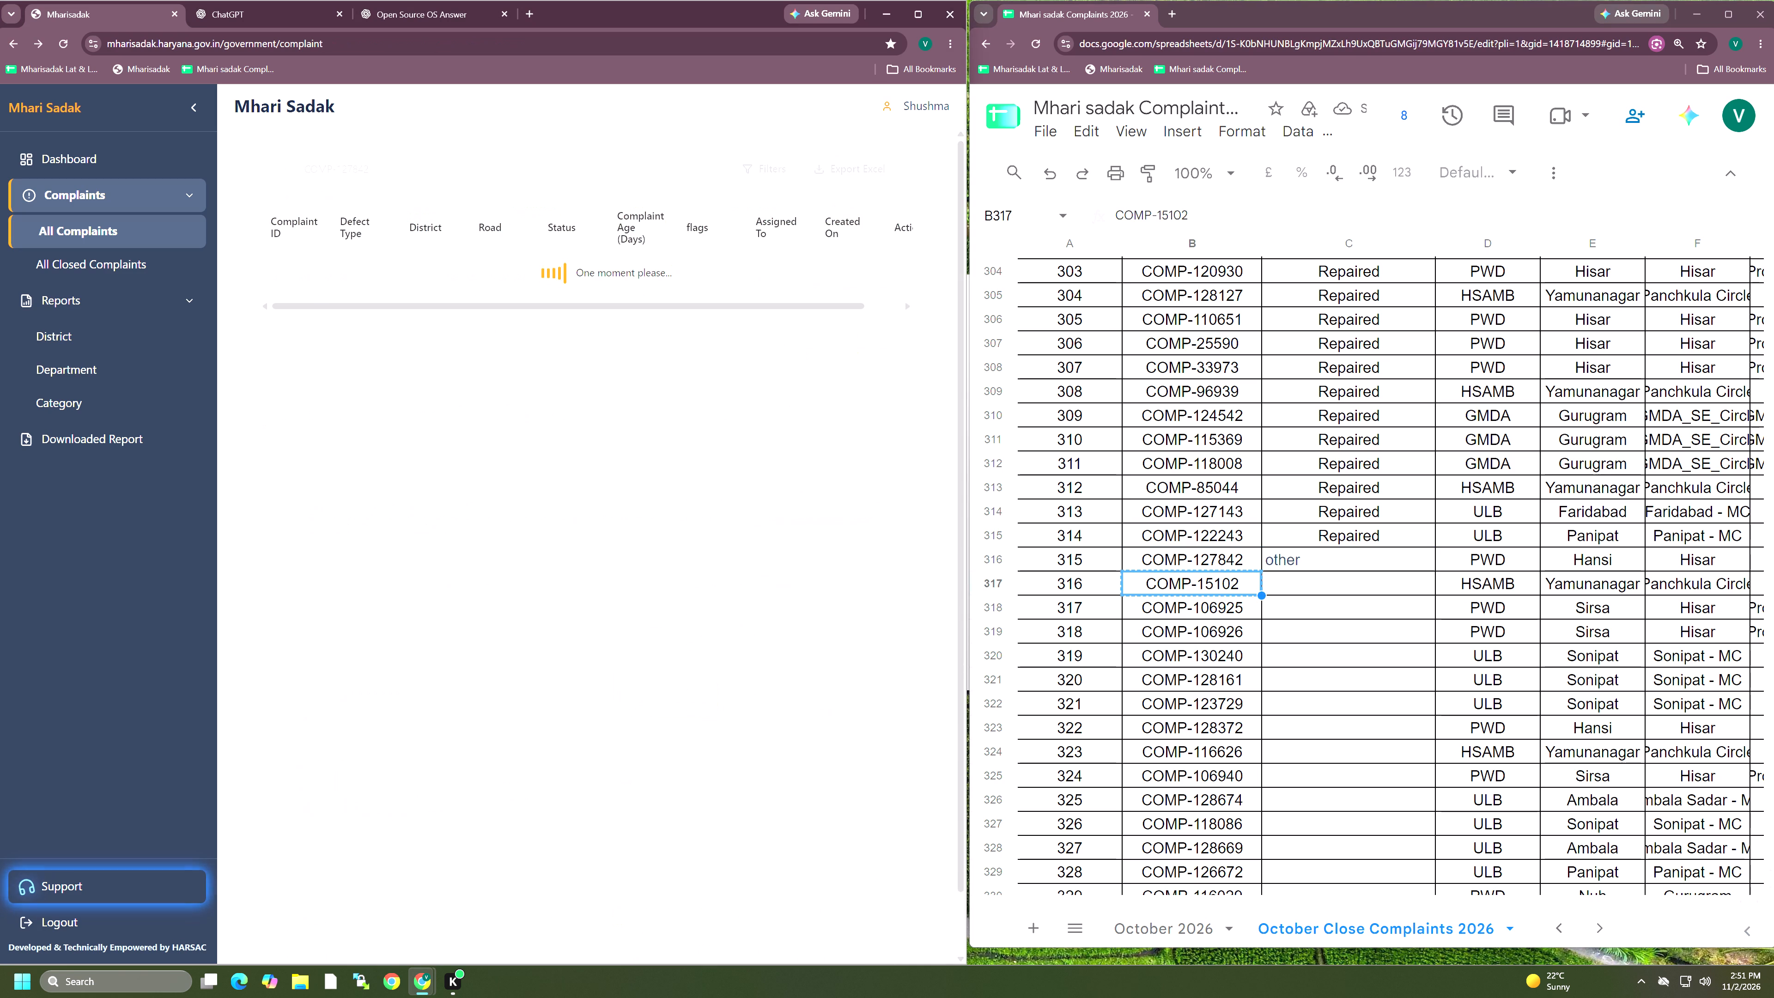
{"action": "left_click_drag", "start_coordinate": [376, 169], "coordinate": [286, 176]}
{"action": "key", "text": "ctrl+v"}
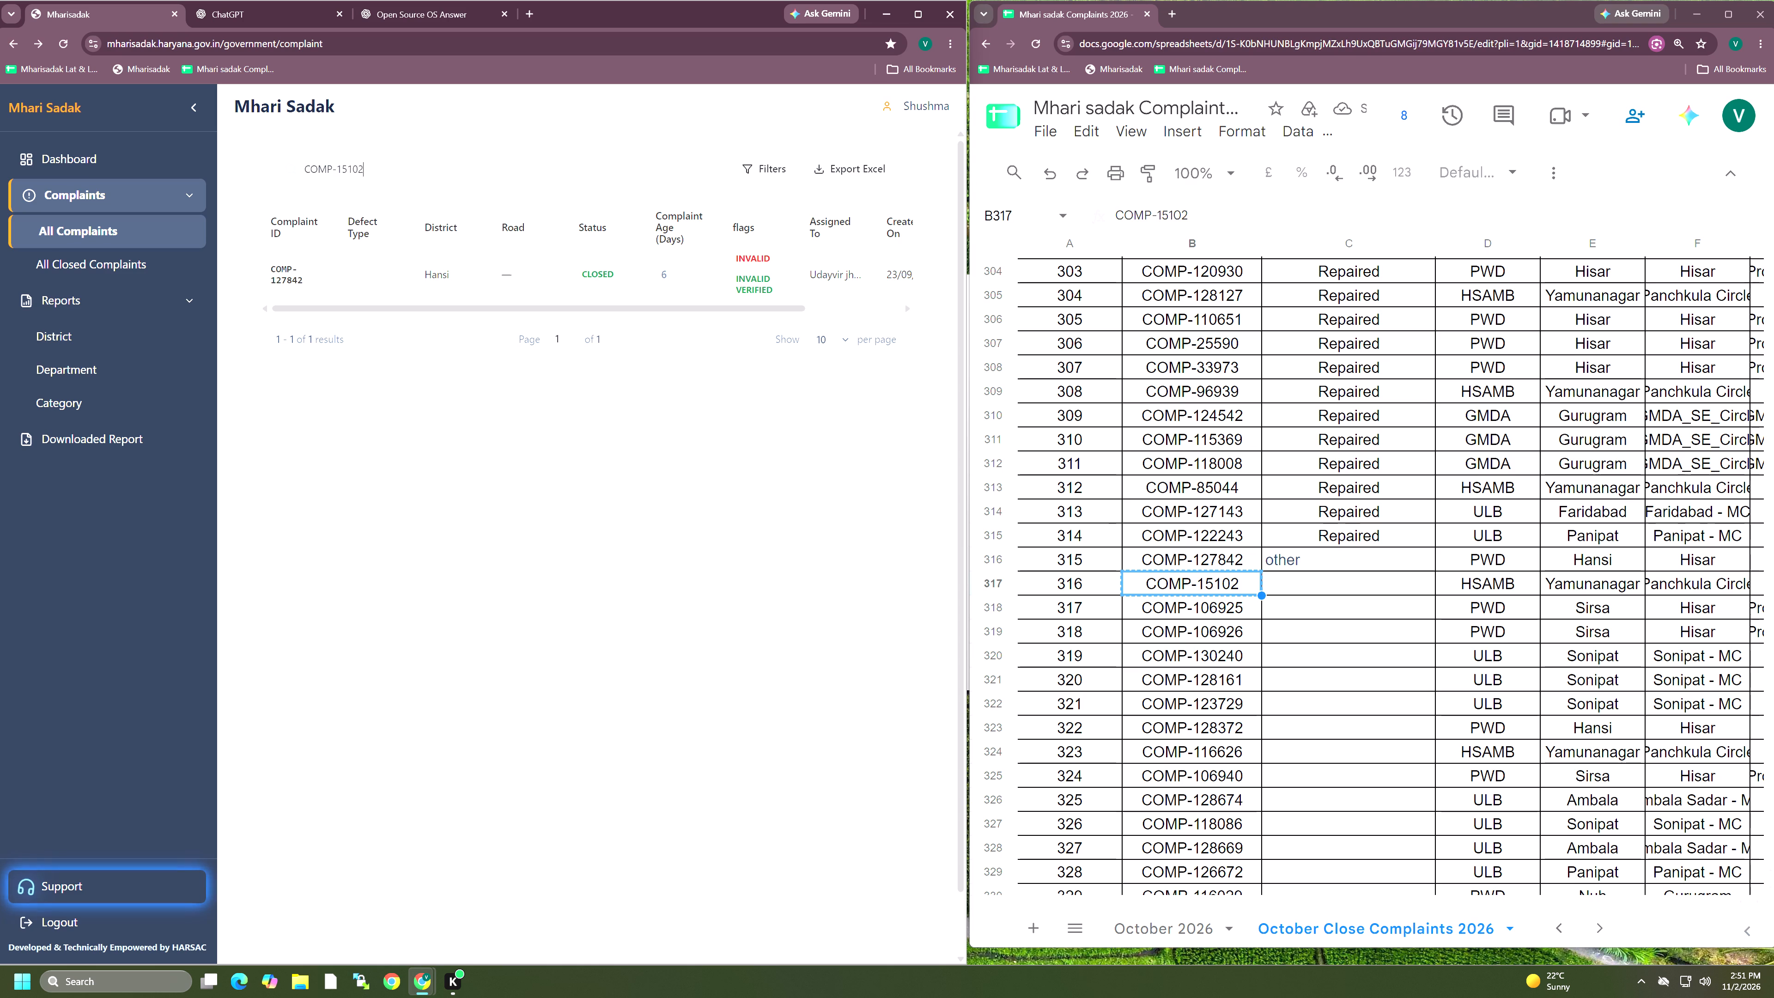
{"action": "left_click", "coordinate": [506, 269]}
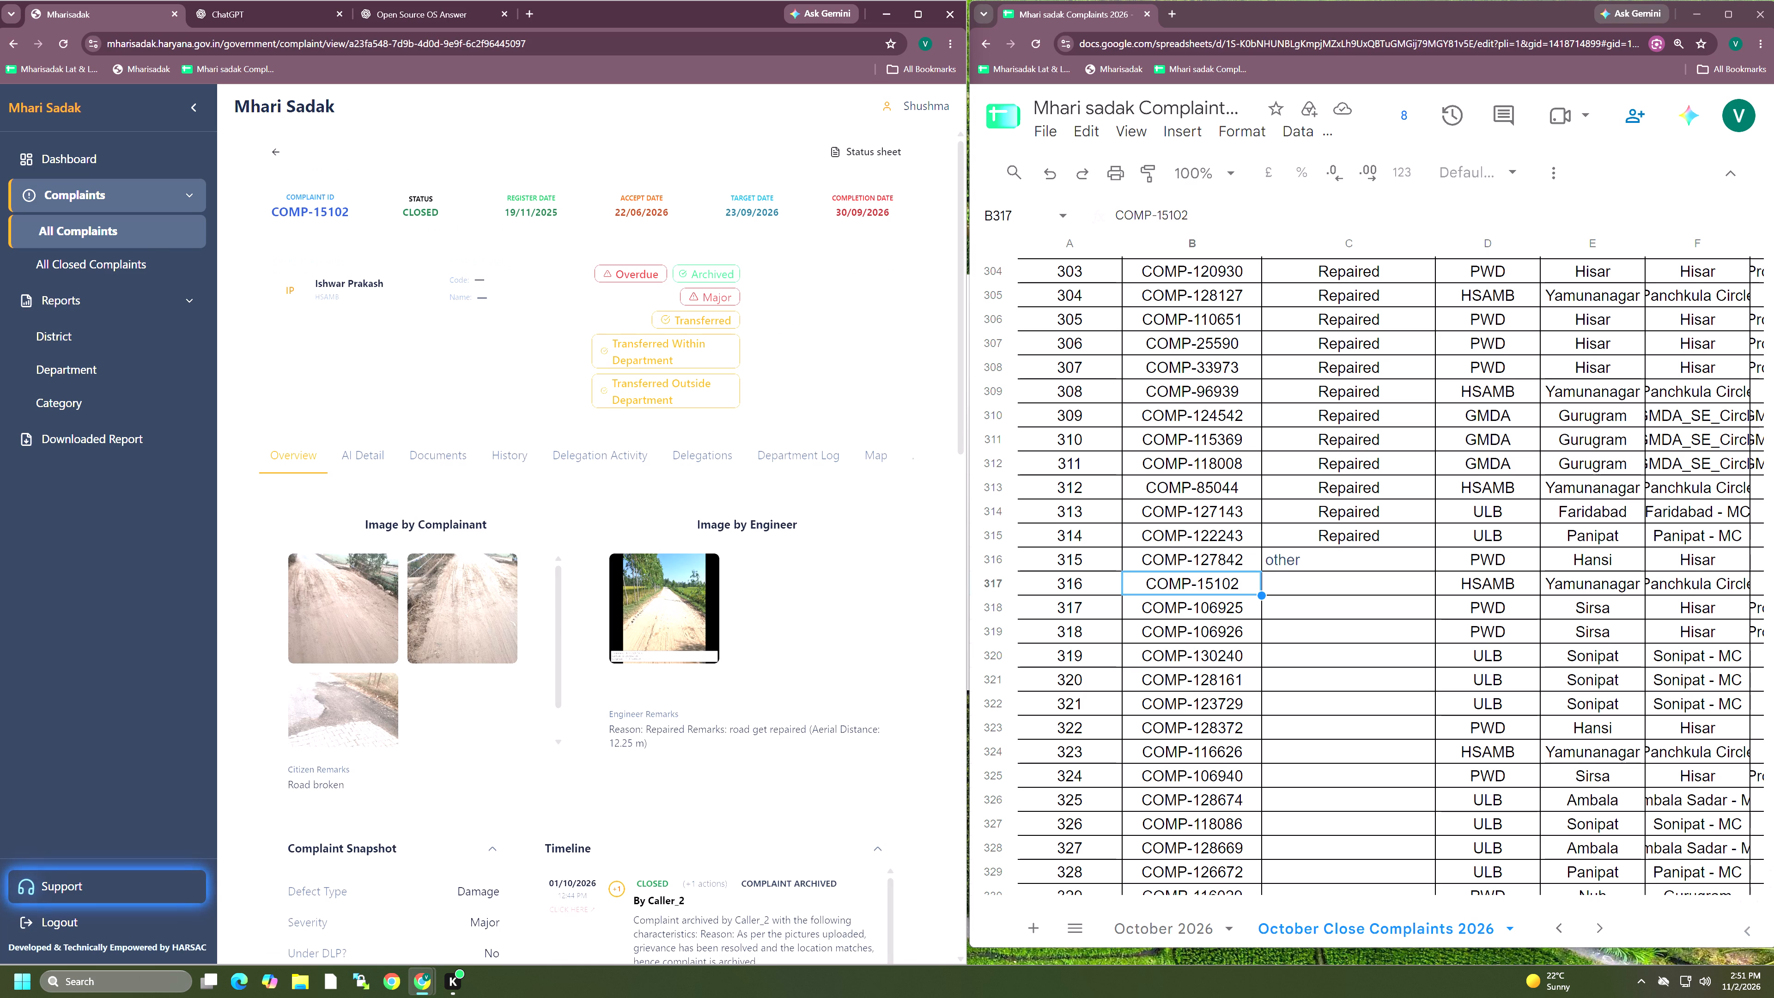
{"action": "left_click", "coordinate": [1288, 588]}
{"action": "type", "text": "Re"}
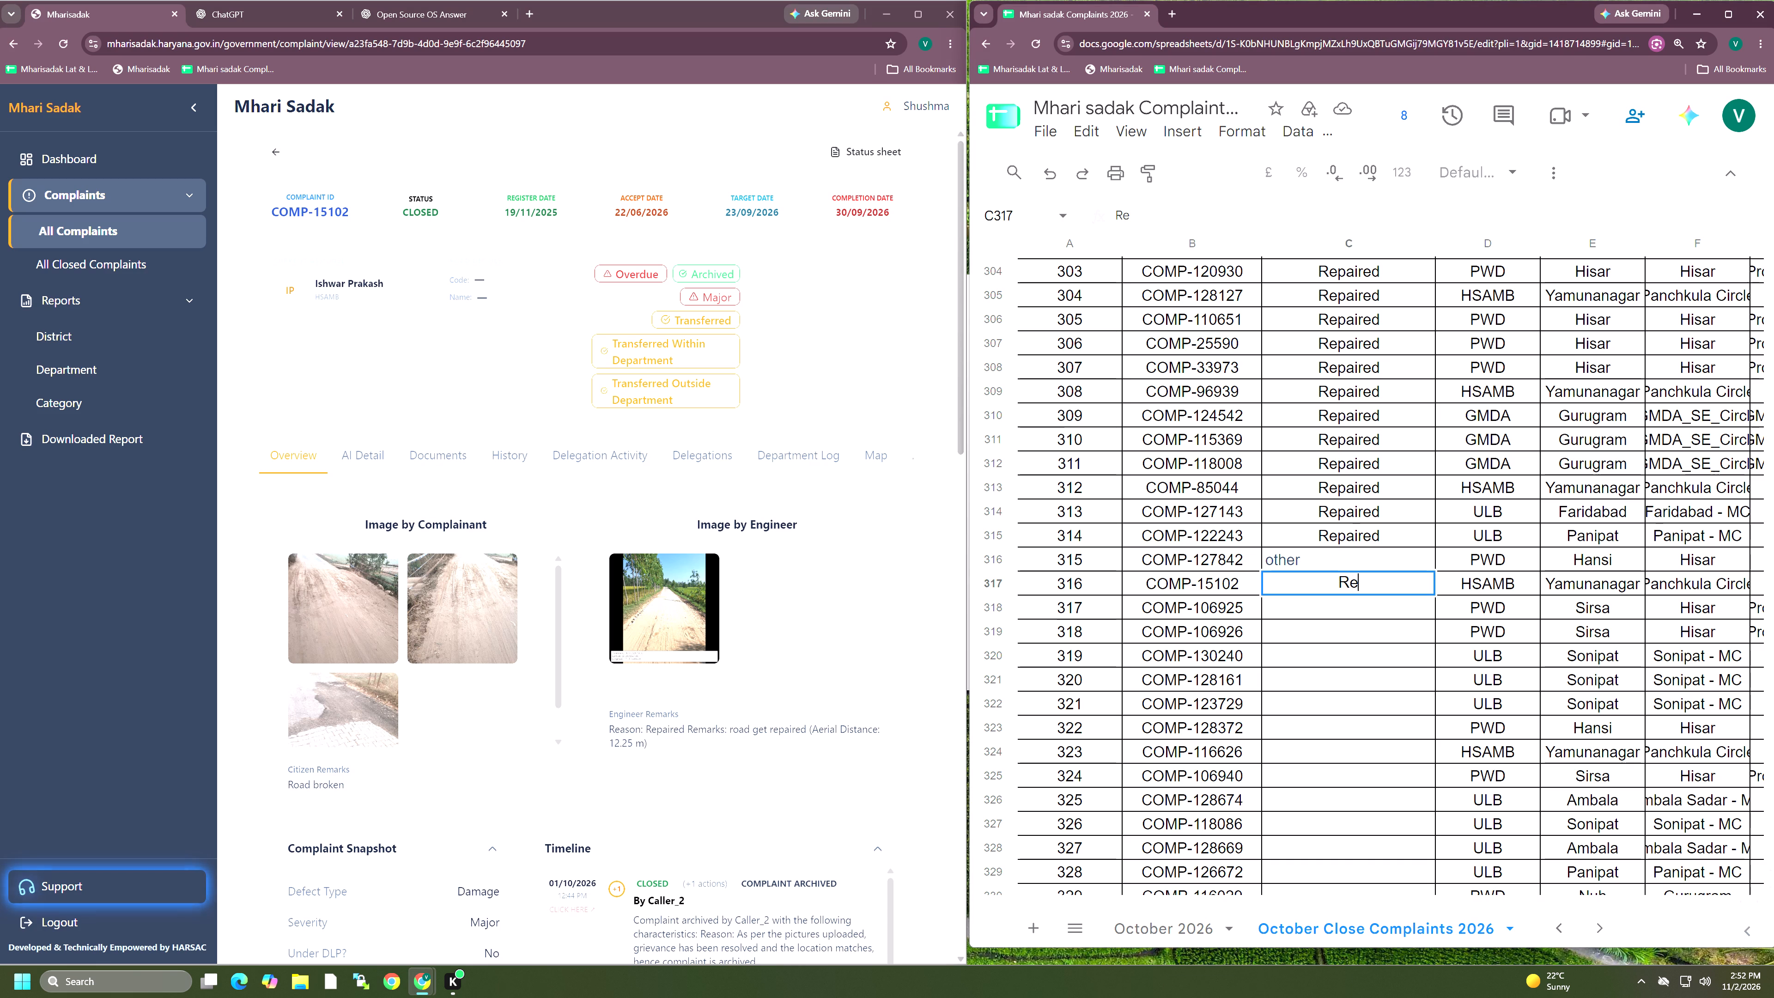
{"action": "key", "text": "p"}
{"action": "key", "text": "a"}
{"action": "type", "text": "ired"}
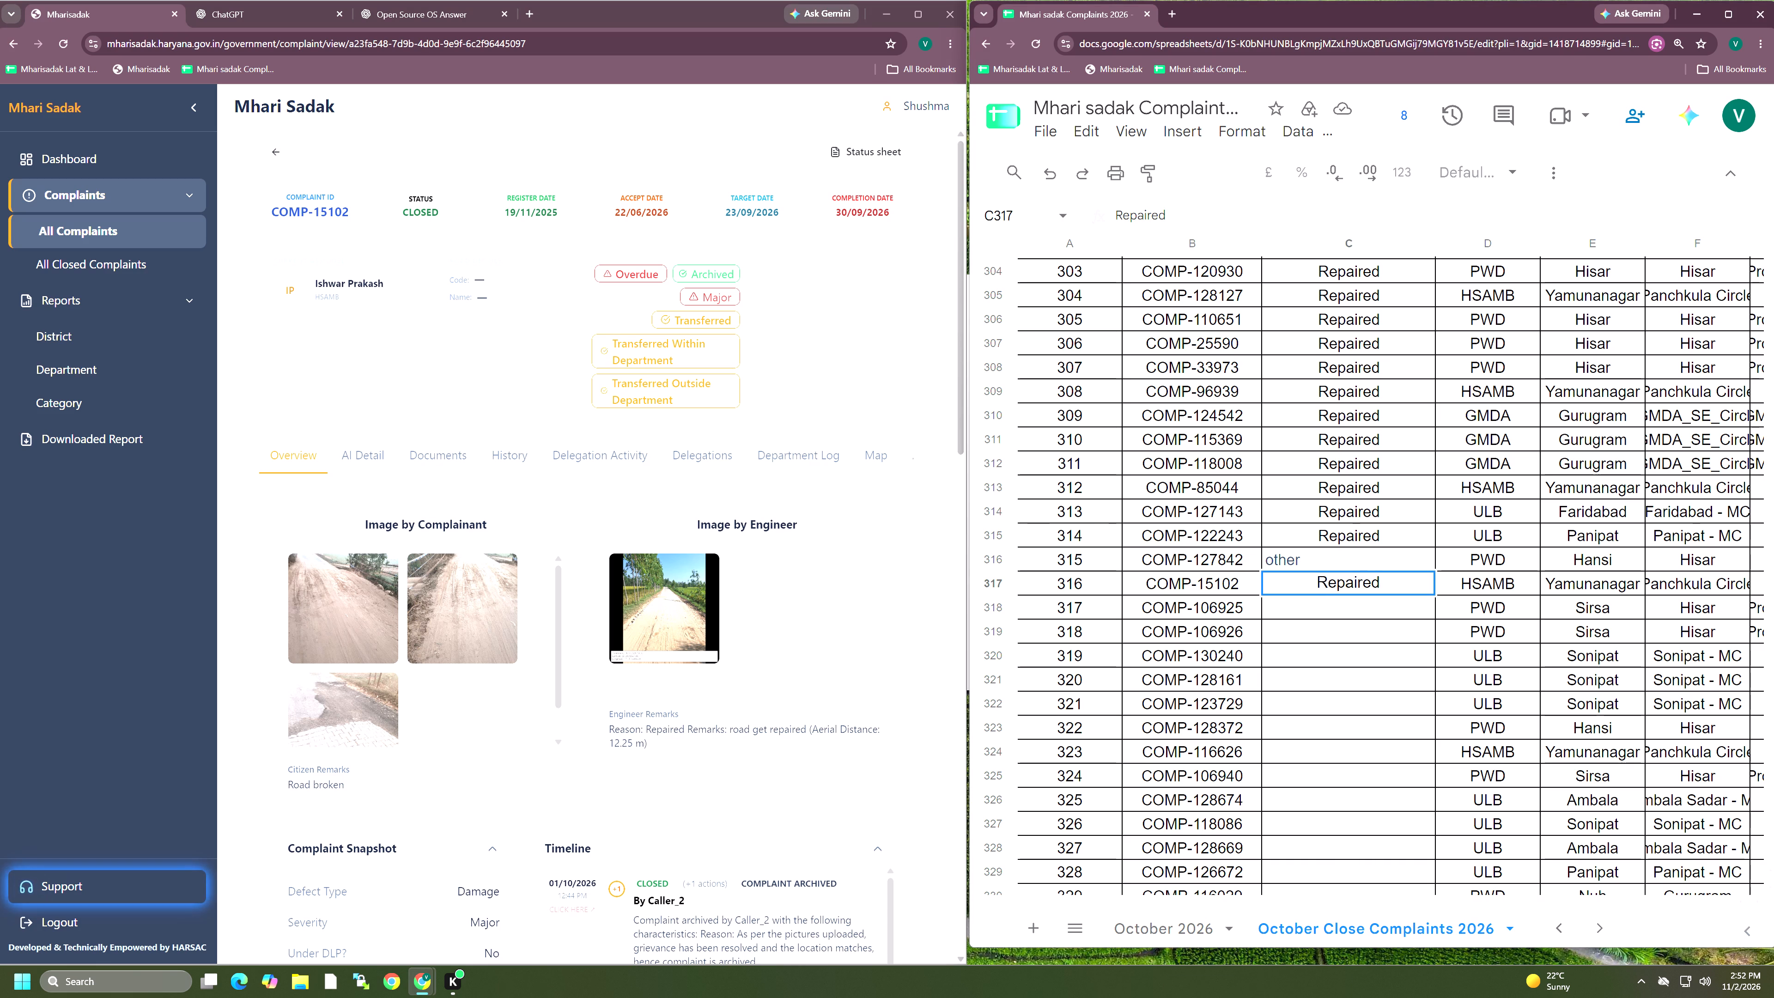
{"action": "key", "text": "Return"}
Look up COMP-106925 in the portal, read its engineer remark, and fill Repaired into its column C cell.
{"action": "left_click", "coordinate": [1209, 606]}
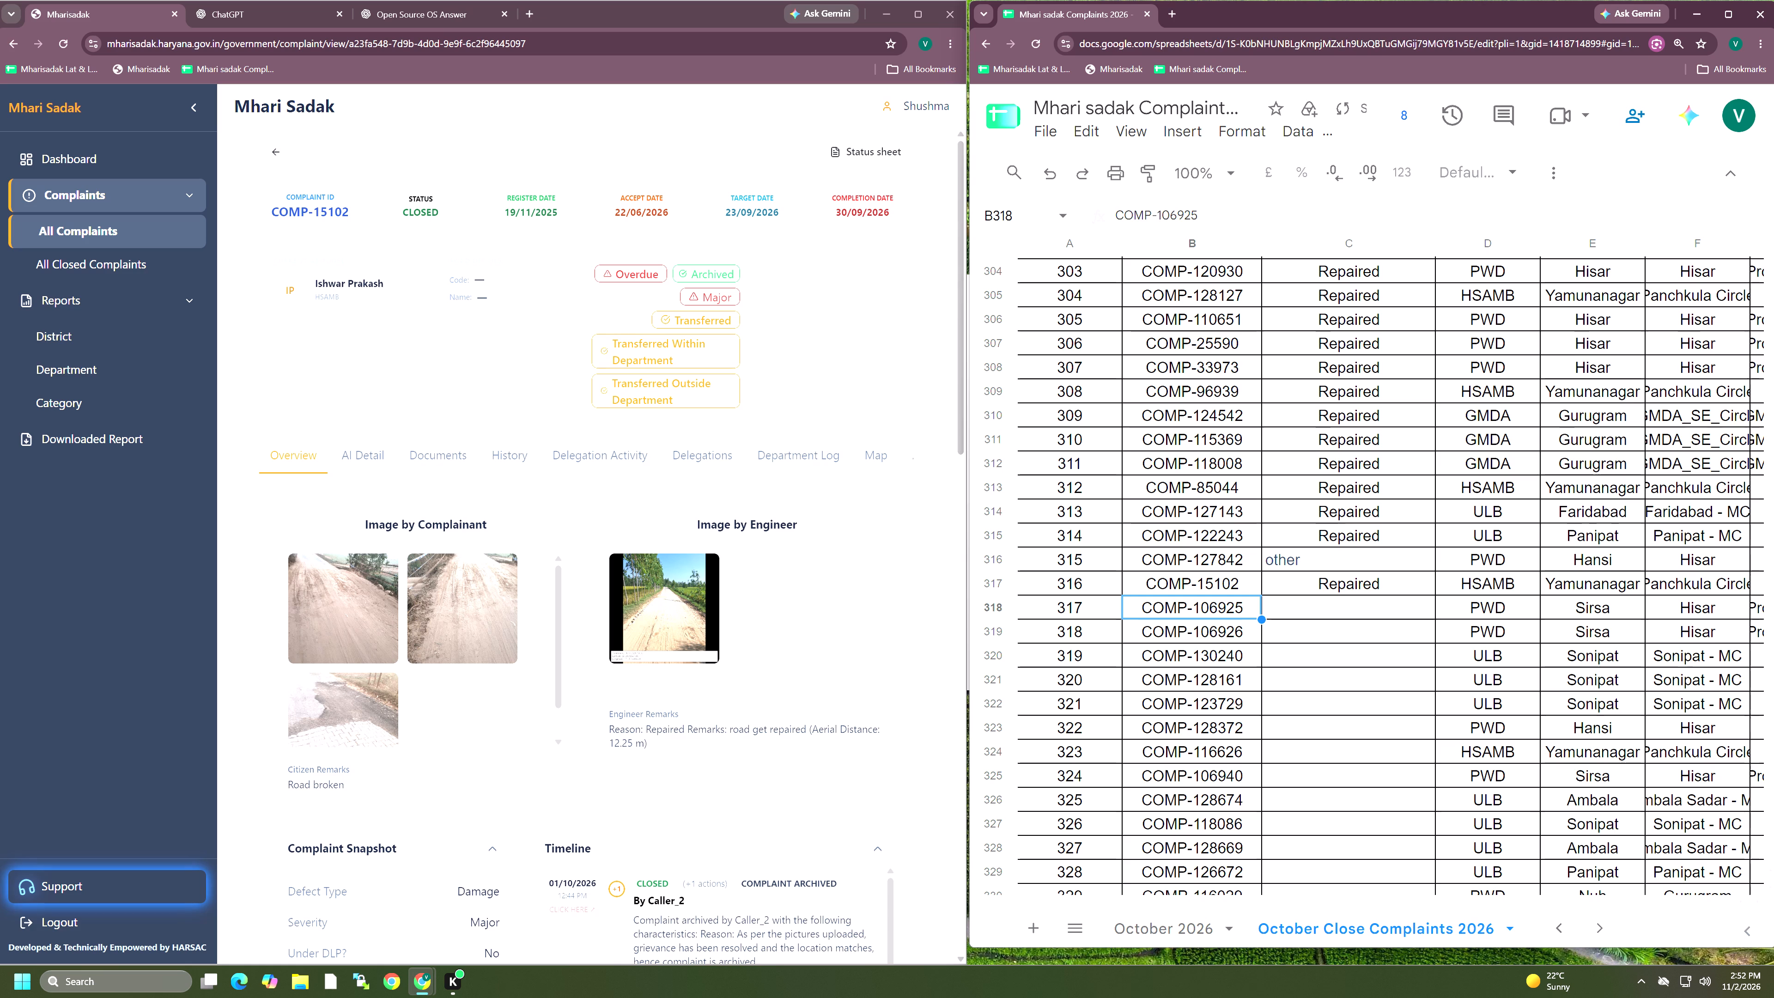
{"action": "key", "text": "ctrl+c"}
{"action": "scroll", "coordinate": [1209, 602], "scroll_direction": "down", "scroll_amount": 4}
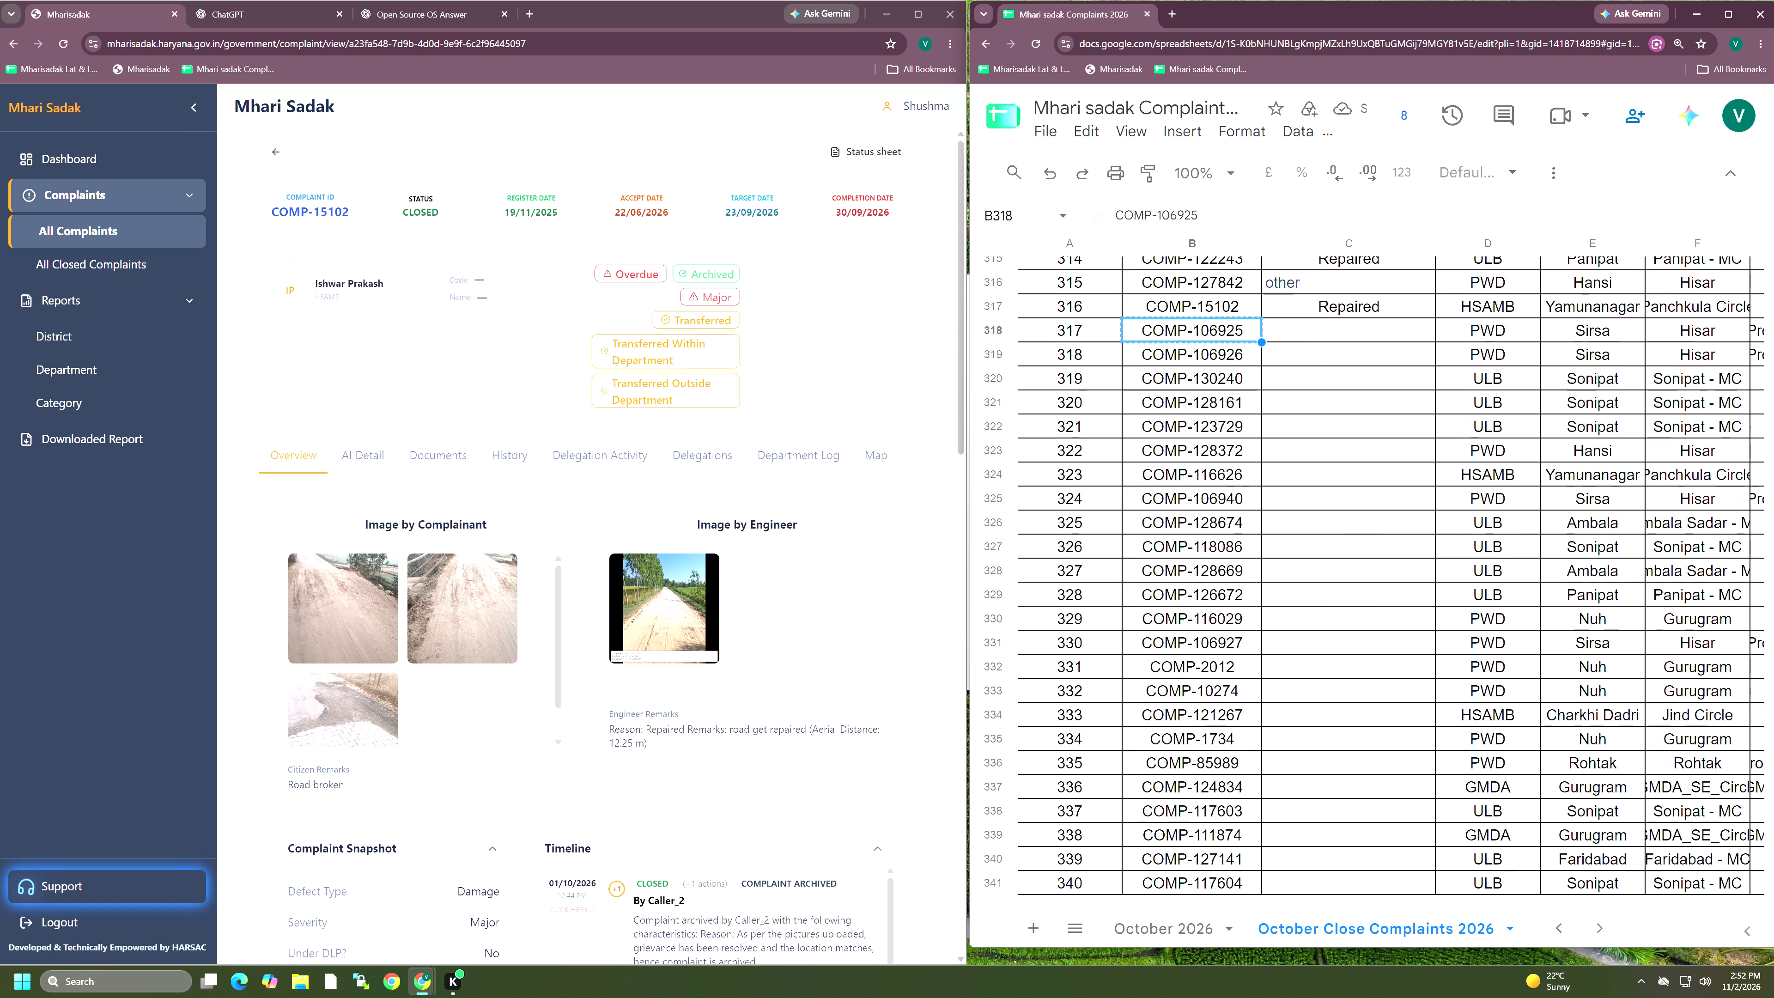
{"action": "left_click", "coordinate": [273, 148]}
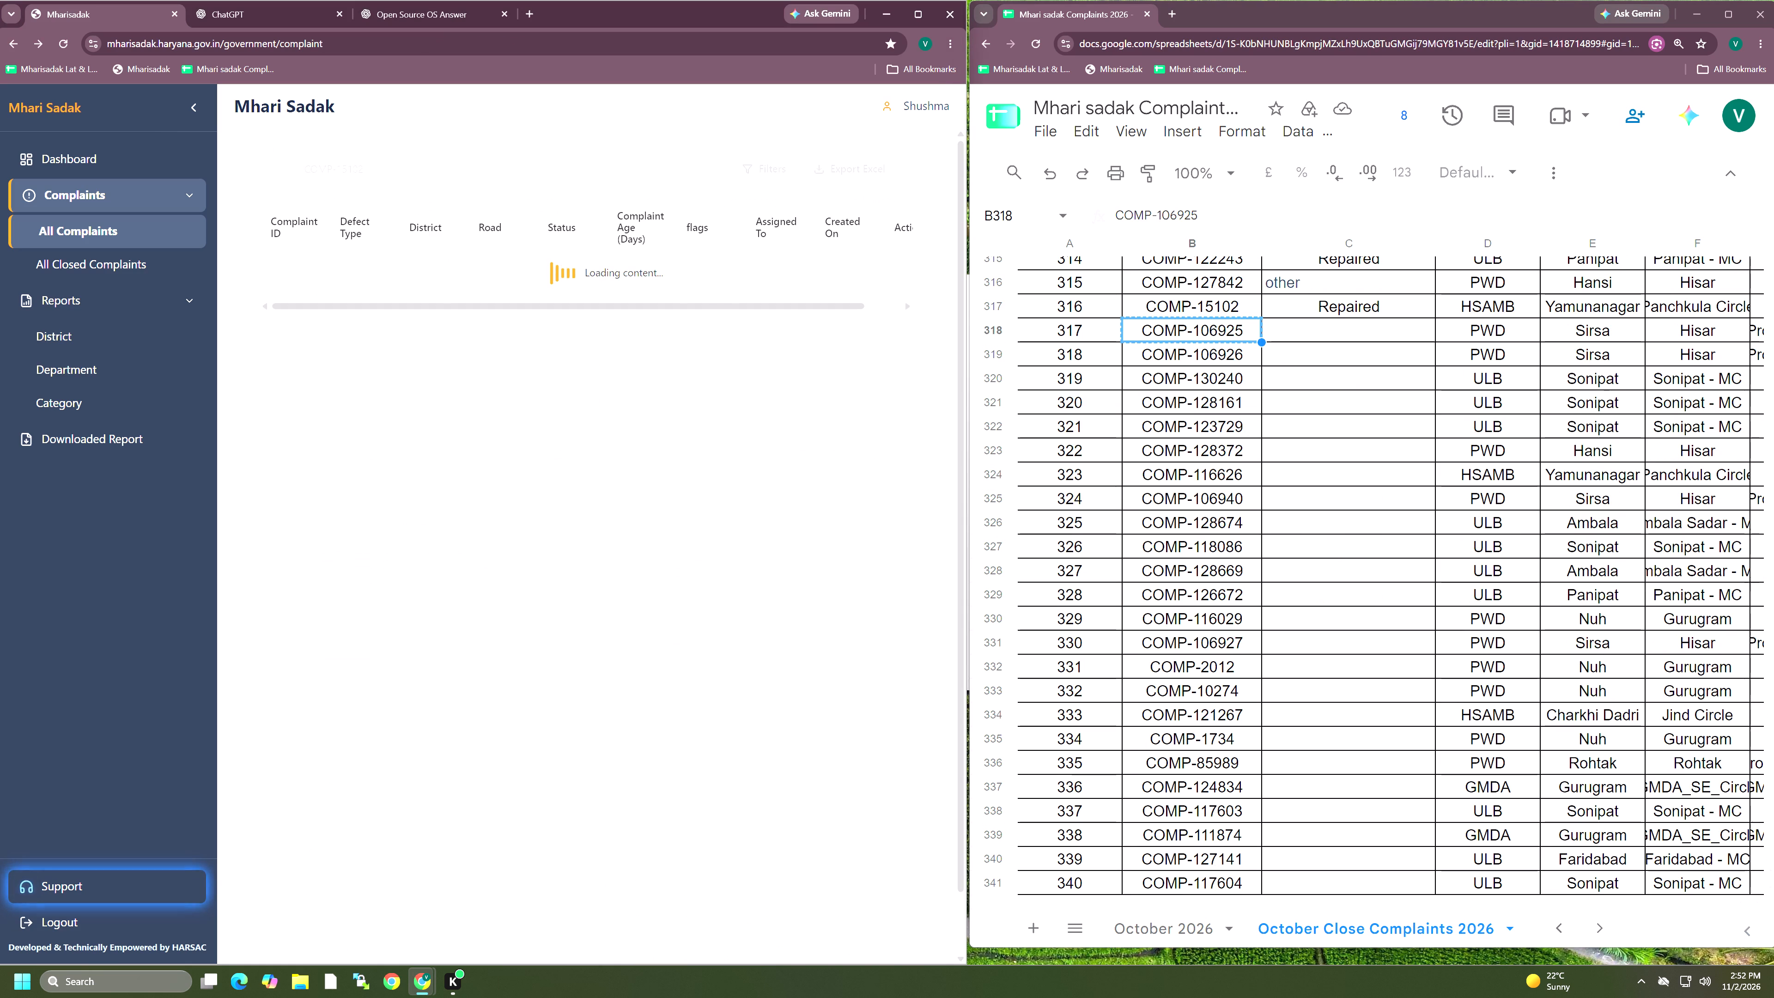
{"action": "left_click_drag", "start_coordinate": [380, 167], "coordinate": [241, 205]}
{"action": "key", "text": "ctrl+v"}
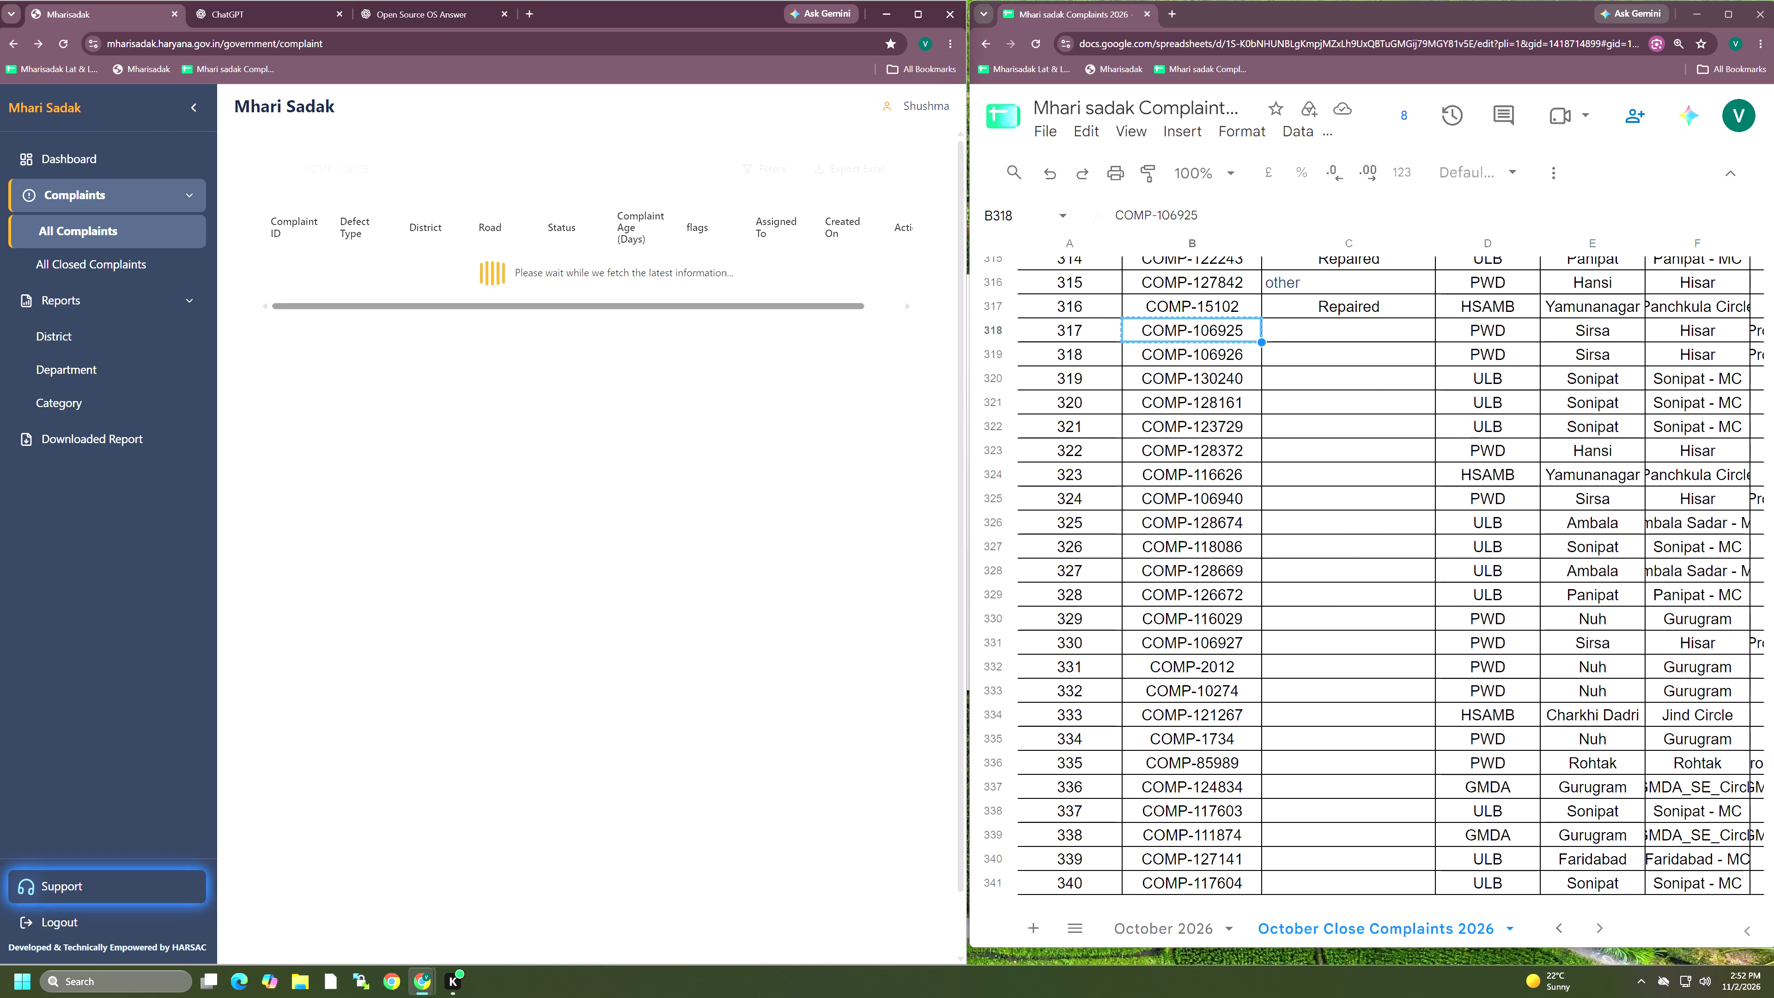
{"action": "left_click", "coordinate": [511, 271]}
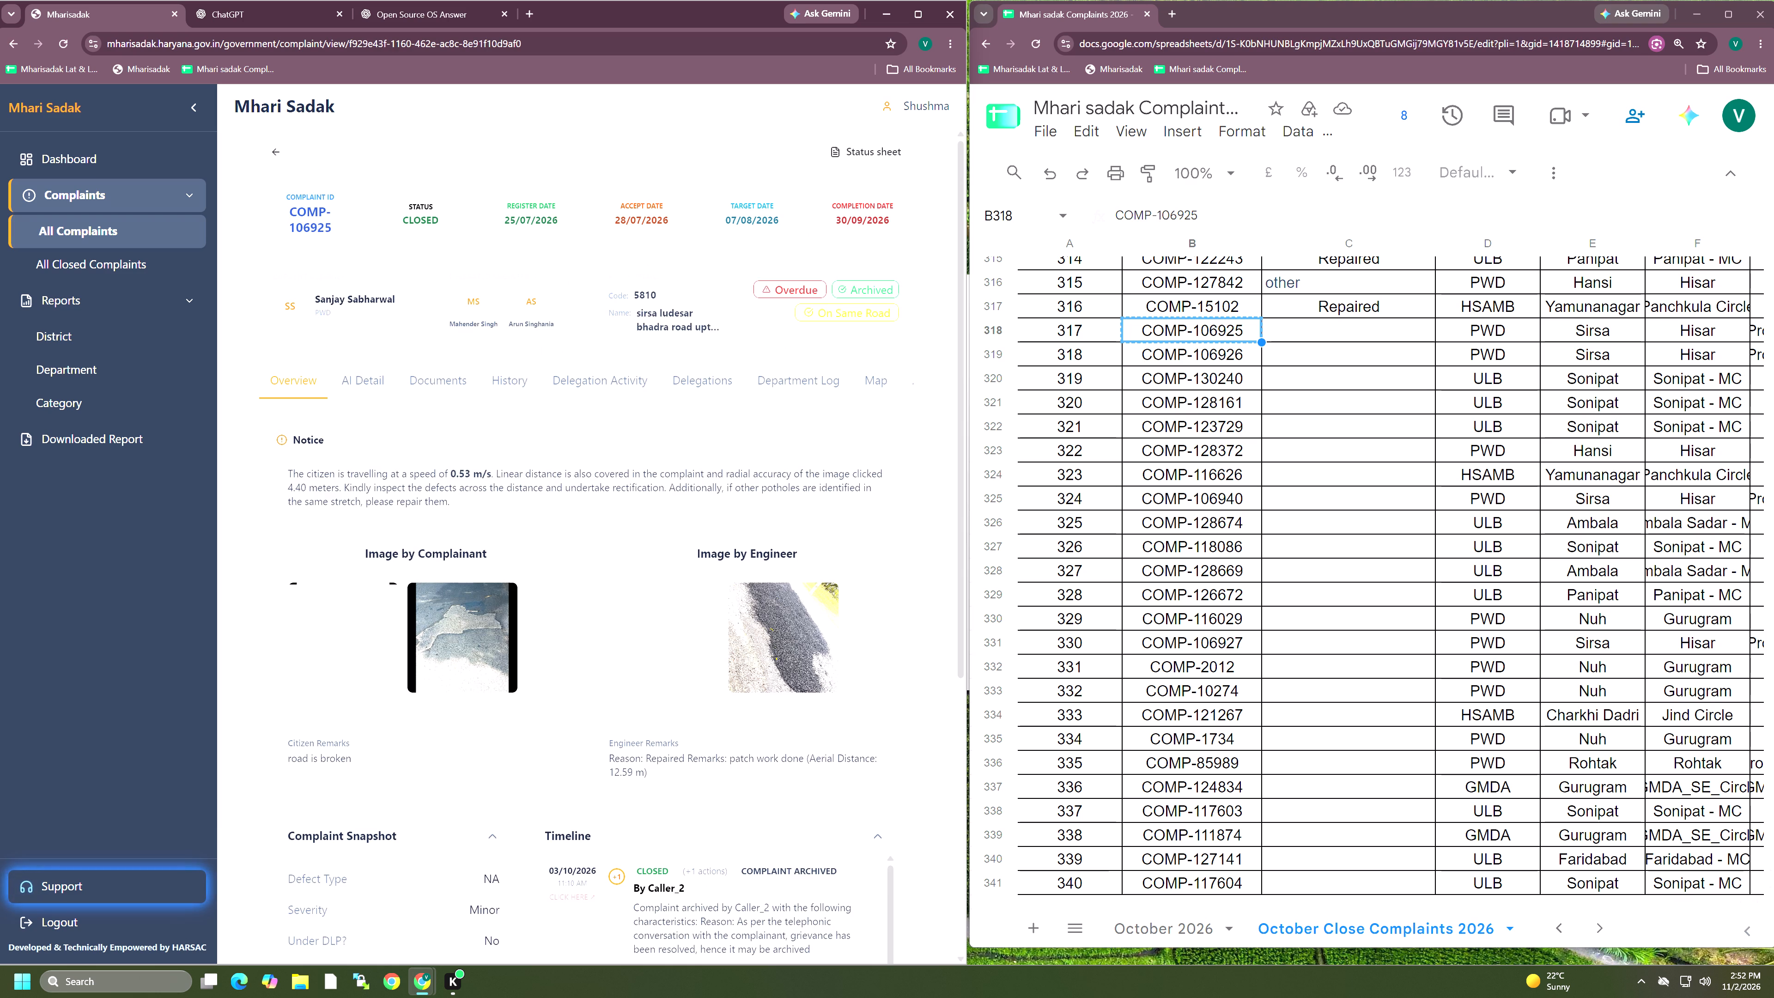
{"action": "left_click", "coordinate": [1332, 330]}
{"action": "key", "text": "ctrl+d"}
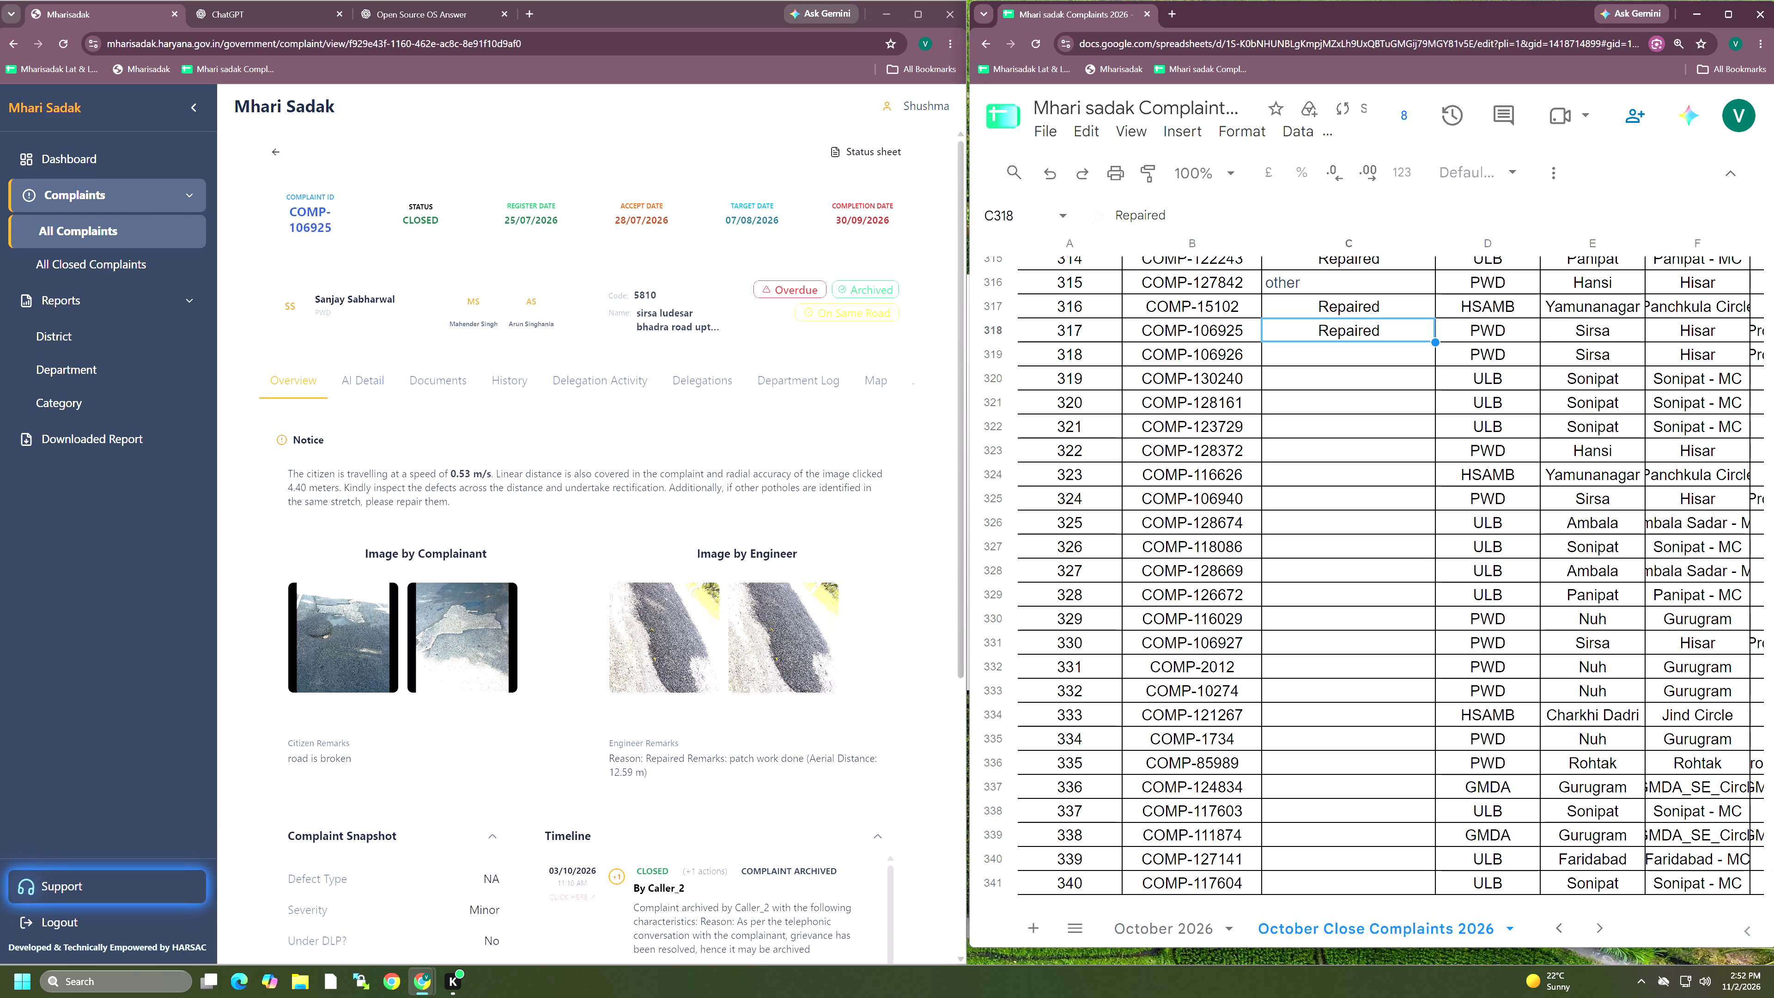
Look up COMP-106926 in the portal, read its engineer remark, and fill Repaired into its column C cell.
{"action": "left_click", "coordinate": [1207, 353]}
{"action": "key", "text": "ctrl+c"}
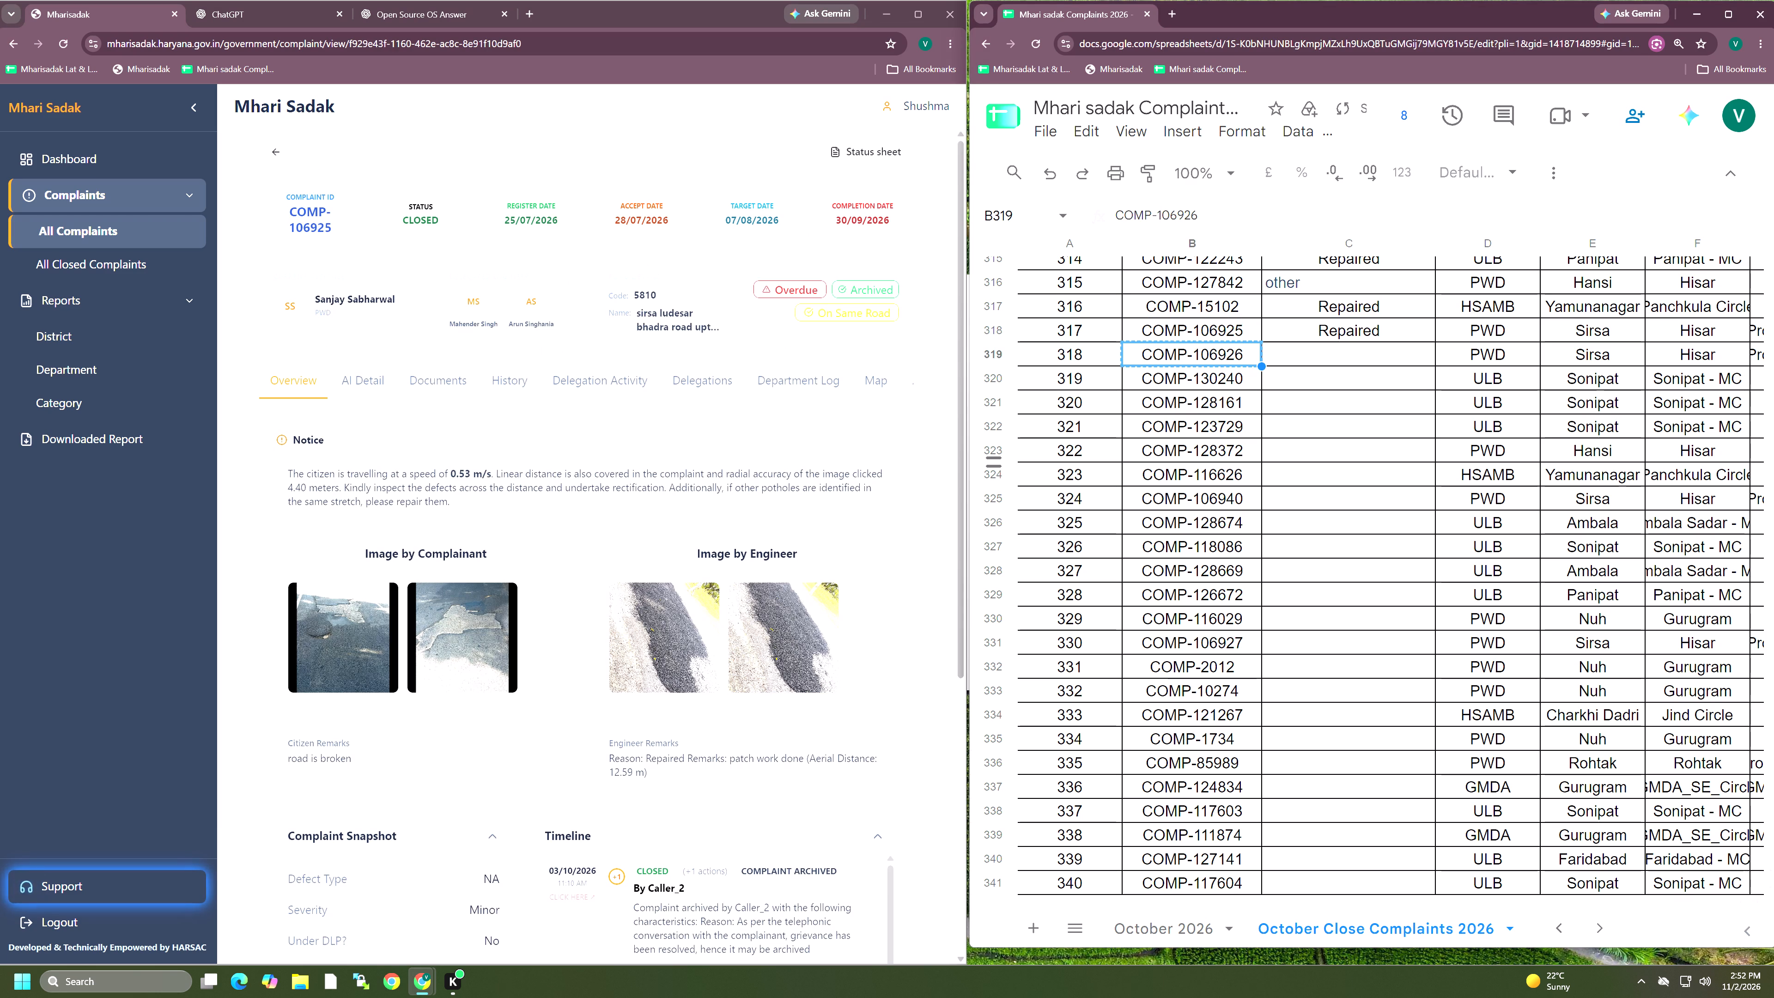
{"action": "left_click", "coordinate": [277, 147]}
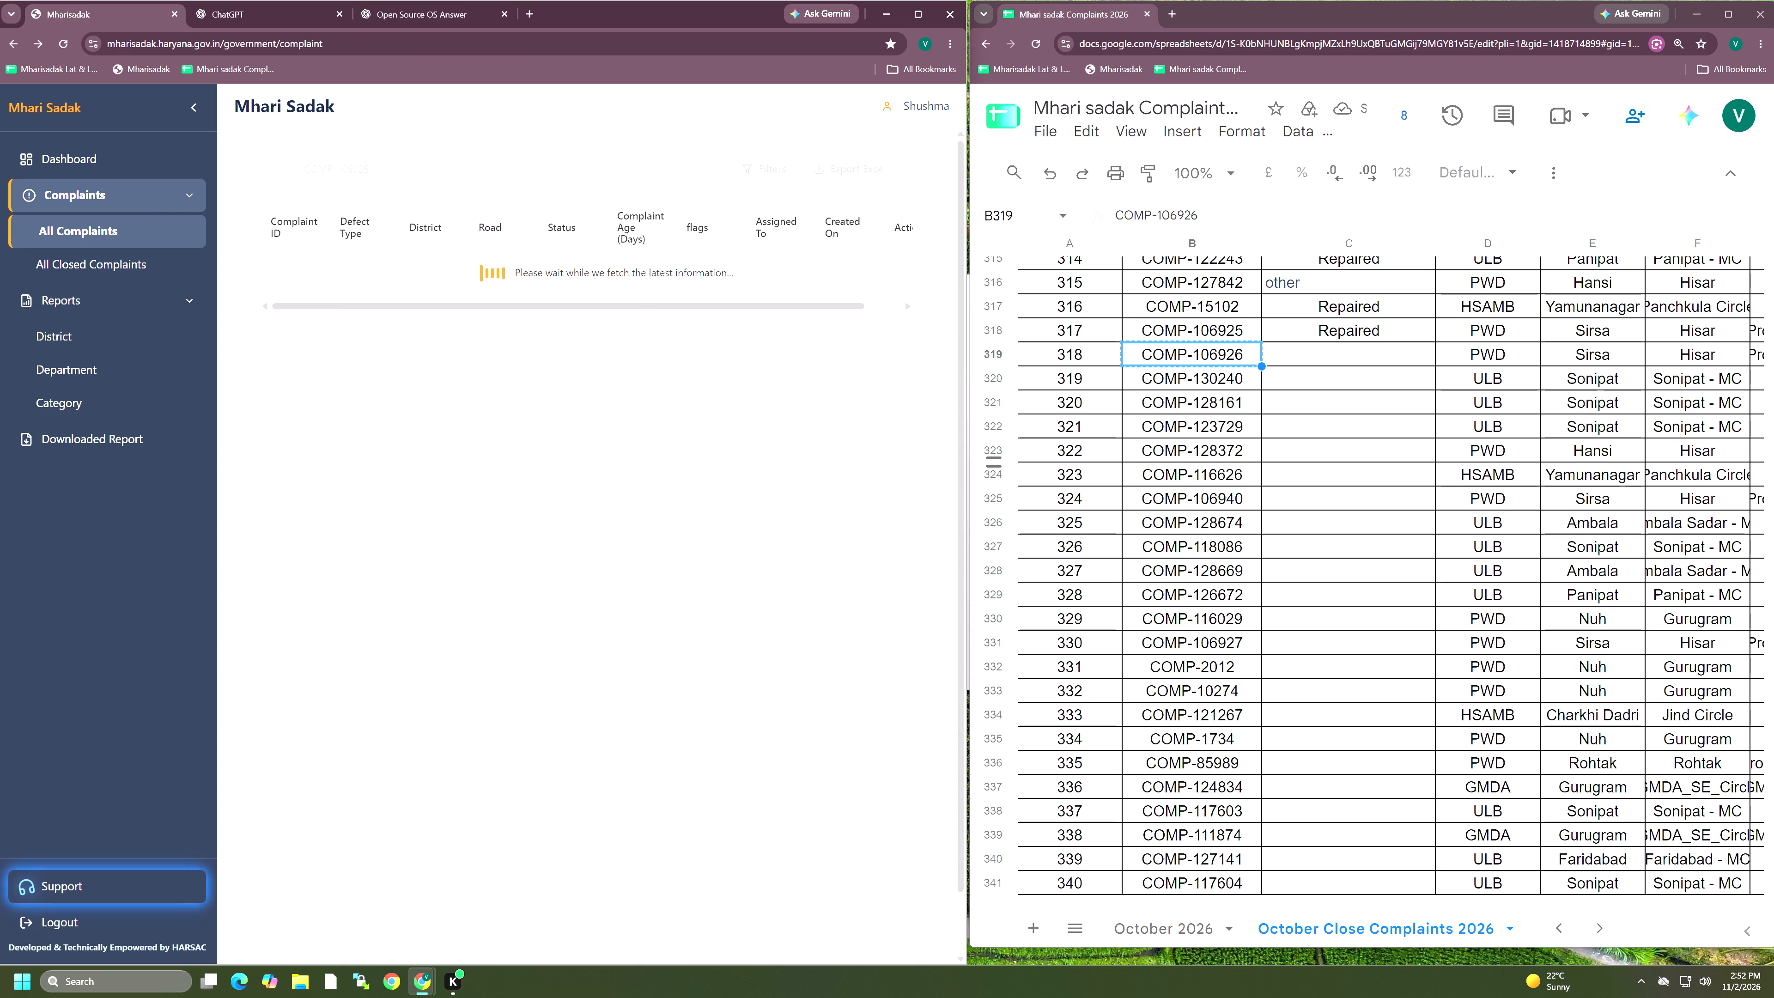
{"action": "left_click_drag", "start_coordinate": [382, 168], "coordinate": [218, 192]}
{"action": "key", "text": "ctrl+v"}
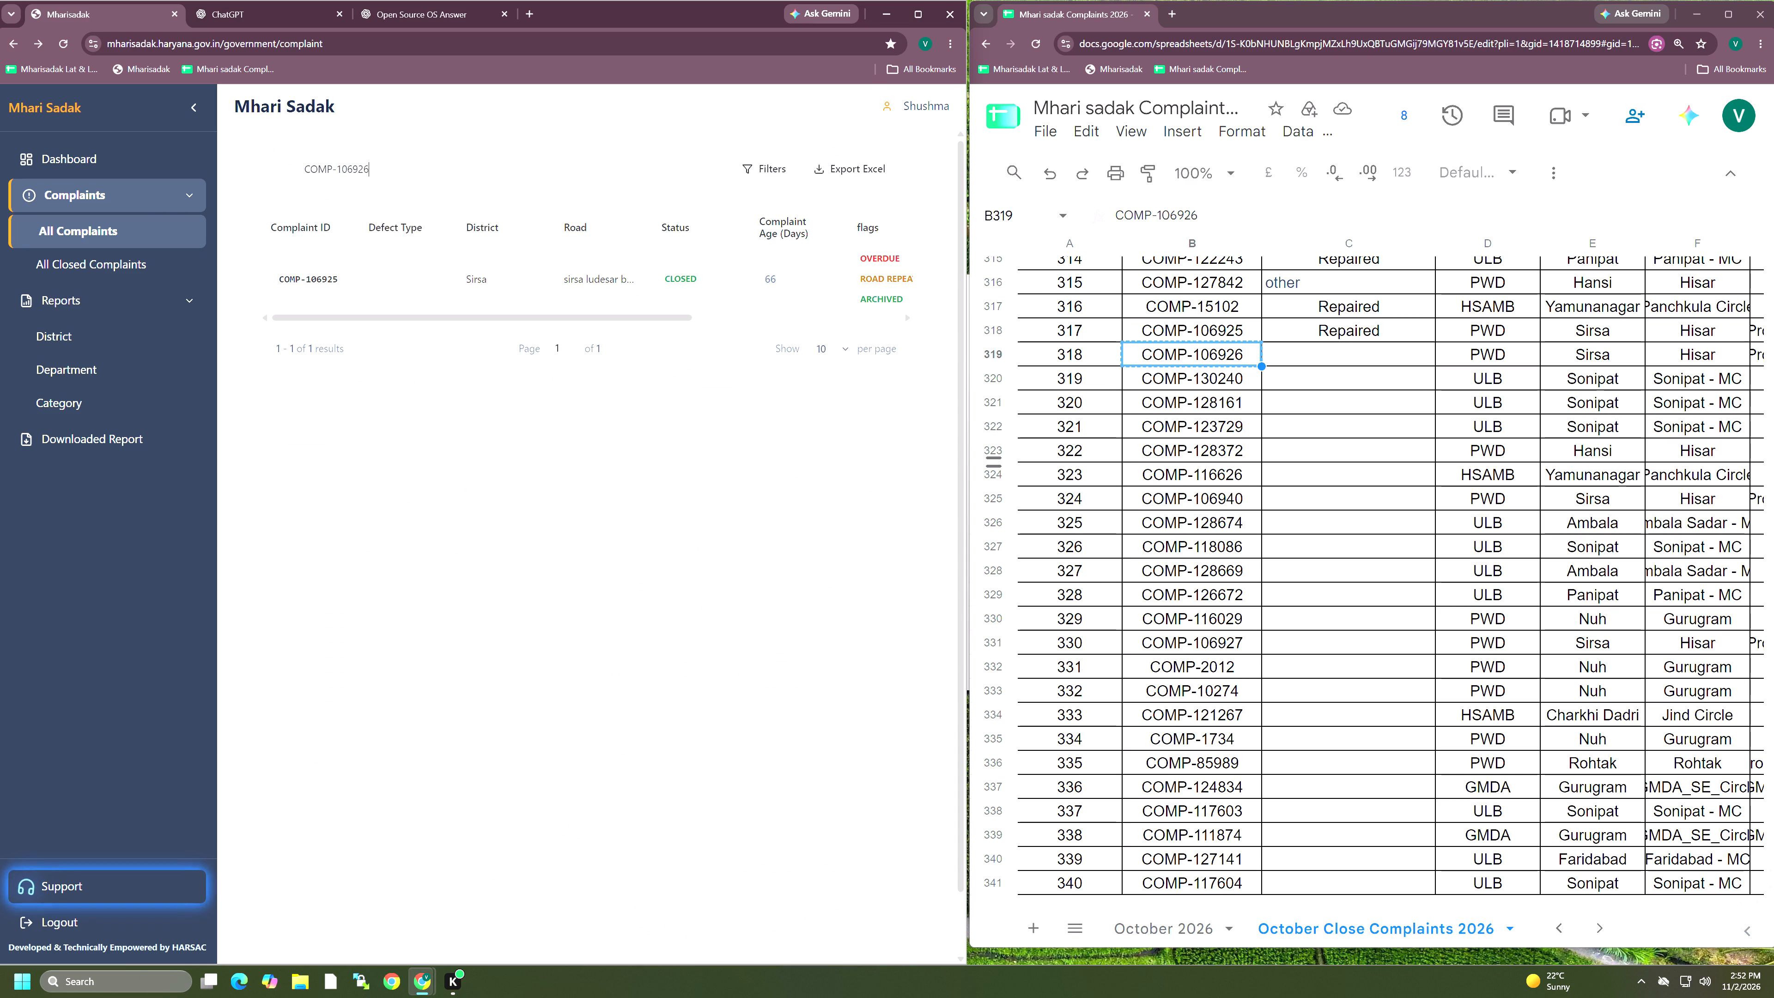
{"action": "left_click", "coordinate": [511, 270]}
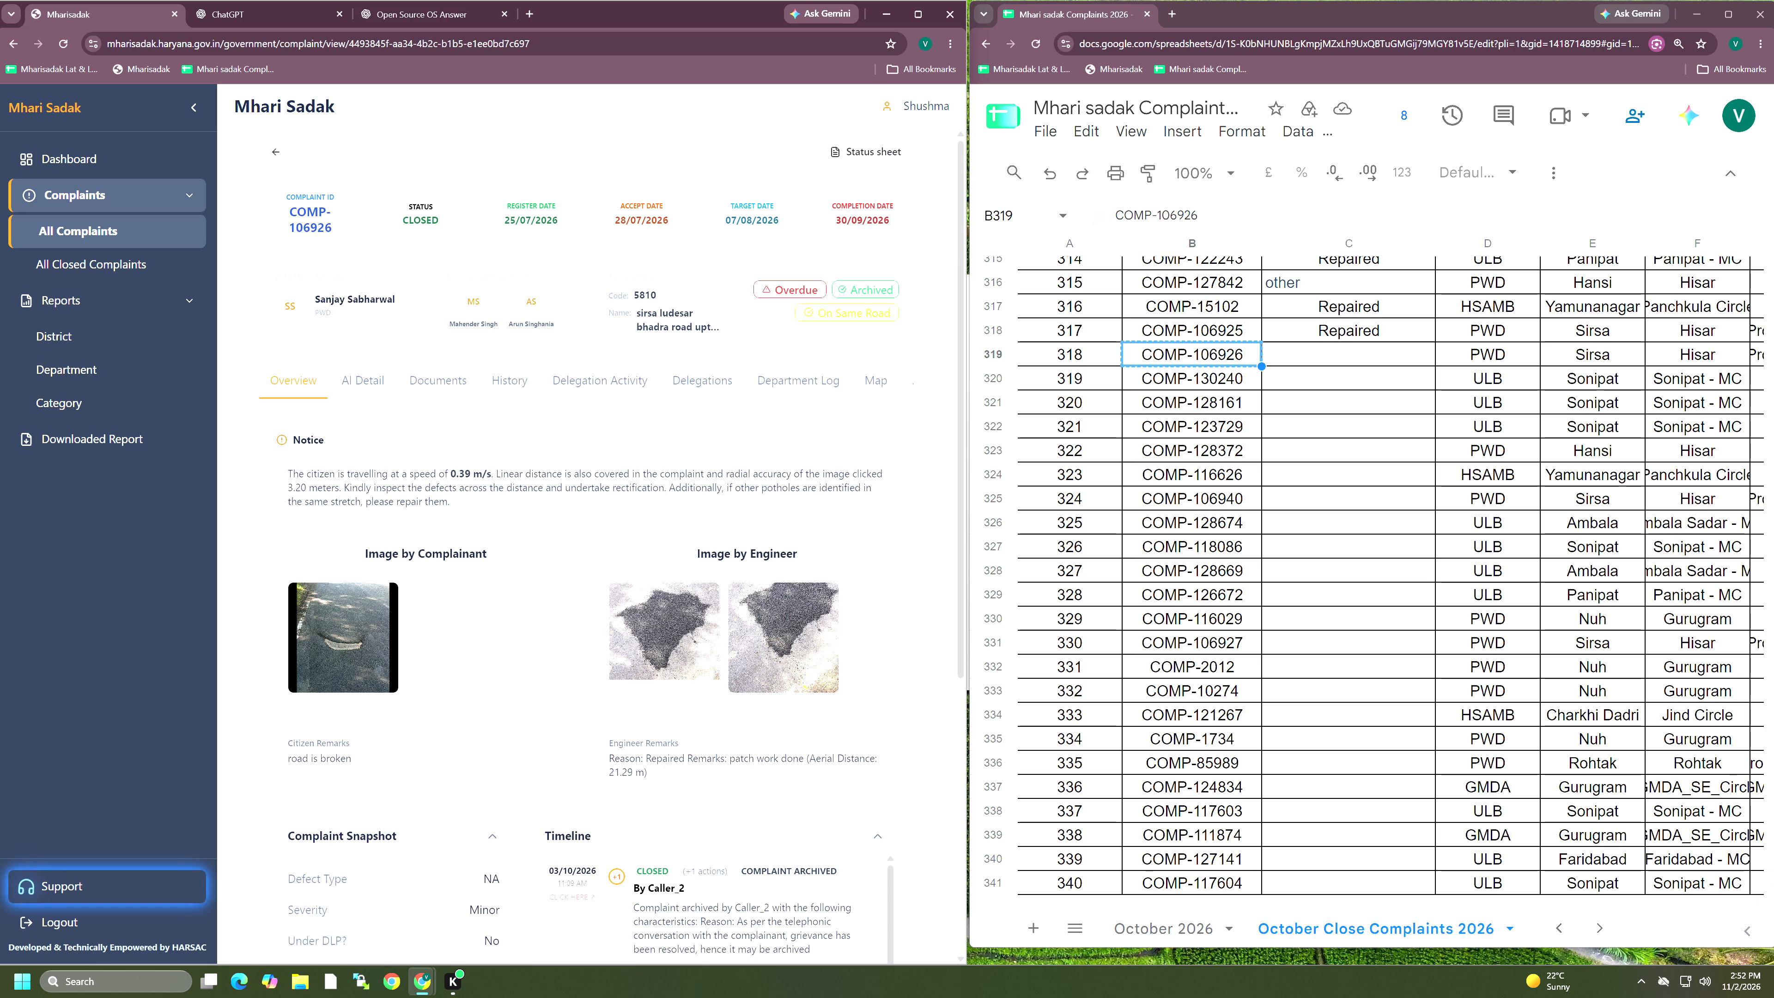
{"action": "left_click", "coordinate": [1328, 362]}
{"action": "key", "text": "ctrl+d"}
Look up COMP-130240 in the portal, read its engineer remark, and fill Repaired into its column C cell.
{"action": "left_click", "coordinate": [1236, 377]}
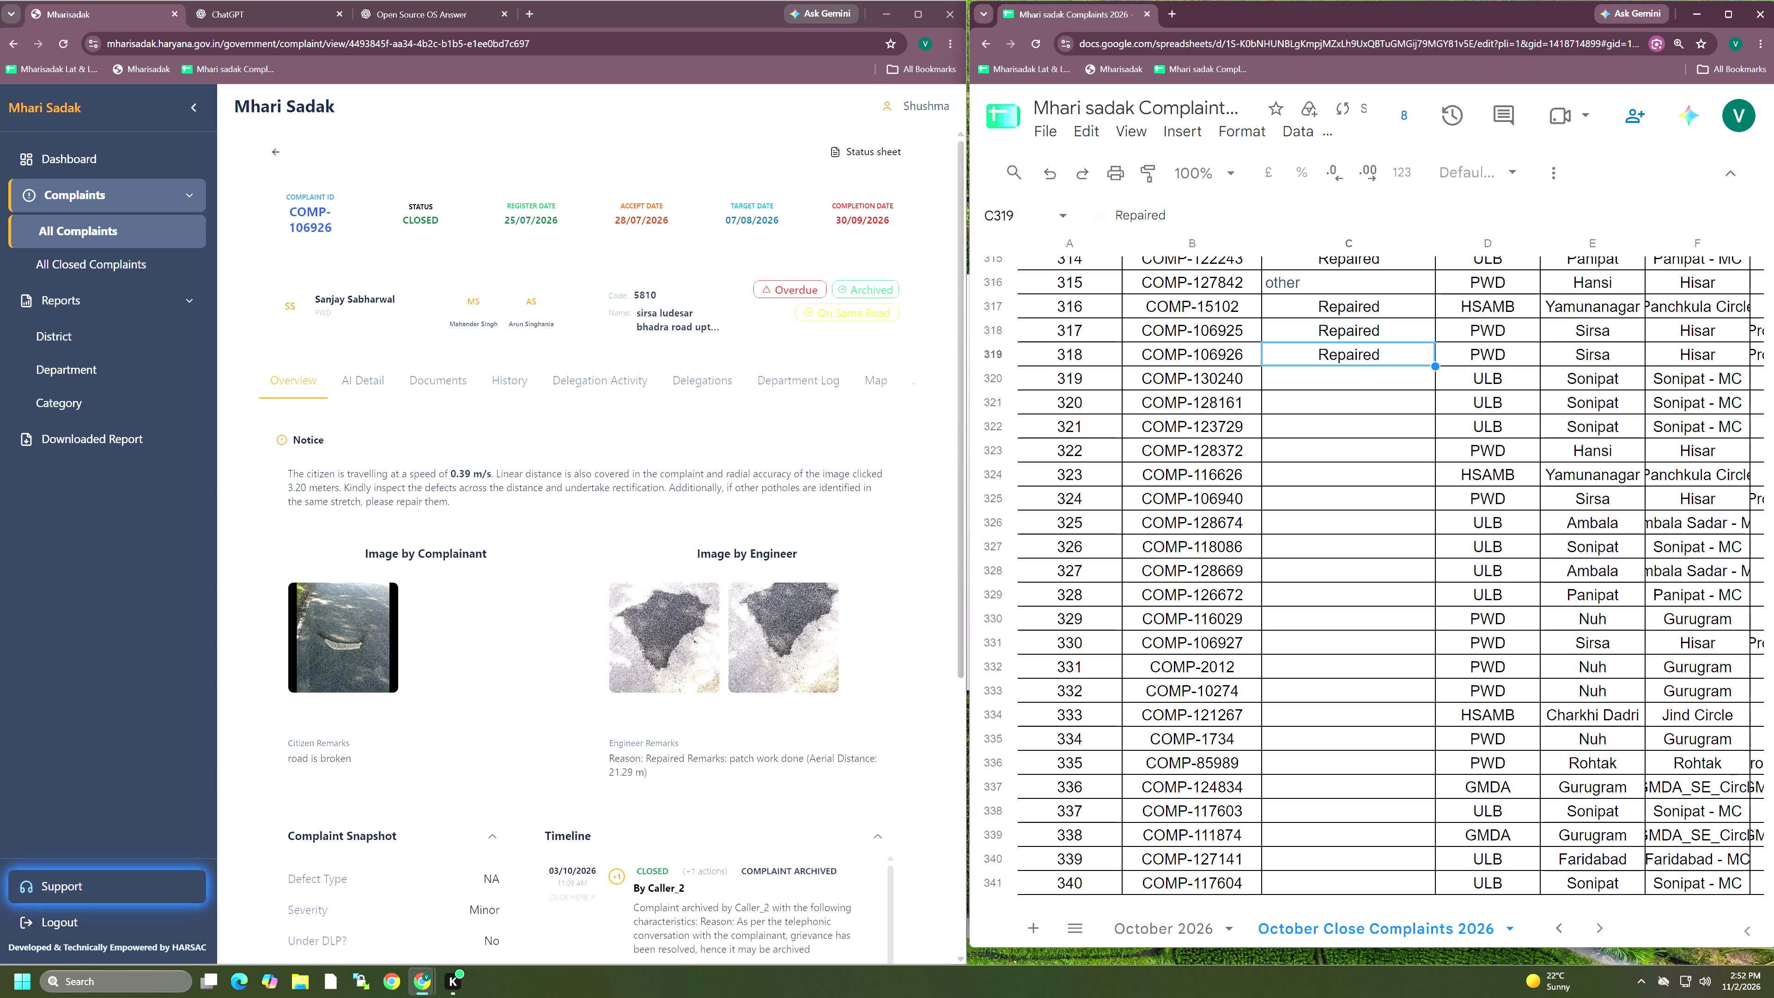
{"action": "key", "text": "ctrl+c"}
{"action": "left_click", "coordinate": [273, 152]}
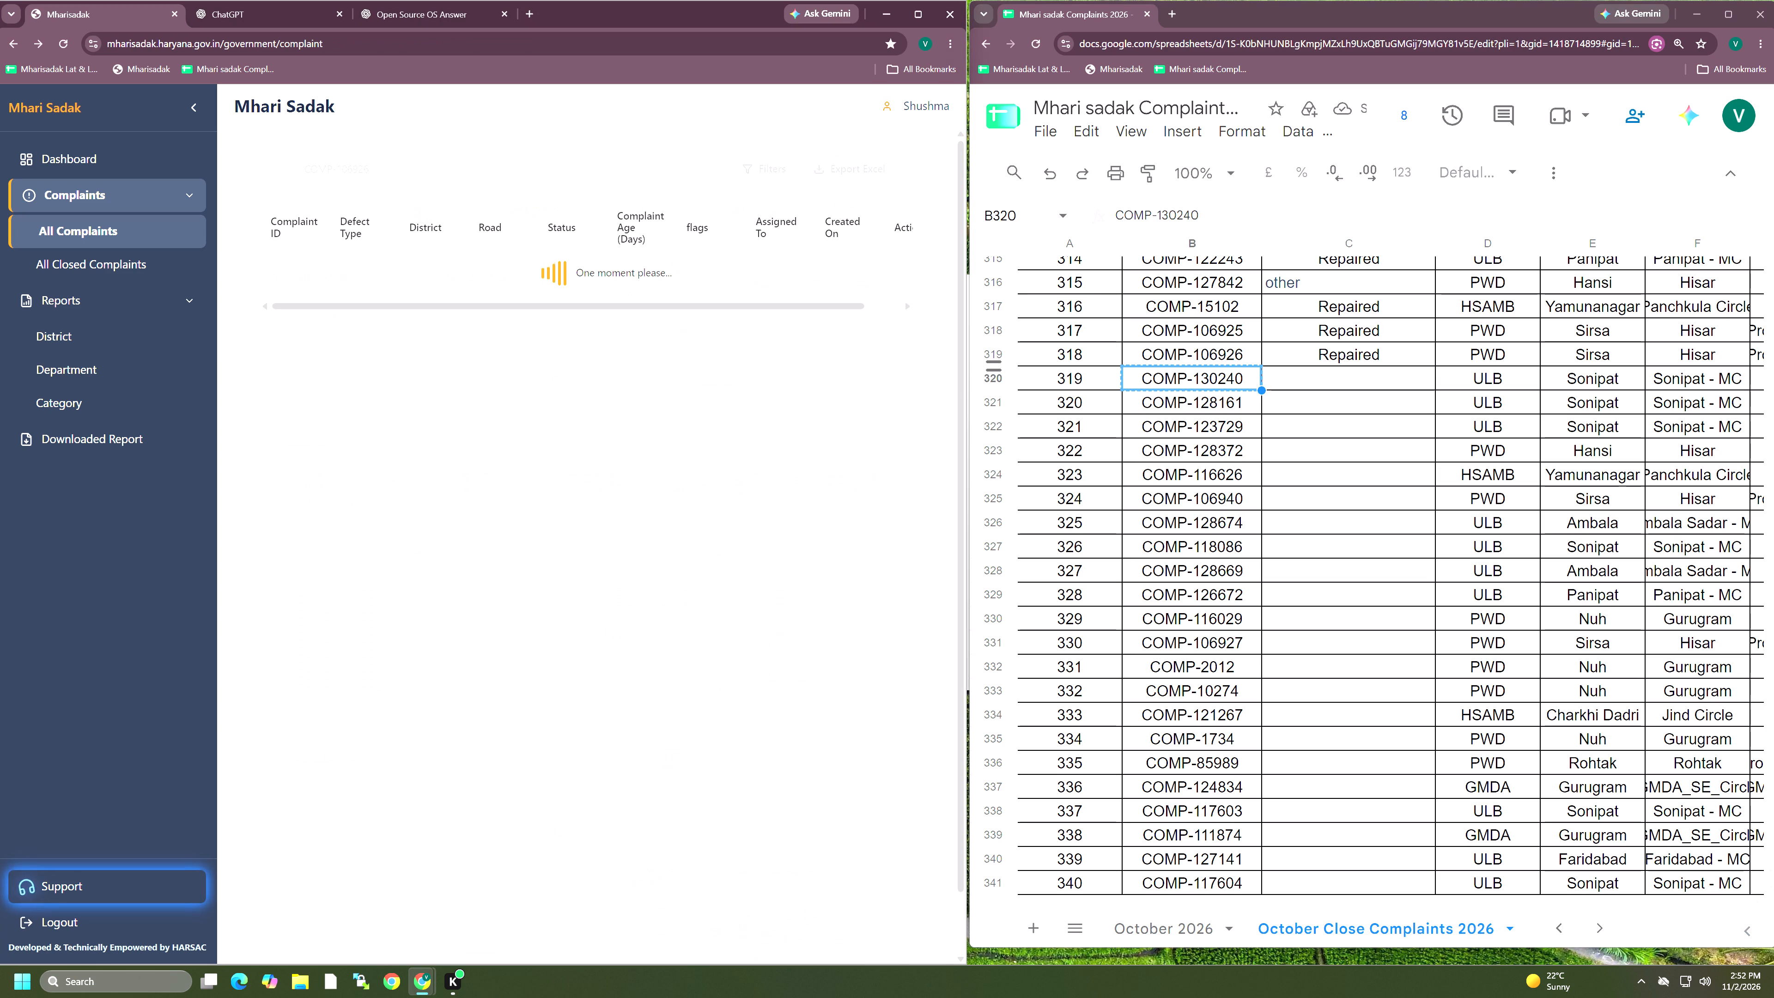
{"action": "left_click_drag", "start_coordinate": [378, 169], "coordinate": [232, 188]}
{"action": "key", "text": "ctrl+v"}
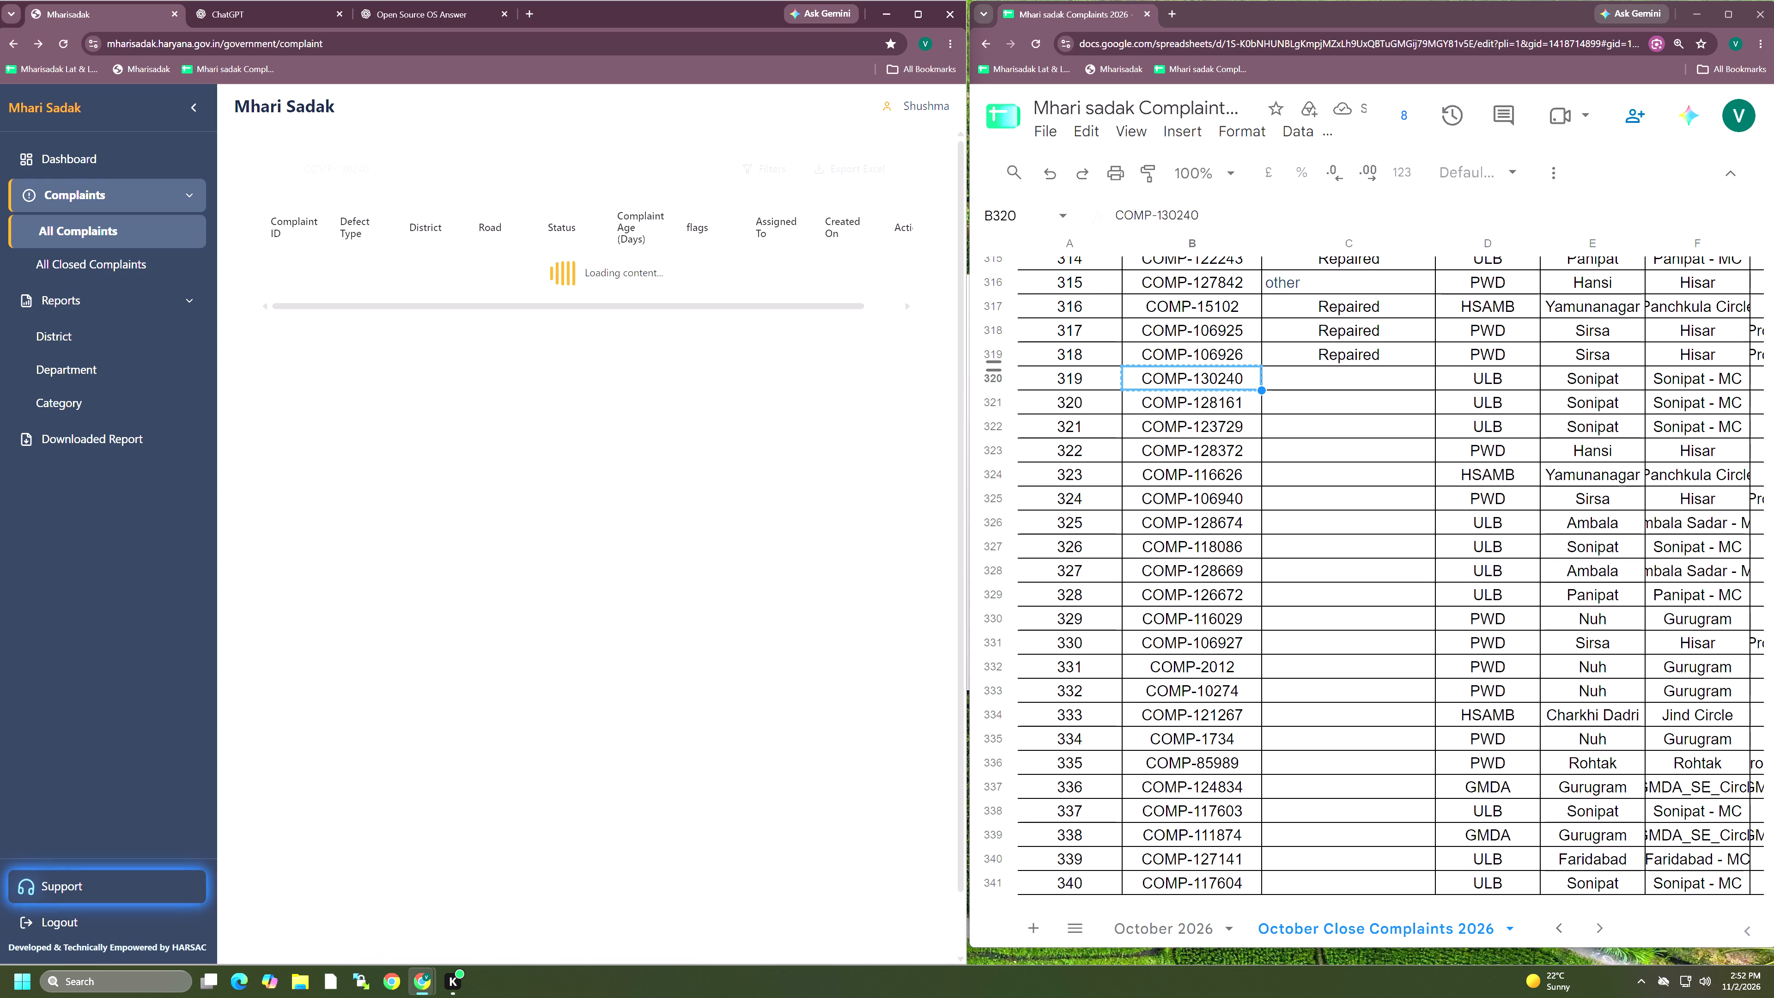
{"action": "left_click", "coordinate": [541, 269]}
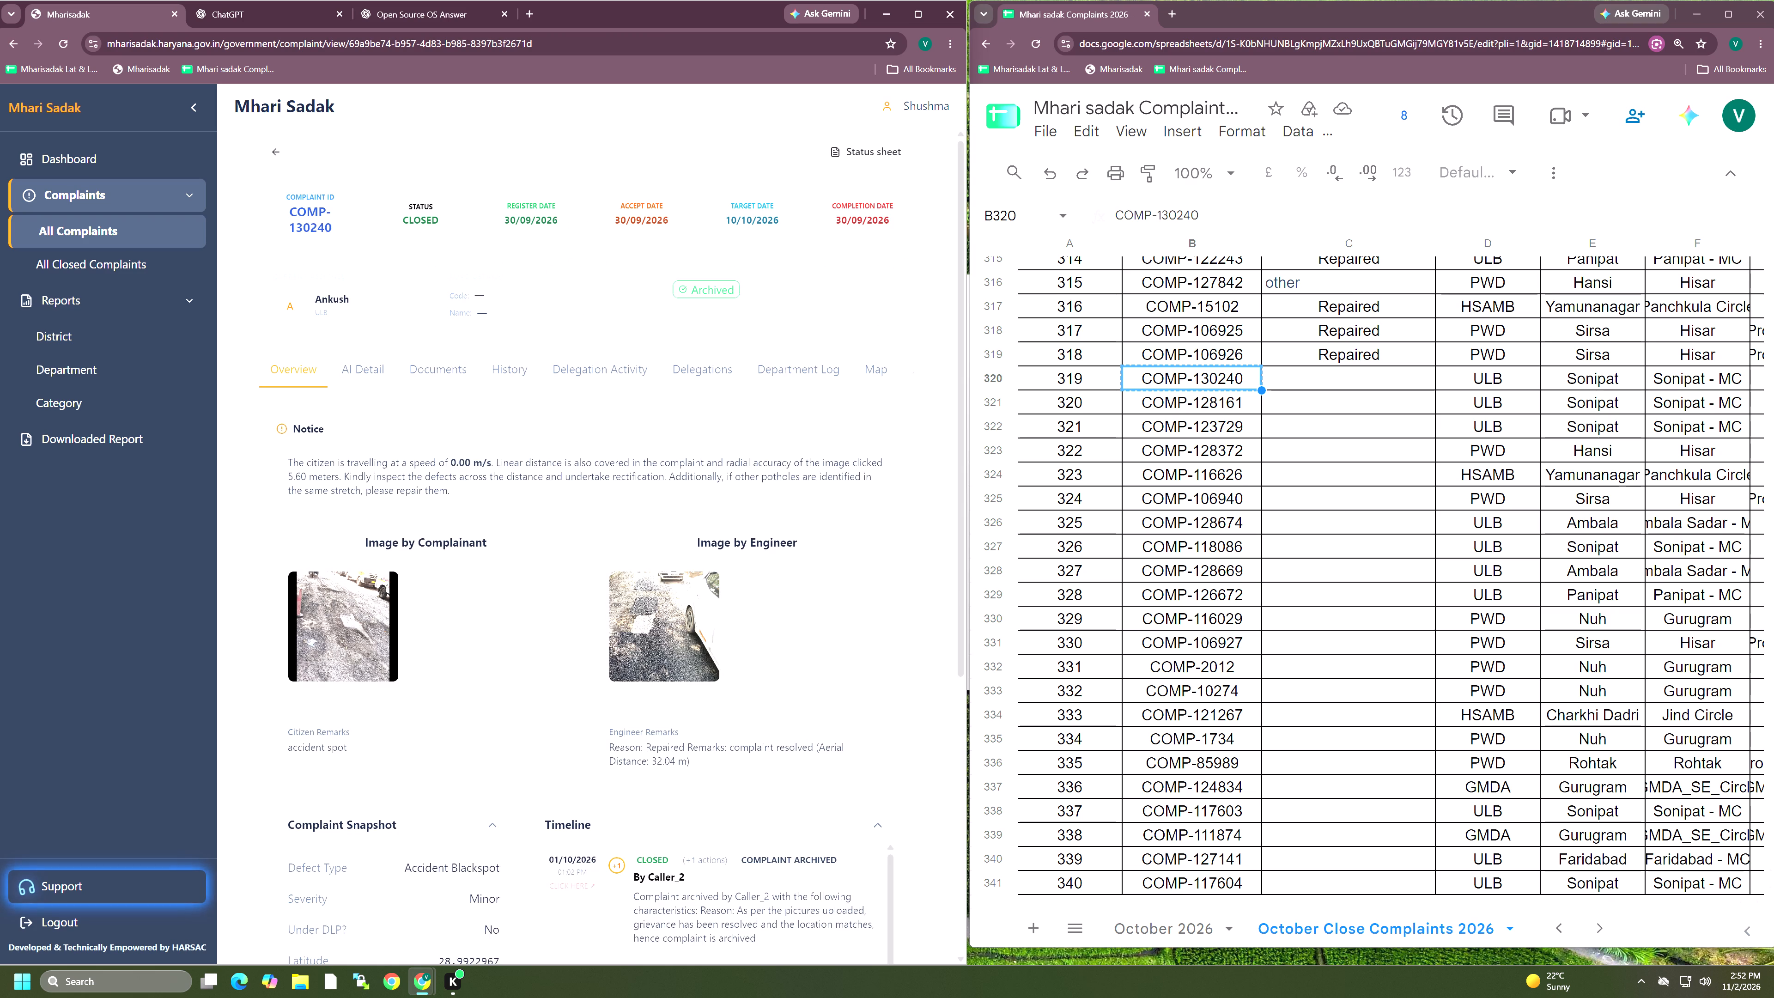
{"action": "left_click", "coordinate": [1326, 382]}
{"action": "key", "text": "ctrl+d"}
{"action": "left_click", "coordinate": [1225, 407]}
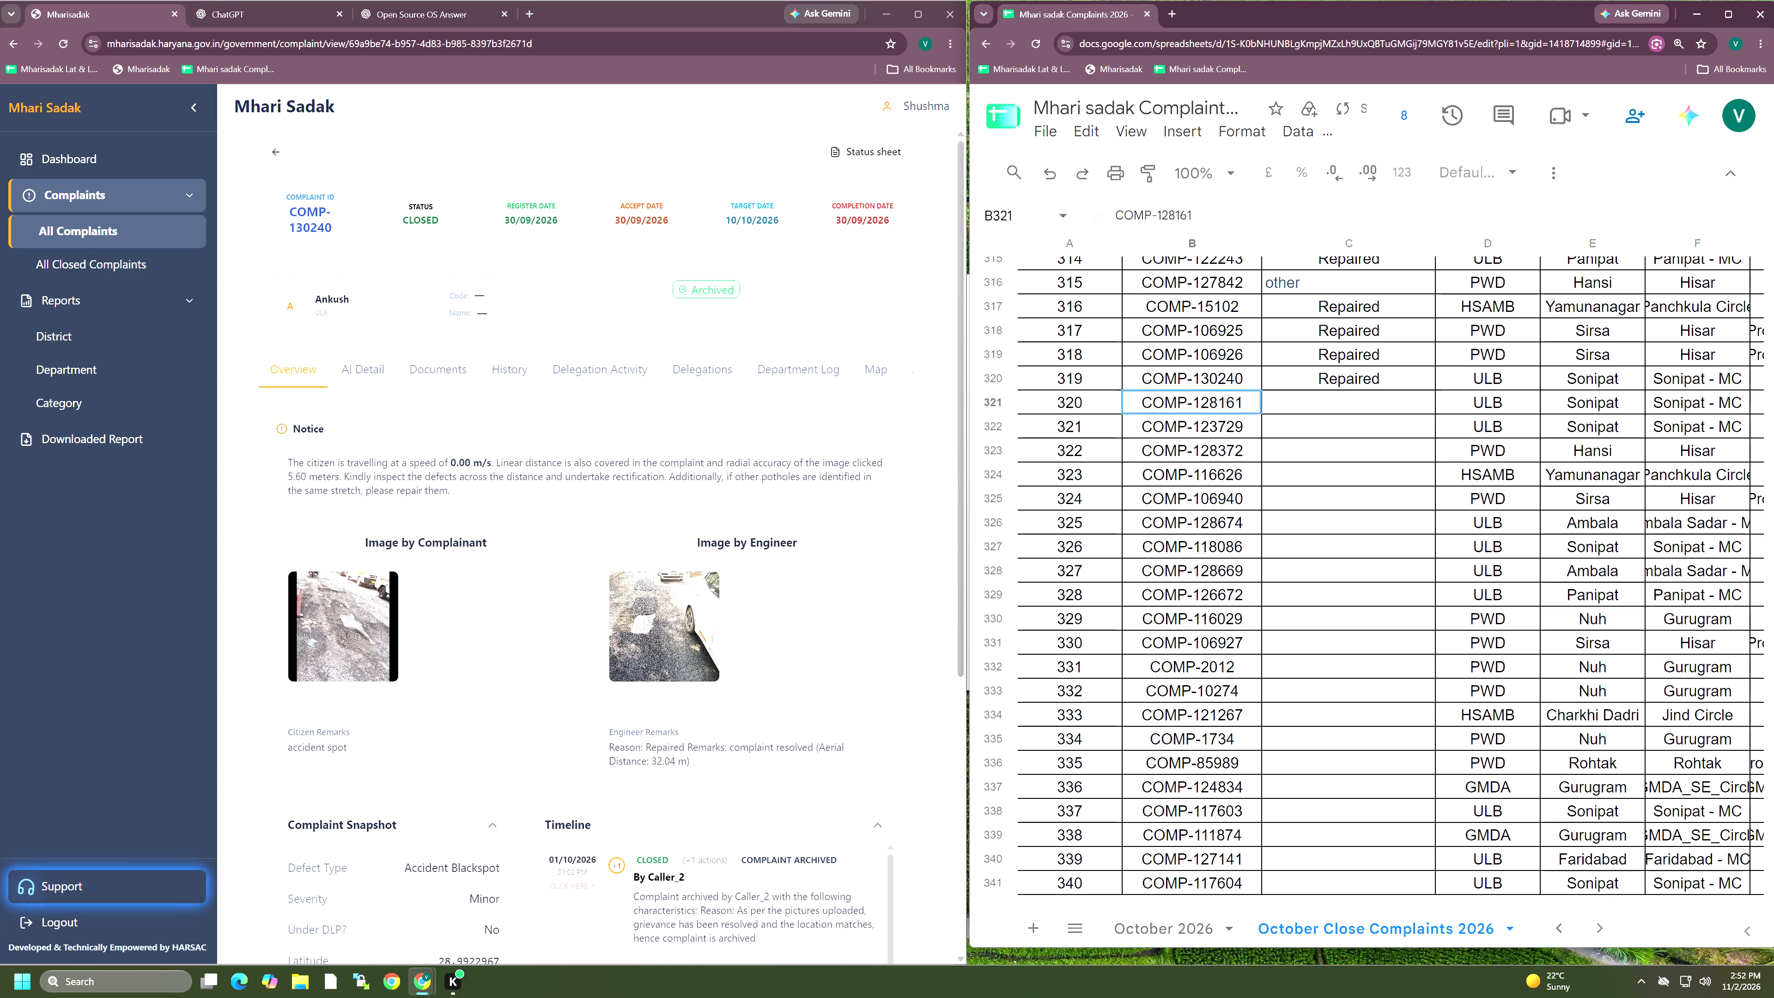
{"action": "key", "text": "ctrl+c"}
{"action": "left_click", "coordinate": [279, 156]}
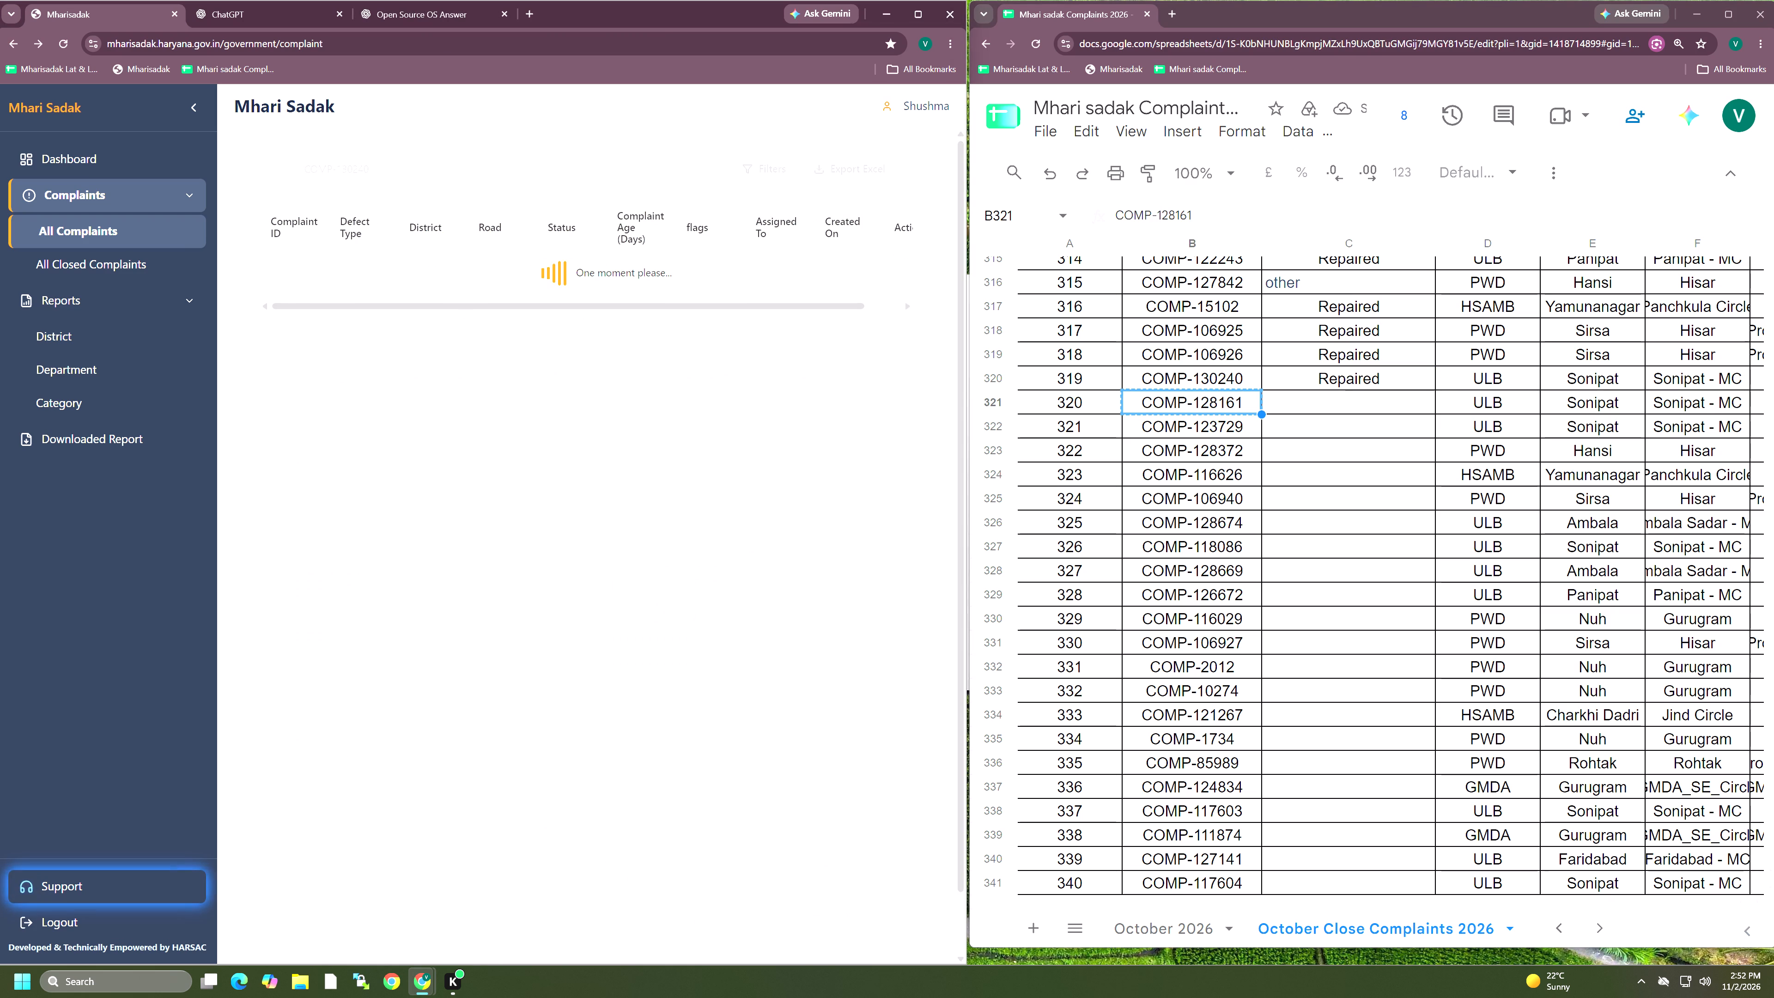
{"action": "left_click_drag", "start_coordinate": [376, 167], "coordinate": [200, 201]}
{"action": "key", "text": "ctrl+c"}
{"action": "key", "text": "ctrl+v"}
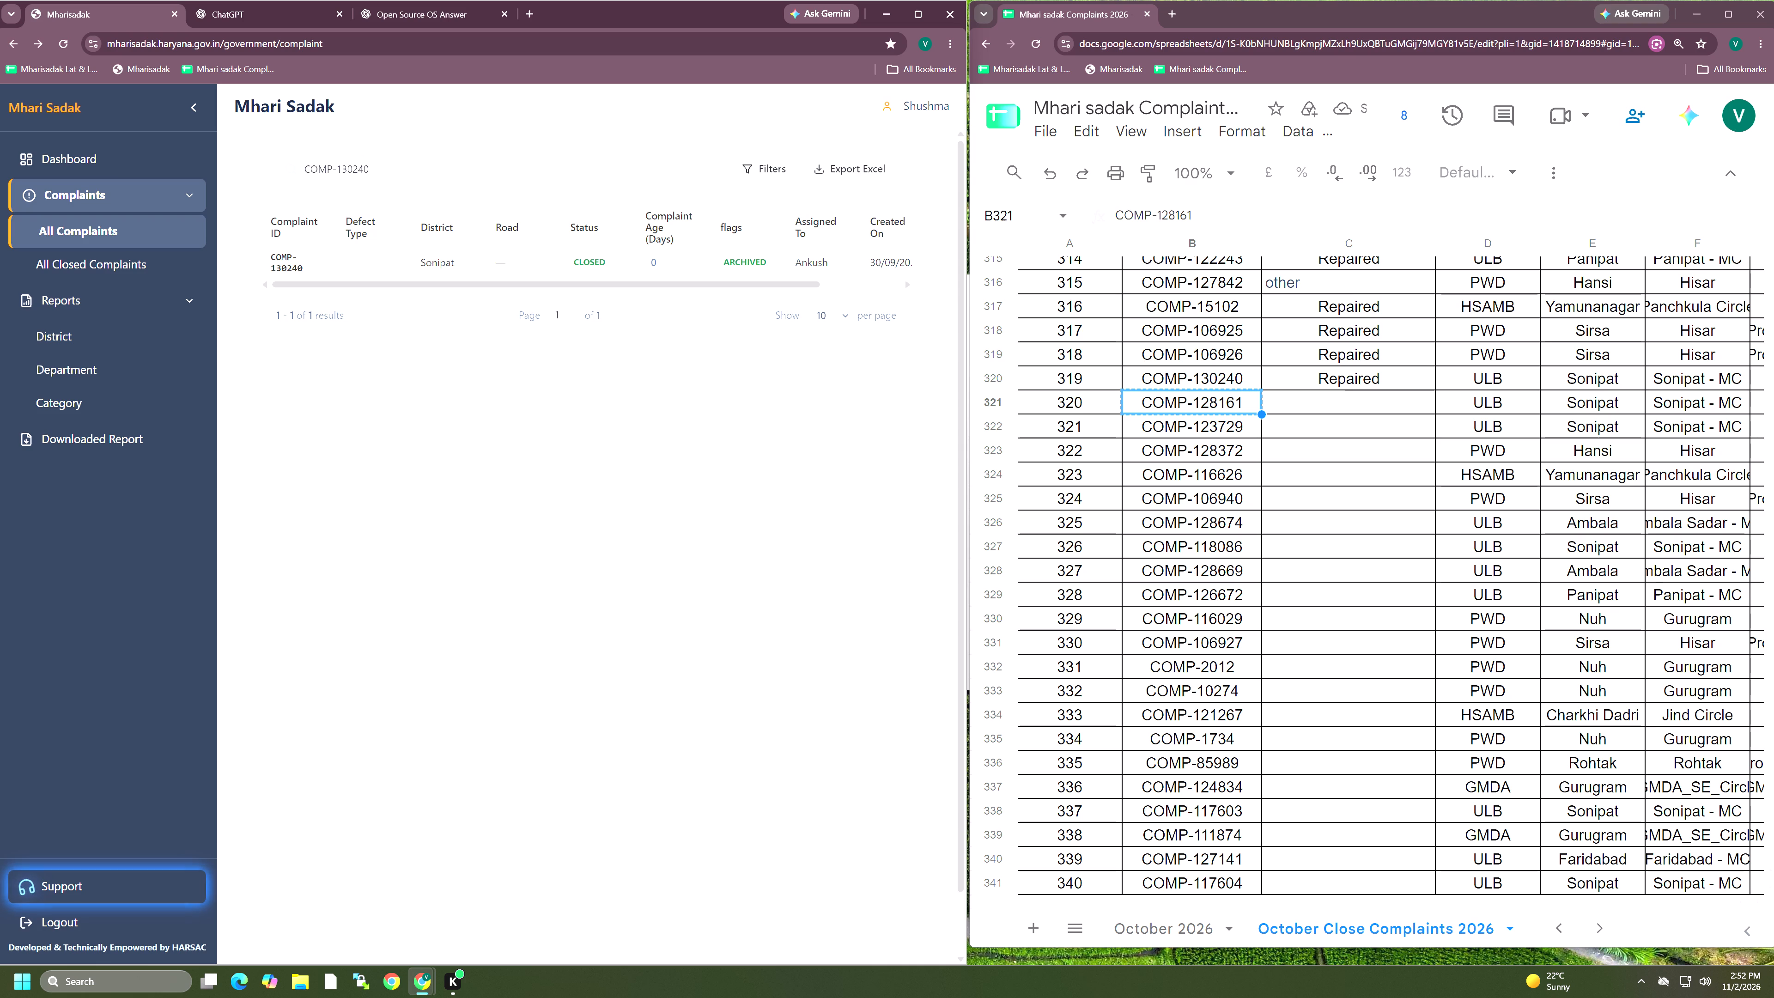
{"action": "key", "text": "ctrl+v"}
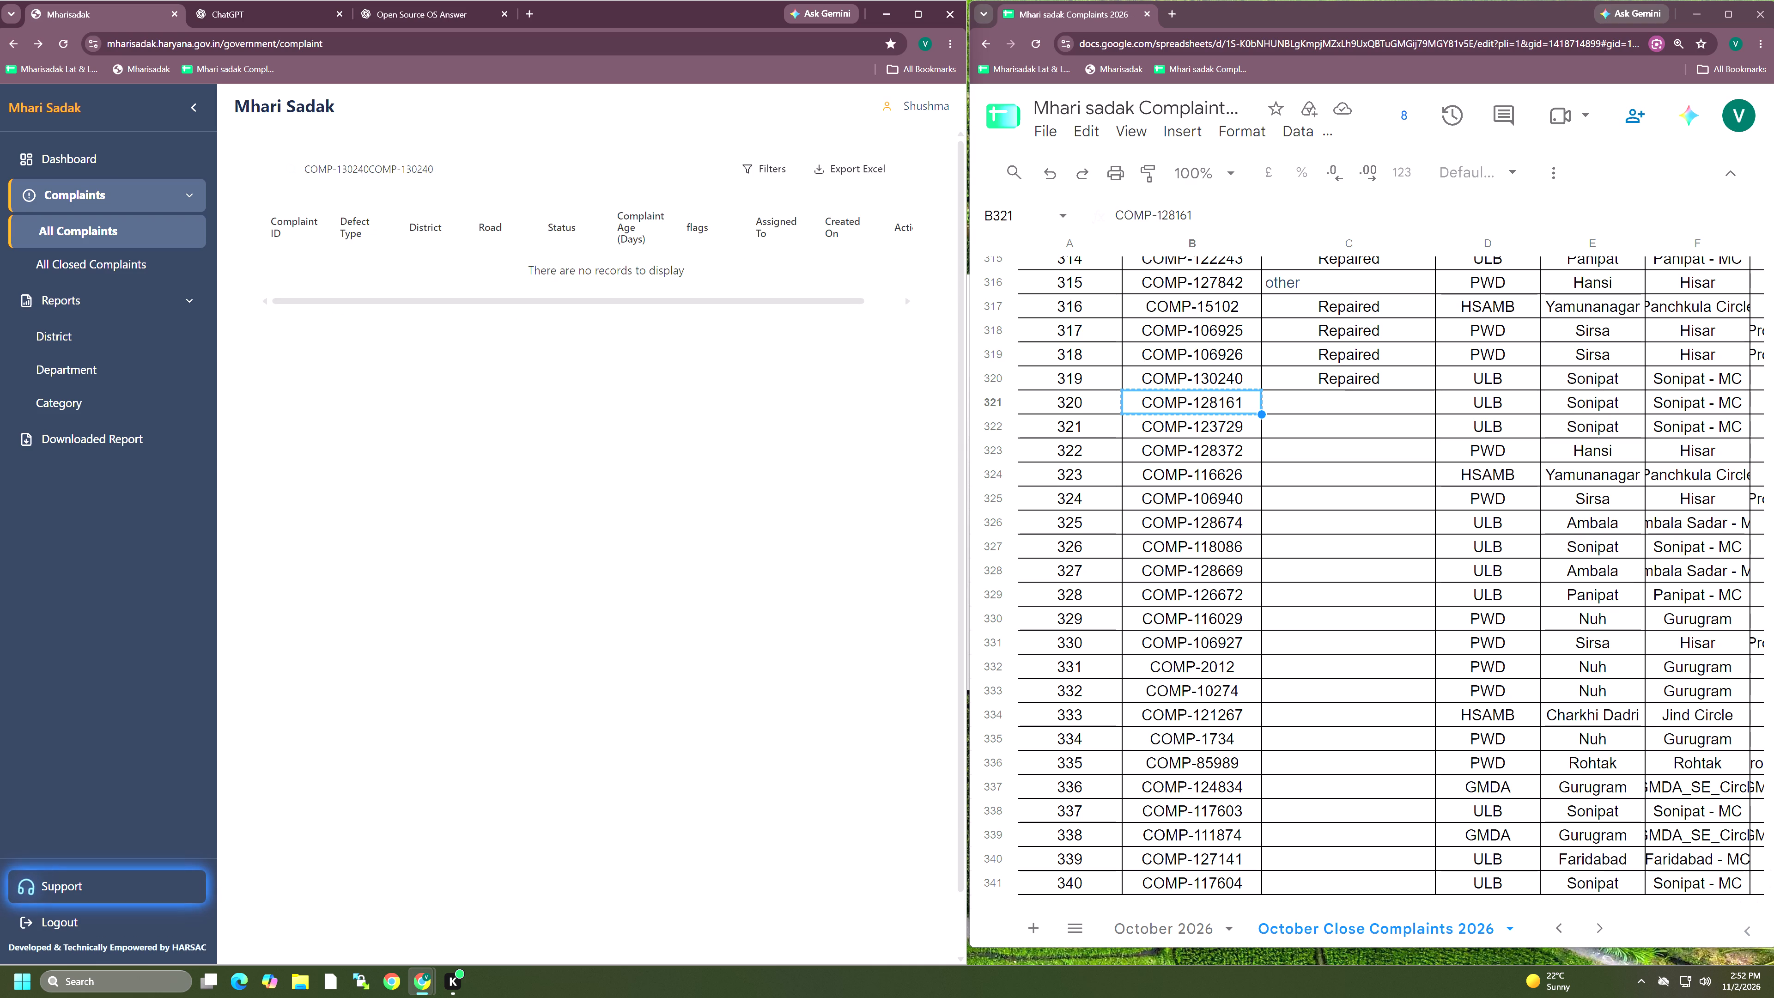
{"action": "left_click", "coordinate": [1196, 405]}
{"action": "key", "text": "ctrl+c"}
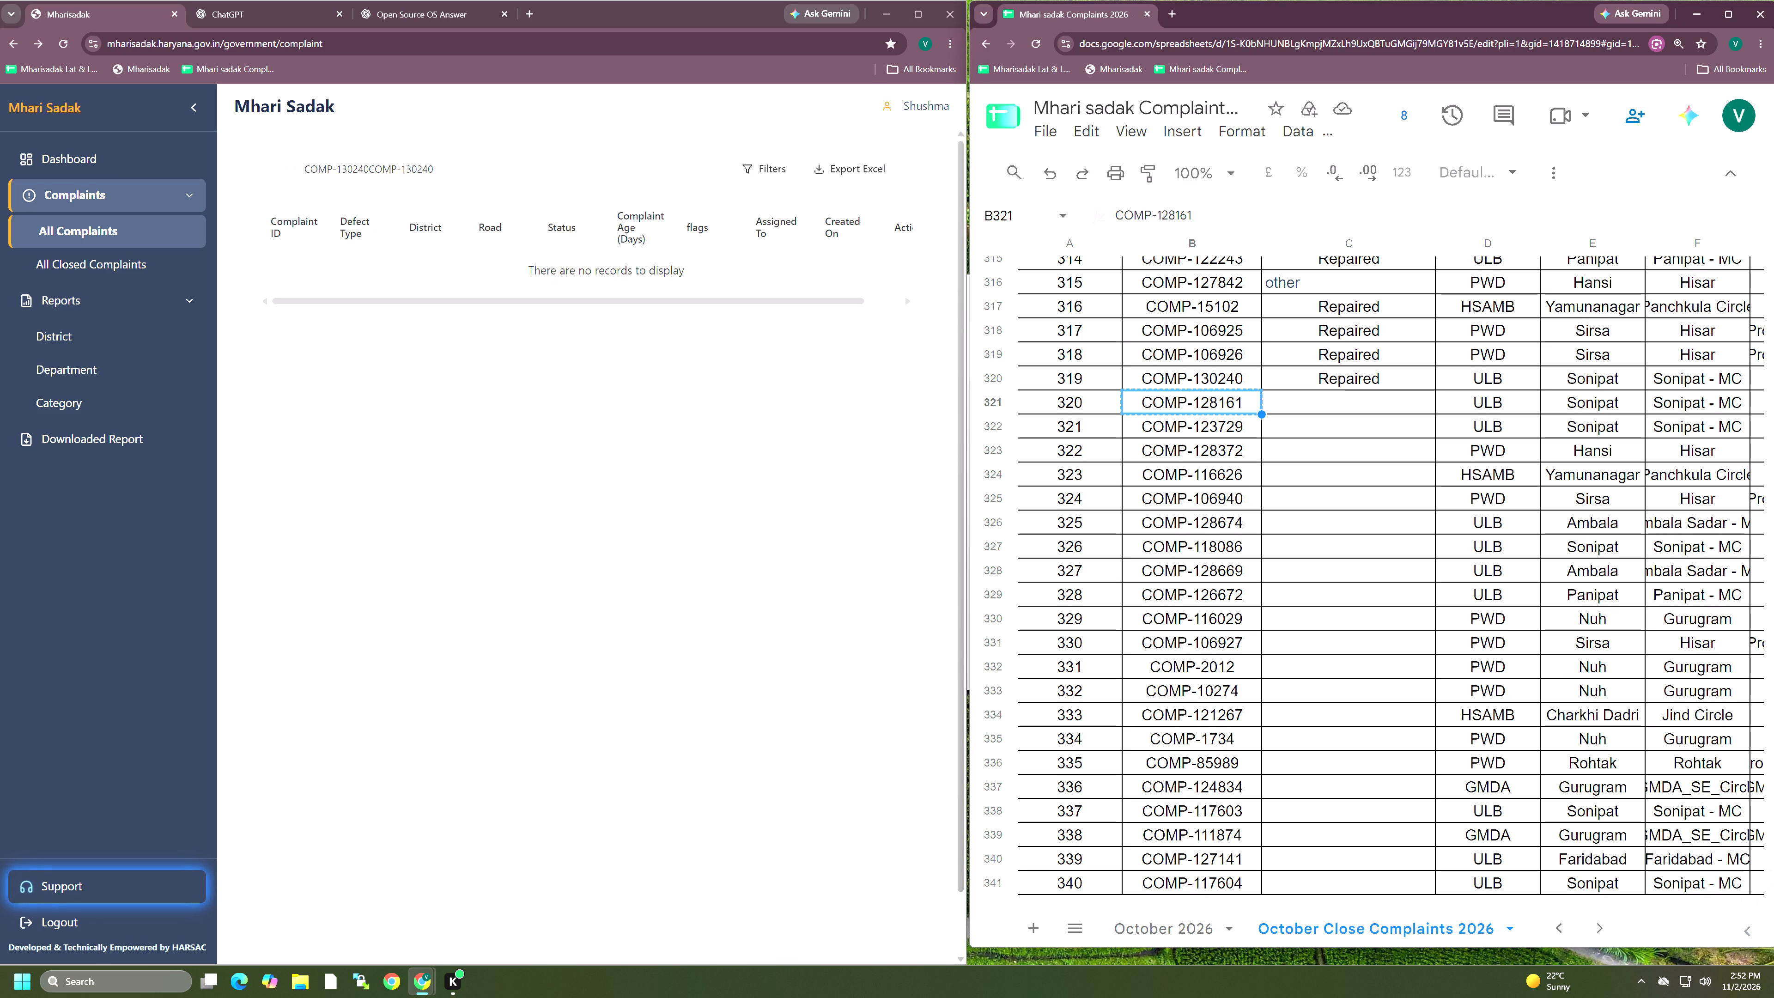
{"action": "left_click_drag", "start_coordinate": [440, 169], "coordinate": [173, 263]}
{"action": "key", "text": "ctrl+v"}
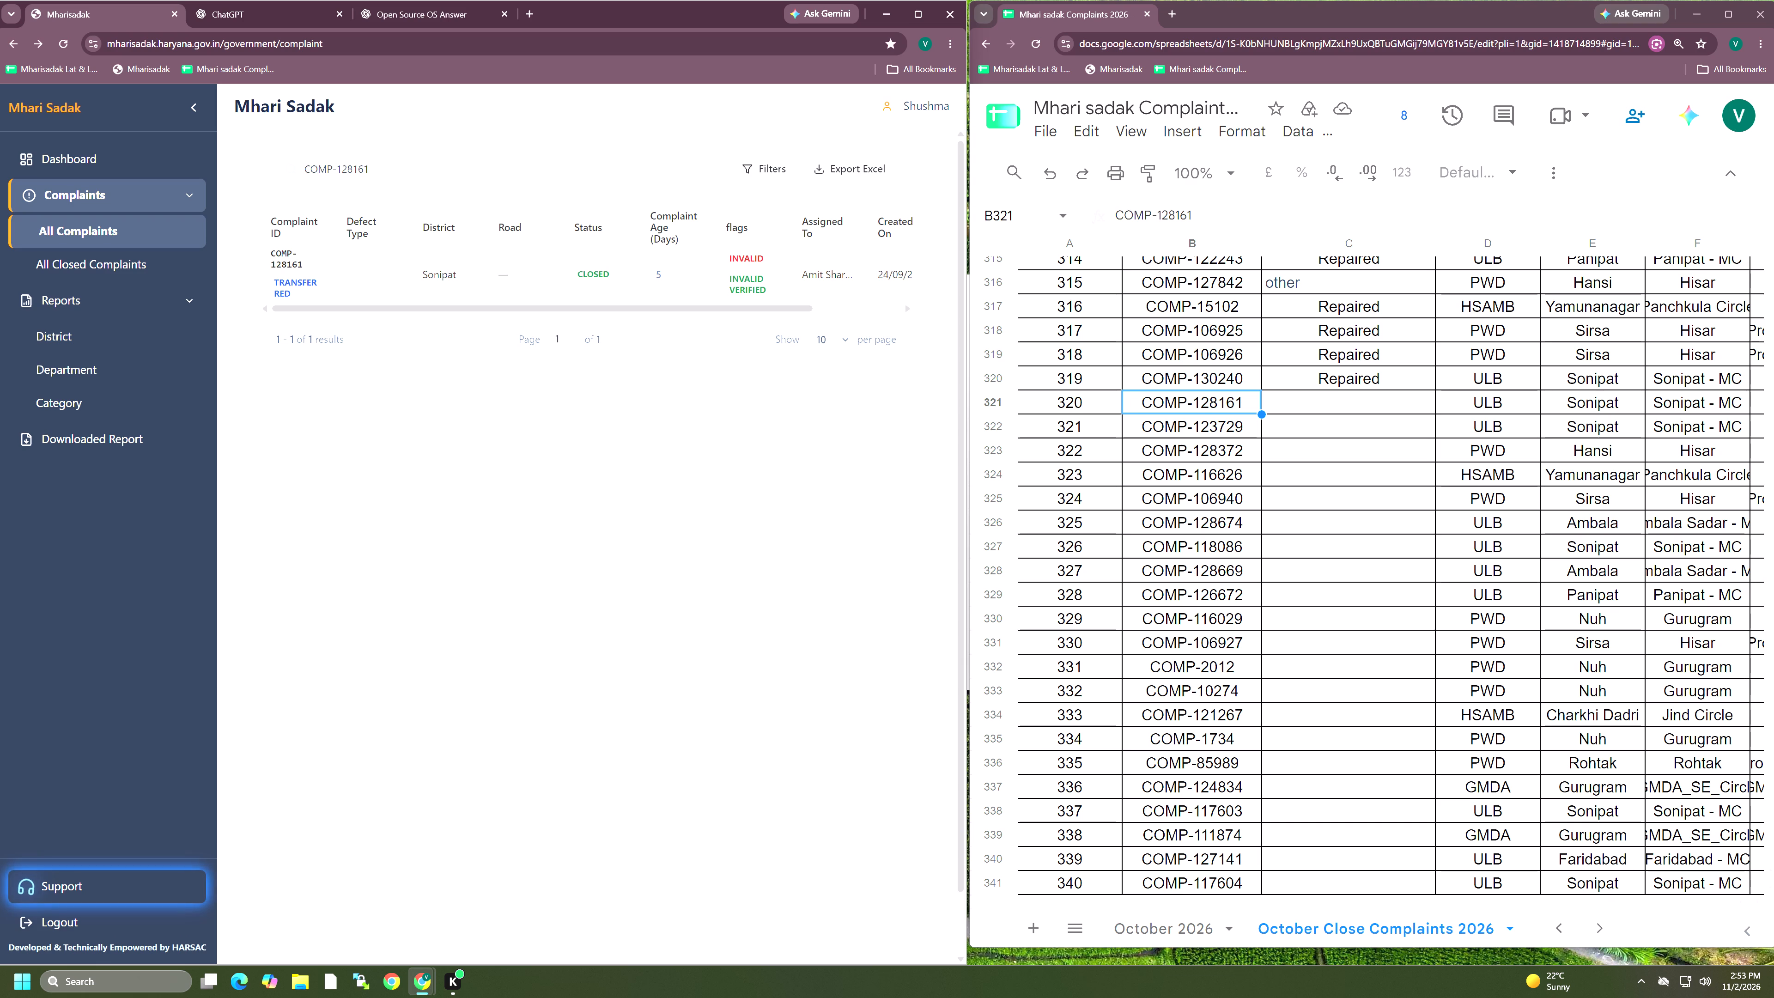
{"action": "left_click", "coordinate": [544, 286]}
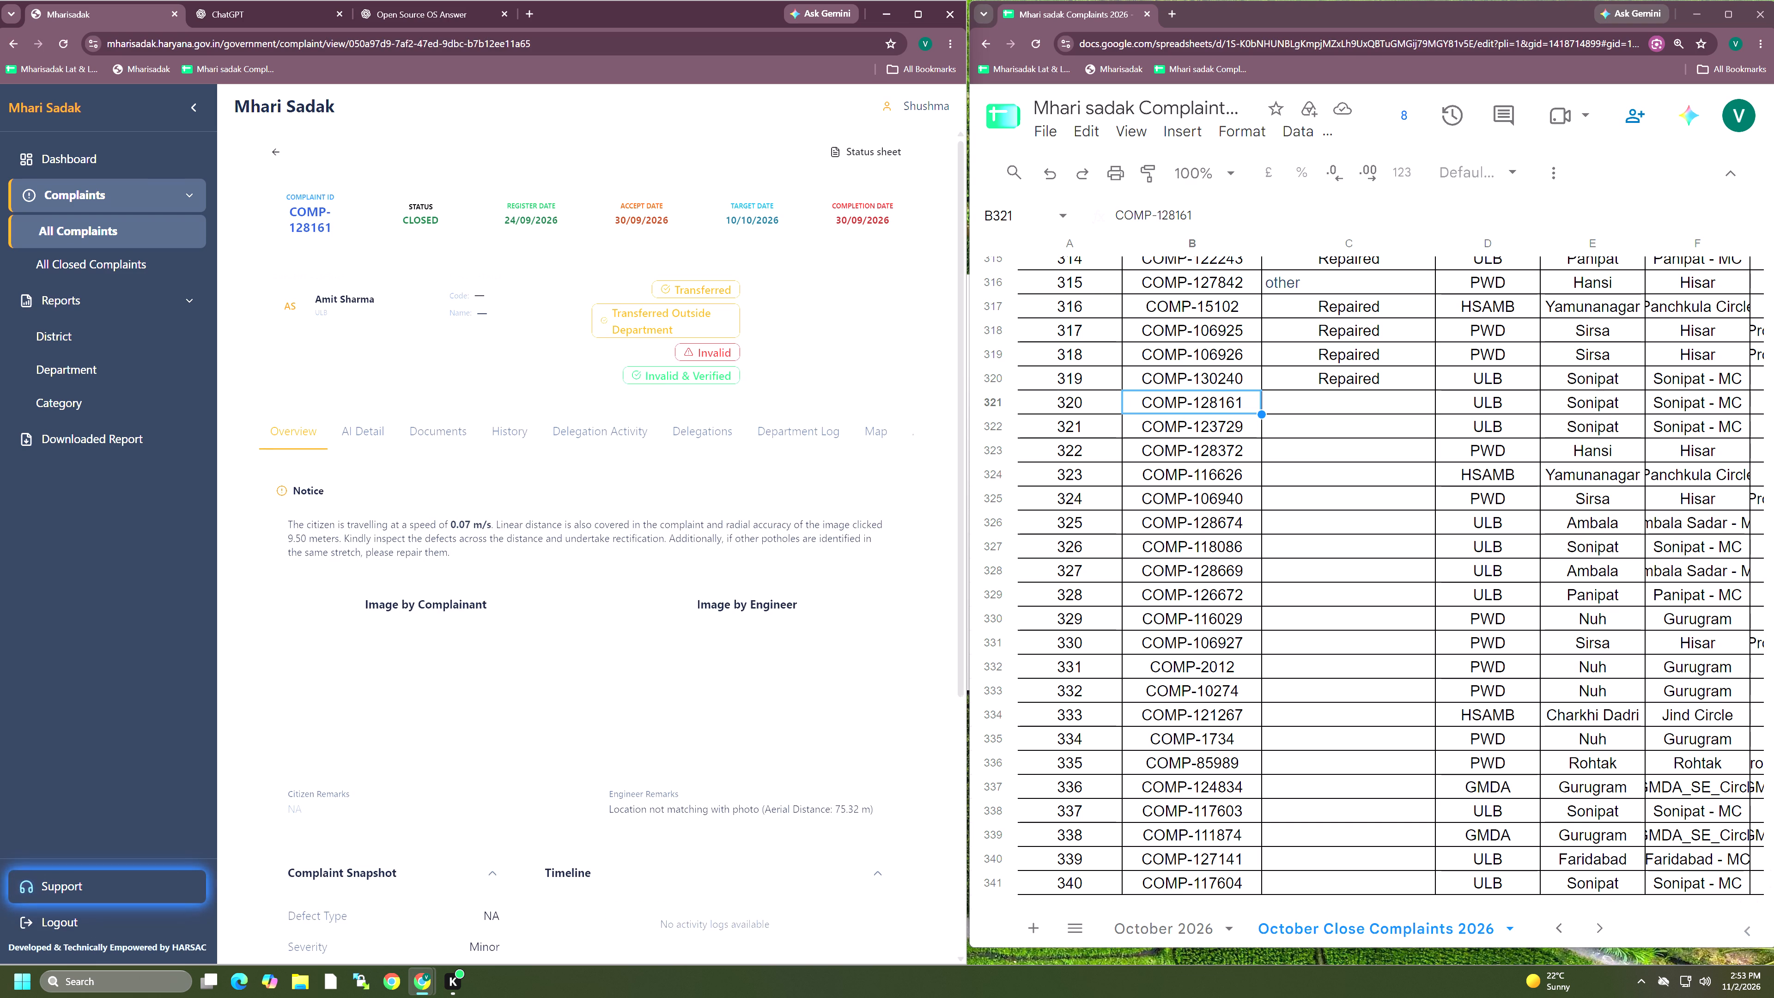
{"action": "left_click", "coordinate": [1357, 401]}
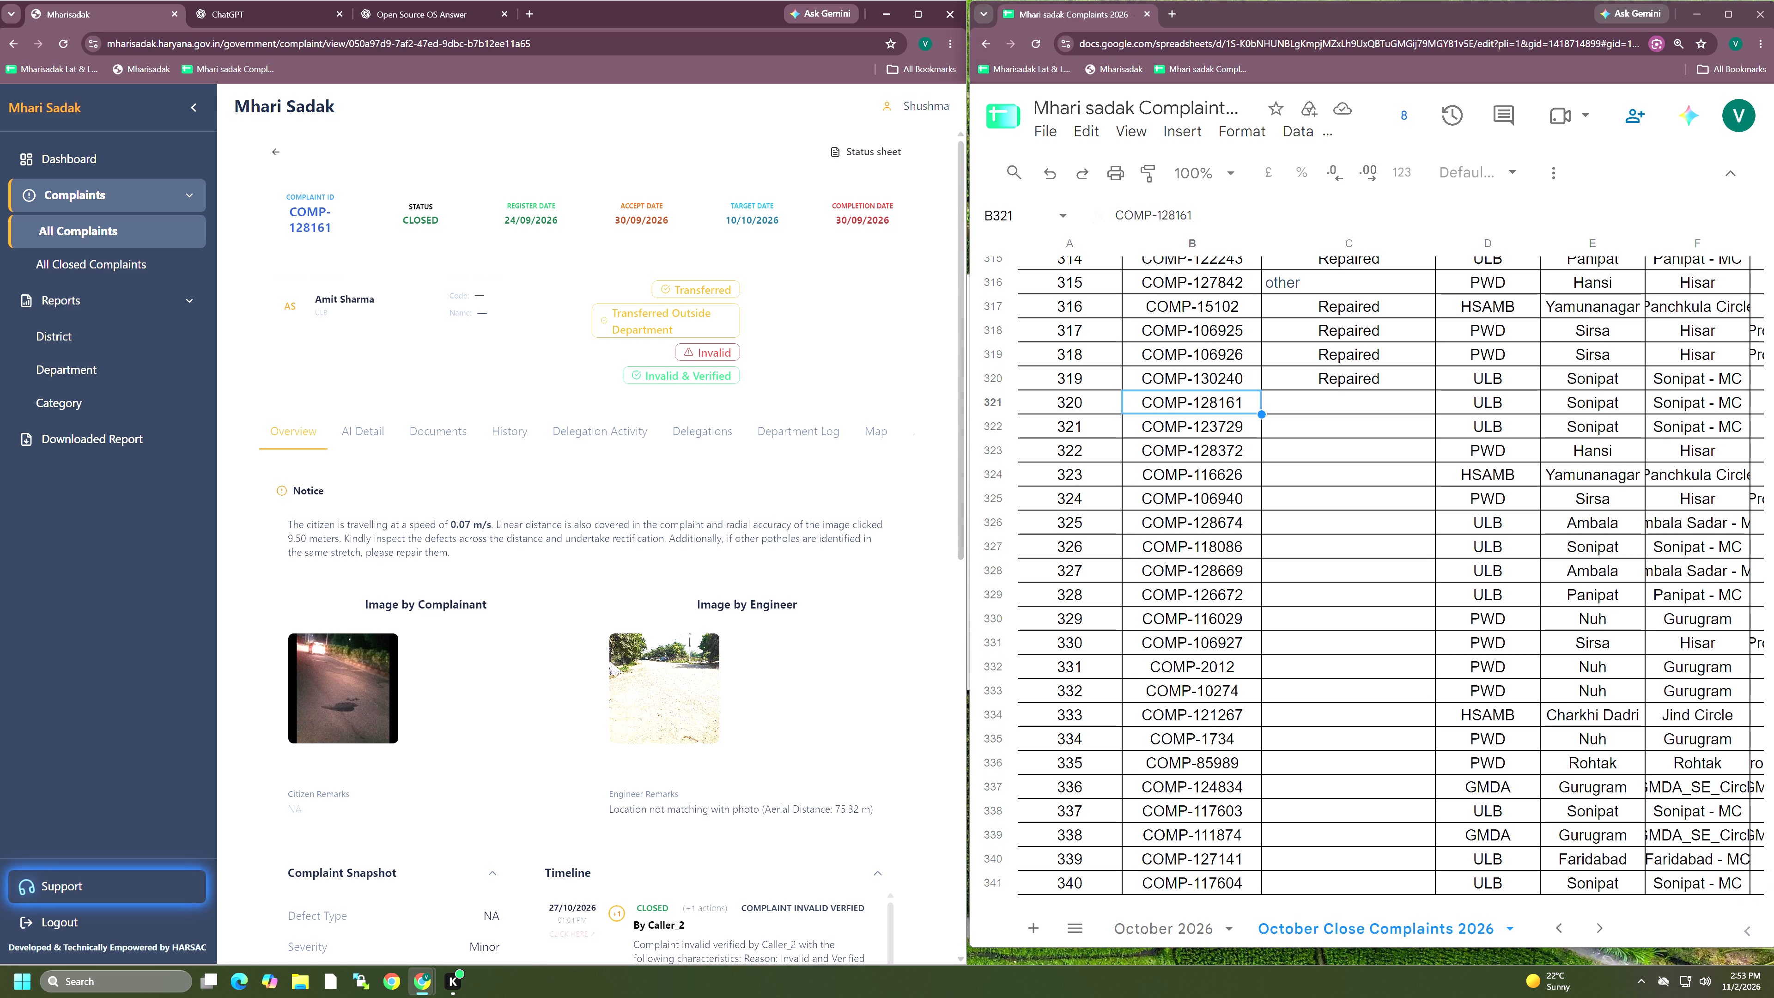
{"action": "key", "text": "ctrl+d"}
{"action": "left_click", "coordinate": [1233, 434]}
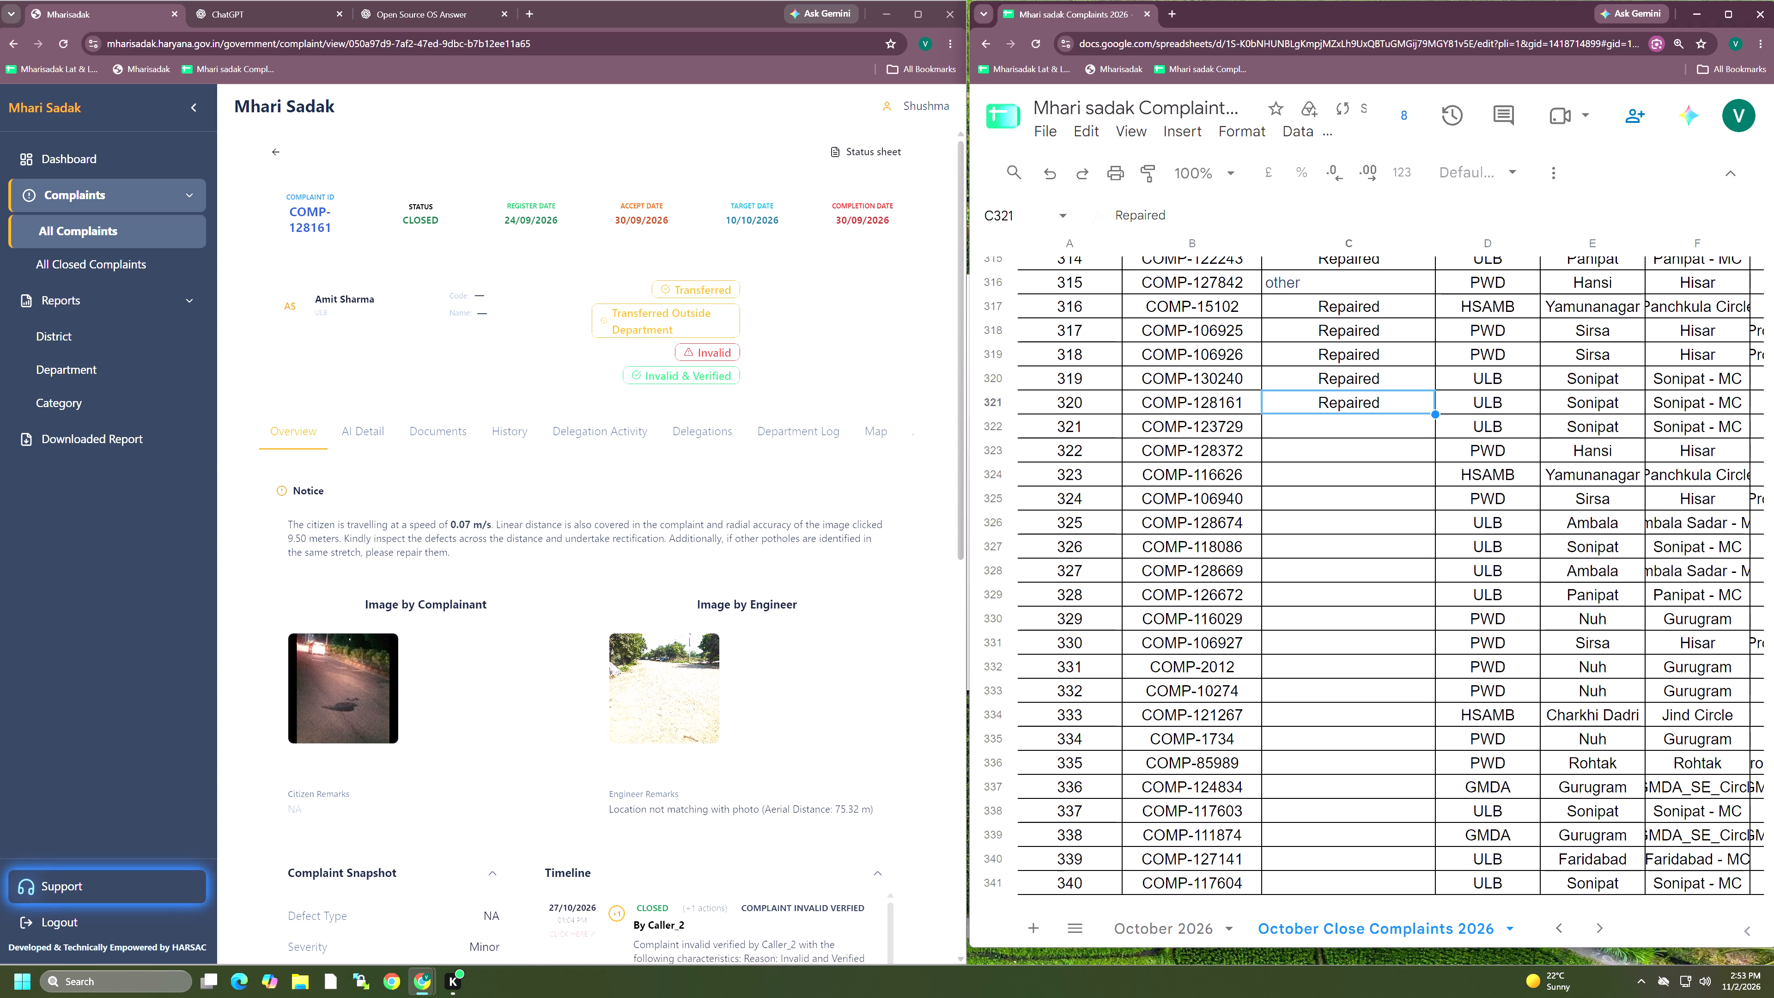
{"action": "key", "text": "ctrl+c"}
{"action": "left_click", "coordinate": [280, 146]}
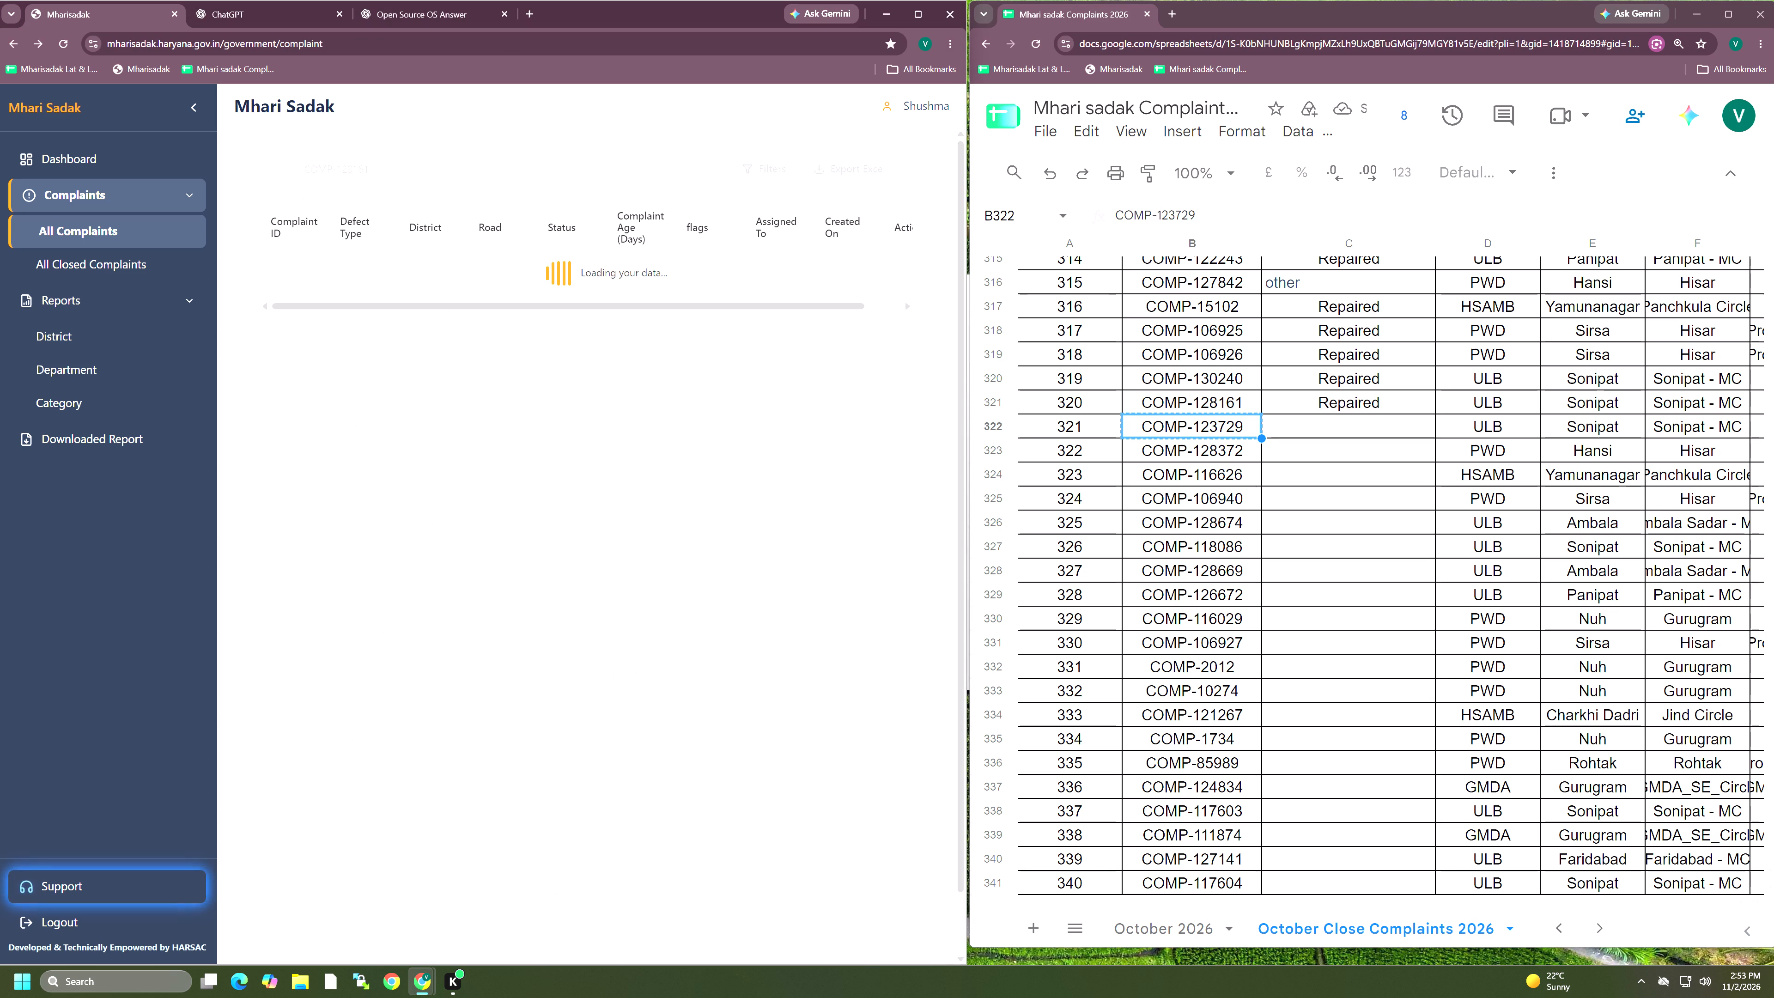
{"action": "left_click_drag", "start_coordinate": [382, 170], "coordinate": [276, 205]}
{"action": "key", "text": "ctrl+v"}
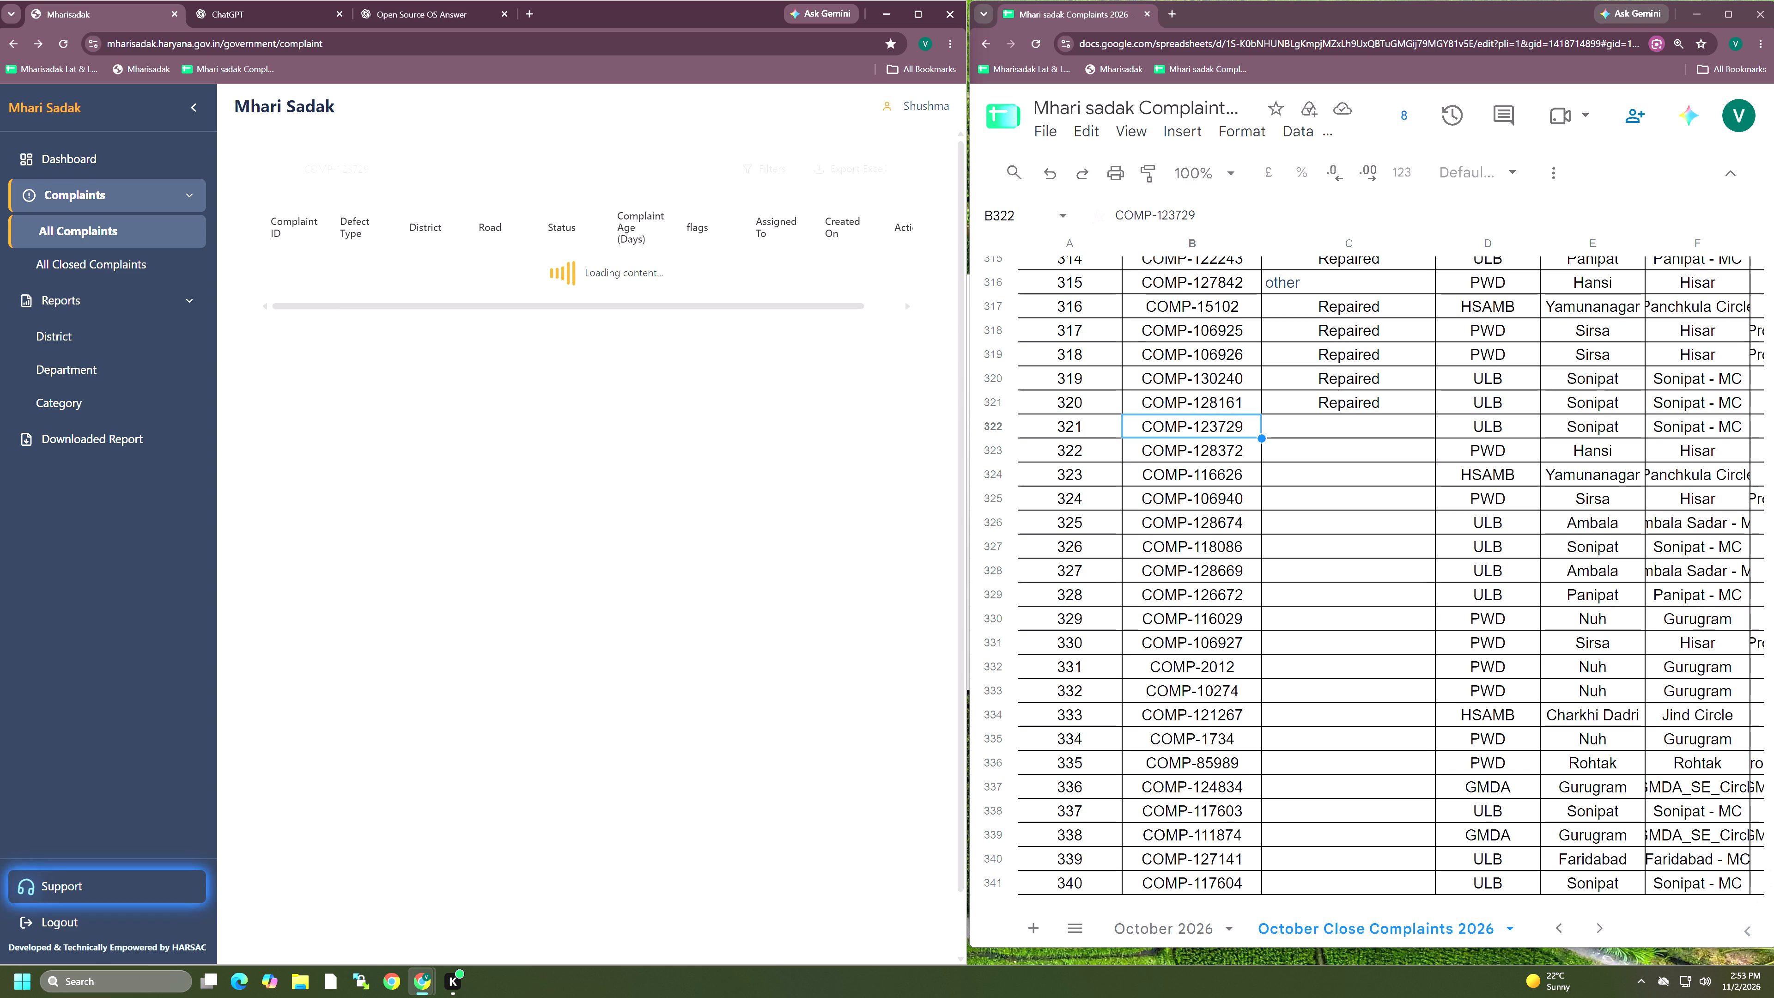
{"action": "left_click", "coordinate": [532, 268]}
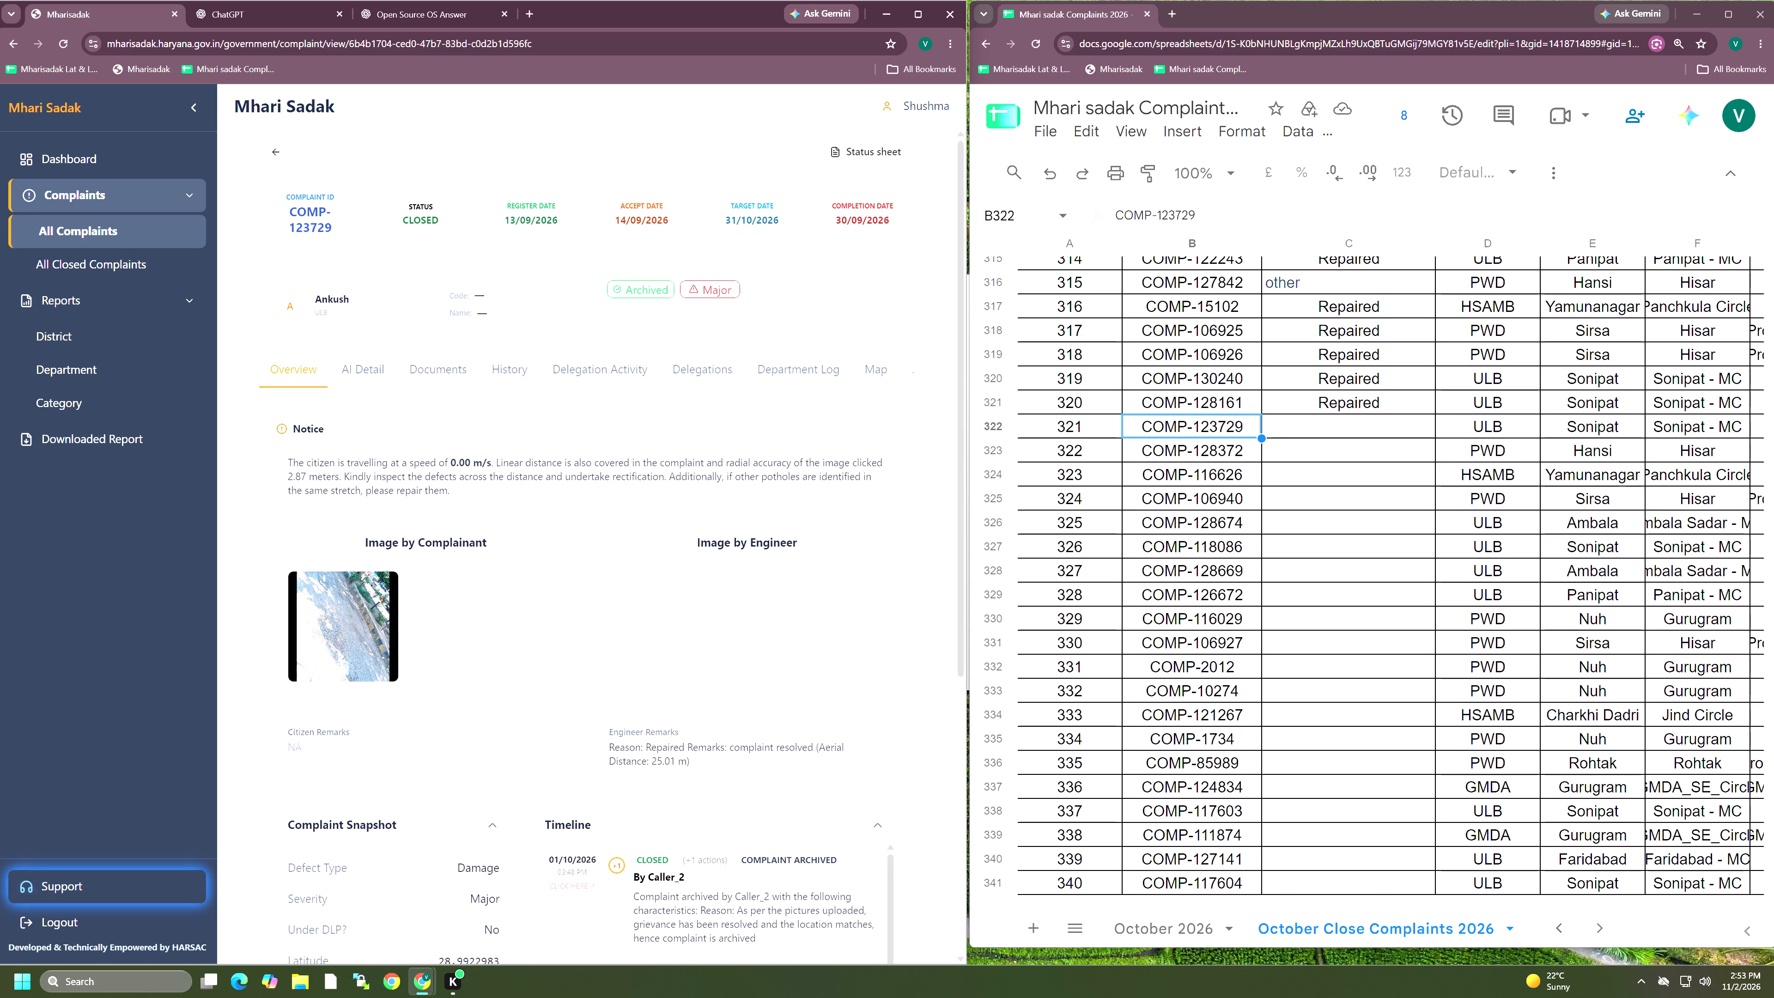
{"action": "left_click", "coordinate": [1340, 420]}
{"action": "key", "text": "ctrl+d"}
Look up COMP-128372 in the portal, read its engineer remark, and fill Repaired into its column C cell.
{"action": "left_click", "coordinate": [1210, 442]}
{"action": "key", "text": "ctrl+c"}
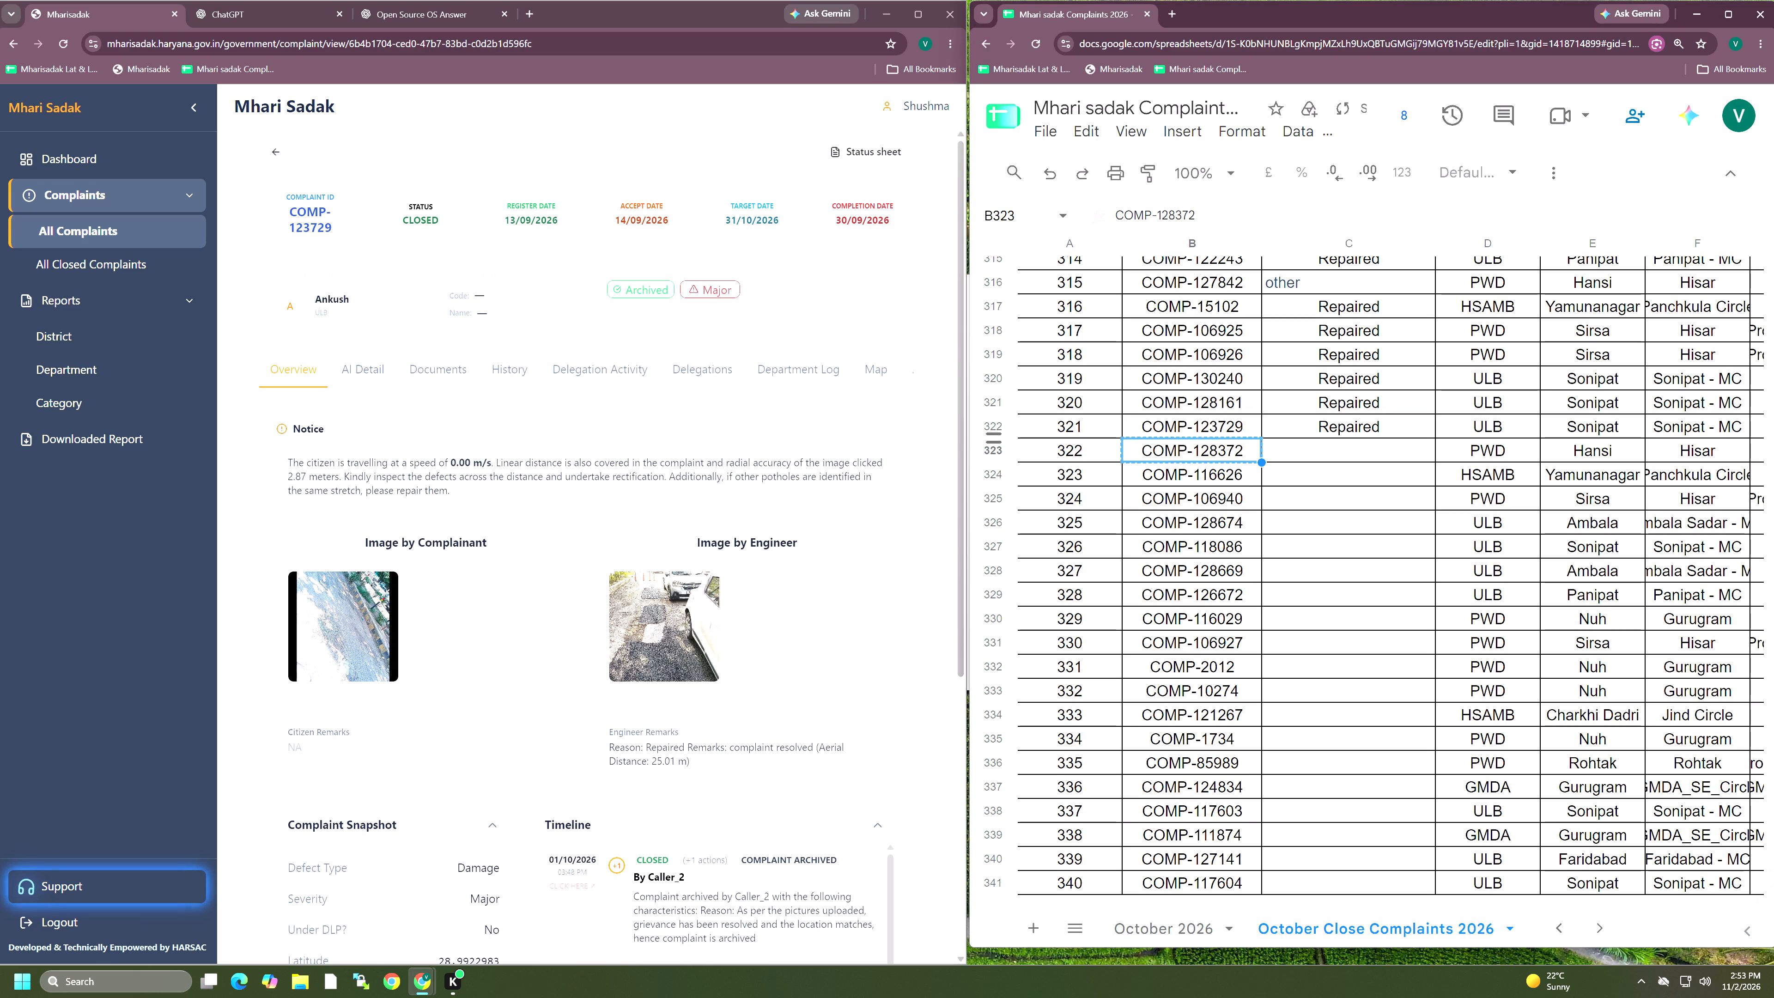
{"action": "left_click", "coordinate": [279, 151]}
{"action": "left_click_drag", "start_coordinate": [375, 170], "coordinate": [375, 171]}
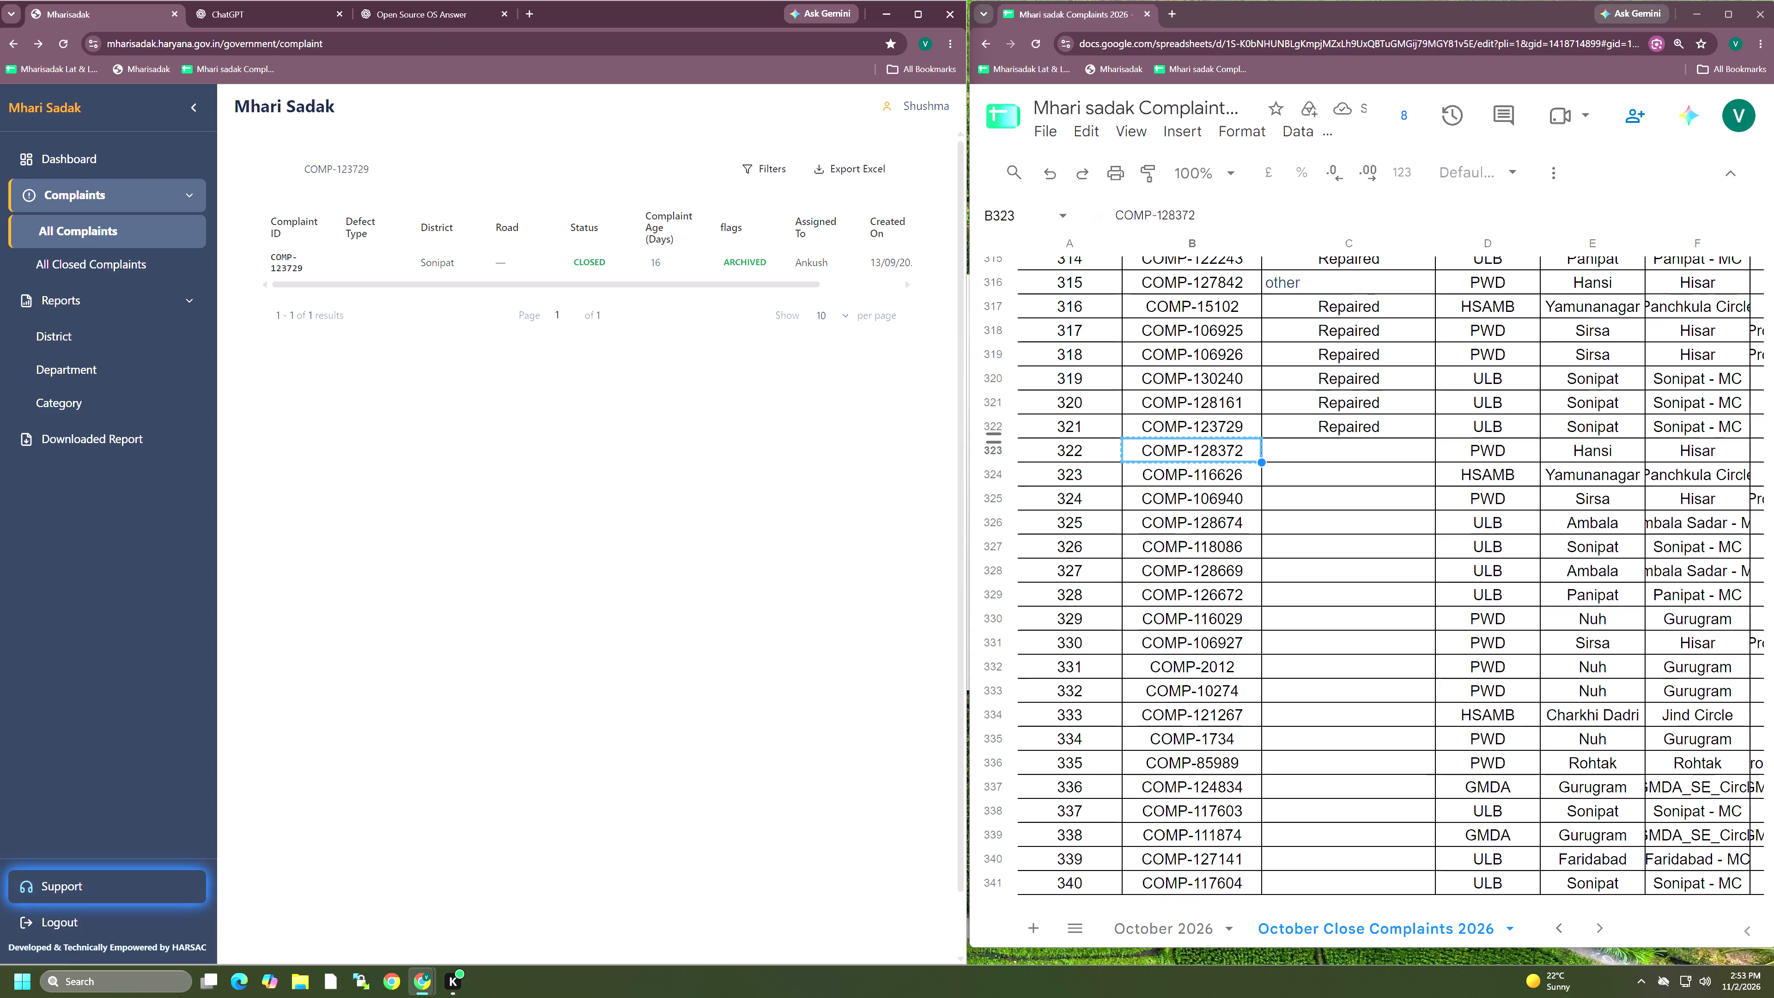
{"action": "left_click_drag", "start_coordinate": [375, 171], "coordinate": [251, 203]}
{"action": "key", "text": "ctrl+v"}
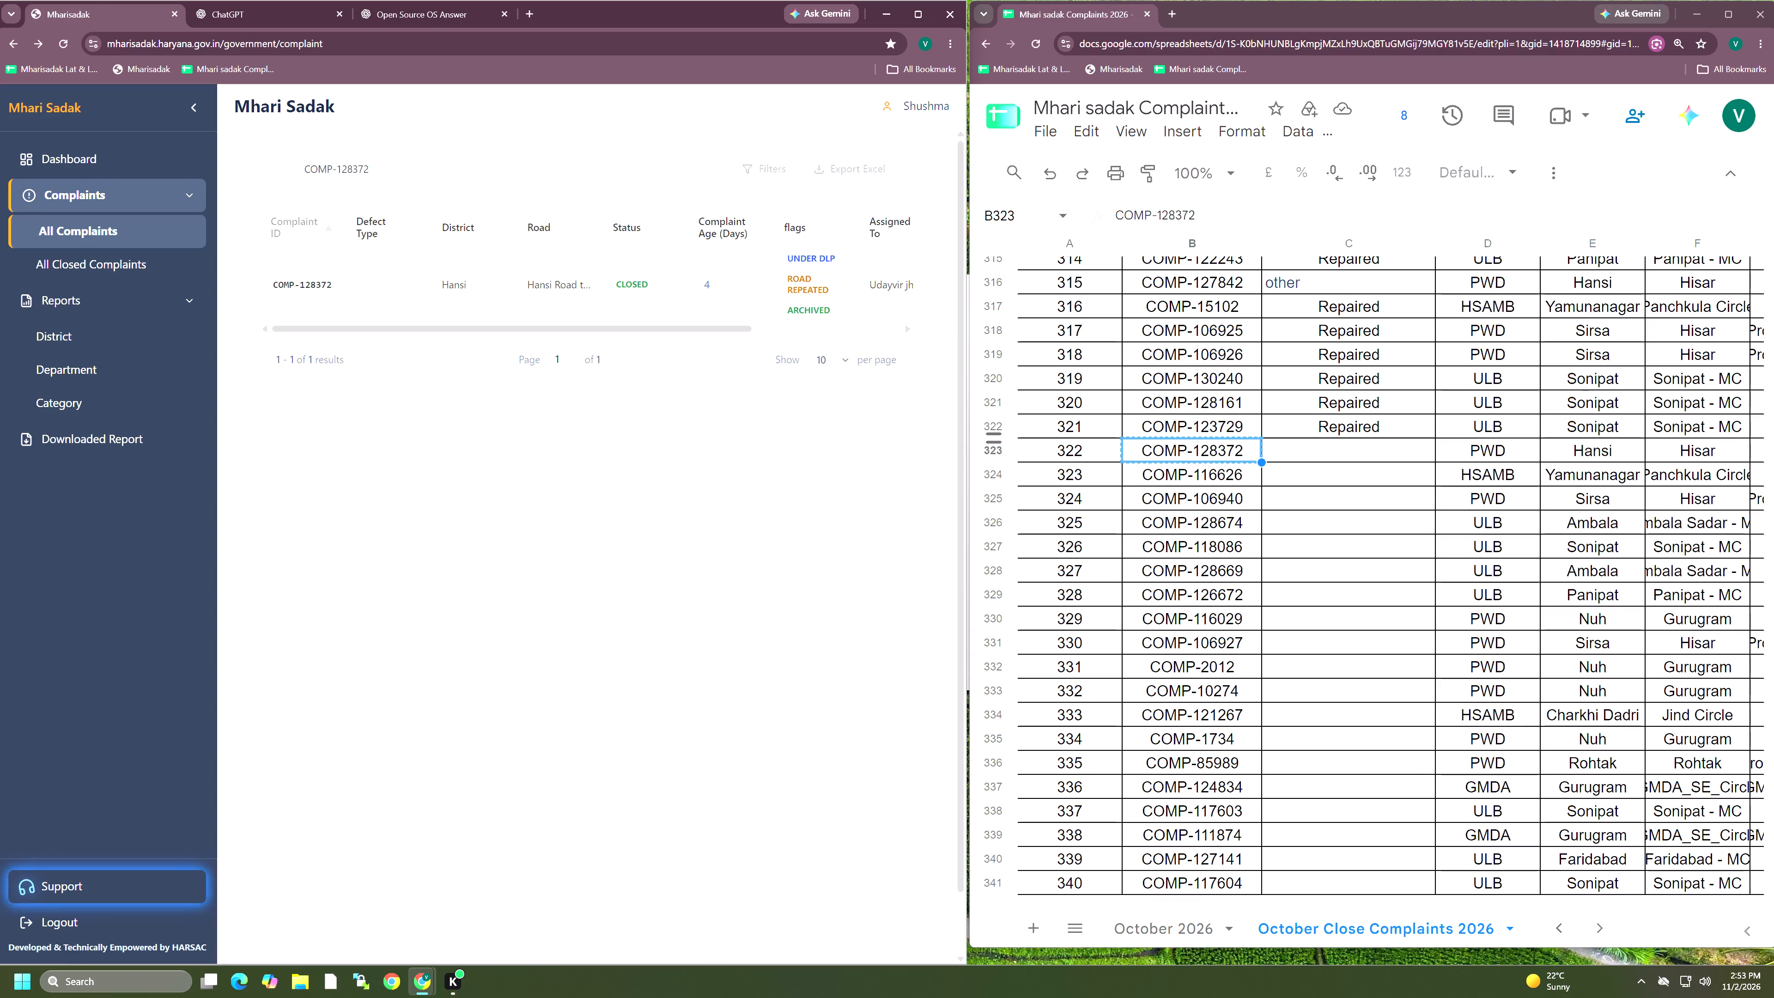
{"action": "left_click", "coordinate": [448, 278]}
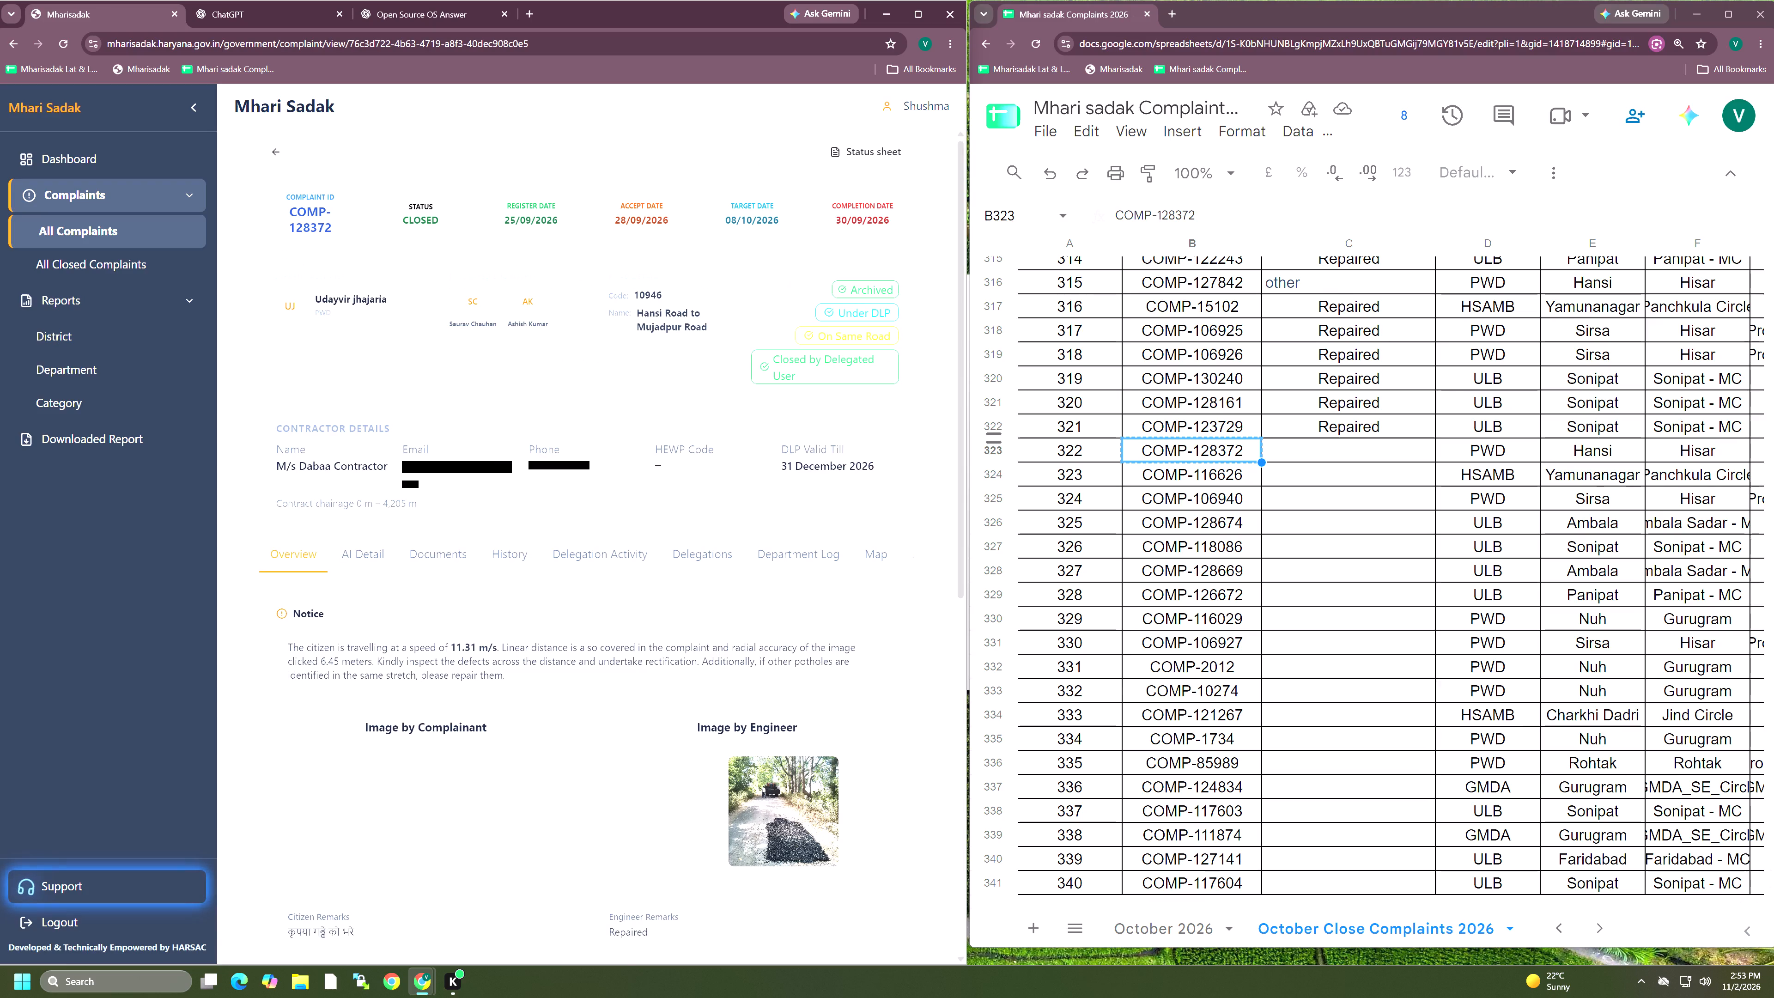
{"action": "left_click", "coordinate": [1352, 458]}
{"action": "key", "text": "ctrl+d"}
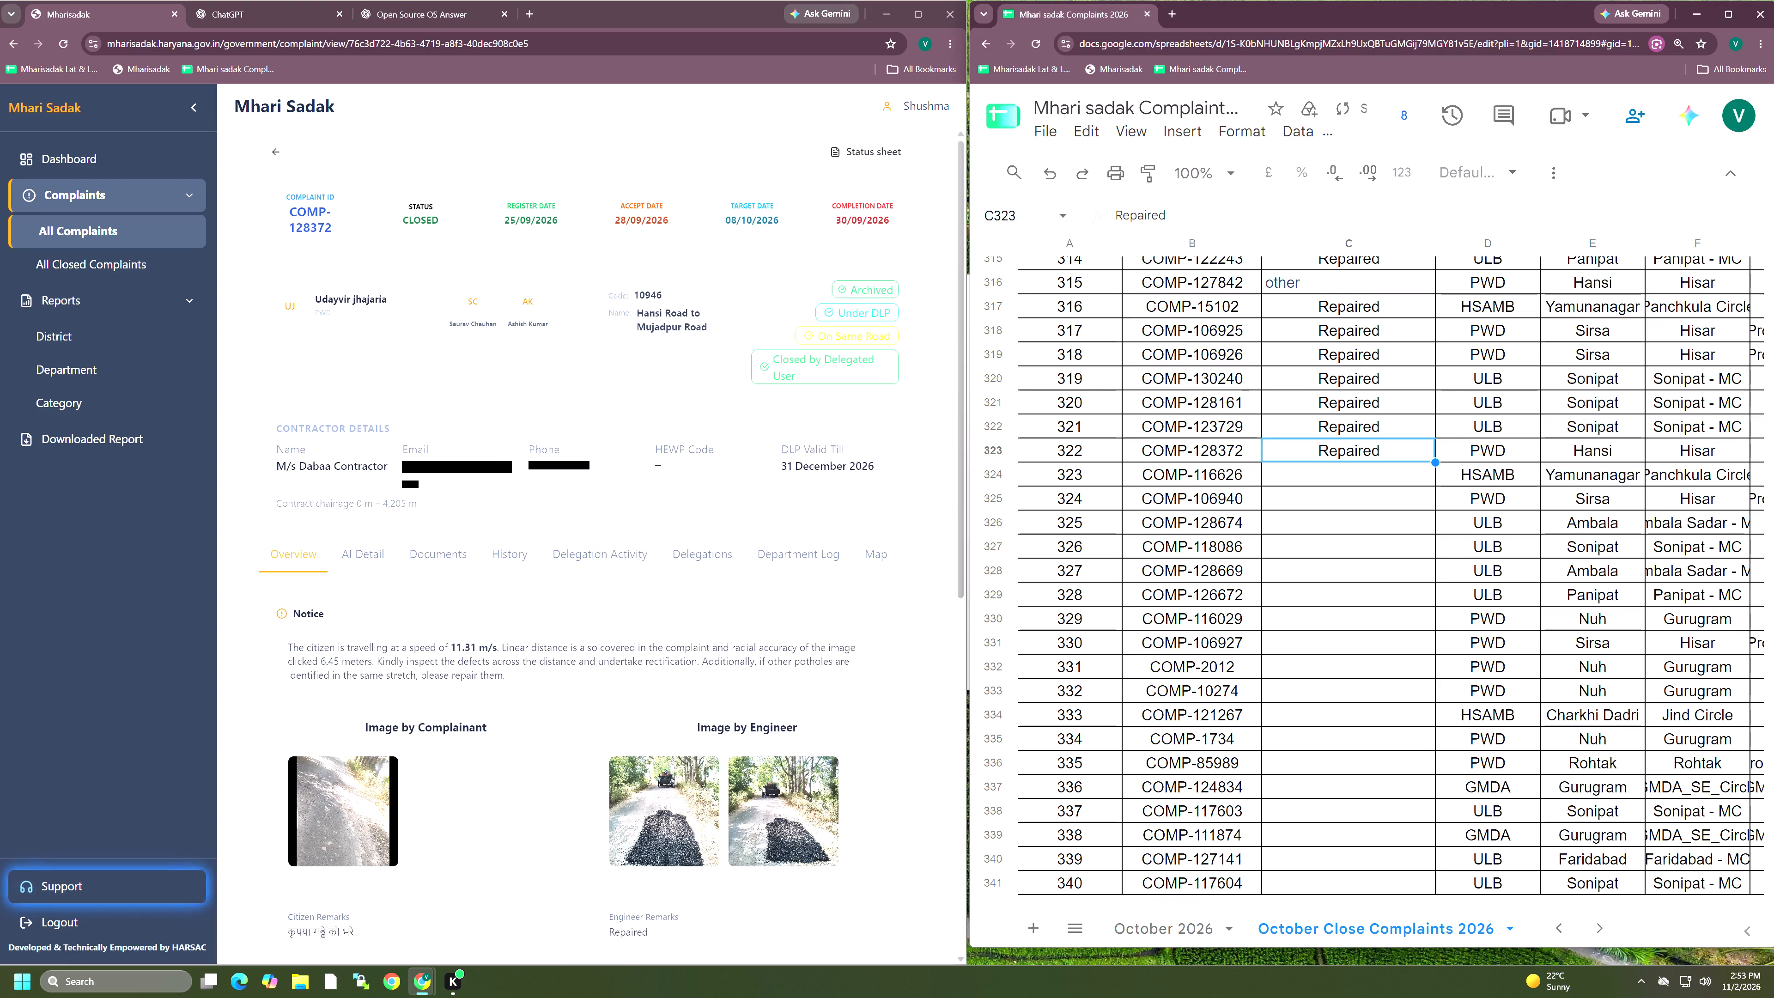
Look up COMP-116626 in the portal, review its images and remarks, and fill Repaired into its column C cell.
{"action": "left_click", "coordinate": [1212, 481]}
{"action": "key", "text": "ctrl+c"}
{"action": "left_click", "coordinate": [277, 150]}
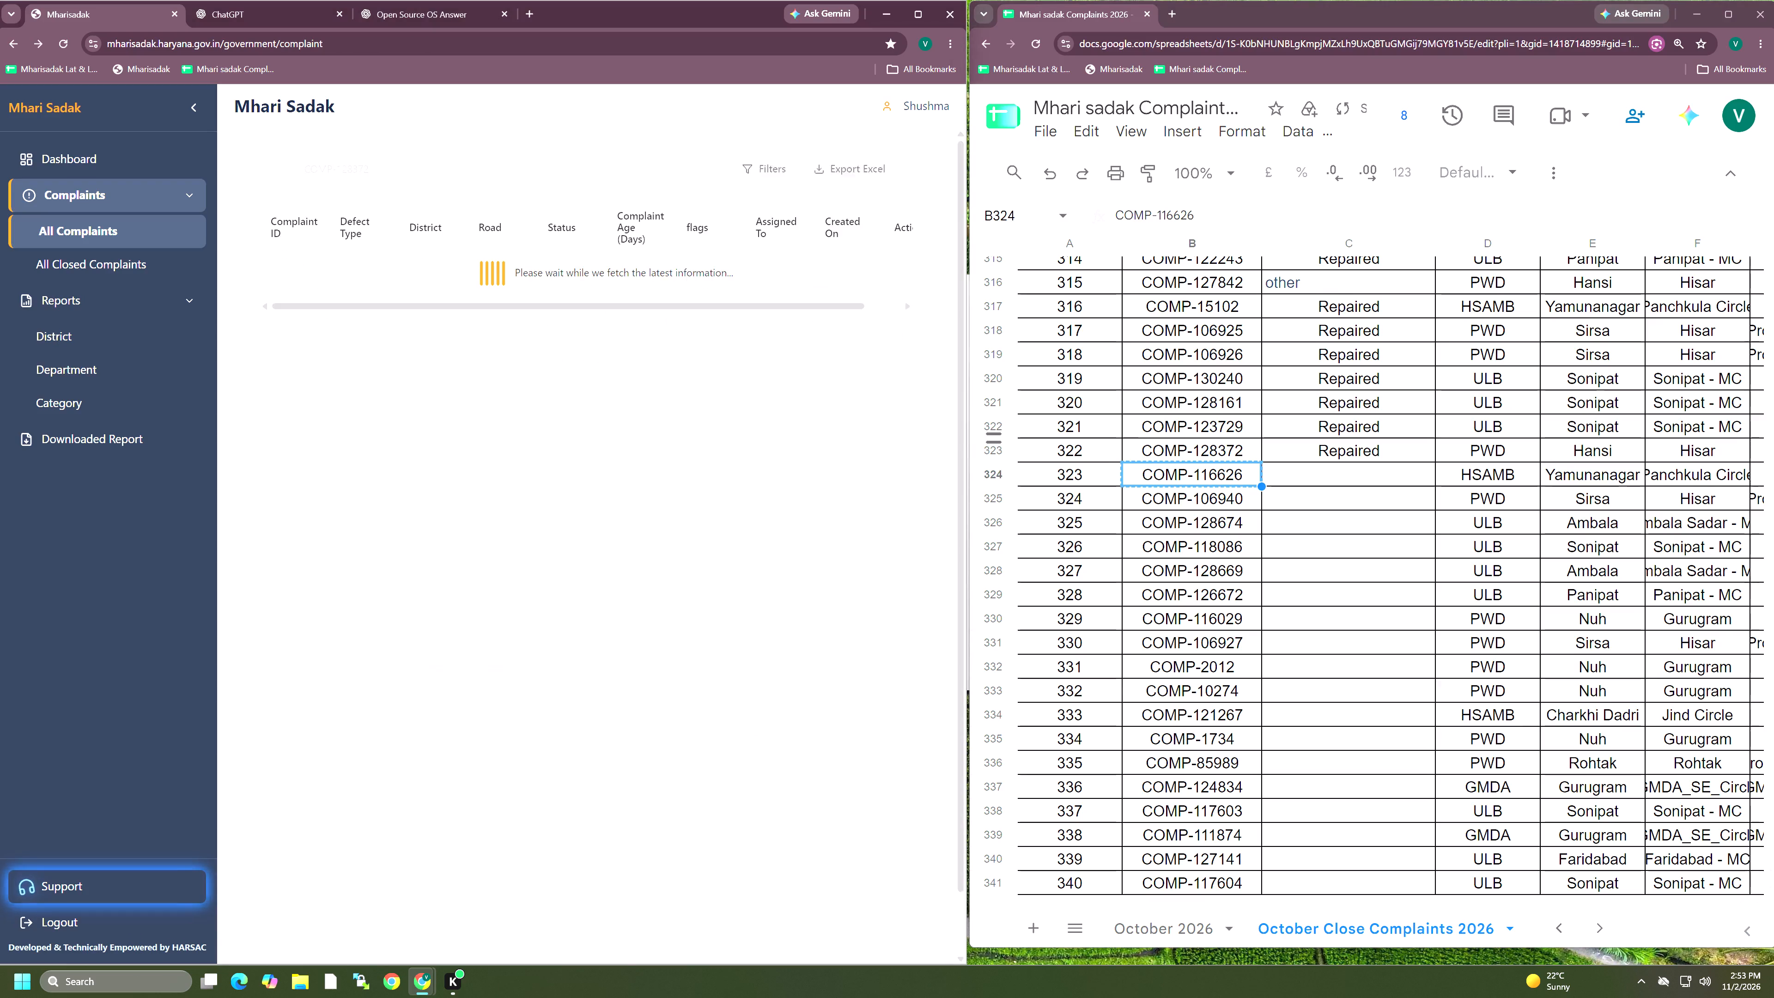
{"action": "left_click_drag", "start_coordinate": [379, 173], "coordinate": [294, 211]}
{"action": "key", "text": "ctrl+v"}
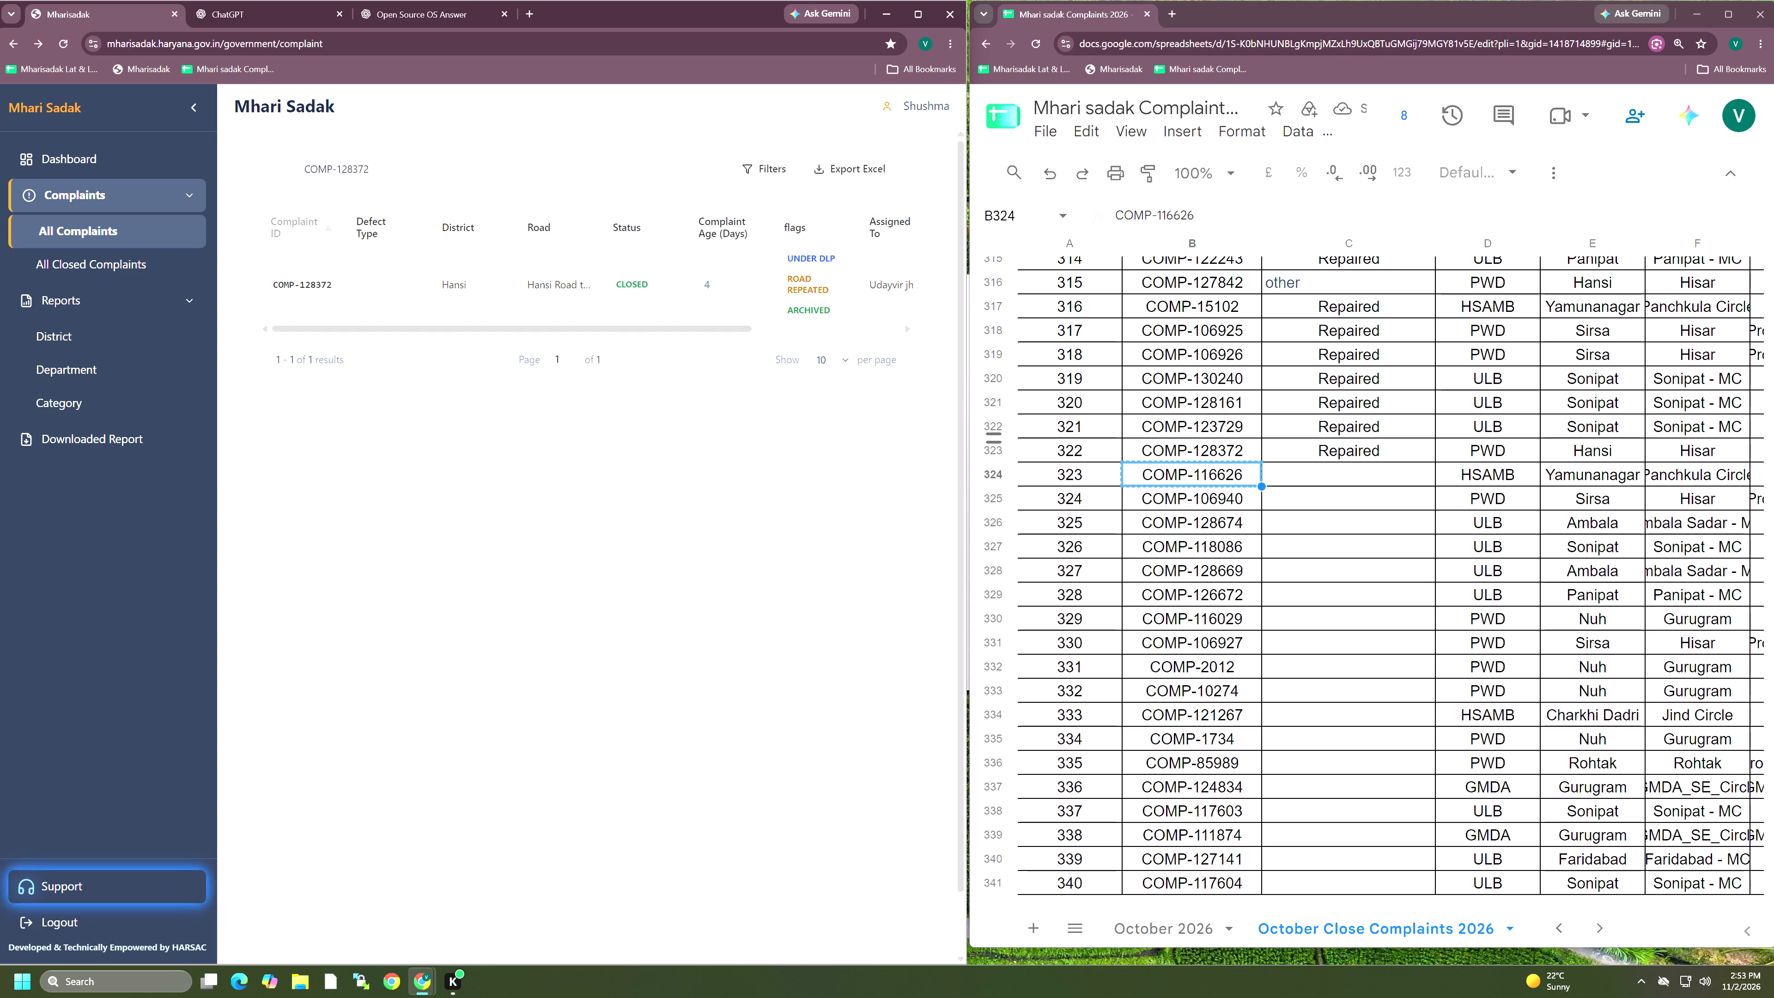
{"action": "left_click", "coordinate": [548, 289]}
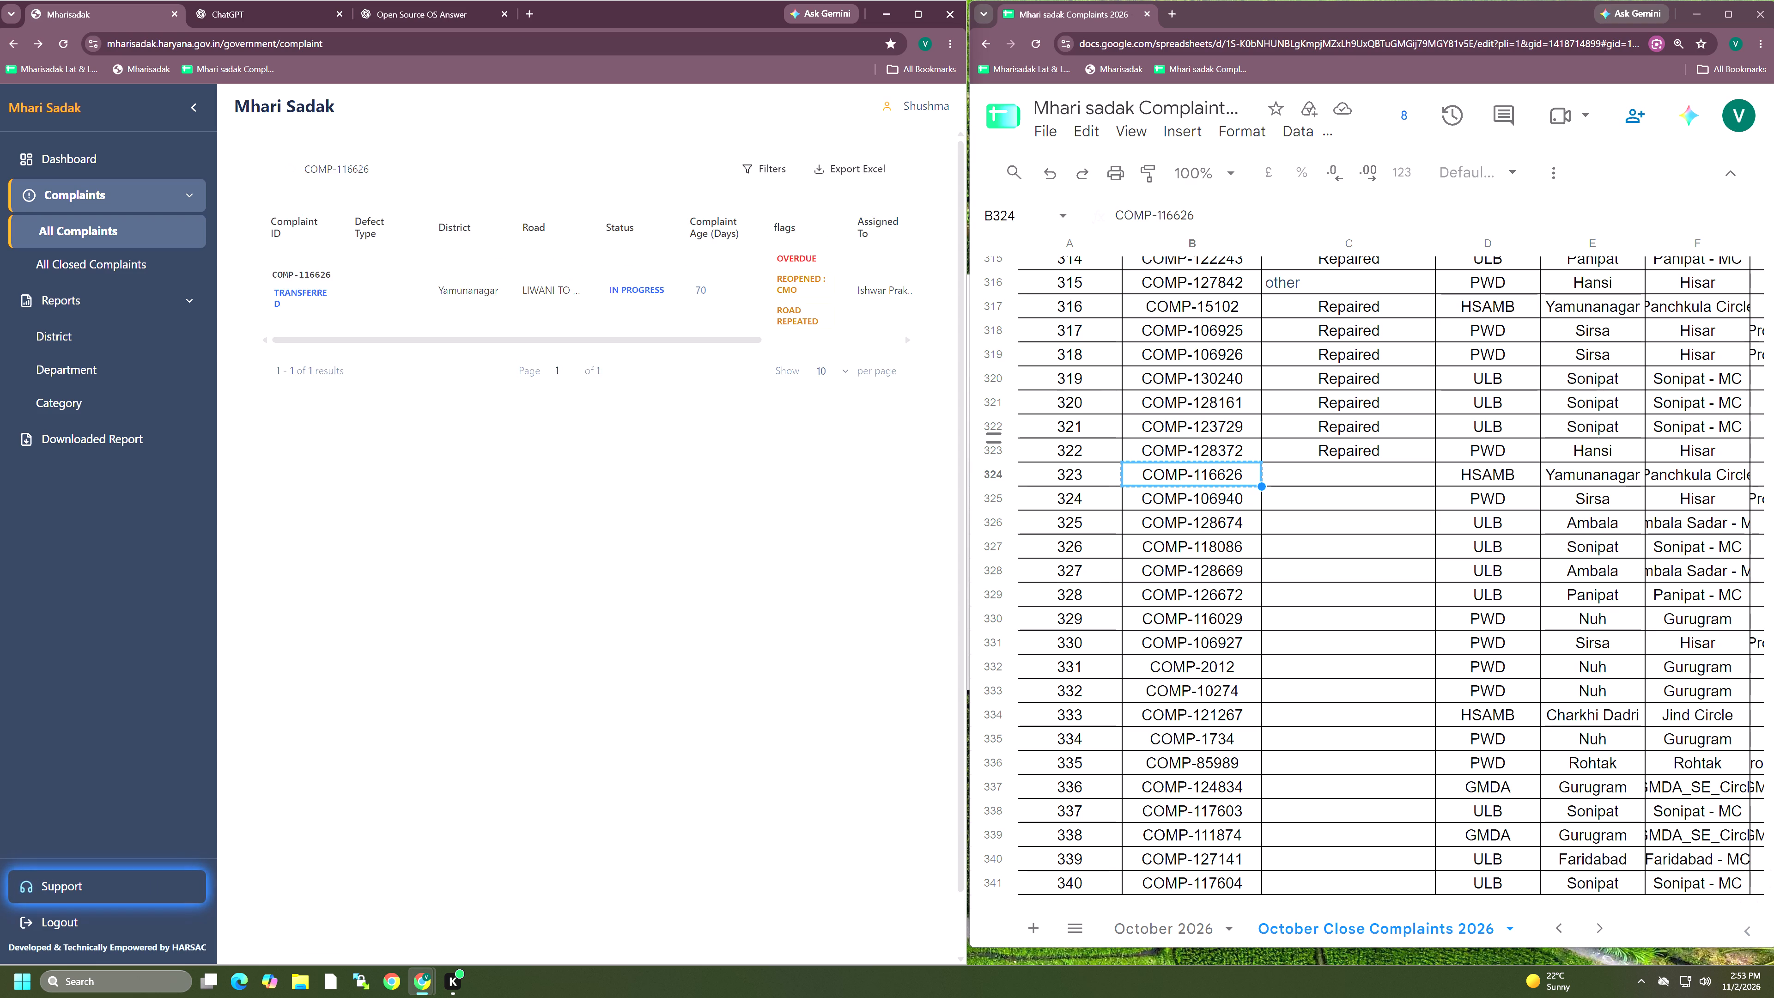
{"action": "scroll", "coordinate": [423, 700], "scroll_direction": "down", "scroll_amount": 3}
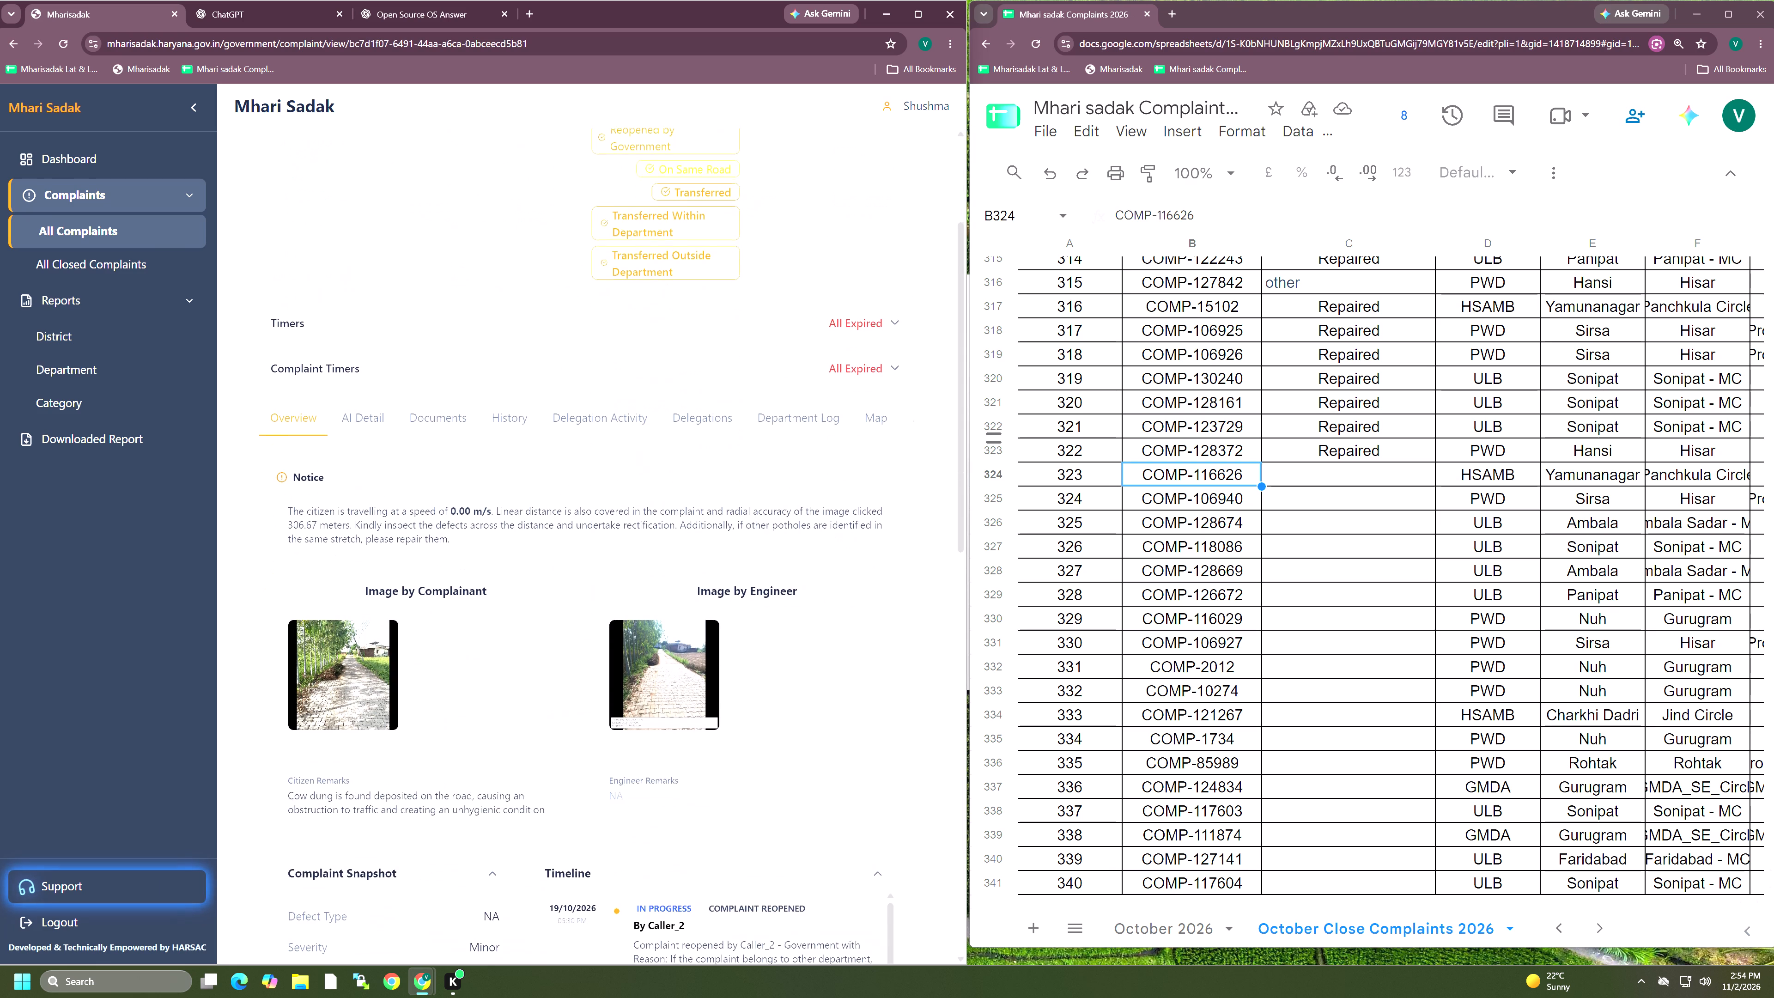
{"action": "scroll", "coordinate": [540, 743], "scroll_direction": "up", "scroll_amount": 4}
{"action": "left_click", "coordinate": [1349, 471]}
{"action": "key", "text": "ctrl+d"}
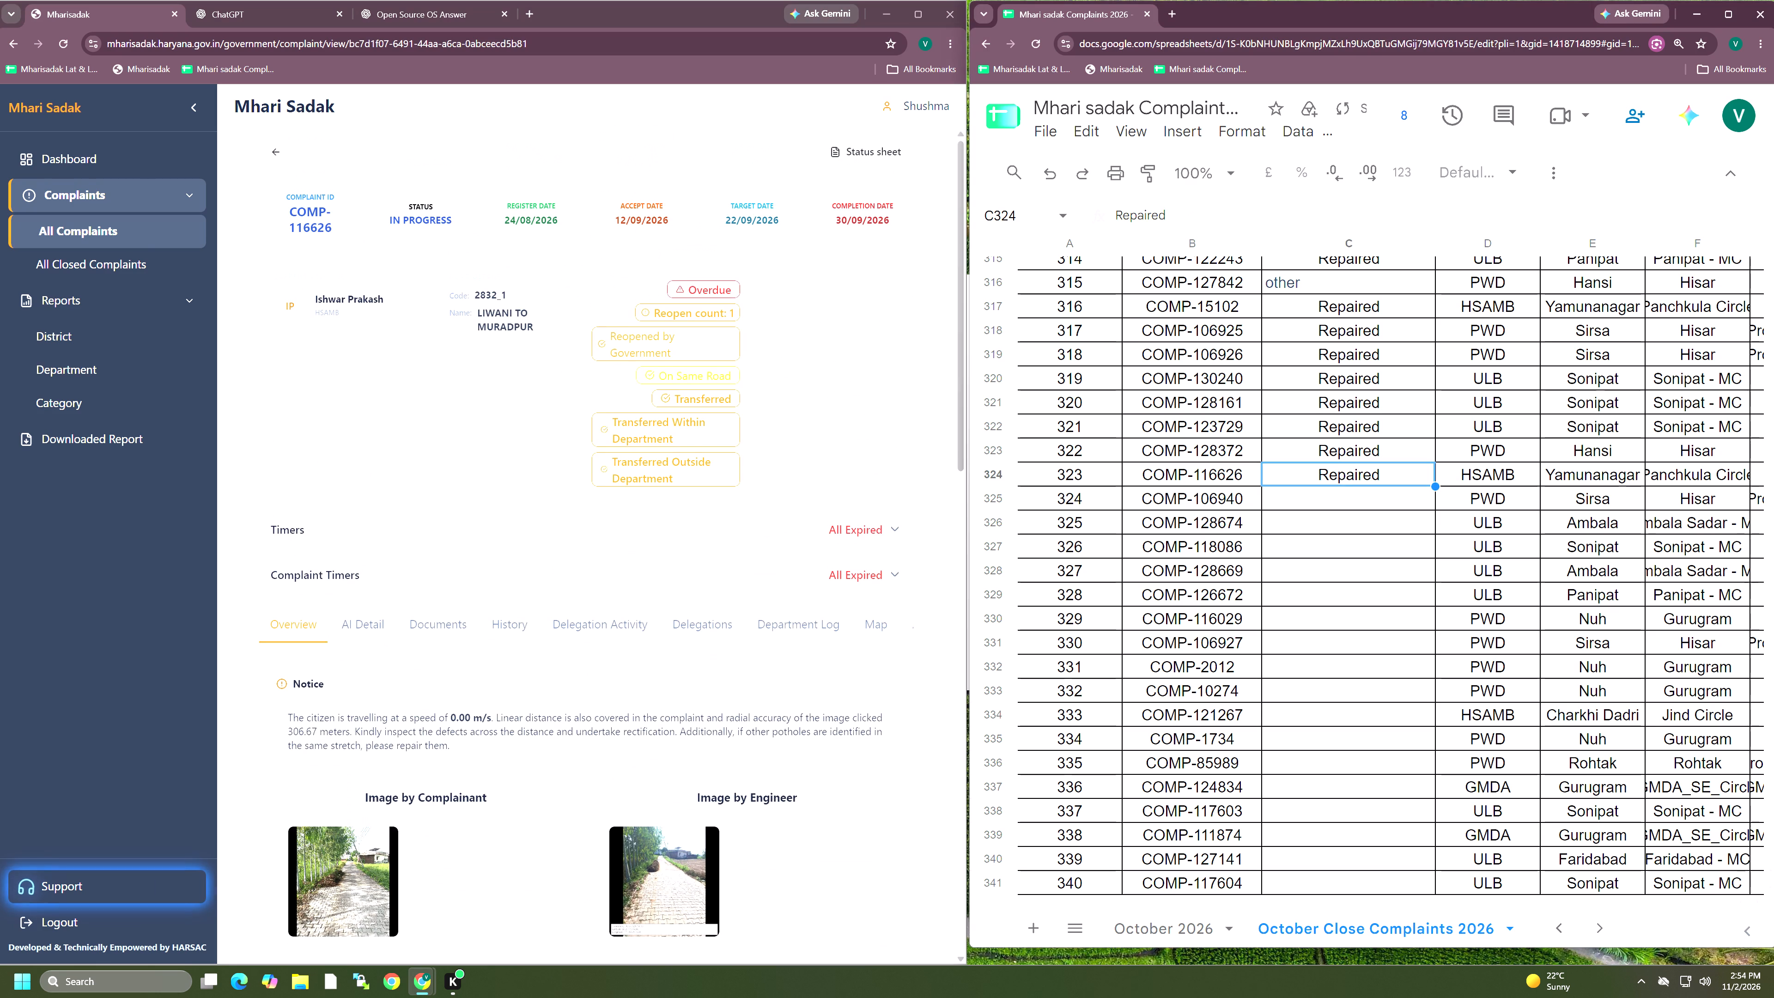
Look up COMP-106940 in the portal, read its engineer remark, and fill Repaired into its column C cell.
{"action": "left_click", "coordinate": [1227, 497]}
{"action": "key", "text": "ctrl+c"}
{"action": "left_click", "coordinate": [279, 154]}
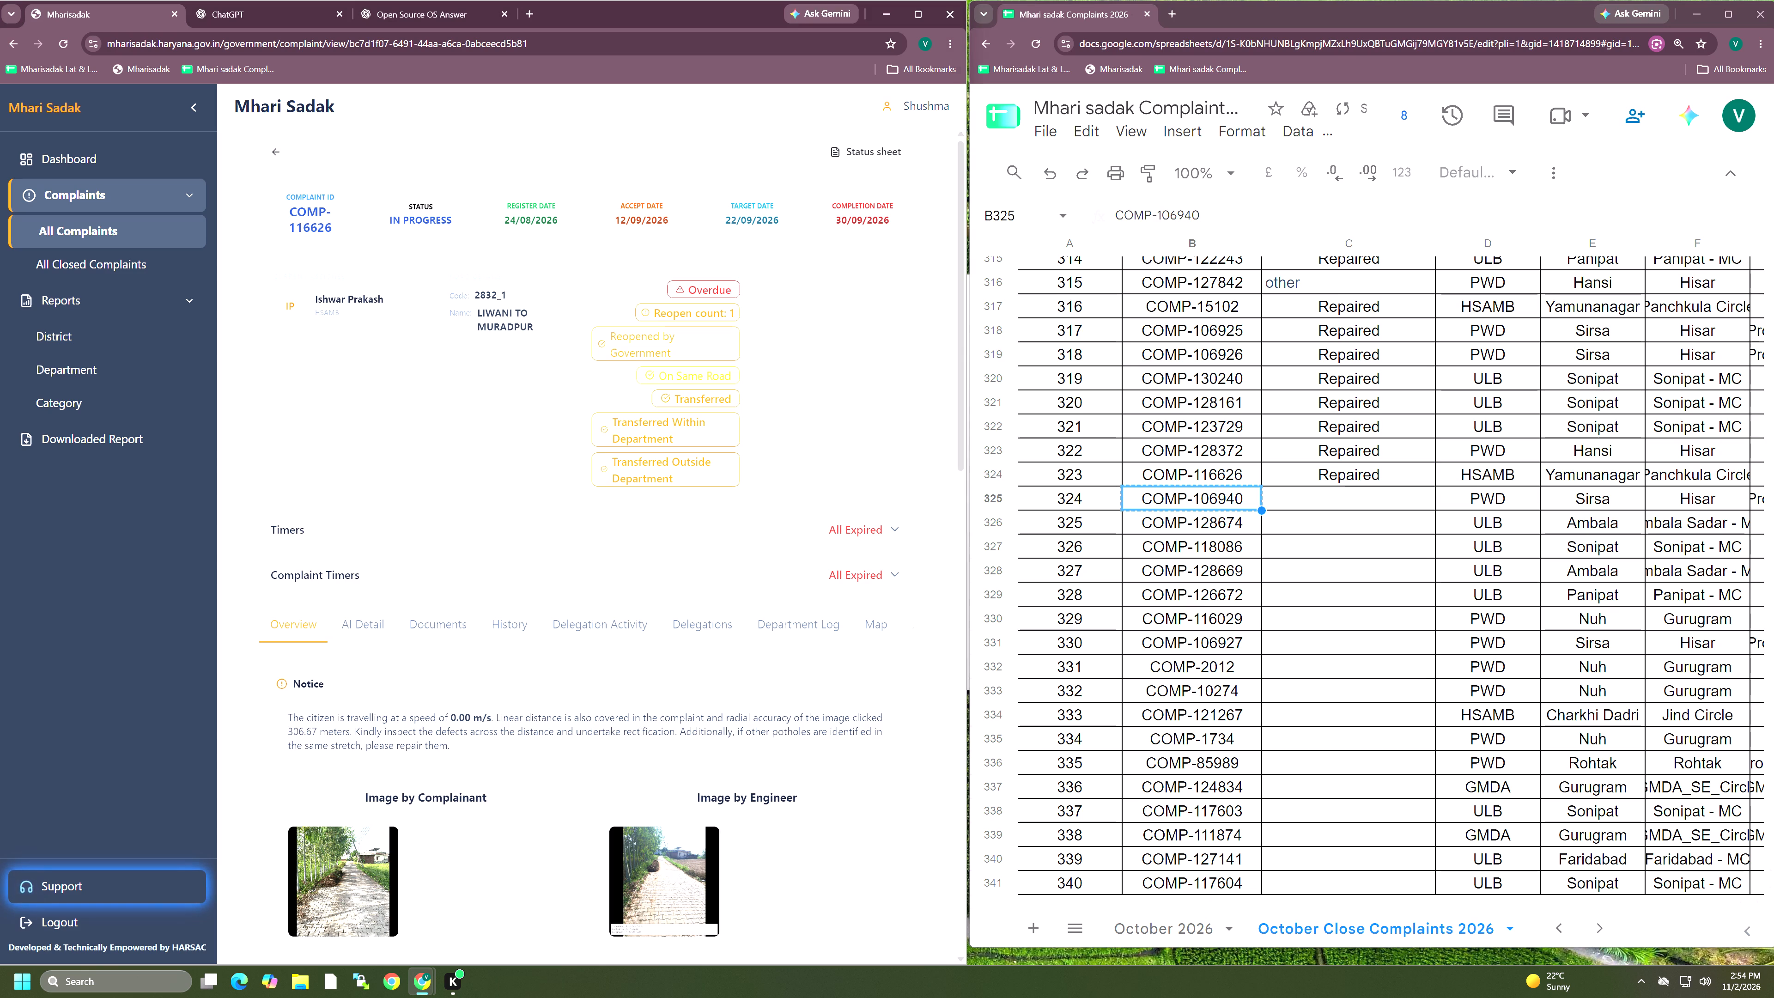
{"action": "left_click_drag", "start_coordinate": [377, 169], "coordinate": [278, 187]}
{"action": "key", "text": "ctrl+v"}
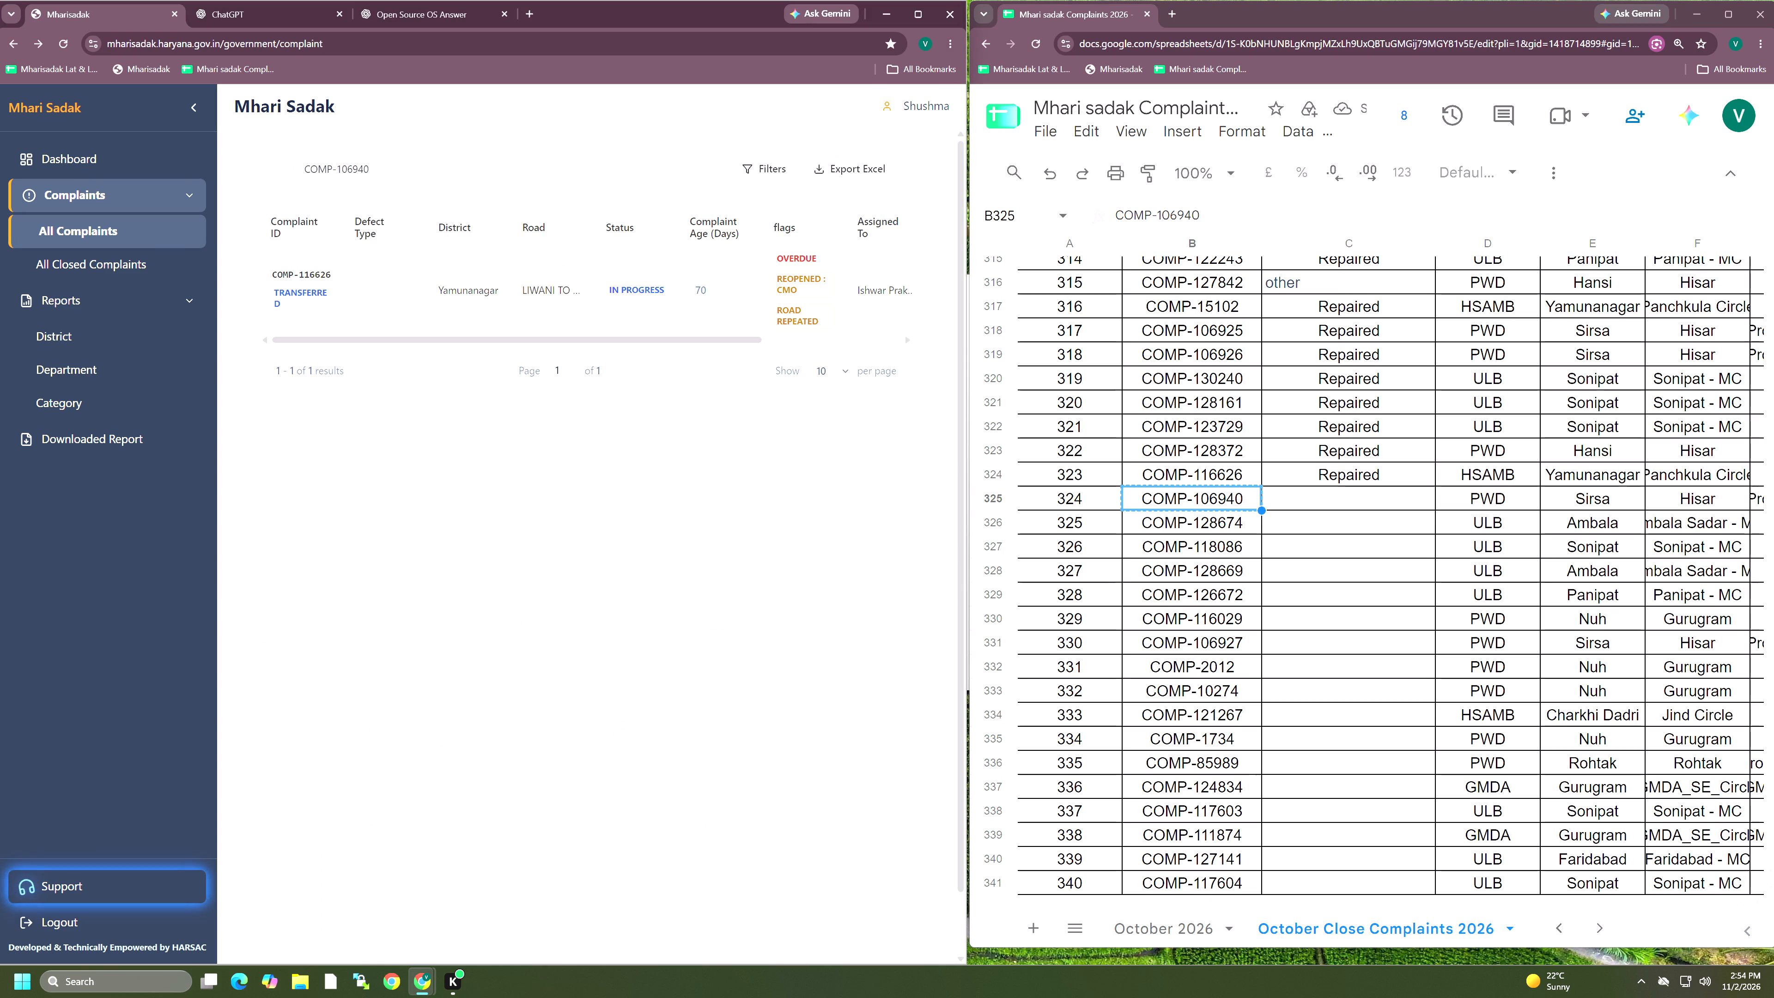
{"action": "left_click", "coordinate": [526, 279]}
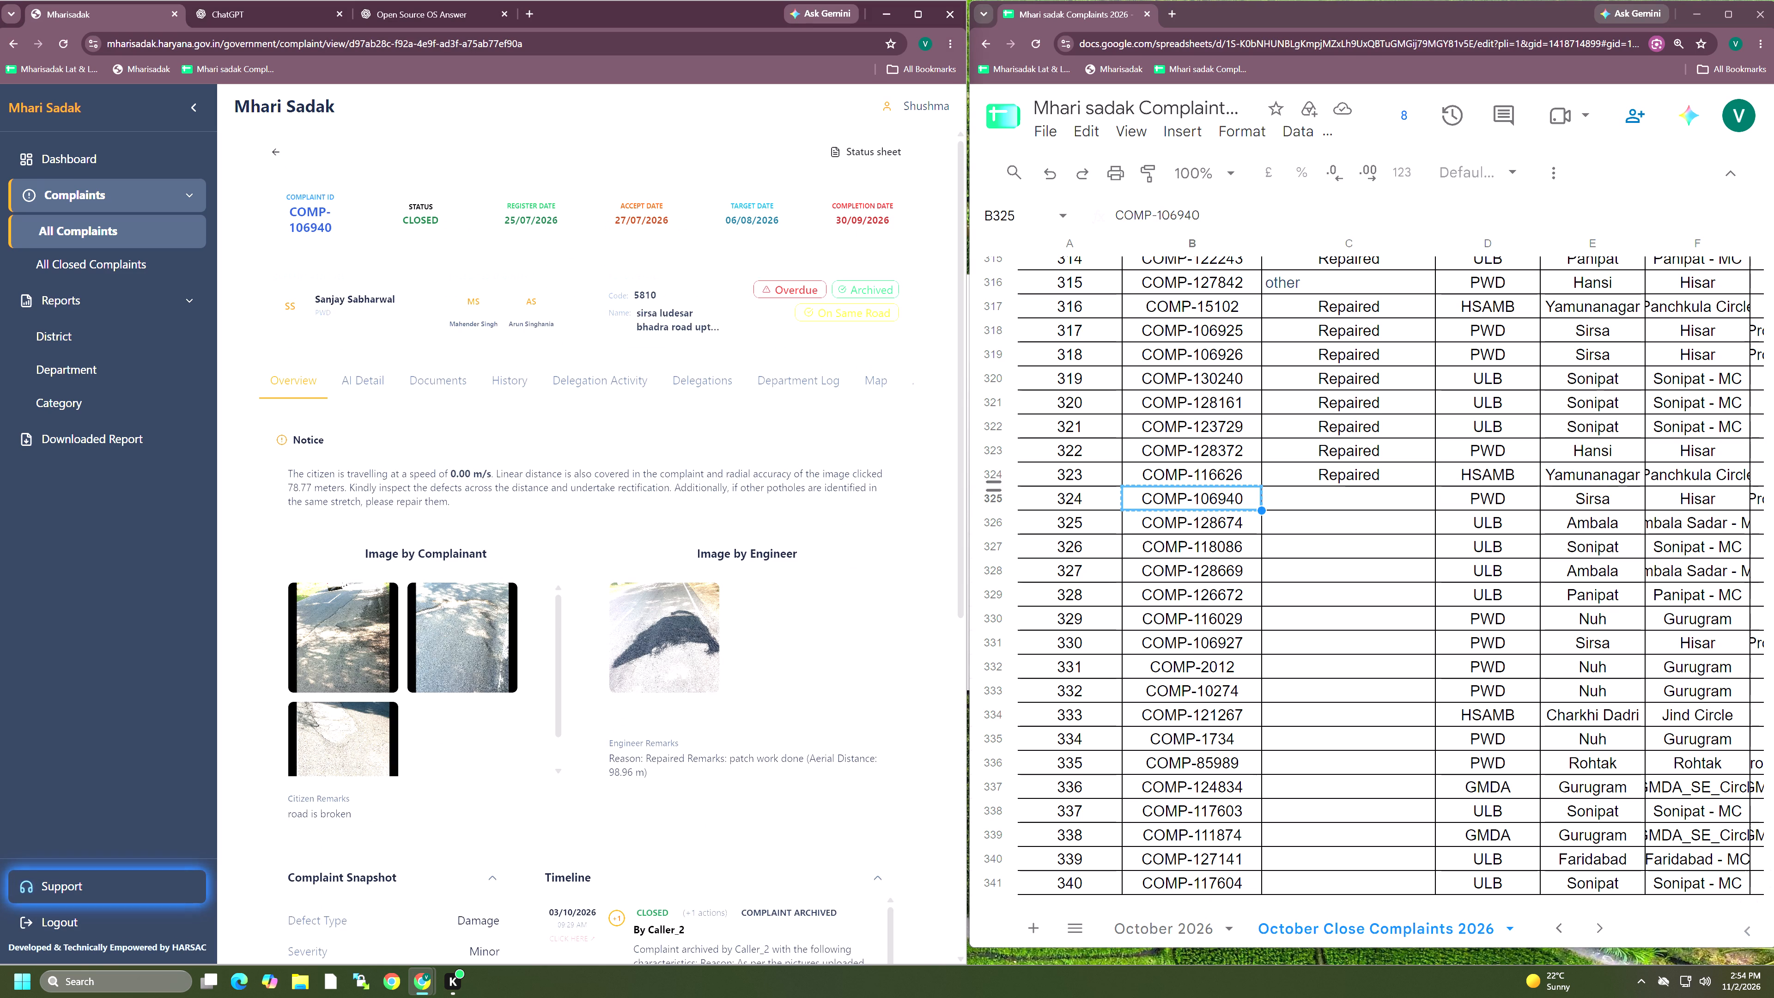
{"action": "left_click", "coordinate": [1338, 507]}
{"action": "key", "text": "ctrl+d"}
{"action": "left_click", "coordinate": [1212, 523]}
{"action": "key", "text": "ctrl+c"}
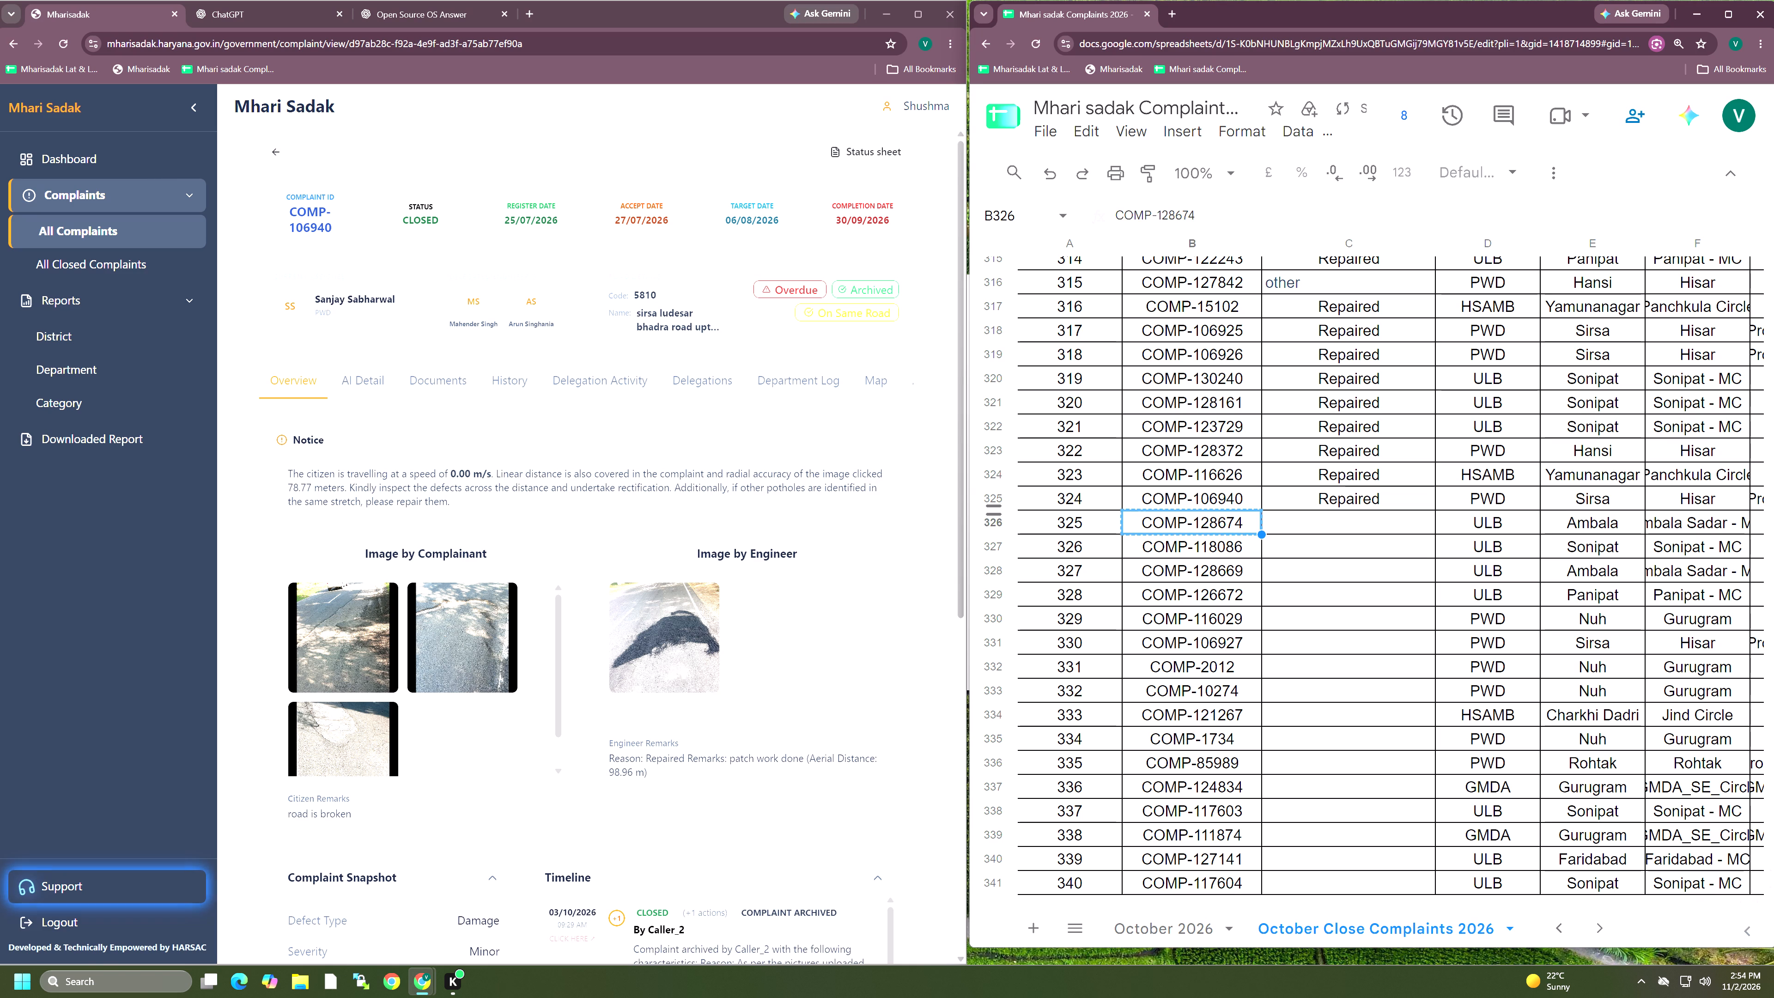
{"action": "left_click", "coordinate": [279, 148]}
{"action": "left_click_drag", "start_coordinate": [376, 165], "coordinate": [367, 170]}
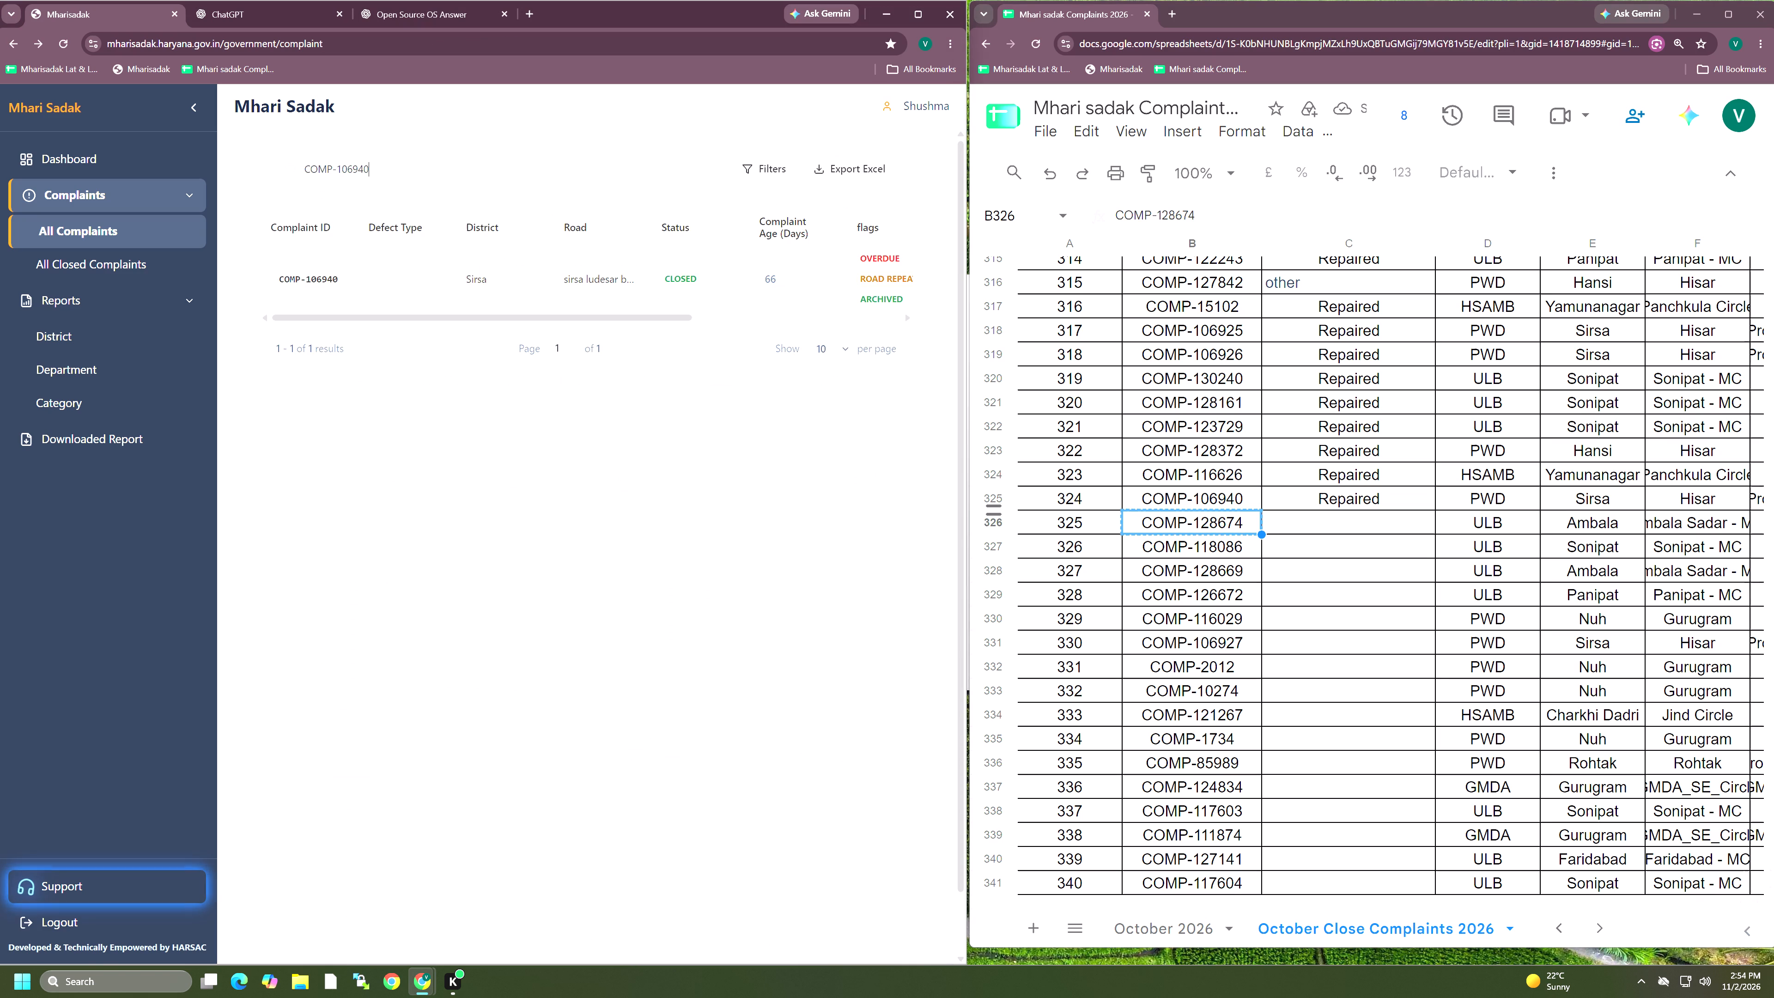
{"action": "left_click_drag", "start_coordinate": [367, 170], "coordinate": [215, 215]}
{"action": "key", "text": "ctrl+v"}
{"action": "scroll", "coordinate": [1282, 556], "scroll_direction": "down", "scroll_amount": 3}
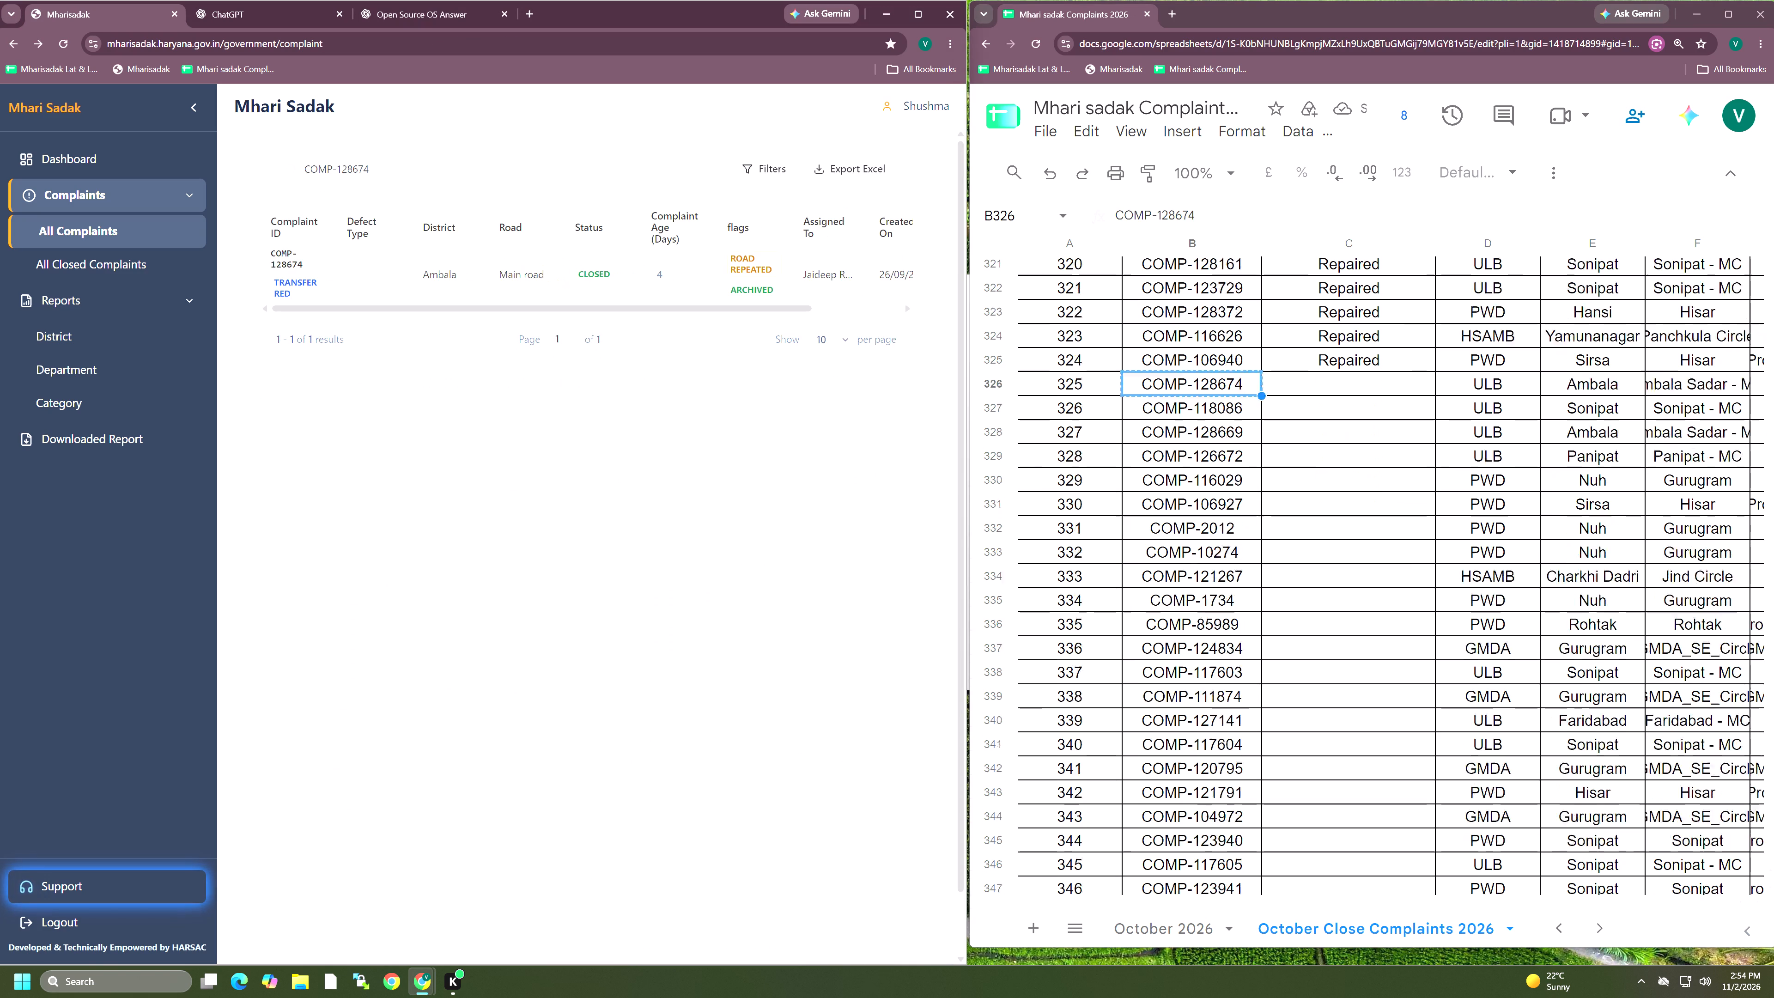
{"action": "left_click", "coordinate": [535, 284]}
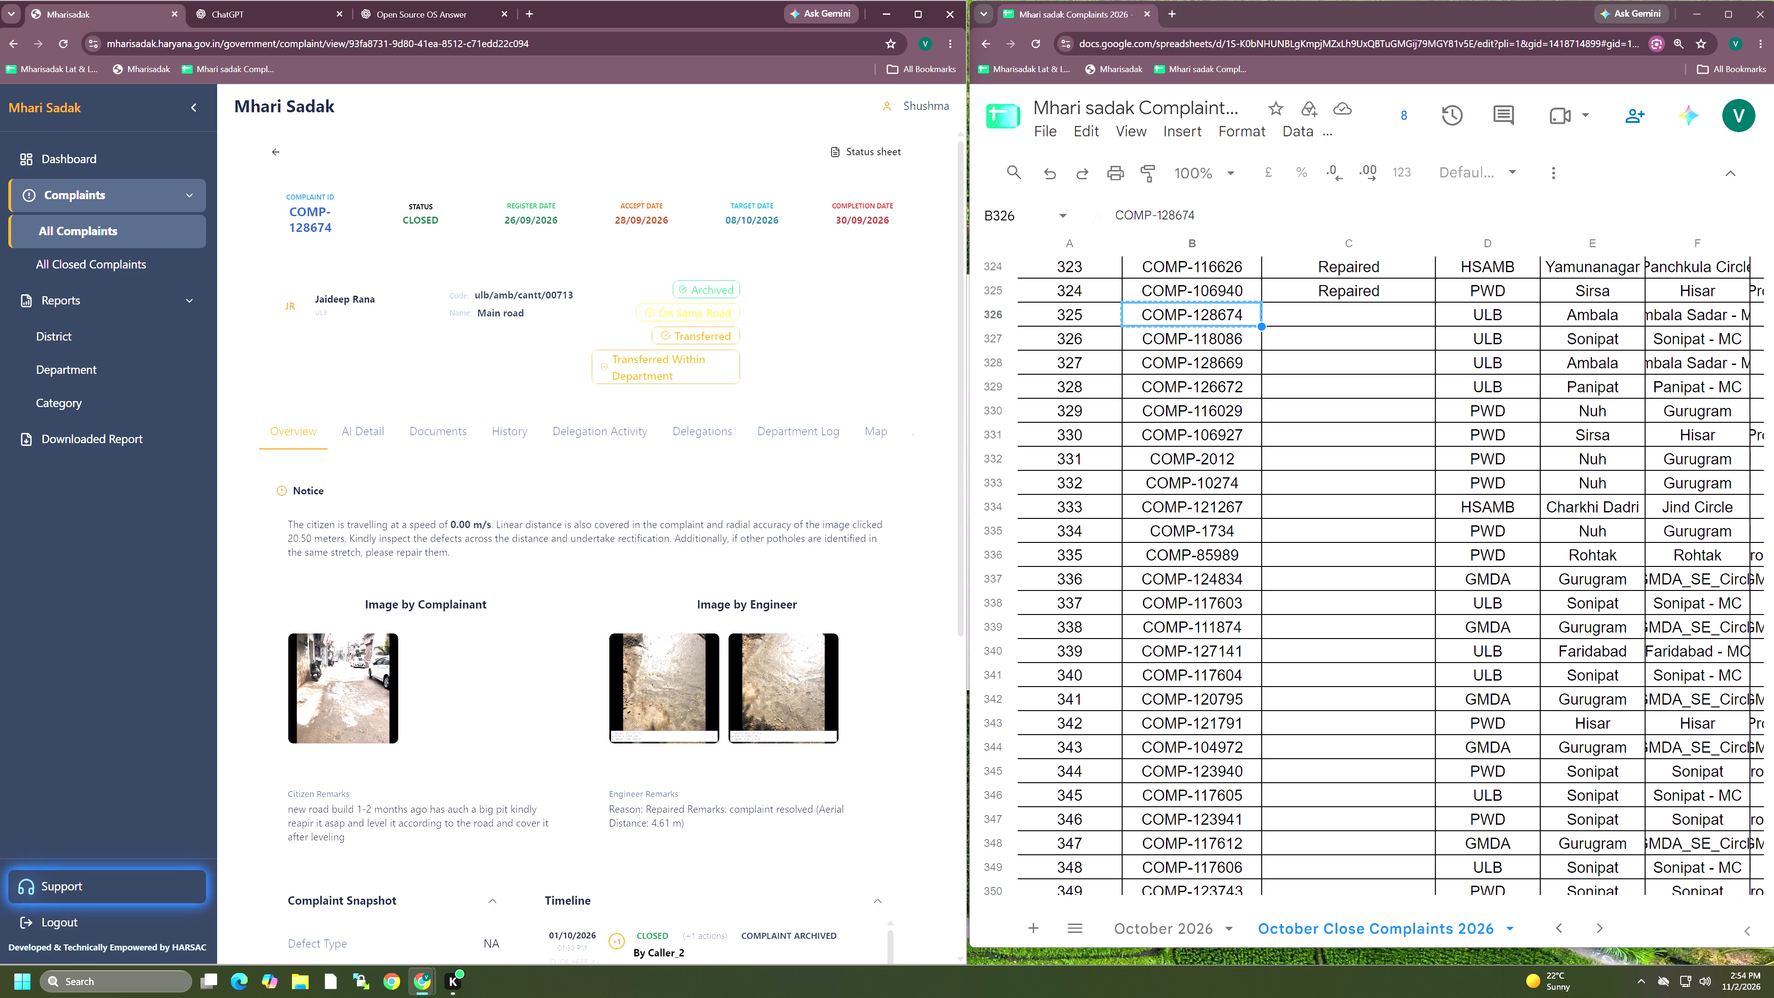
{"action": "left_click", "coordinate": [1343, 319]}
{"action": "key", "text": "ctrl+d"}
Look up COMP-118086 in the portal, read its engineer remark, and fill Repaired into its column C cell.
{"action": "left_click", "coordinate": [1236, 342]}
{"action": "key", "text": "ctrl+c"}
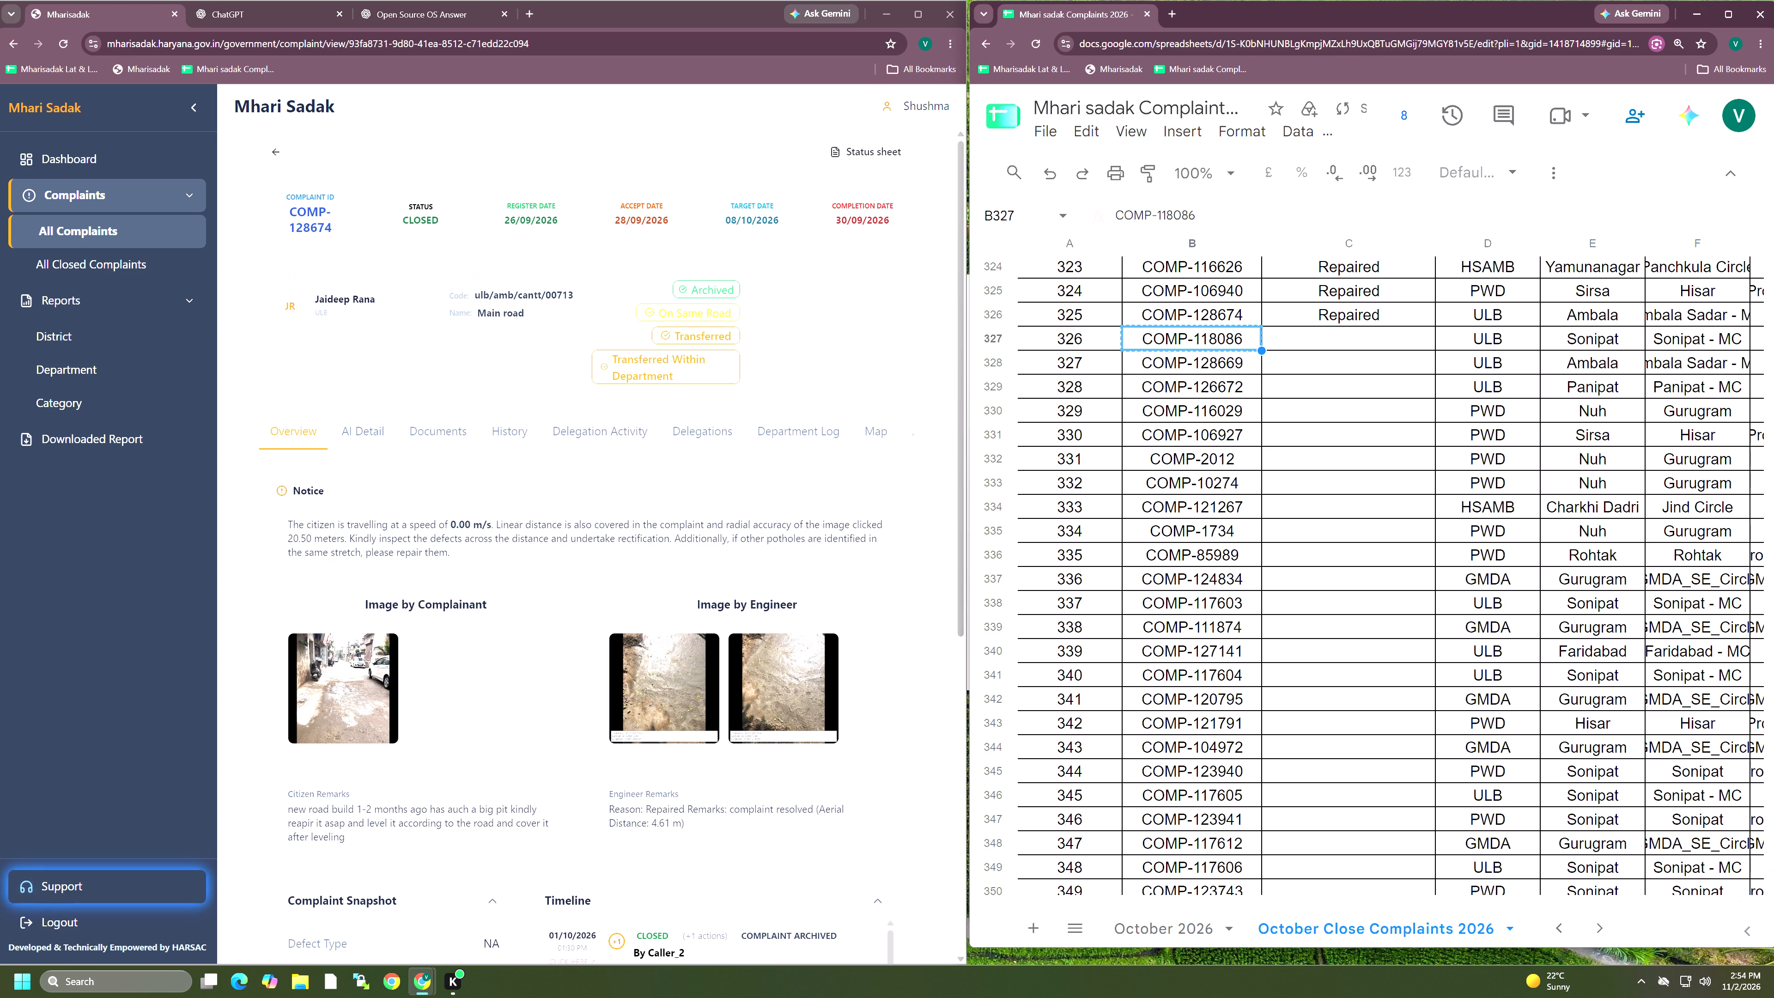
{"action": "left_click", "coordinate": [275, 149]}
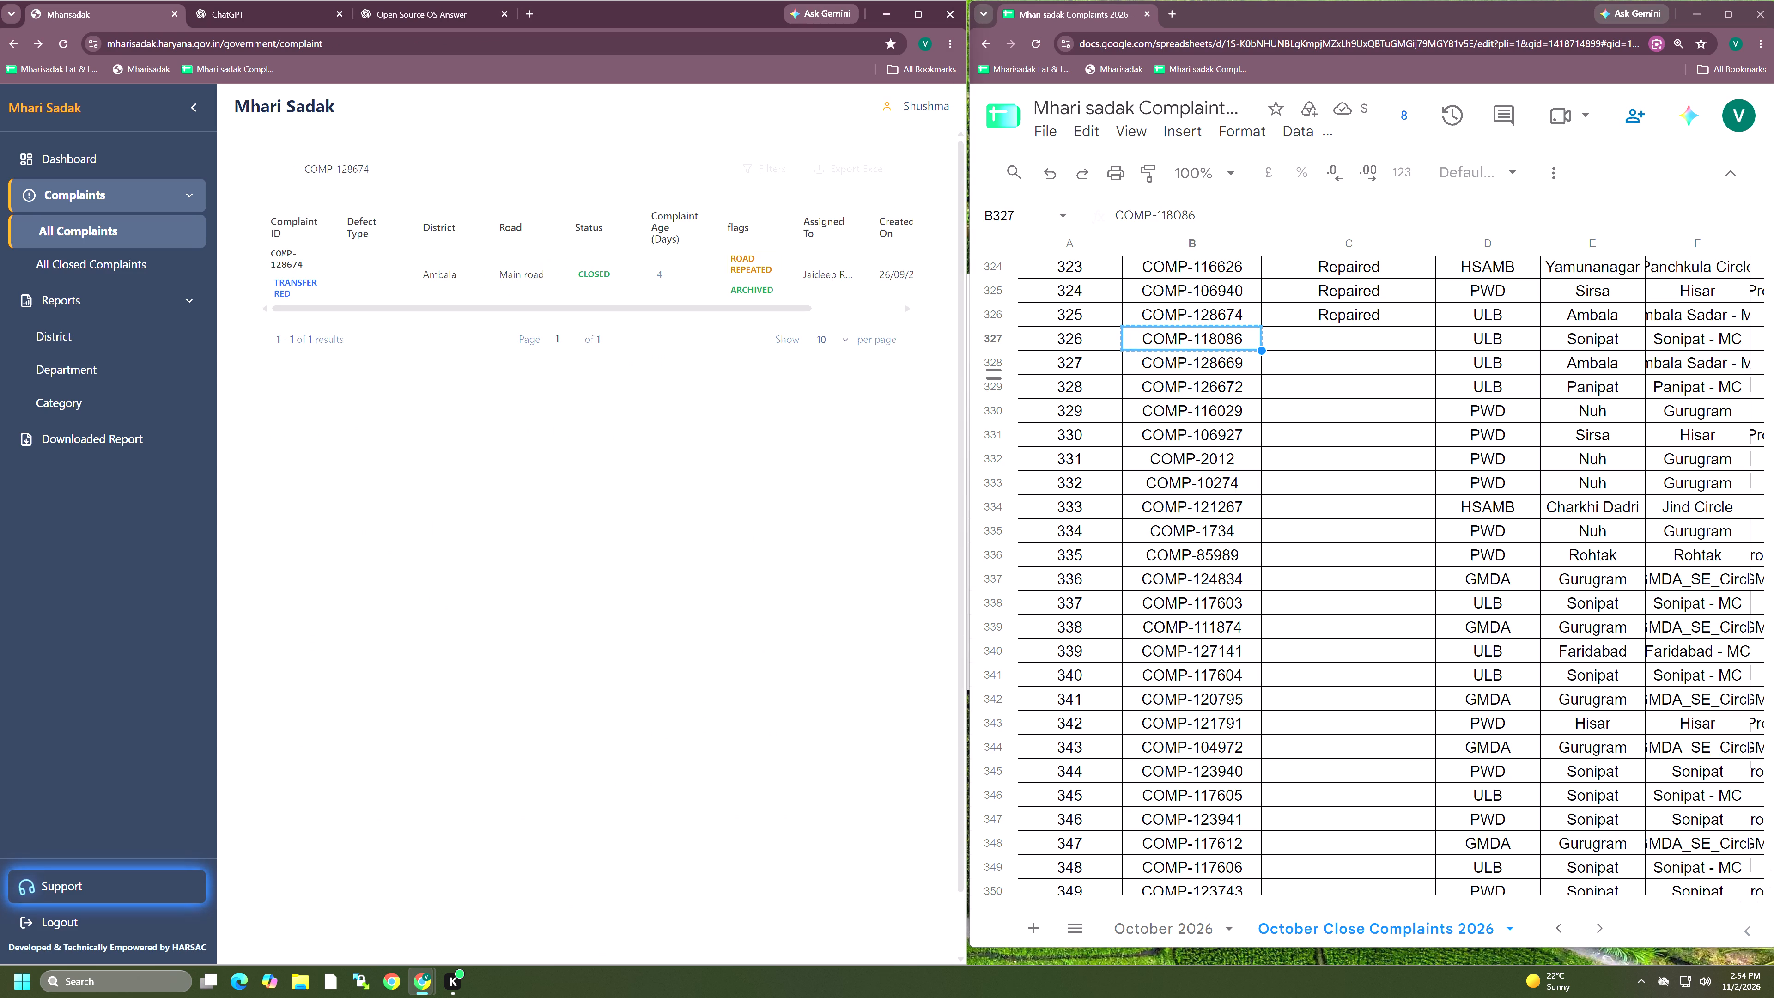
{"action": "left_click_drag", "start_coordinate": [376, 171], "coordinate": [213, 207]}
{"action": "key", "text": "ctrl+v"}
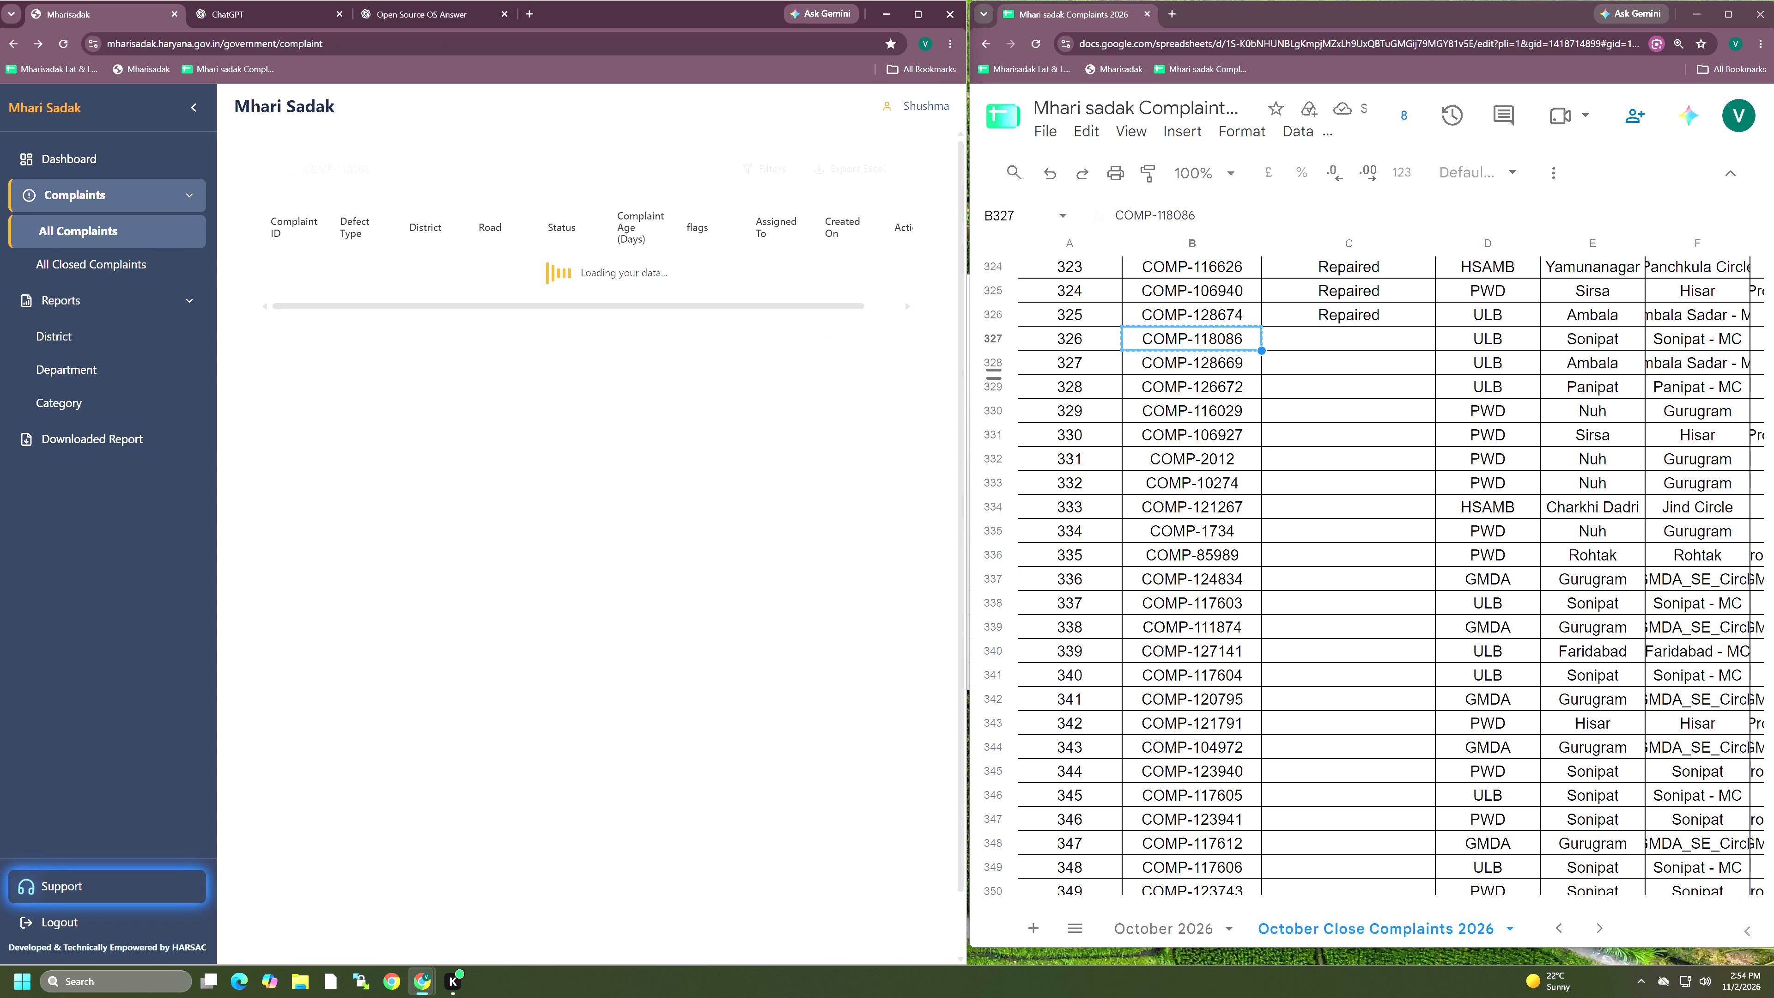
{"action": "left_click", "coordinate": [443, 275]}
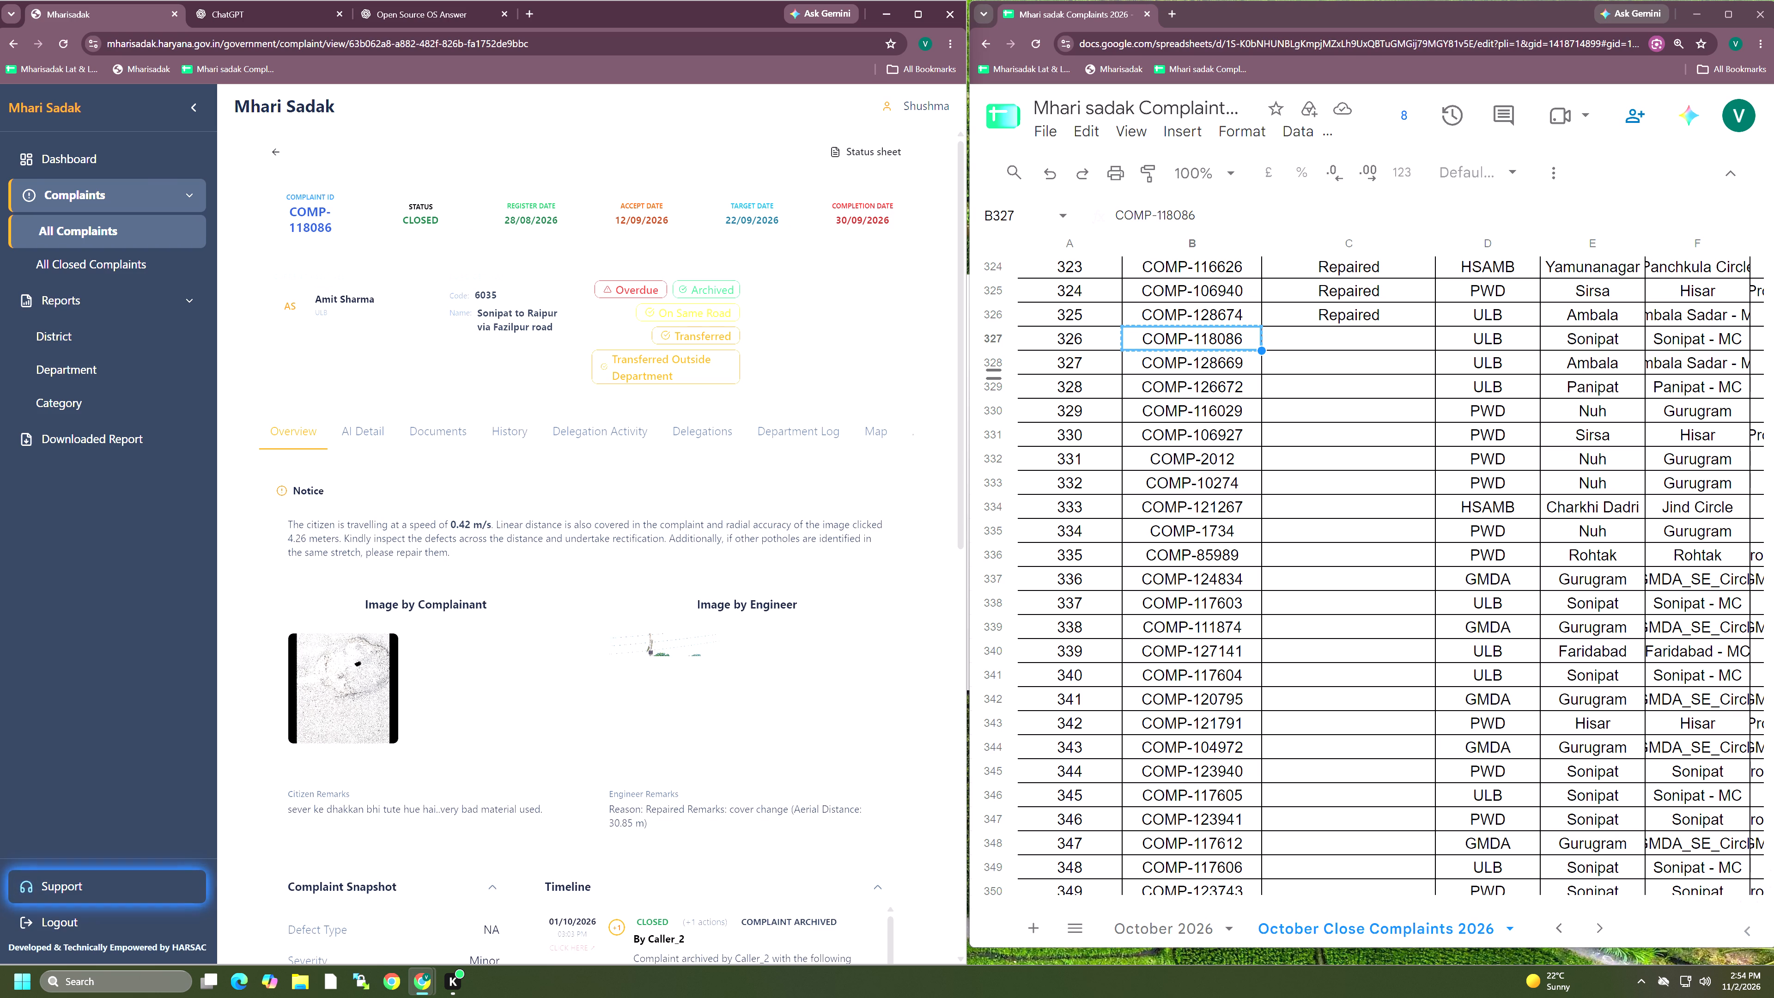
{"action": "left_click", "coordinate": [1343, 344]}
{"action": "key", "text": "ctrl+d"}
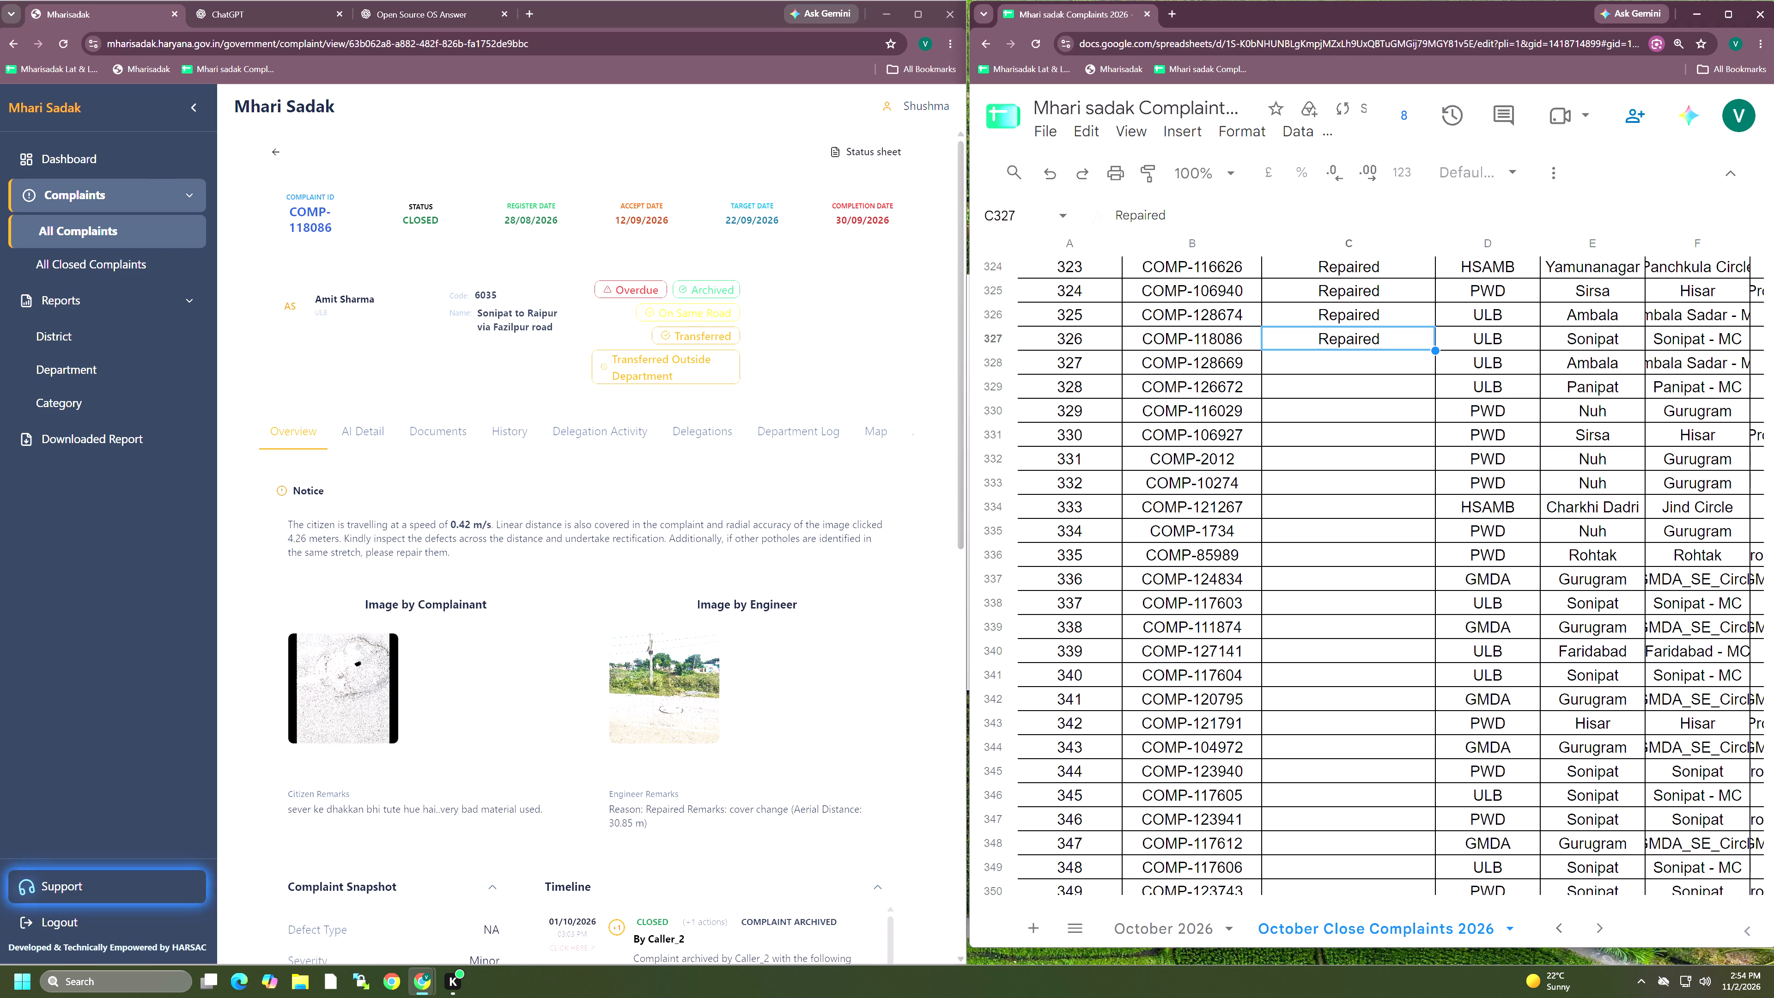
{"action": "left_click", "coordinate": [1211, 363]}
{"action": "key", "text": "ctrl+c"}
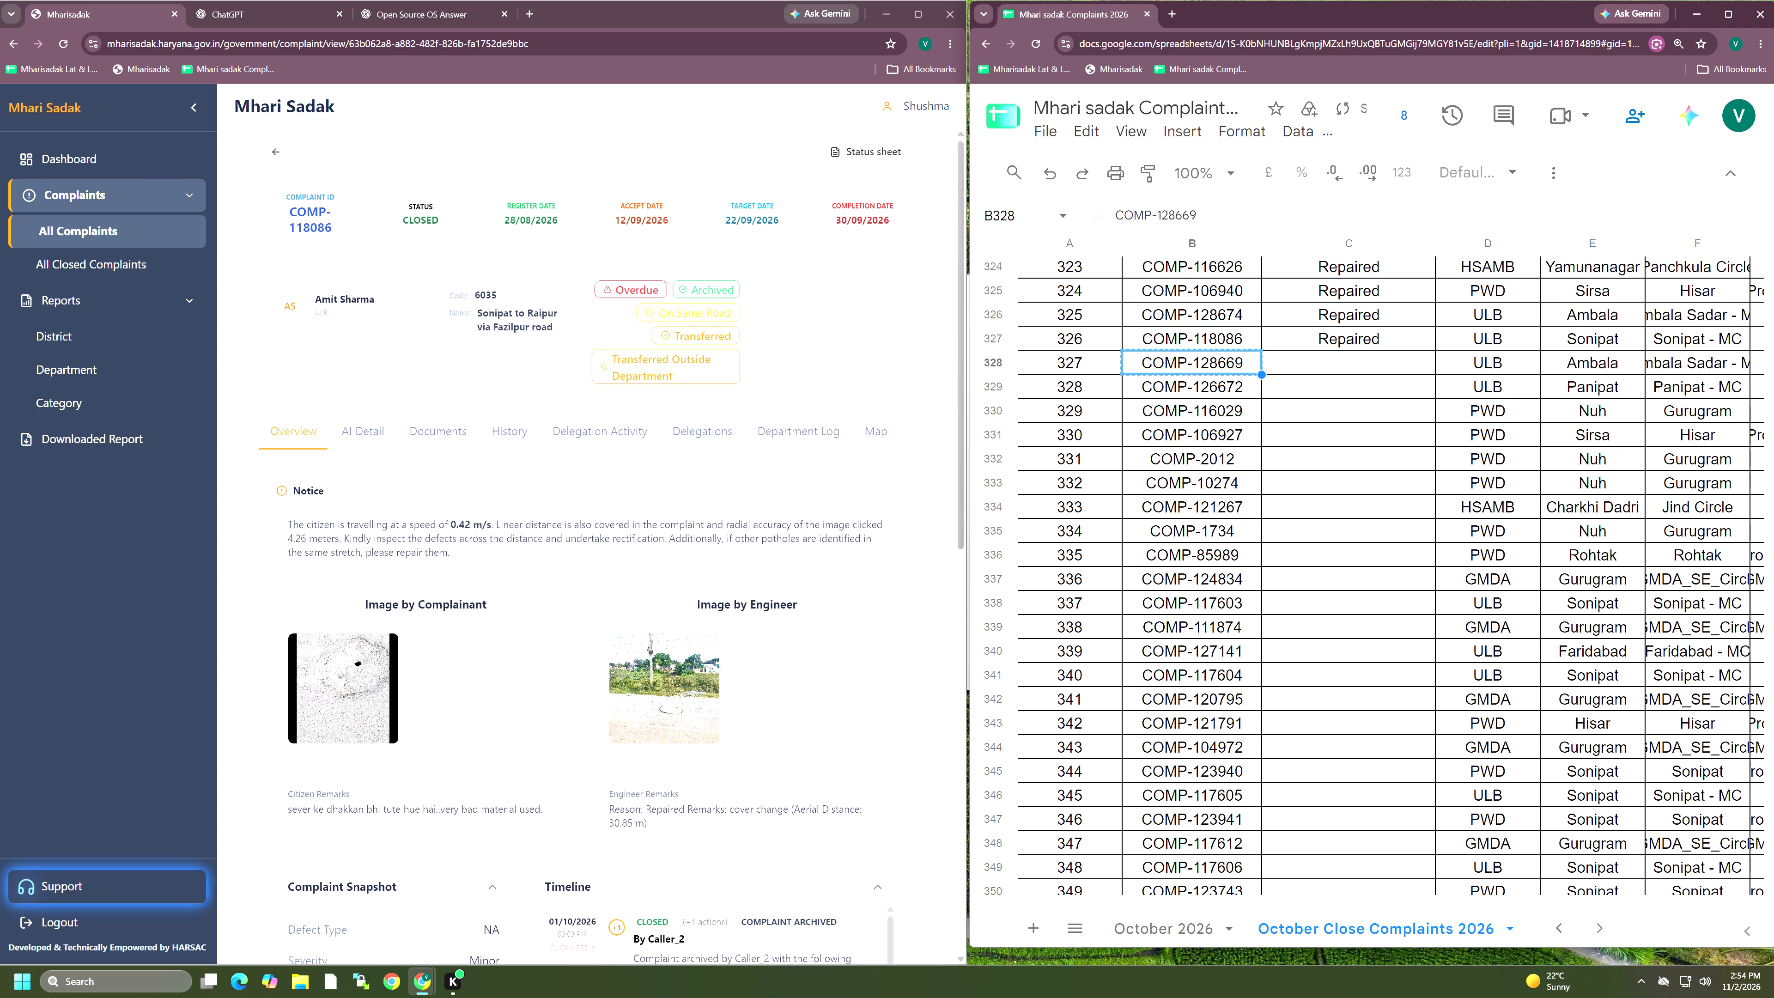
{"action": "left_click", "coordinate": [275, 145]}
{"action": "left_click_drag", "start_coordinate": [377, 170], "coordinate": [261, 181]}
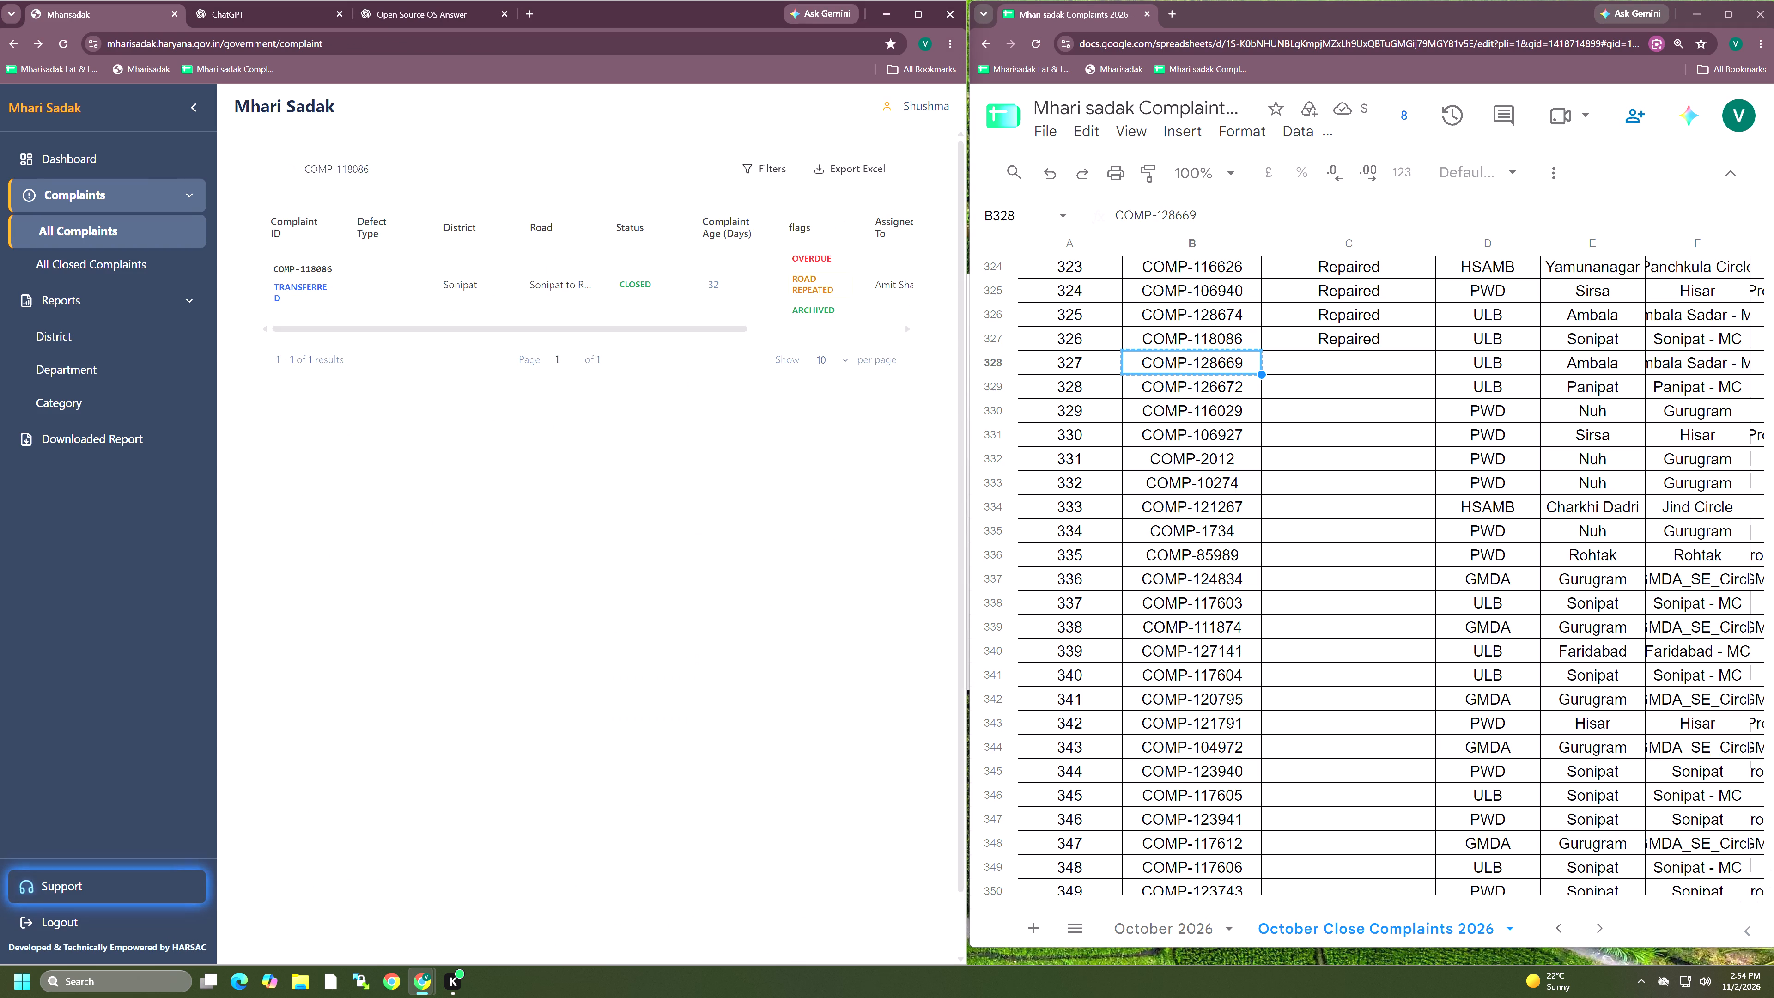
{"action": "left_click_drag", "start_coordinate": [261, 181], "coordinate": [259, 183]}
{"action": "key", "text": "ctrl+v"}
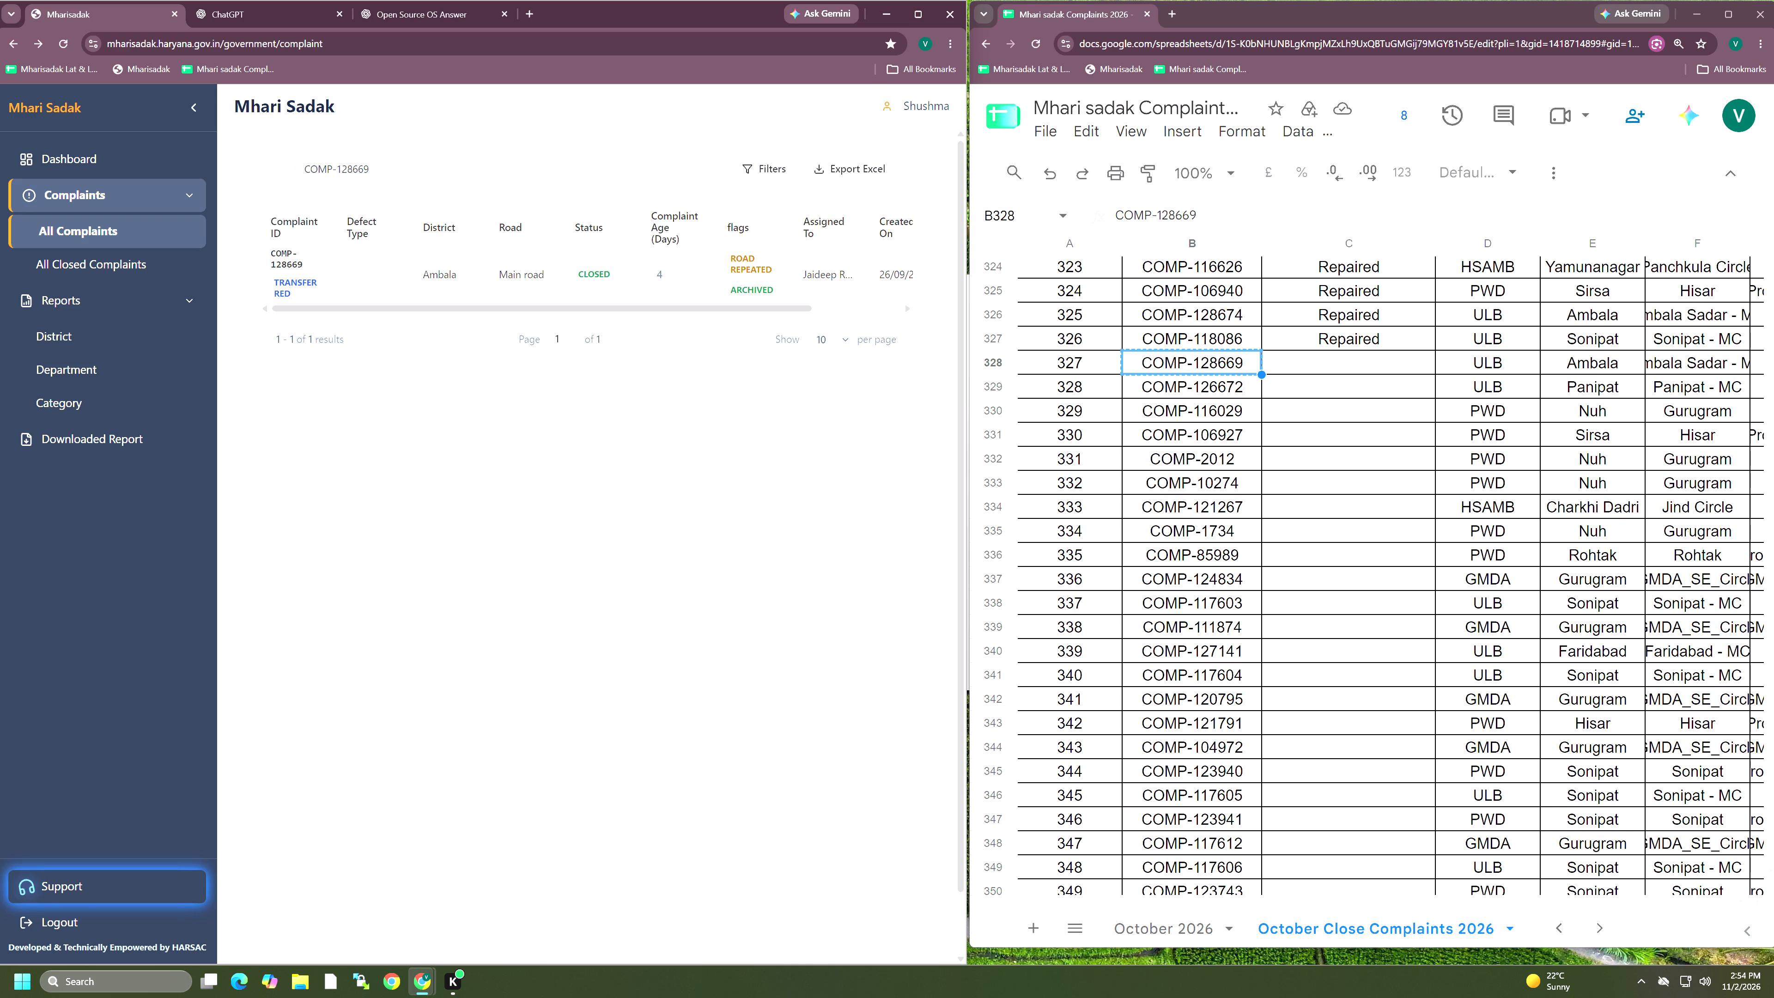
{"action": "left_click", "coordinate": [524, 282]}
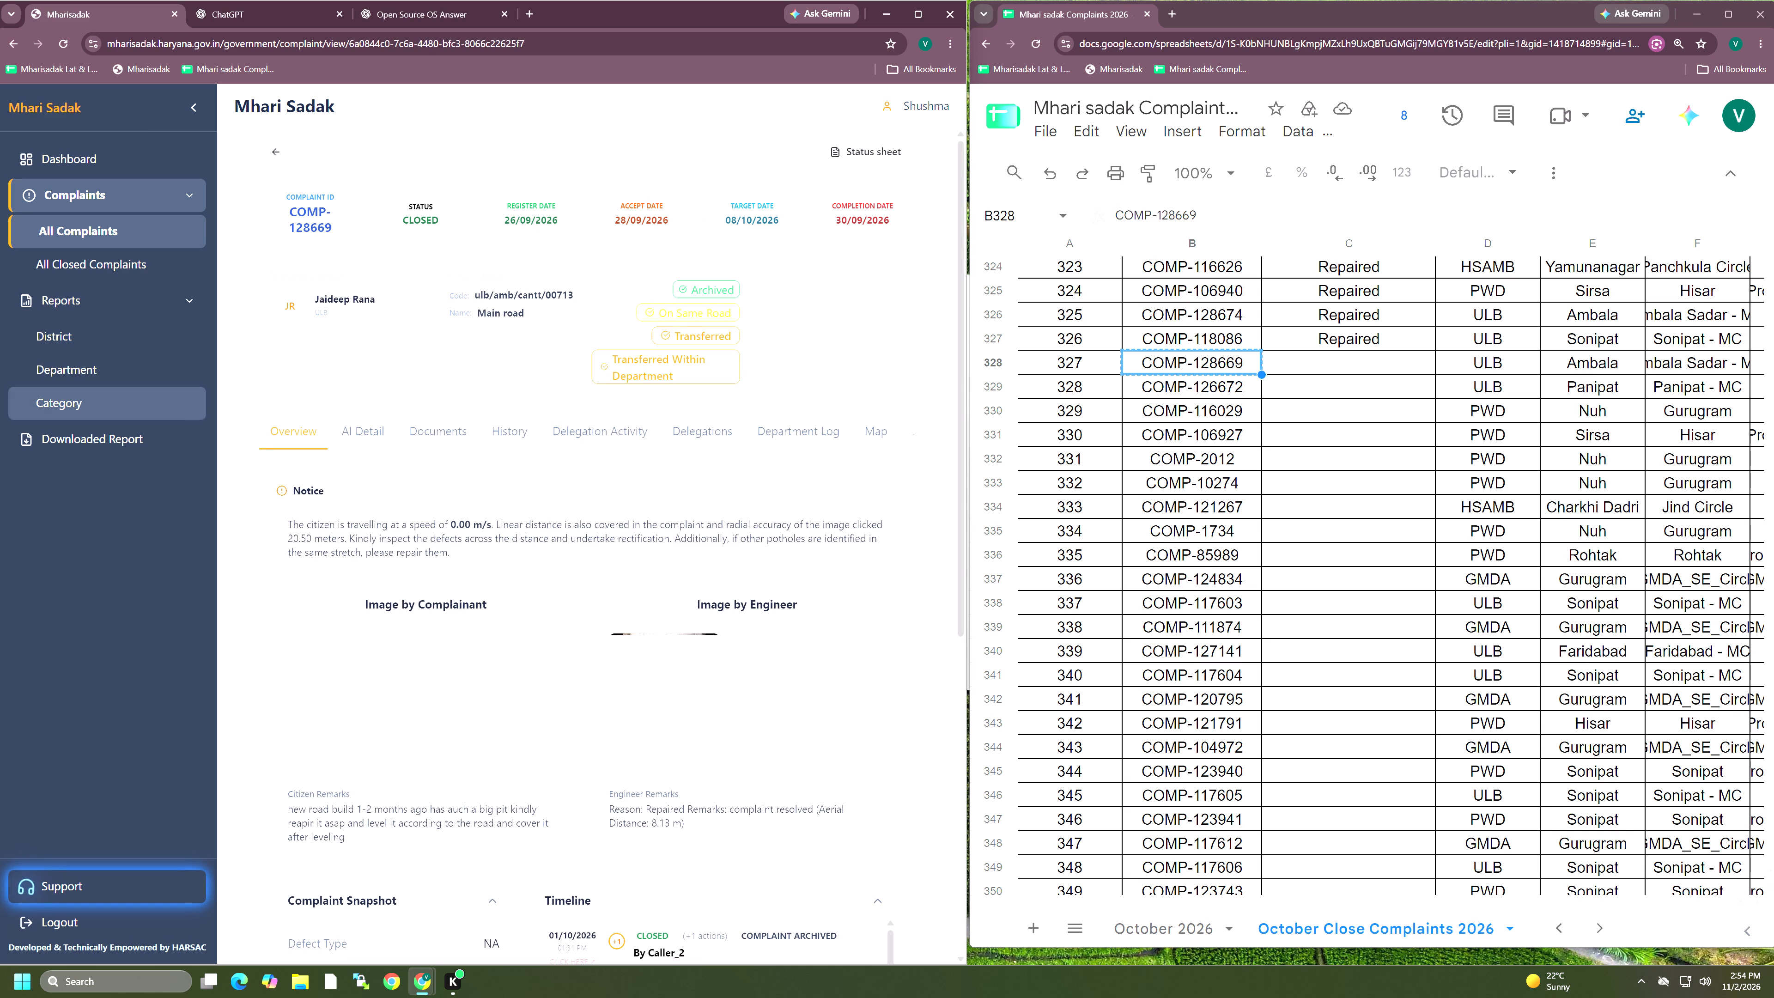
{"action": "left_click", "coordinate": [1313, 363]}
{"action": "key", "text": "ctrl+d"}
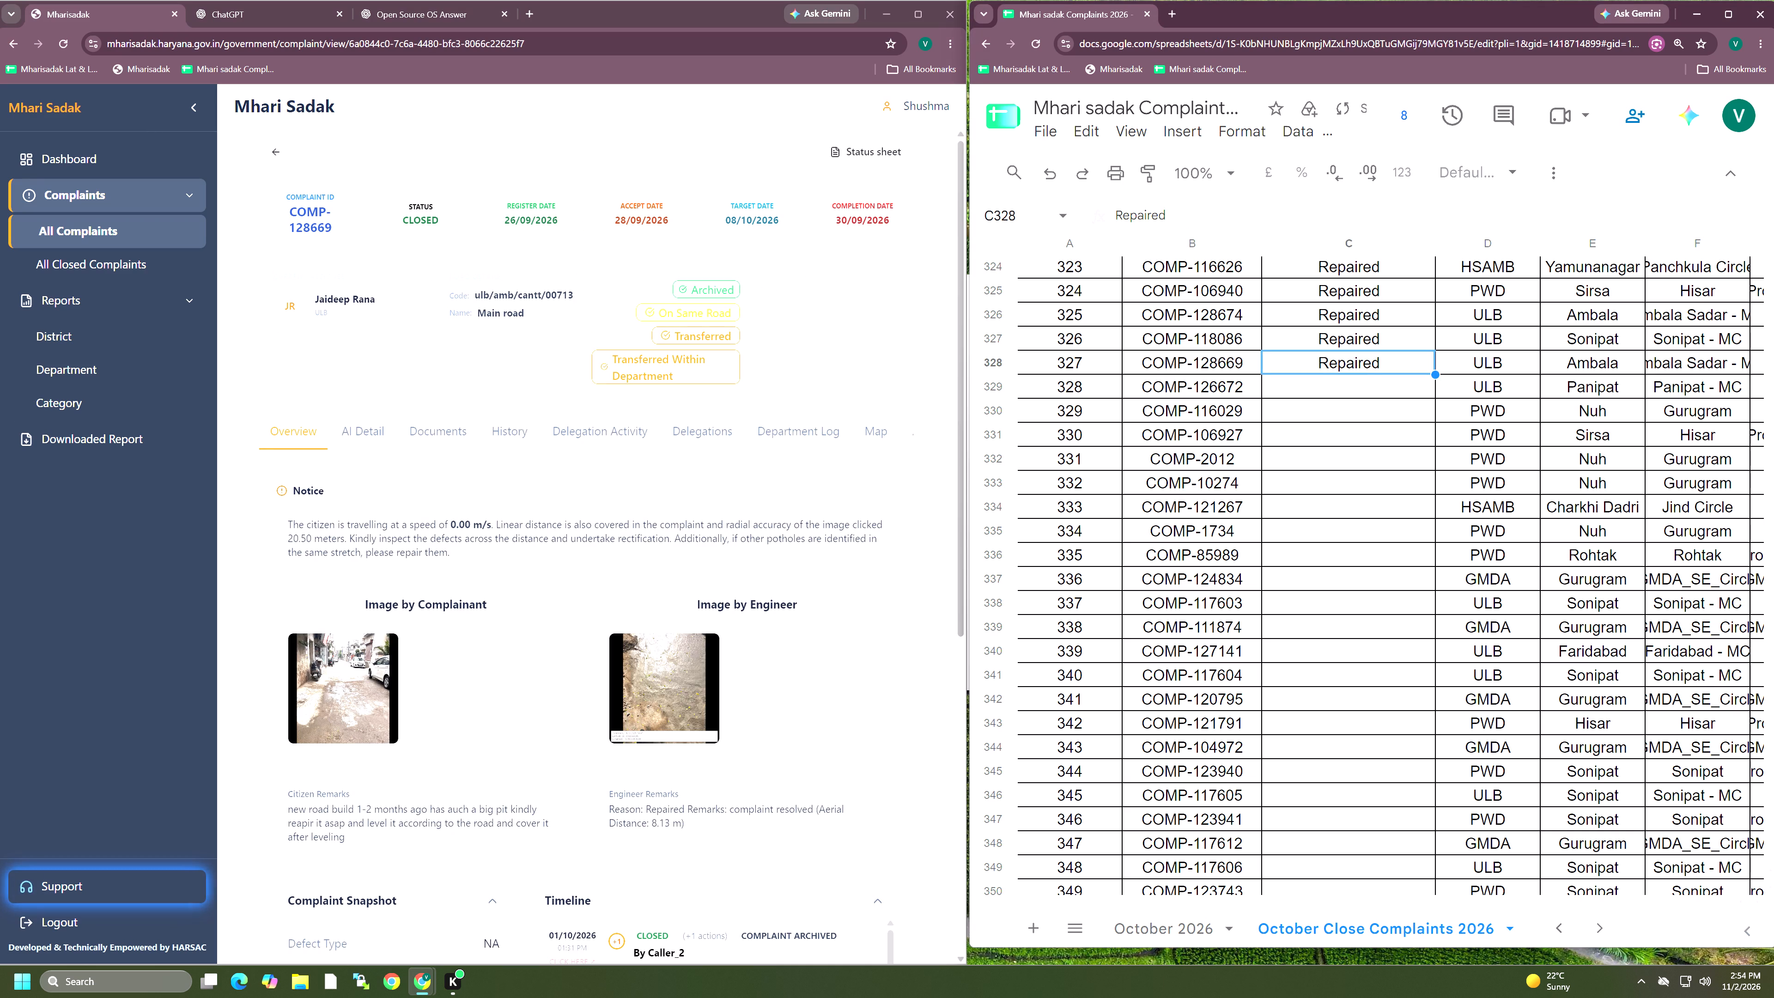
Look up COMP-126672 in the portal, read its engineer remark, and fill Repaired into its column C cell.
{"action": "left_click", "coordinate": [1217, 390]}
{"action": "key", "text": "ctrl+c"}
{"action": "left_click", "coordinate": [272, 148]}
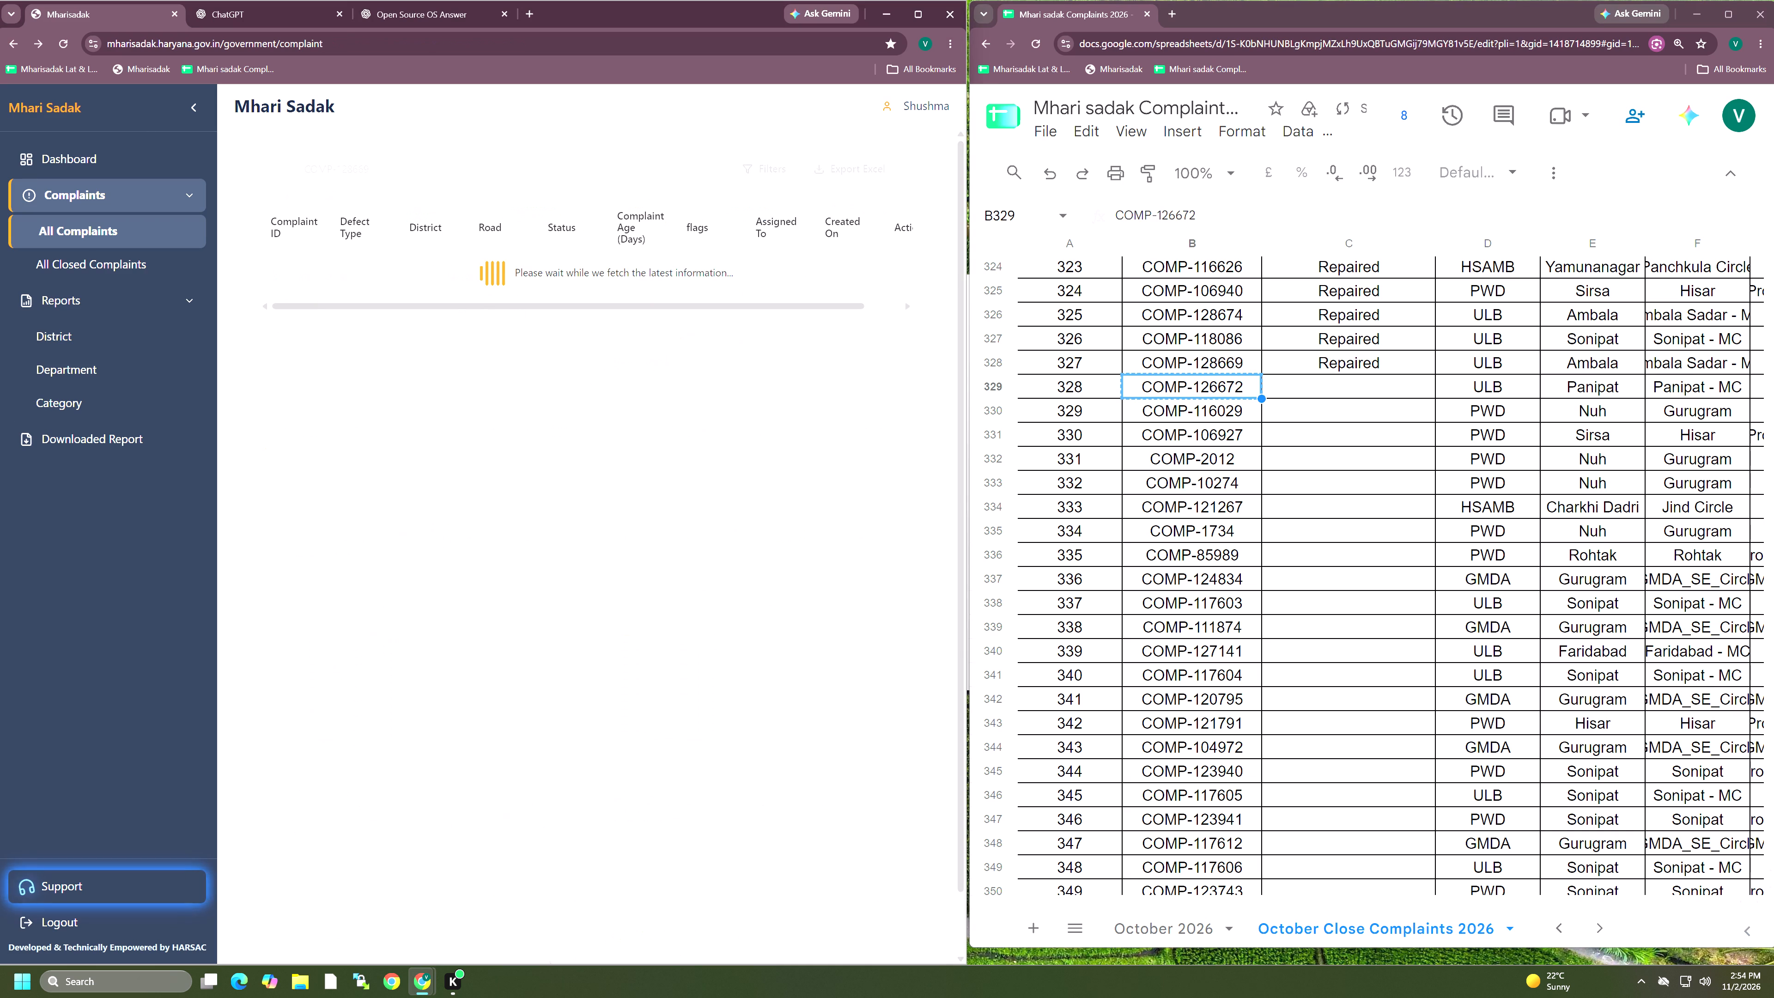
{"action": "left_click_drag", "start_coordinate": [377, 170], "coordinate": [280, 191]}
{"action": "key", "text": "ctrl+v"}
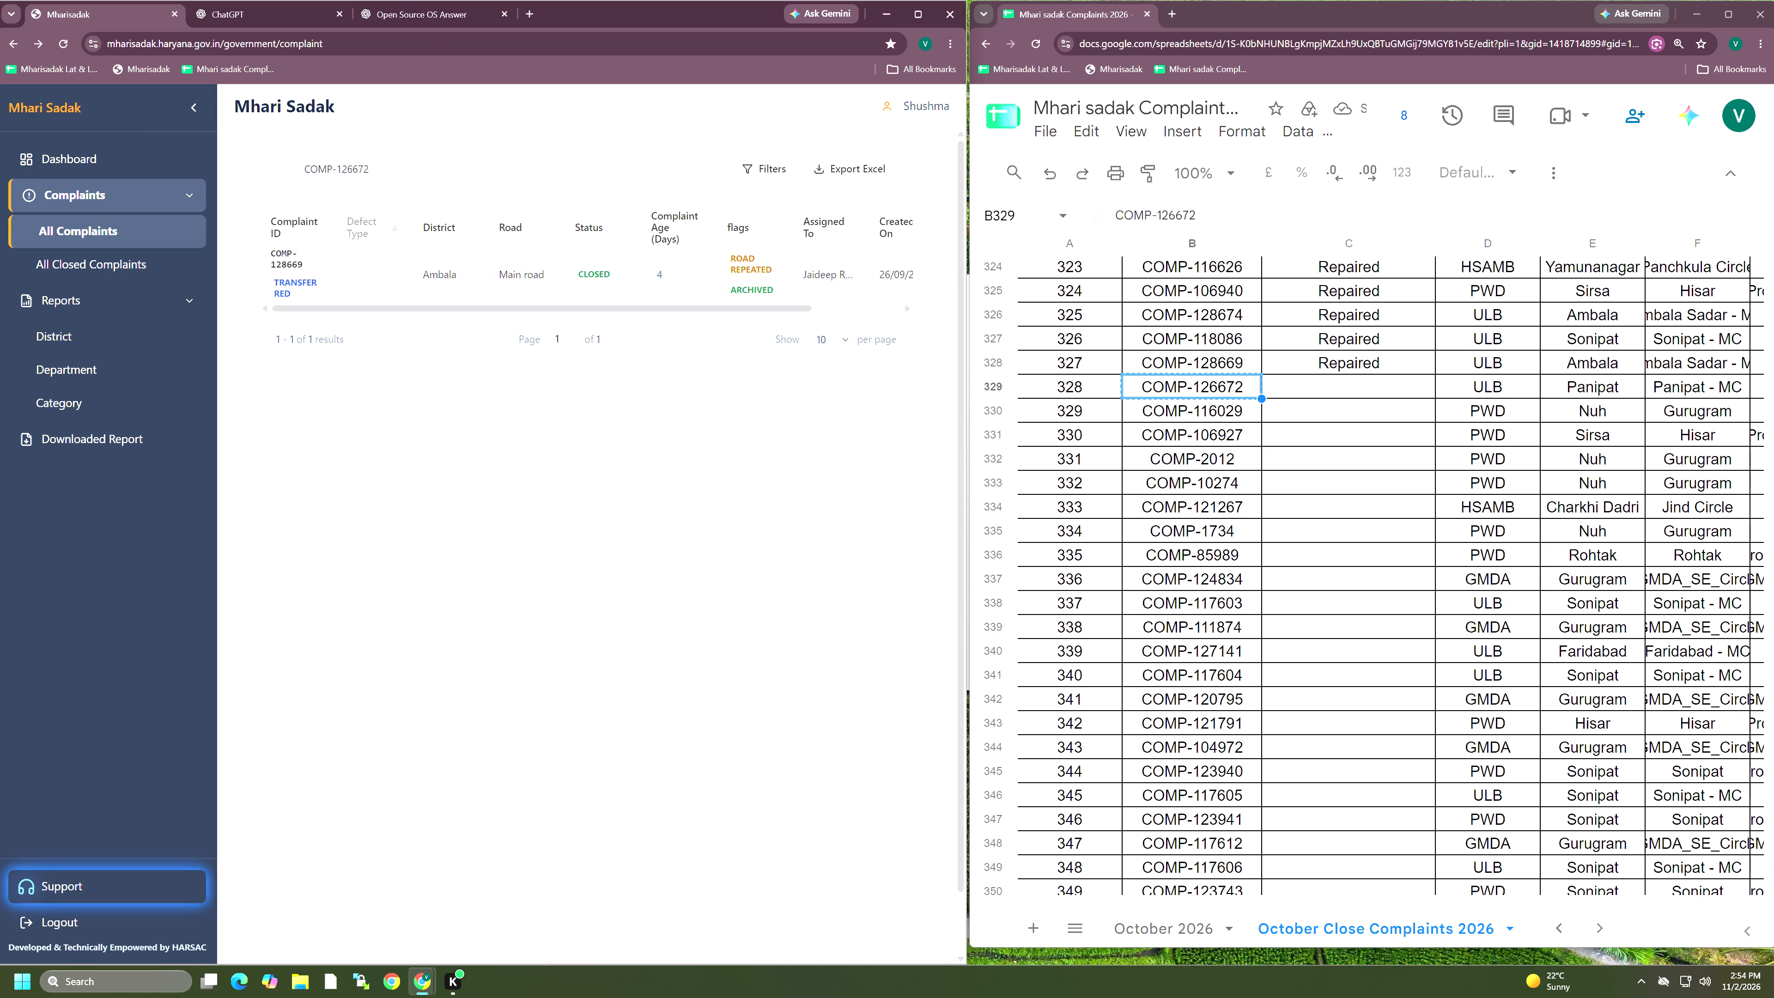
{"action": "left_click", "coordinate": [473, 271]}
{"action": "left_click_drag", "start_coordinate": [409, 390], "coordinate": [409, 518]}
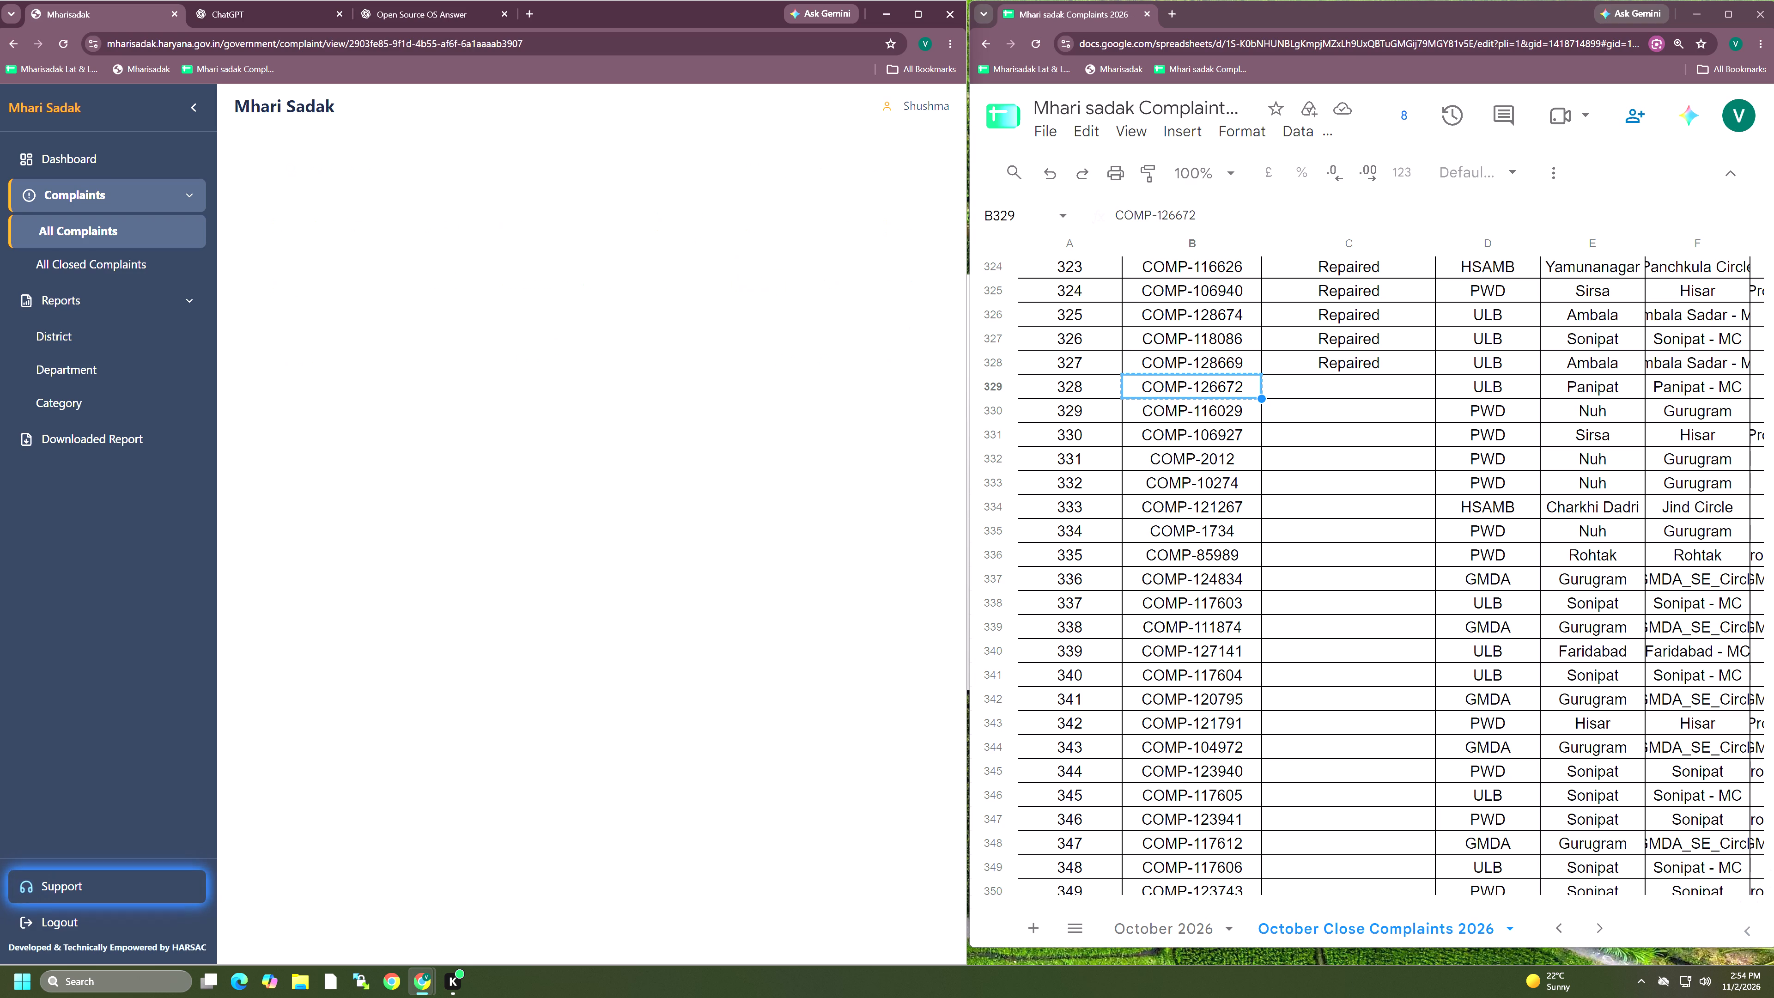
{"action": "left_click", "coordinate": [1324, 387]}
{"action": "key", "text": "ctrl+d"}
{"action": "left_click", "coordinate": [1221, 420]}
{"action": "key", "text": "ctrl+c"}
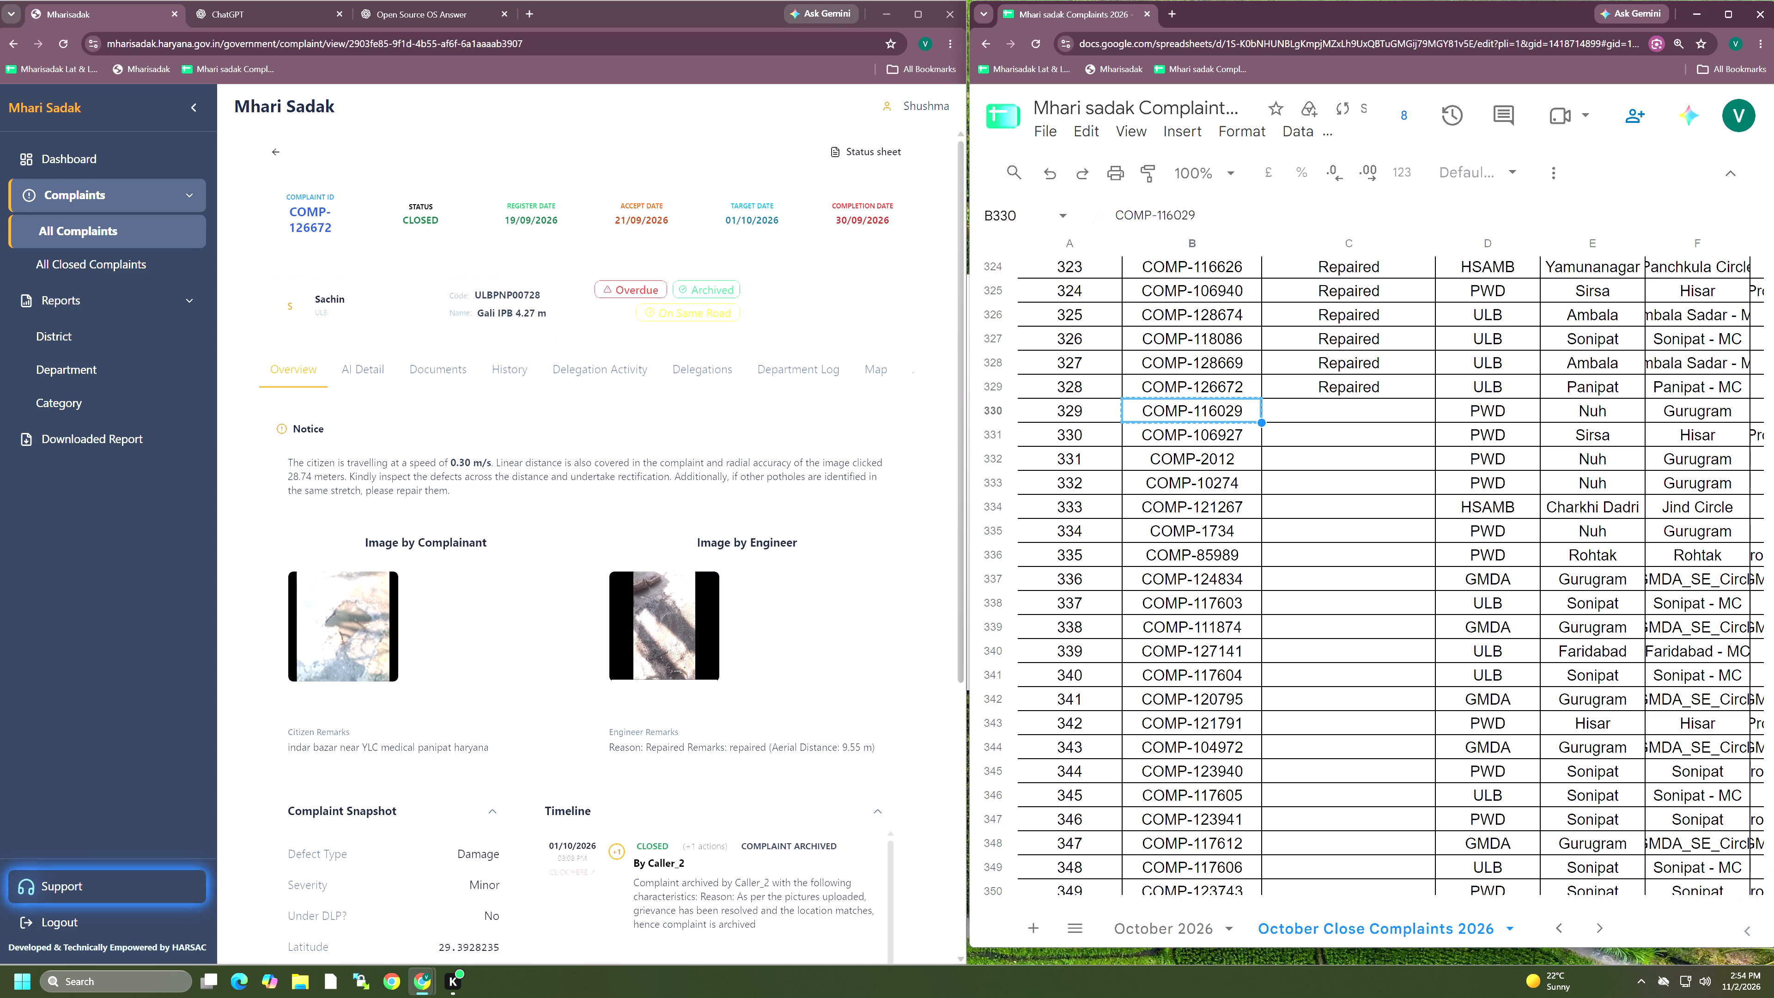
{"action": "left_click", "coordinate": [275, 153]}
{"action": "left_click_drag", "start_coordinate": [373, 176], "coordinate": [284, 195]}
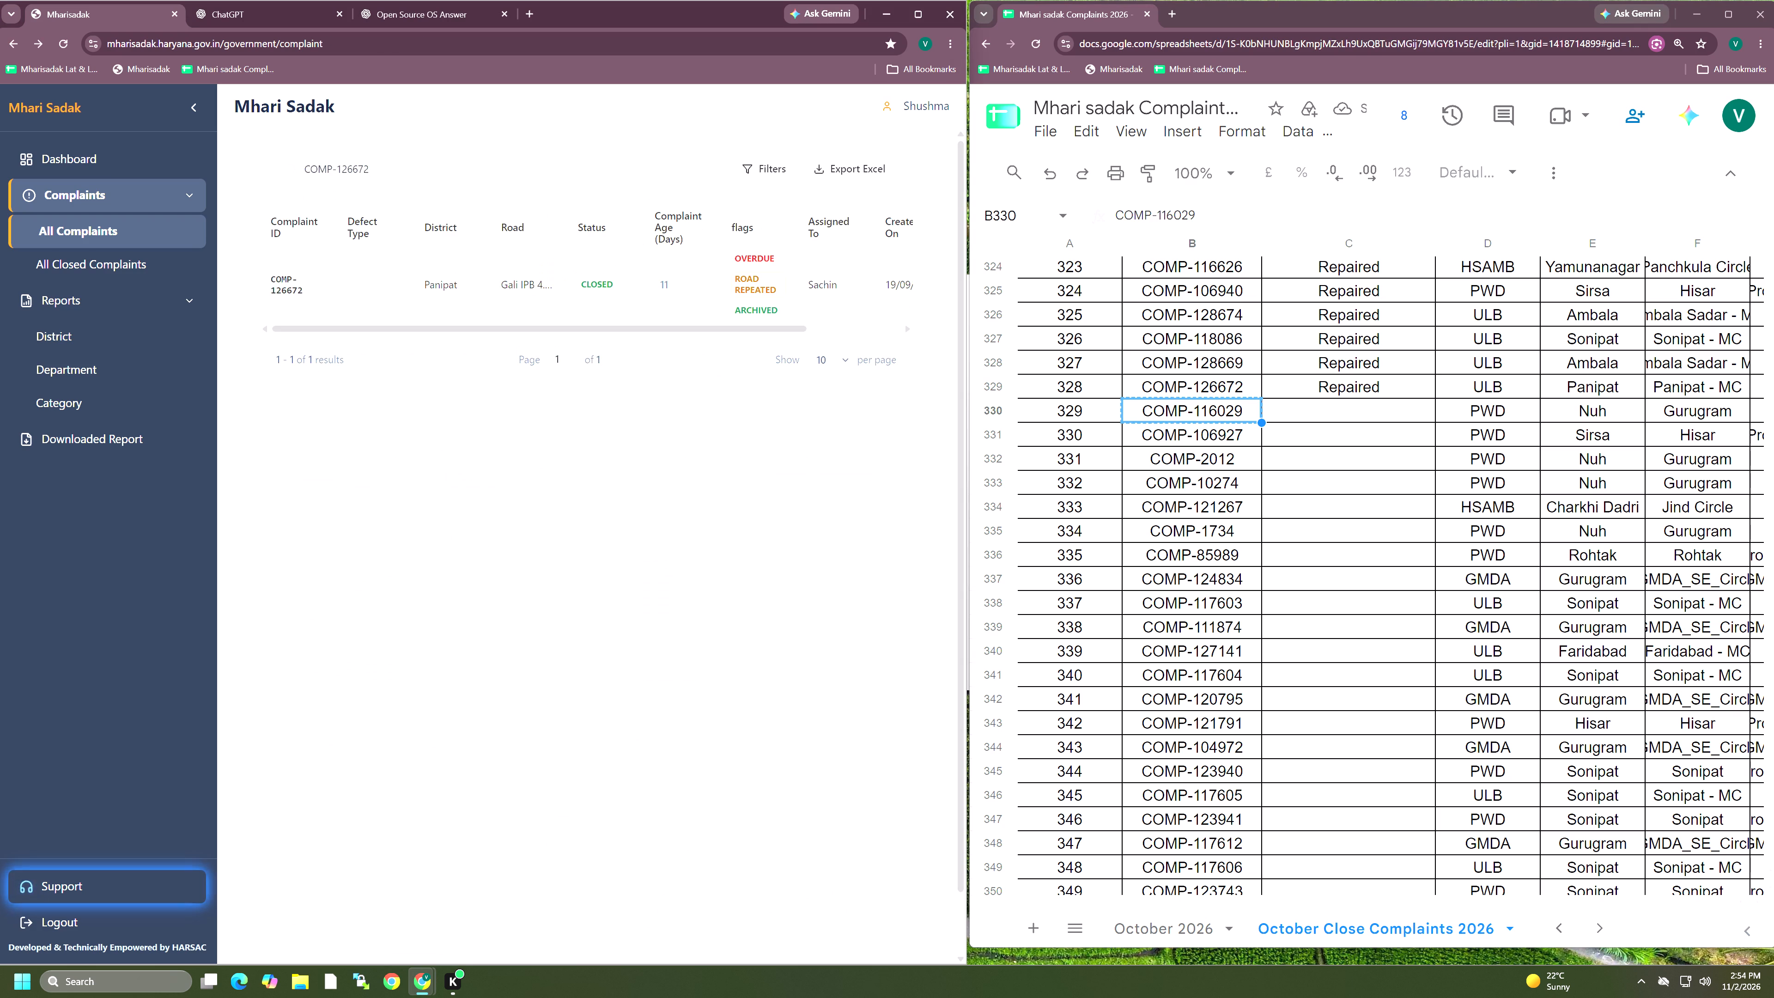
{"action": "left_click_drag", "start_coordinate": [284, 195], "coordinate": [284, 195]}
{"action": "key", "text": "ctrl+v"}
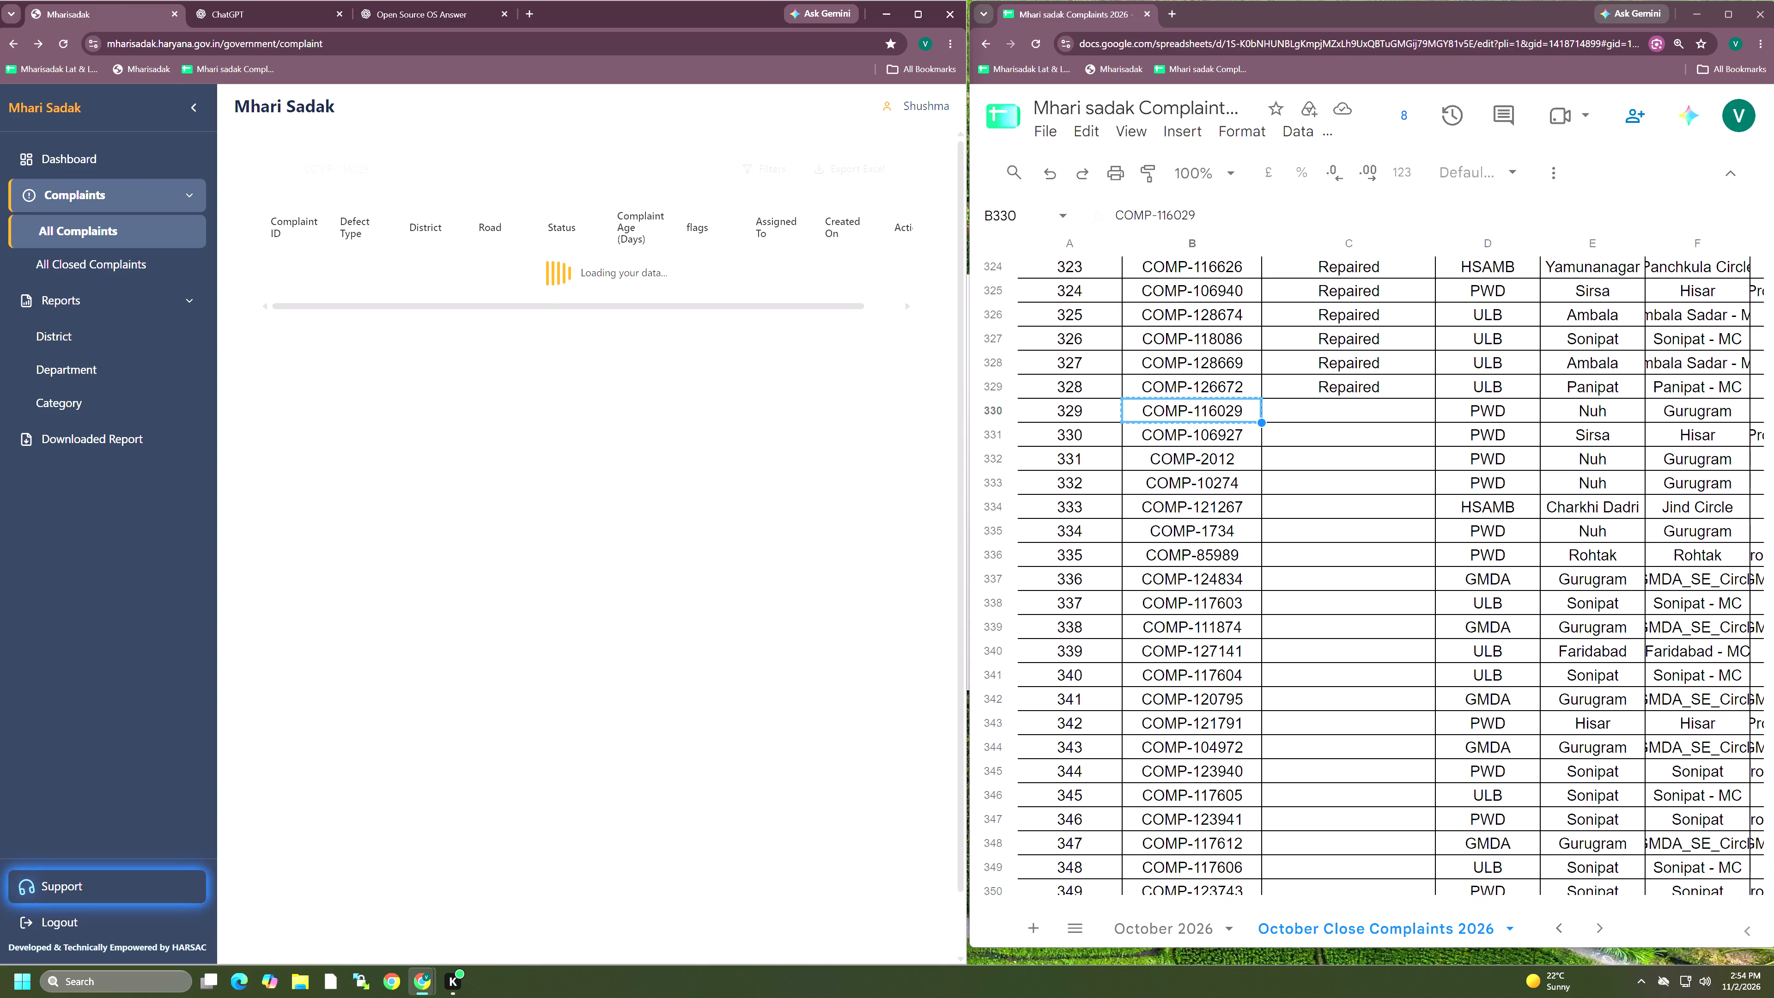
{"action": "left_click", "coordinate": [465, 278]}
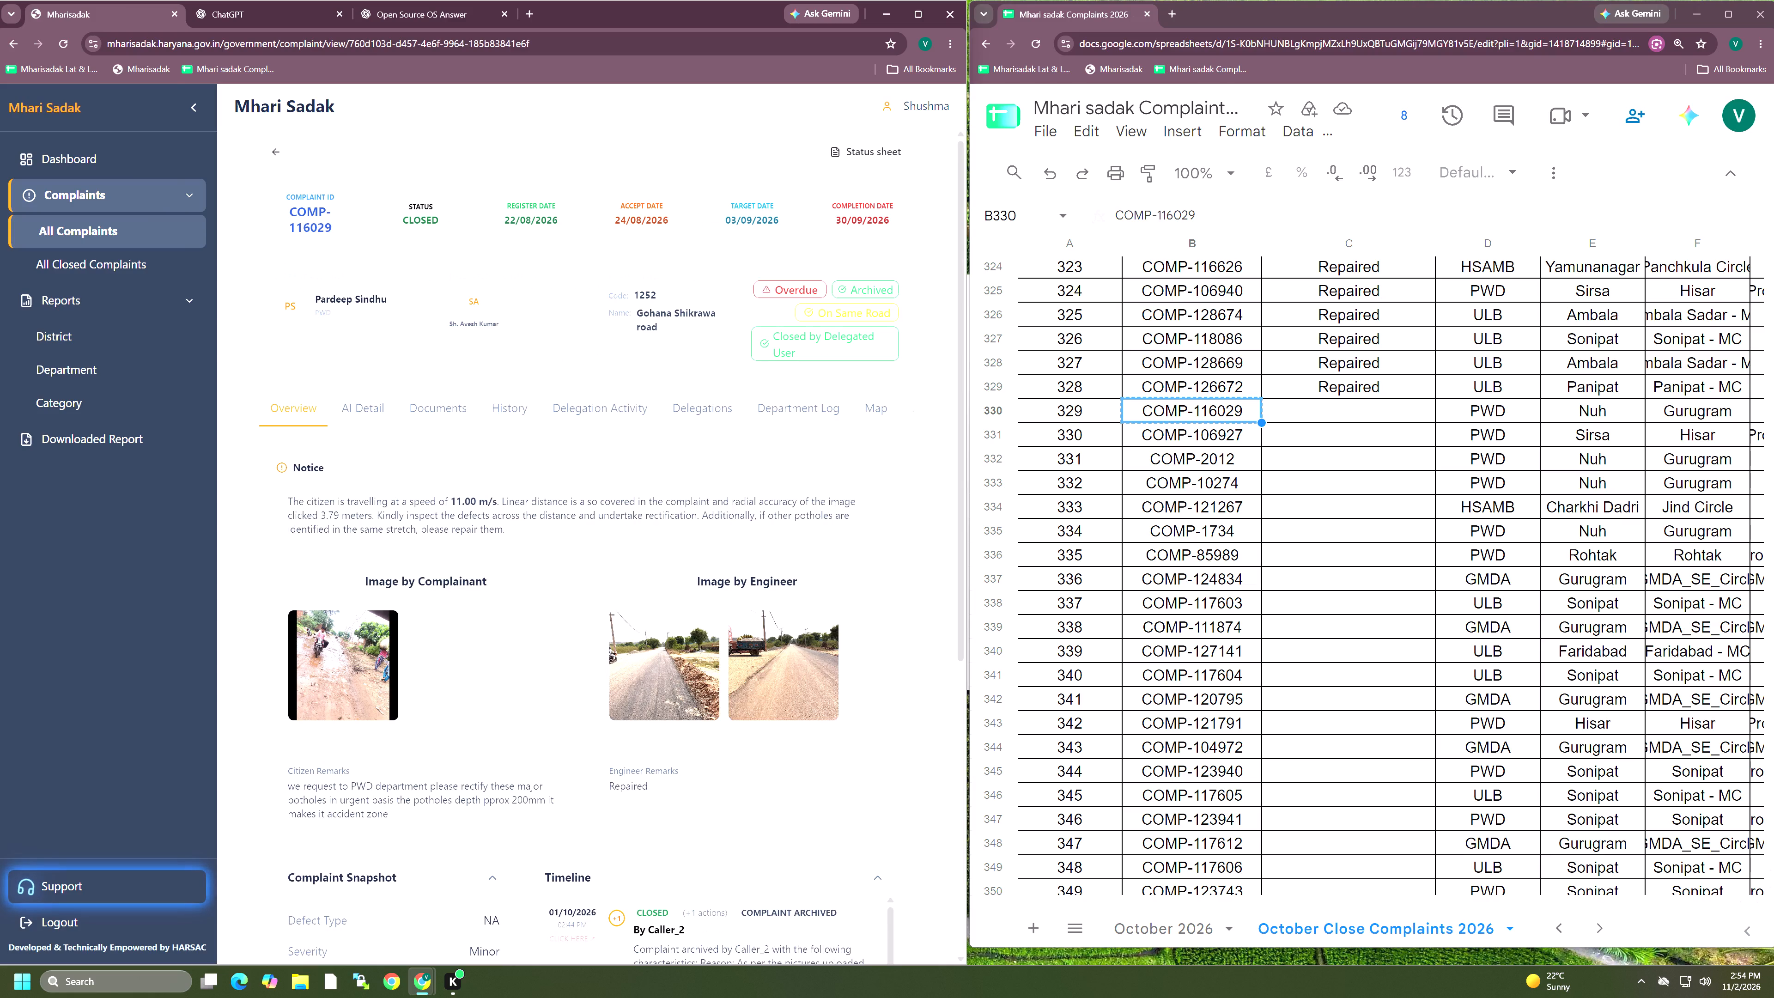
{"action": "left_click", "coordinate": [1348, 413]}
{"action": "key", "text": "ctrl+d"}
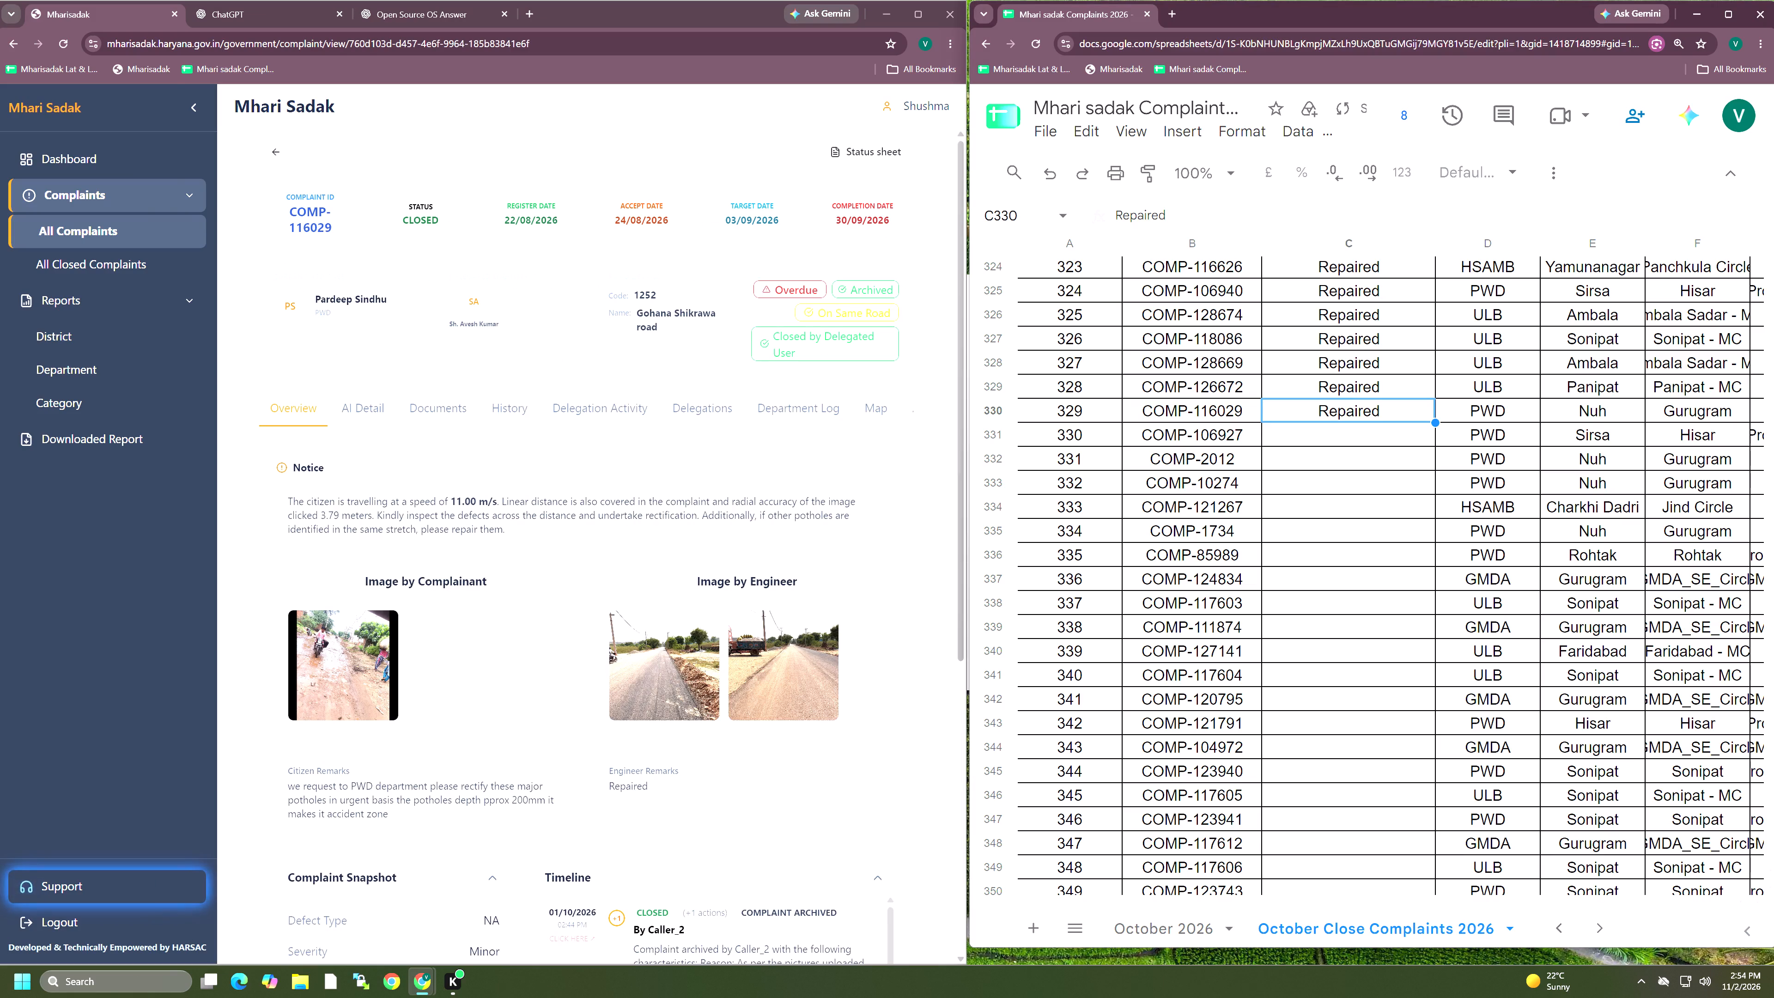
{"action": "left_click", "coordinate": [1236, 440]}
{"action": "key", "text": "ctrl+c"}
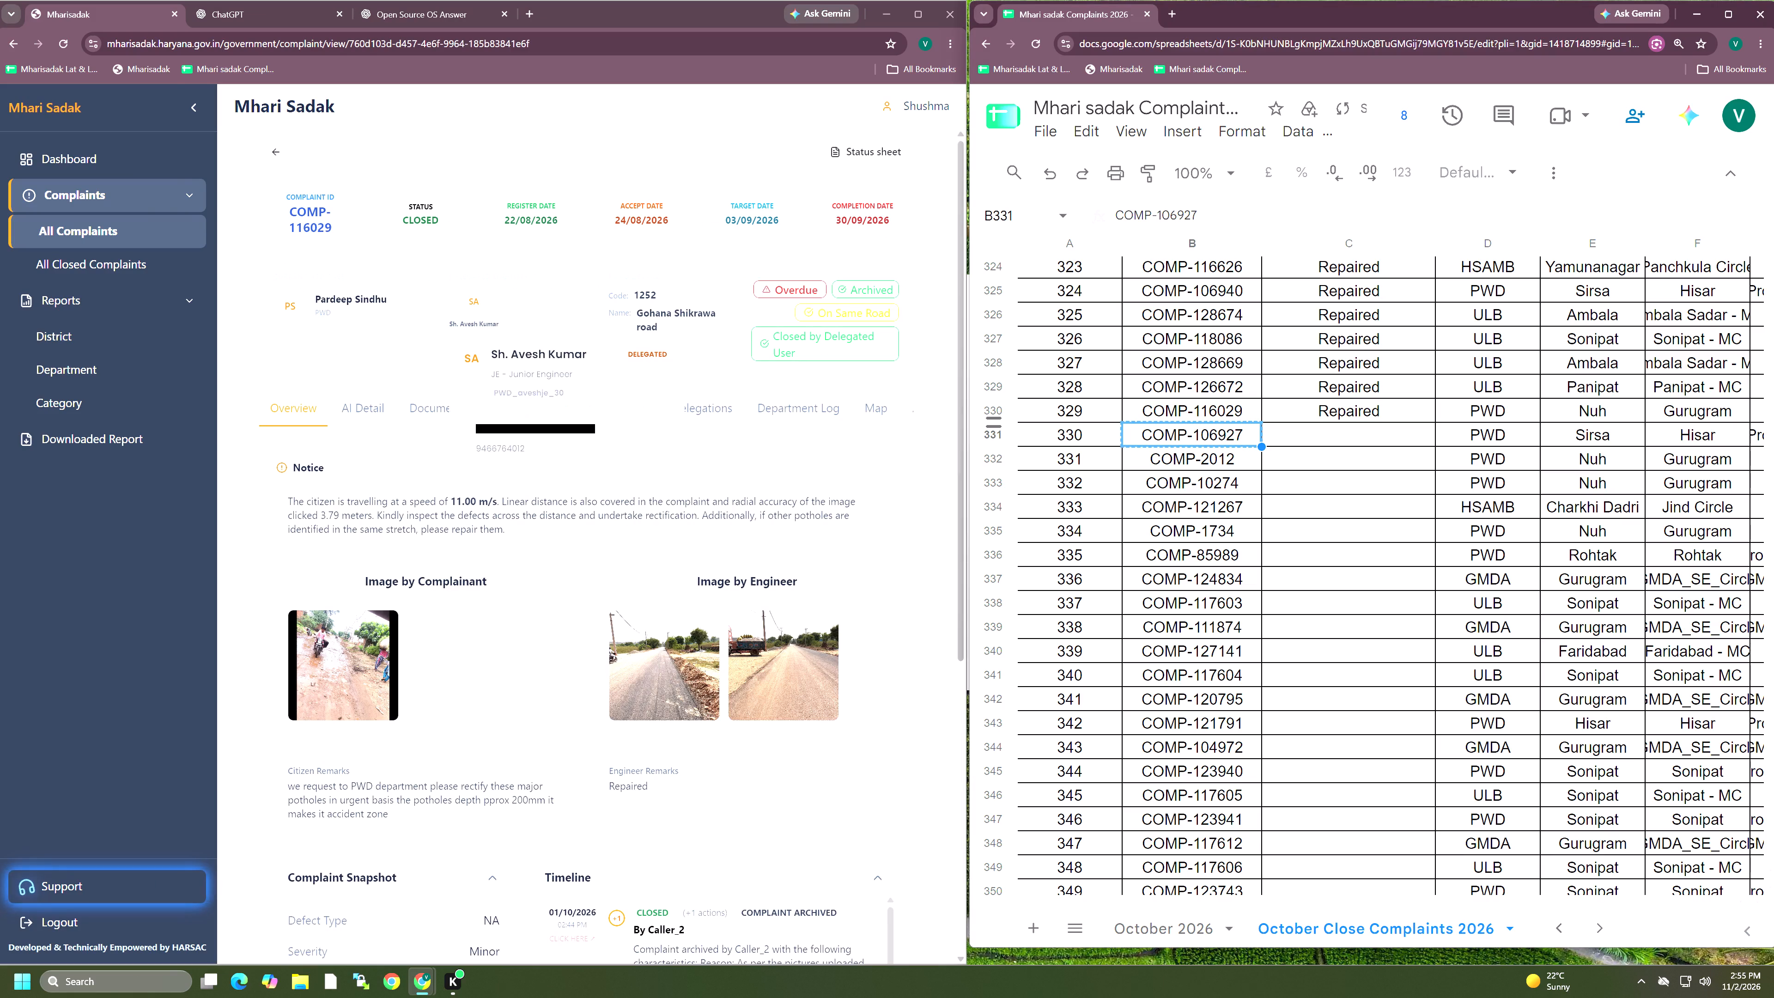
{"action": "left_click", "coordinate": [281, 150]}
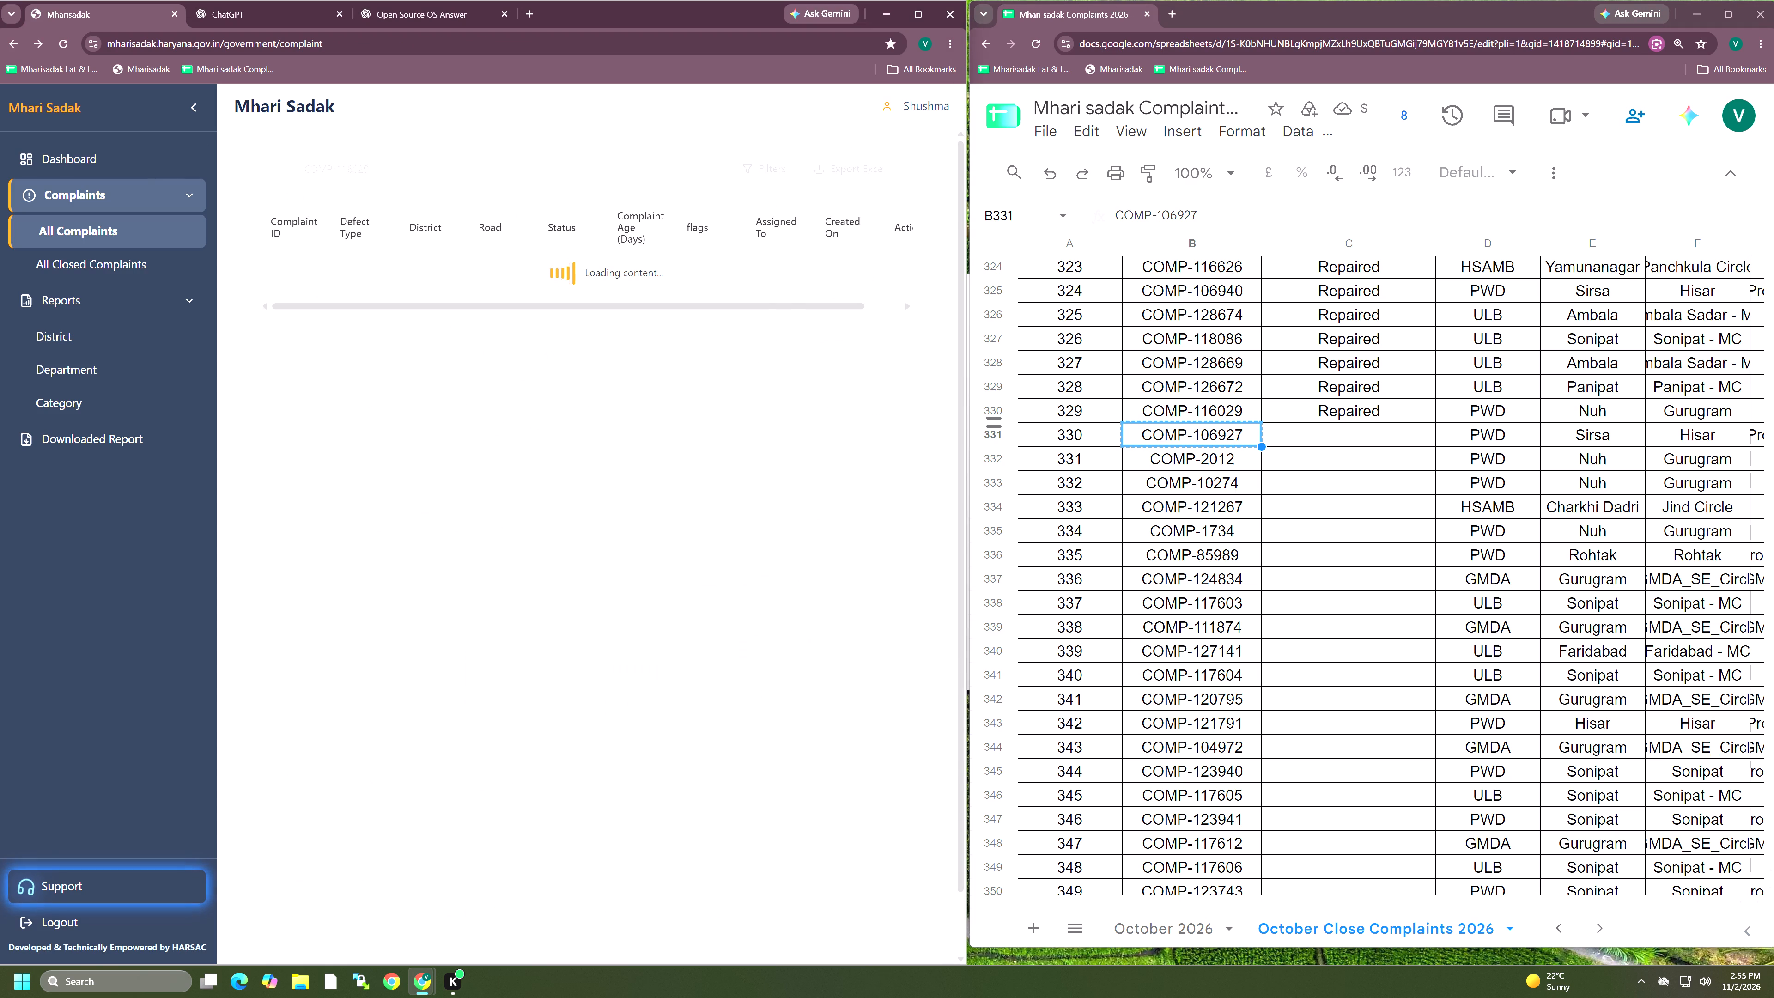
{"action": "left_click_drag", "start_coordinate": [375, 165], "coordinate": [233, 229]}
{"action": "key", "text": "ctrl+v"}
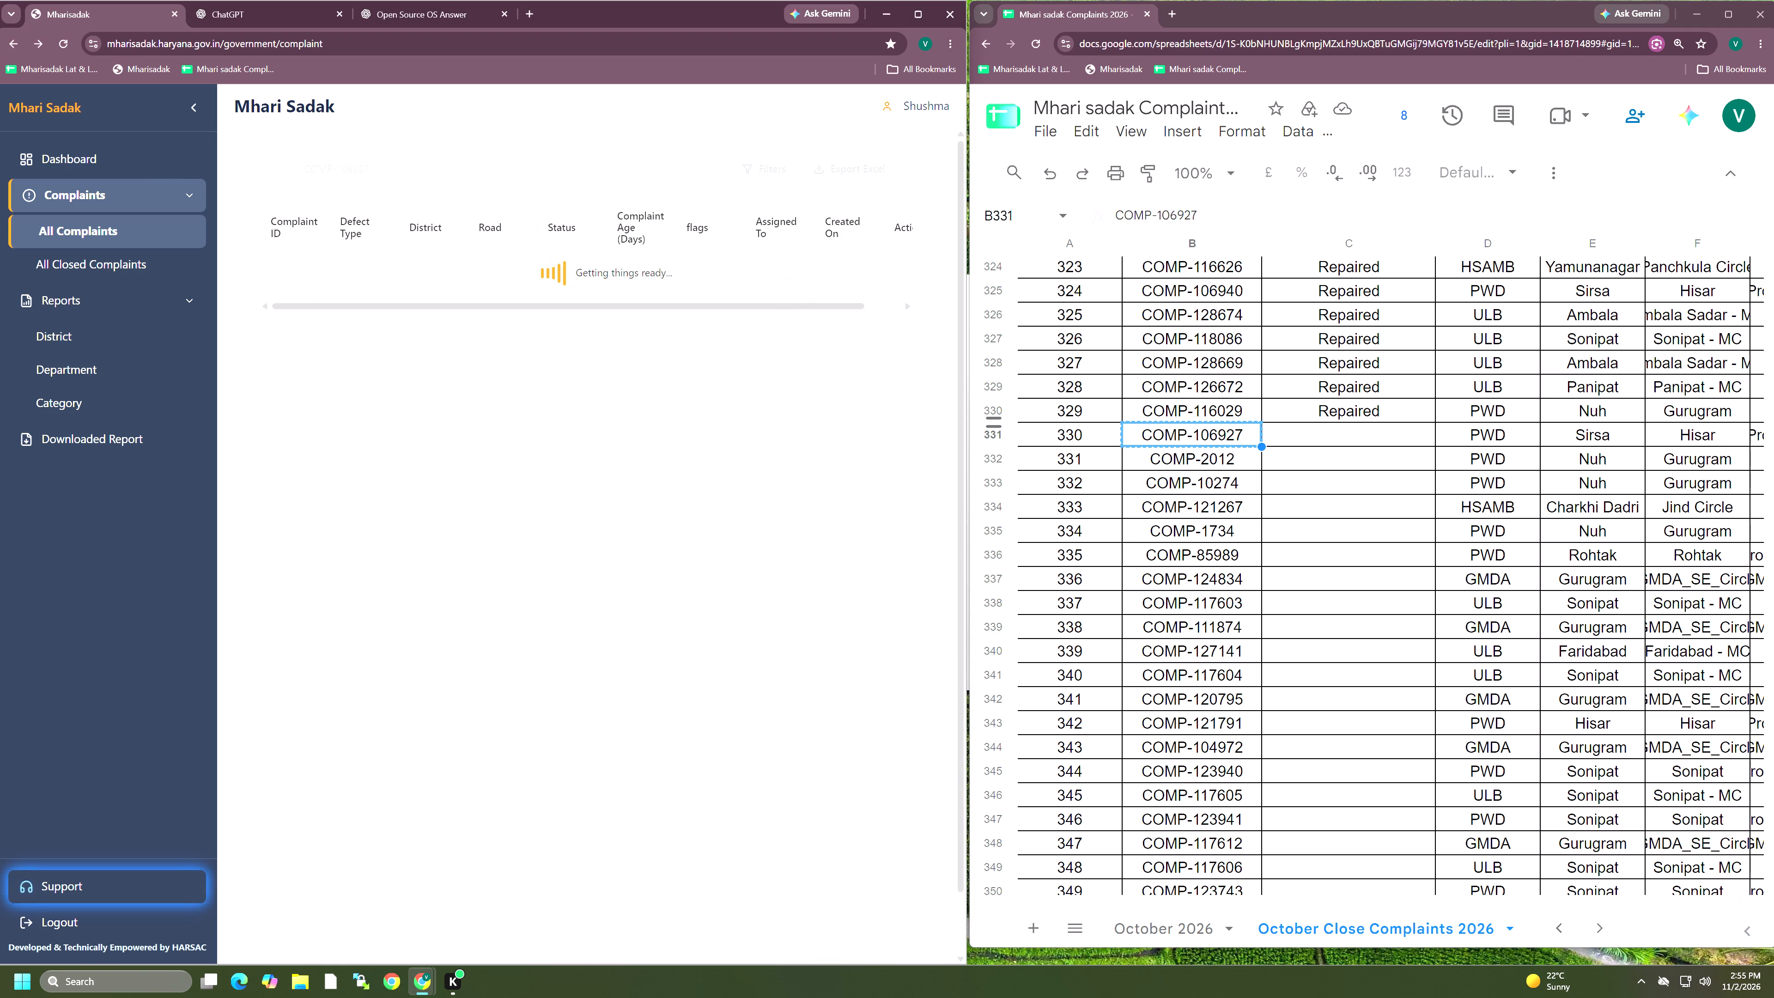
{"action": "left_click", "coordinate": [504, 280]}
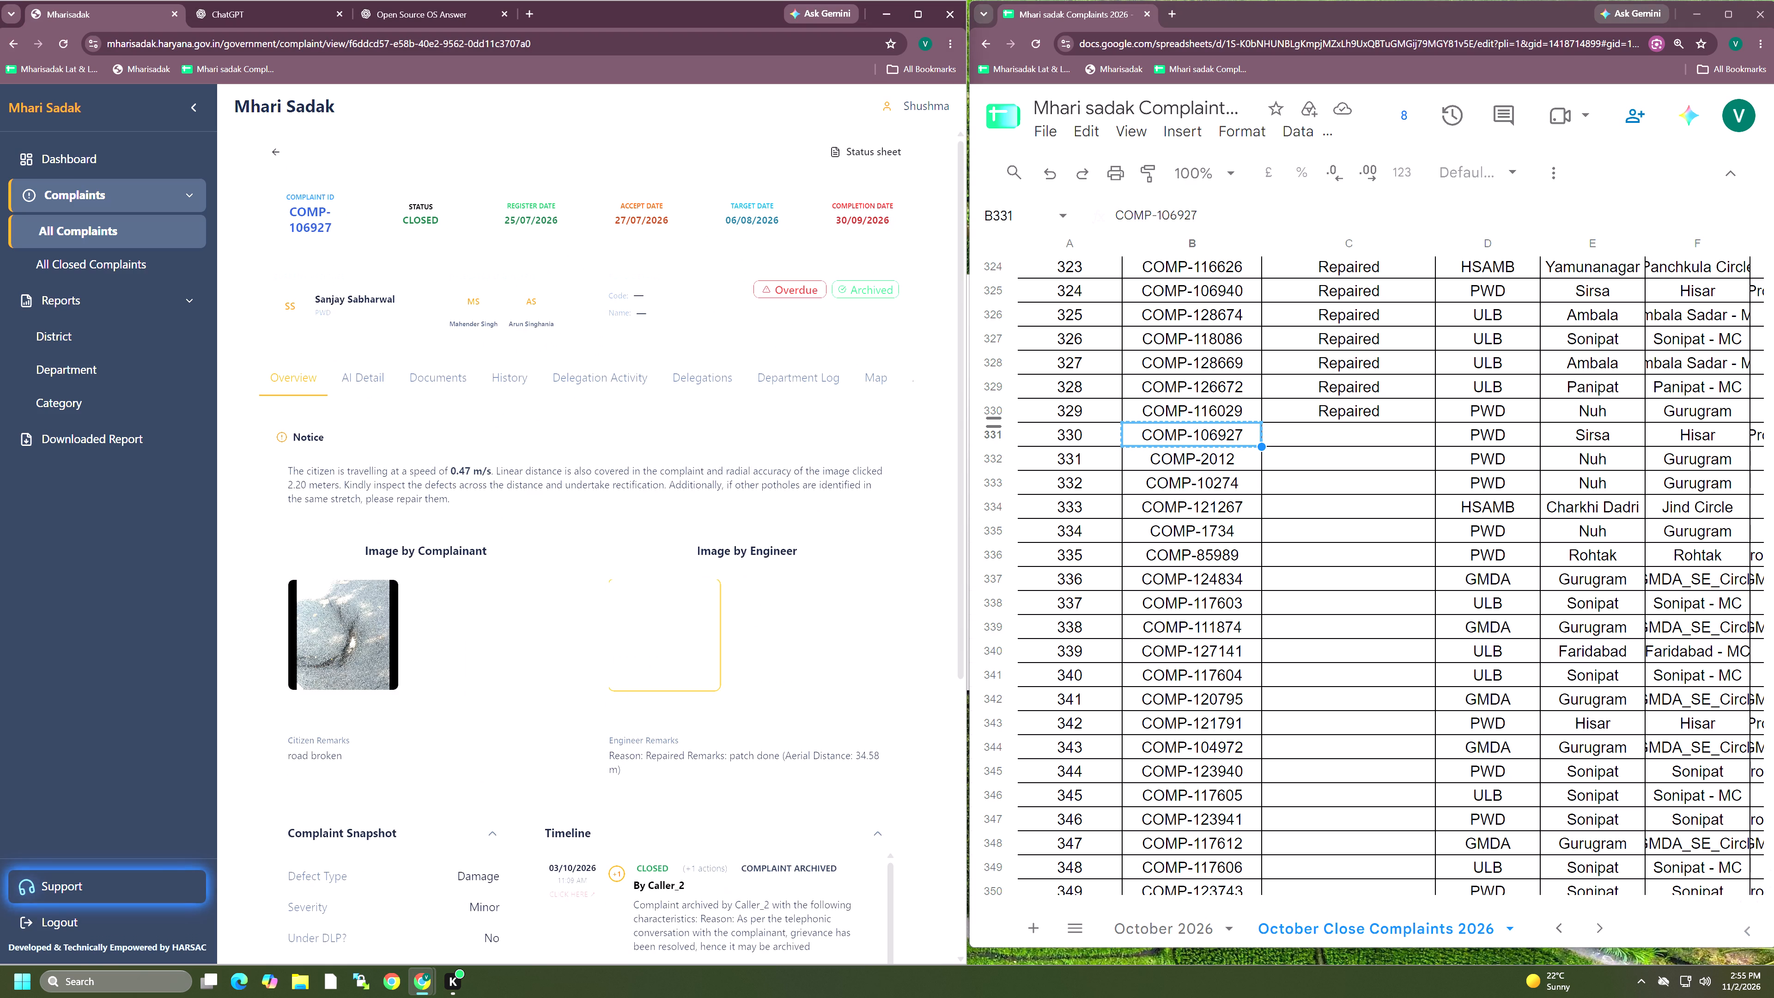
{"action": "left_click", "coordinate": [1337, 432]}
{"action": "key", "text": "ctrl+d"}
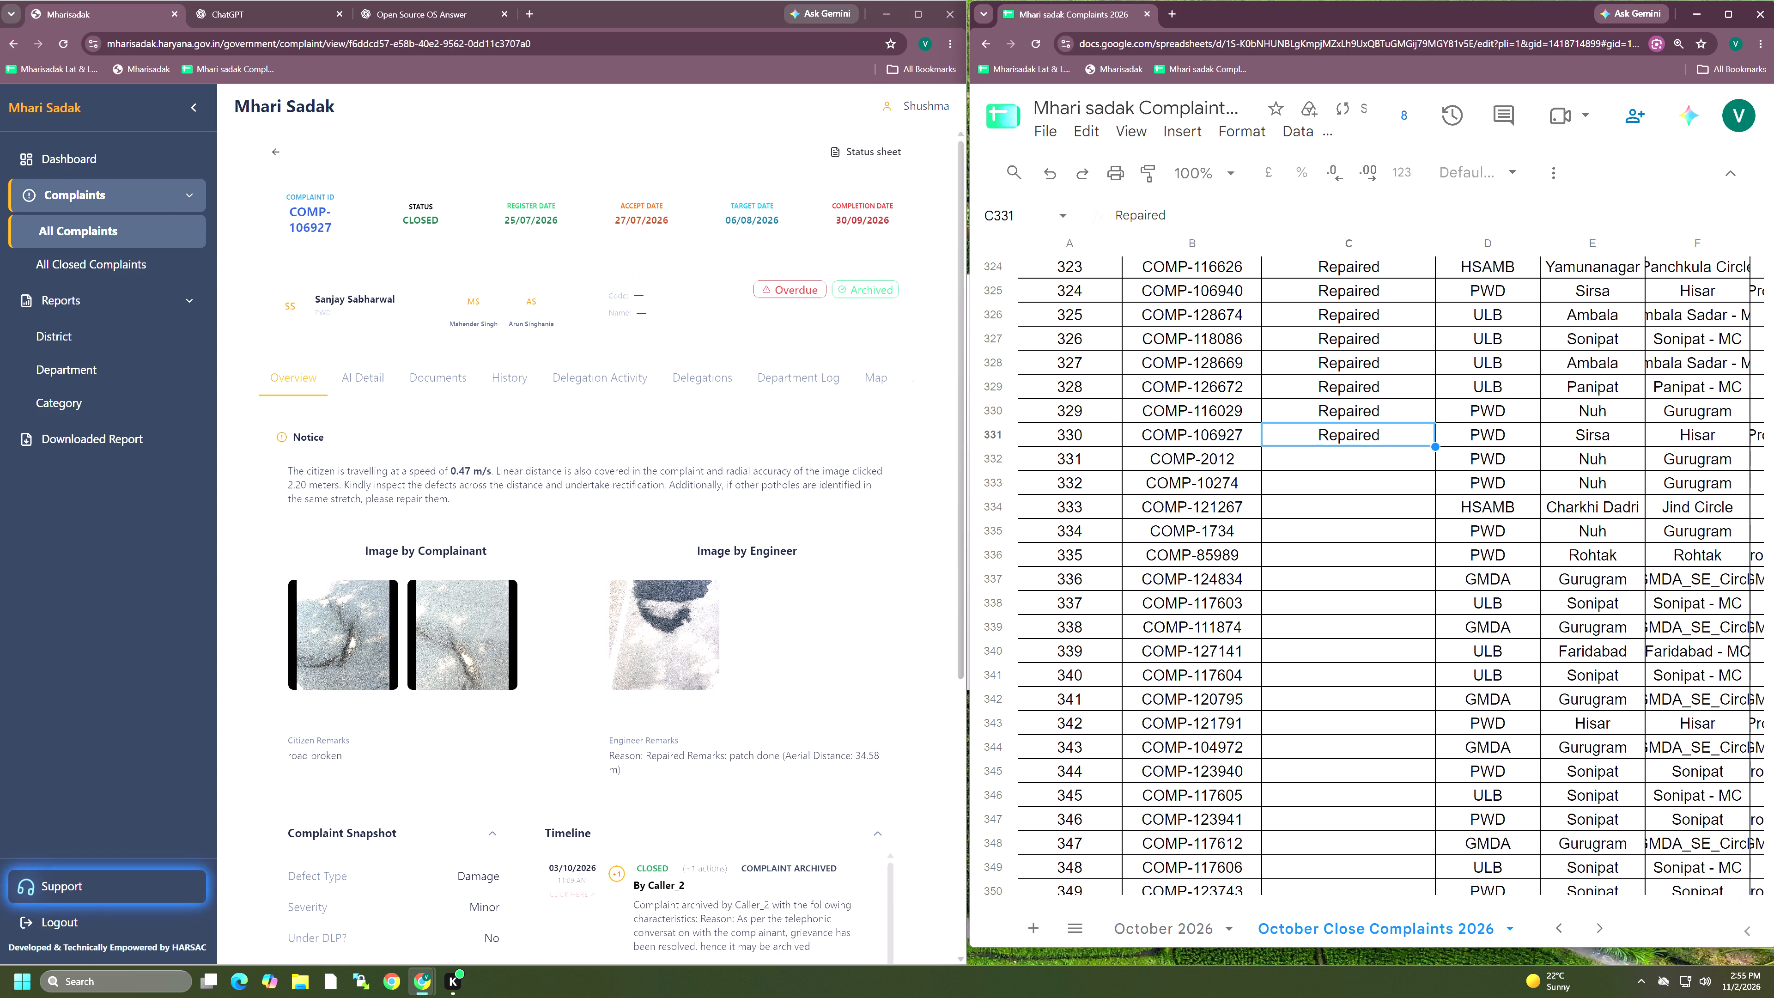
Look up COMP-2012 in the portal, opening the exact ID match, and fill Repaired into its column C cell.
{"action": "left_click", "coordinate": [1209, 463]}
{"action": "key", "text": "ctrl+c"}
{"action": "left_click", "coordinate": [267, 148]}
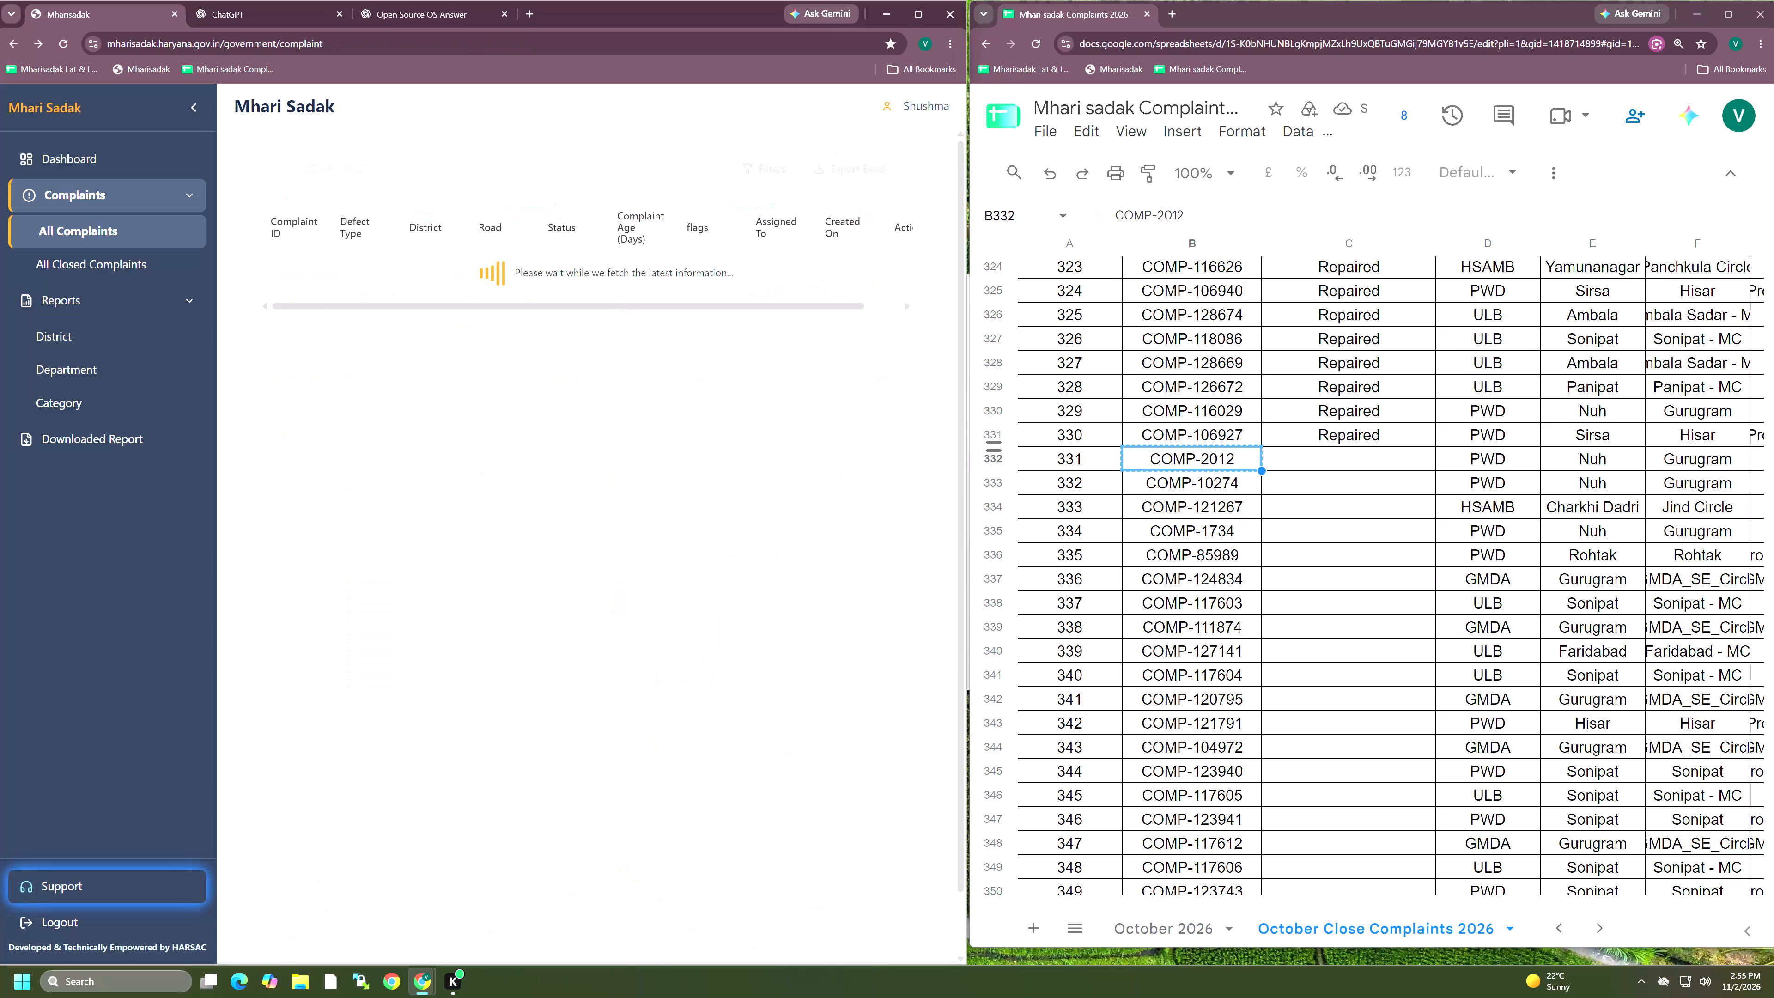
{"action": "left_click_drag", "start_coordinate": [383, 169], "coordinate": [258, 209]}
{"action": "key", "text": "ctrl+v"}
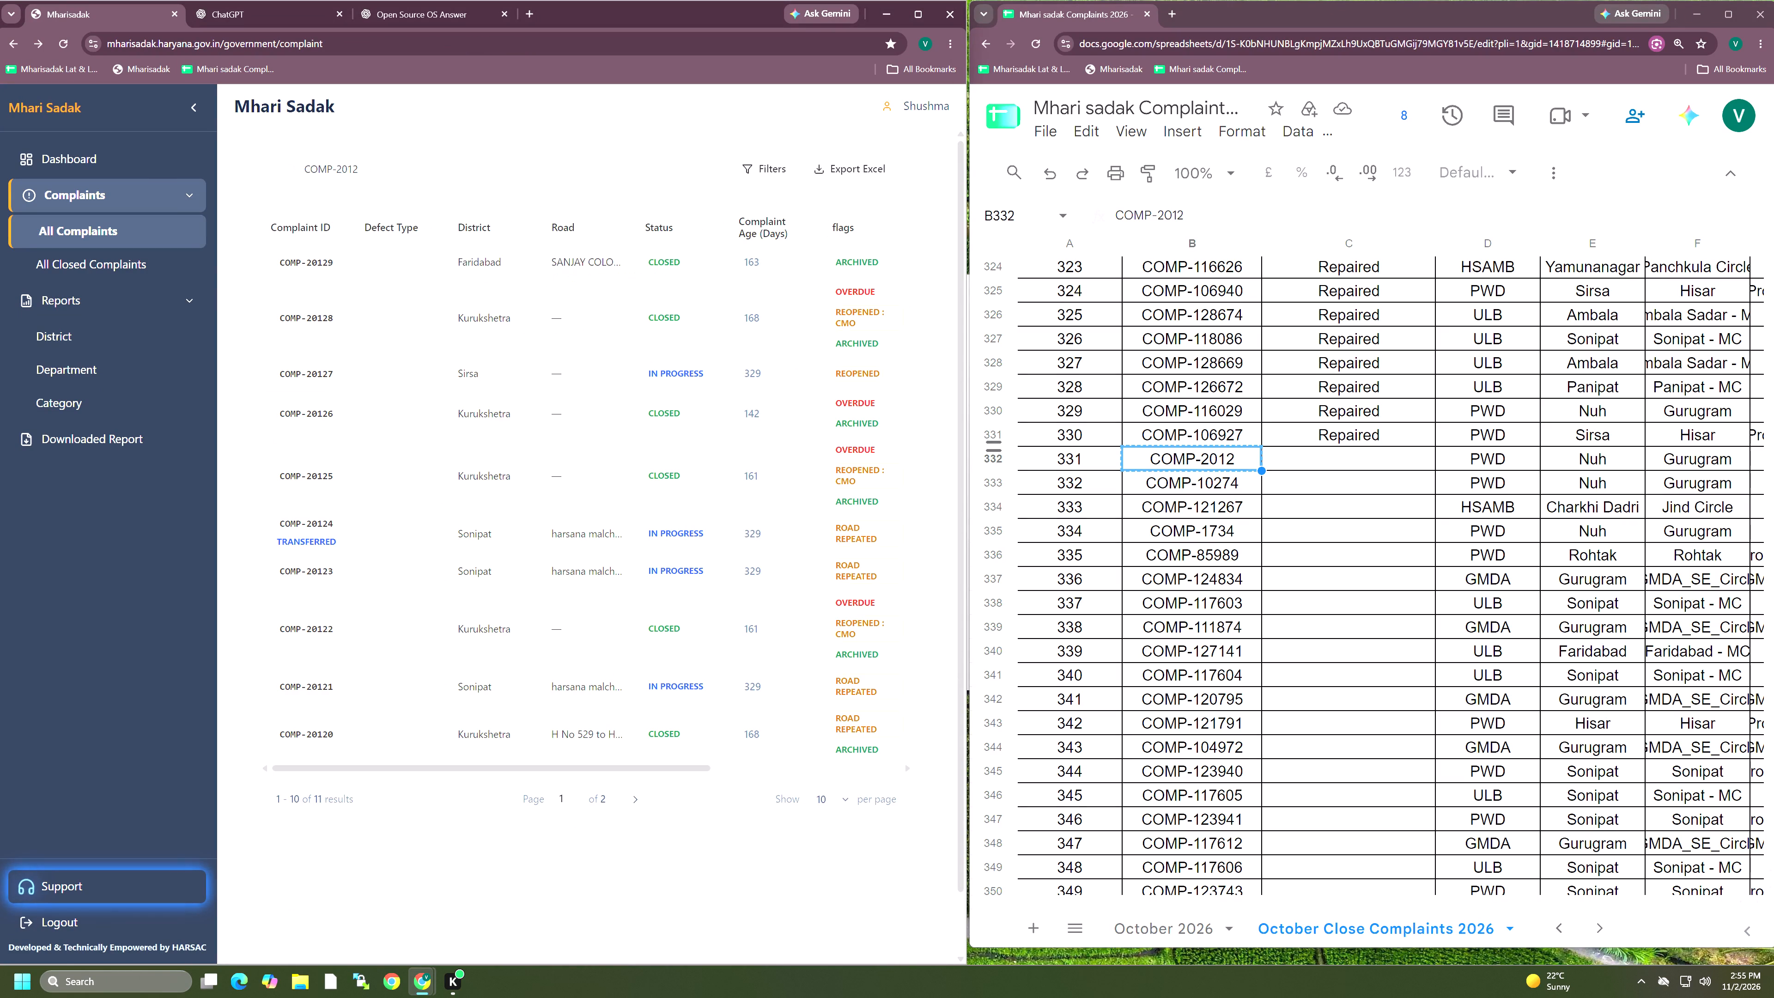
{"action": "left_click", "coordinate": [644, 804]}
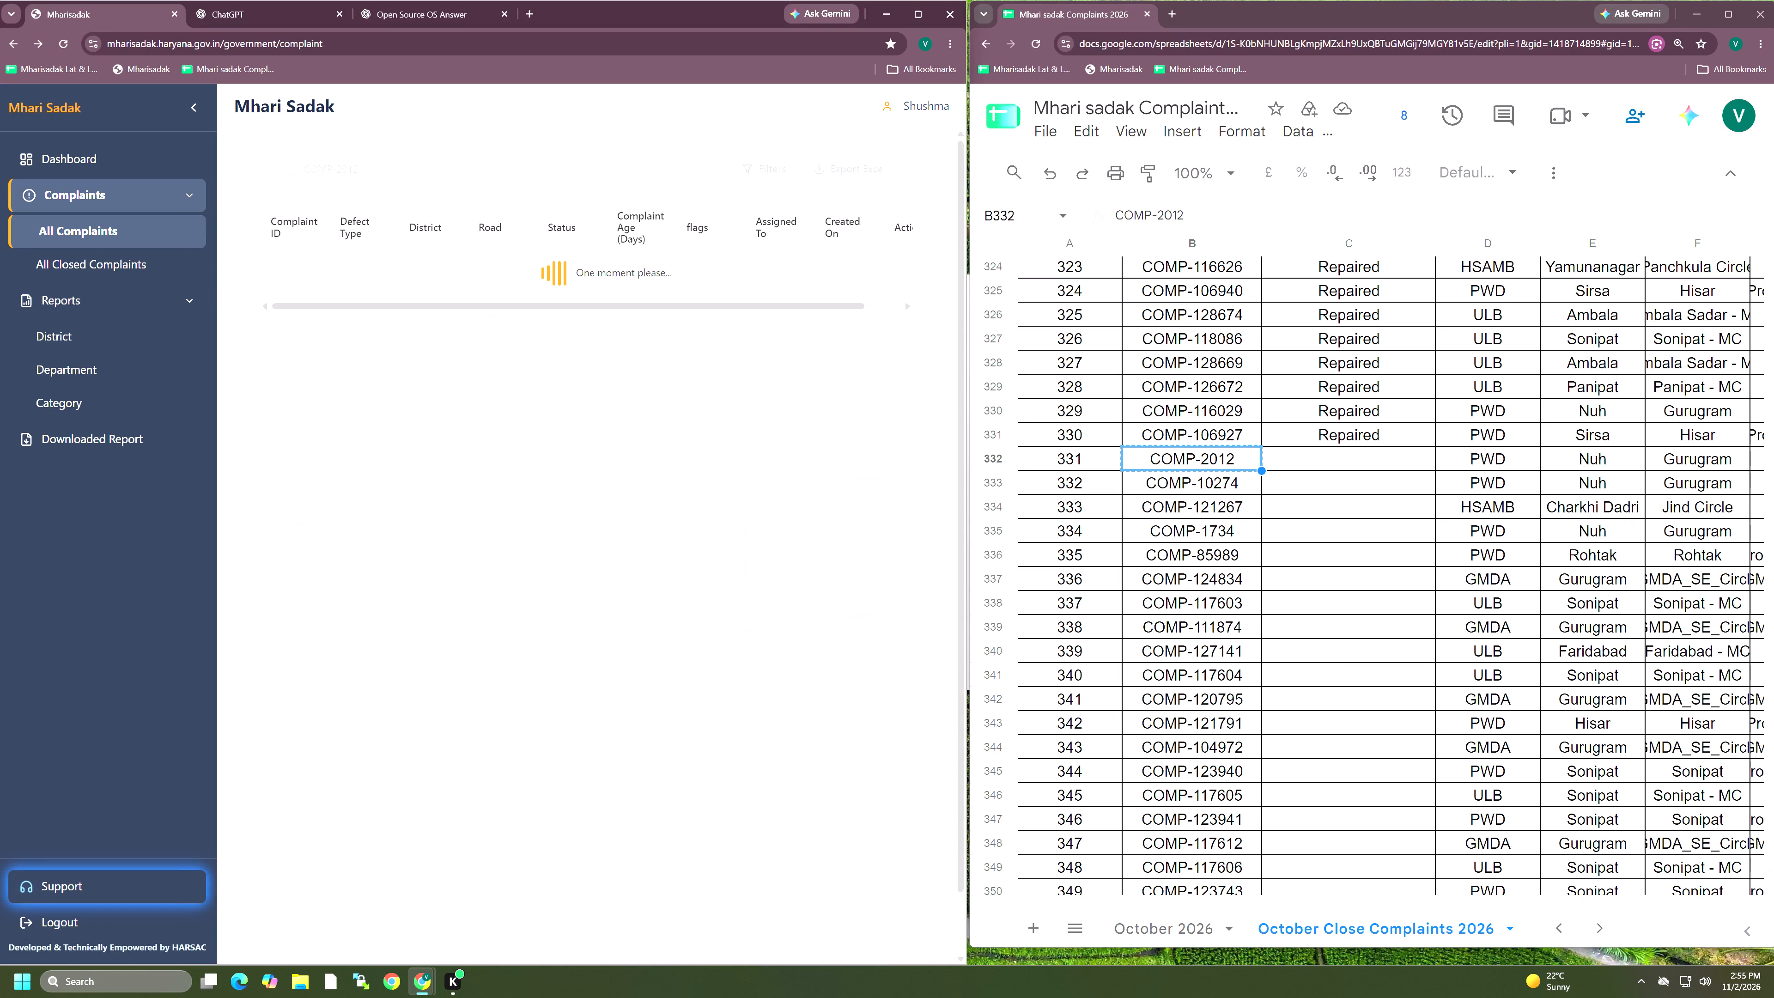
{"action": "left_click", "coordinate": [586, 300]}
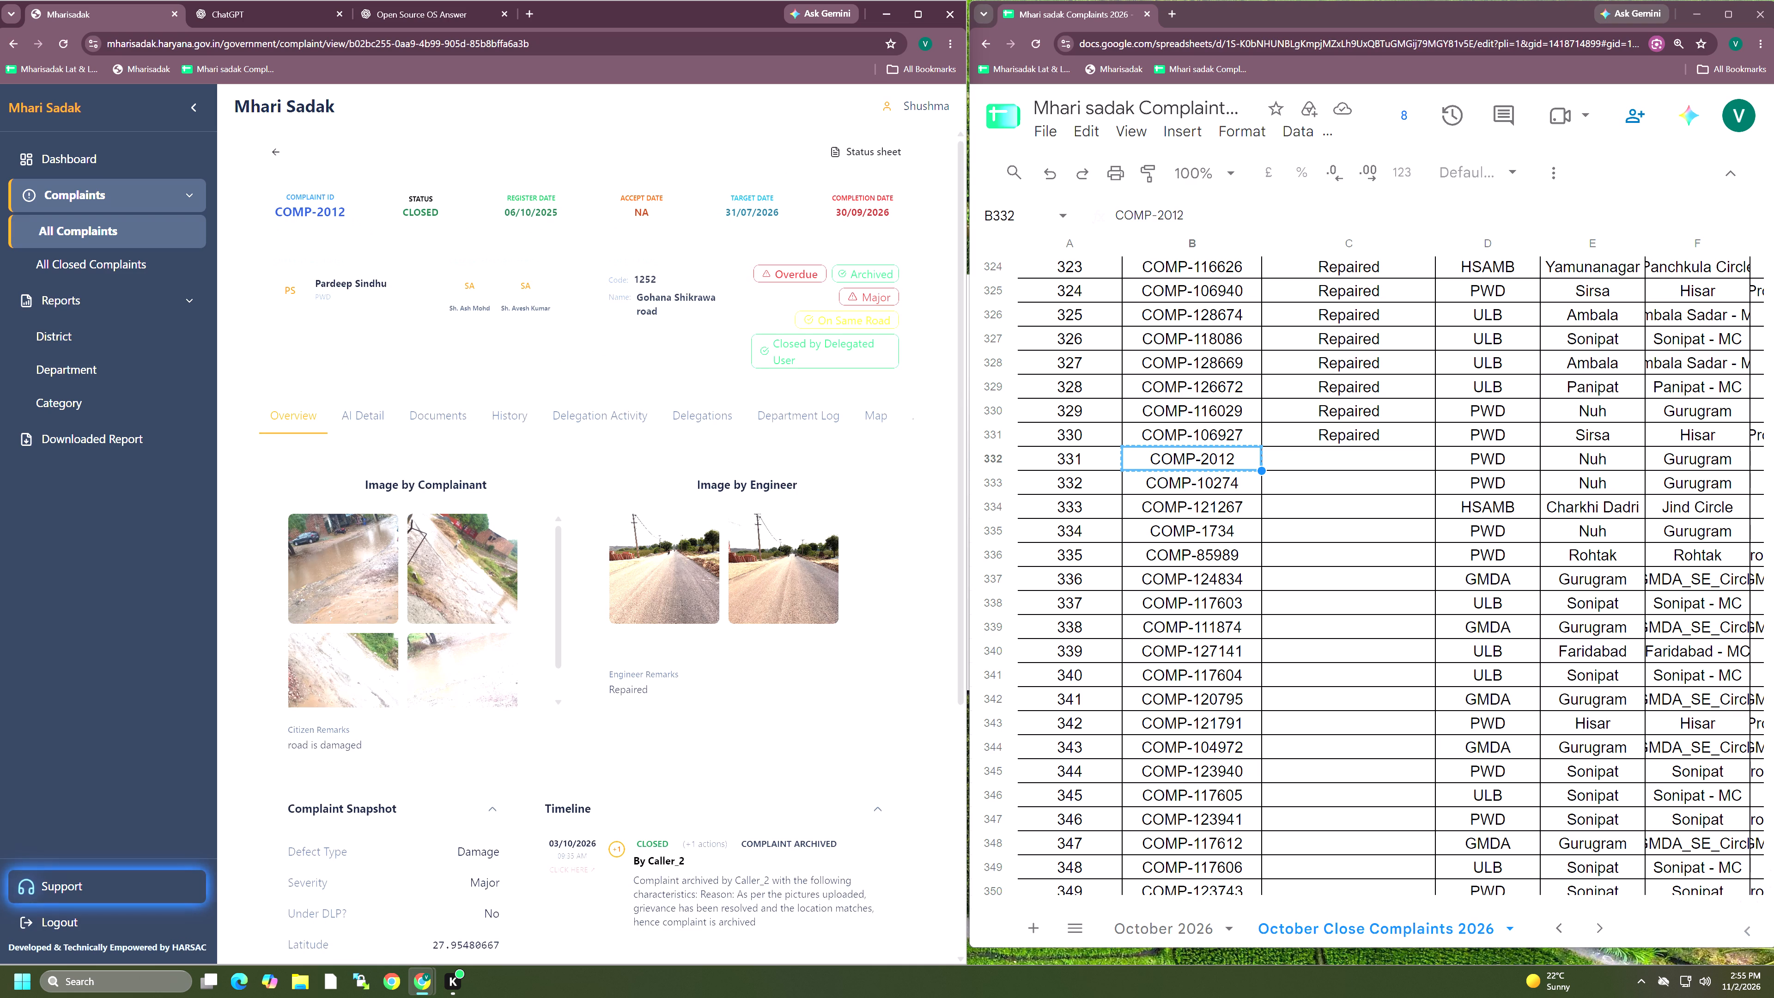
{"action": "left_click", "coordinate": [1309, 461]}
{"action": "key", "text": "ctrl+d"}
Look up COMP-10274 in the portal, opening the exact ID match, and fill Repaired into its column C cell.
{"action": "left_click", "coordinate": [1222, 484]}
{"action": "key", "text": "ctrl+c"}
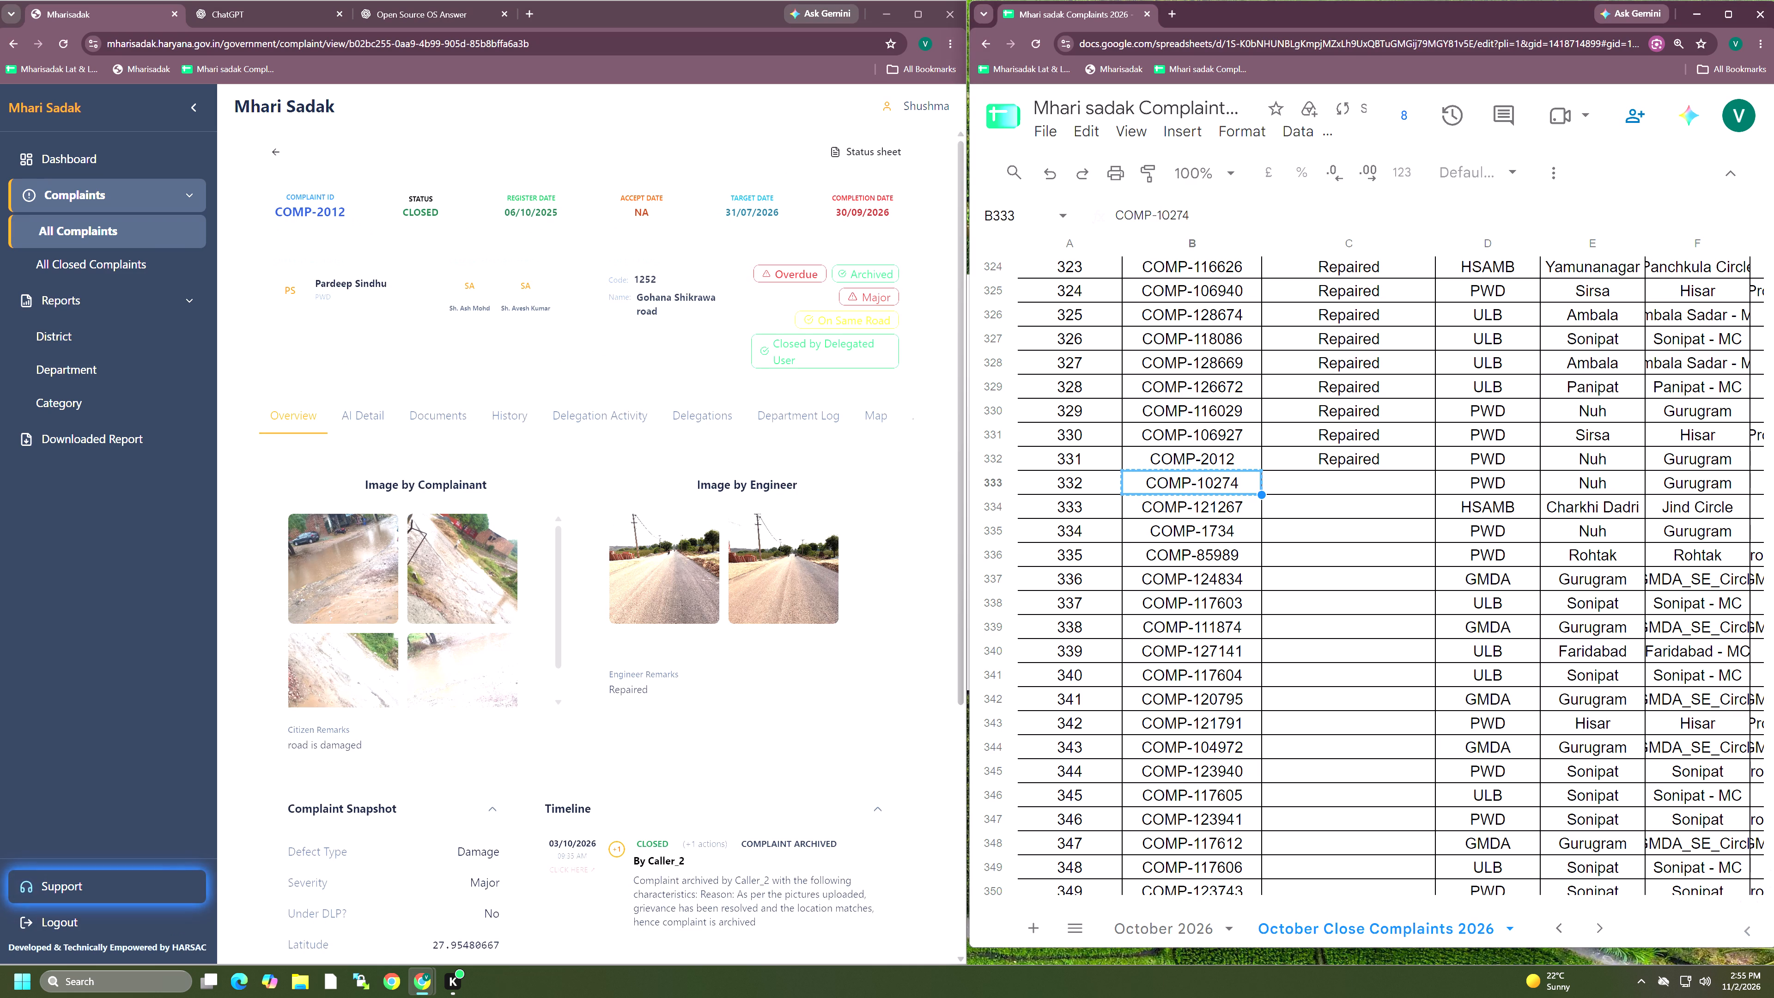
{"action": "left_click", "coordinate": [267, 150]}
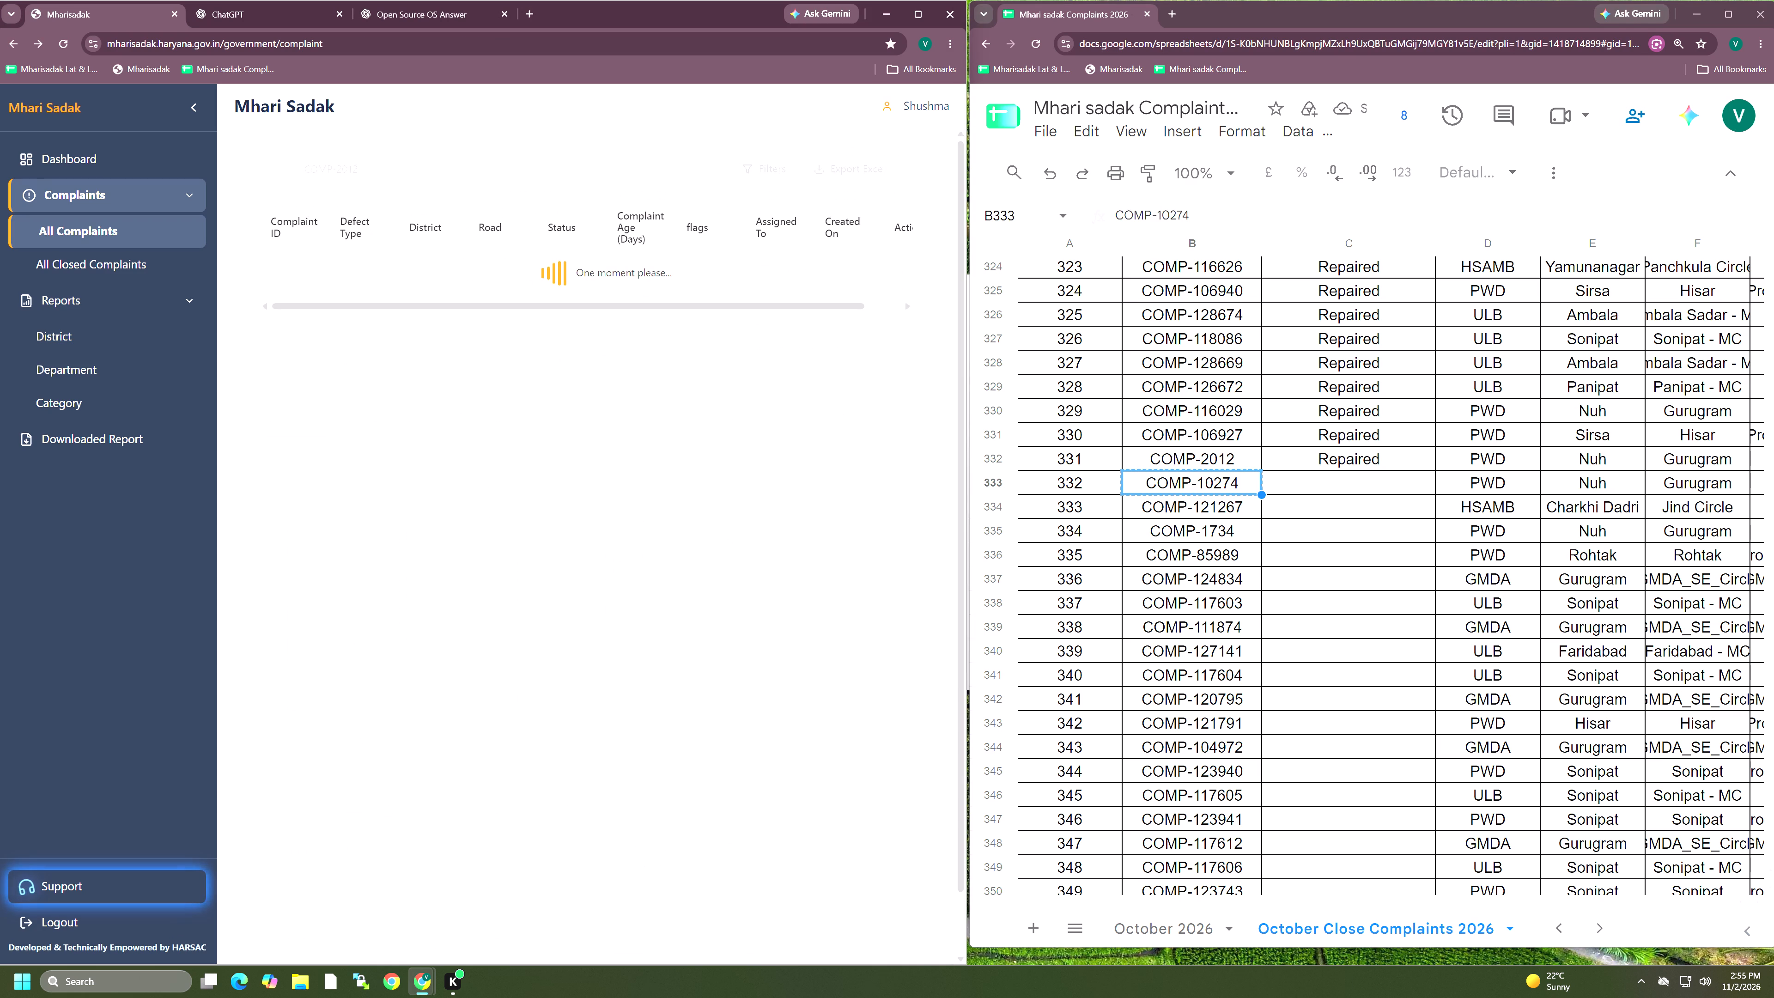
{"action": "left_click_drag", "start_coordinate": [372, 172], "coordinate": [242, 215]}
{"action": "key", "text": "ctrl+v"}
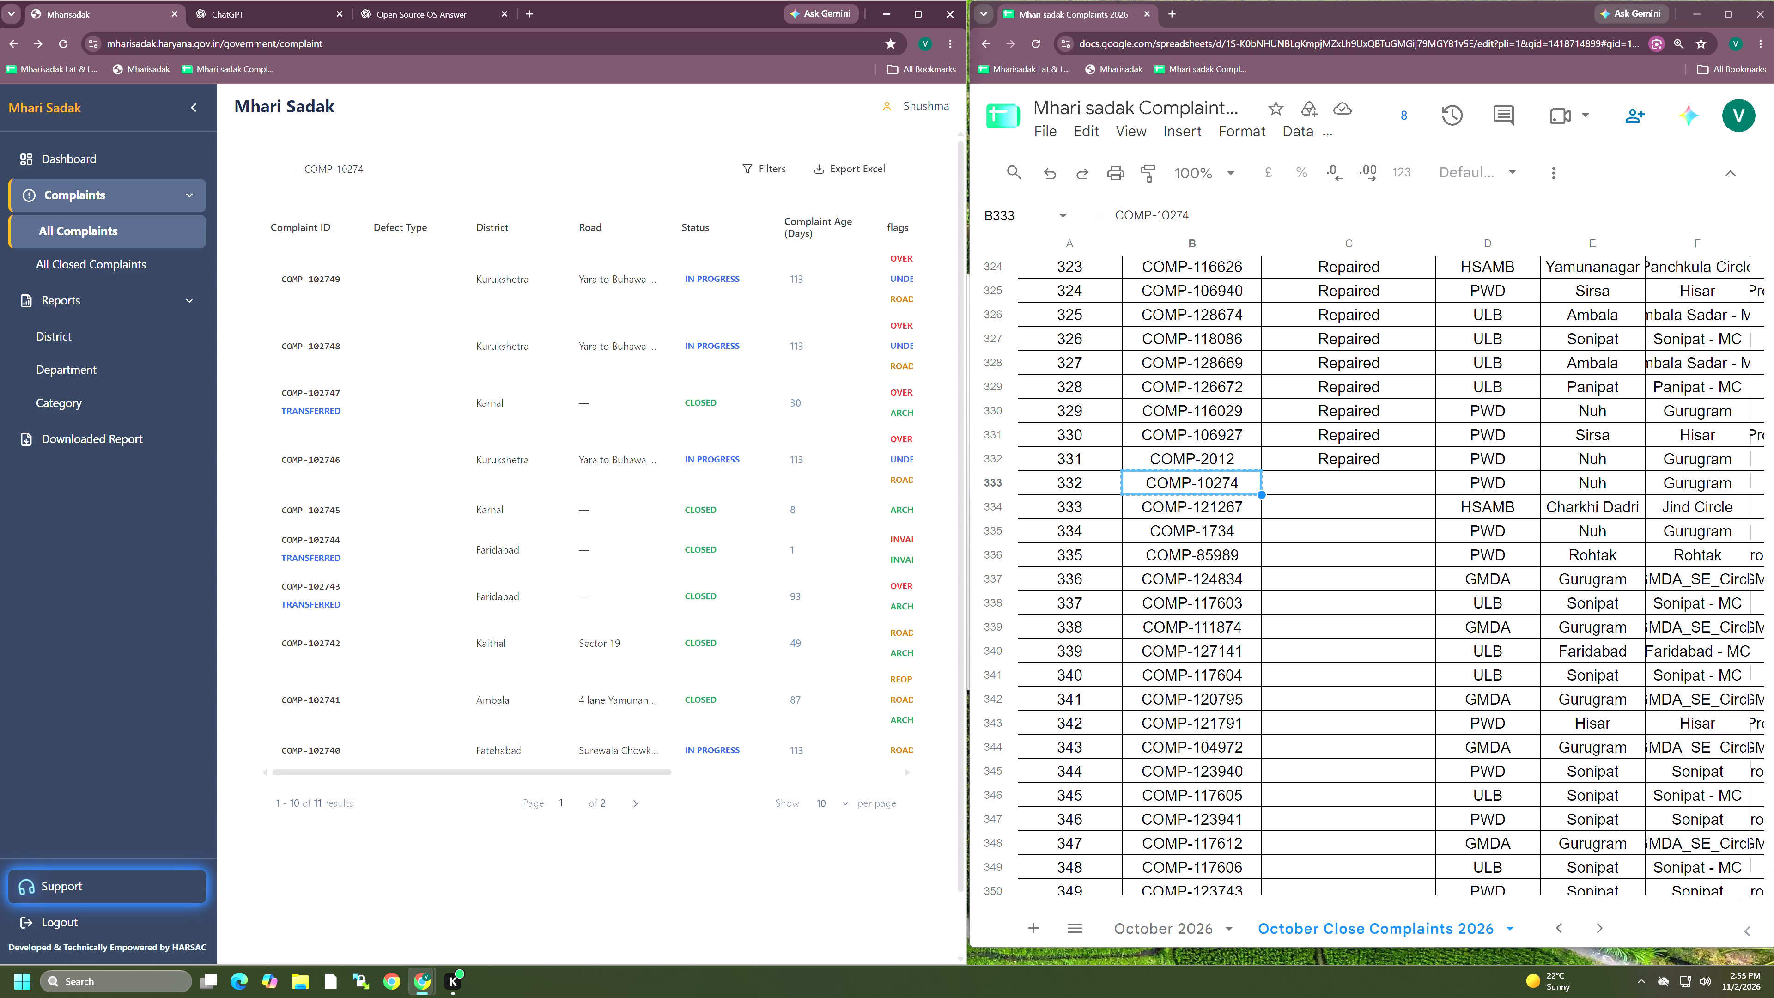
{"action": "left_click", "coordinate": [636, 809]}
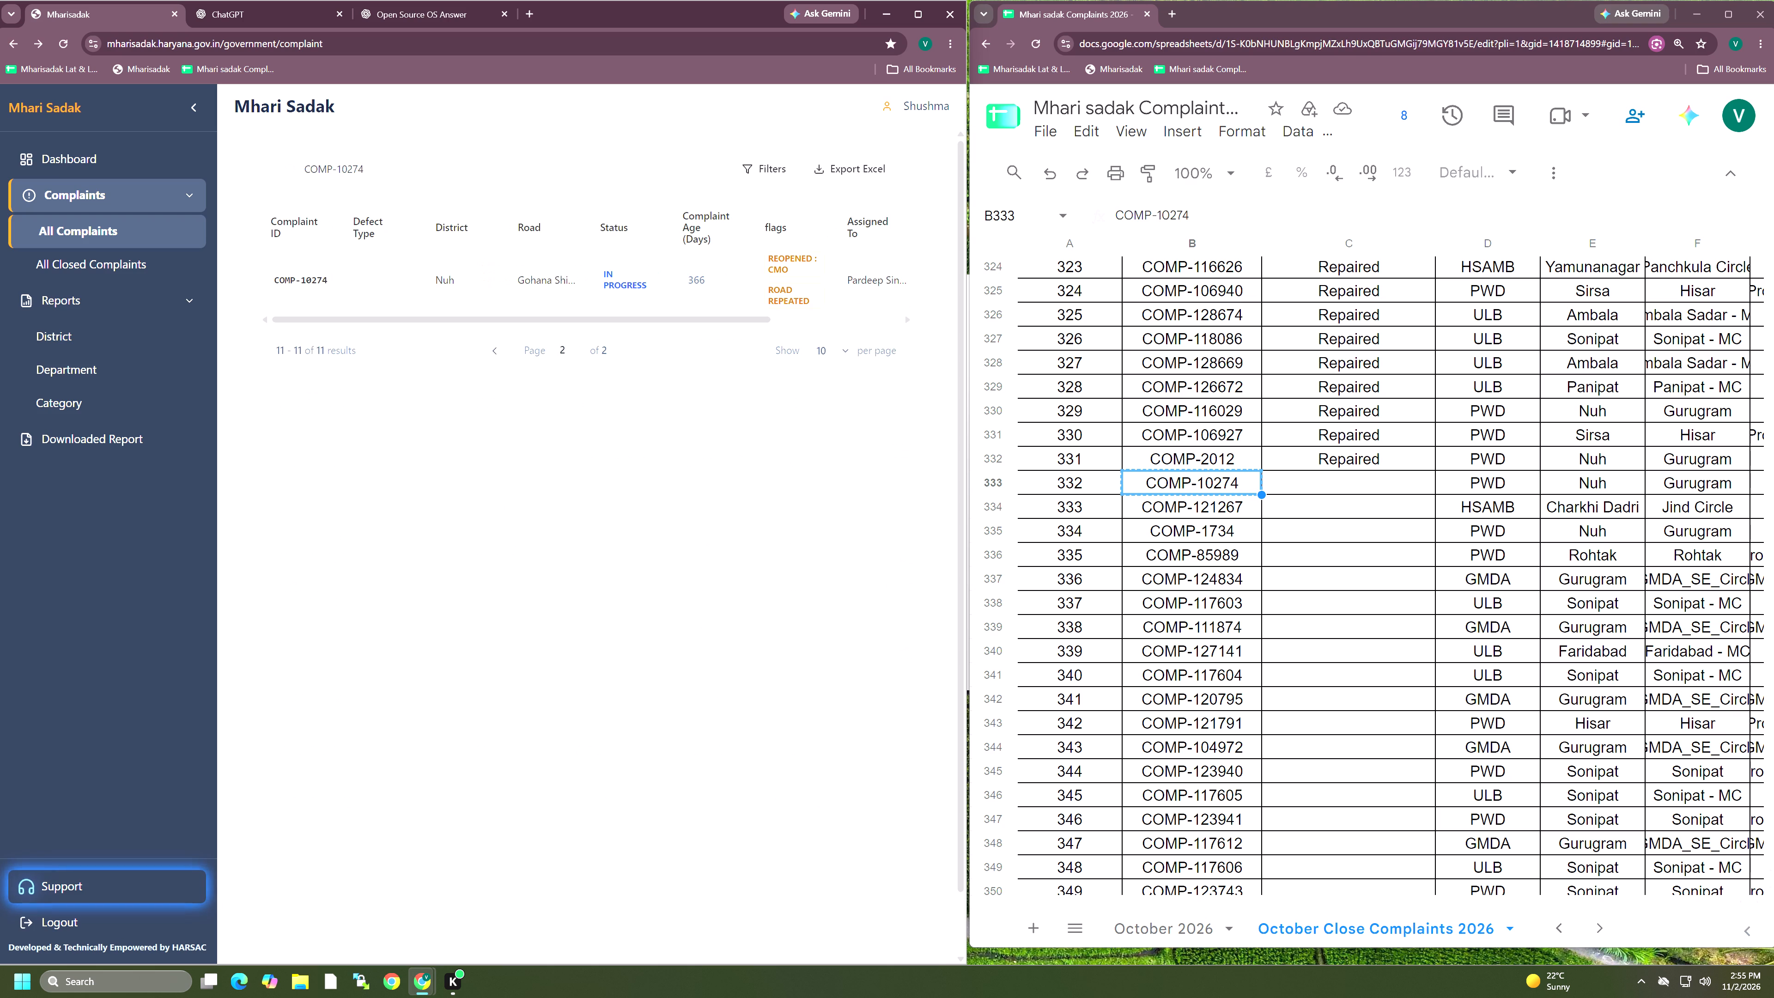
{"action": "left_click", "coordinate": [500, 293]}
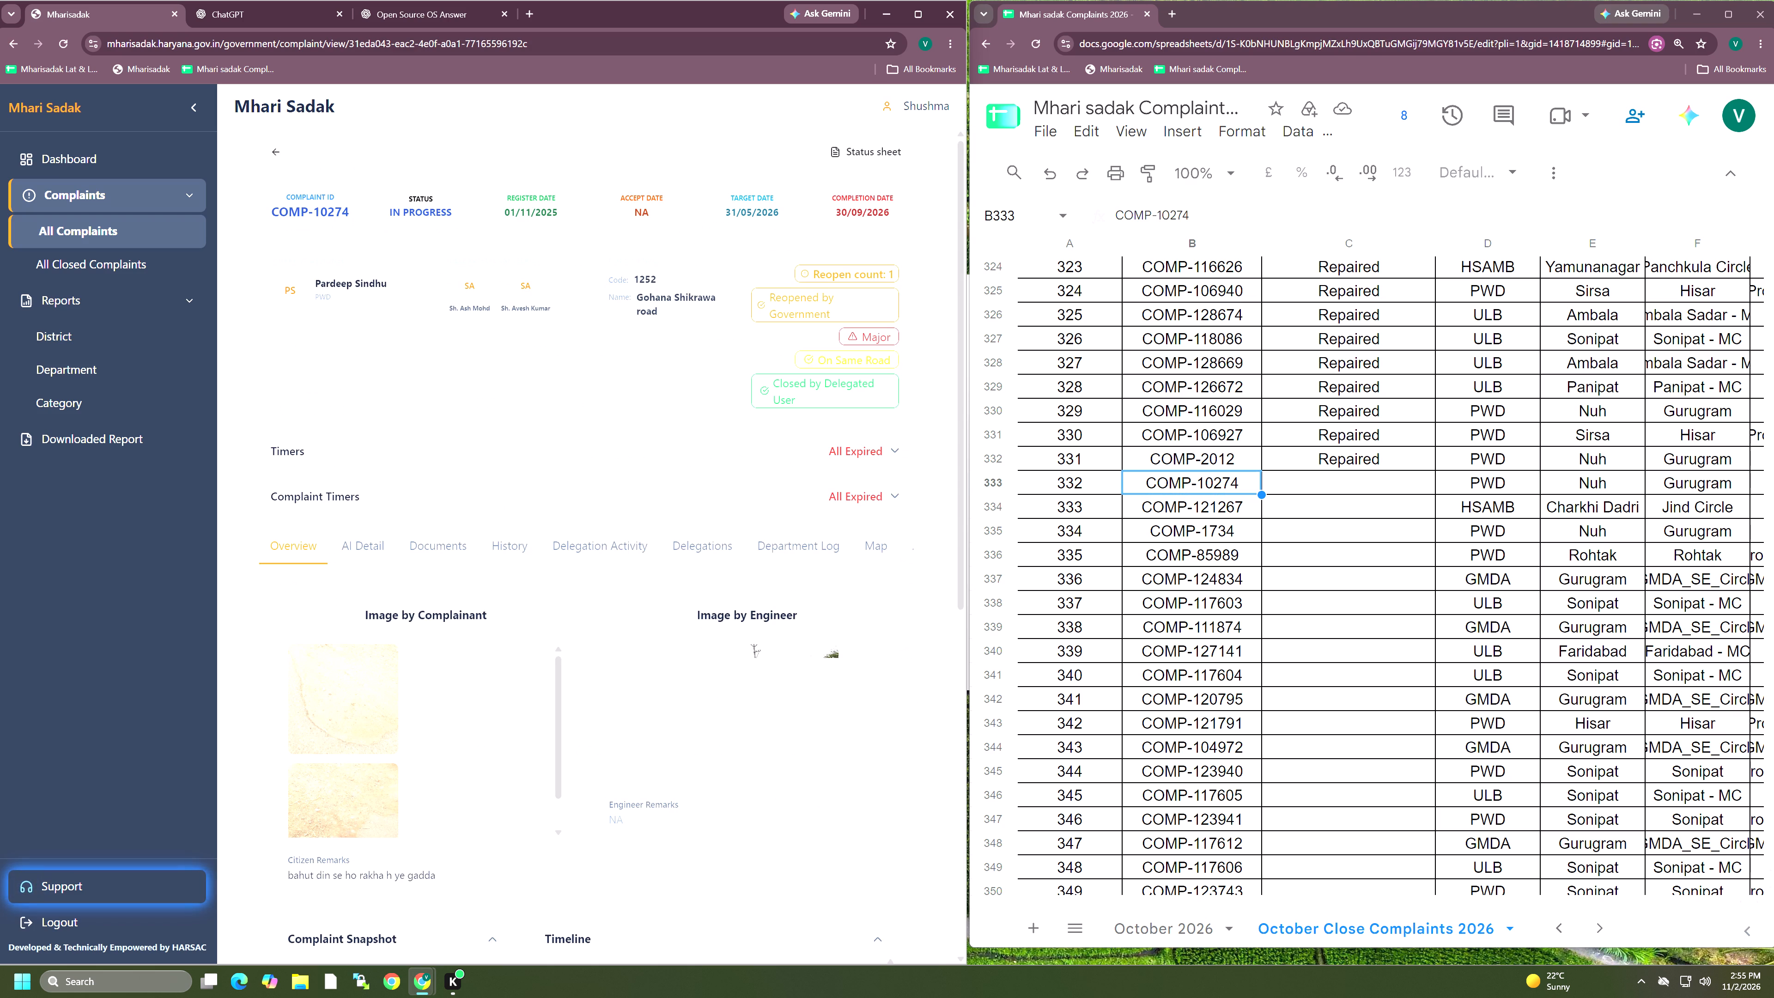
{"action": "left_click", "coordinate": [1354, 490]}
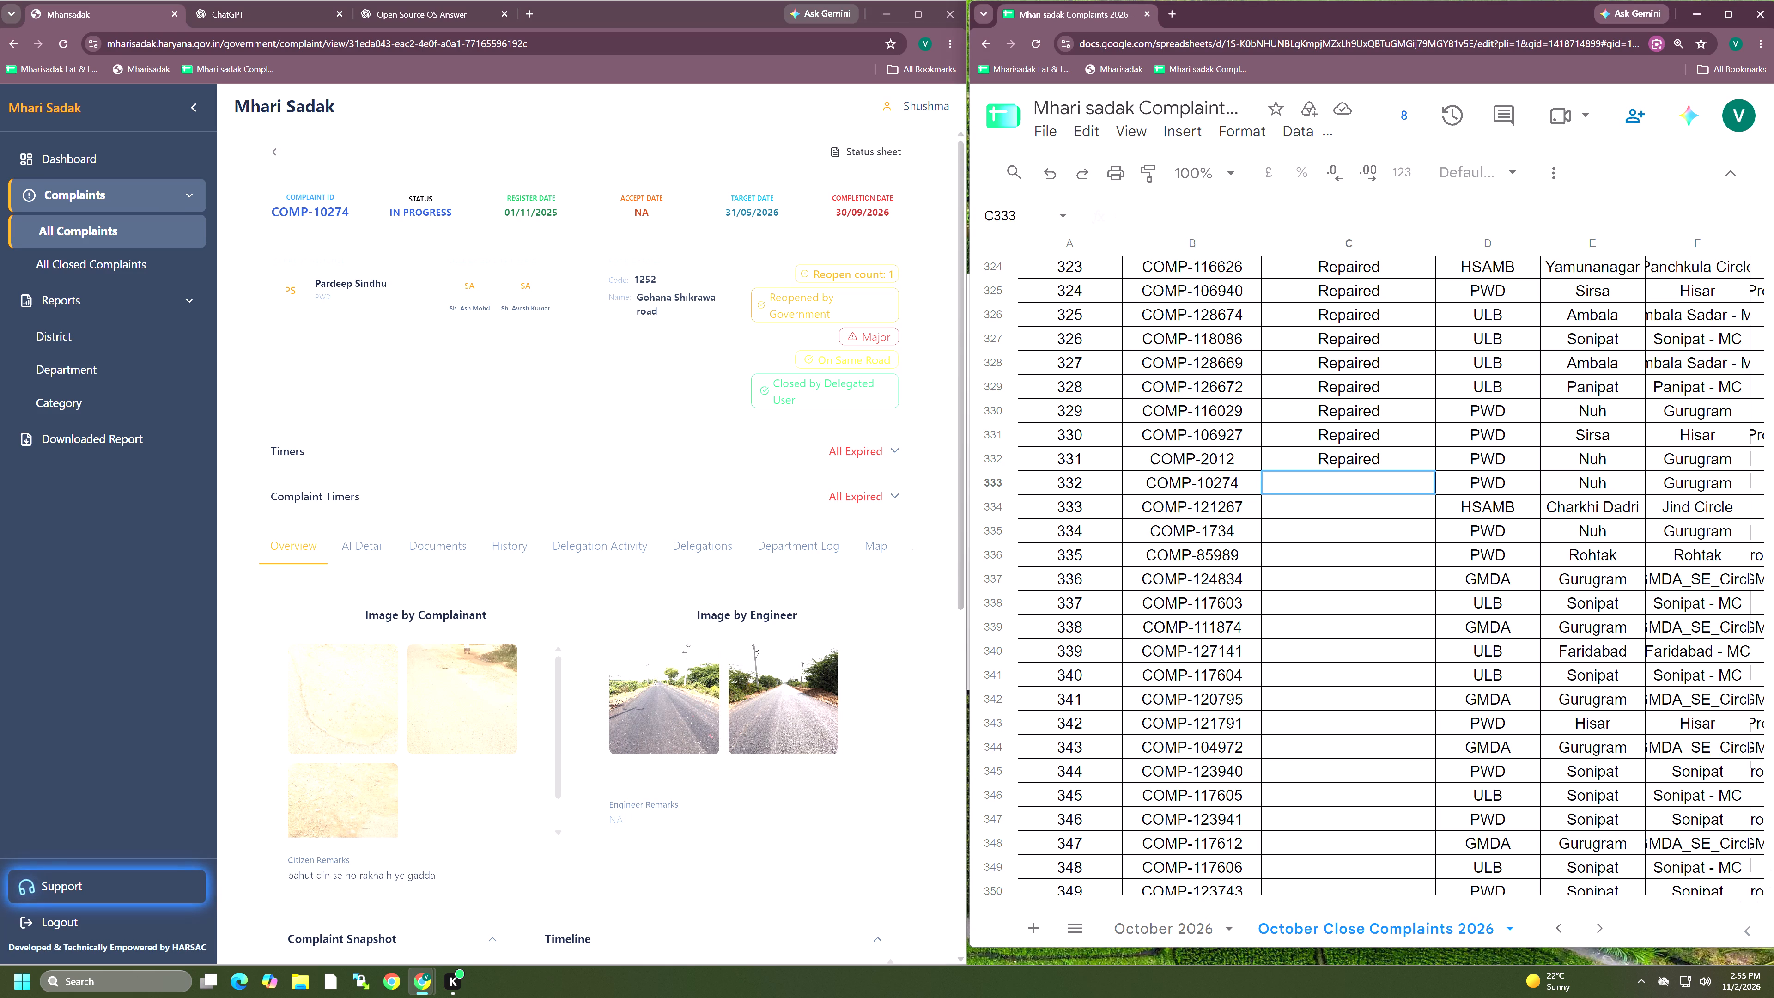
{"action": "key", "text": "ctrl+d"}
{"action": "left_click", "coordinate": [1232, 506]}
{"action": "key", "text": "ctrl+c"}
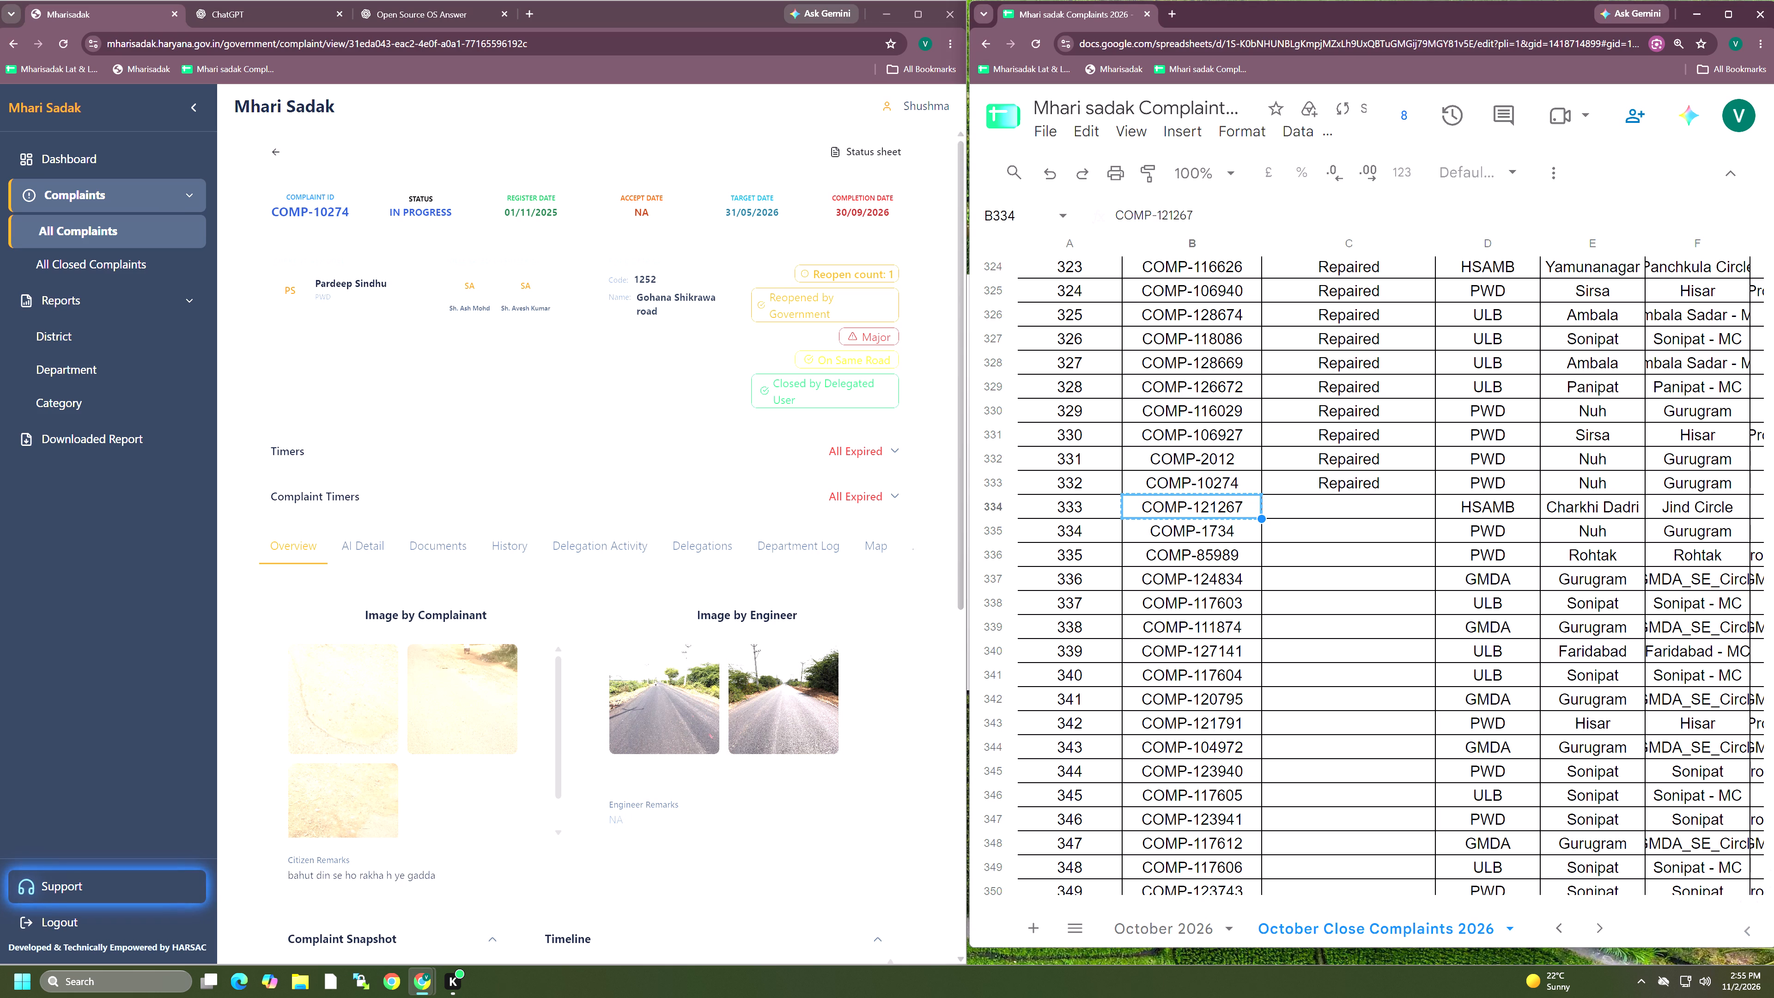
{"action": "left_click", "coordinate": [279, 155]}
{"action": "left_click_drag", "start_coordinate": [375, 171], "coordinate": [351, 179]}
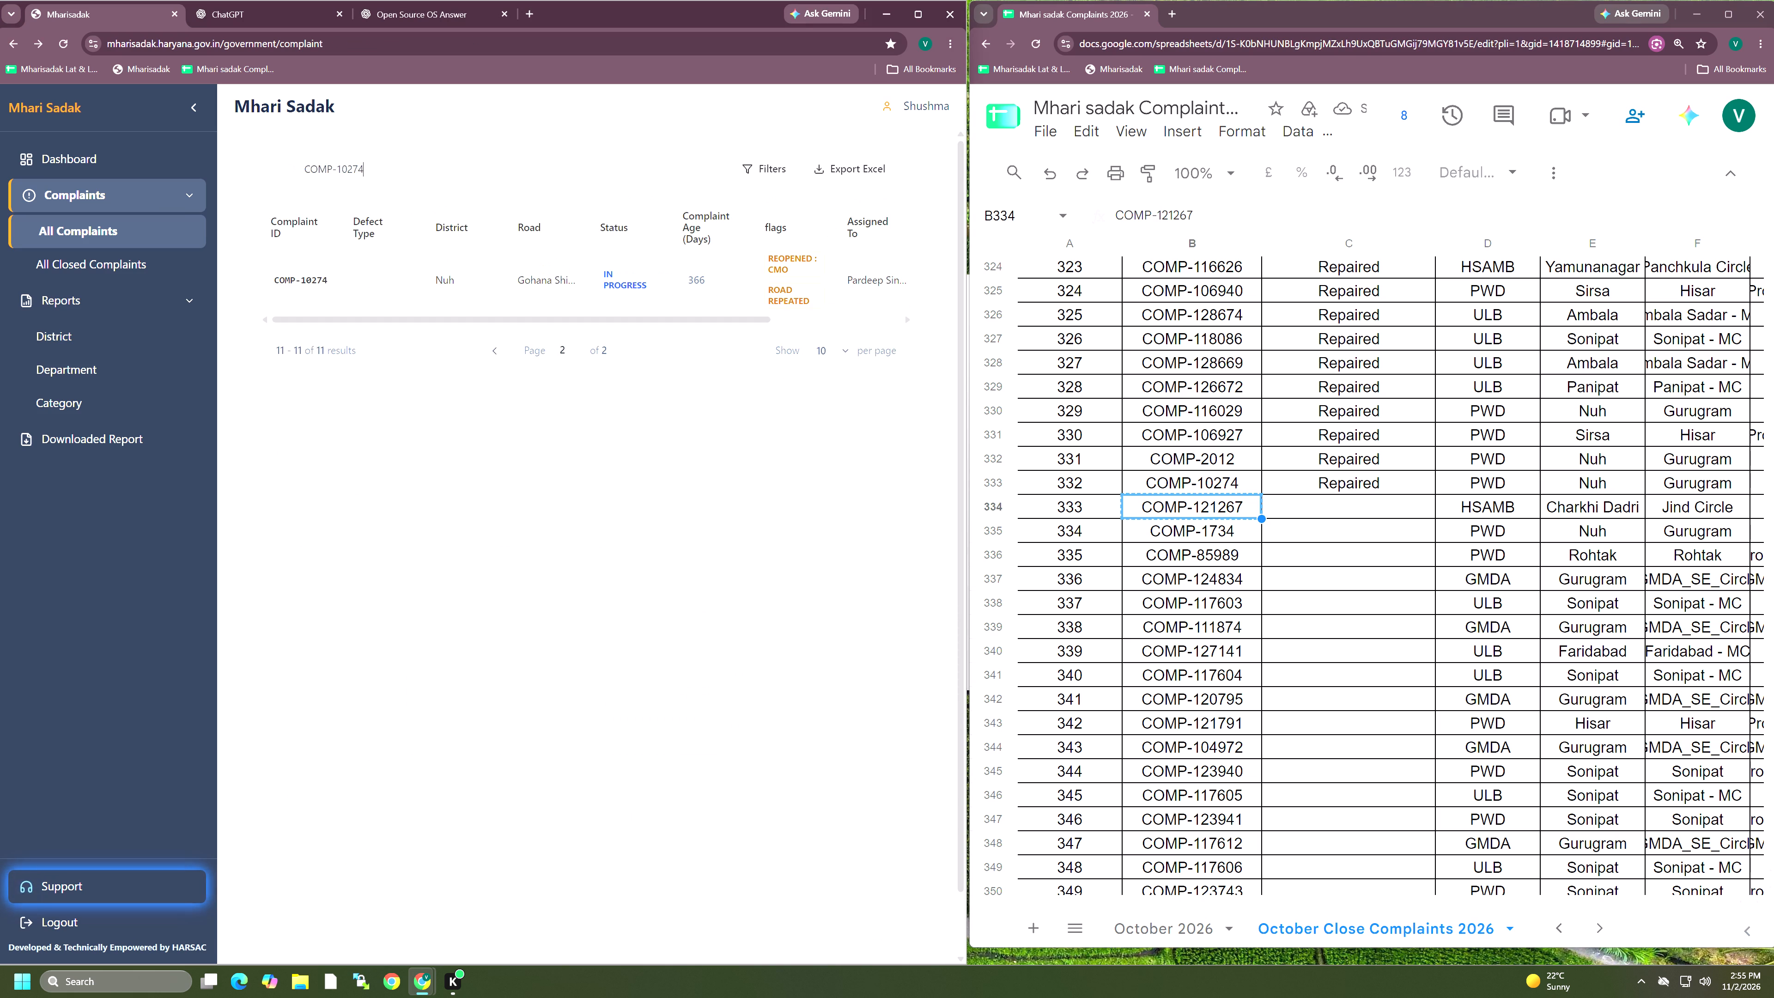
{"action": "left_click_drag", "start_coordinate": [351, 179], "coordinate": [258, 219]}
{"action": "key", "text": "ctrl+v"}
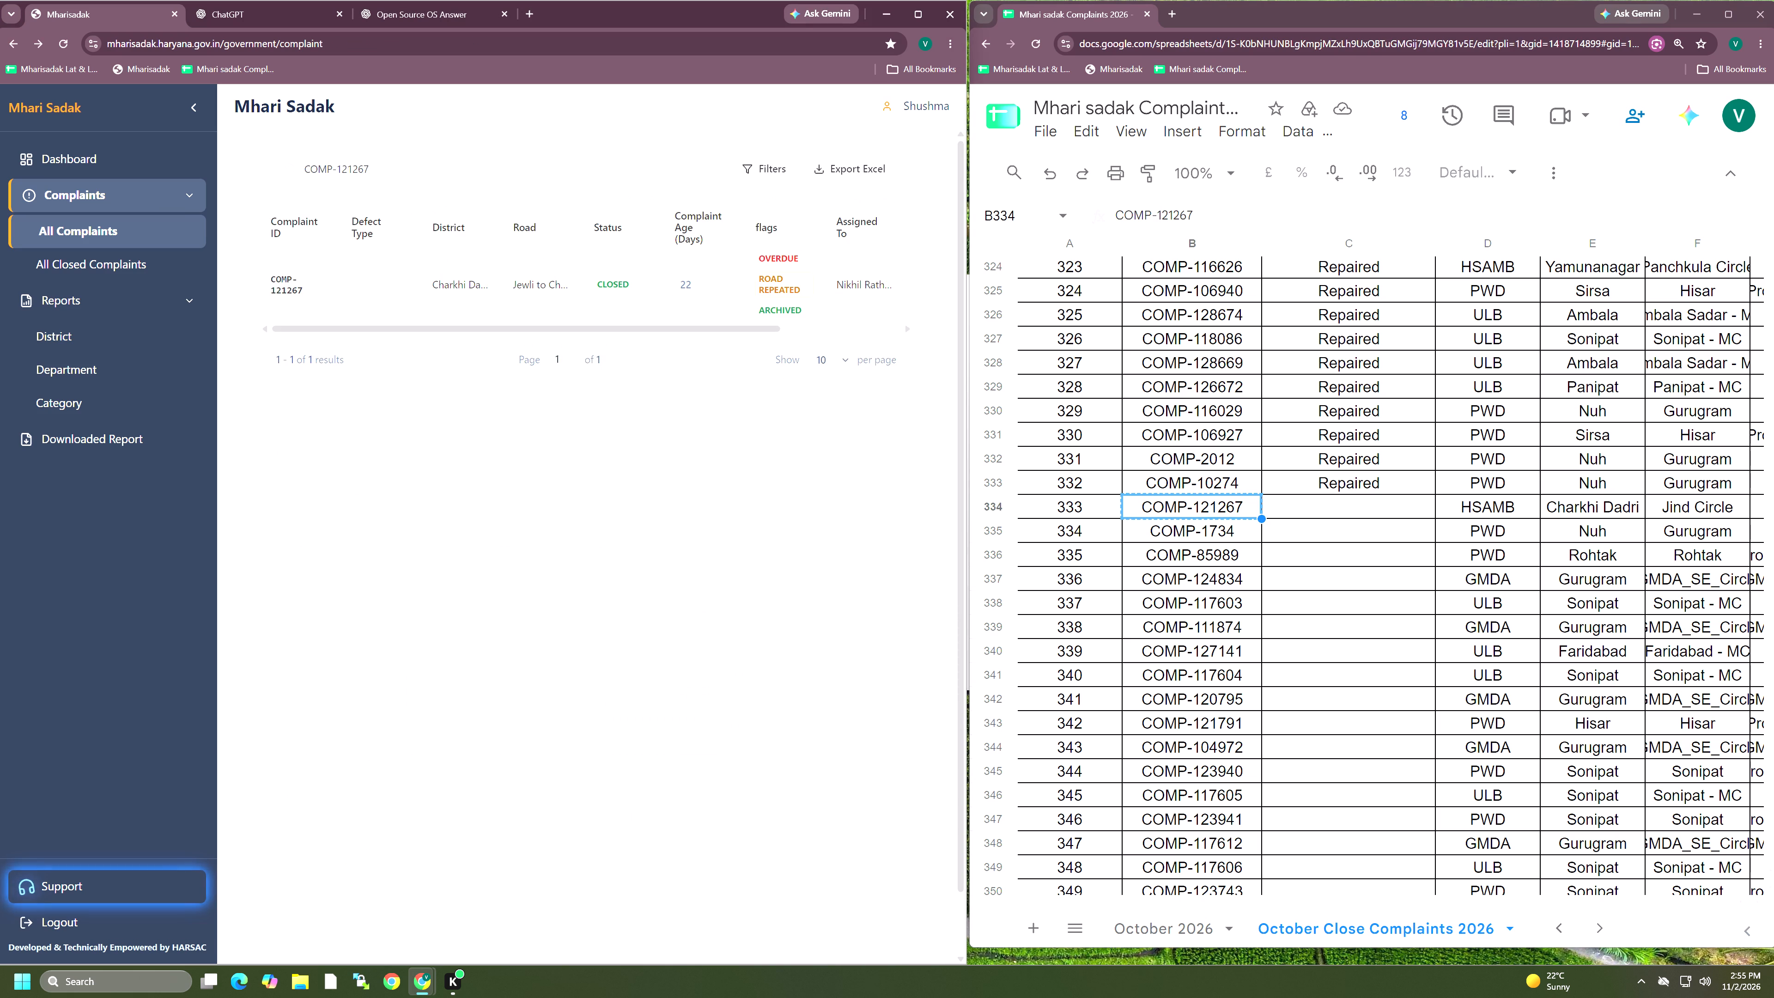
{"action": "left_click", "coordinate": [505, 284]}
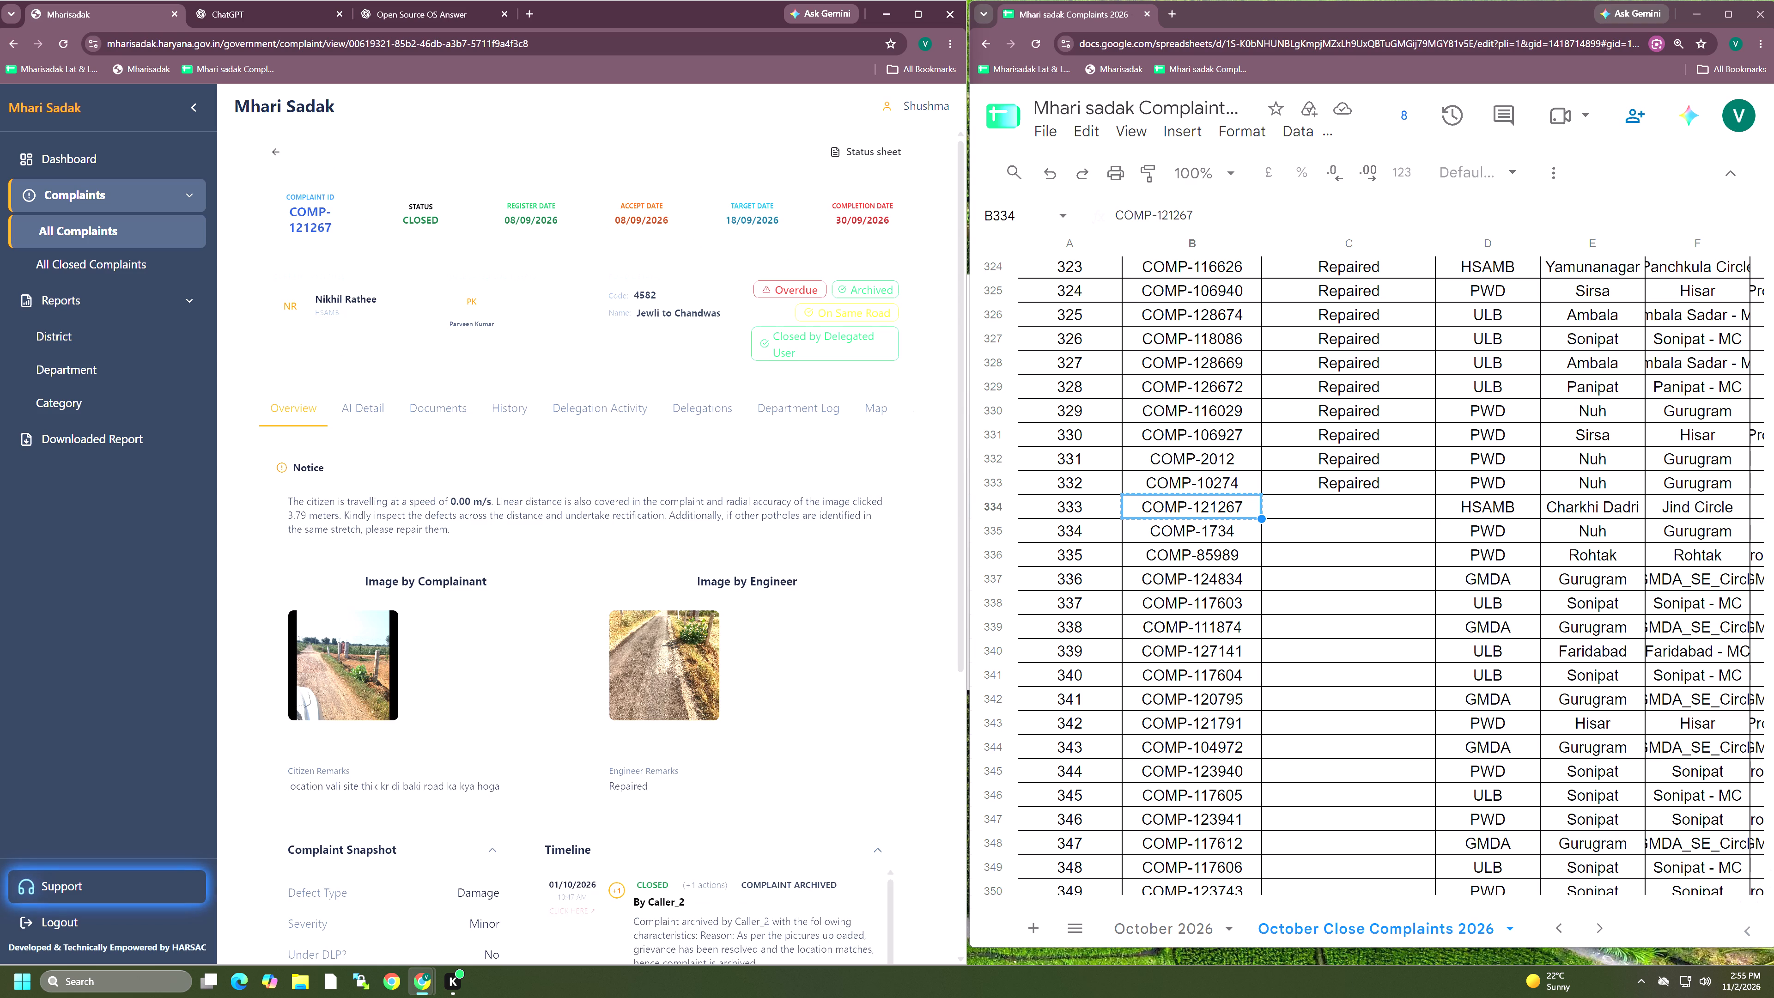
{"action": "left_click", "coordinate": [1349, 511]}
{"action": "key", "text": "ctrl+d"}
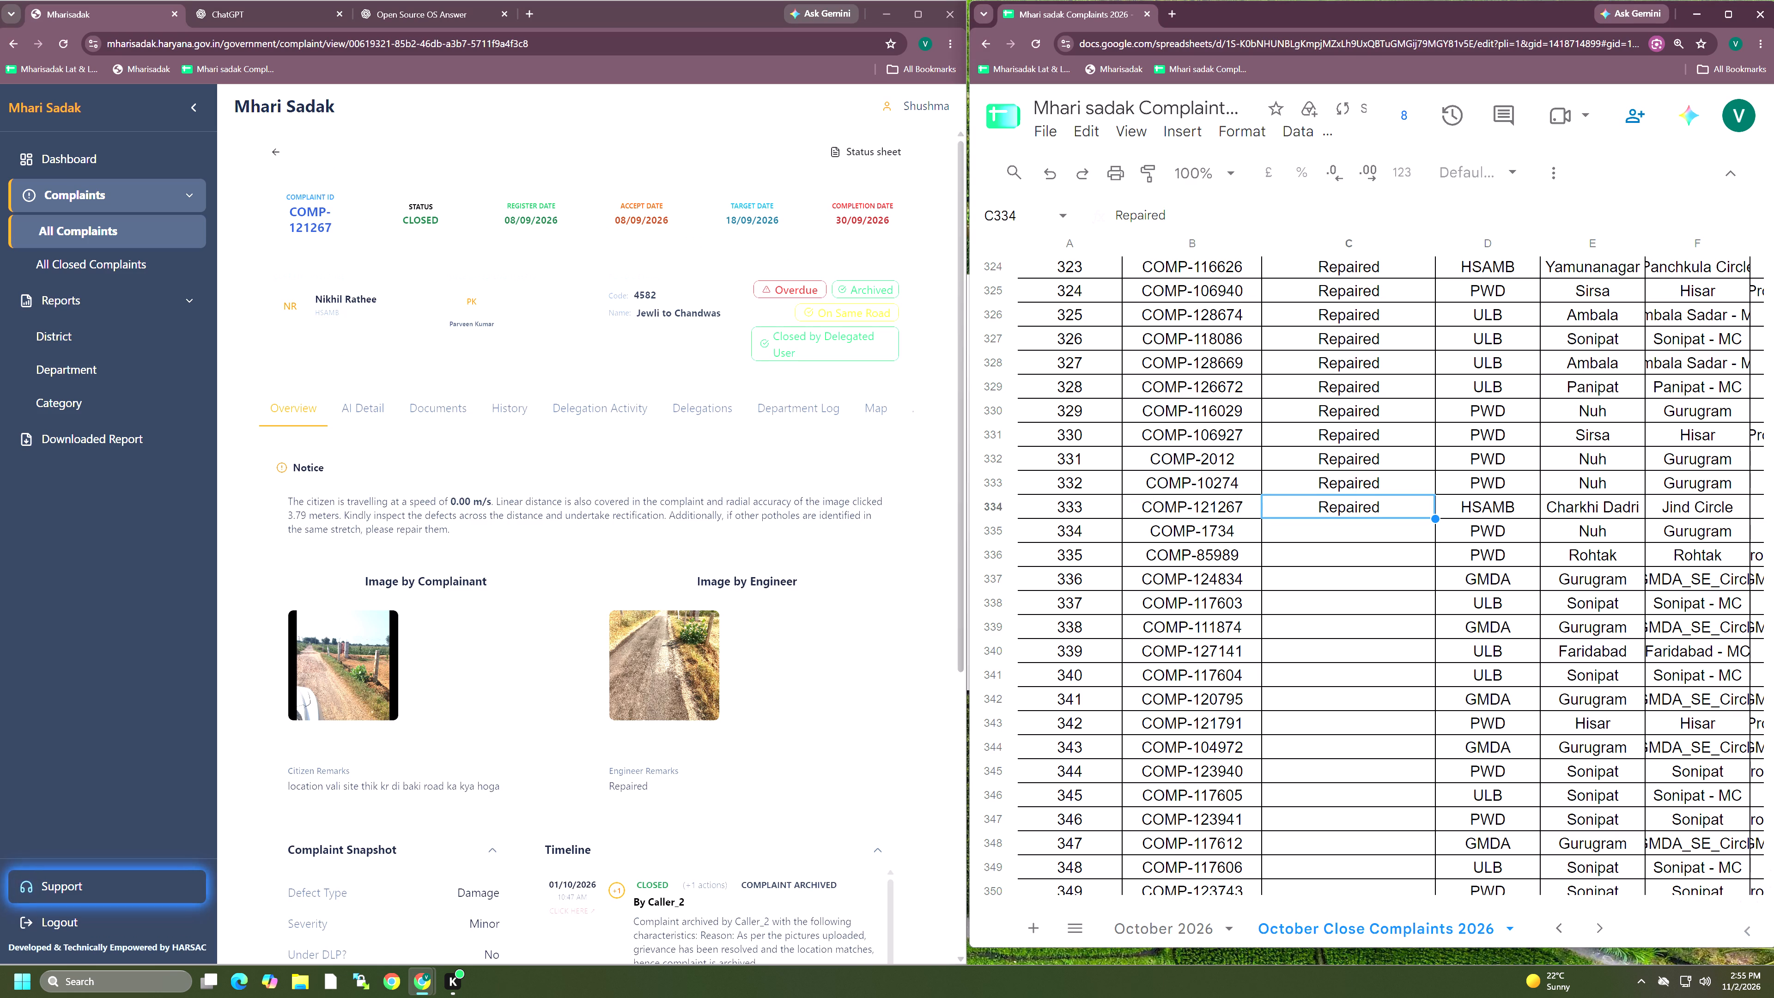
Look up COMP-1734 in the portal, opening the exact ID match, and fill Repaired into its column C cell.
{"action": "left_click", "coordinate": [1221, 542]}
{"action": "key", "text": "ctrl+c"}
{"action": "left_click", "coordinate": [281, 154]}
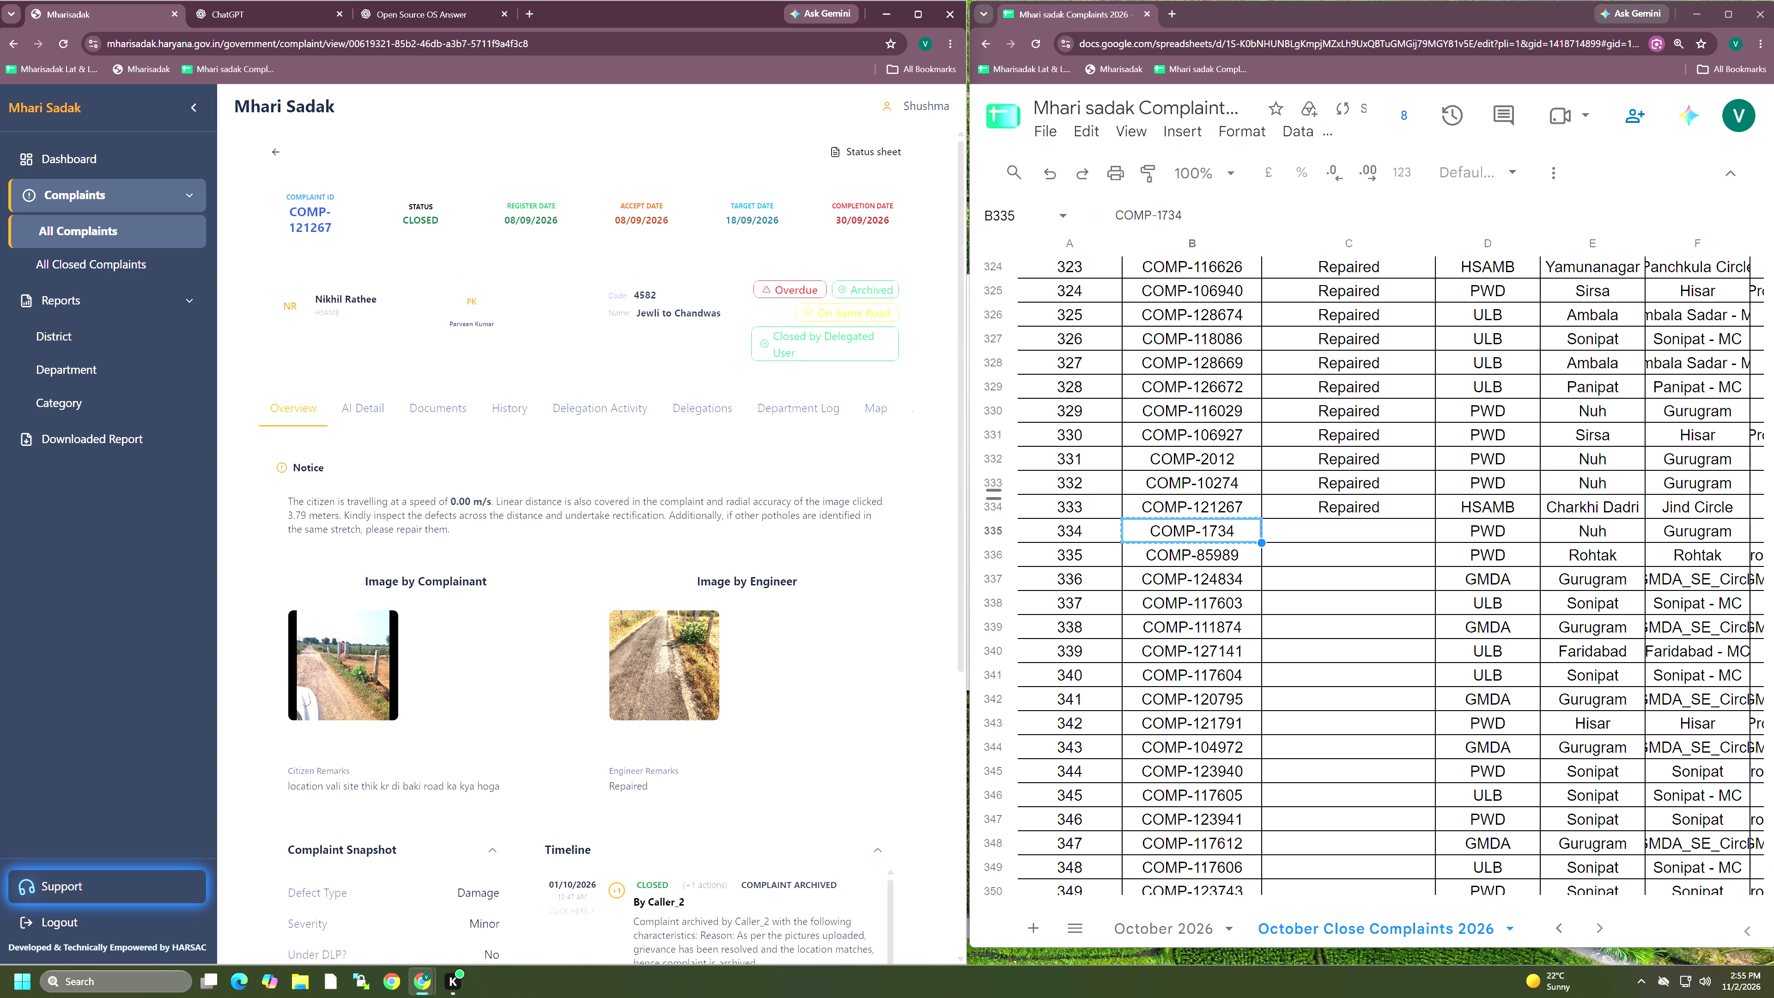
{"action": "left_click_drag", "start_coordinate": [378, 169], "coordinate": [291, 199]}
{"action": "key", "text": "ctrl+v"}
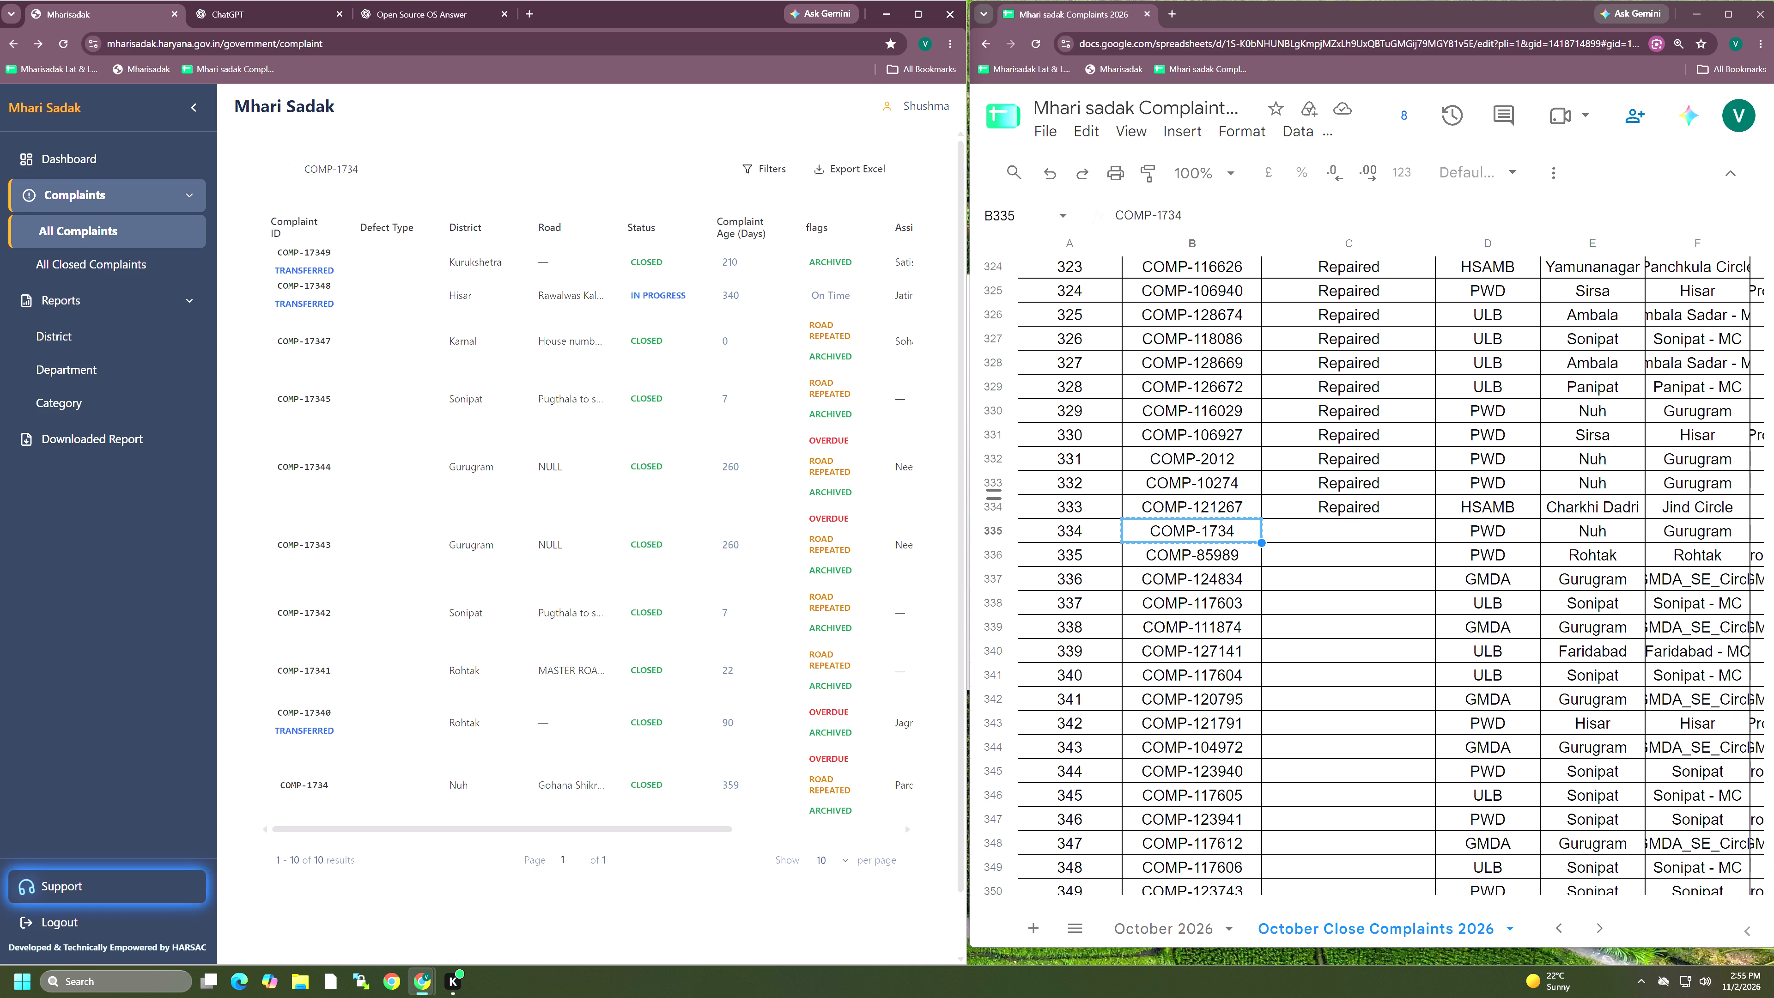
{"action": "left_click", "coordinate": [391, 796]}
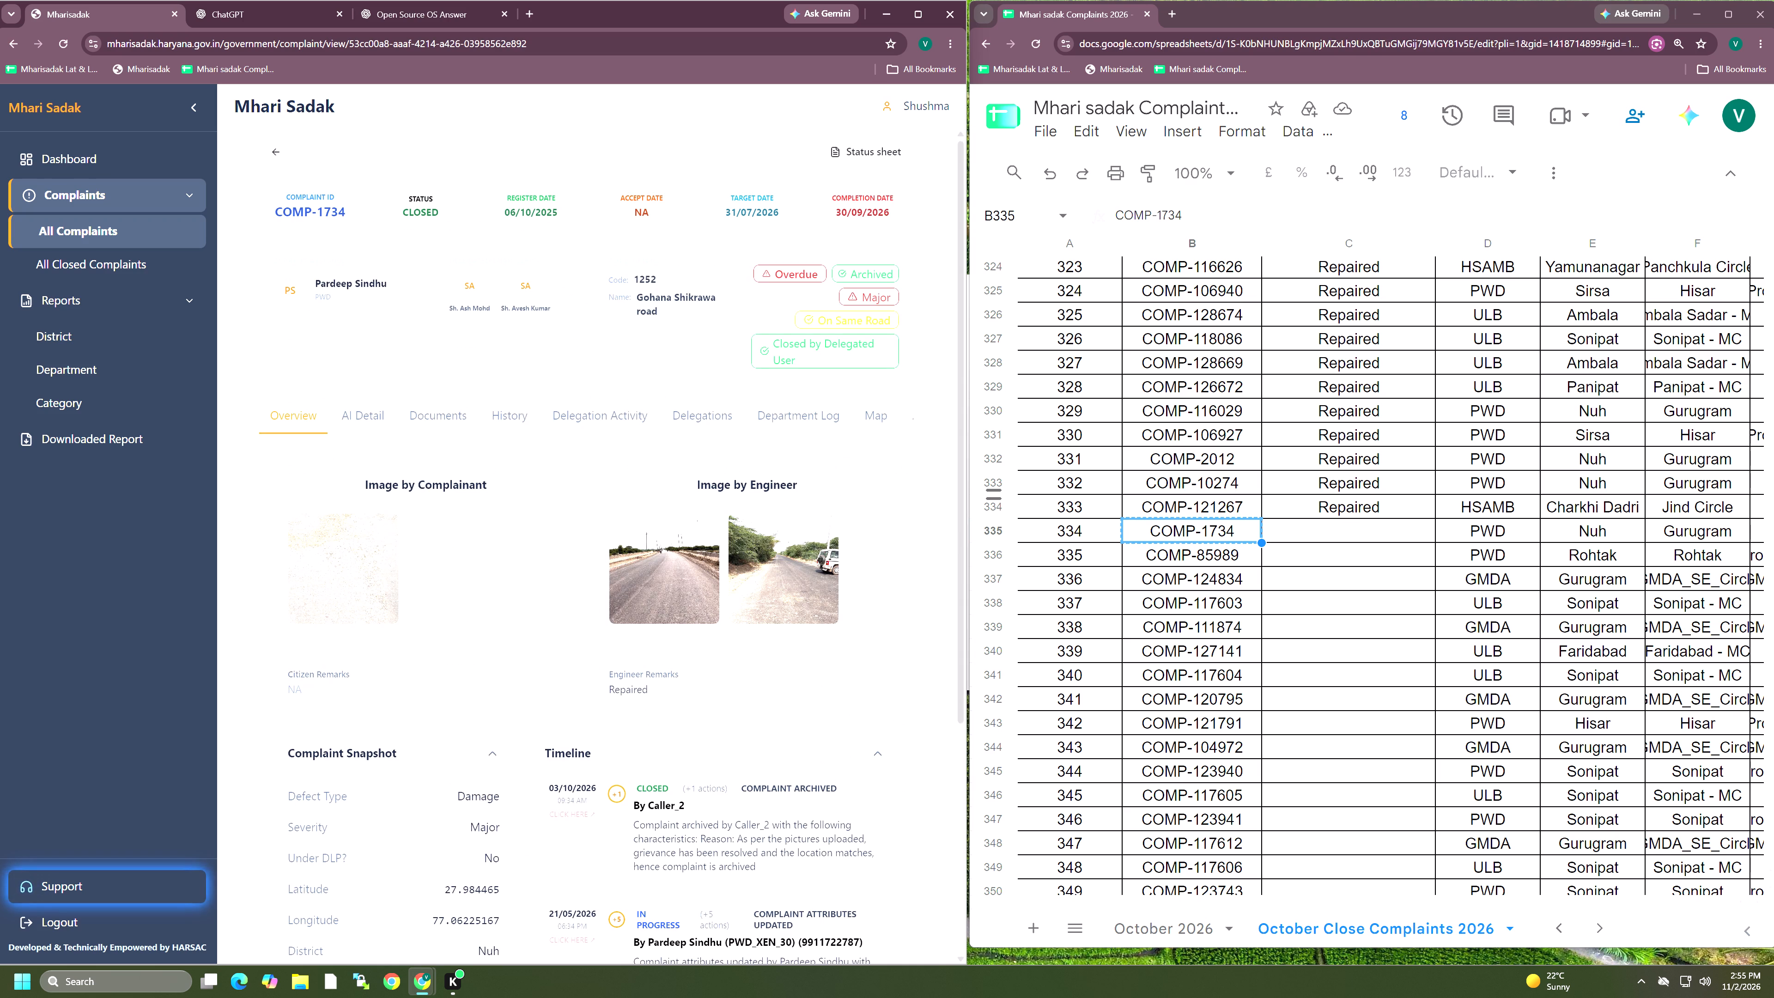
{"action": "left_click", "coordinate": [1367, 537]}
{"action": "key", "text": "ctrl+d"}
{"action": "left_click", "coordinate": [1203, 558]}
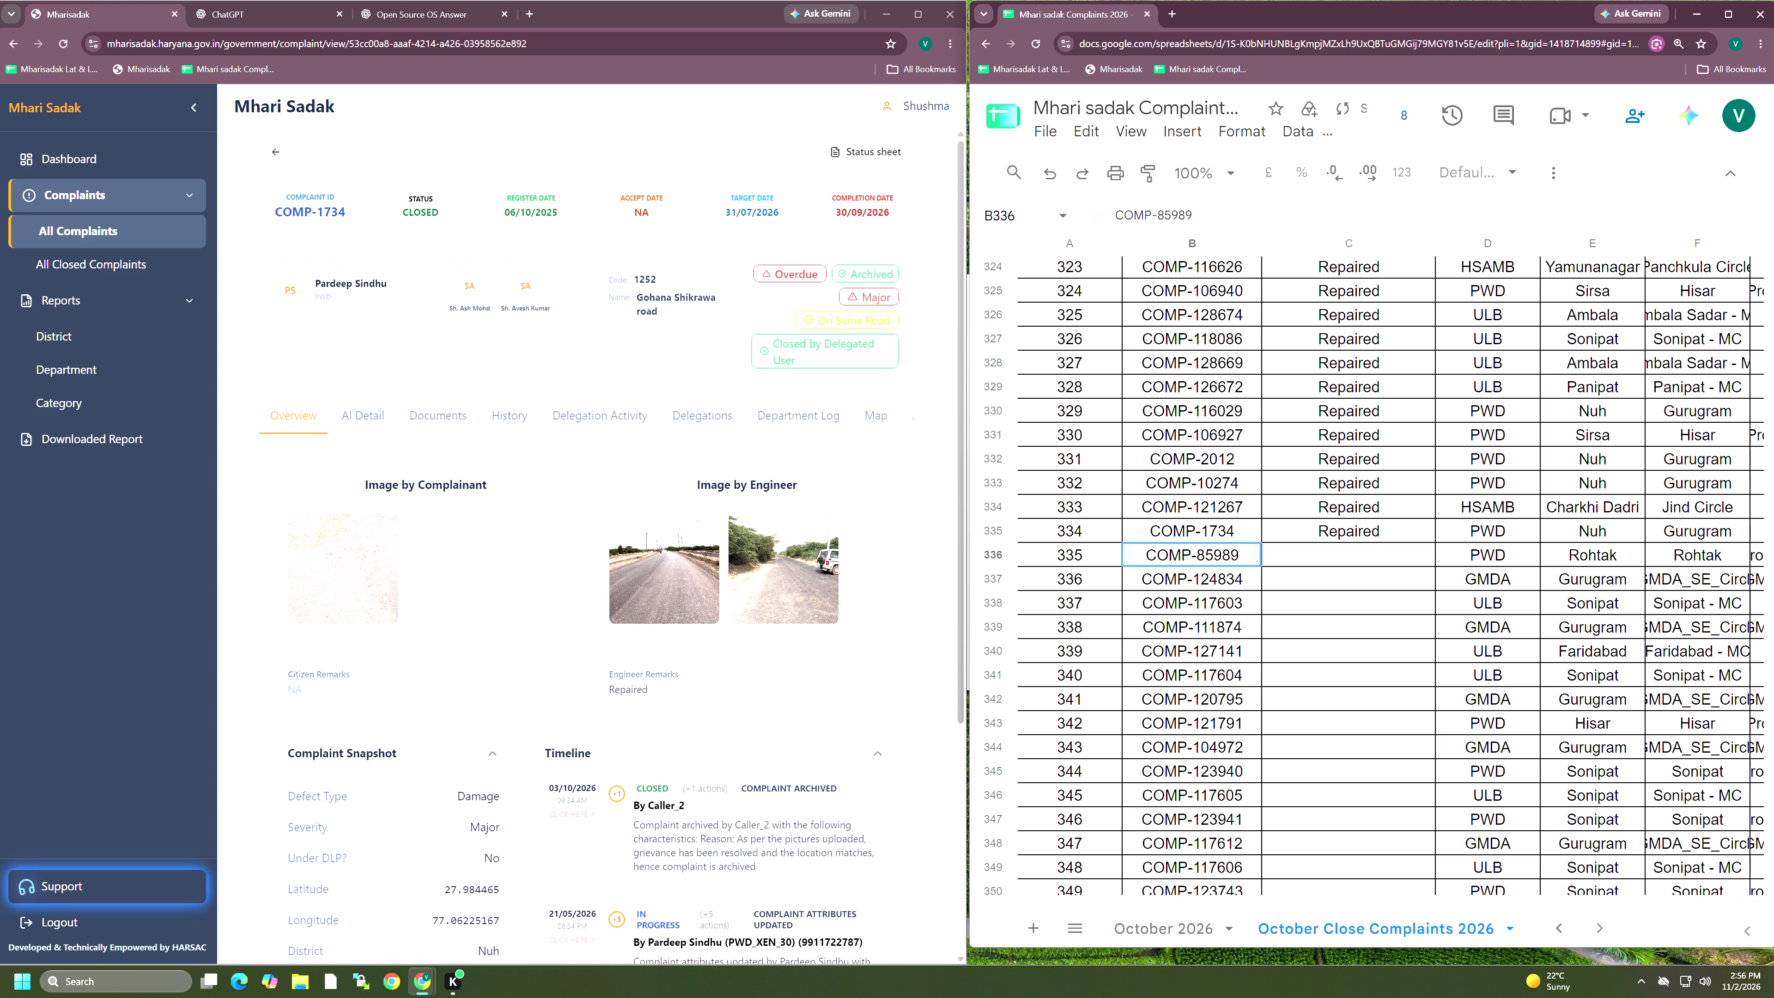
{"action": "key", "text": "ctrl+c"}
{"action": "left_click", "coordinate": [272, 146]}
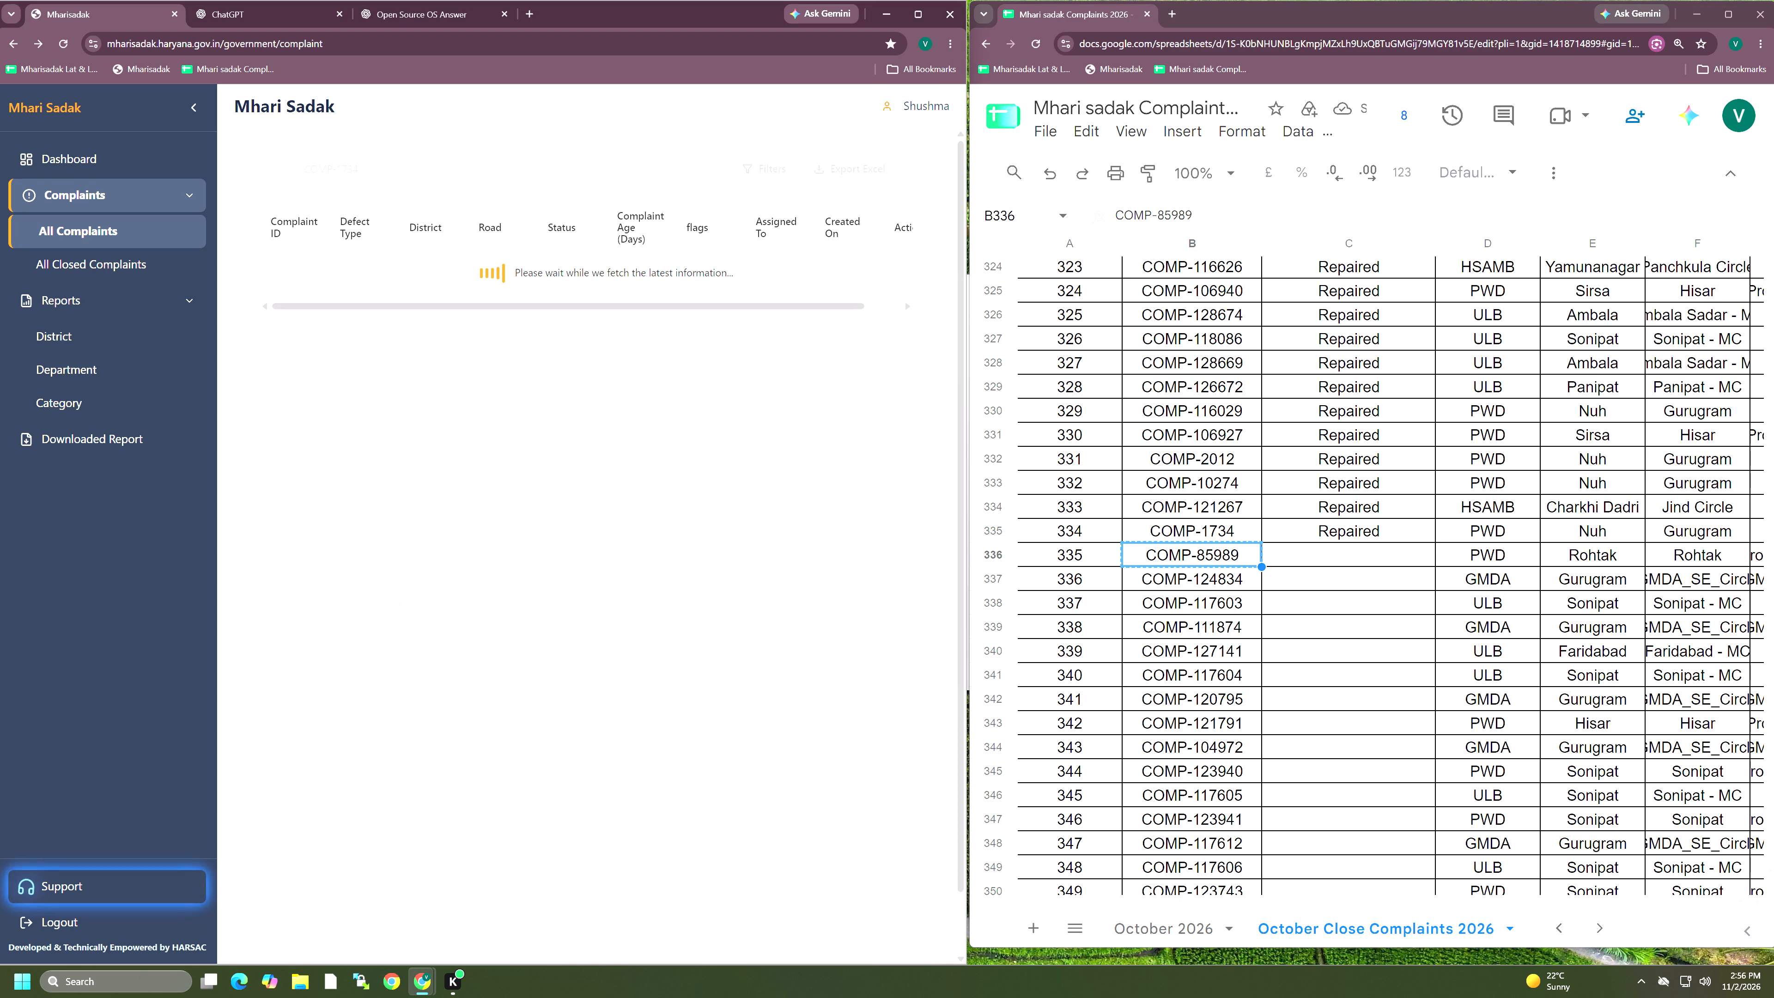
{"action": "left_click_drag", "start_coordinate": [367, 170], "coordinate": [165, 226]}
{"action": "key", "text": "ctrl+v"}
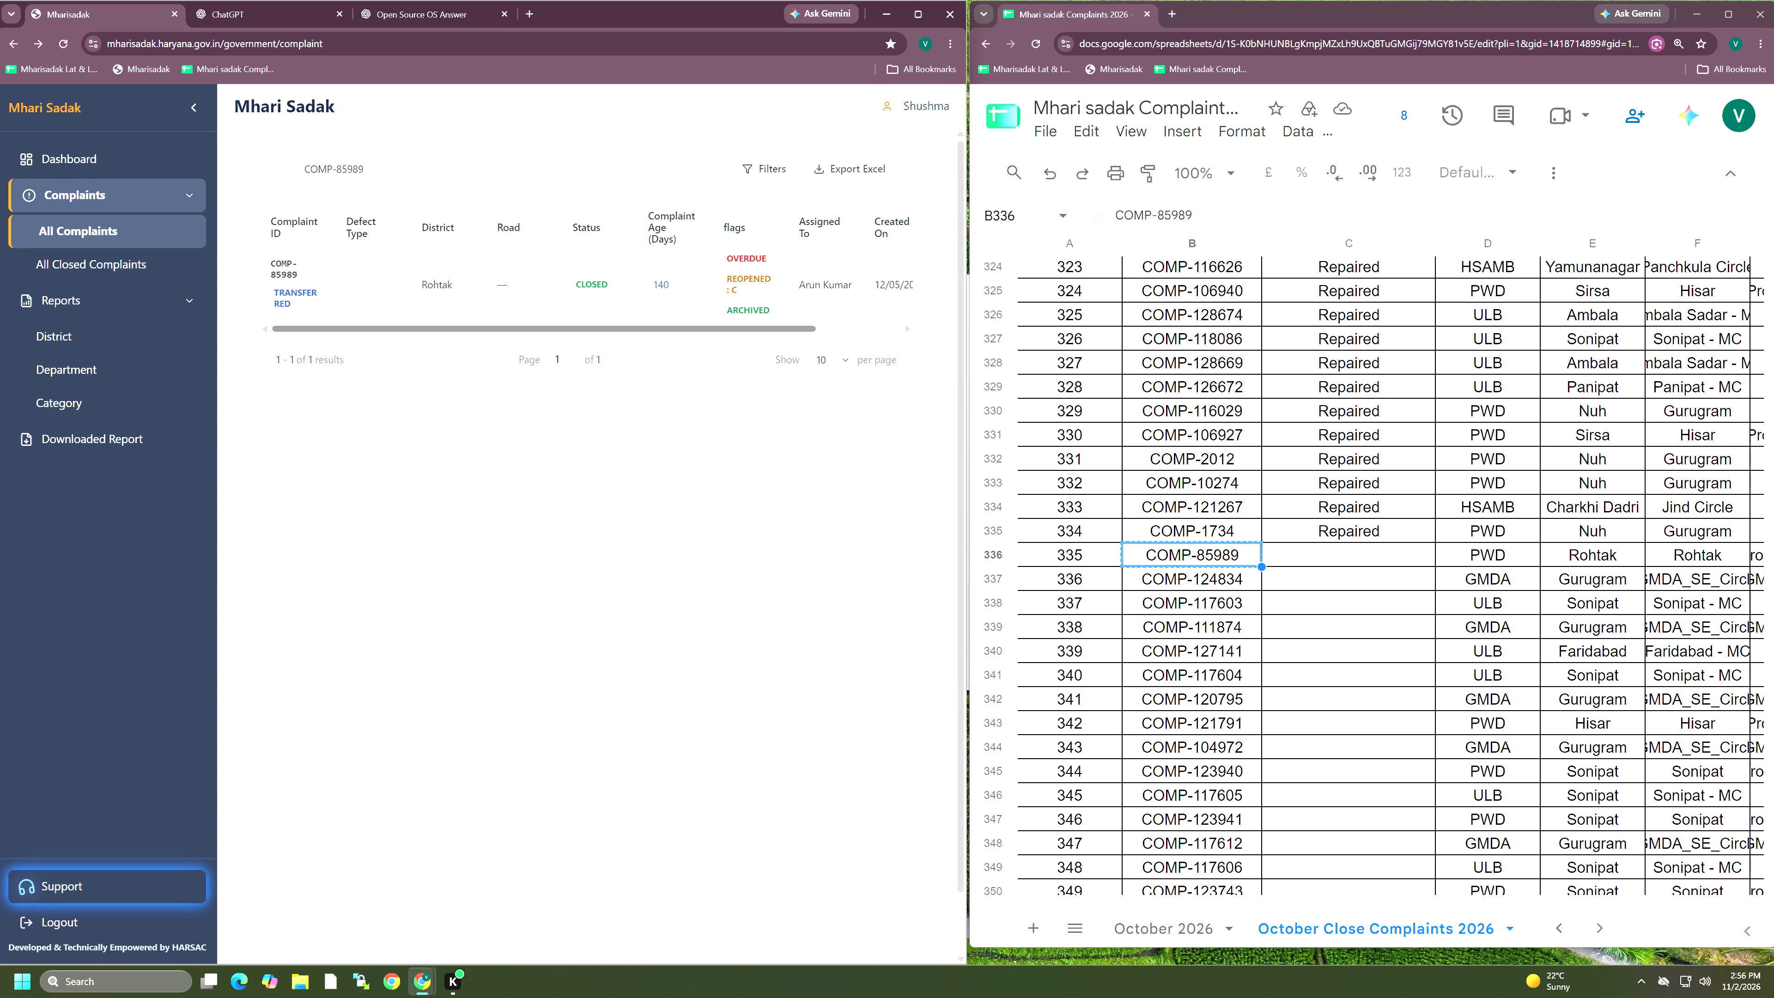
{"action": "left_click", "coordinate": [492, 286]}
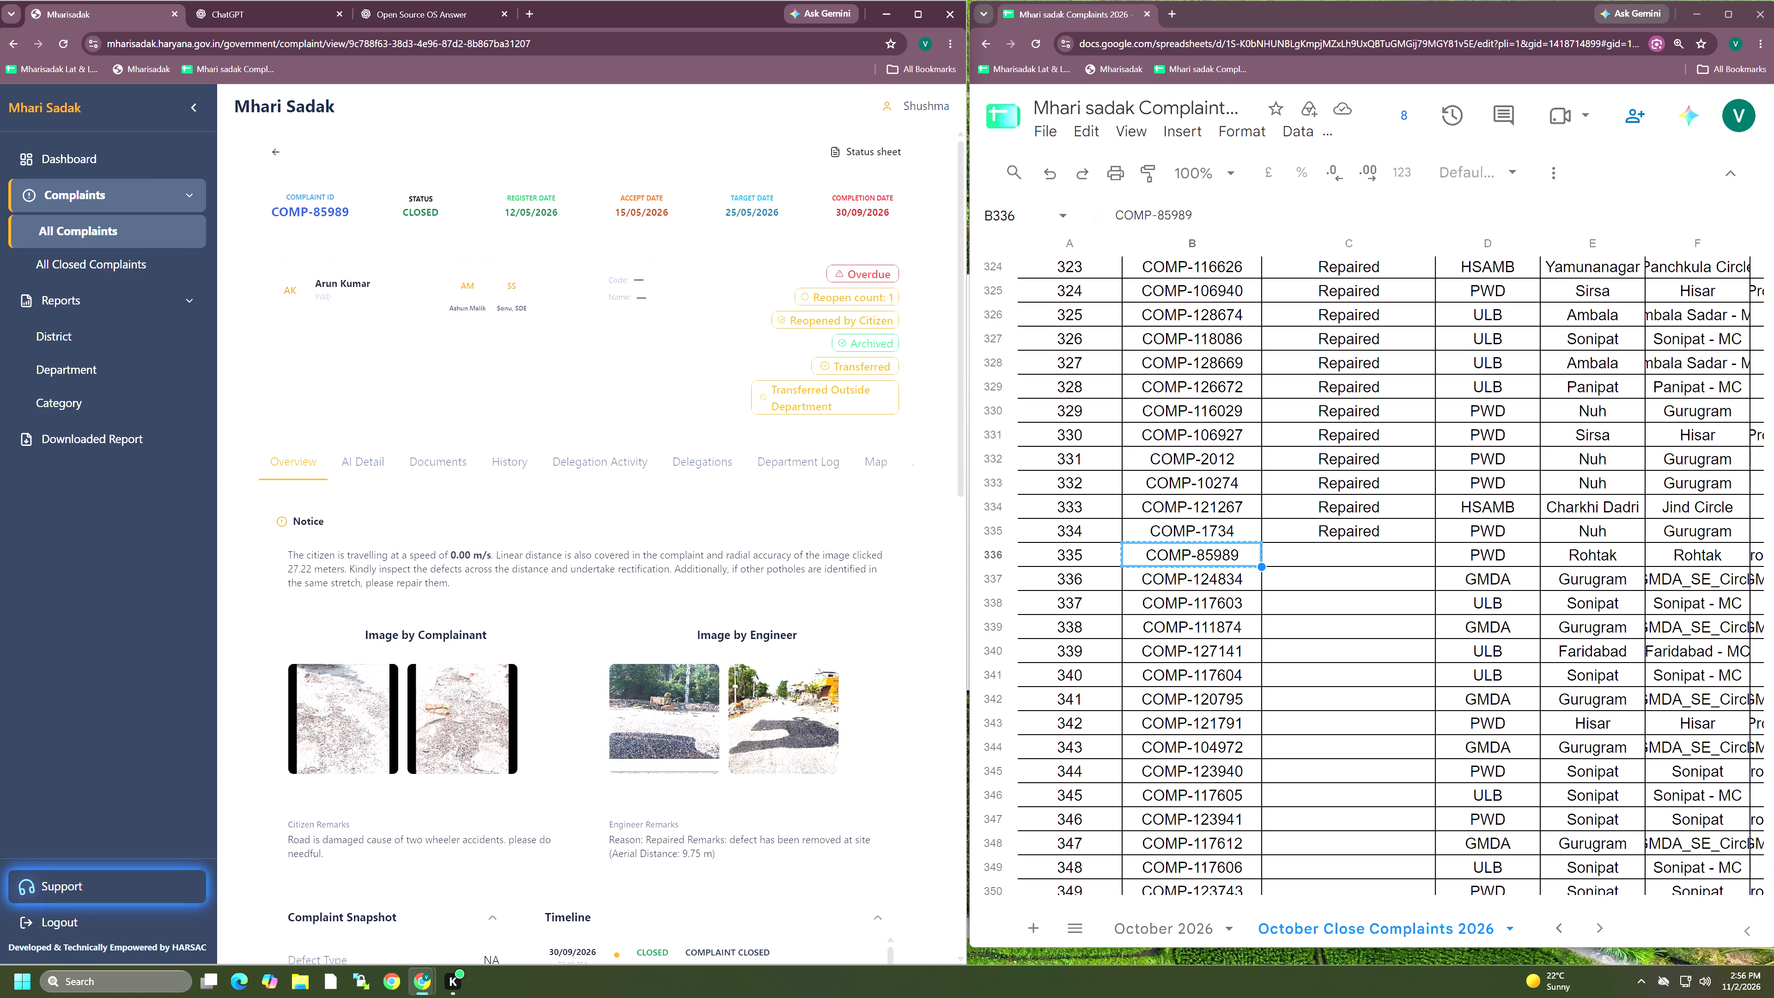
{"action": "left_click", "coordinate": [1337, 557]}
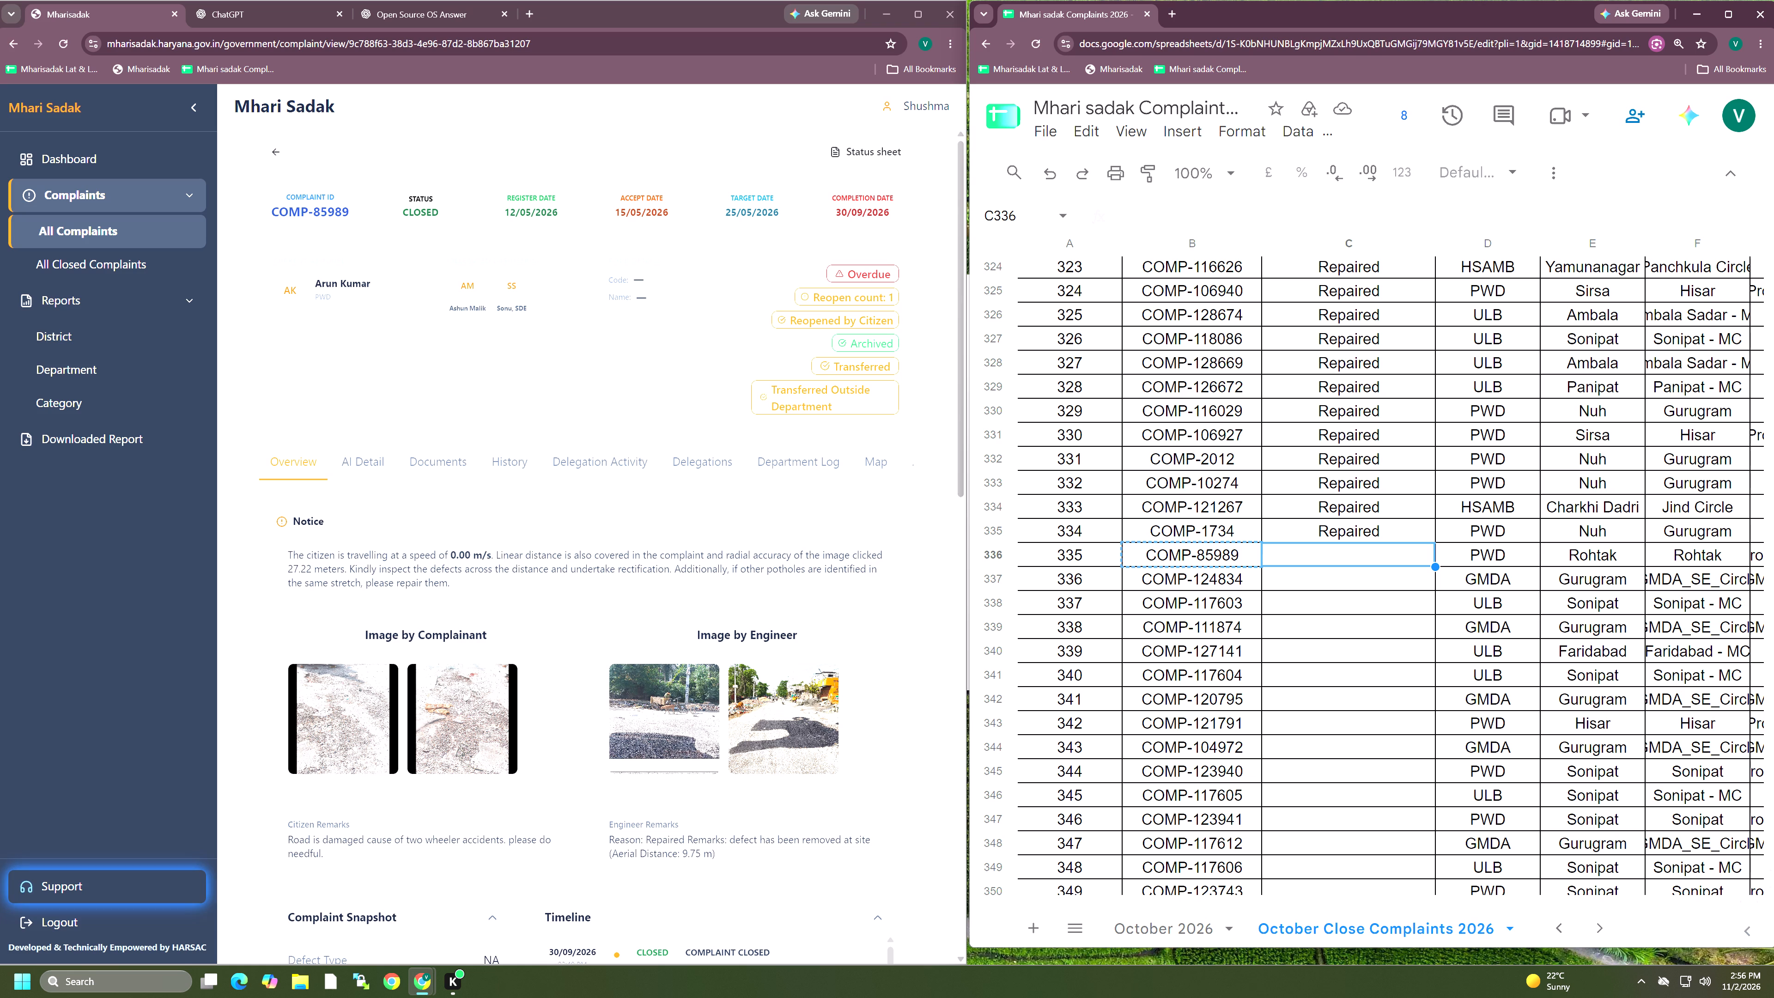
{"action": "key", "text": "ctrl+d"}
Look up COMP-124834 in the portal, read its engineer remark, and fill Repaired into its column C cell.
{"action": "left_click", "coordinate": [1223, 578]}
{"action": "key", "text": "ctrl+c"}
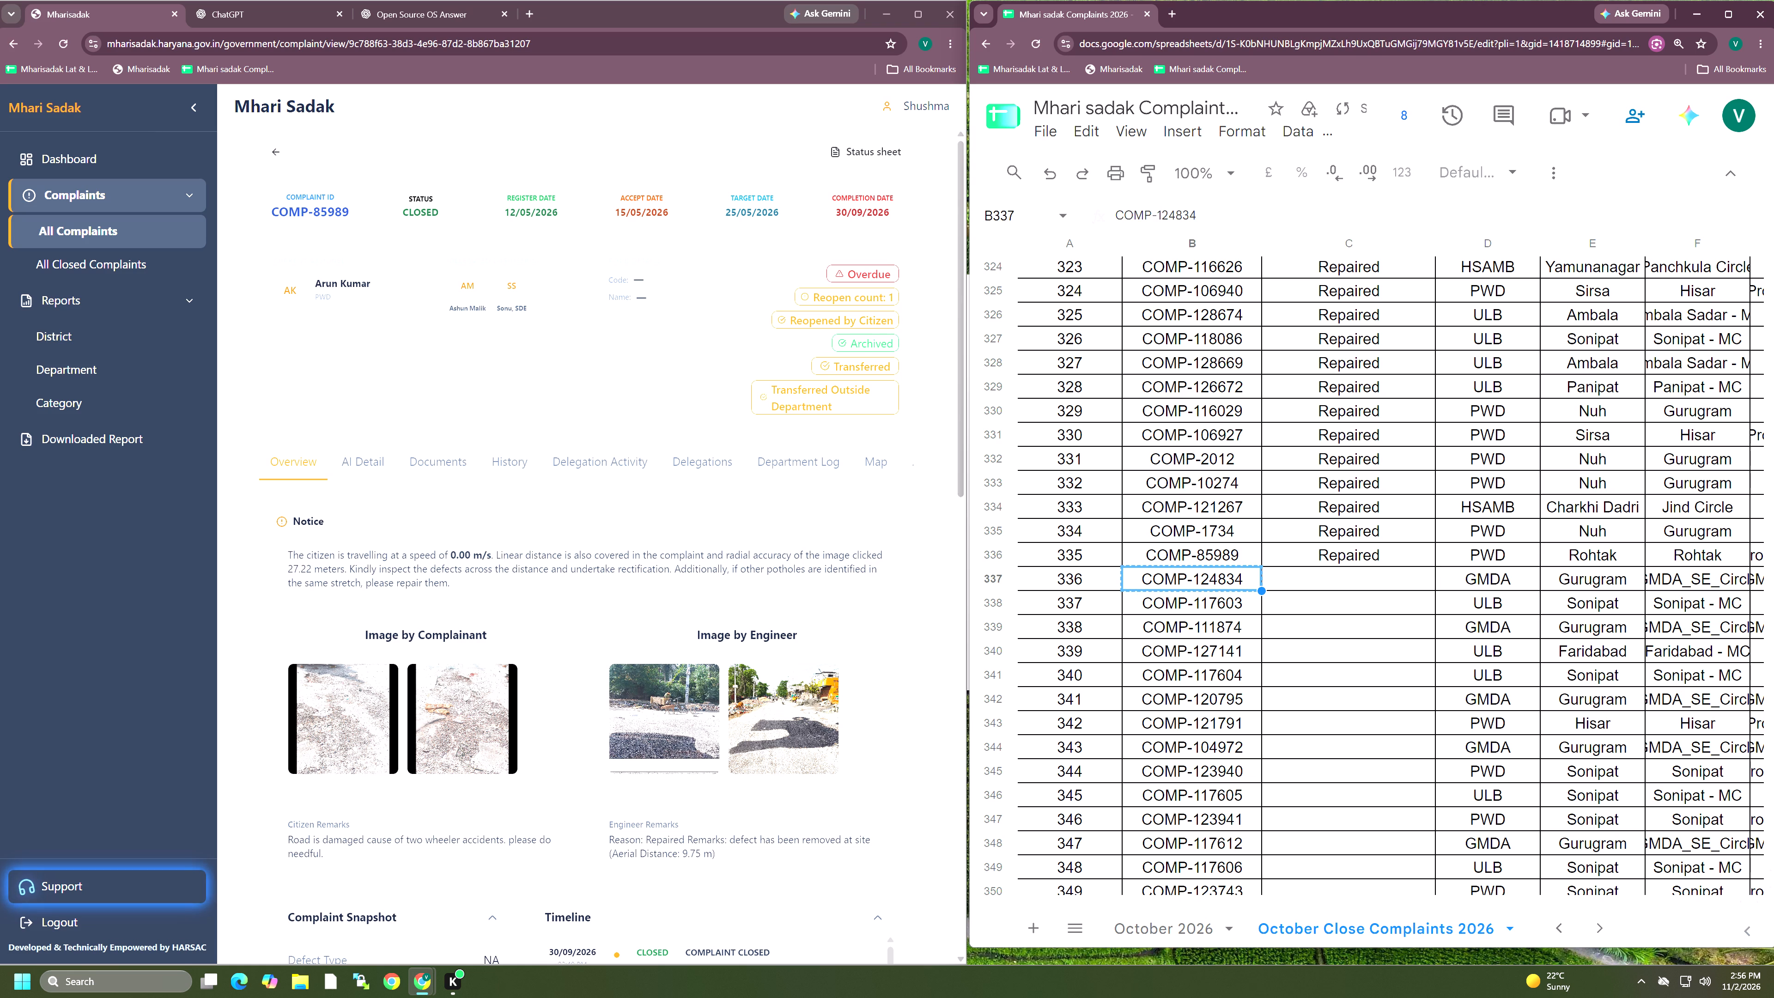
{"action": "left_click", "coordinate": [274, 155]}
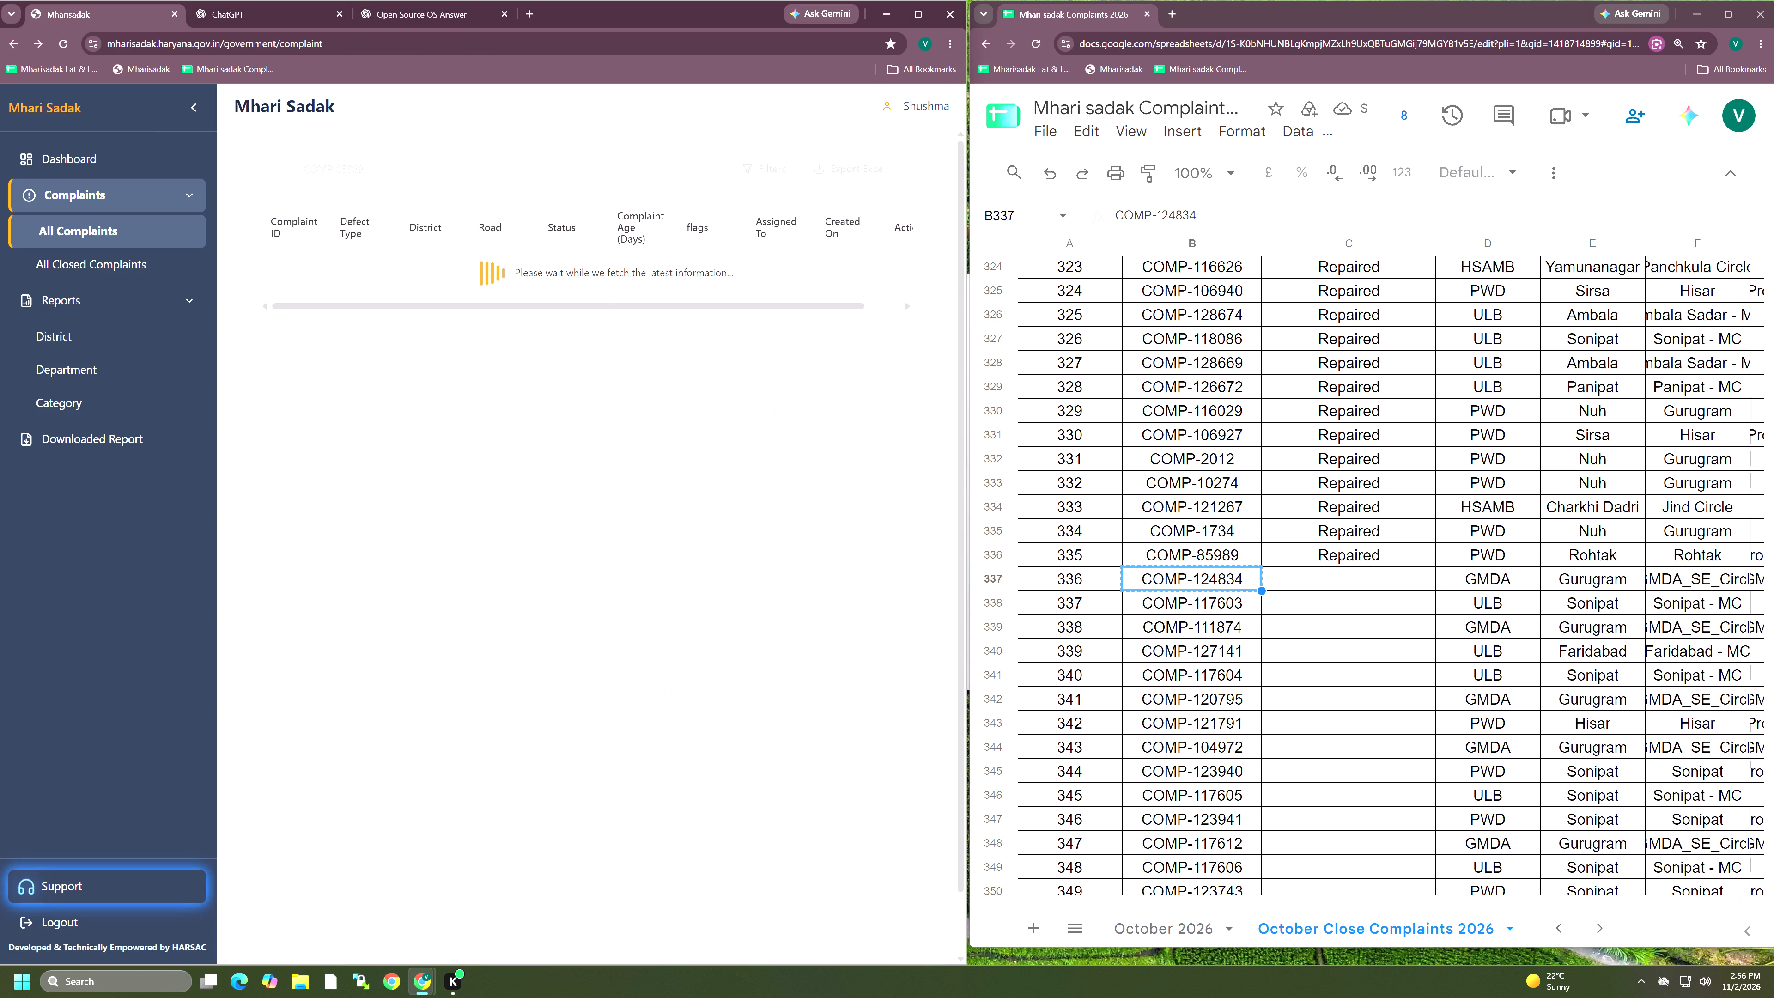
{"action": "left_click_drag", "start_coordinate": [381, 165], "coordinate": [246, 222]}
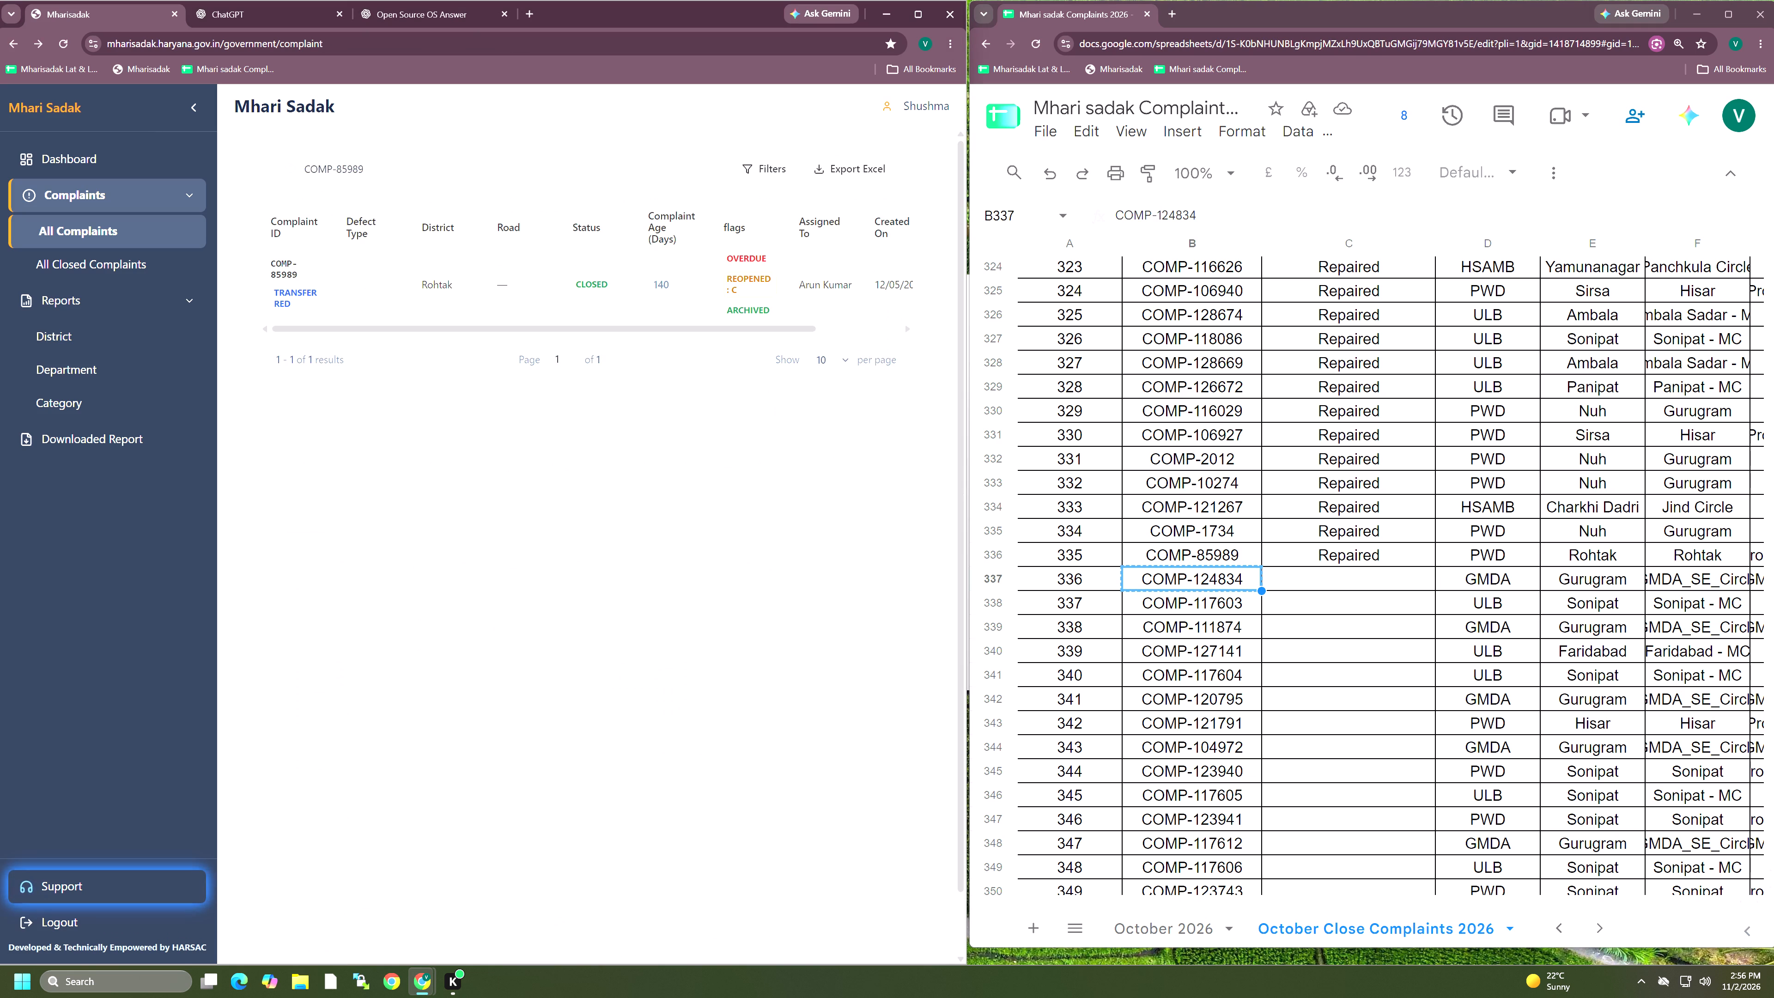
{"action": "key", "text": "ctrl+v"}
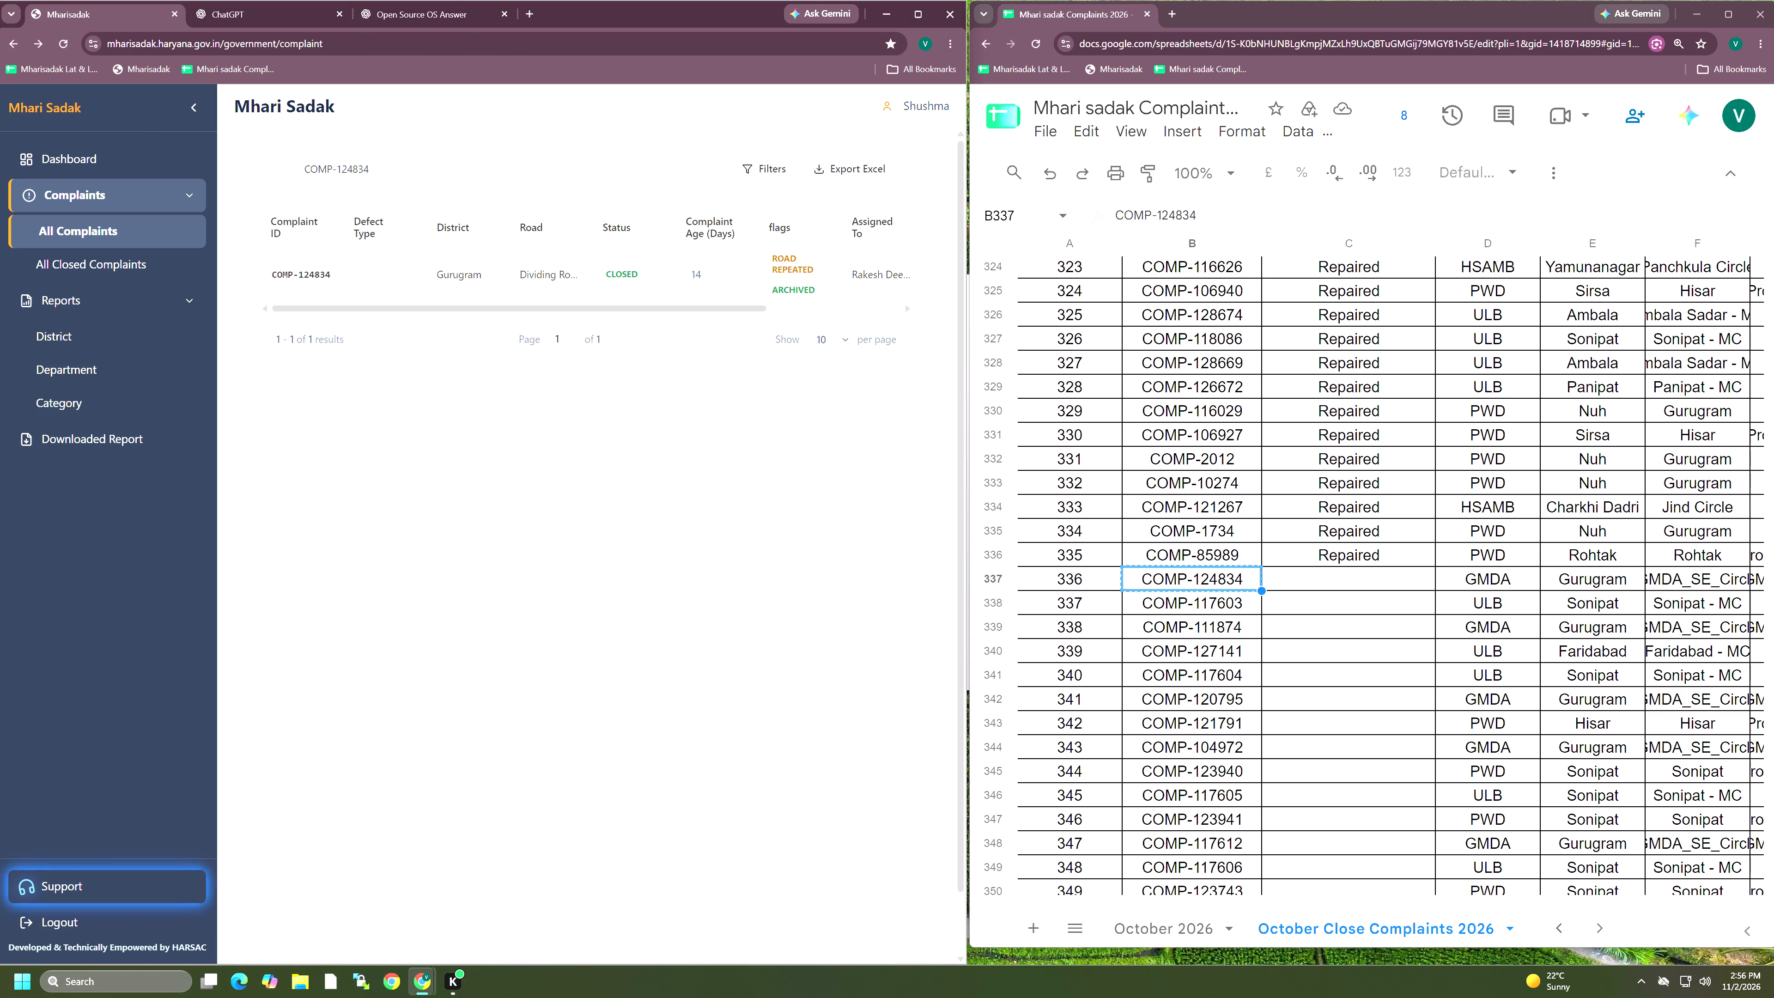
{"action": "left_click", "coordinate": [531, 291]}
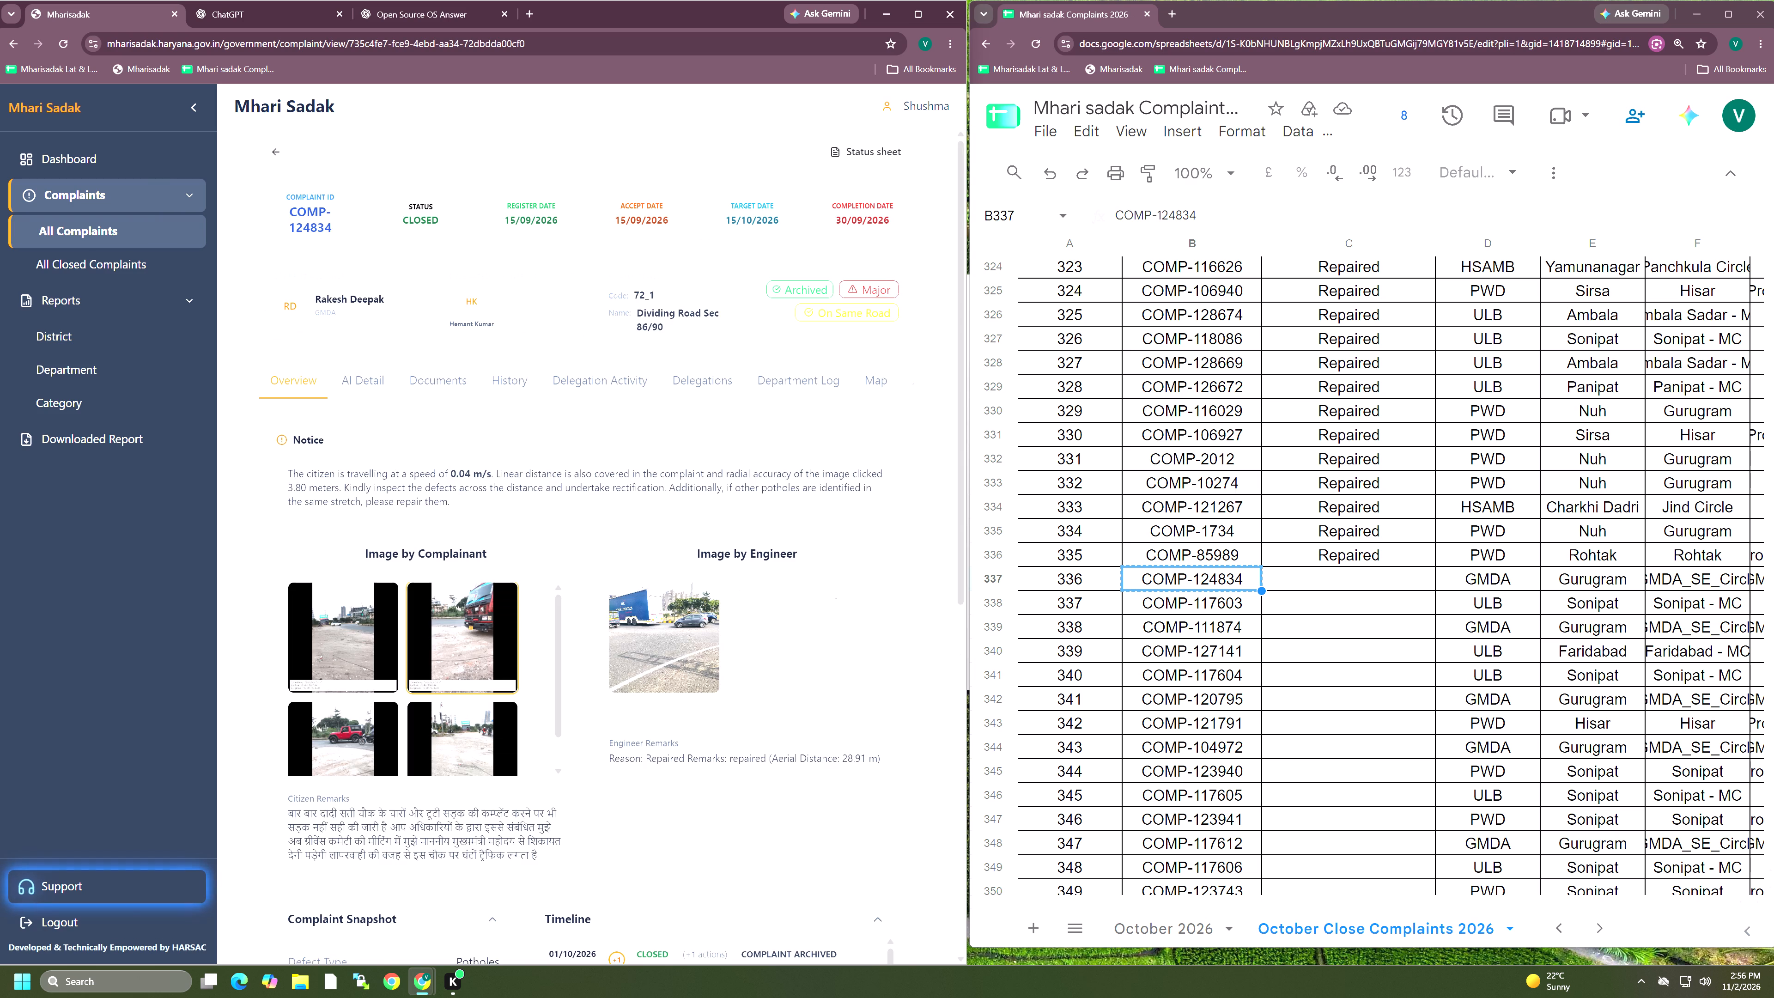
{"action": "left_click", "coordinate": [1354, 573]}
{"action": "key", "text": "ctrl+d"}
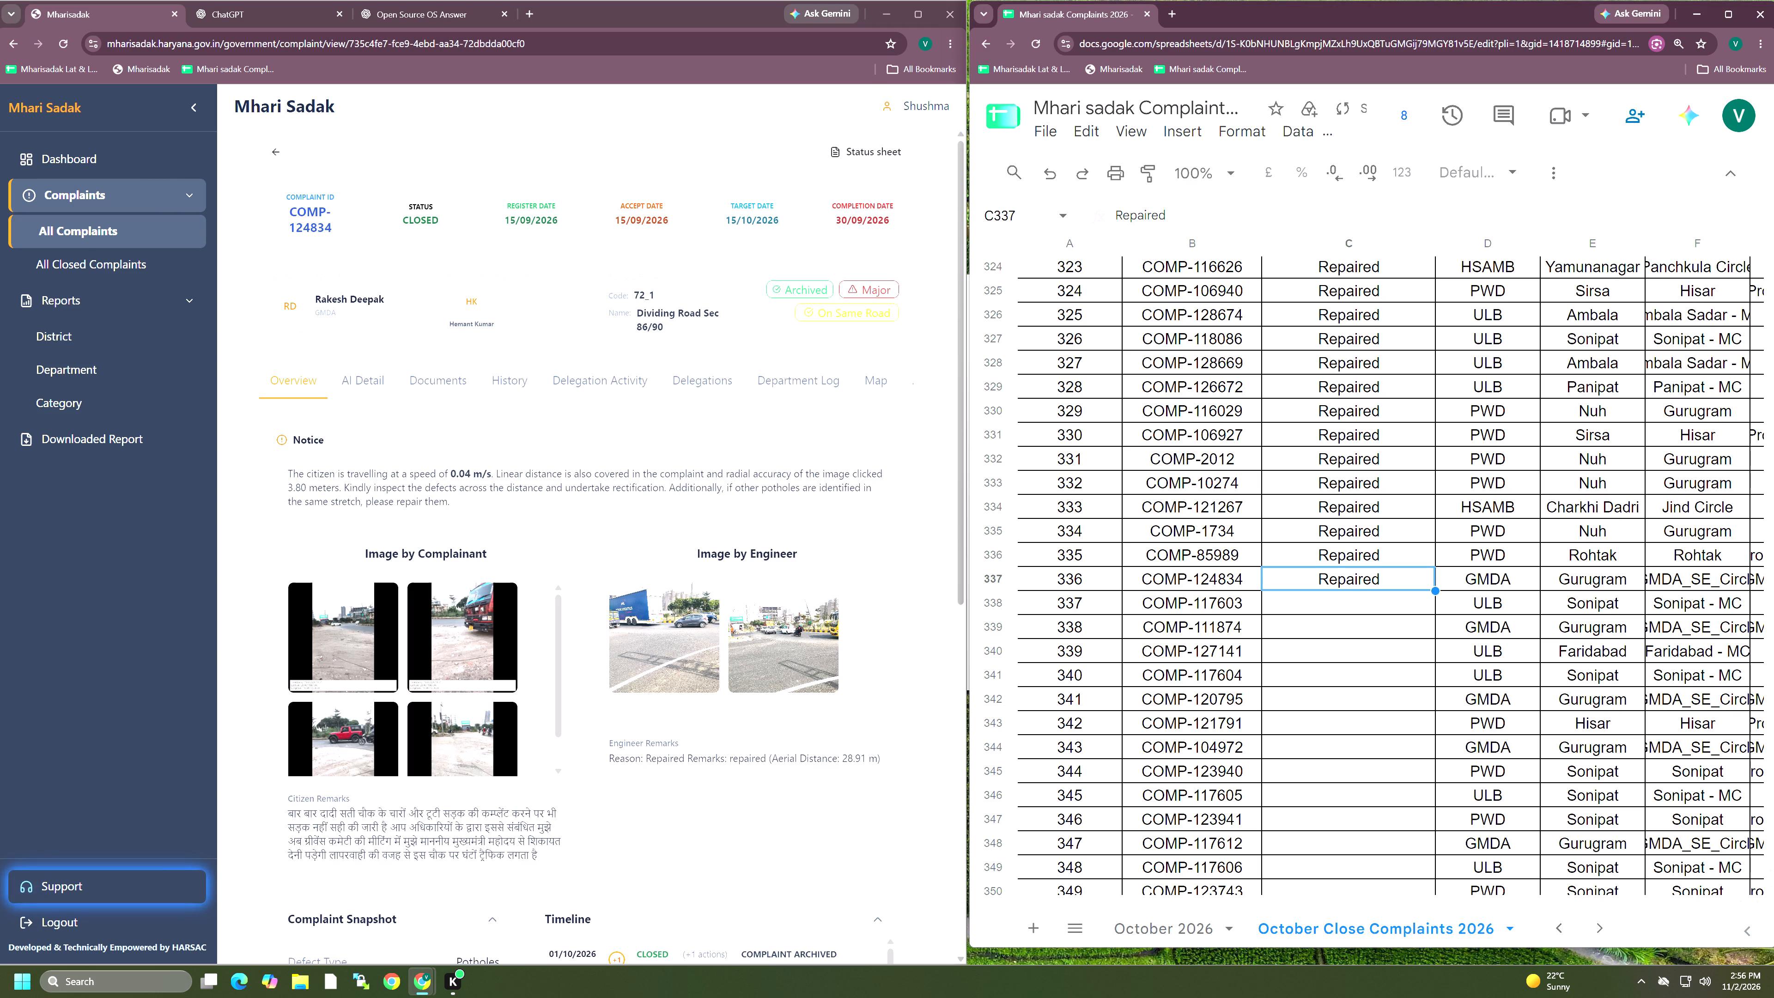
Look up COMP-117603 in the portal, read its engineer remark, and fill Repaired into its column C cell.
{"action": "left_click", "coordinate": [1248, 599]}
{"action": "key", "text": "ctrl+c"}
{"action": "left_click", "coordinate": [269, 149]}
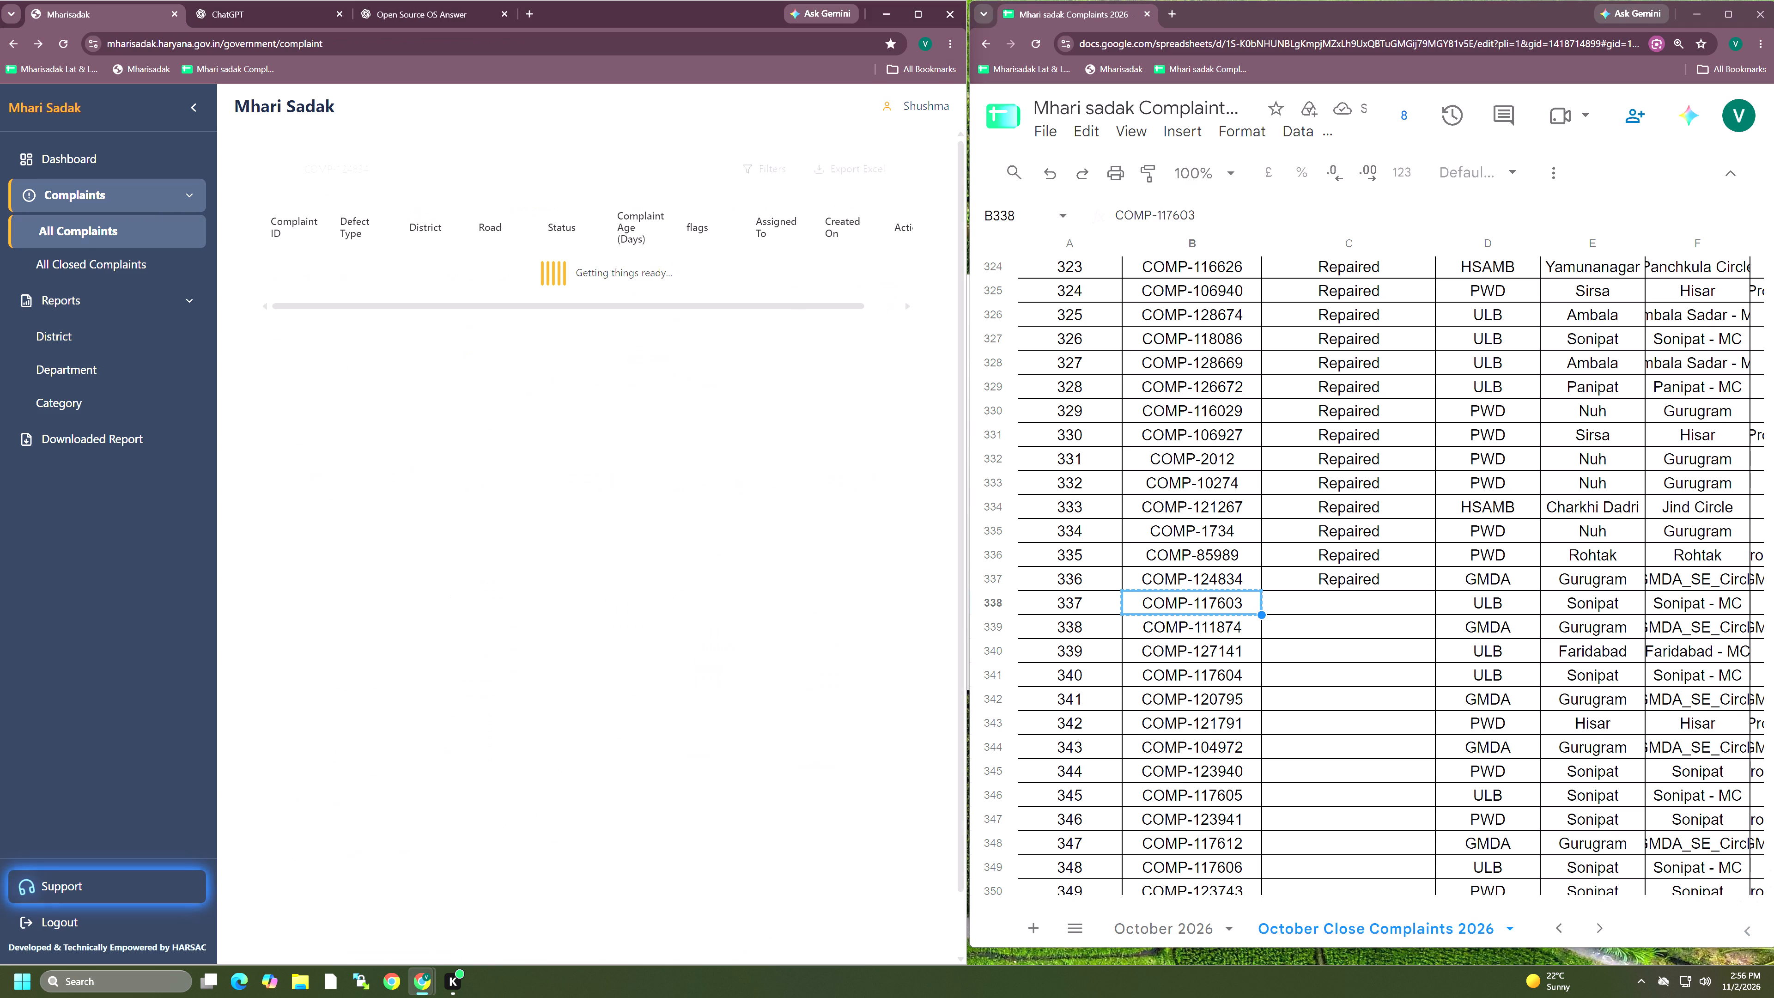
{"action": "scroll", "coordinate": [1030, 417], "scroll_direction": "down", "scroll_amount": 3}
{"action": "left_click_drag", "start_coordinate": [381, 171], "coordinate": [253, 224]}
{"action": "key", "text": "ctrl+v"}
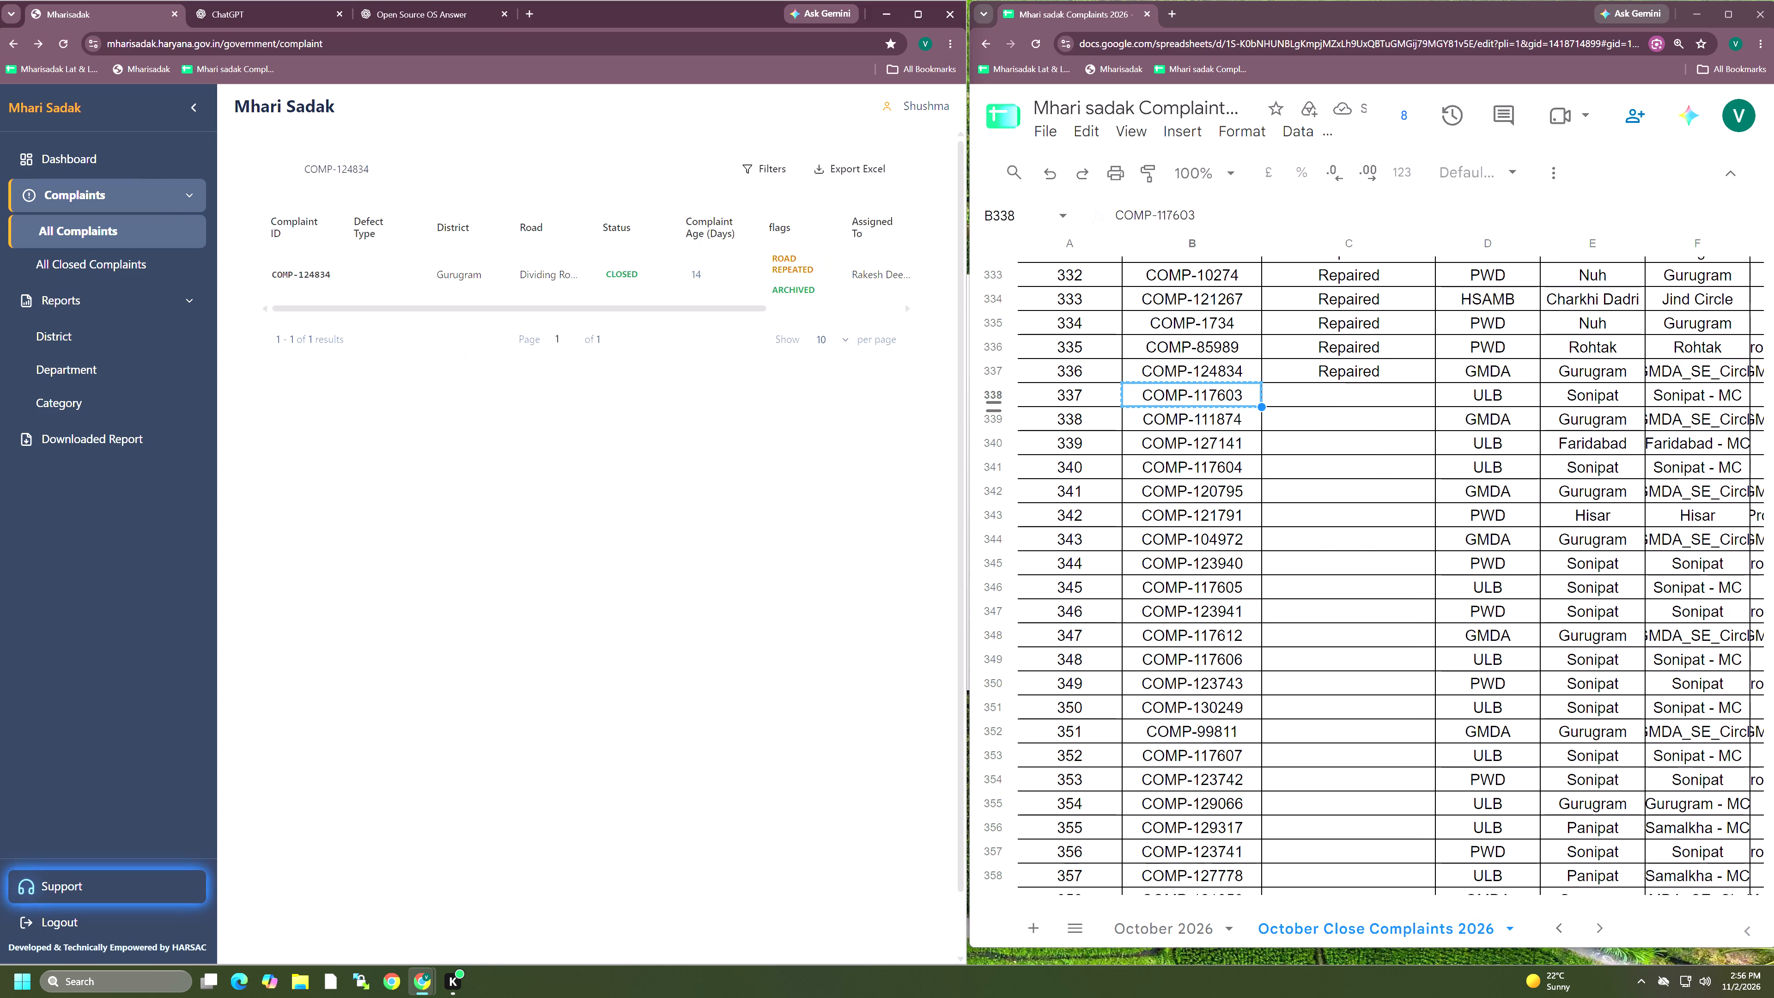
{"action": "left_click", "coordinate": [557, 270]}
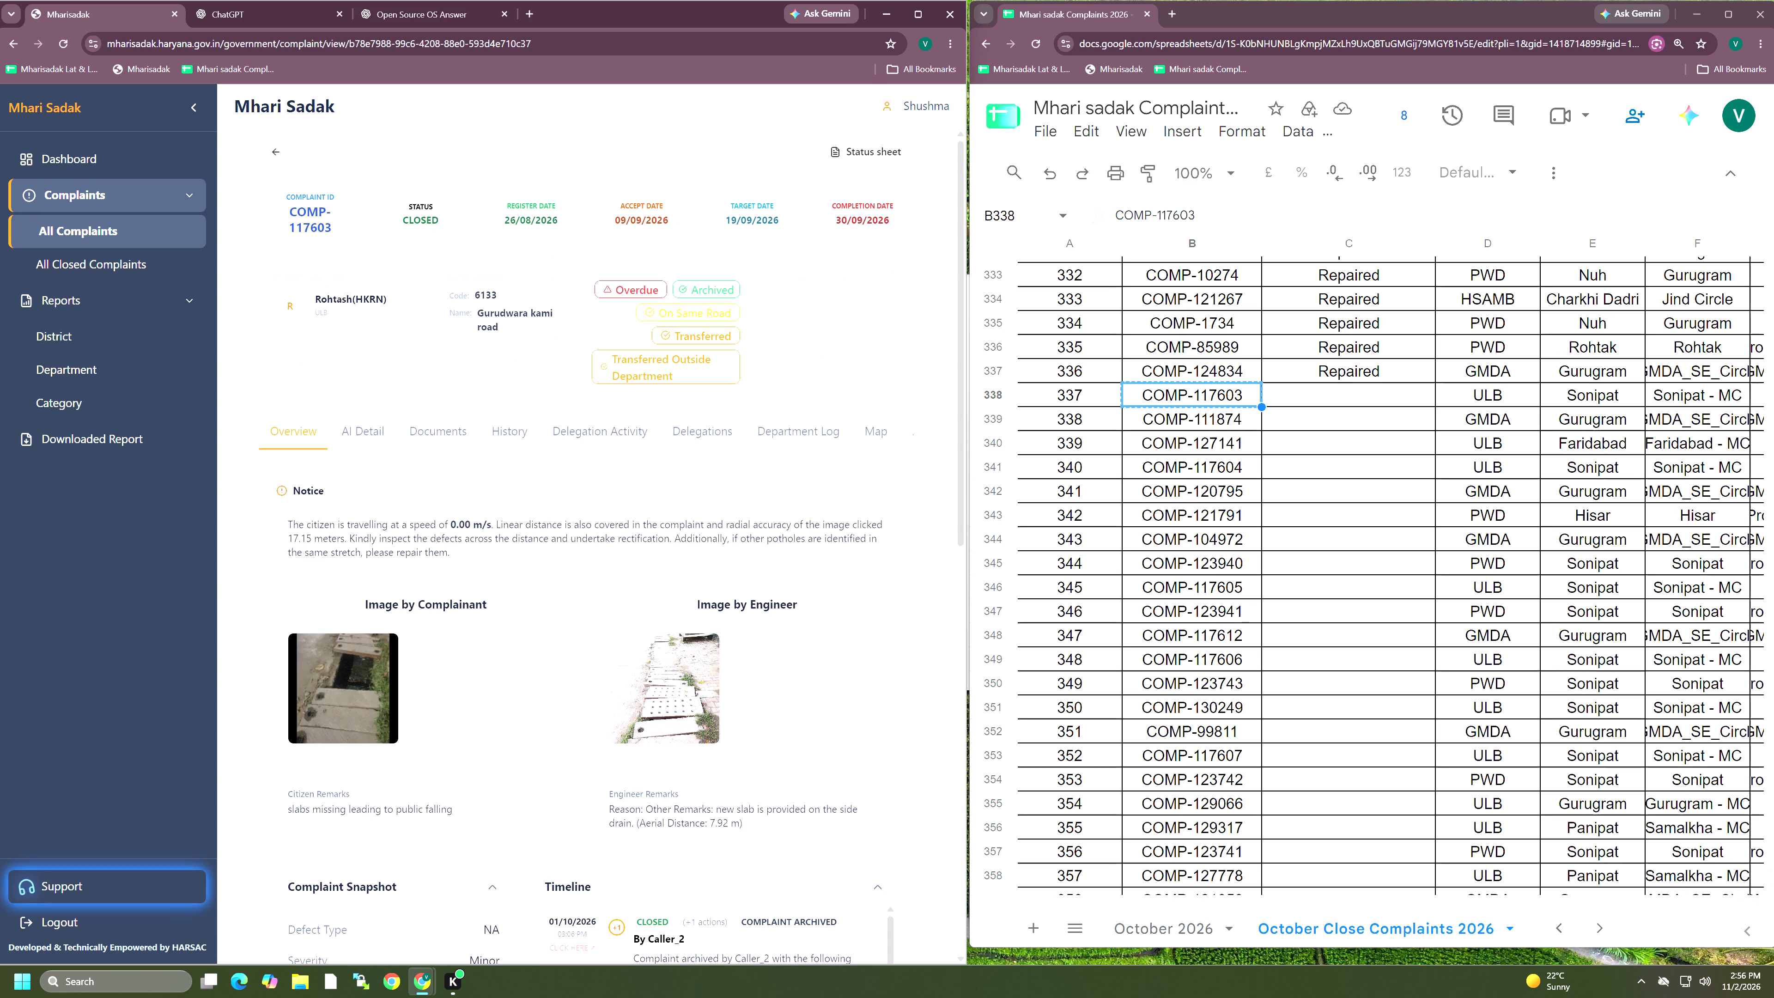
{"action": "left_click", "coordinate": [1323, 396]}
{"action": "key", "text": "ctrl+d"}
{"action": "left_click", "coordinate": [1205, 424]}
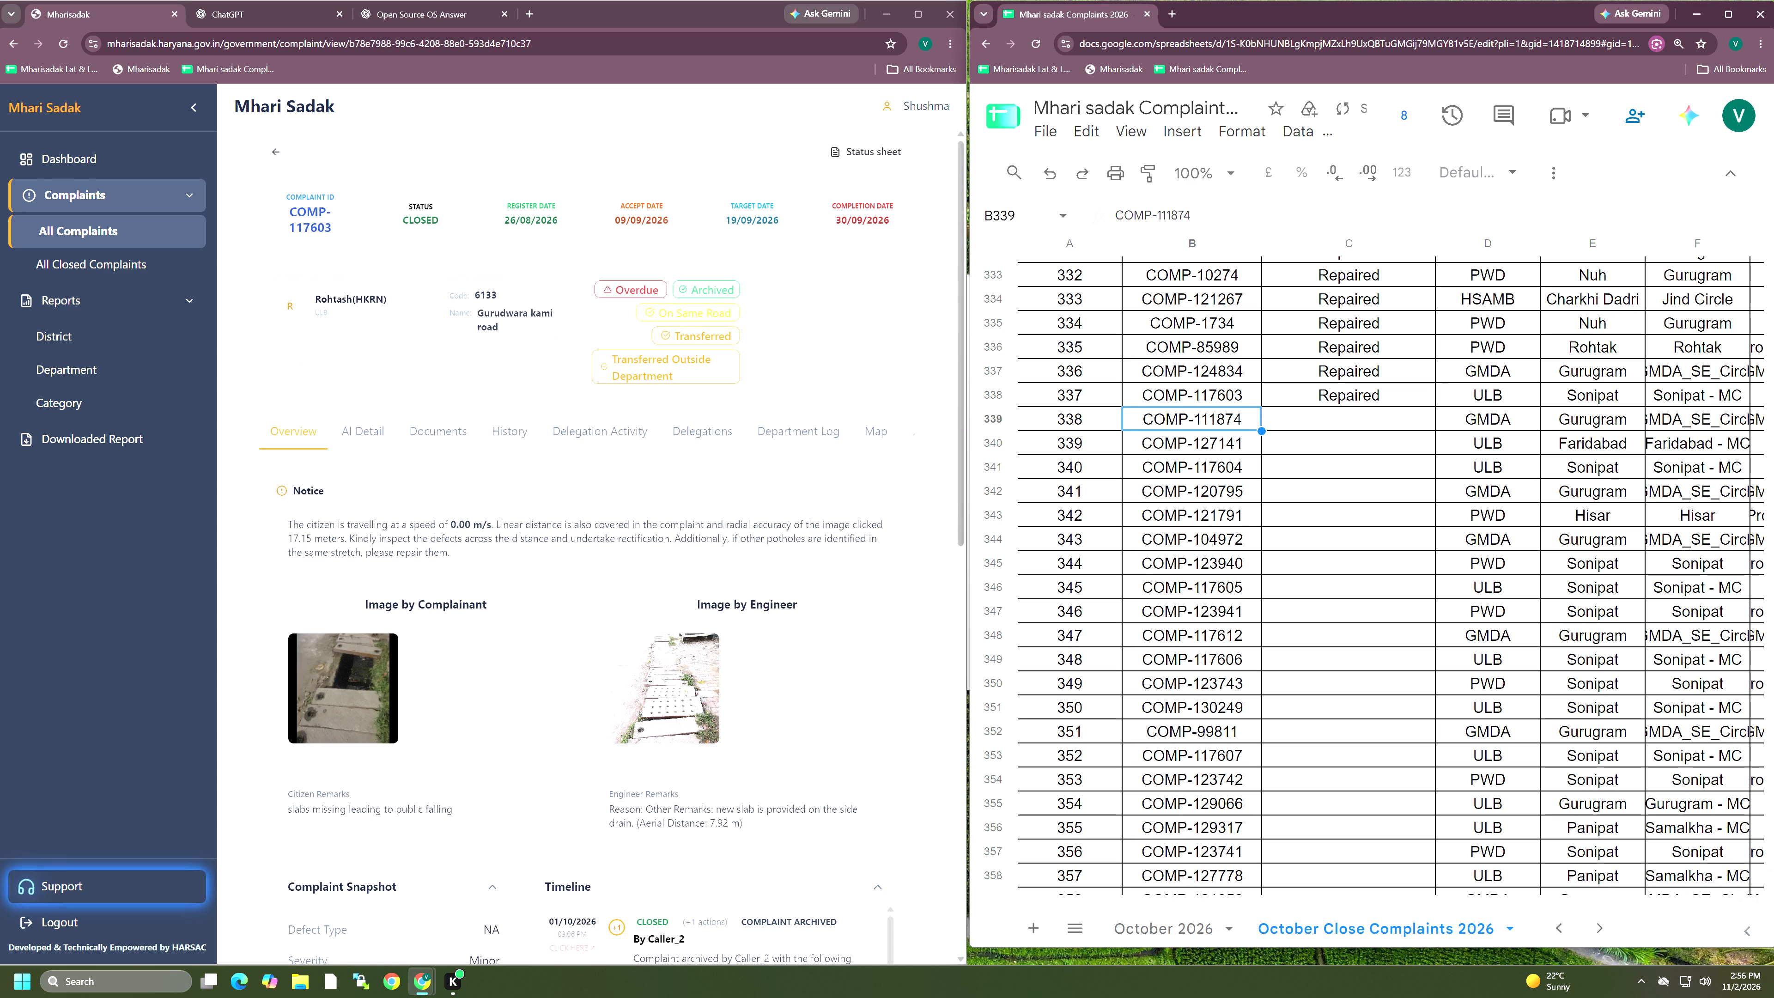
{"action": "key", "text": "ctrl+c"}
{"action": "left_click", "coordinate": [277, 151]}
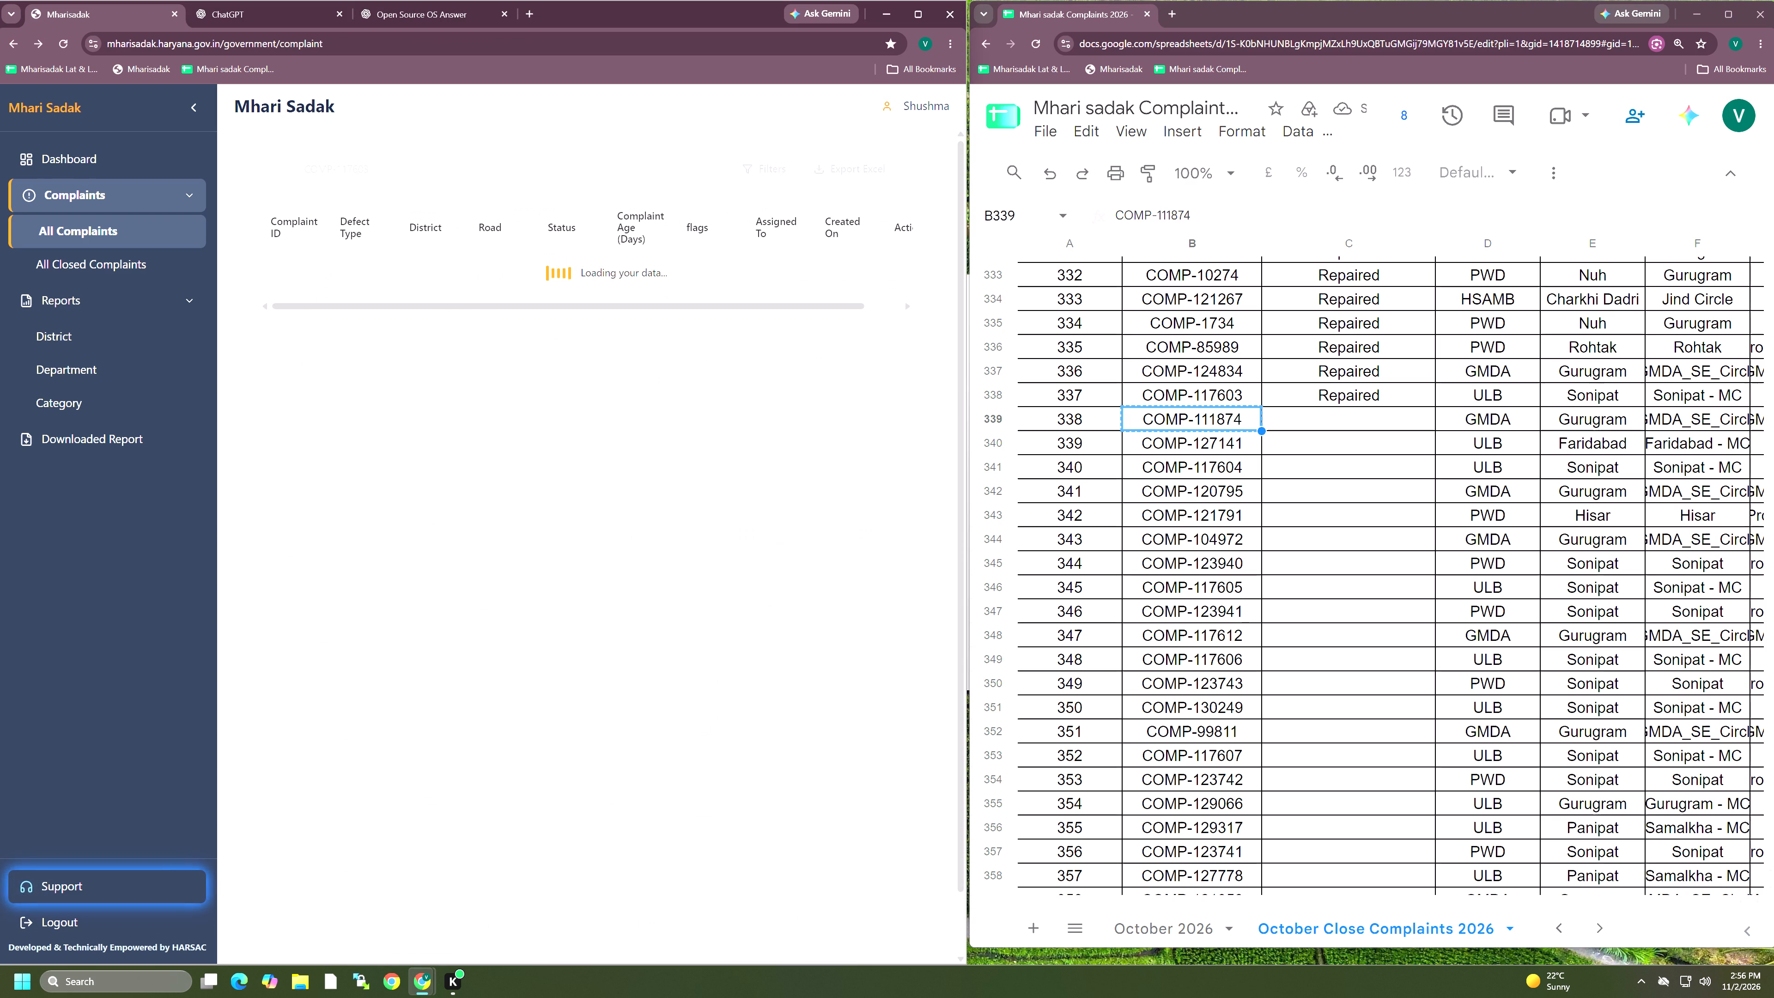
{"action": "left_click_drag", "start_coordinate": [378, 173], "coordinate": [287, 209]}
{"action": "key", "text": "ctrl+v"}
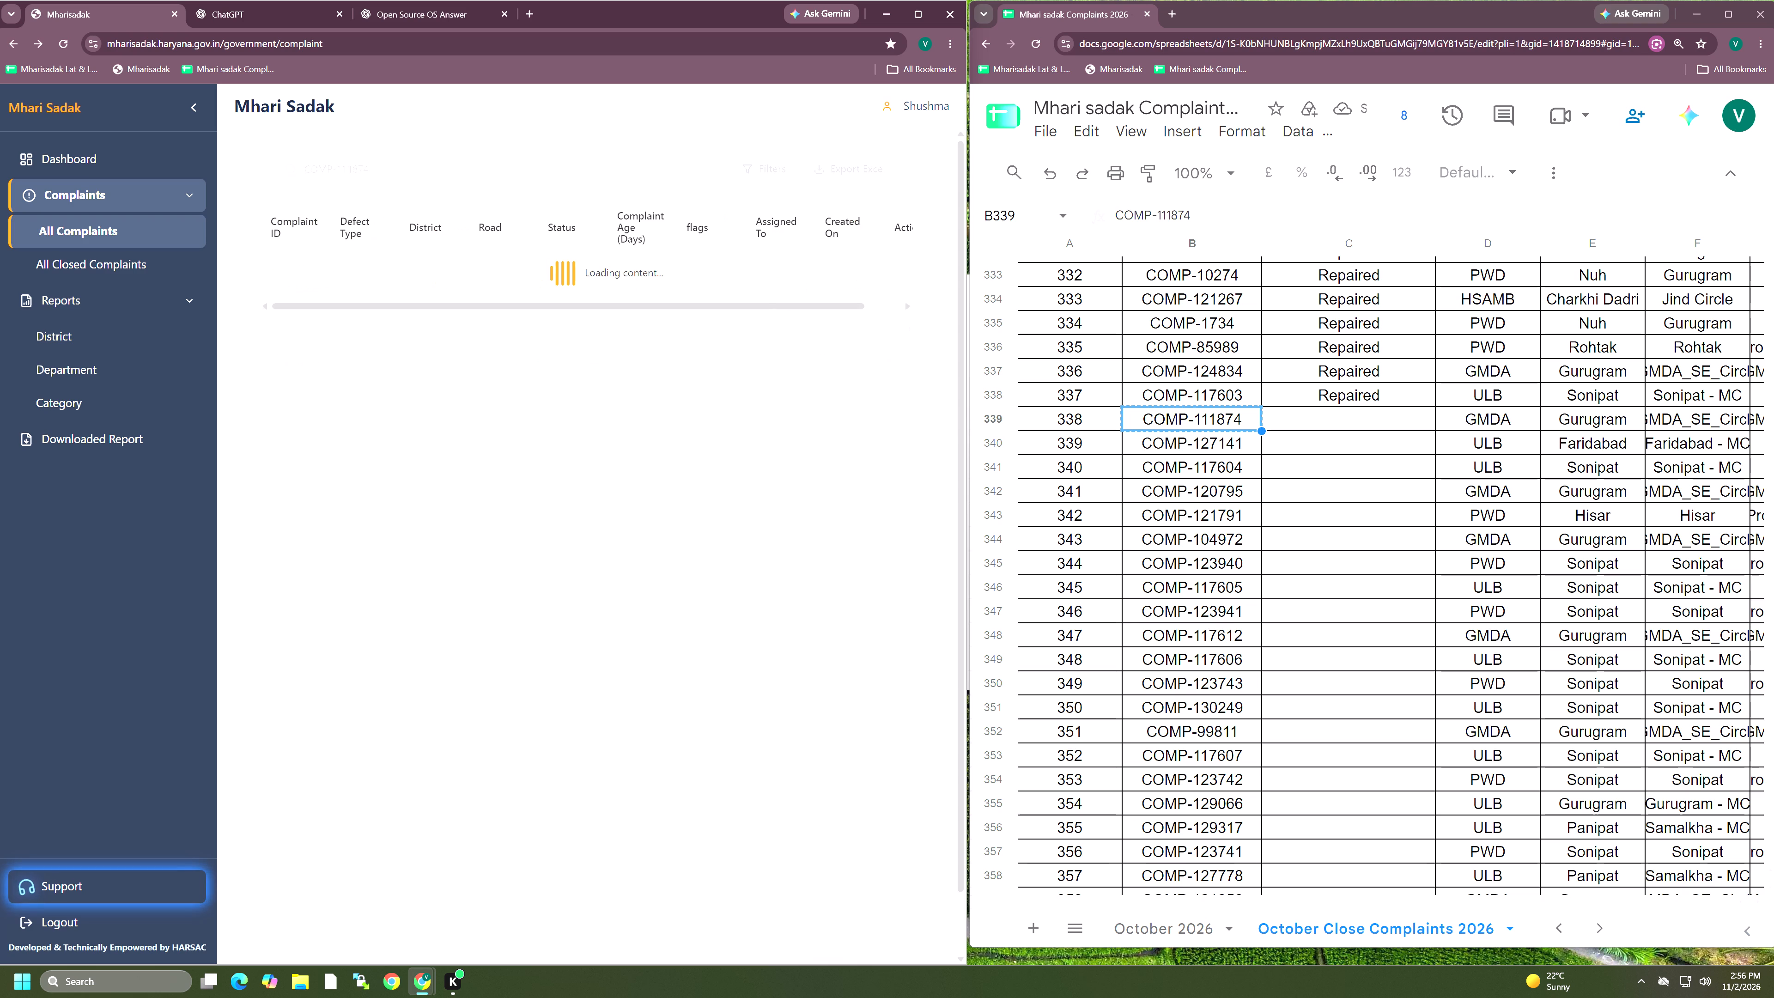
{"action": "left_click", "coordinate": [550, 272]}
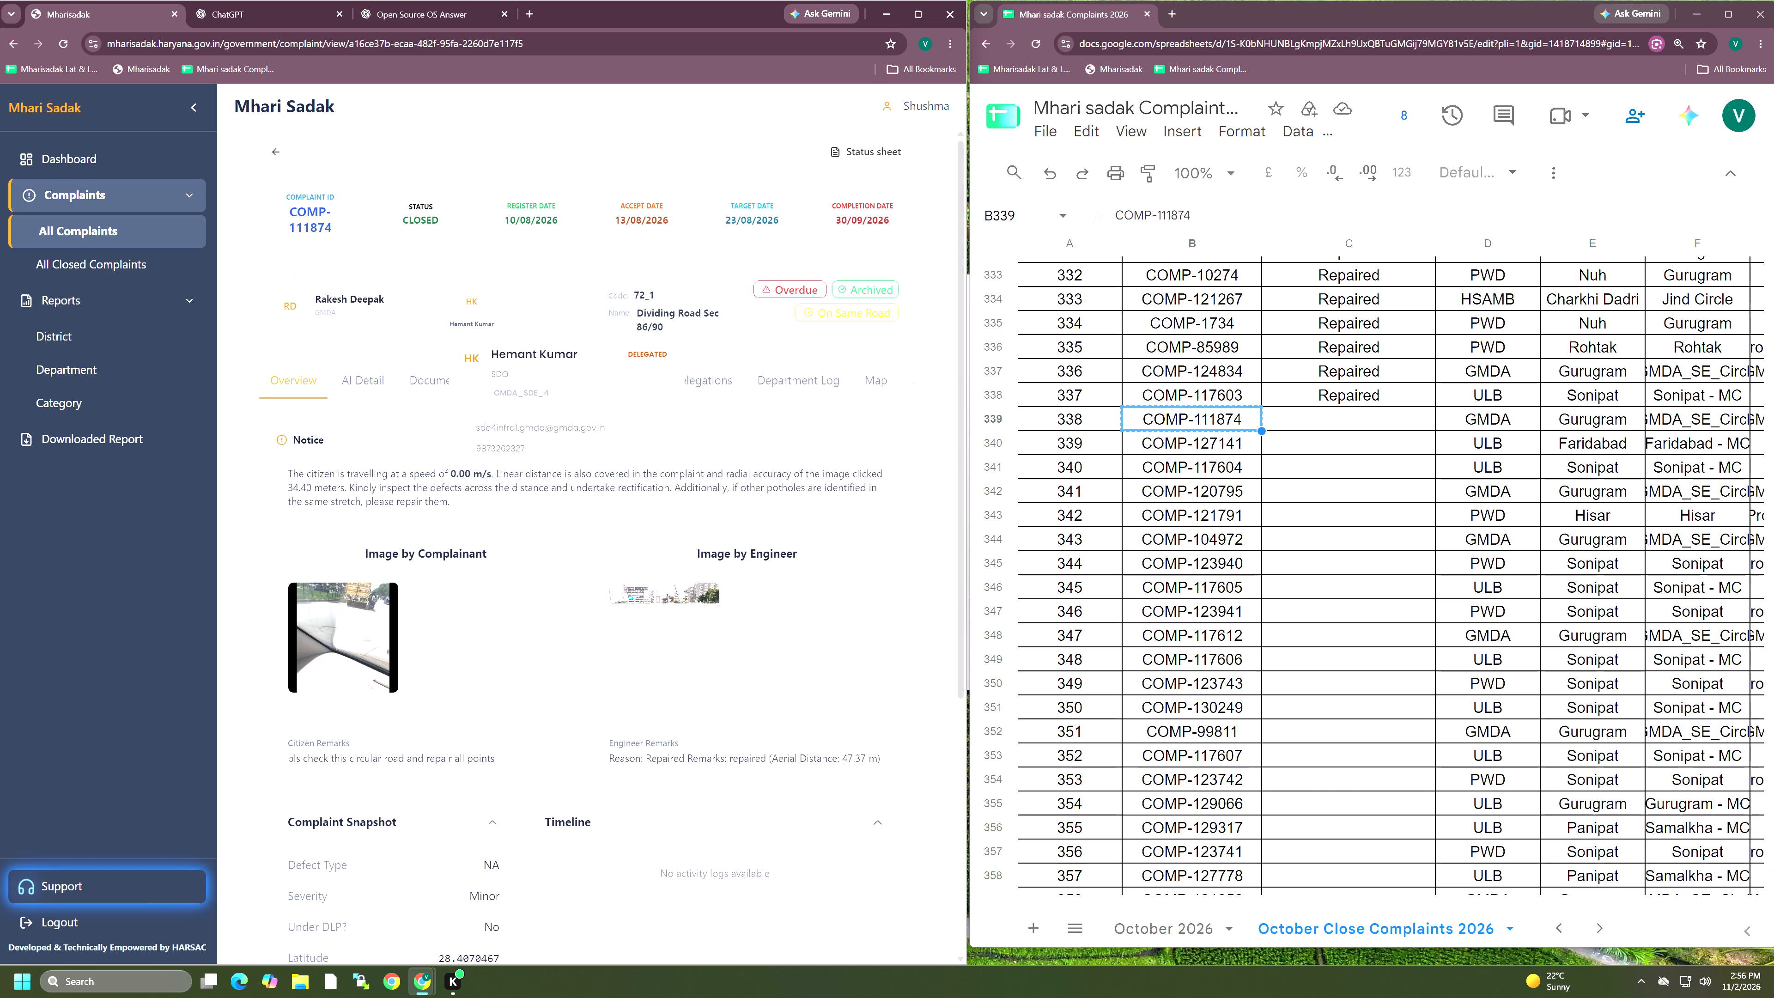
{"action": "left_click", "coordinate": [552, 525]}
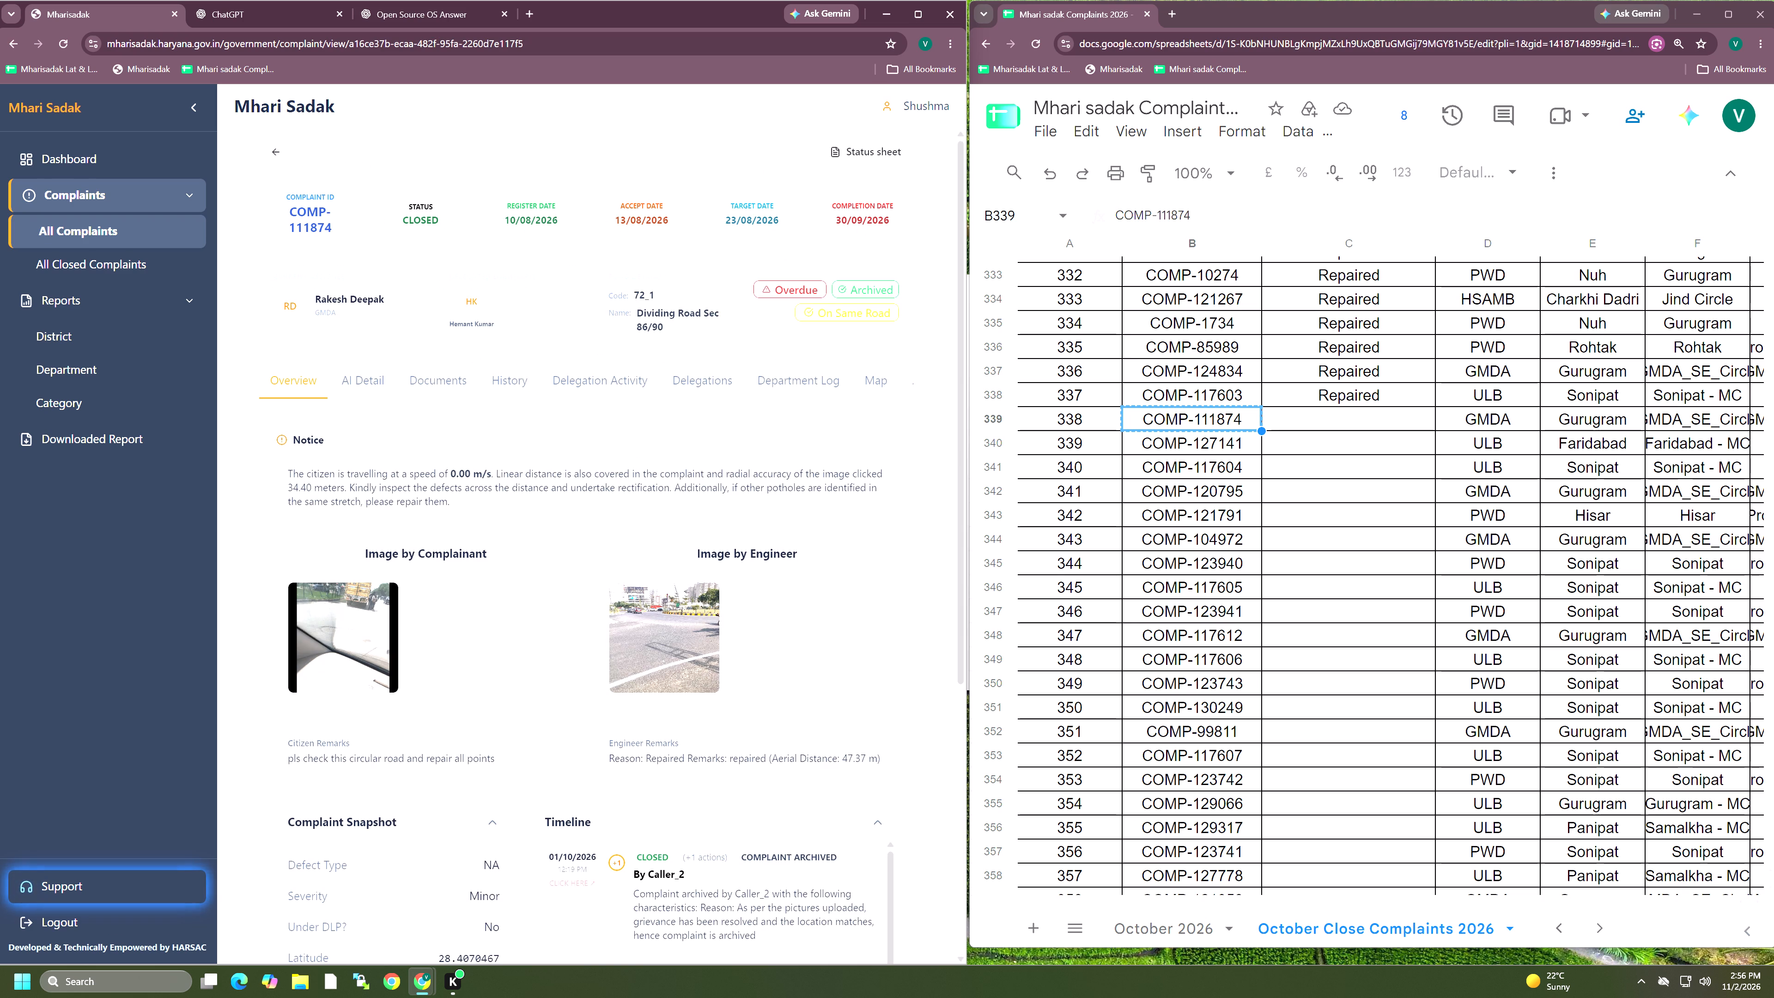
{"action": "left_click", "coordinate": [1358, 426]}
{"action": "key", "text": "ctrl+d"}
{"action": "left_click", "coordinate": [1234, 447]}
{"action": "key", "text": "ctrl+c"}
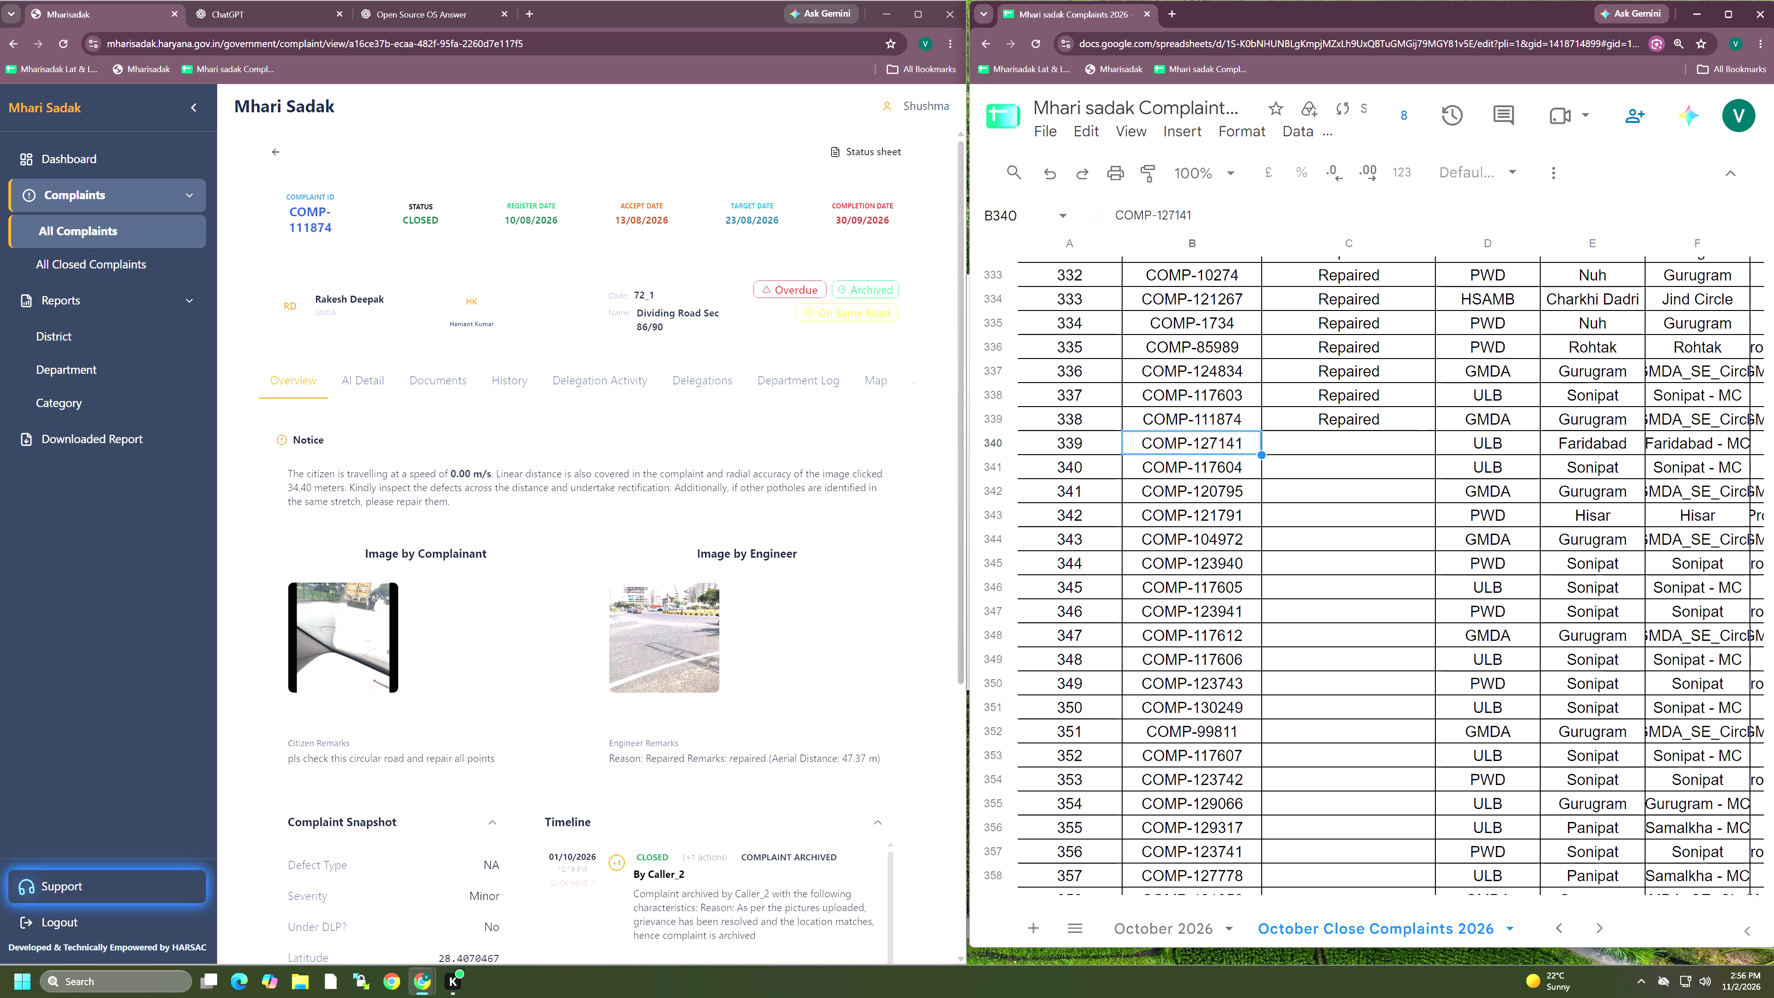
{"action": "left_click", "coordinate": [271, 151]}
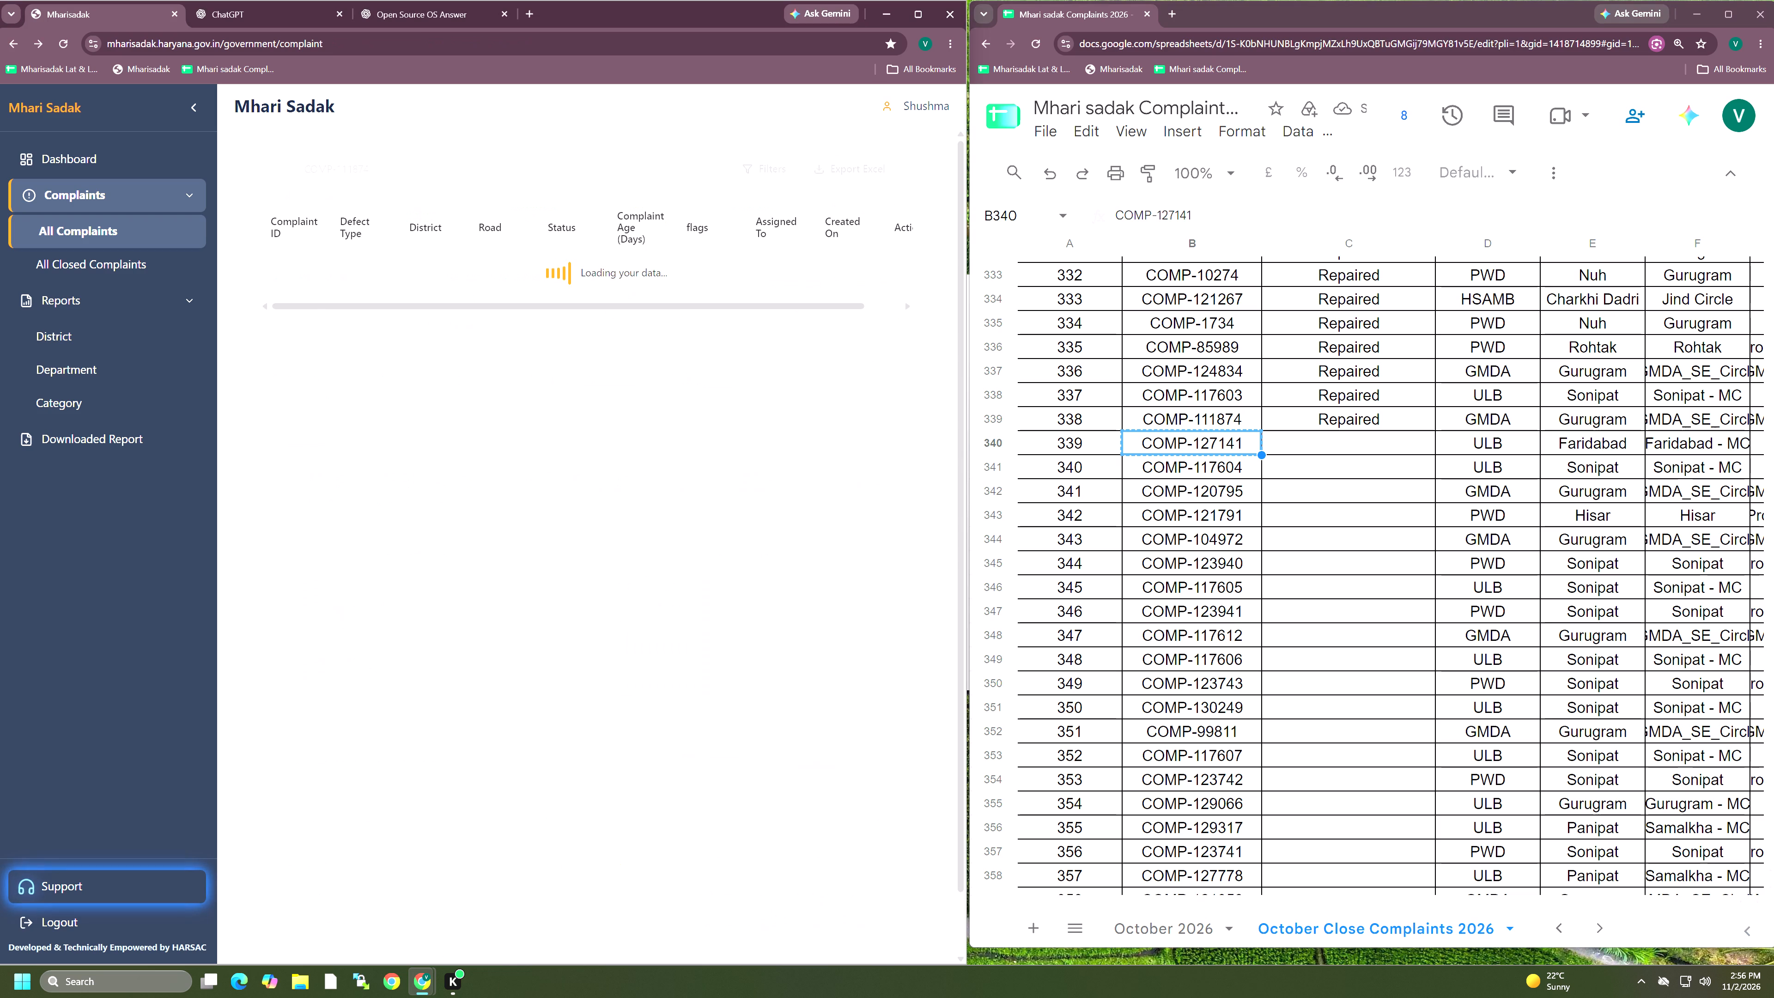
{"action": "left_click_drag", "start_coordinate": [387, 169], "coordinate": [282, 205]}
{"action": "key", "text": "ctrl+d"}
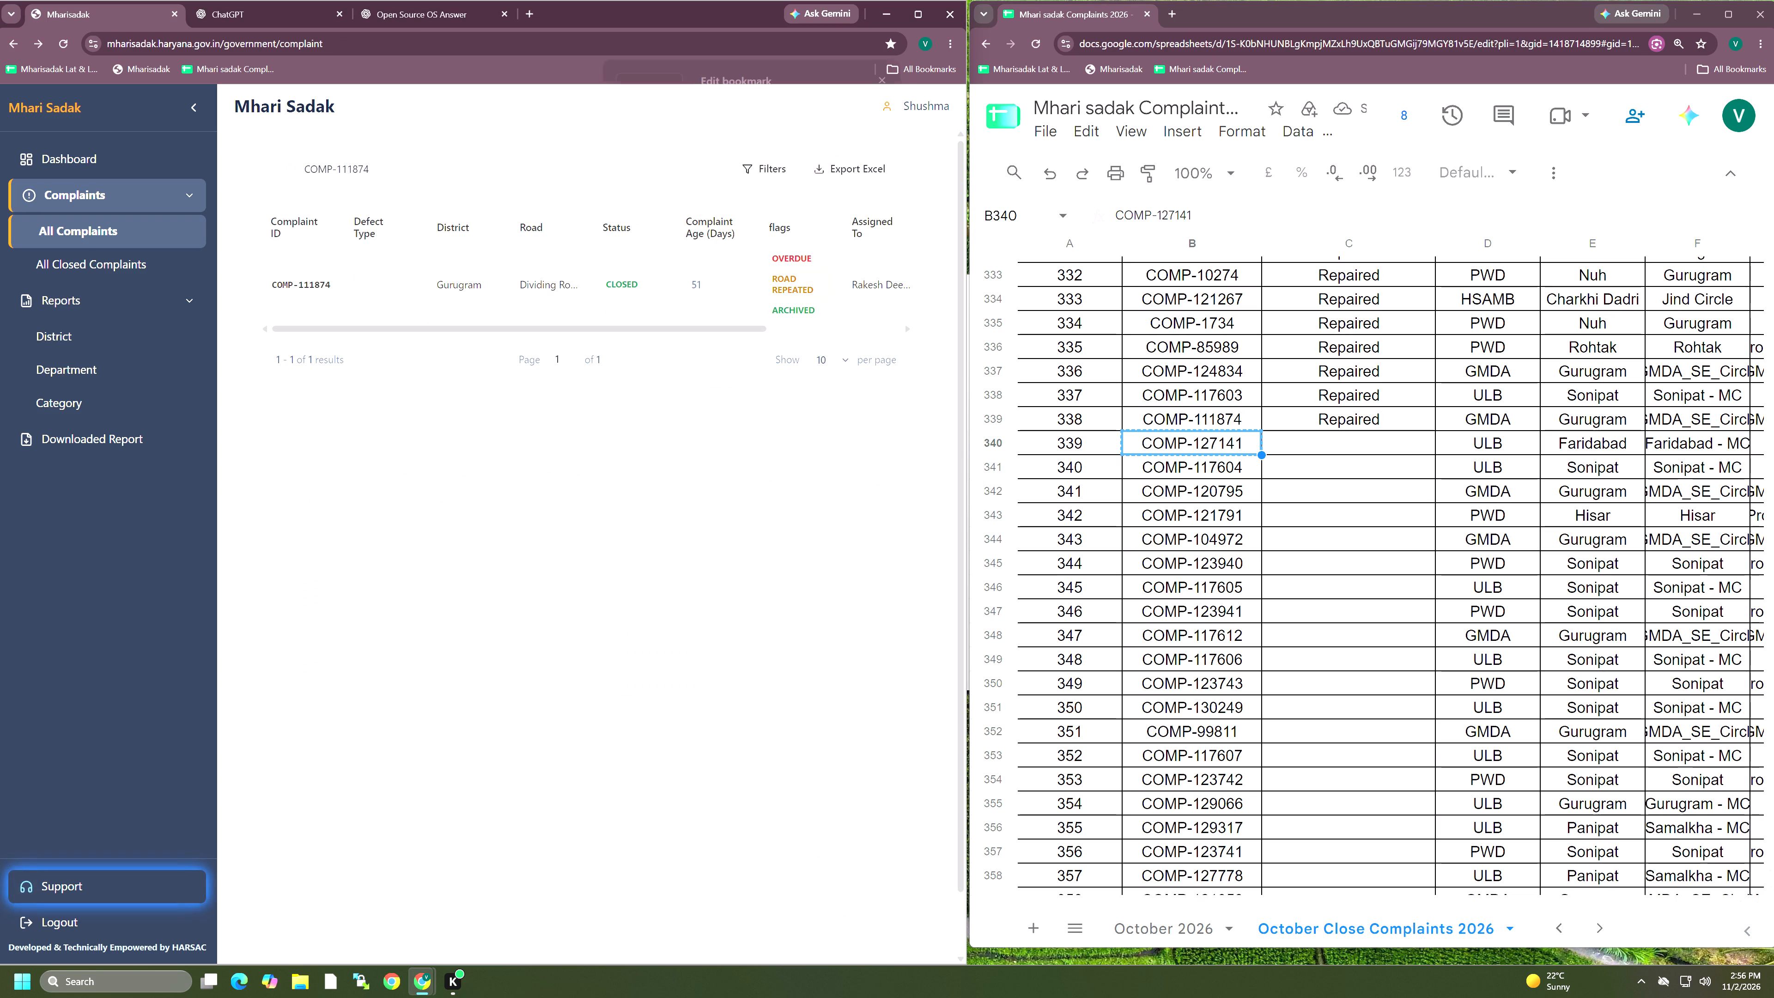
{"action": "left_click", "coordinate": [884, 82]}
{"action": "double_click", "coordinate": [409, 165]}
{"action": "left_click", "coordinate": [408, 165]}
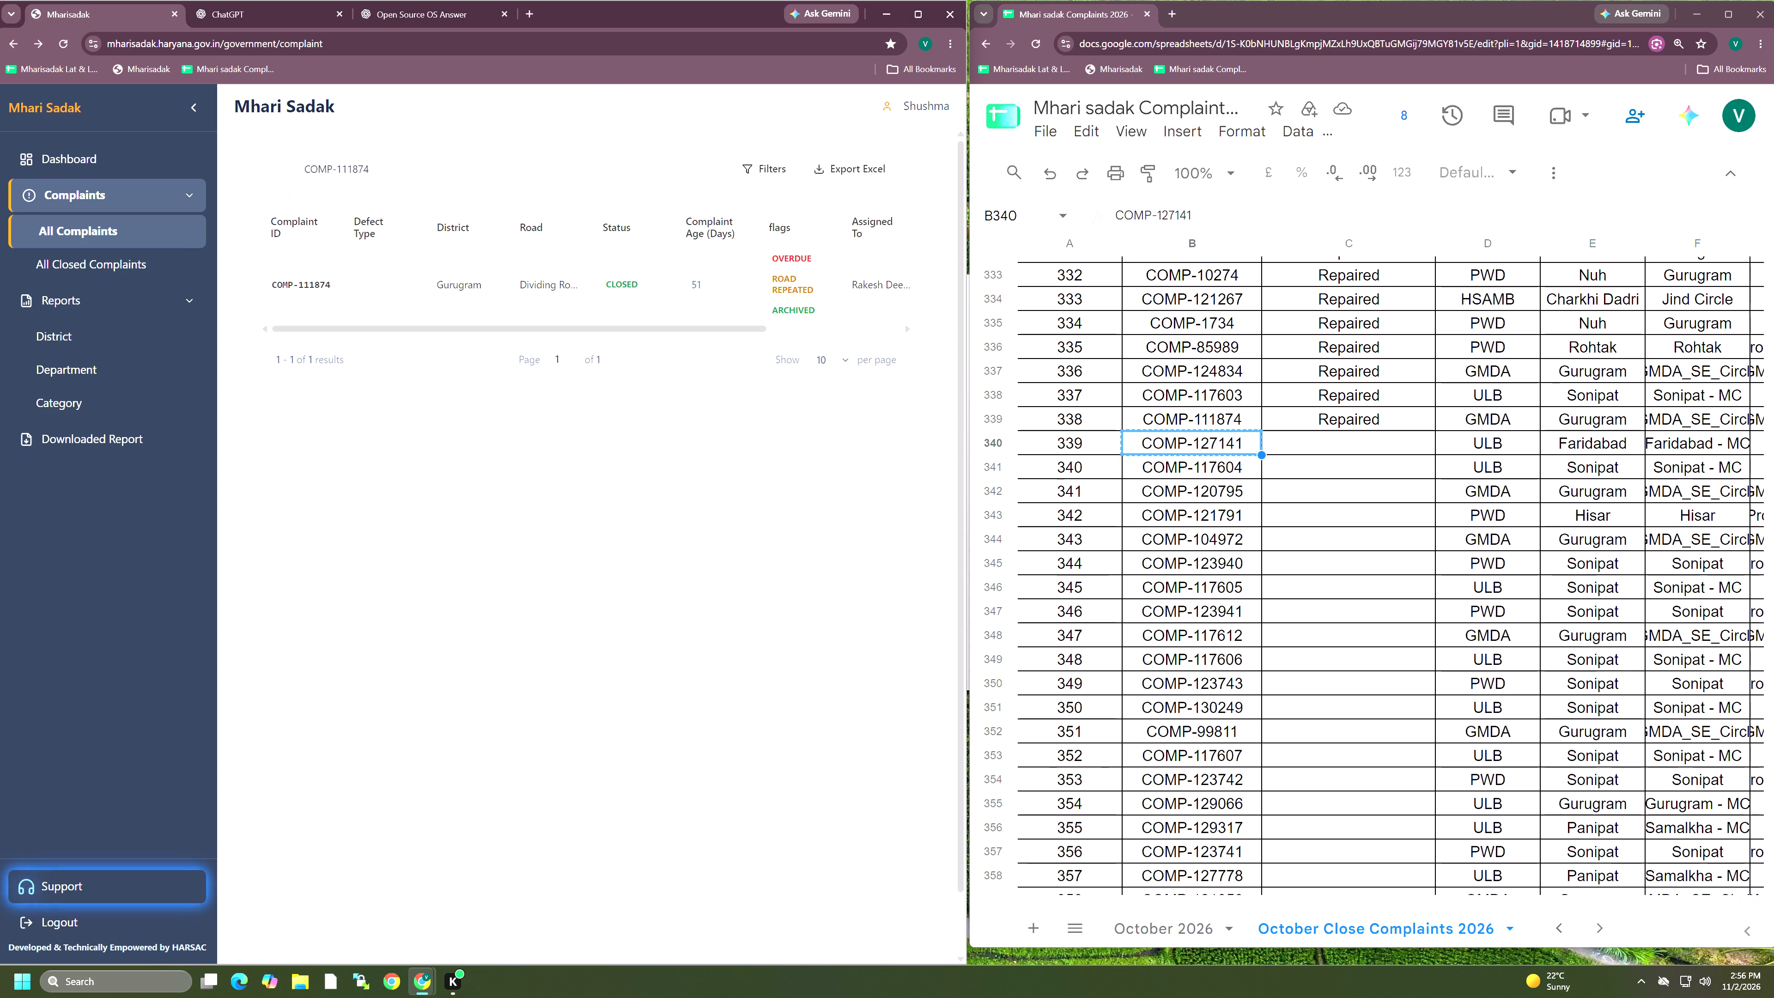
{"action": "key", "text": "ctrl+v"}
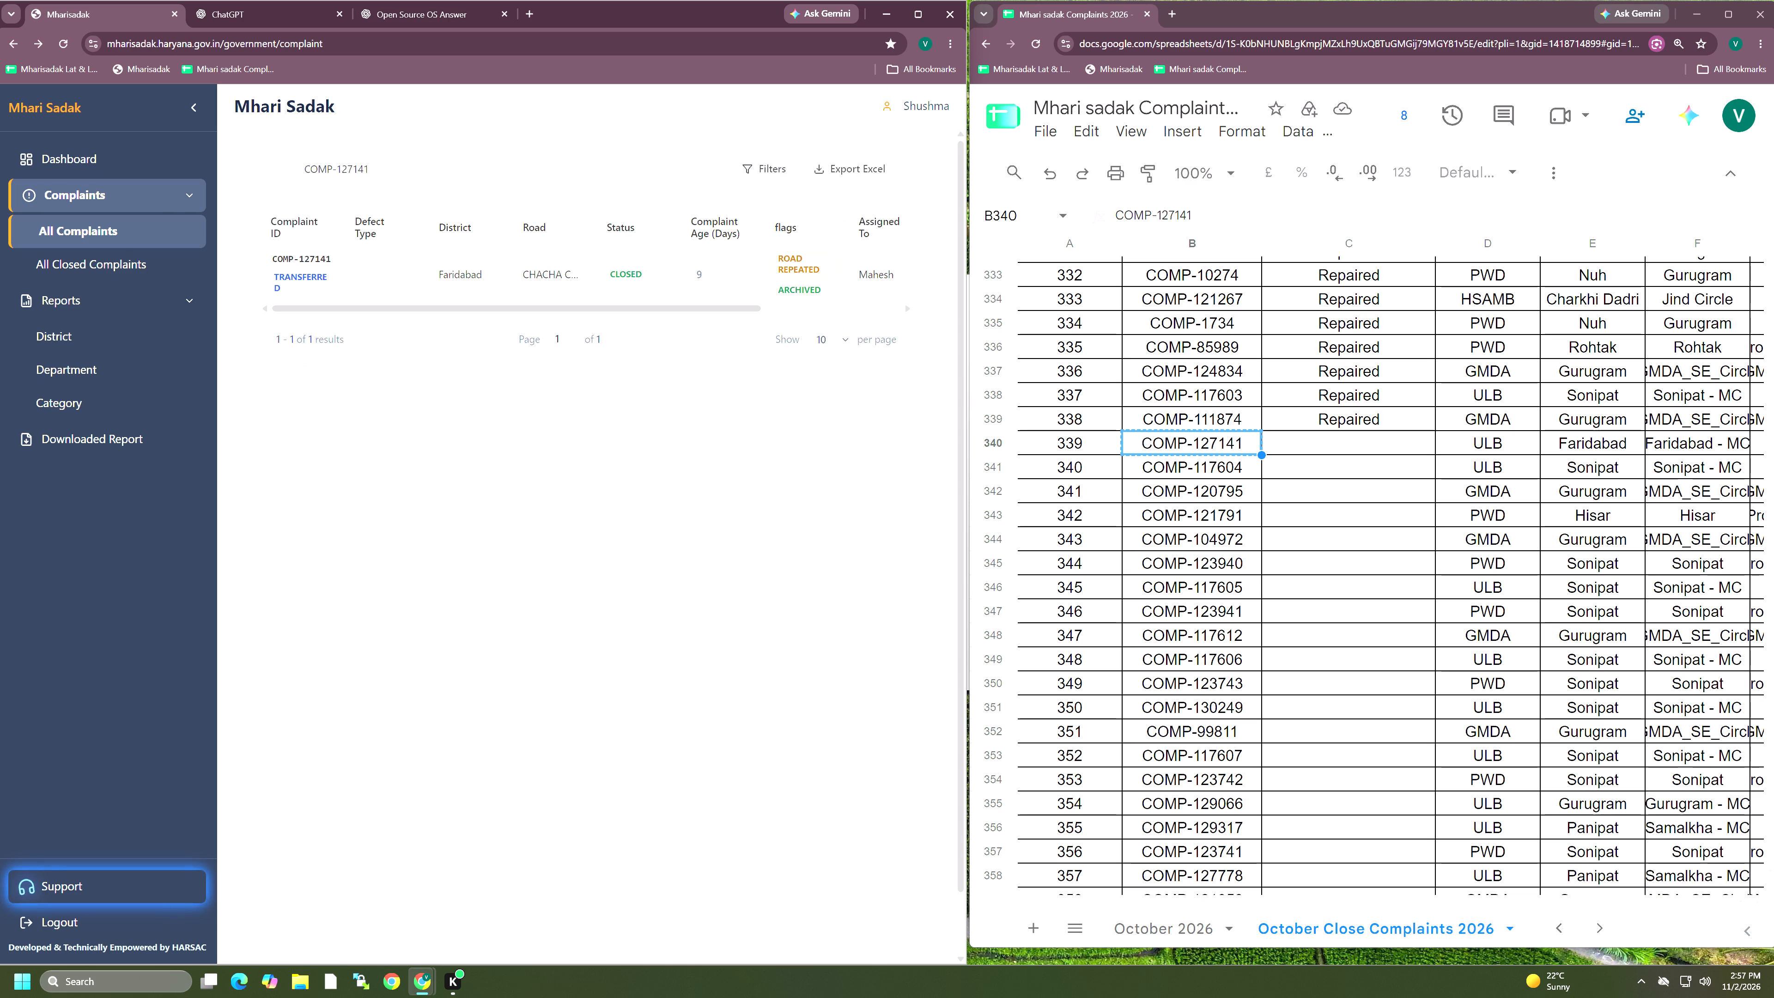
{"action": "left_click", "coordinate": [530, 289]}
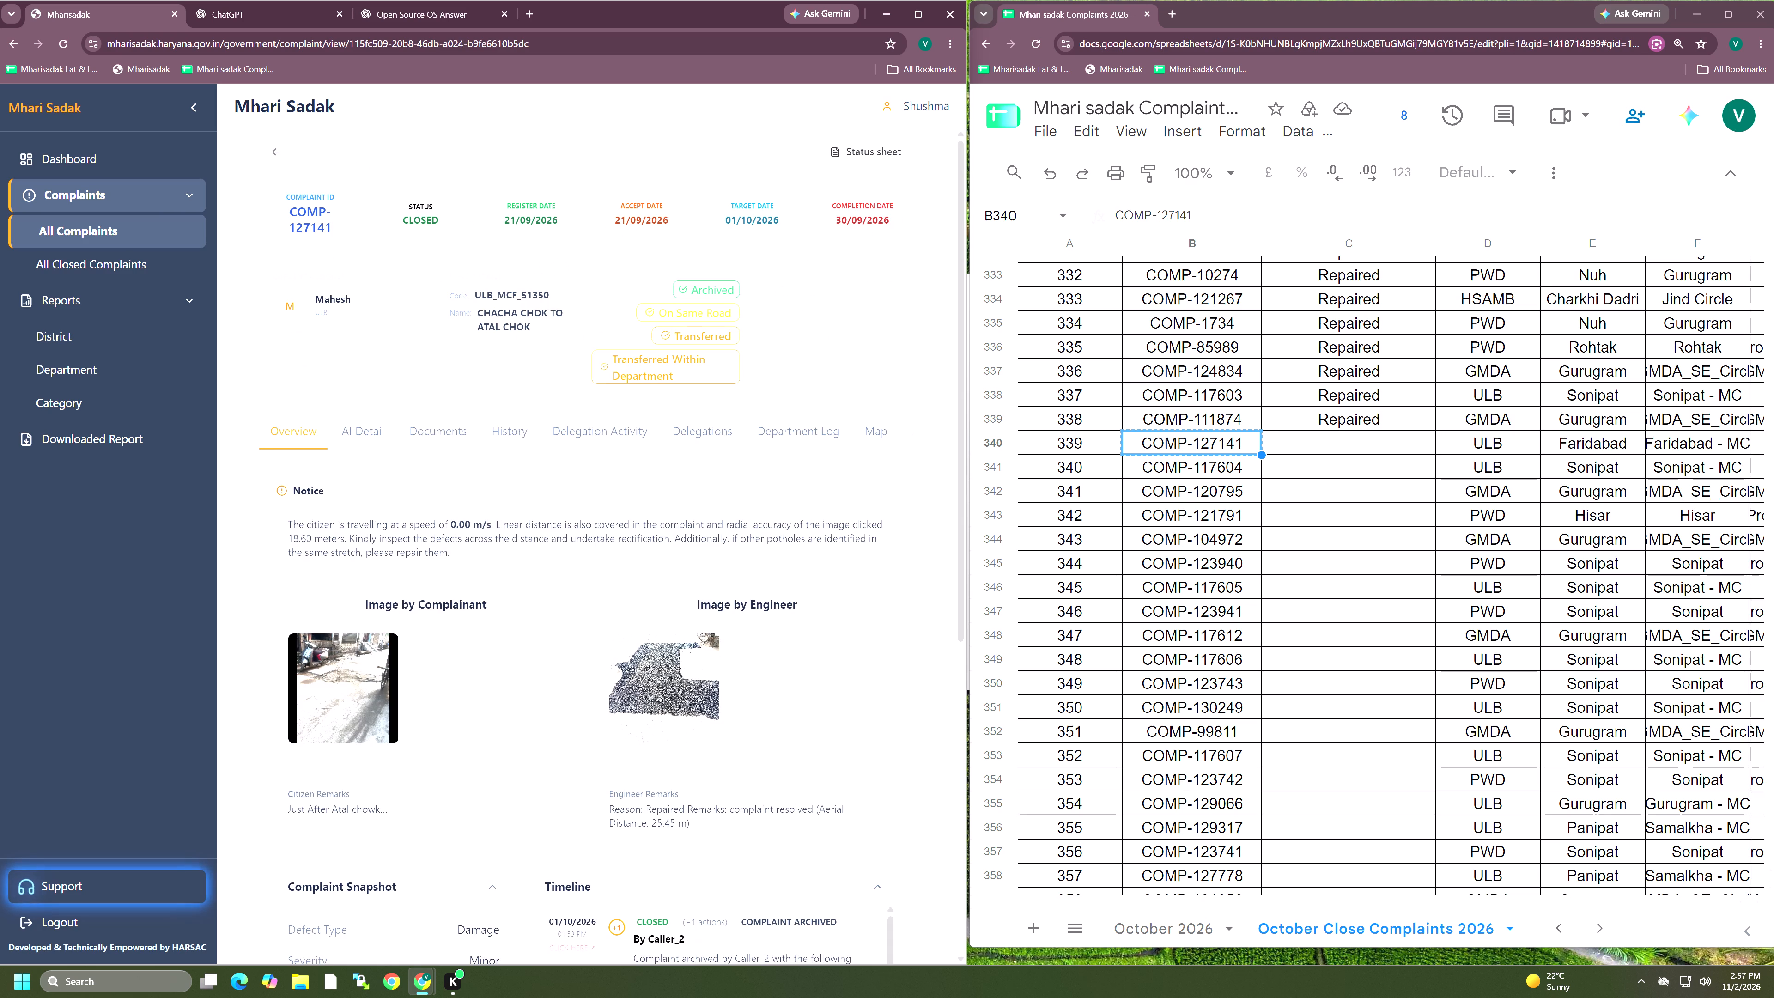
{"action": "left_click", "coordinate": [1317, 442]}
{"action": "key", "text": "ctrl+d"}
Look up COMP-117604 in the portal, read its engineer remark, and fill Repaired into its column C cell.
{"action": "left_click", "coordinate": [1230, 473]}
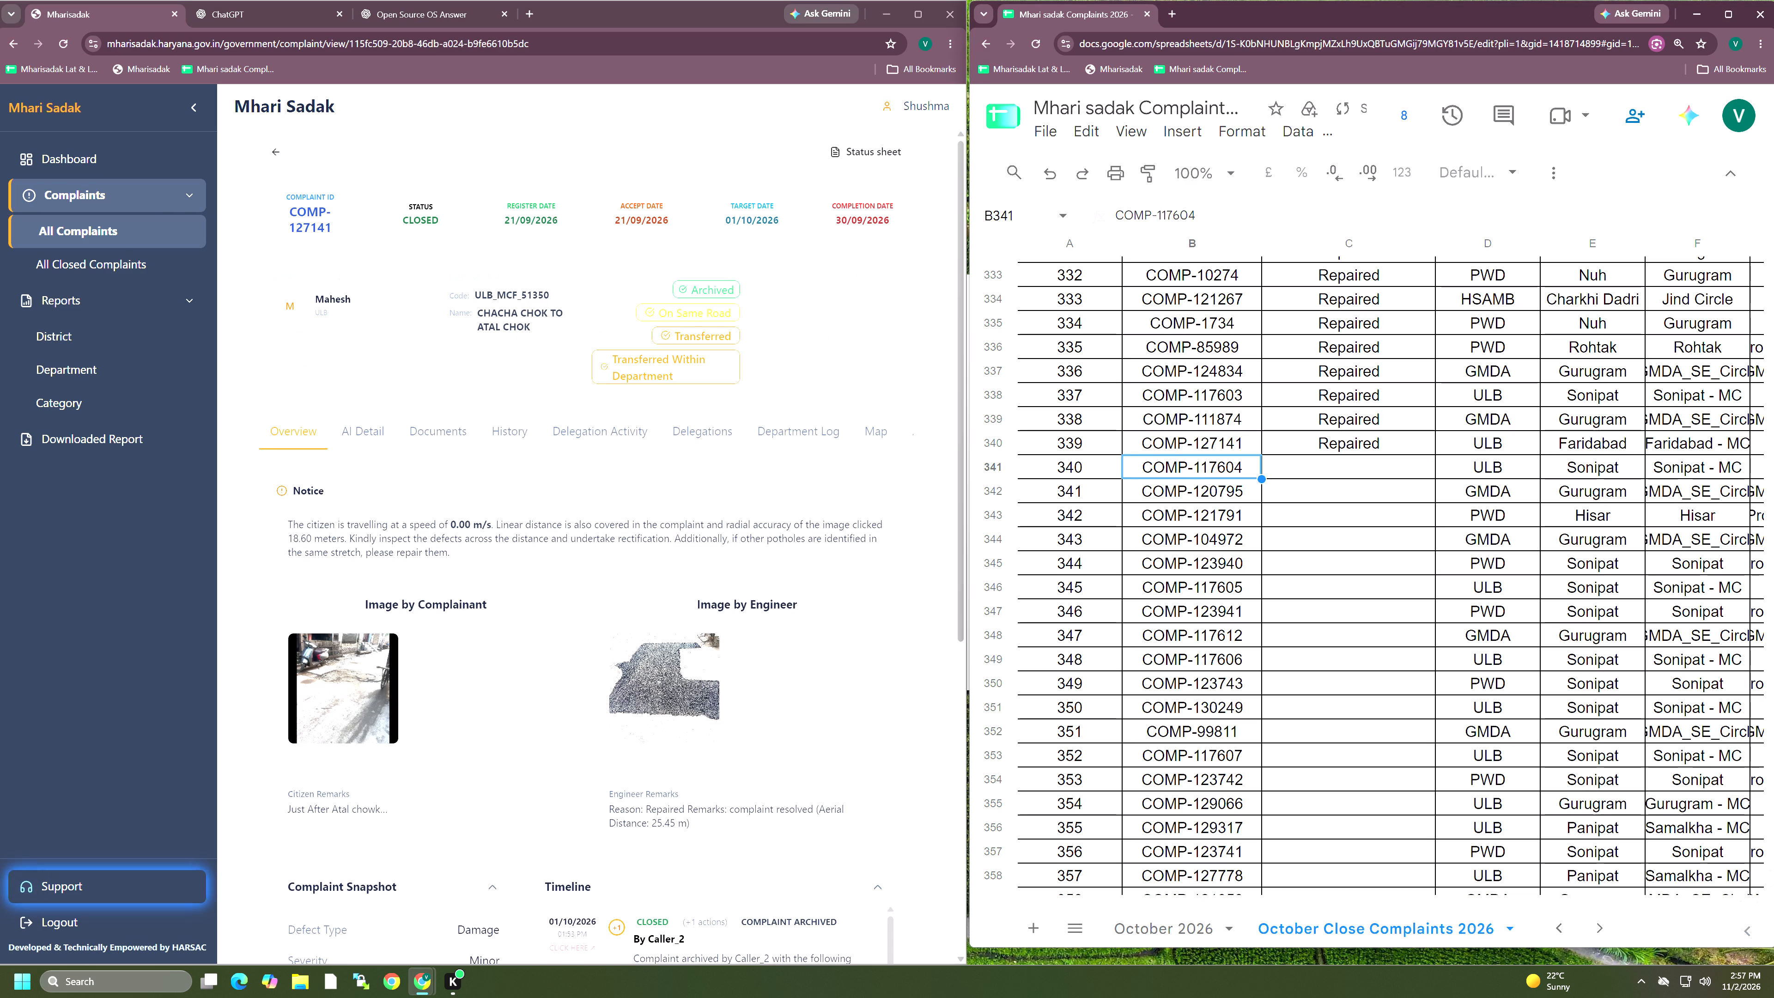
{"action": "key", "text": "ctrl+c"}
{"action": "left_click", "coordinate": [280, 149]}
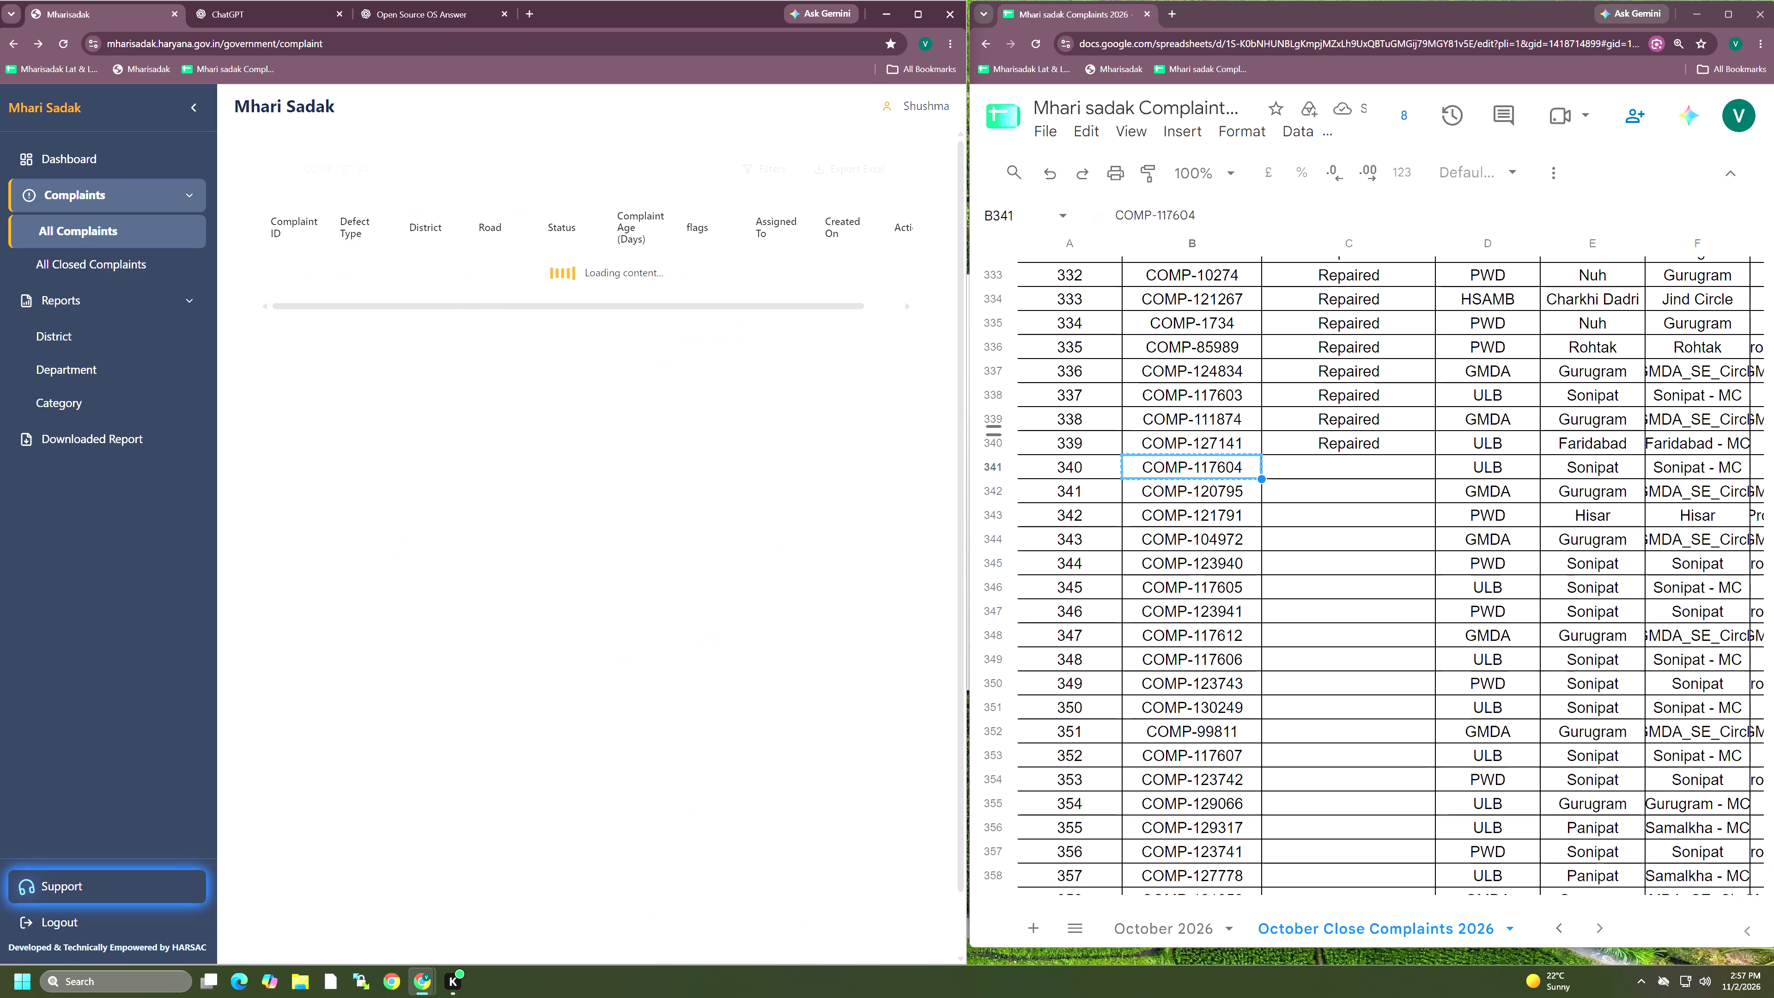
{"action": "left_click_drag", "start_coordinate": [377, 177], "coordinate": [267, 224]}
{"action": "key", "text": "ctrl+v"}
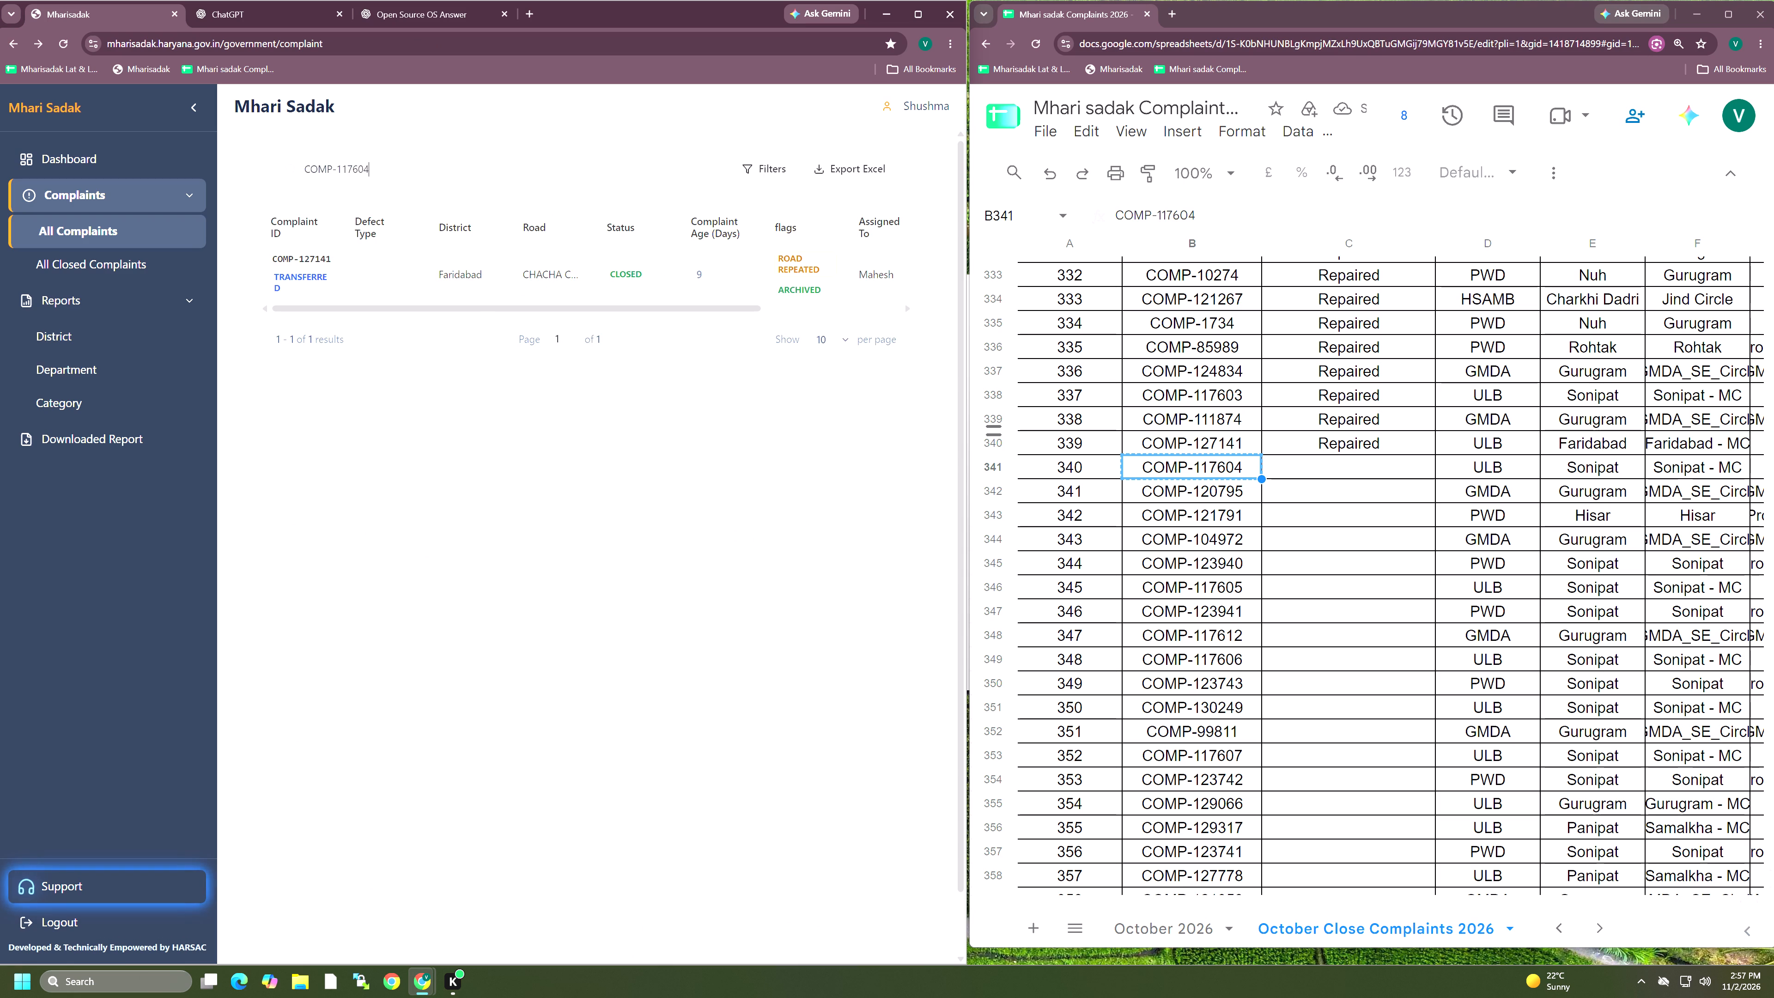
{"action": "left_click", "coordinate": [497, 275]}
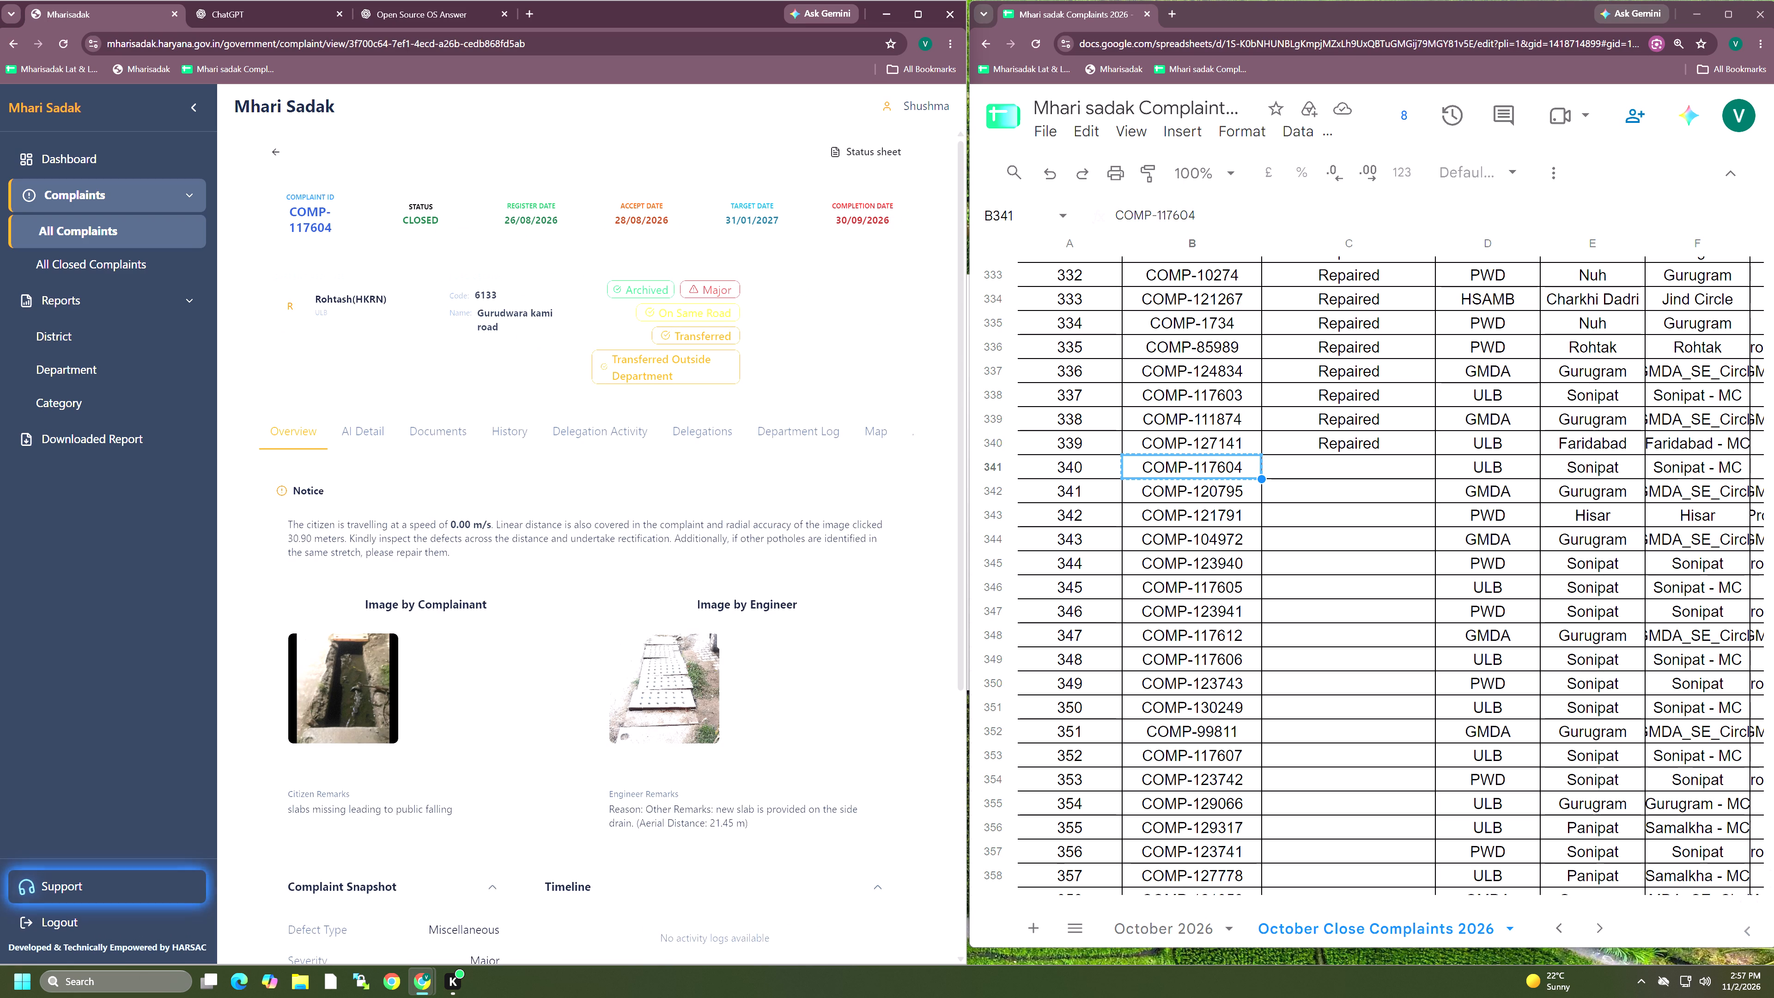
{"action": "left_click", "coordinate": [1327, 470]}
{"action": "key", "text": "ctrl+d"}
Look up COMP-120795 in the portal, read its engineer remark, and fill Repaired into its column C cell.
{"action": "left_click", "coordinate": [1196, 493]}
{"action": "key", "text": "ctrl+c"}
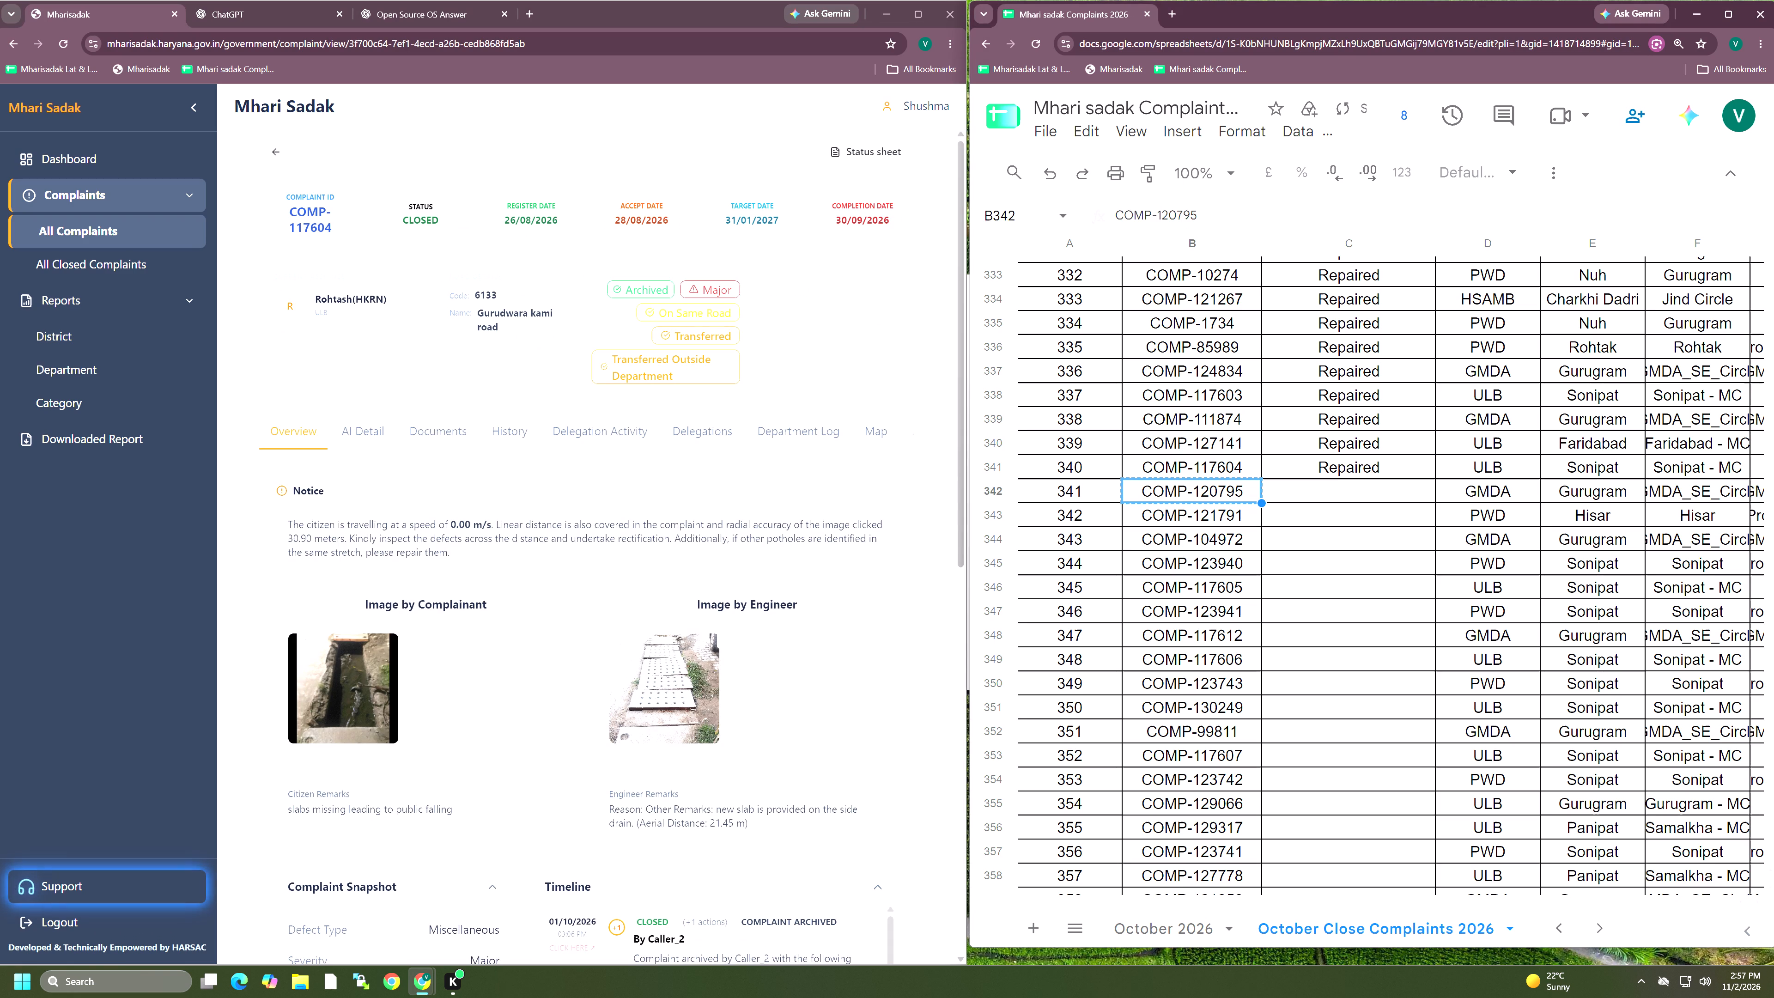
{"action": "left_click", "coordinate": [277, 154]}
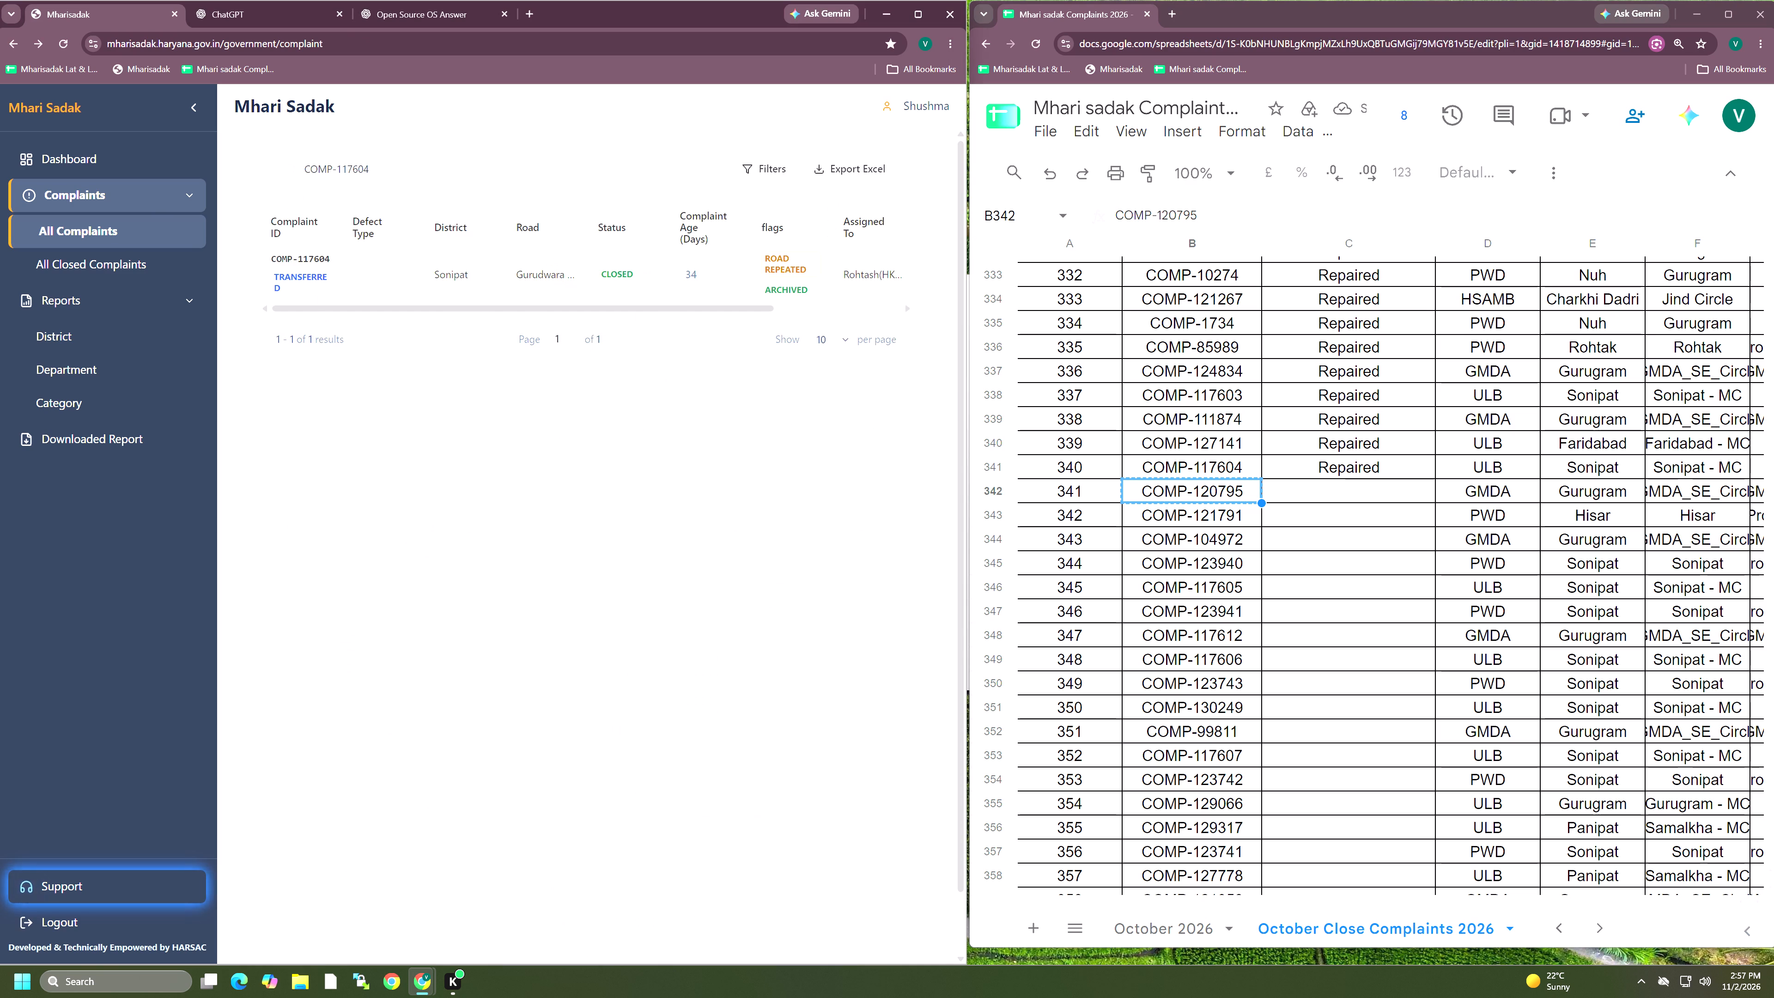
{"action": "left_click_drag", "start_coordinate": [379, 166], "coordinate": [263, 215]}
{"action": "key", "text": "ctrl+v"}
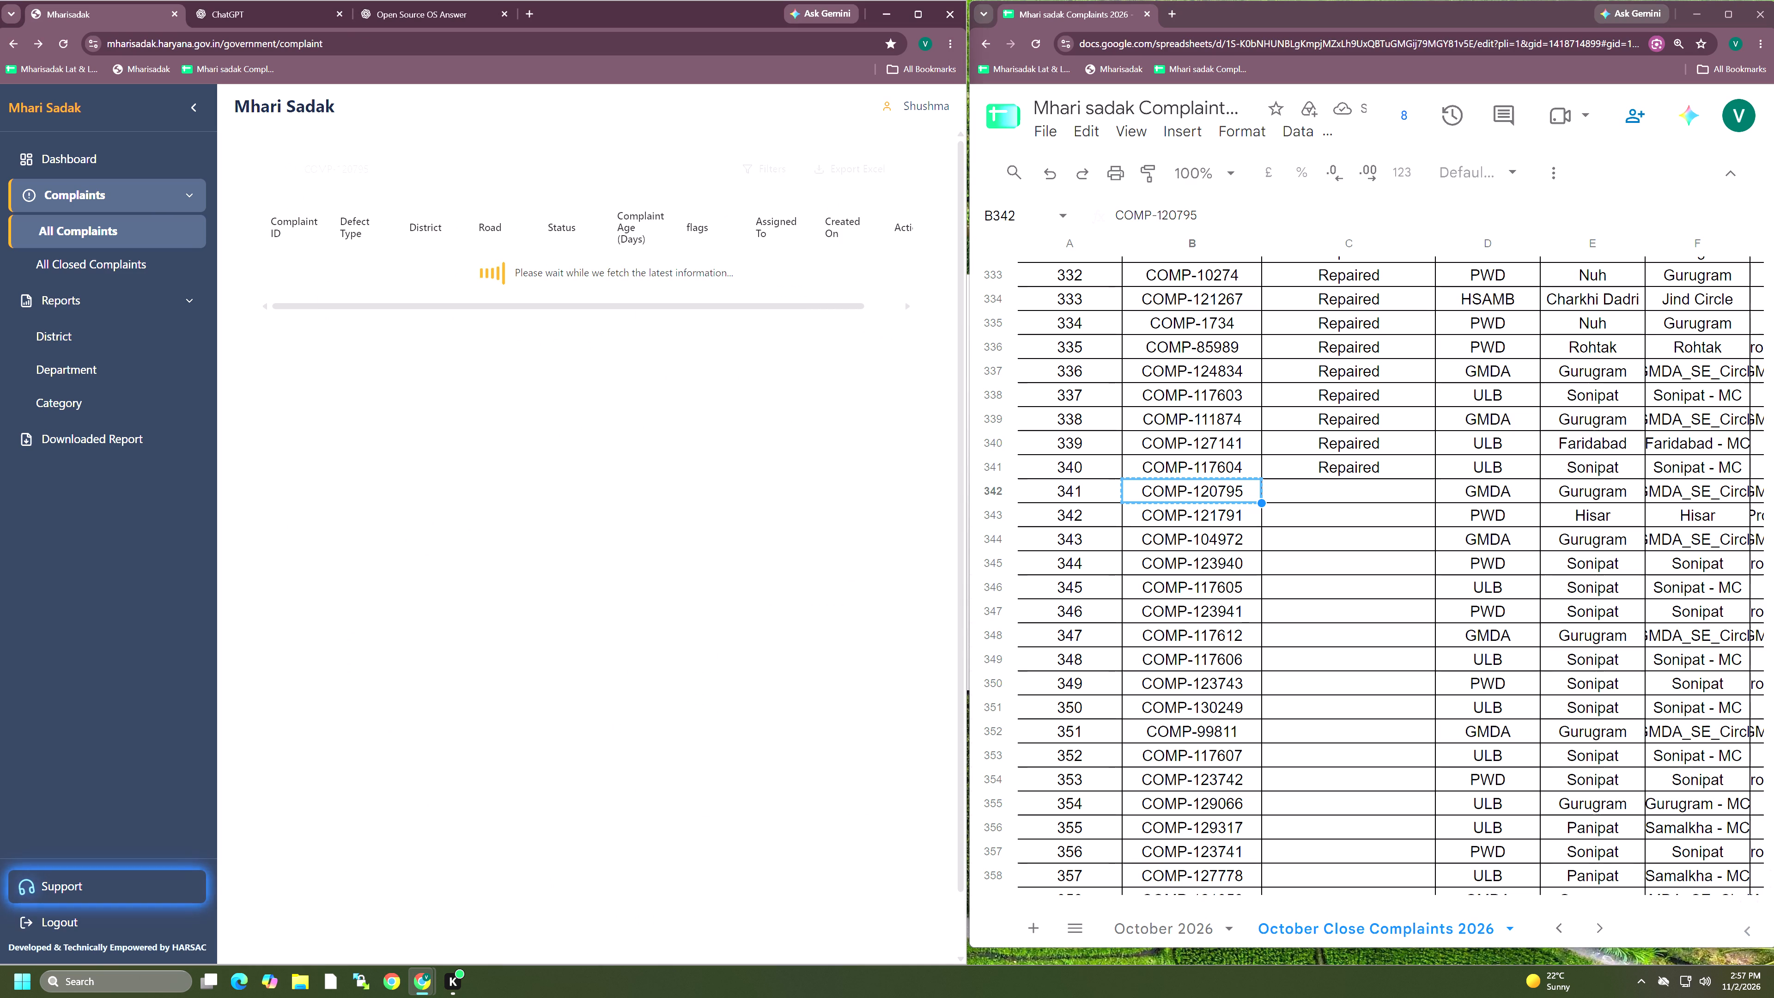
{"action": "left_click", "coordinate": [513, 307]}
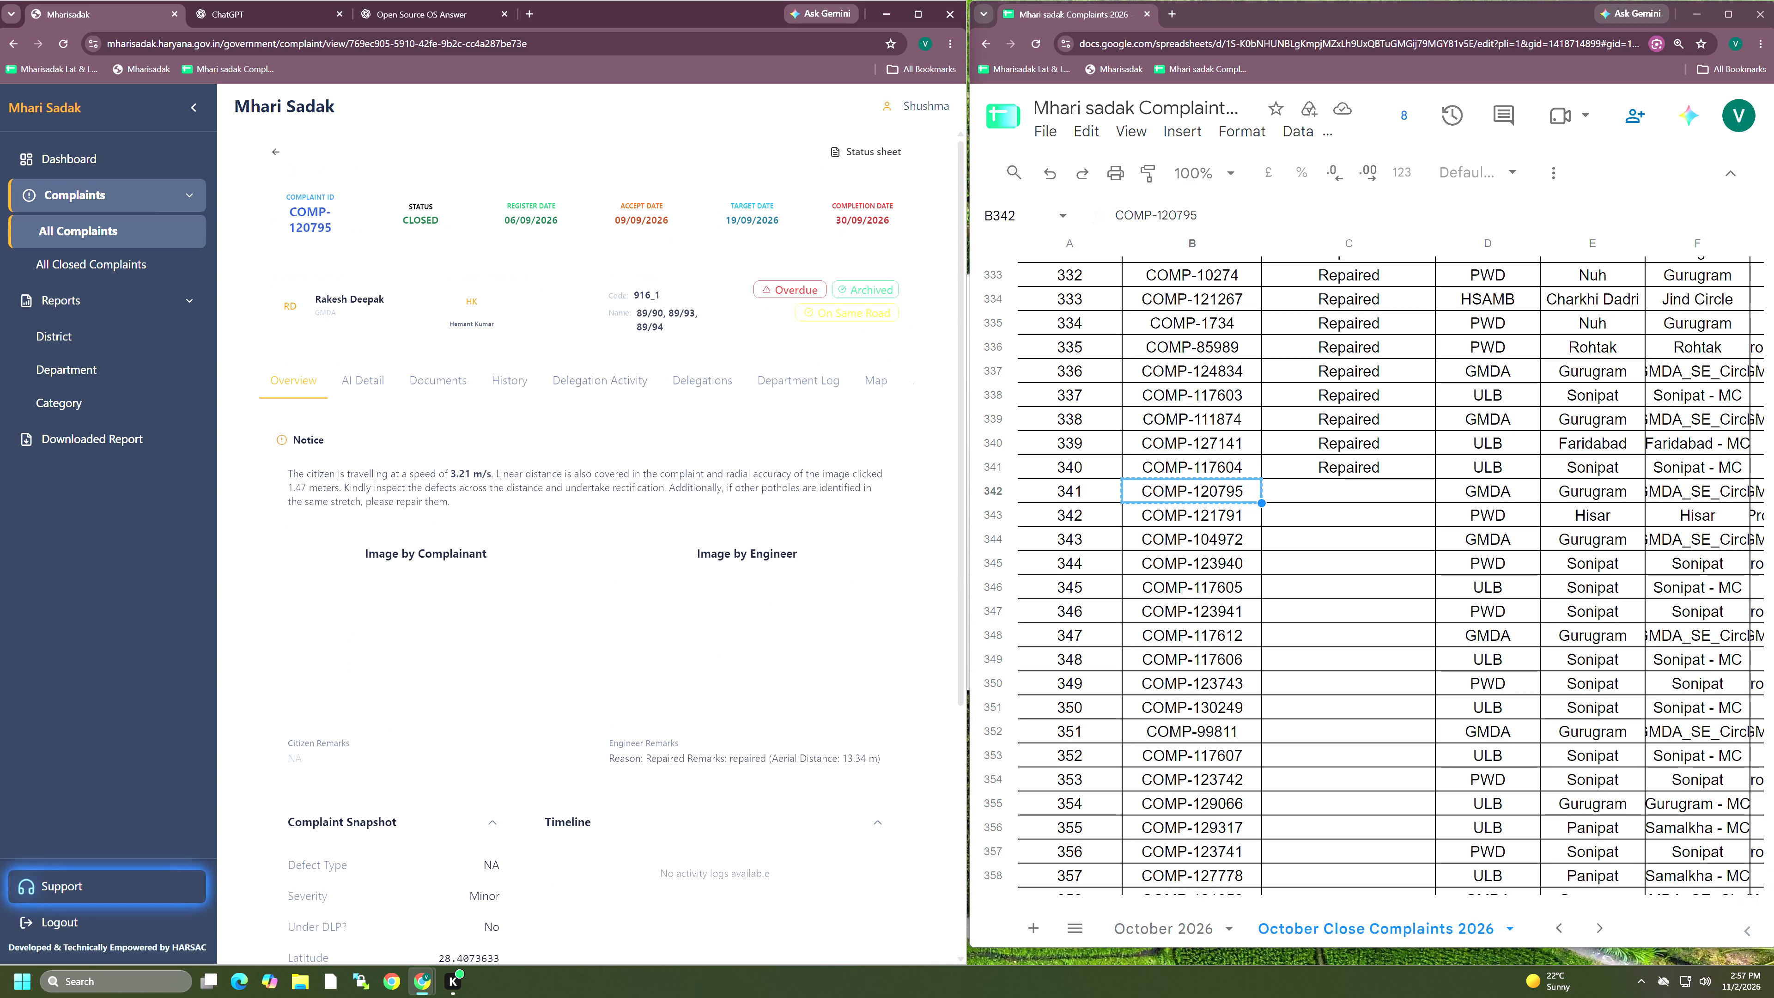
{"action": "left_click", "coordinate": [1350, 489]}
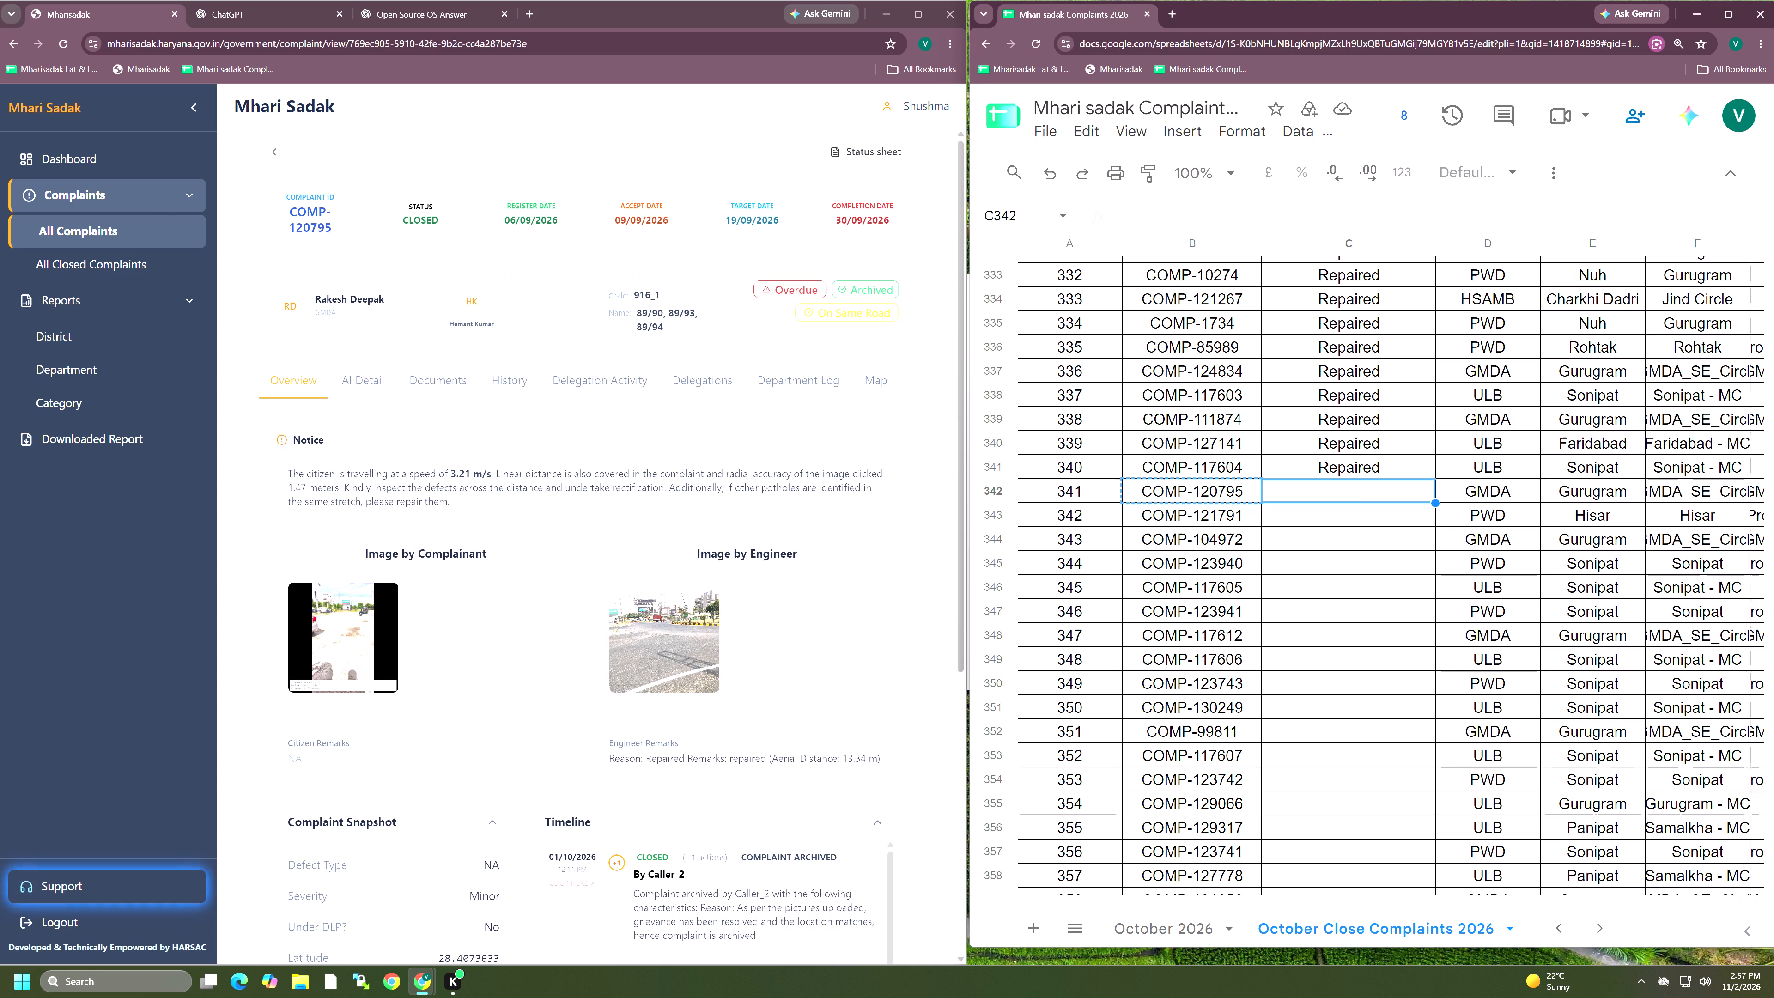
{"action": "key", "text": "ctrl+d"}
Look up COMP-121791 in the portal, review its engineer images and remarks, and fill Repaired into its column C cell.
{"action": "left_click", "coordinate": [1215, 519]}
{"action": "key", "text": "ctrl+c"}
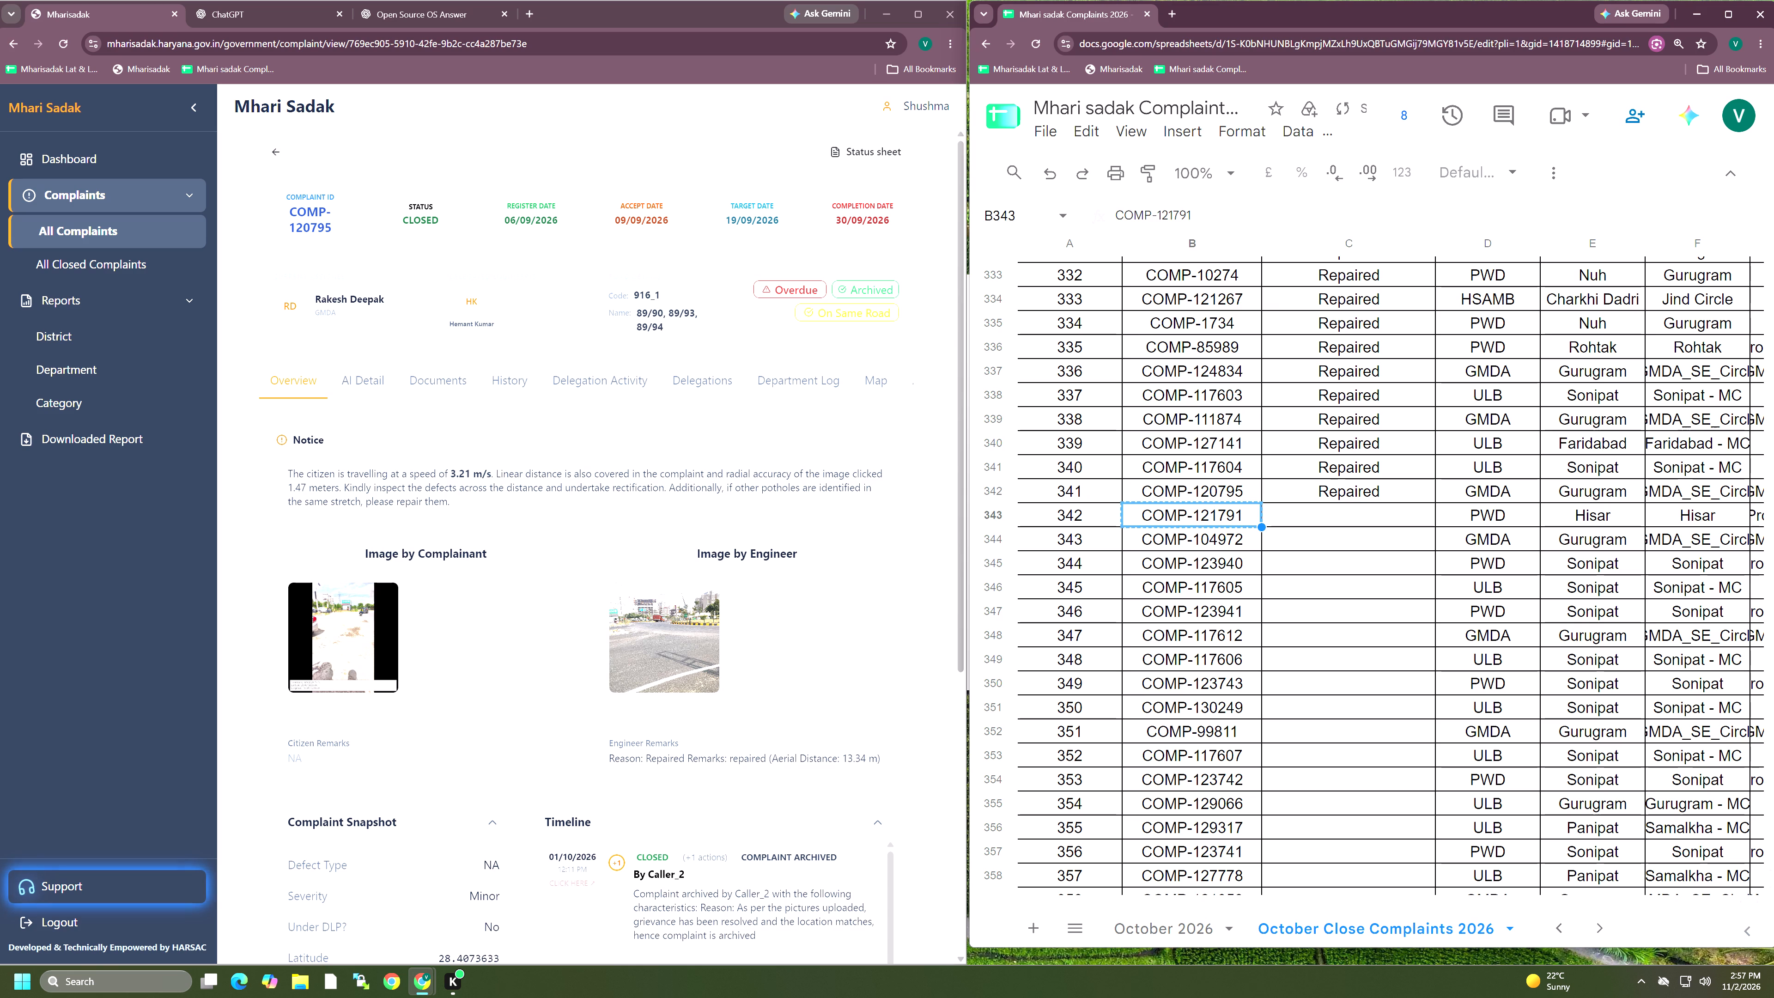
{"action": "left_click", "coordinate": [279, 151]}
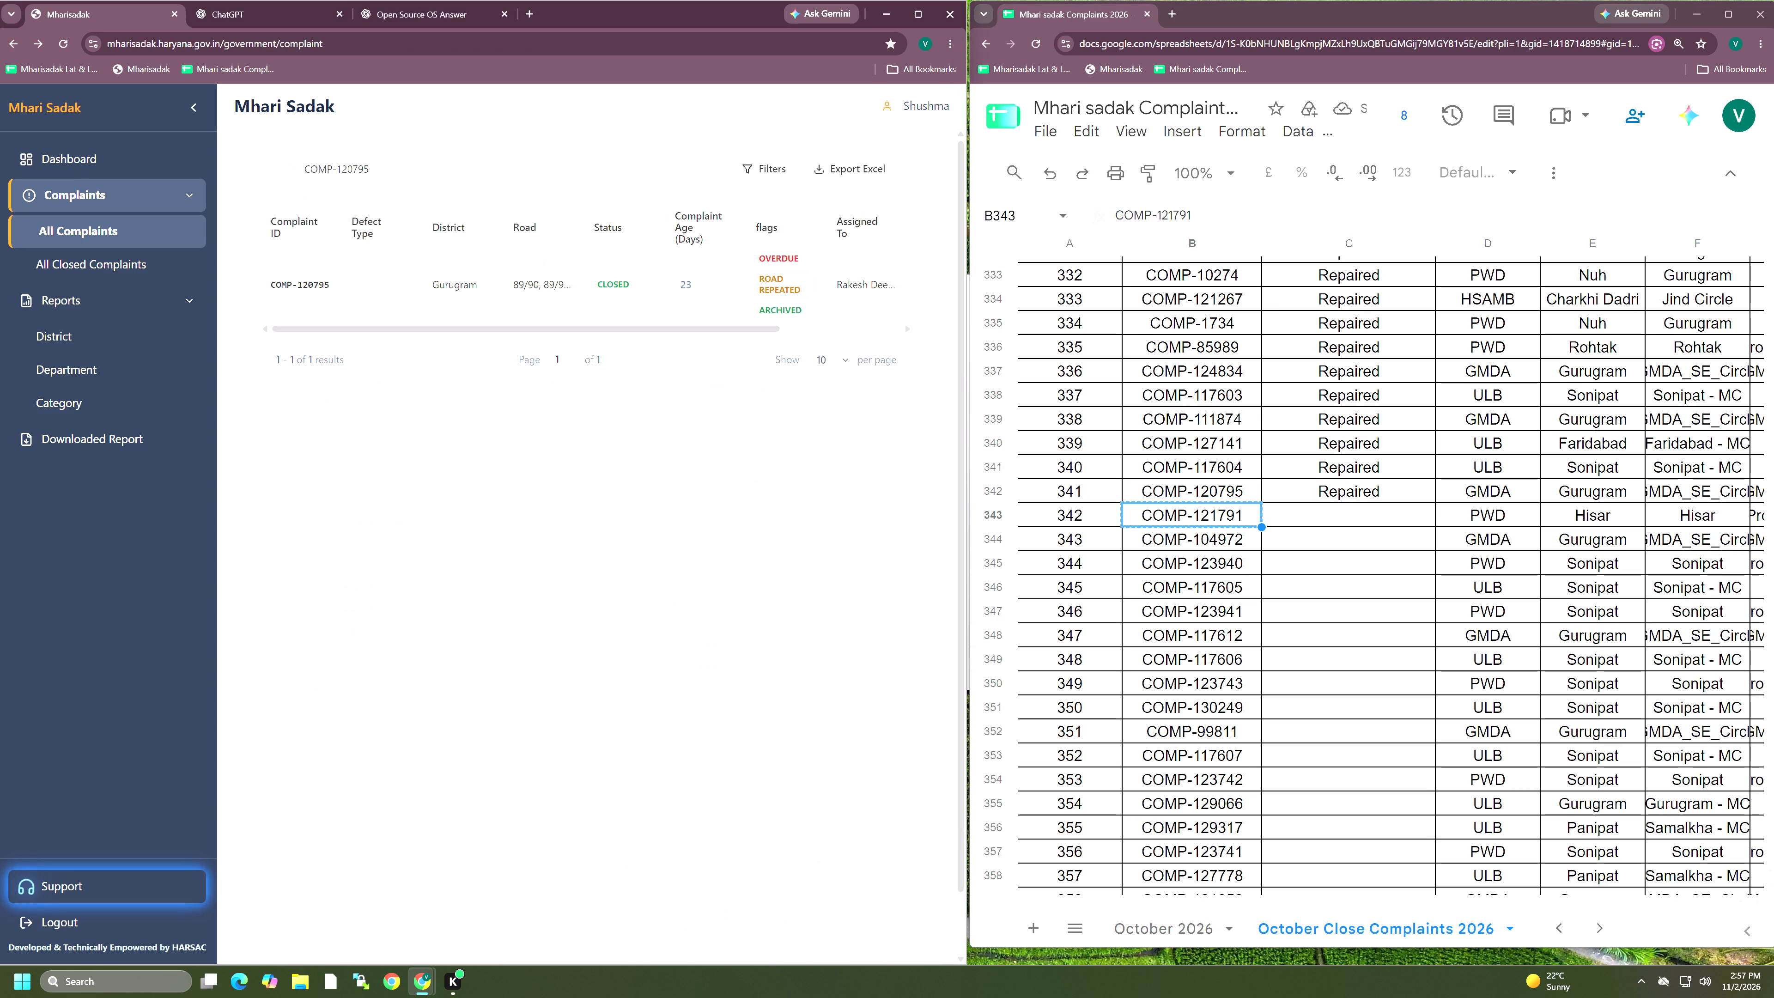
{"action": "left_click_drag", "start_coordinate": [377, 168], "coordinate": [284, 208]}
{"action": "key", "text": "ctrl+v"}
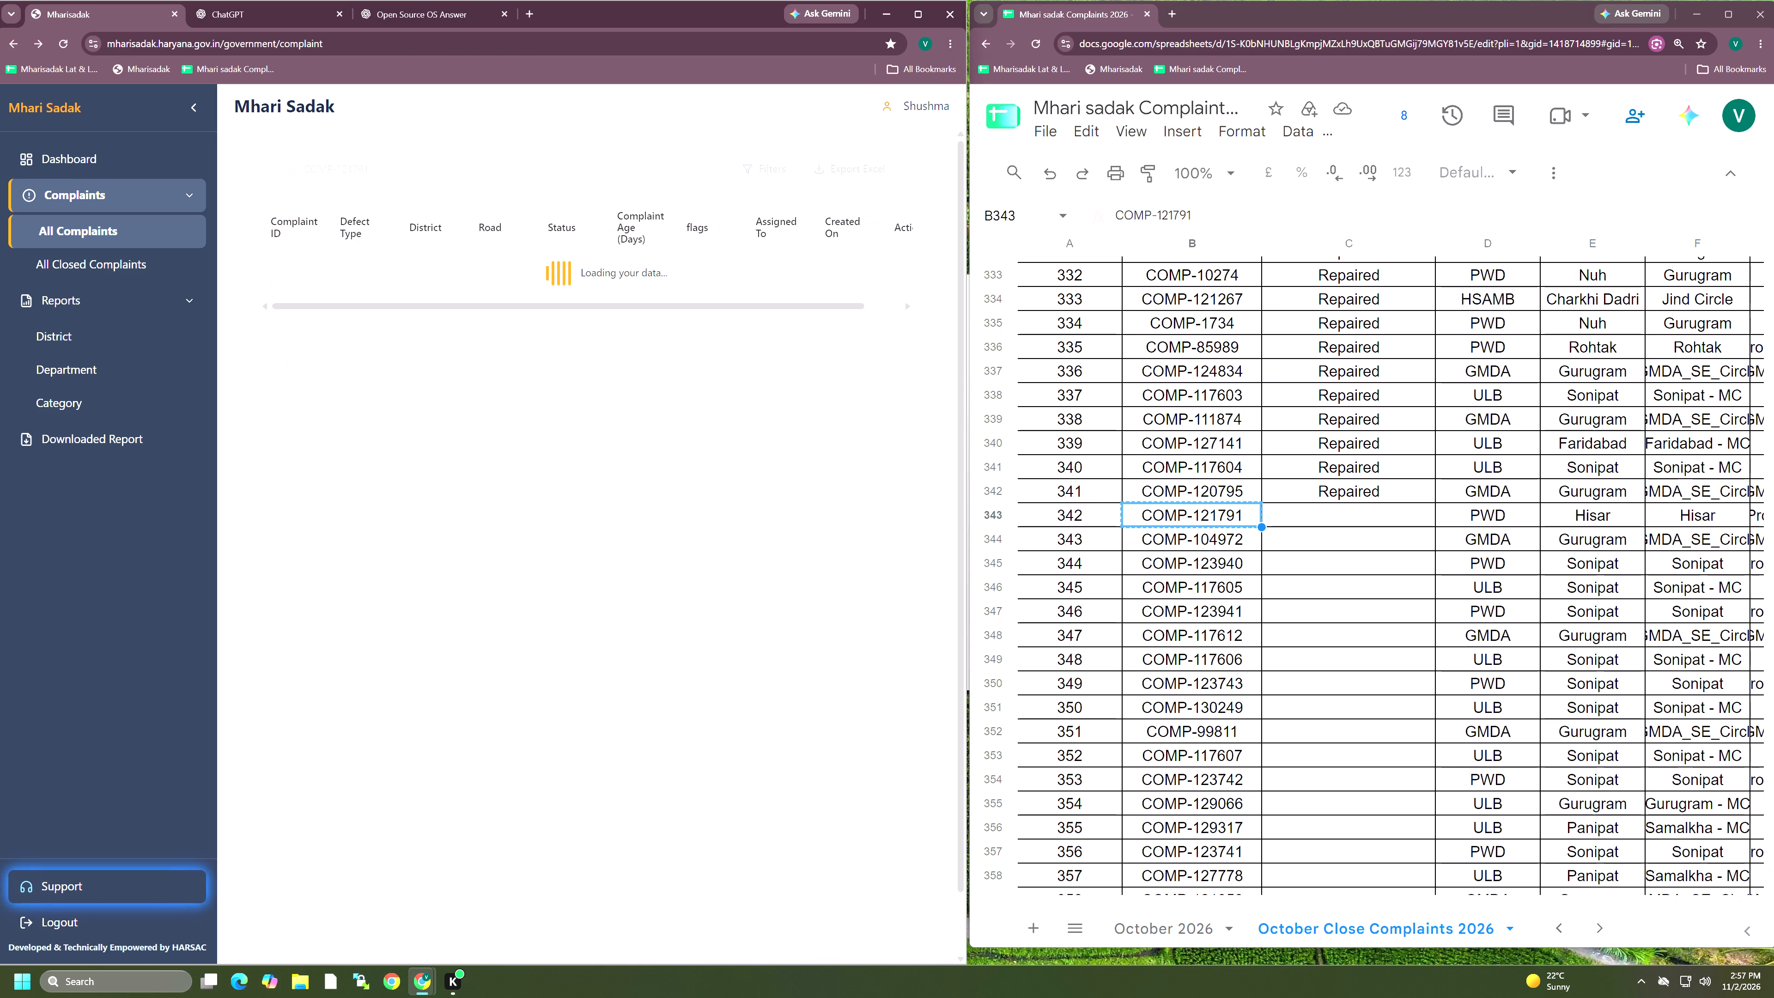
{"action": "left_click", "coordinate": [495, 290]}
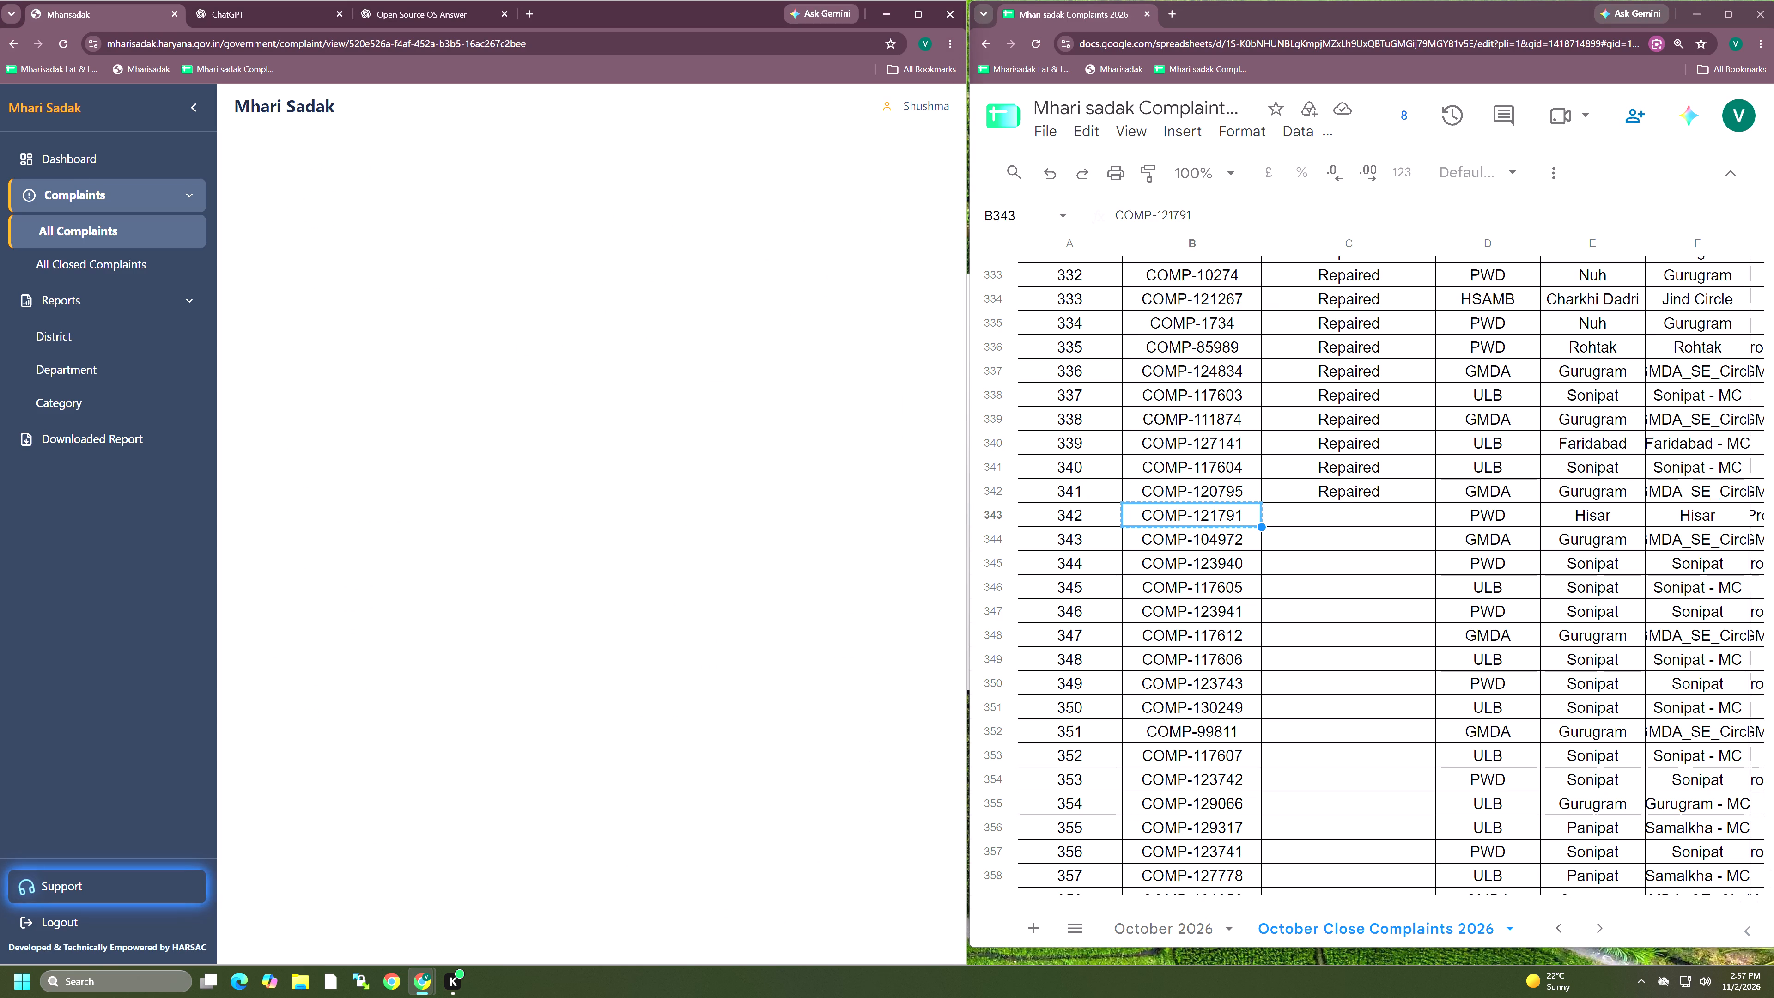
{"action": "scroll", "coordinate": [464, 685], "scroll_direction": "down", "scroll_amount": 5}
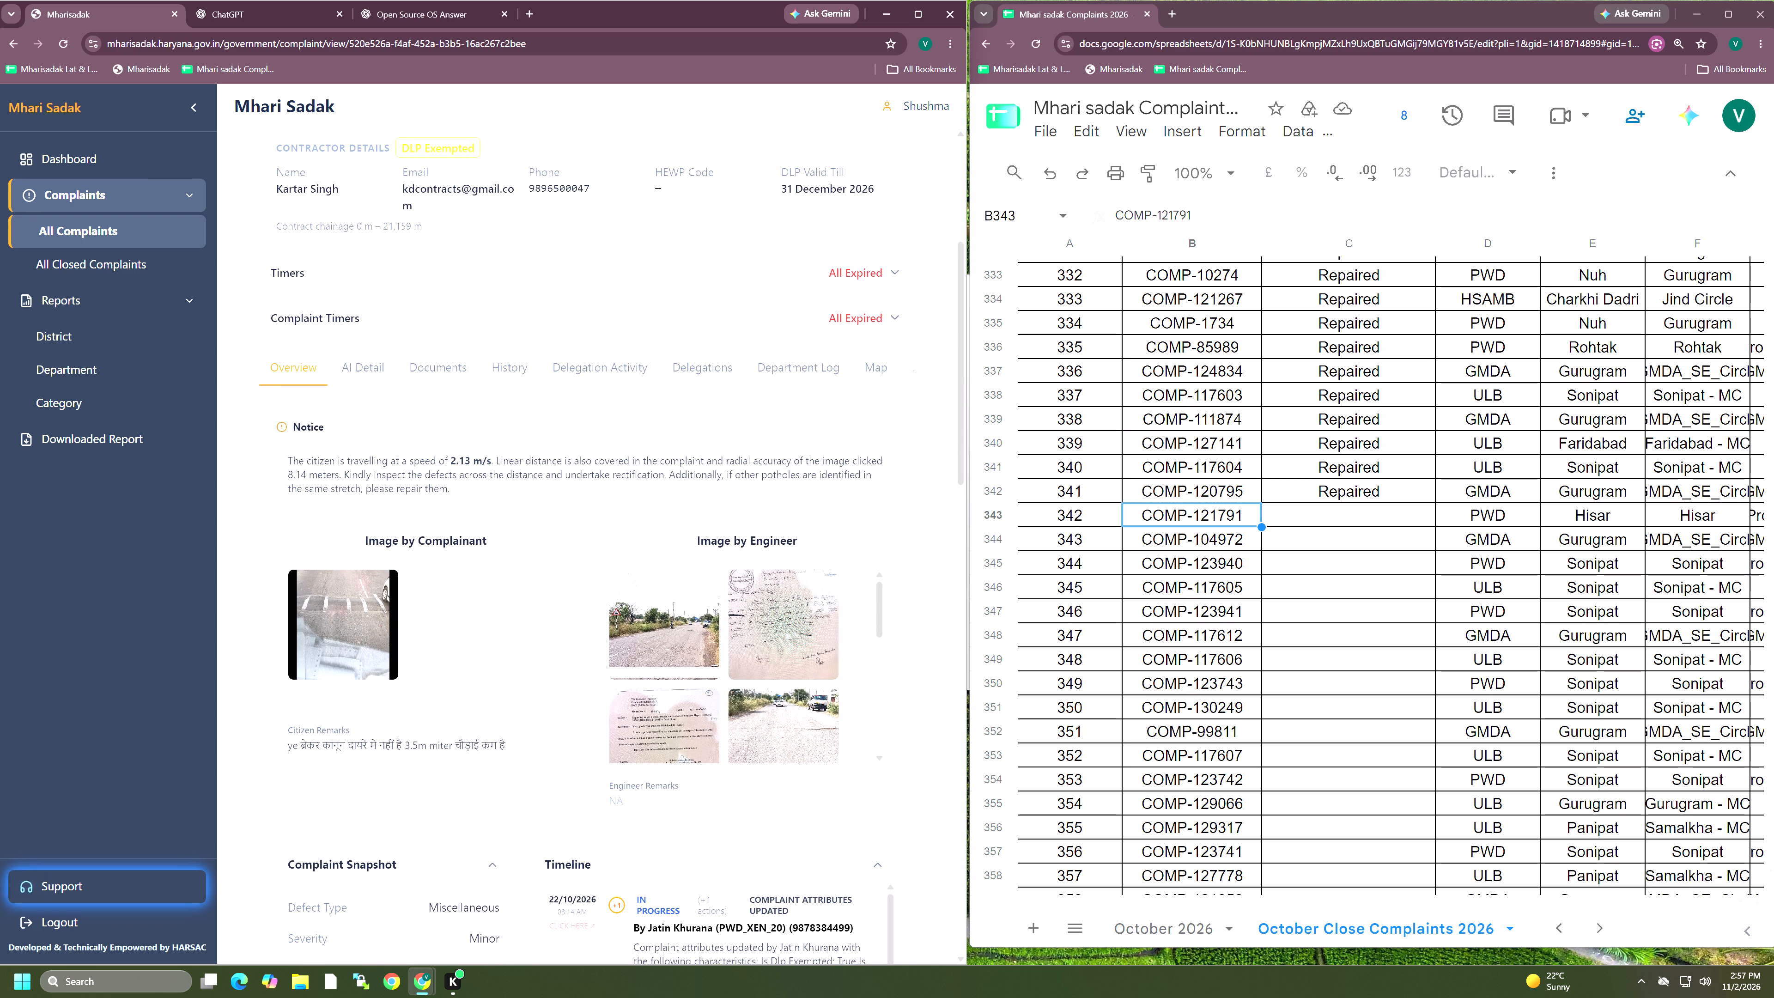
{"action": "left_click", "coordinate": [1330, 512]}
{"action": "key", "text": "ctrl+d"}
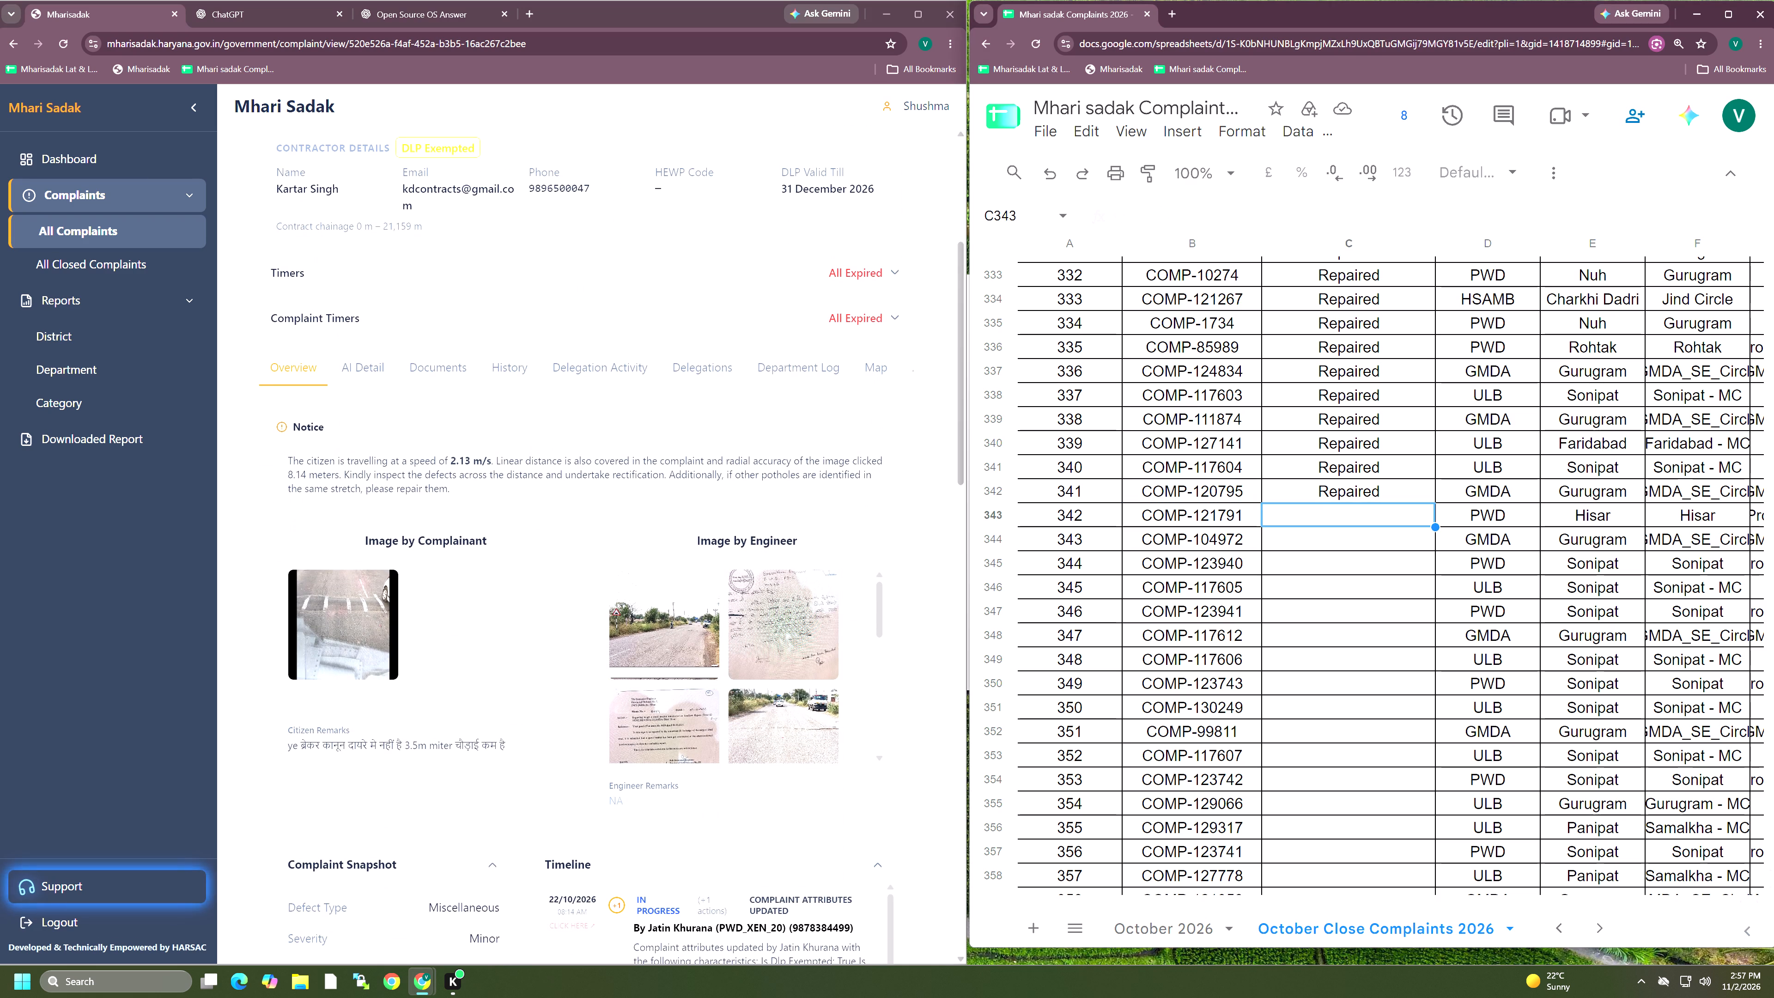
Look up COMP-104972 in the portal, read its engineer remark, and fill Repaired into its column C cell.
{"action": "left_click", "coordinate": [1219, 539]}
{"action": "key", "text": "ctrl+c"}
{"action": "scroll", "coordinate": [565, 392], "scroll_direction": "up", "scroll_amount": 7}
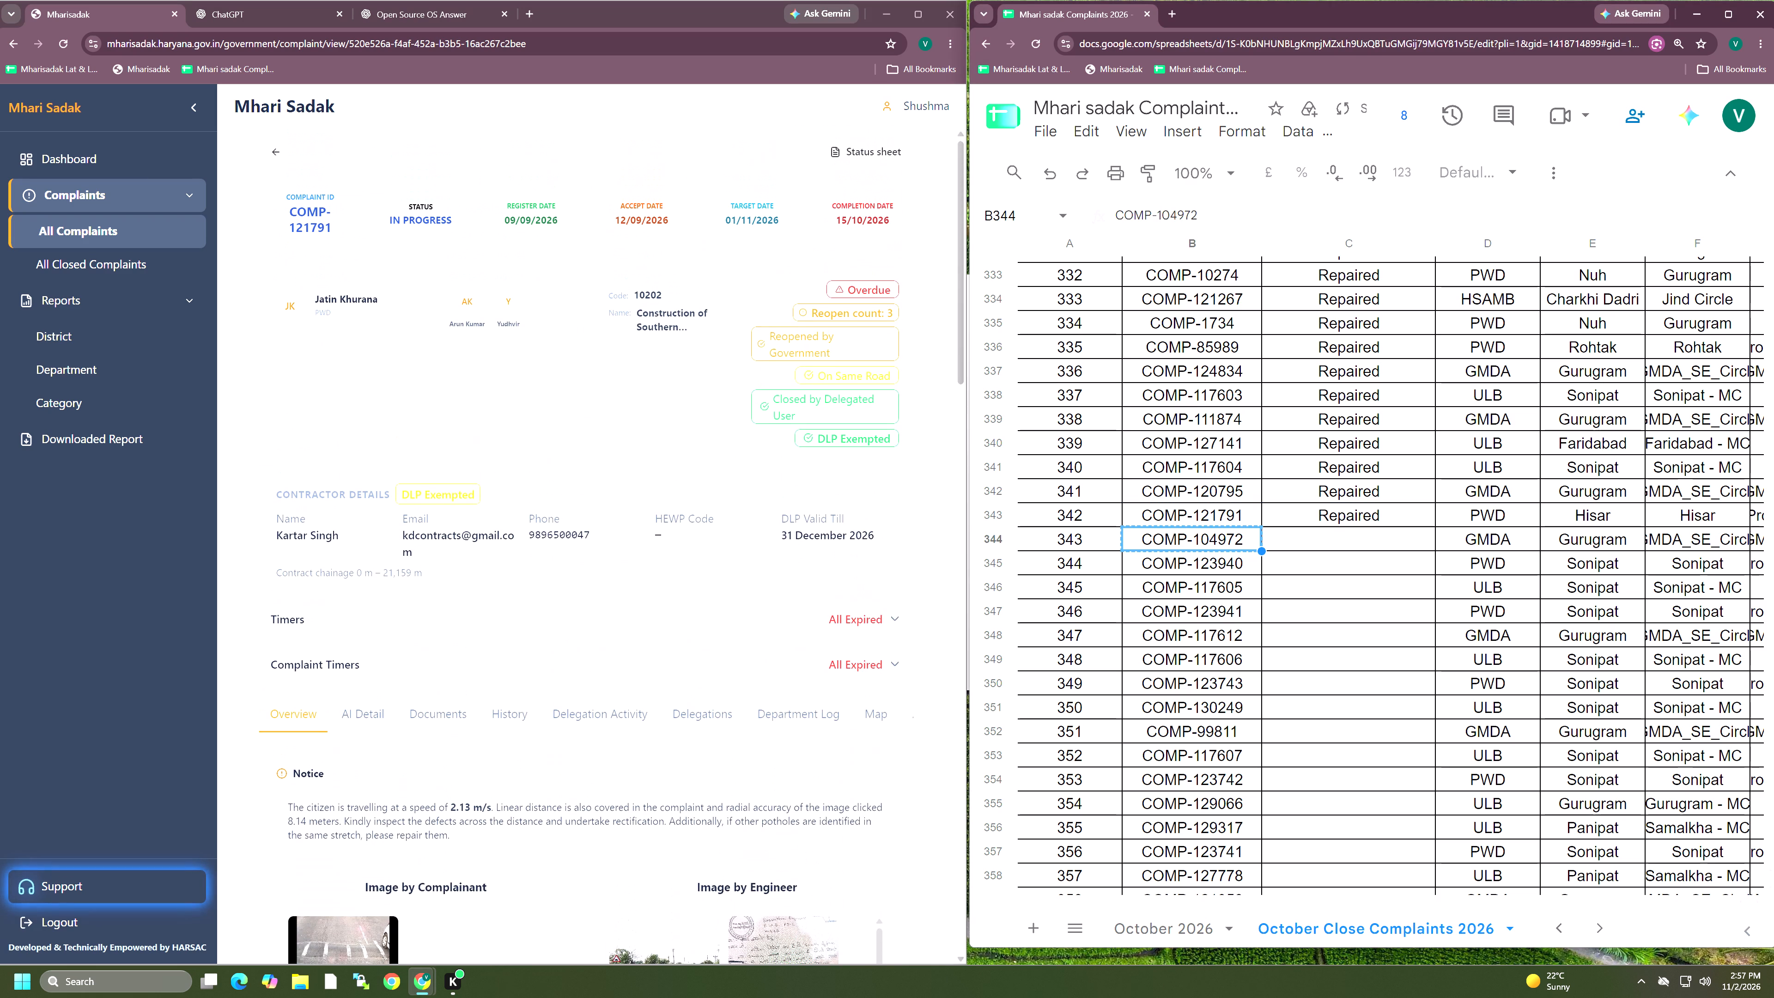
{"action": "left_click", "coordinate": [277, 147]}
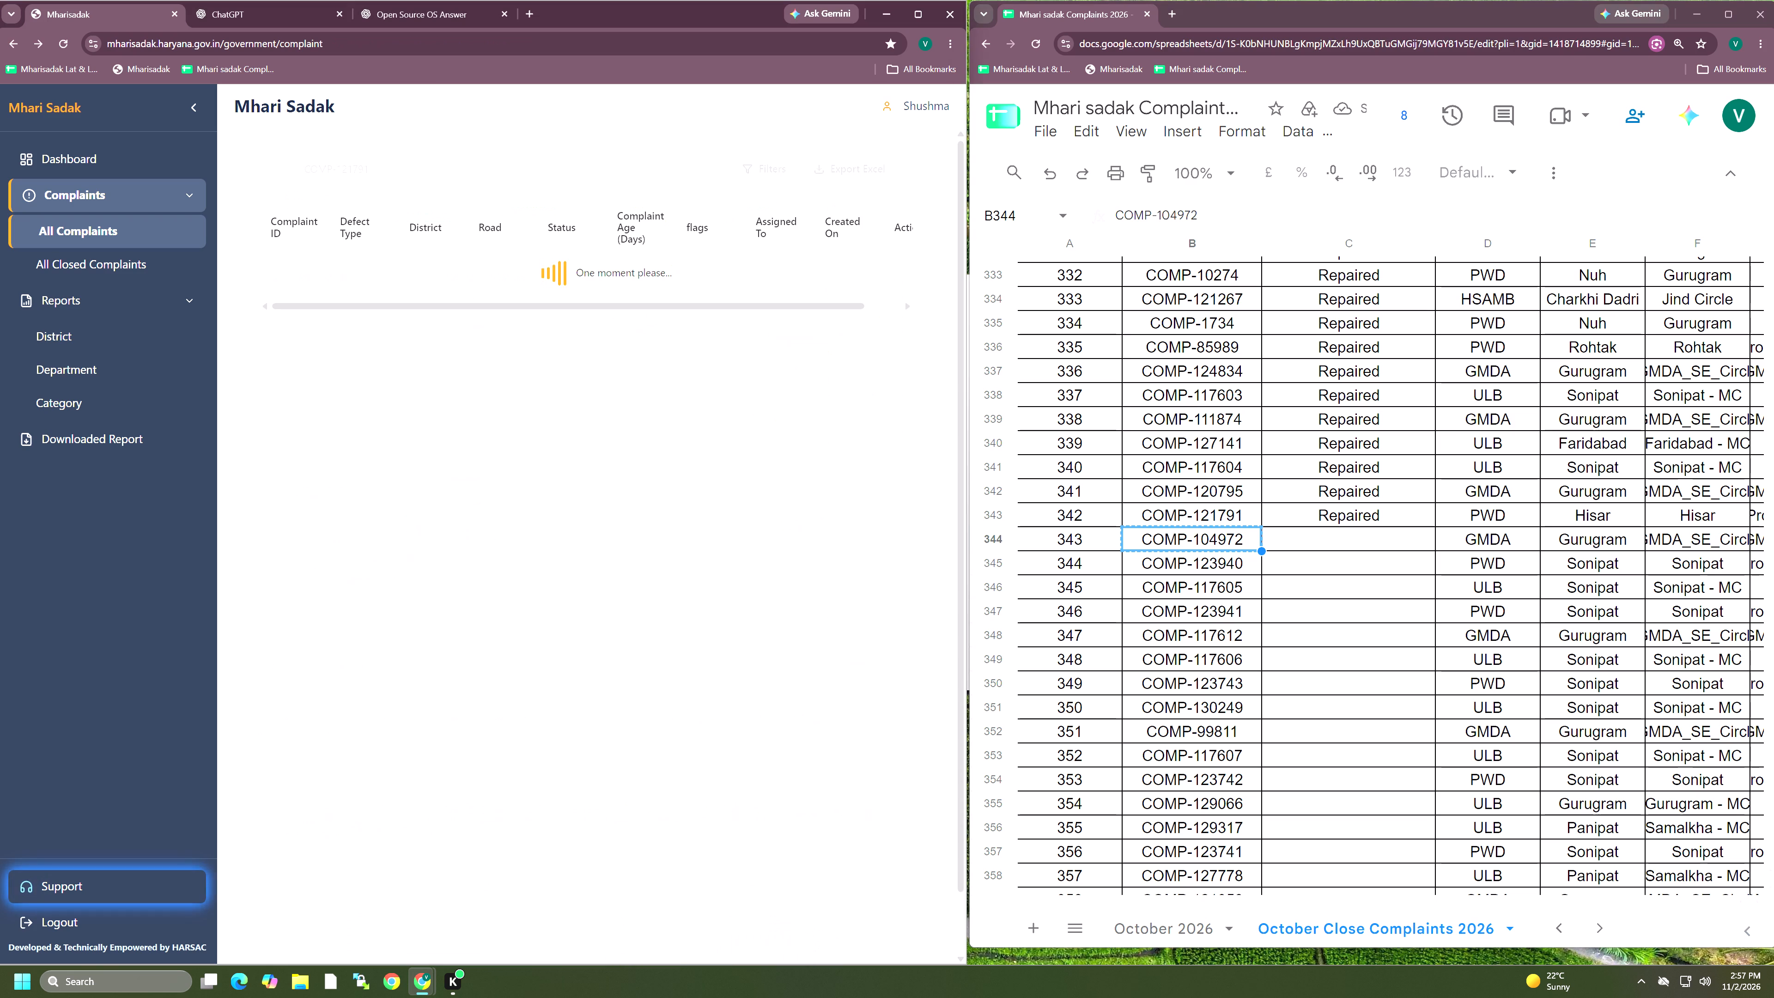
{"action": "left_click_drag", "start_coordinate": [374, 167], "coordinate": [259, 192]}
{"action": "key", "text": "ctrl+v"}
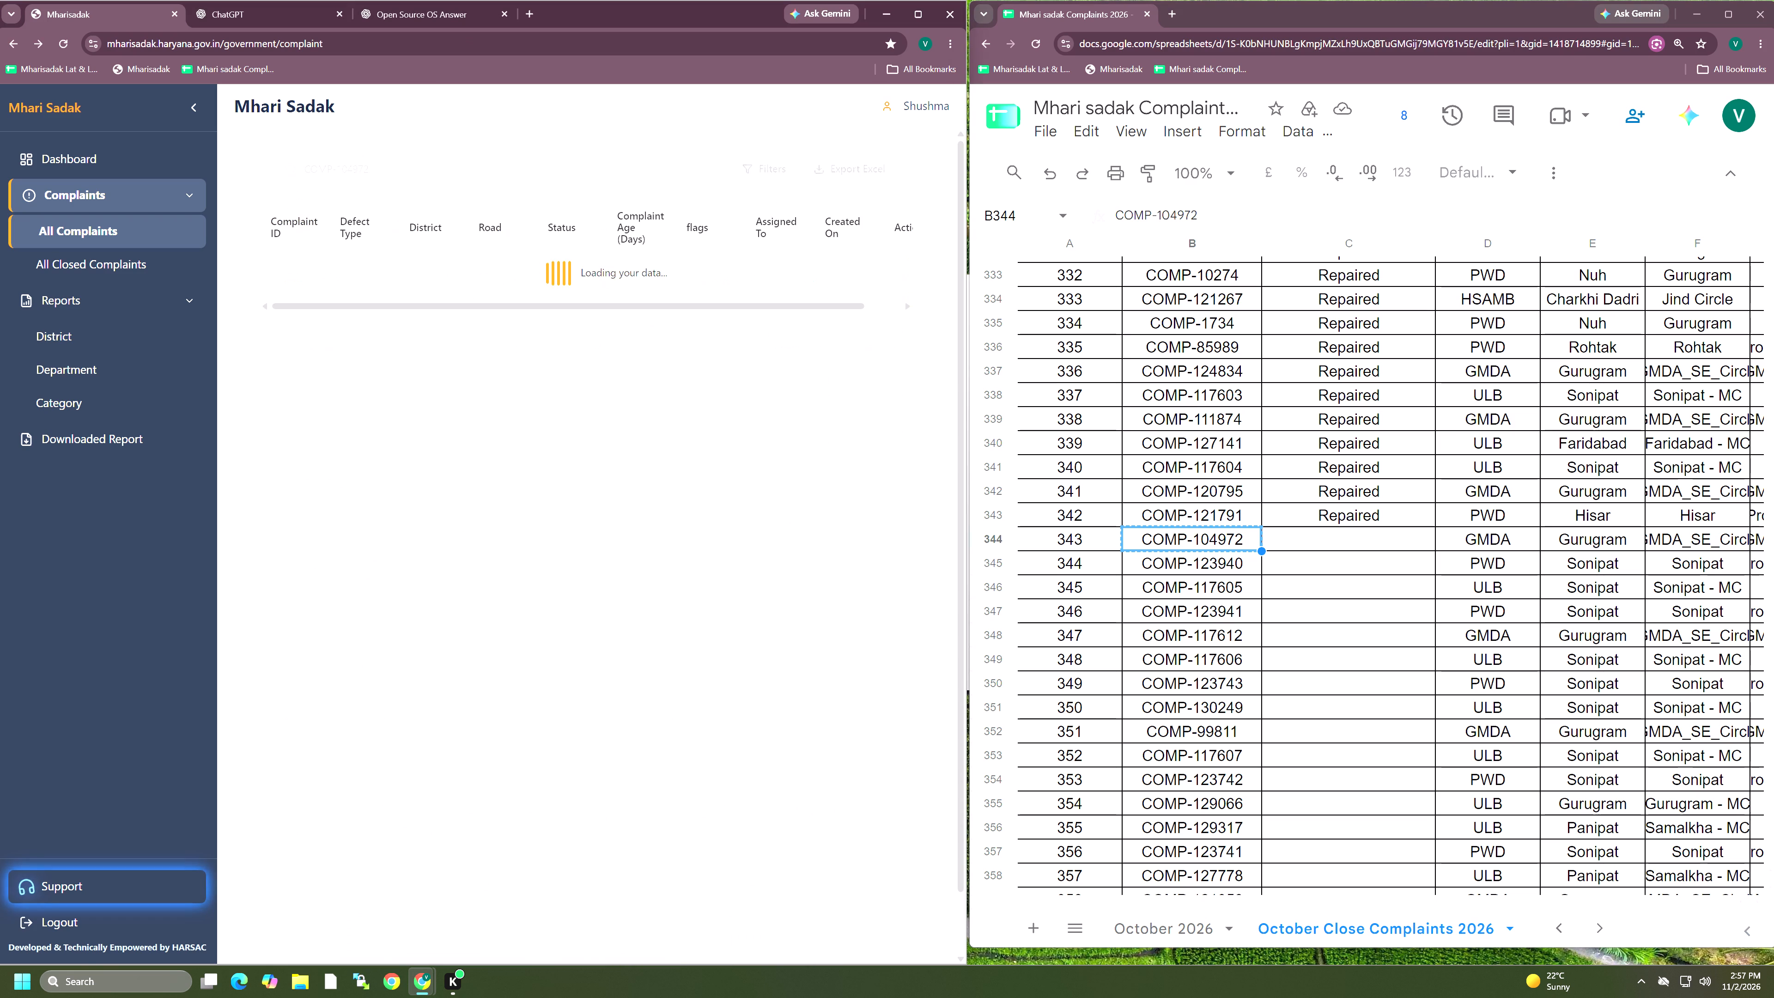
{"action": "left_click", "coordinate": [507, 262]}
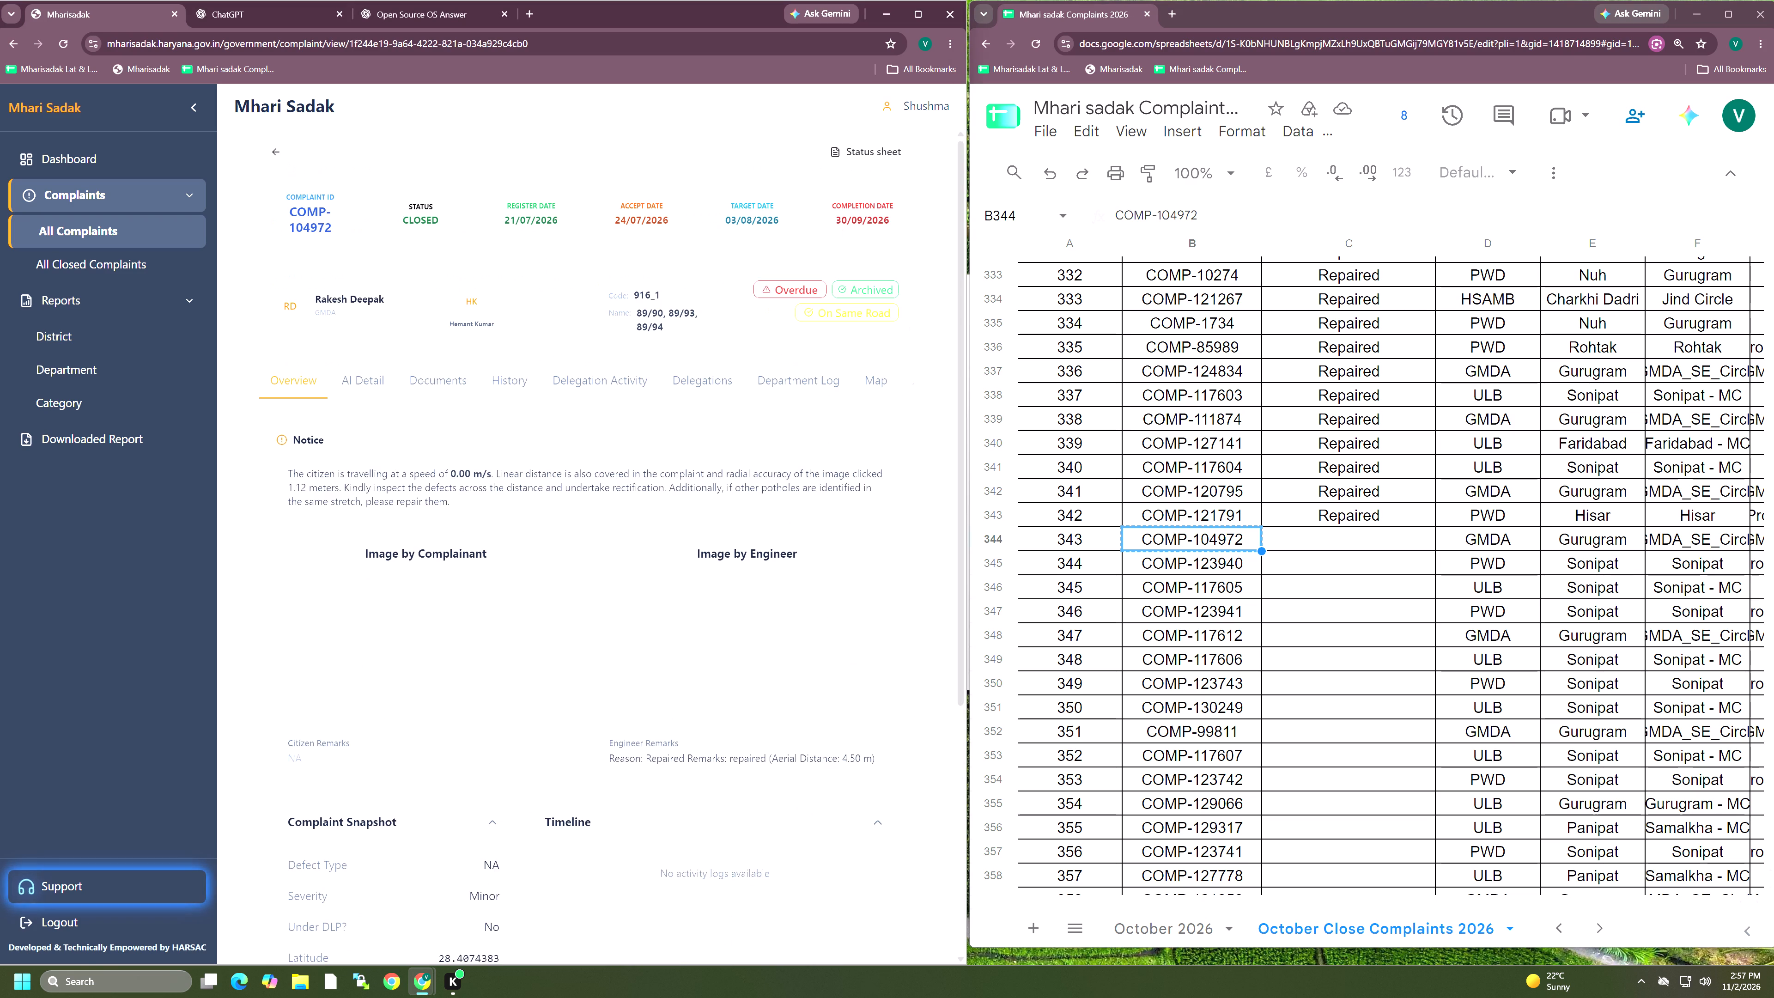
{"action": "left_click", "coordinate": [1336, 534]}
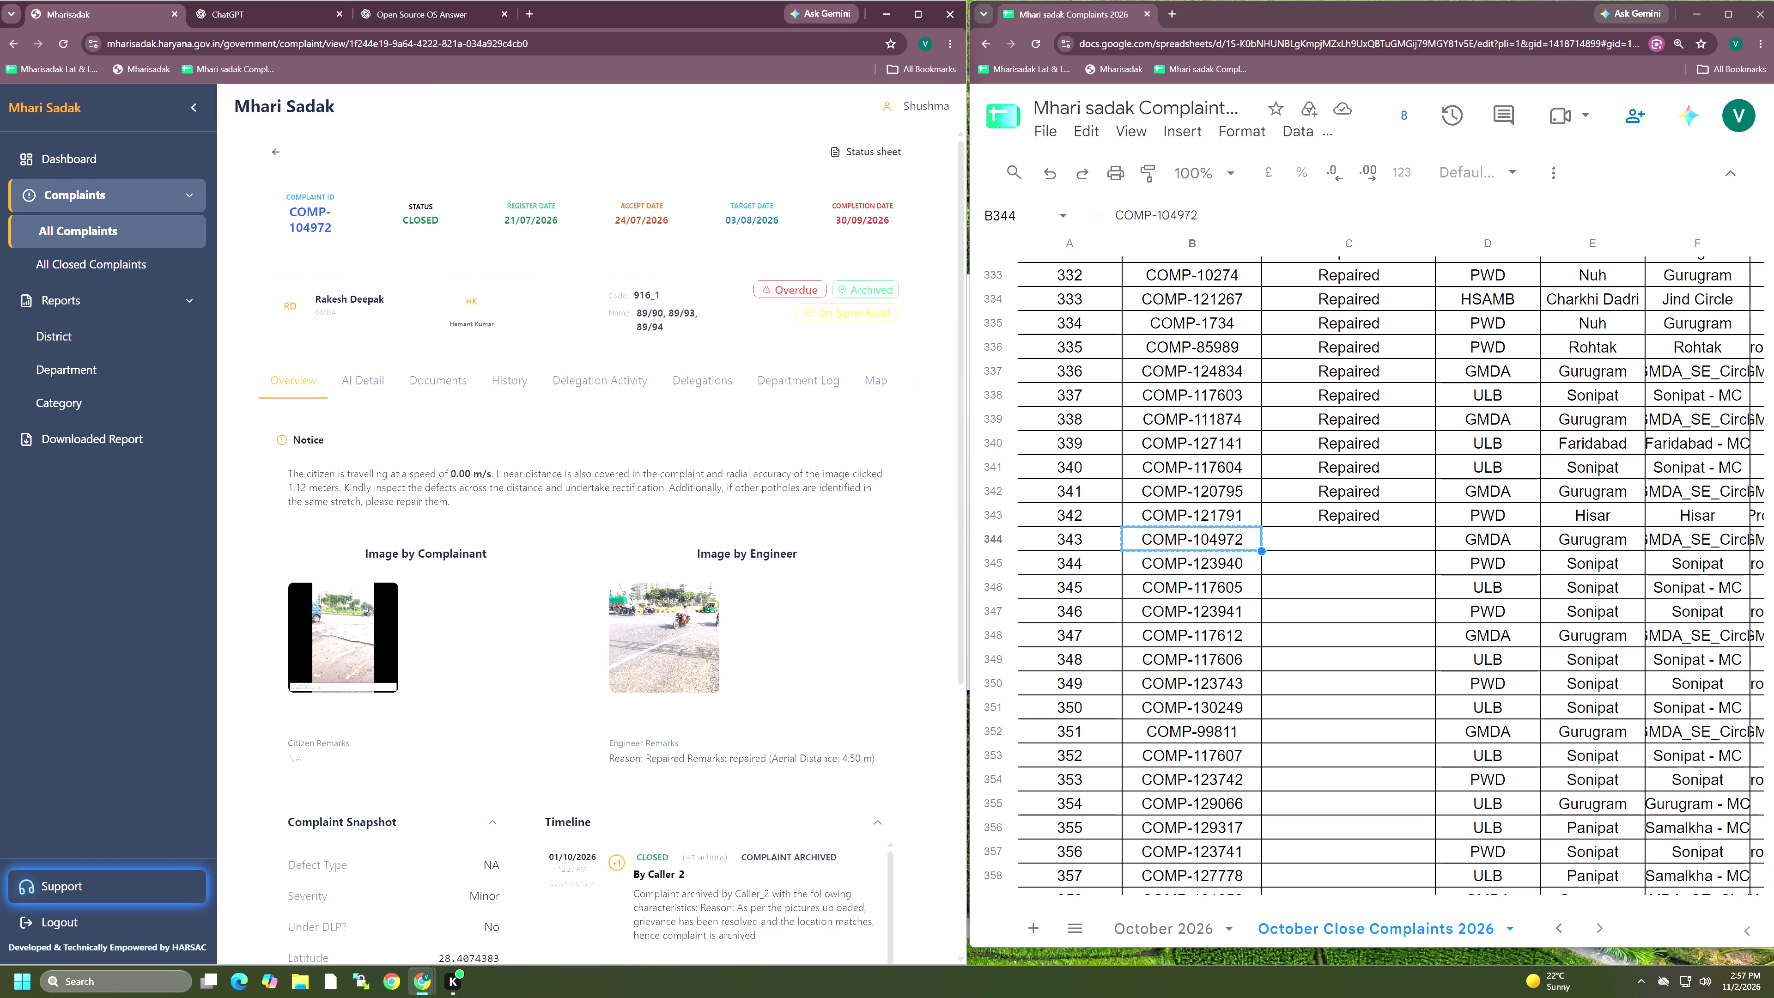
{"action": "key", "text": "ctrl+d"}
{"action": "left_click", "coordinate": [1239, 563]}
{"action": "key", "text": "ctrl+c"}
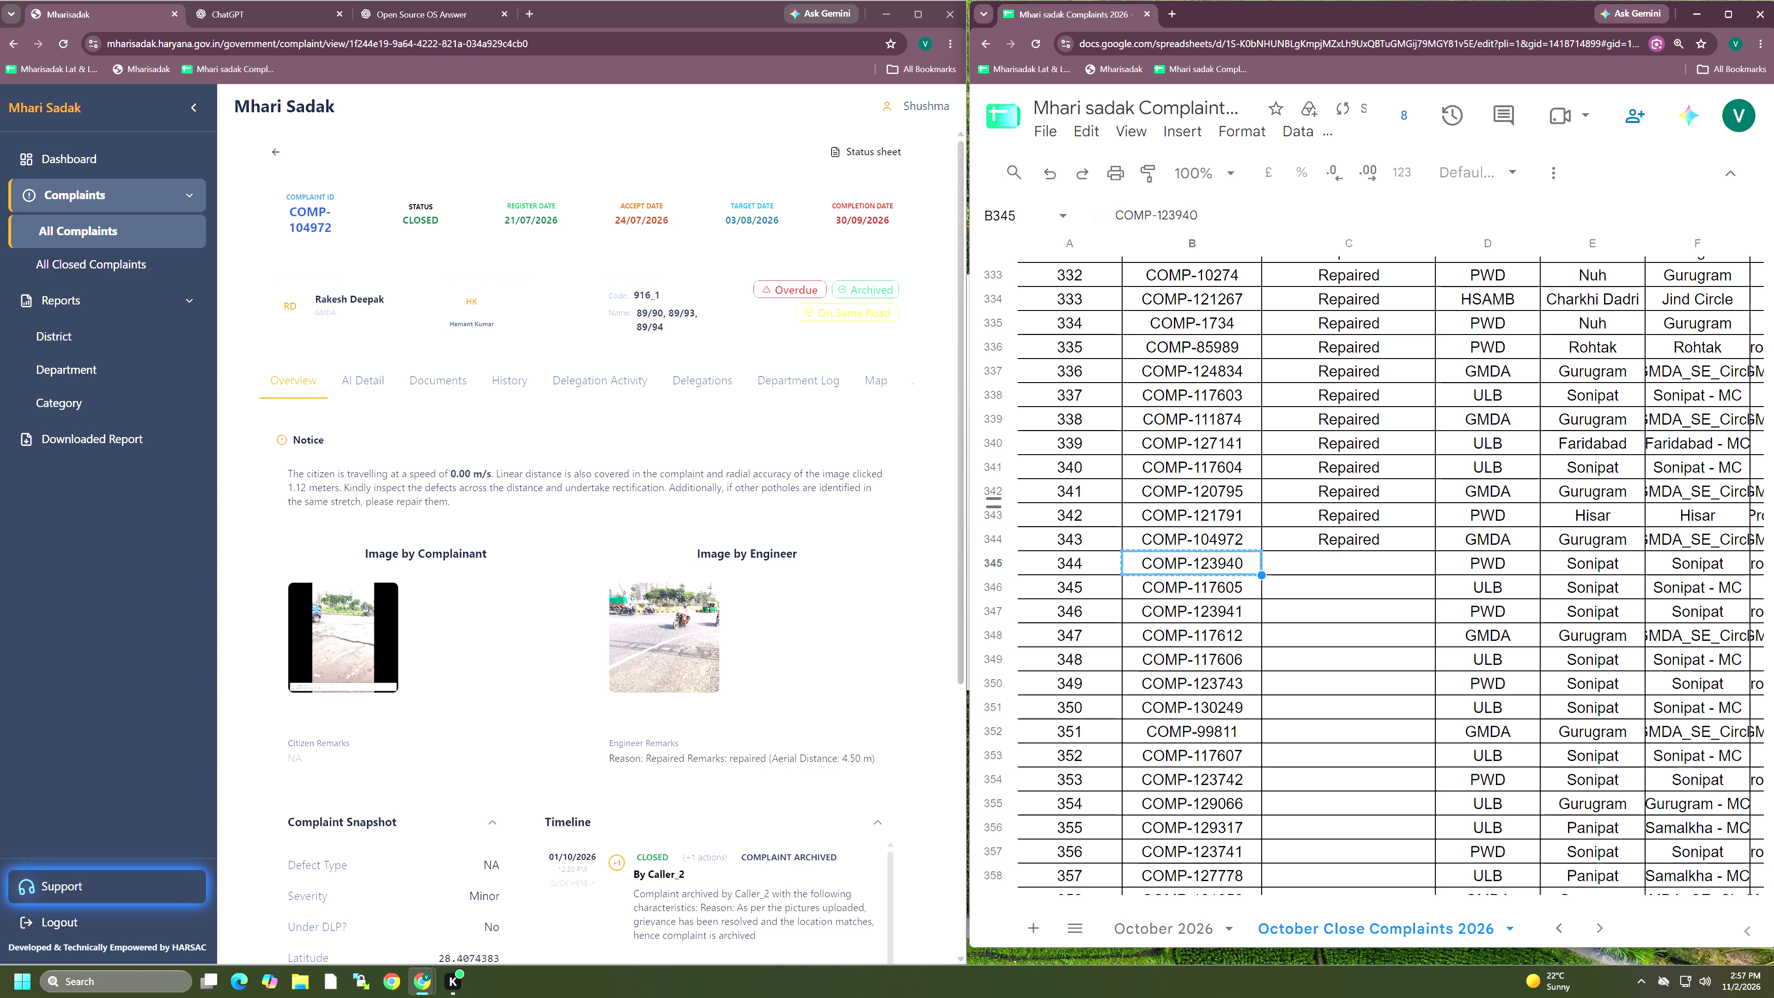
{"action": "left_click", "coordinate": [268, 152]}
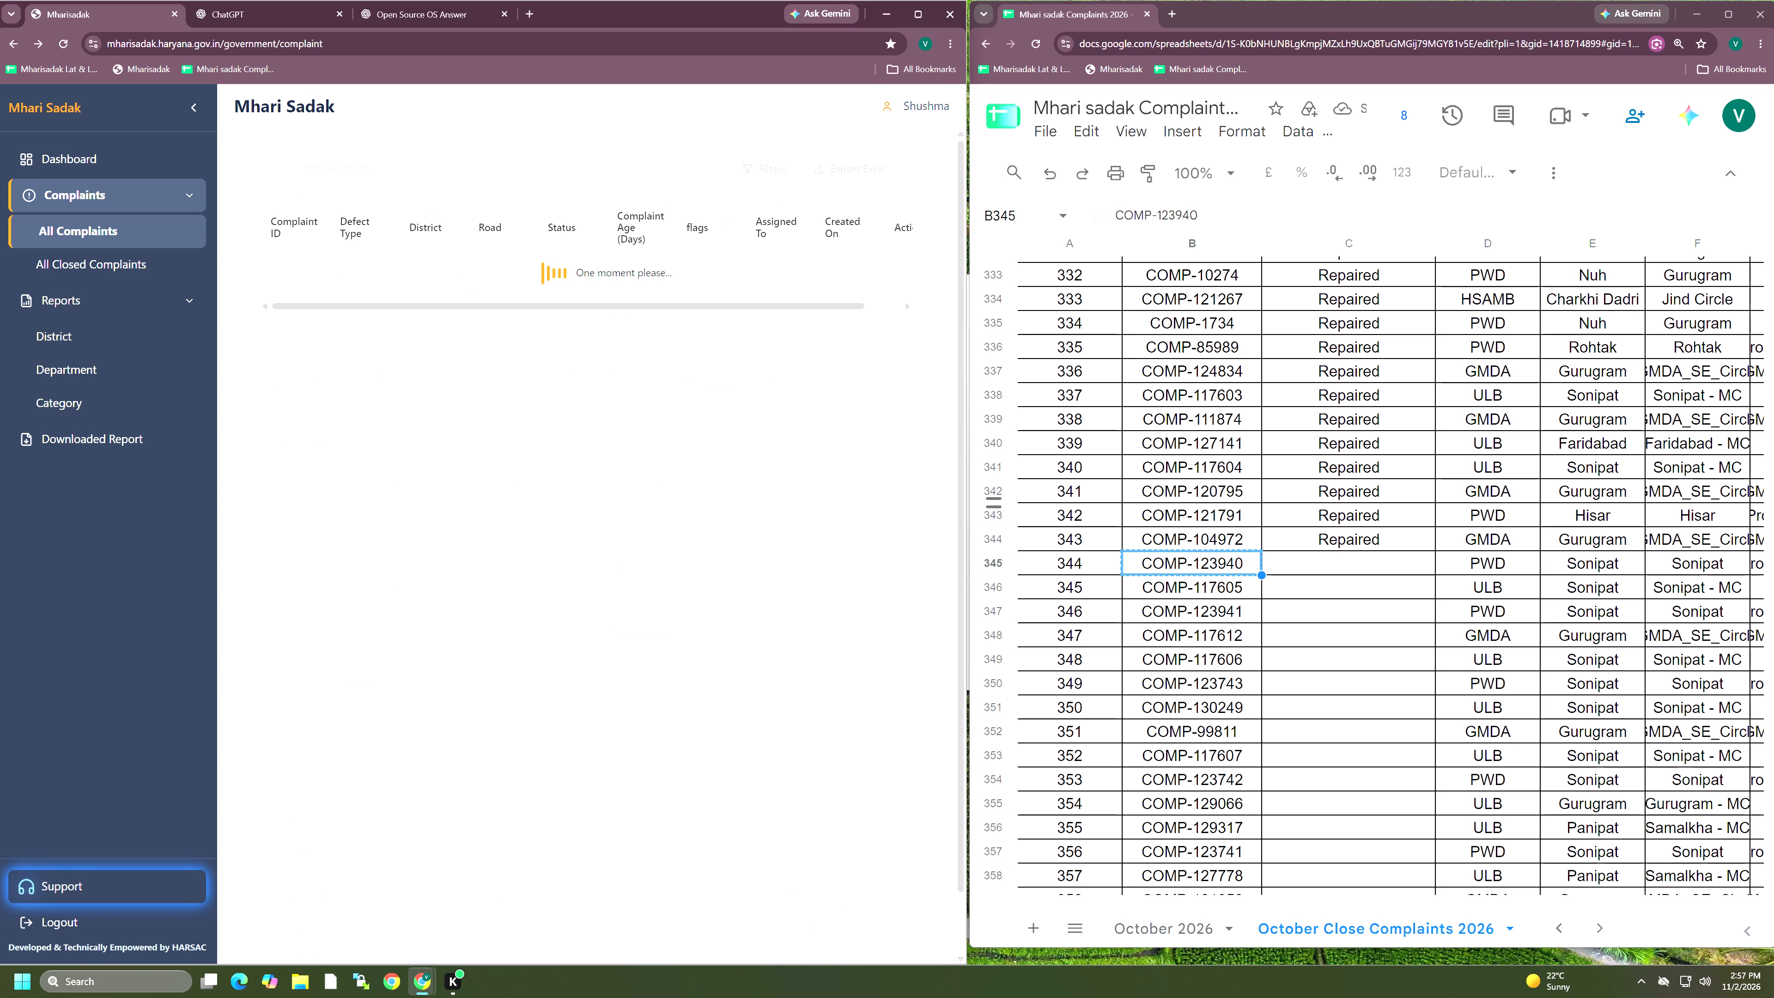
{"action": "left_click_drag", "start_coordinate": [372, 169], "coordinate": [236, 195]}
{"action": "key", "text": "ctrl+v"}
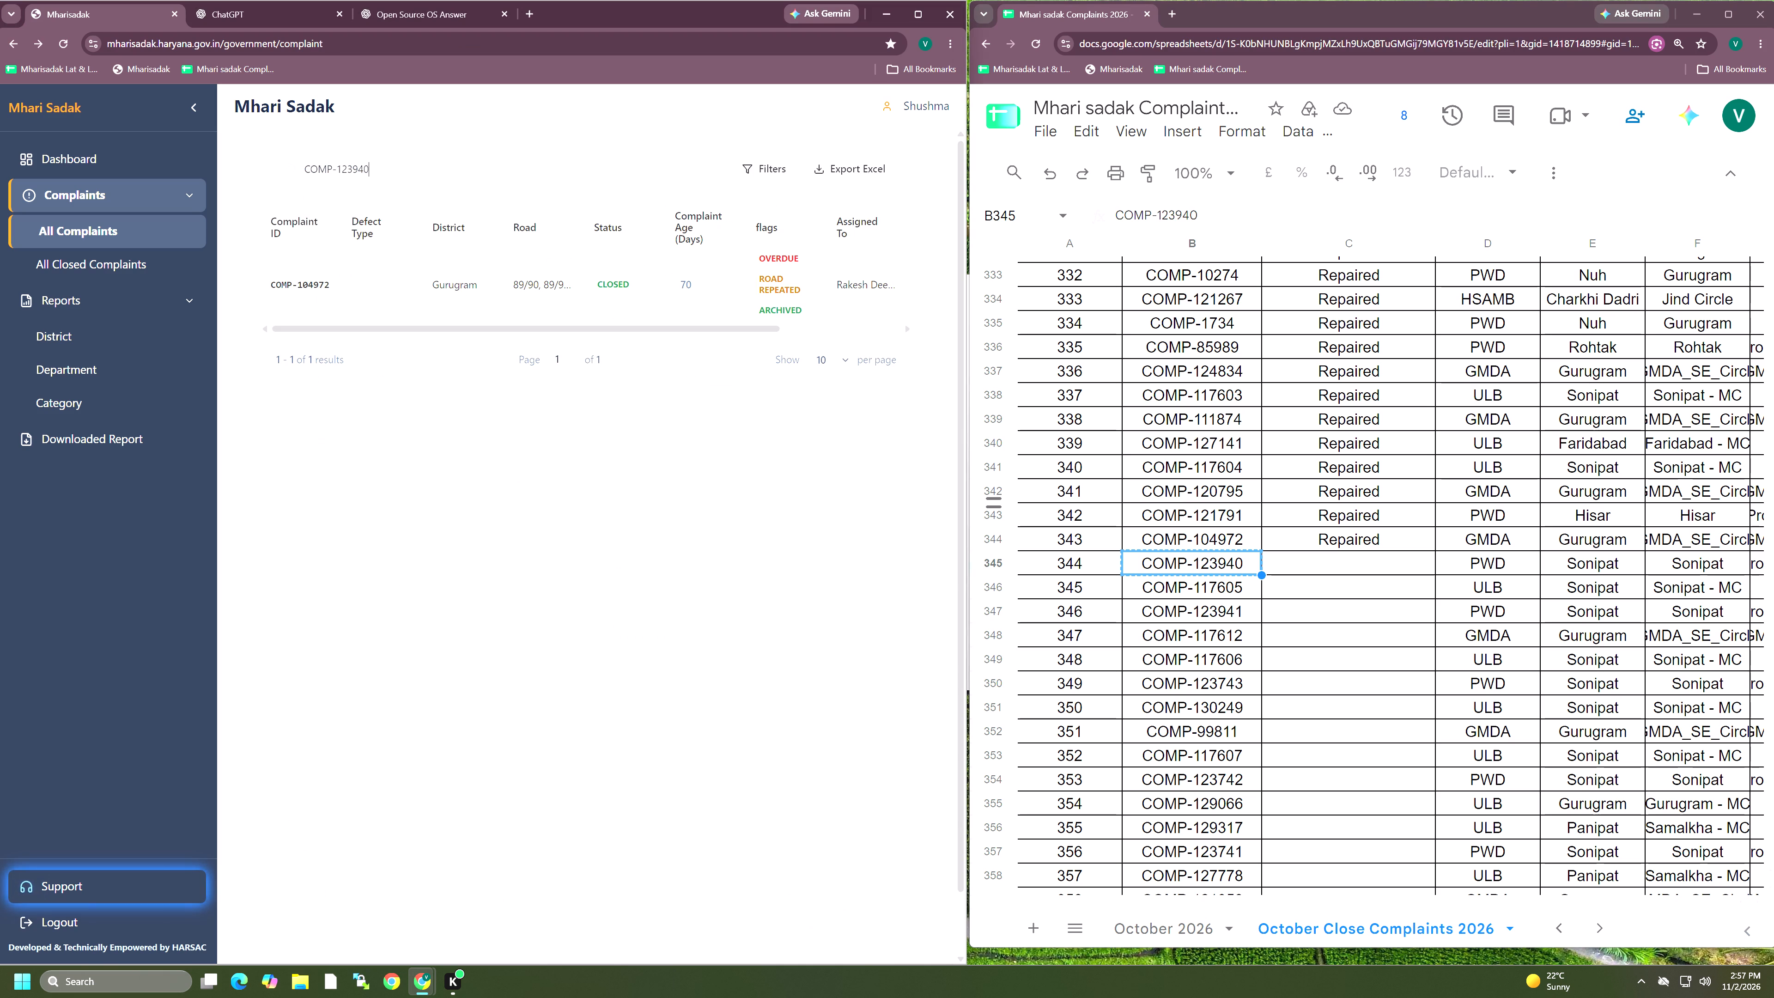
{"action": "left_click", "coordinate": [580, 280]}
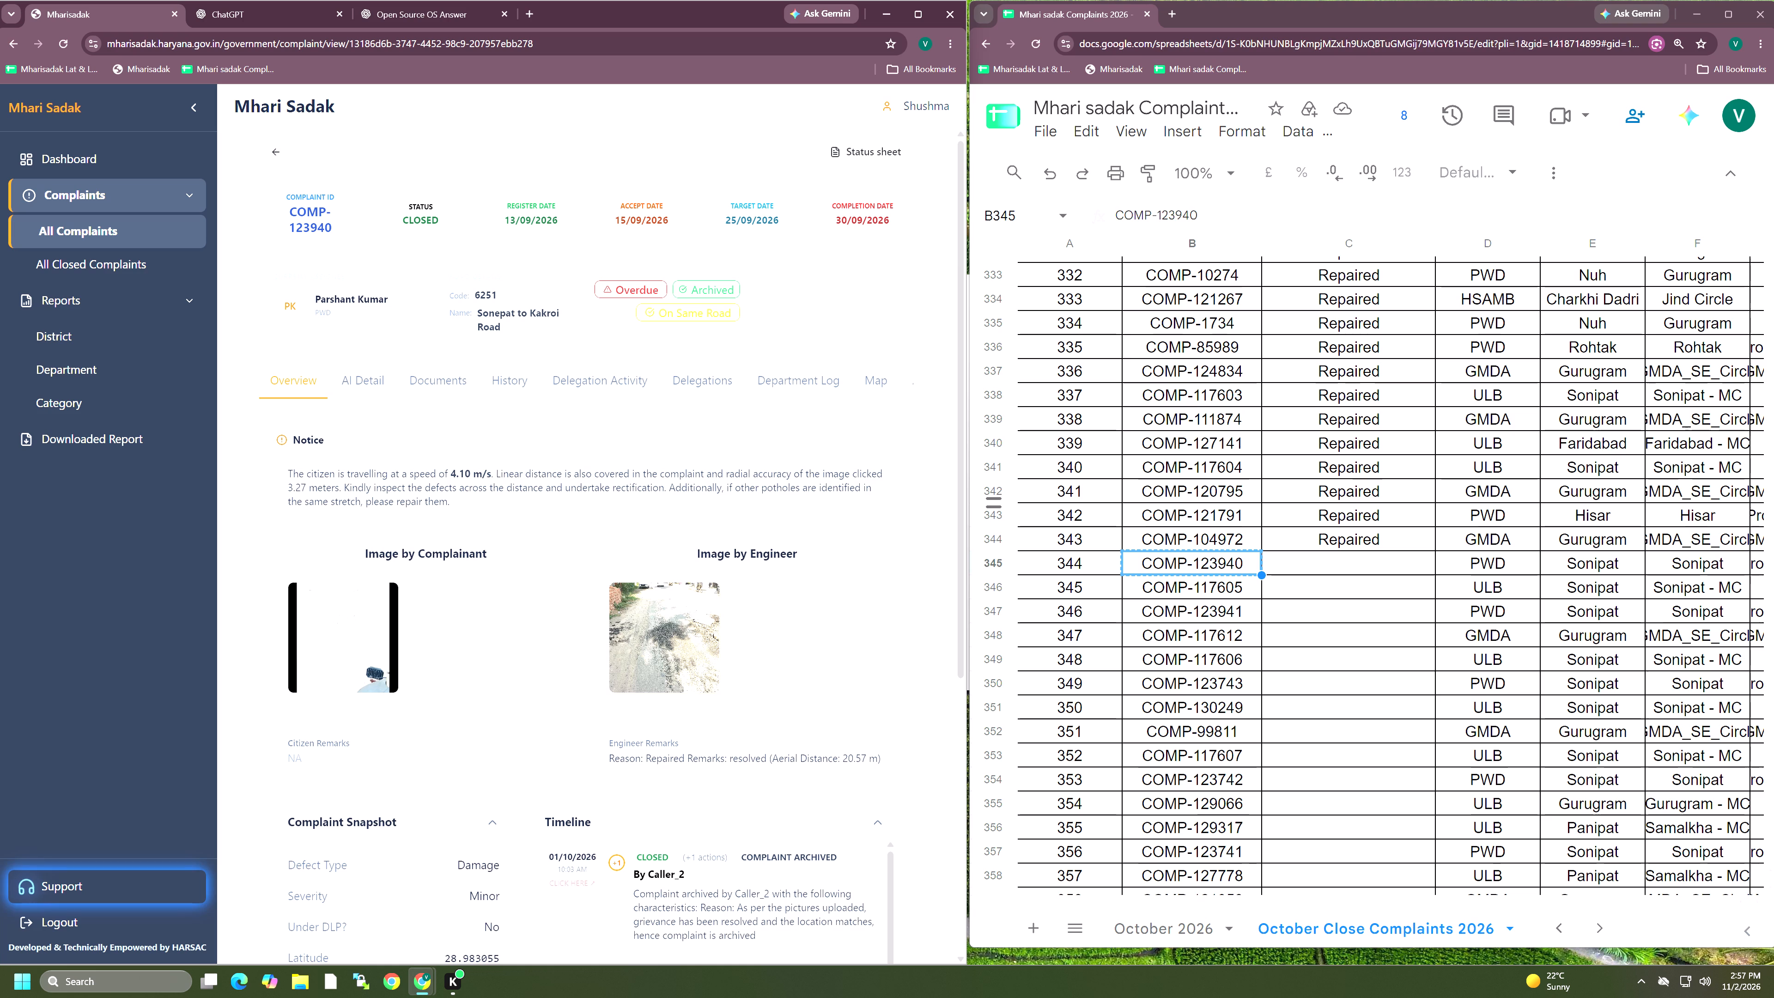
{"action": "left_click", "coordinate": [1354, 564]}
{"action": "key", "text": "ctrl+d"}
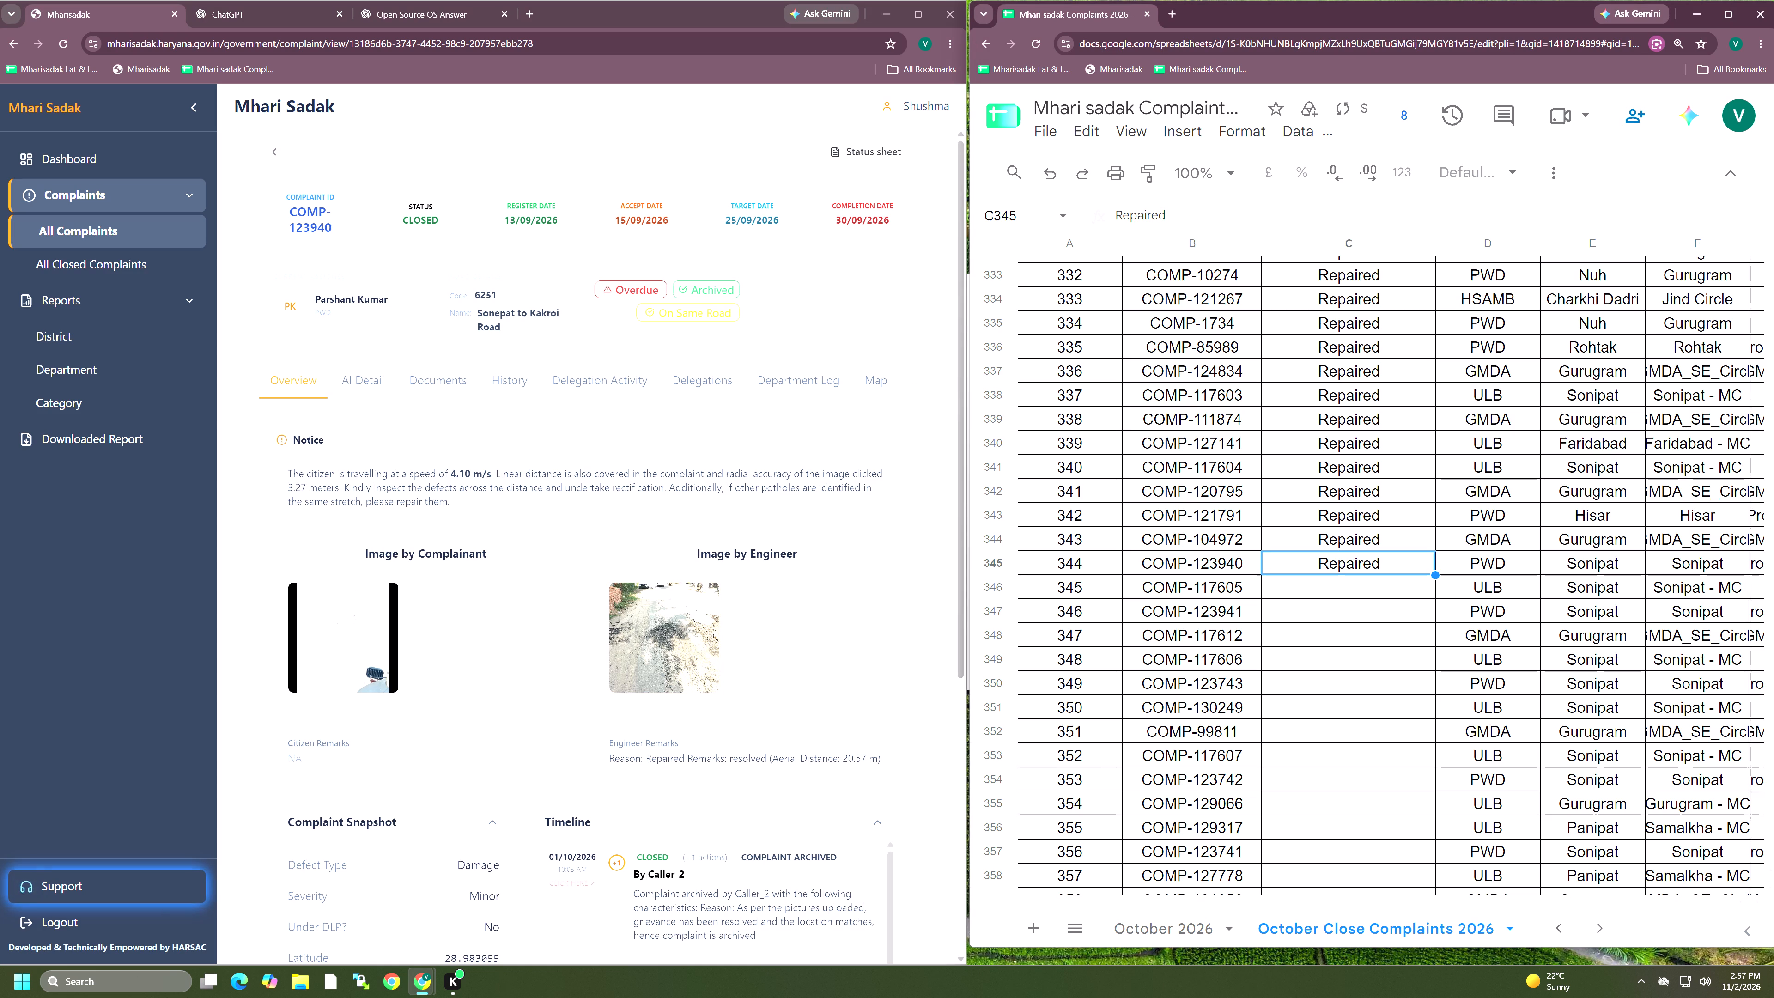
{"action": "left_click", "coordinate": [1200, 588]}
{"action": "key", "text": "ctrl+c"}
{"action": "left_click", "coordinate": [275, 148]}
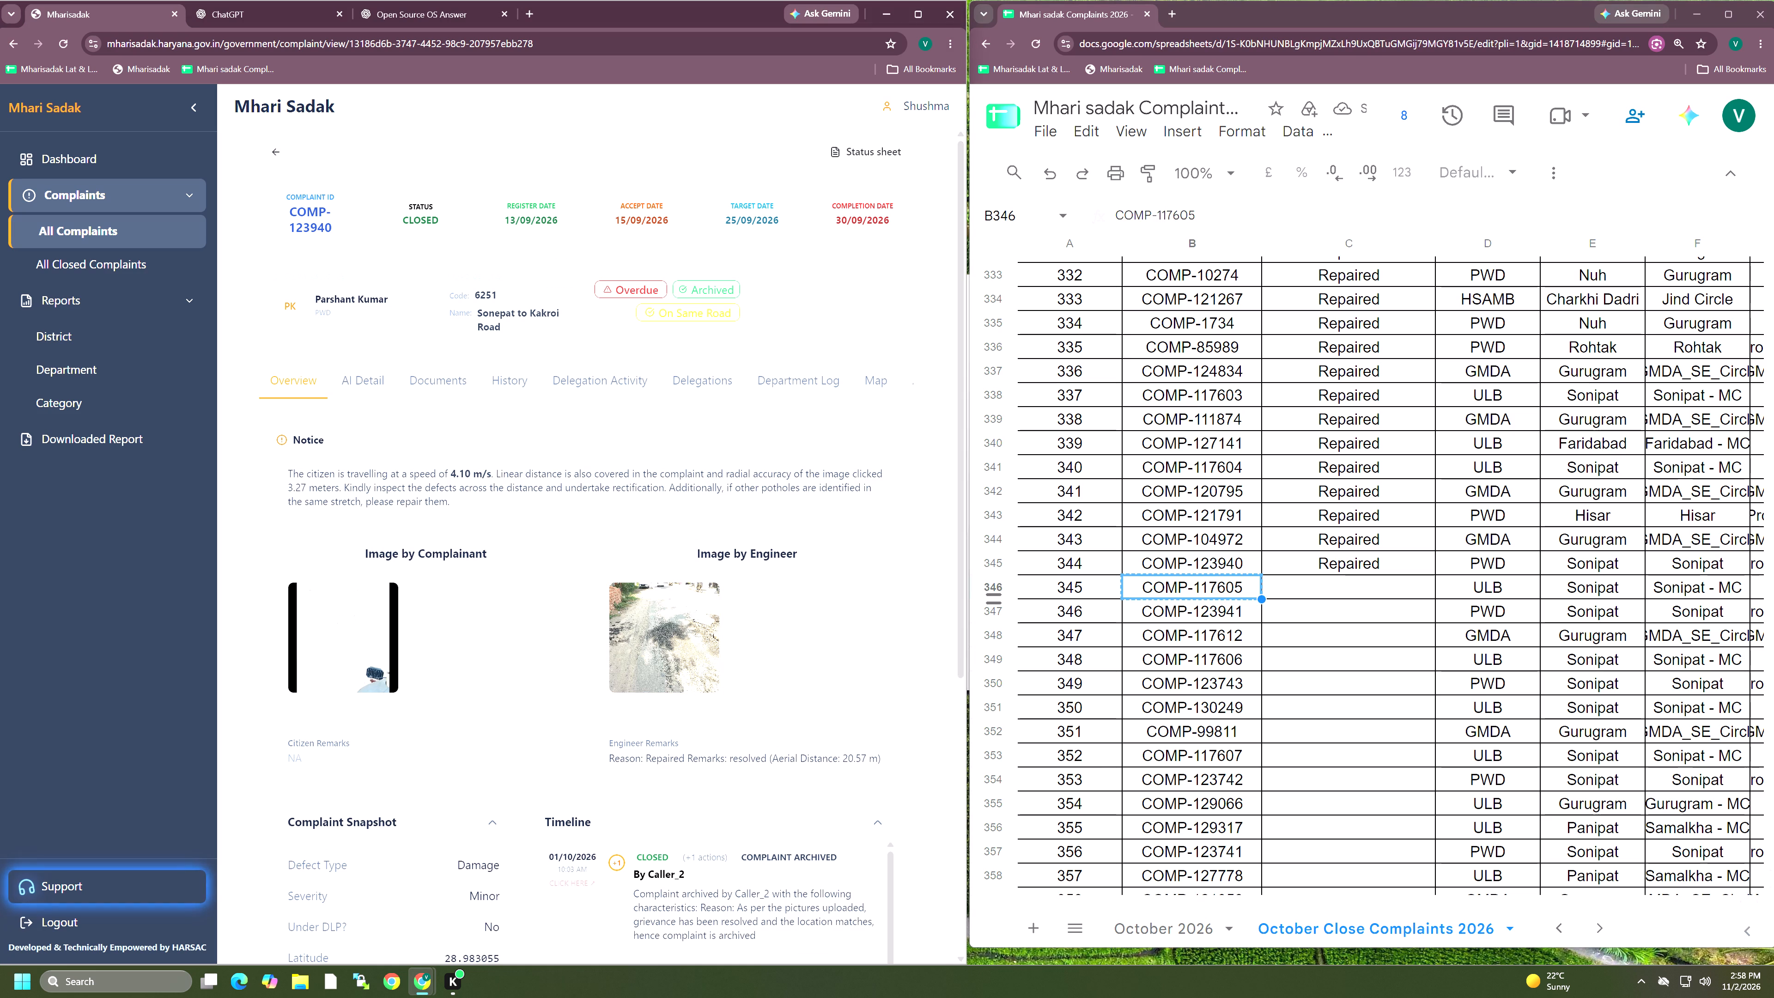
{"action": "left_click_drag", "start_coordinate": [378, 171], "coordinate": [234, 221]}
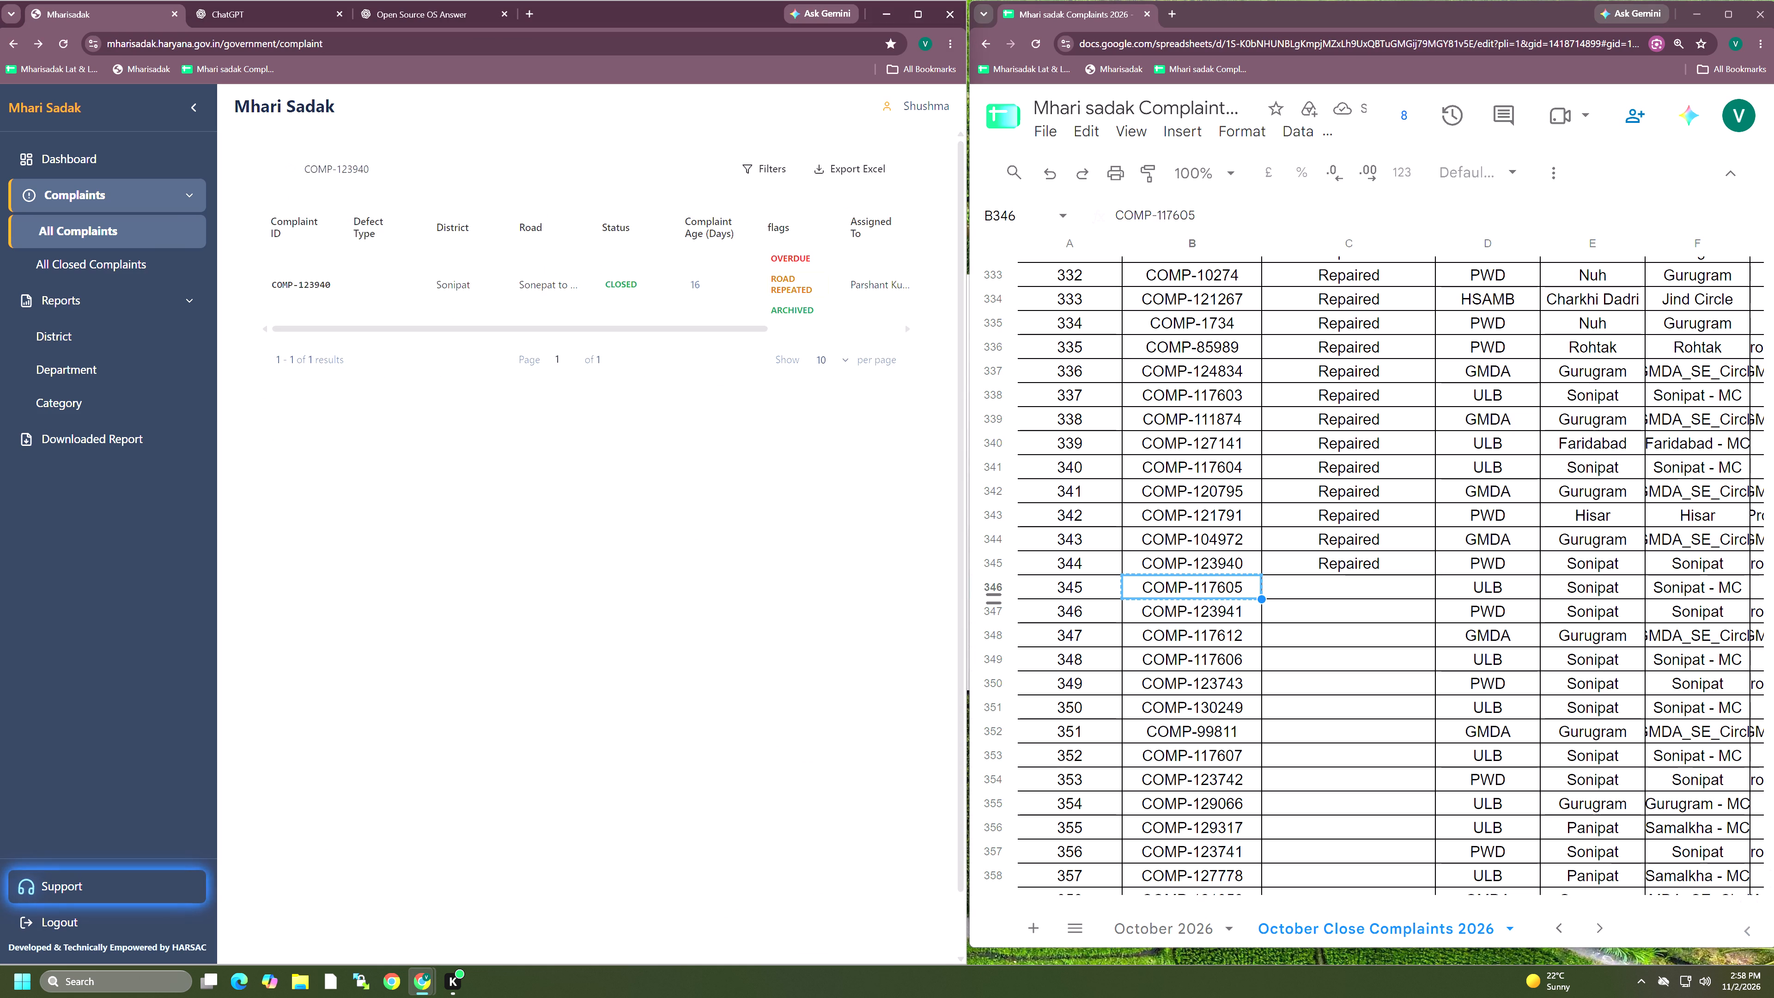
{"action": "left_click_drag", "start_coordinate": [234, 221], "coordinate": [228, 221]}
{"action": "key", "text": "ctrl+v"}
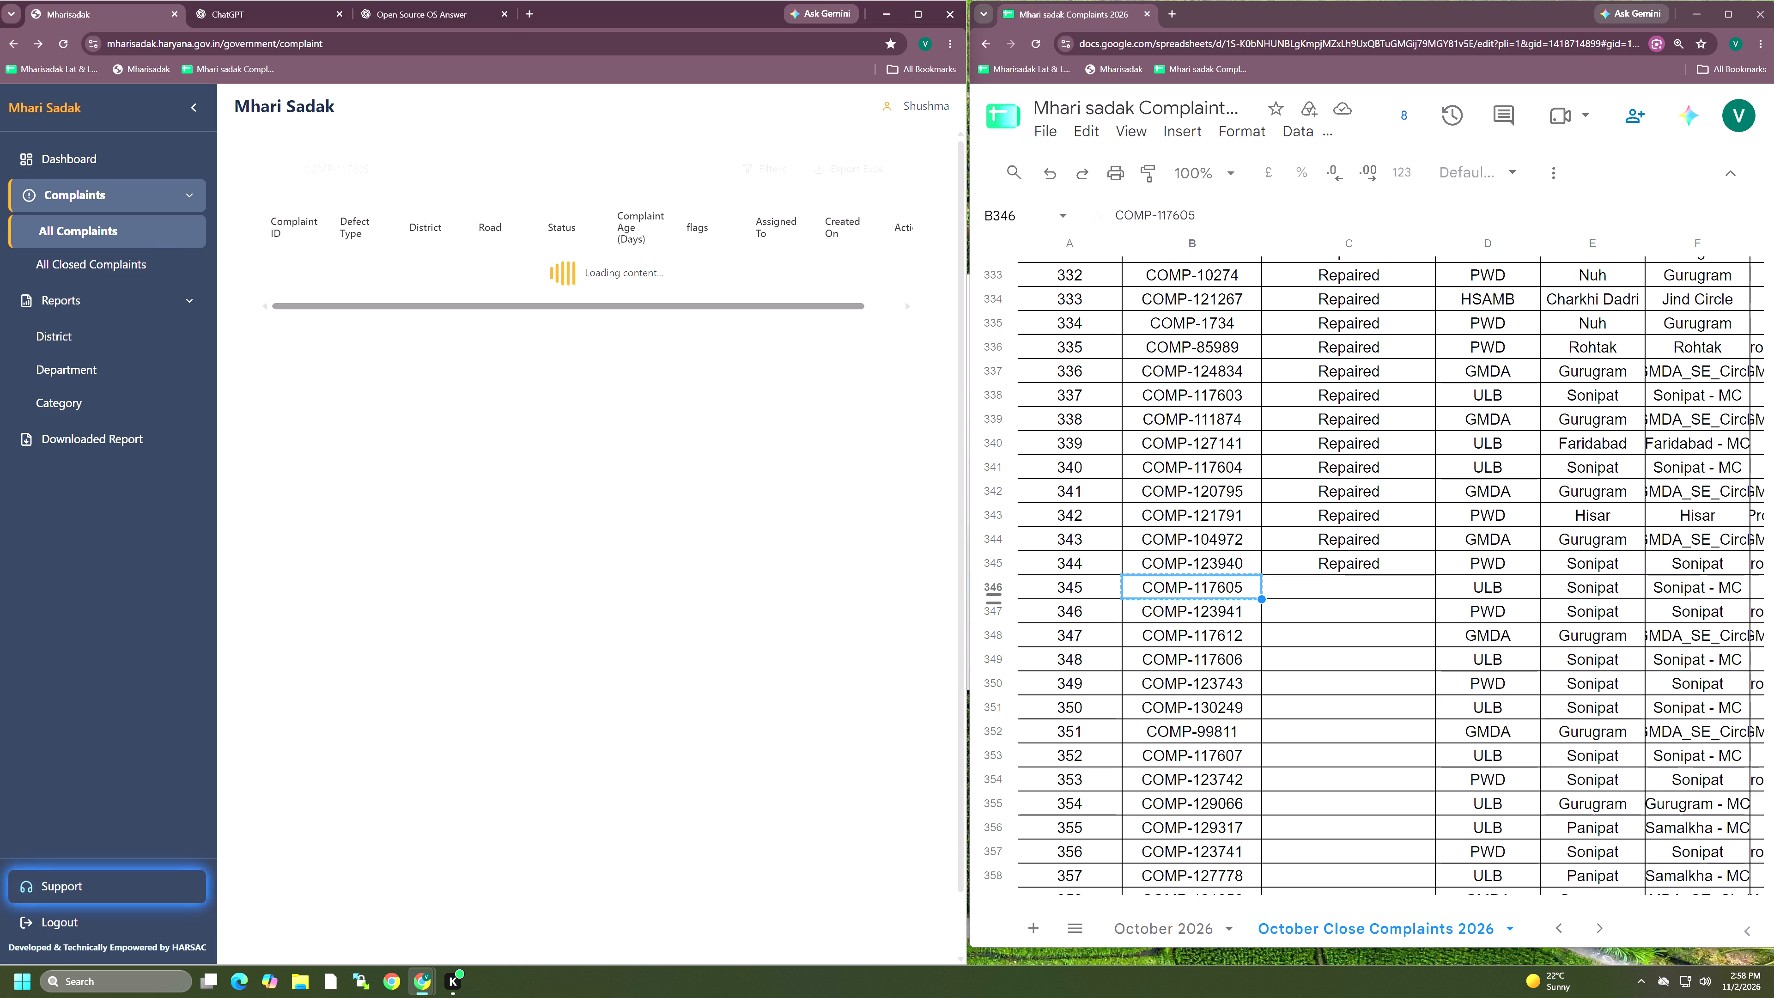
{"action": "left_click", "coordinate": [522, 264]}
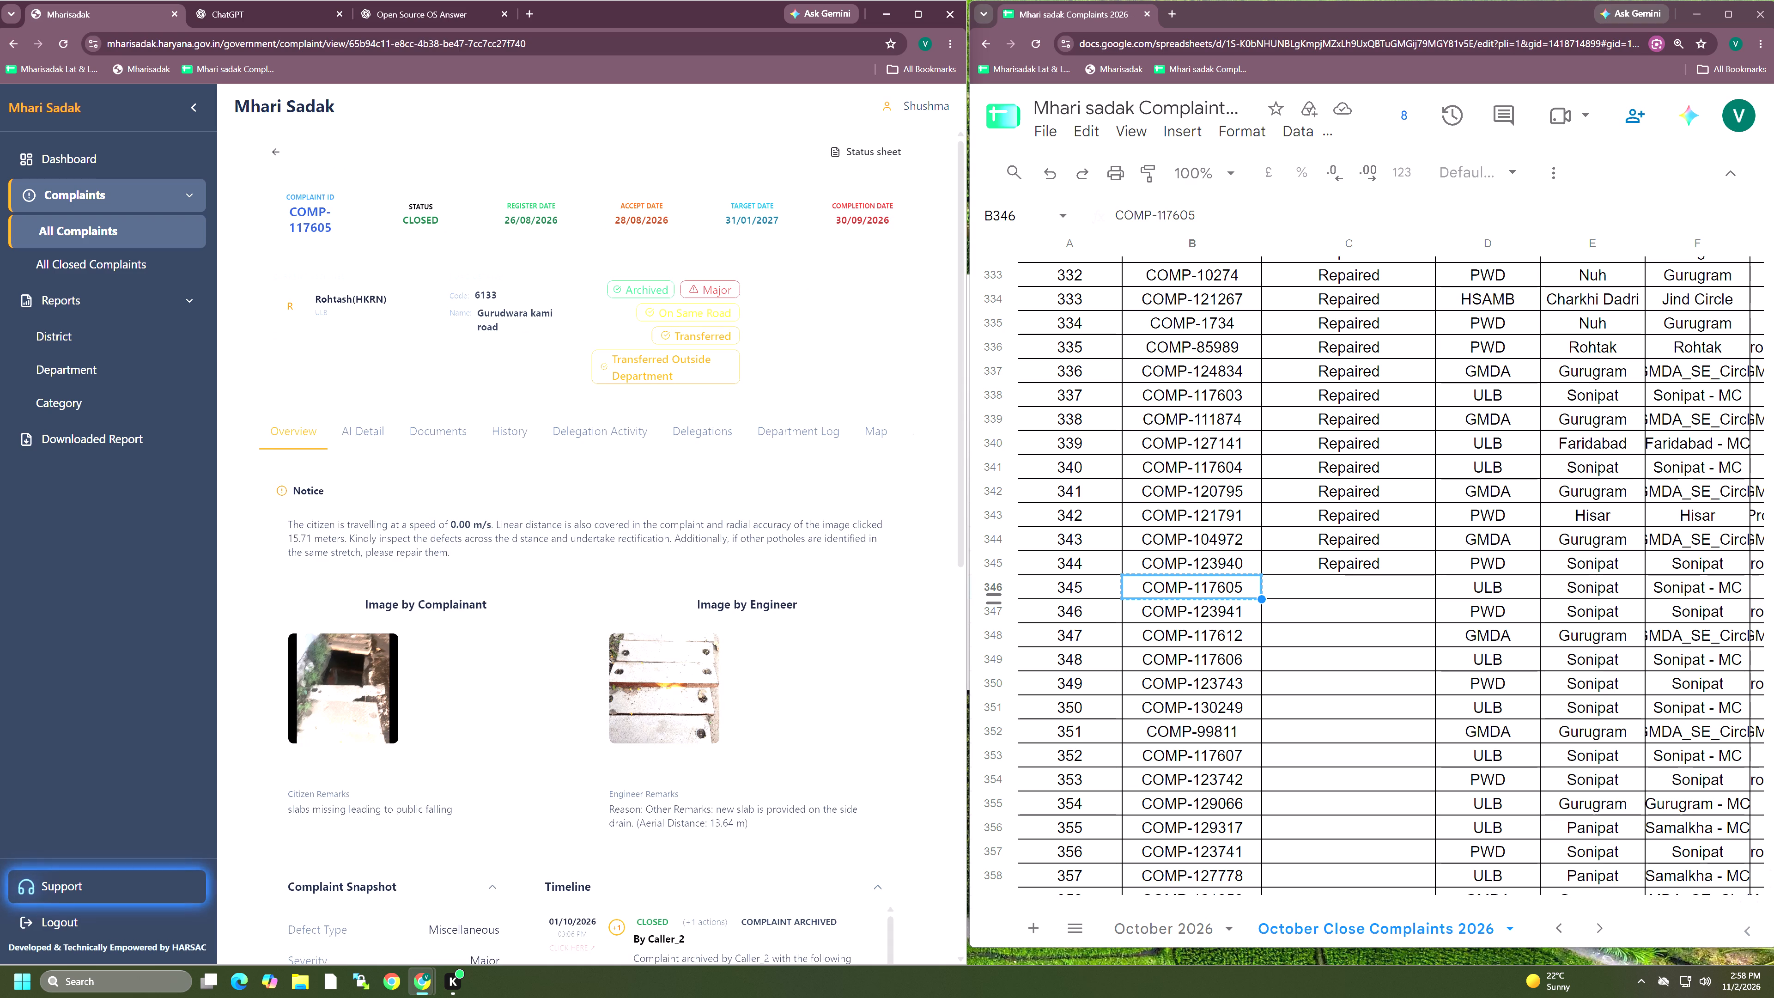
{"action": "left_click", "coordinate": [1339, 591]}
{"action": "key", "text": "ctrl+d"}
{"action": "left_click", "coordinate": [1207, 614]}
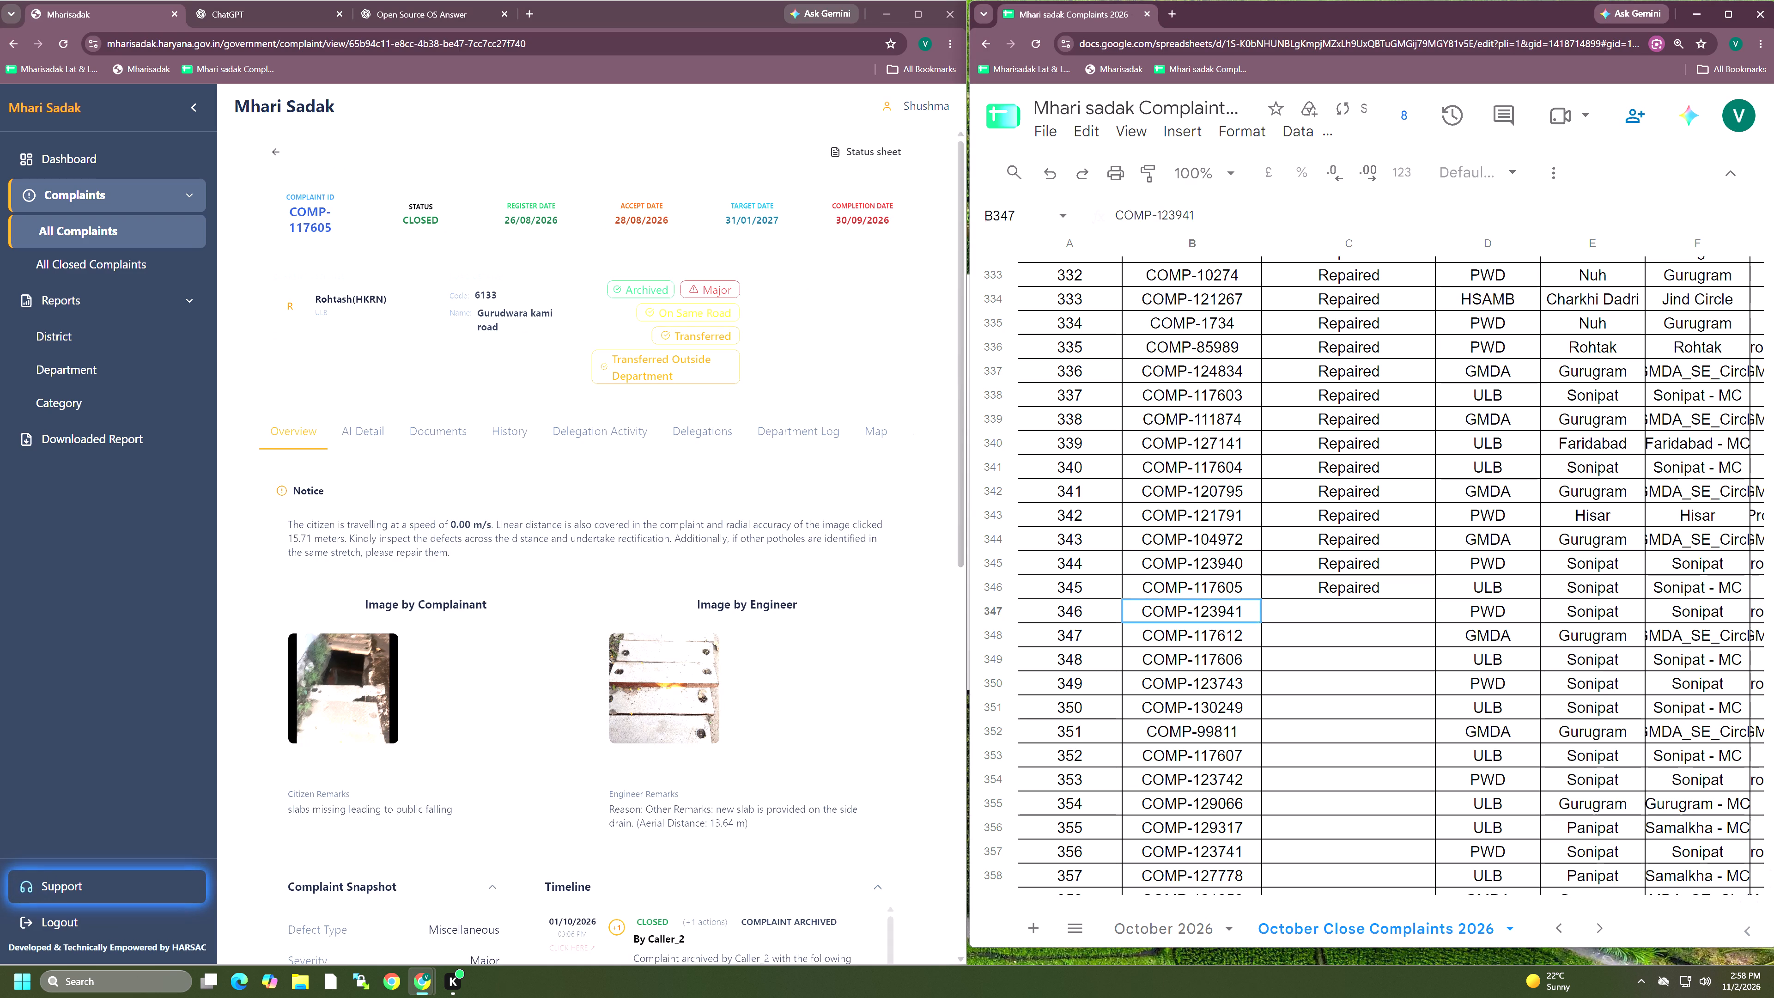
{"action": "key", "text": "ctrl+c"}
{"action": "left_click", "coordinate": [277, 151]}
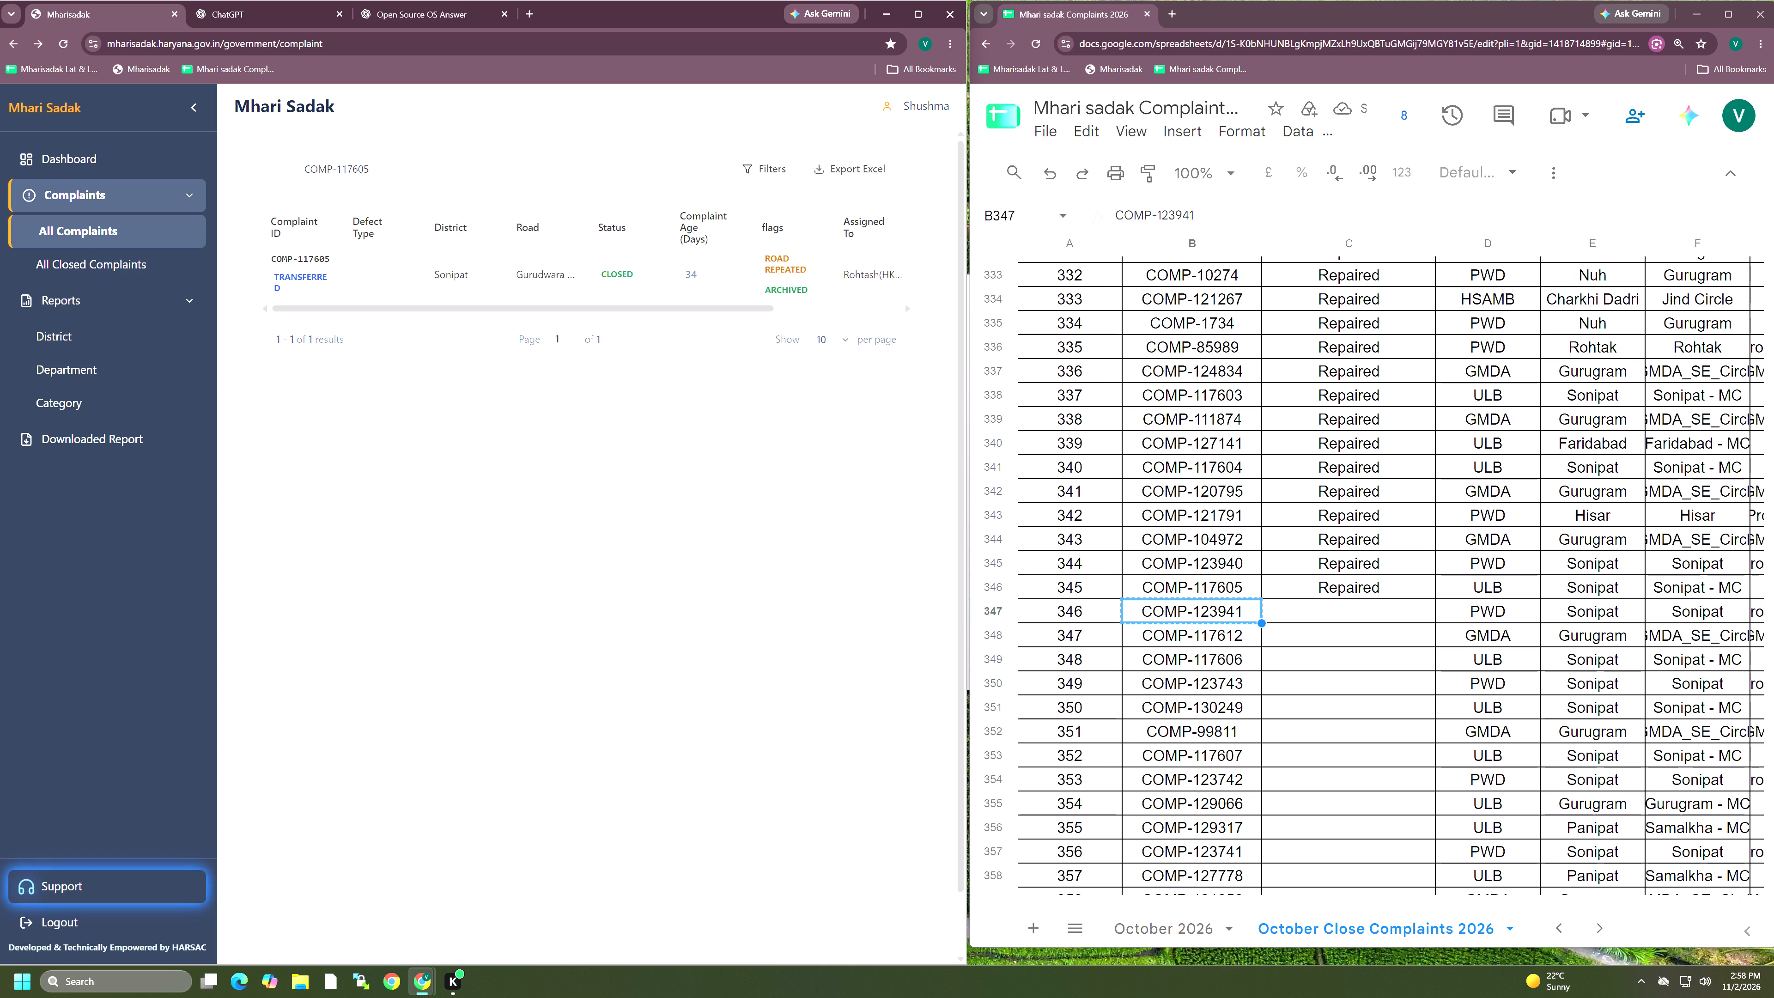
{"action": "left_click_drag", "start_coordinate": [377, 170], "coordinate": [284, 208]}
{"action": "key", "text": "ctrl+v"}
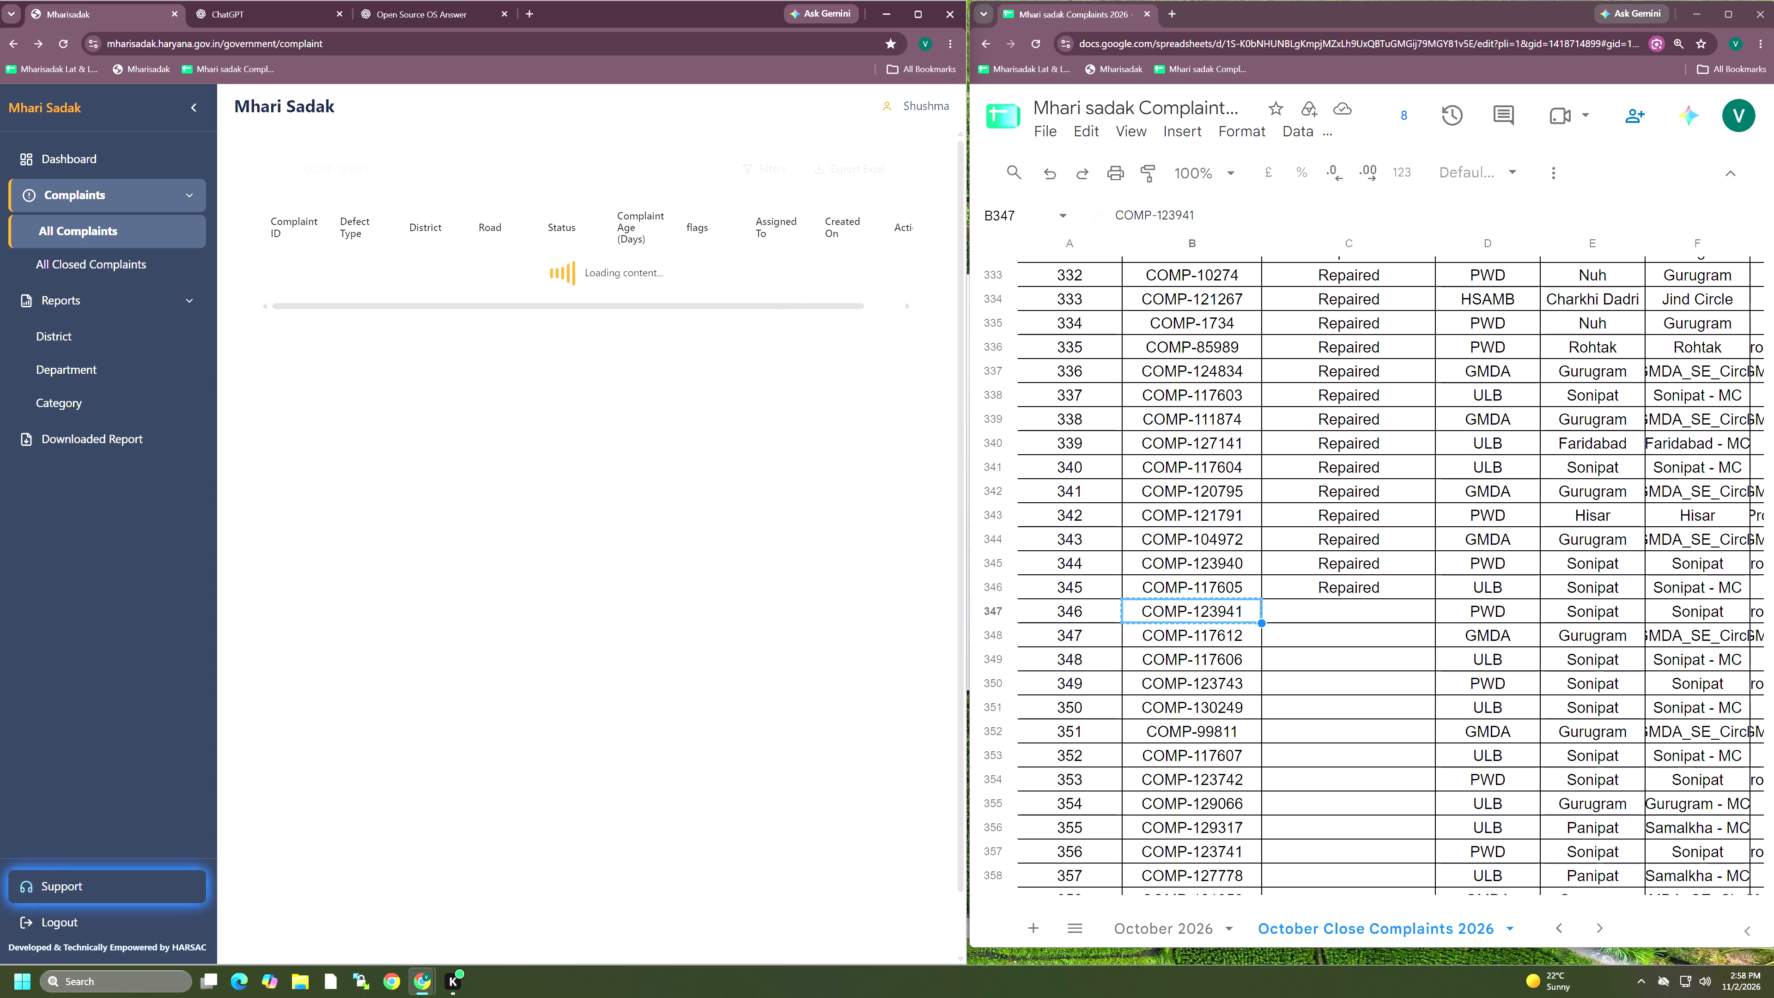
{"action": "left_click", "coordinate": [514, 265]}
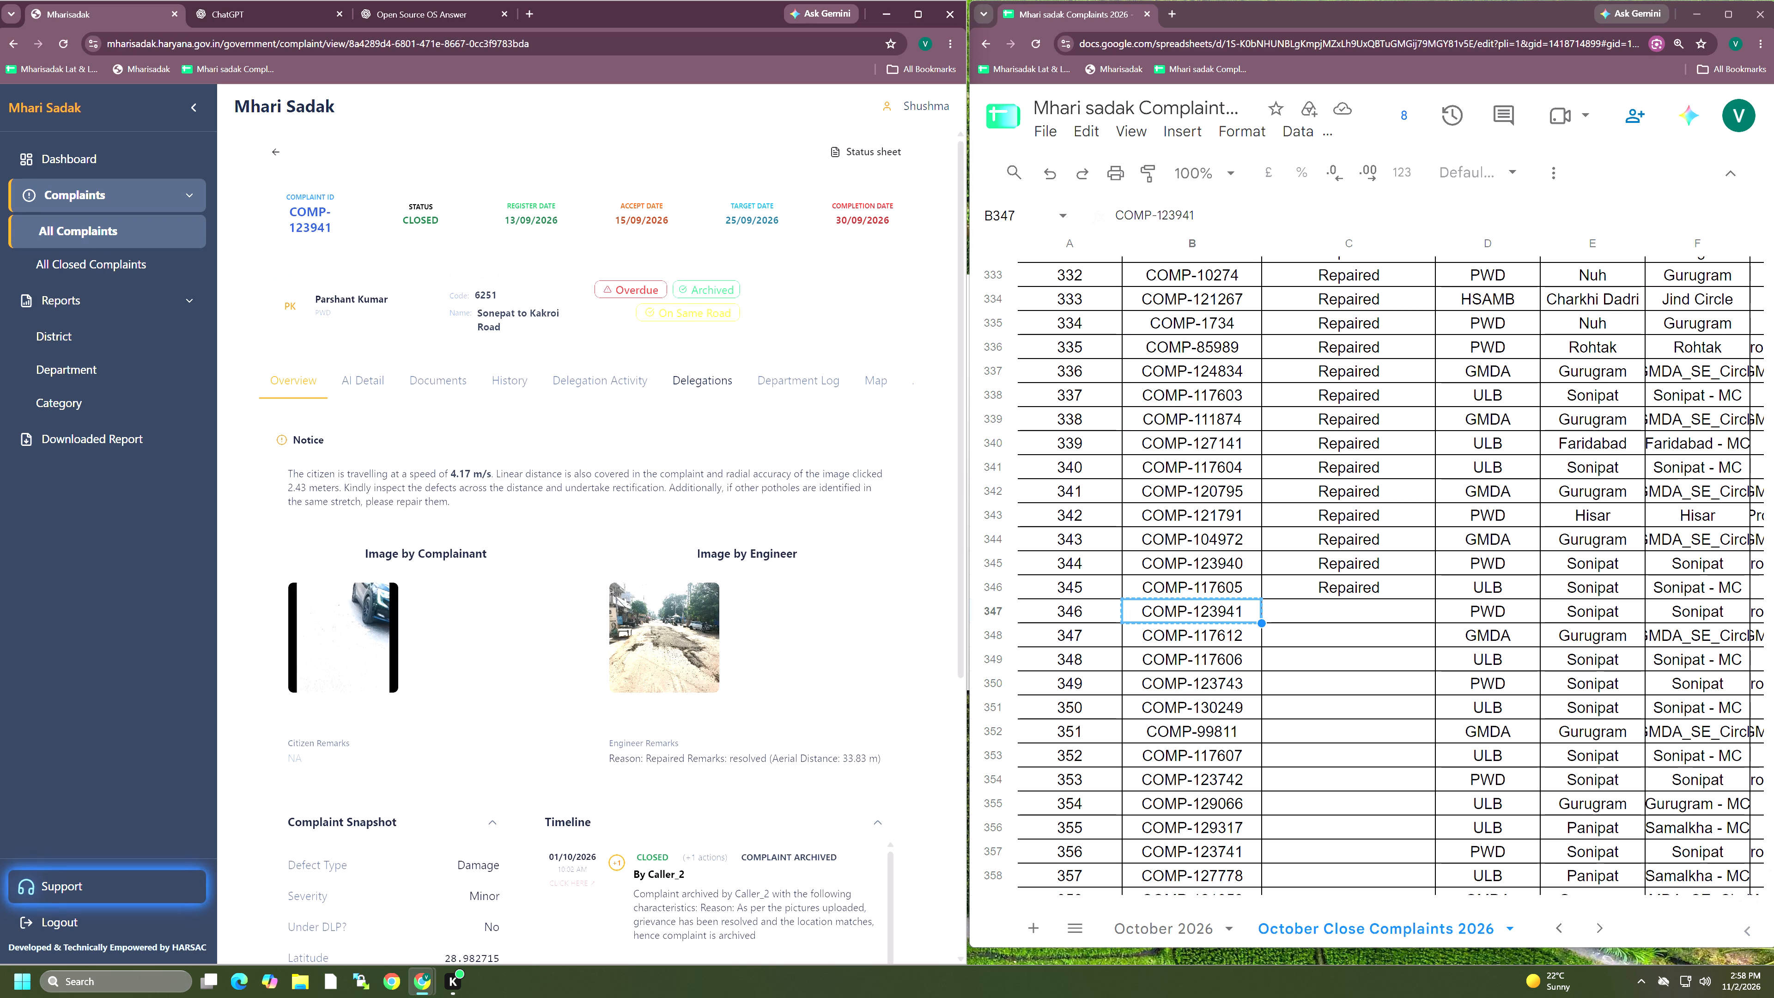
{"action": "left_click", "coordinate": [1360, 616]}
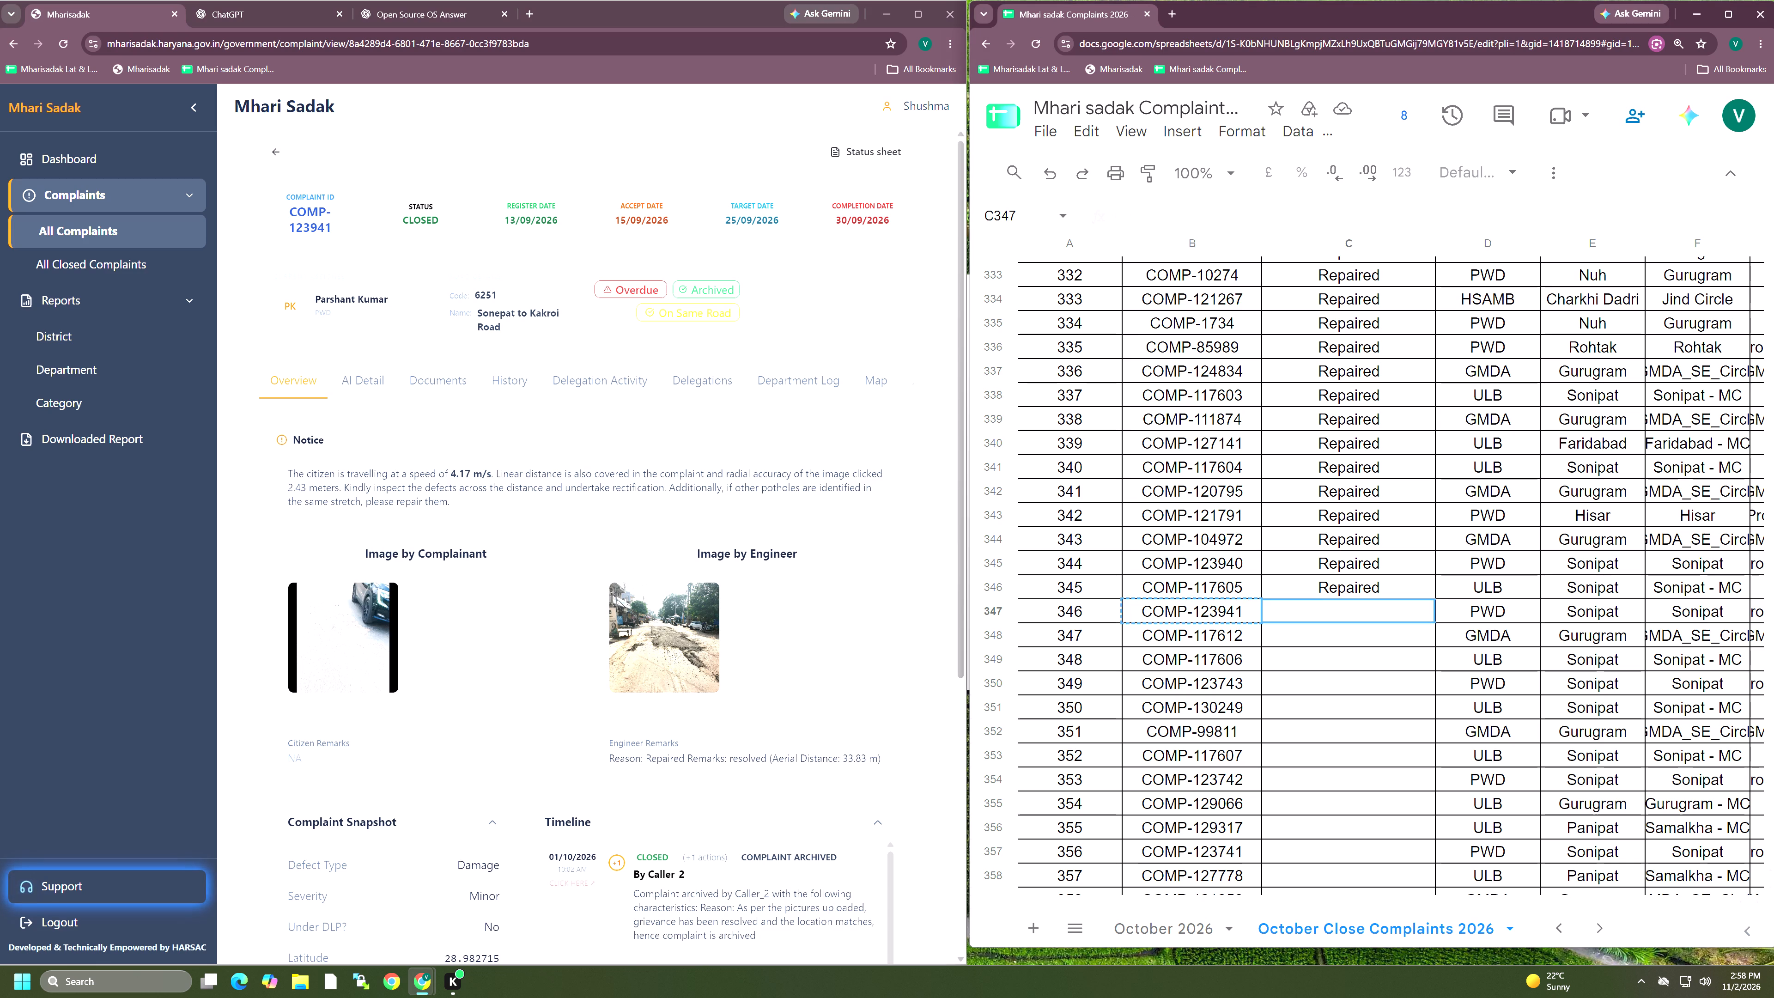
{"action": "key", "text": "ctrl+d"}
{"action": "left_click", "coordinate": [1214, 636]}
{"action": "key", "text": "ctrl+c"}
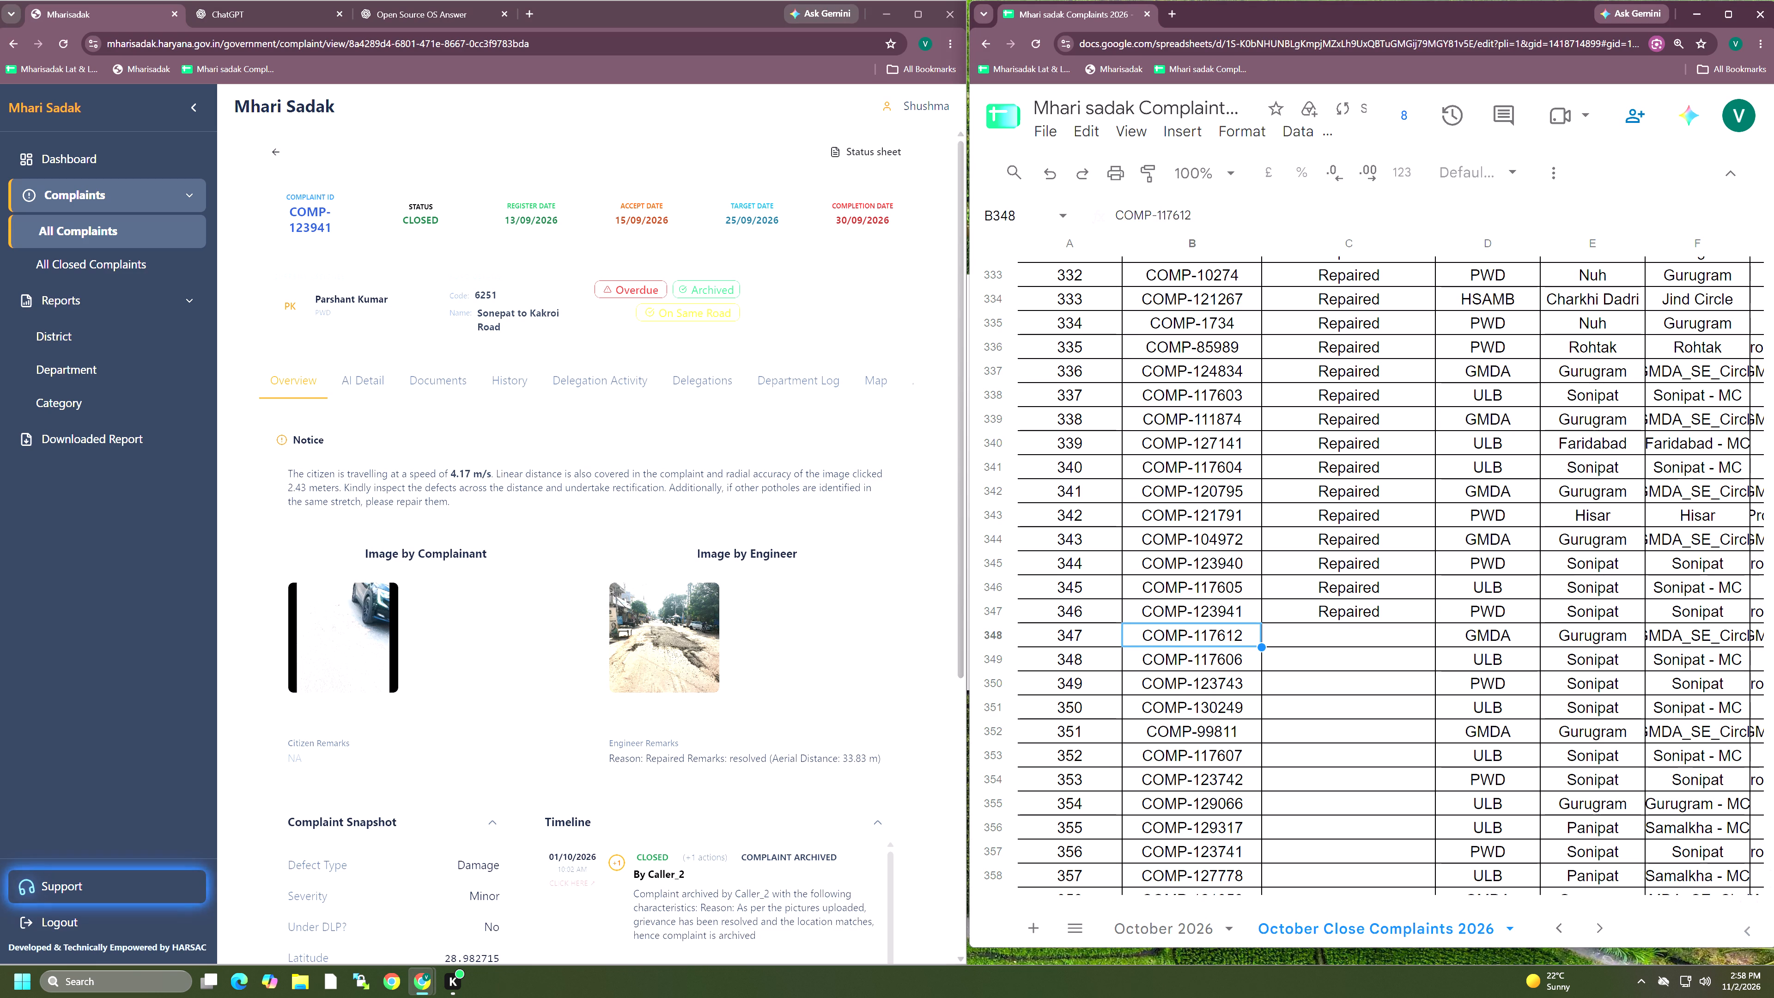
{"action": "left_click", "coordinate": [273, 152]}
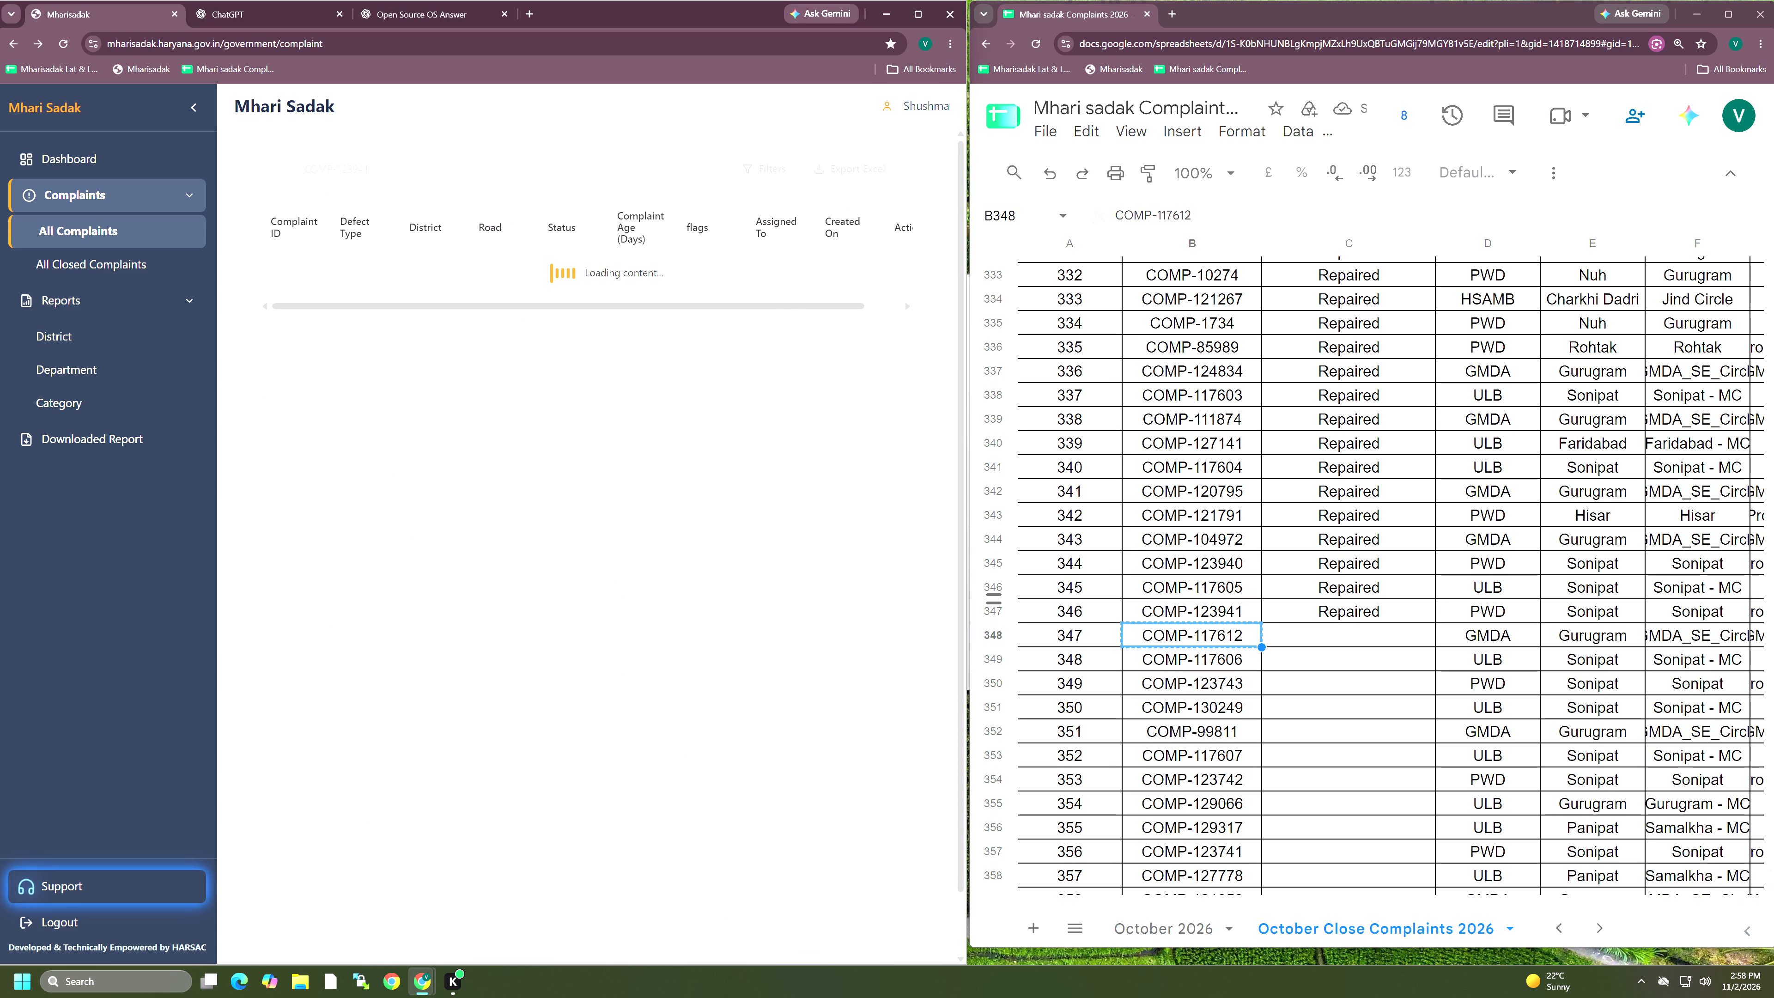
{"action": "left_click_drag", "start_coordinate": [380, 169], "coordinate": [243, 190]}
{"action": "key", "text": "ctrl+v"}
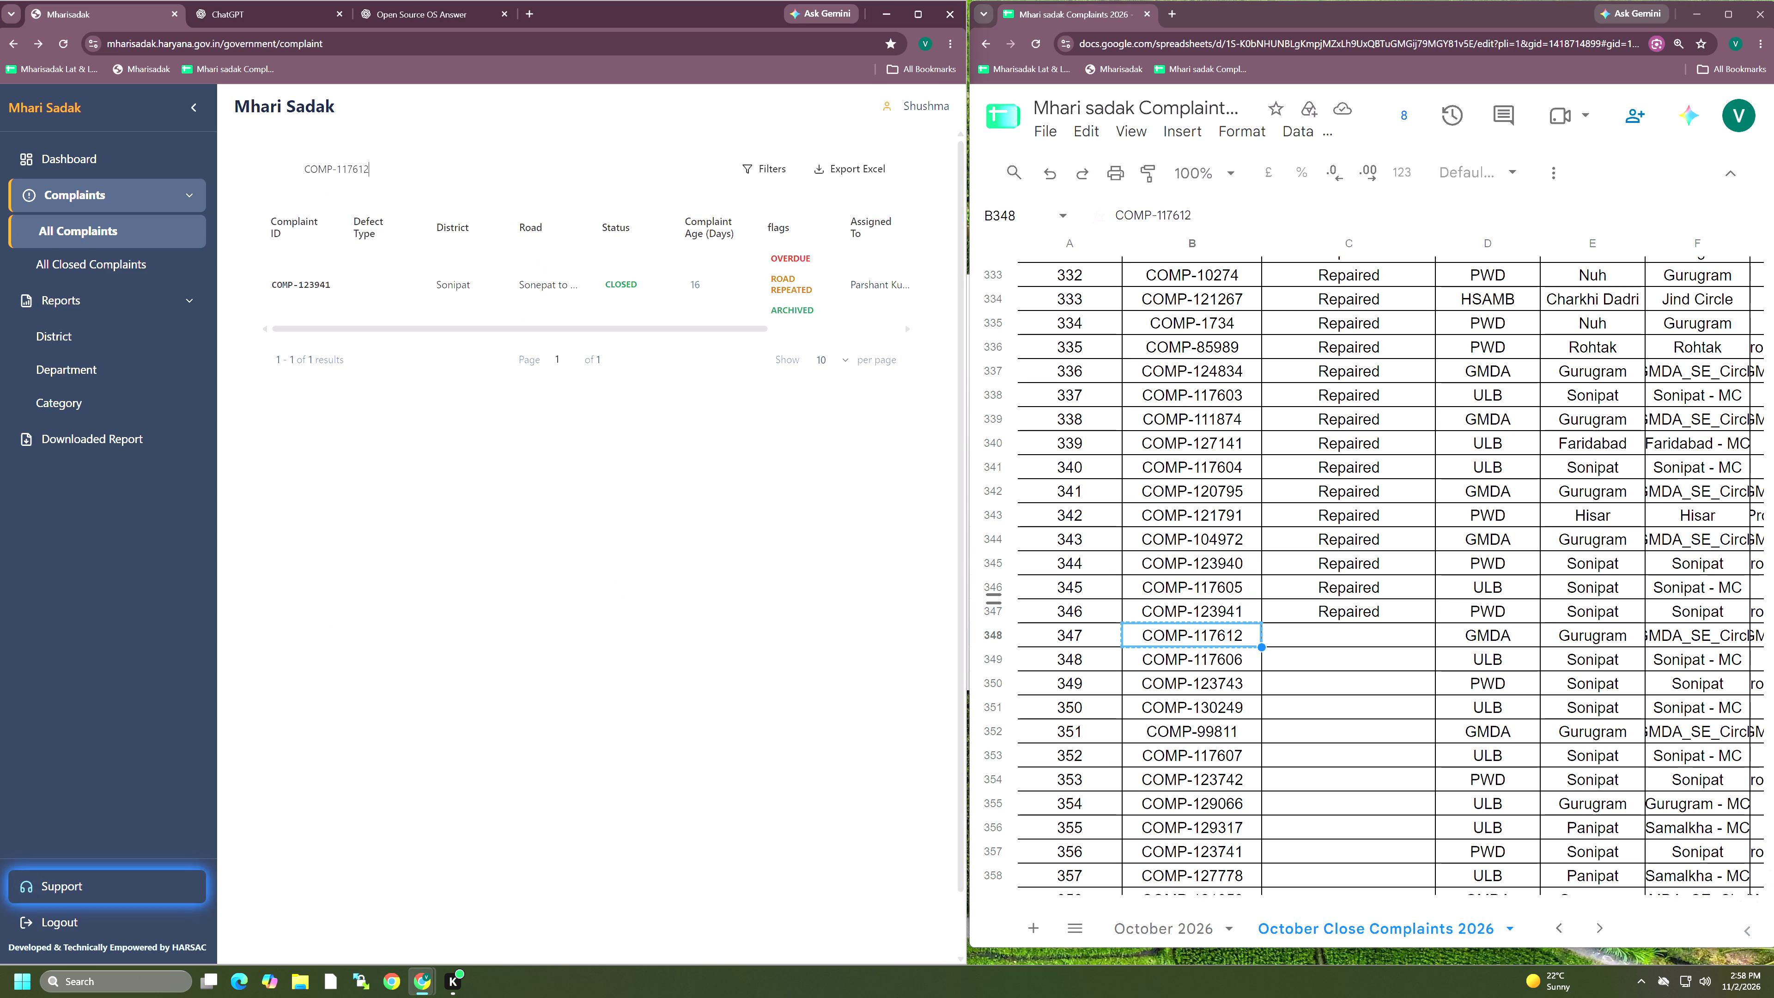
{"action": "left_click", "coordinate": [529, 272]}
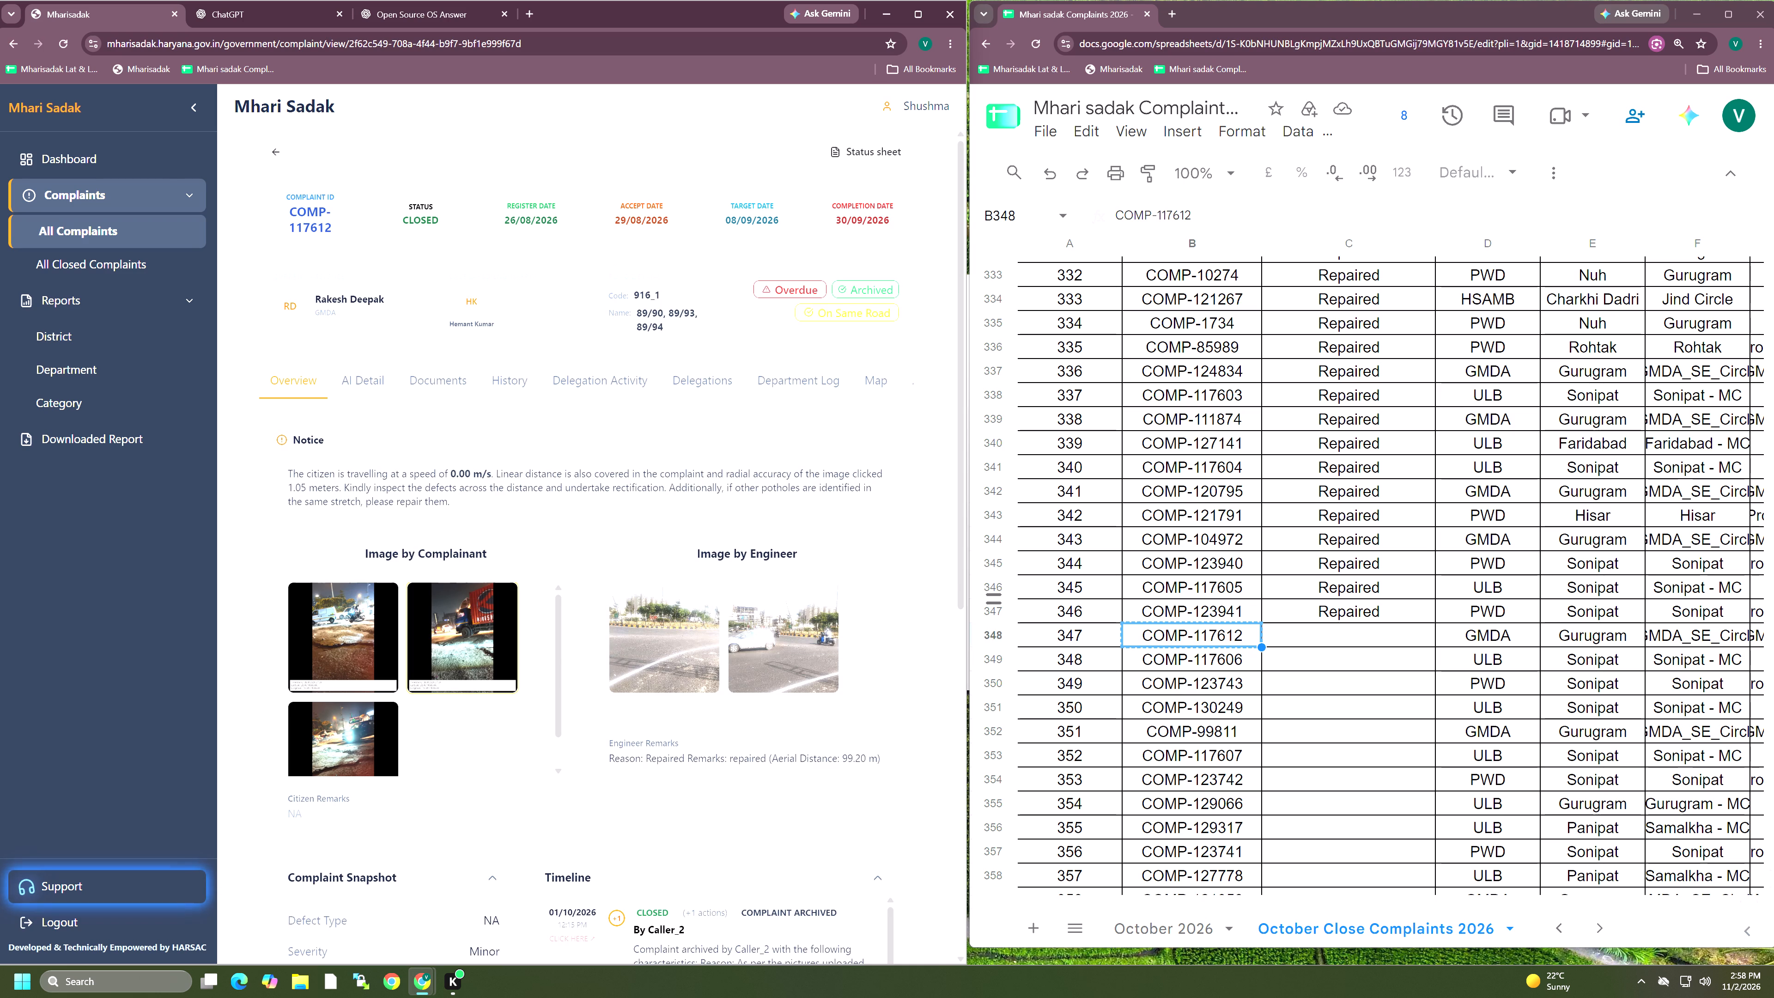
{"action": "left_click", "coordinate": [1347, 635]}
{"action": "key", "text": "ctrl+d"}
Look up COMP-117606 in the portal, read its engineer remark, and fill Repaired into its column C cell.
{"action": "left_click", "coordinate": [1206, 653]}
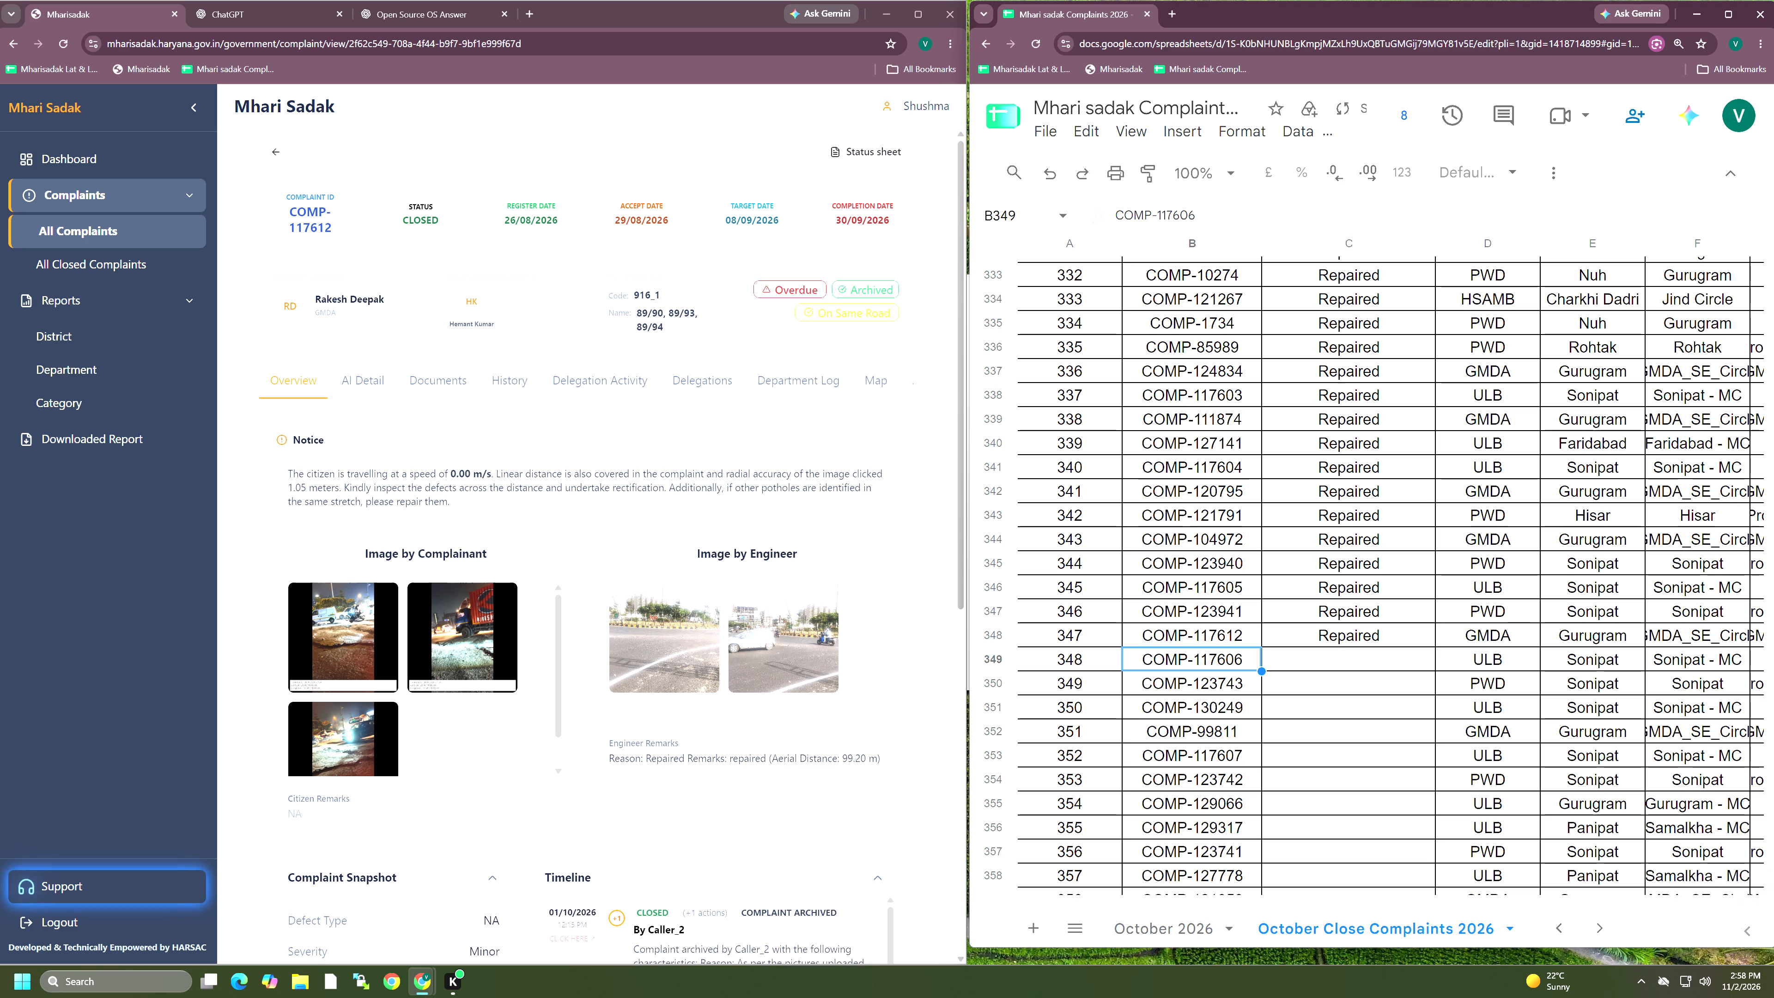
{"action": "key", "text": "ctrl+c"}
{"action": "left_click", "coordinate": [273, 146]}
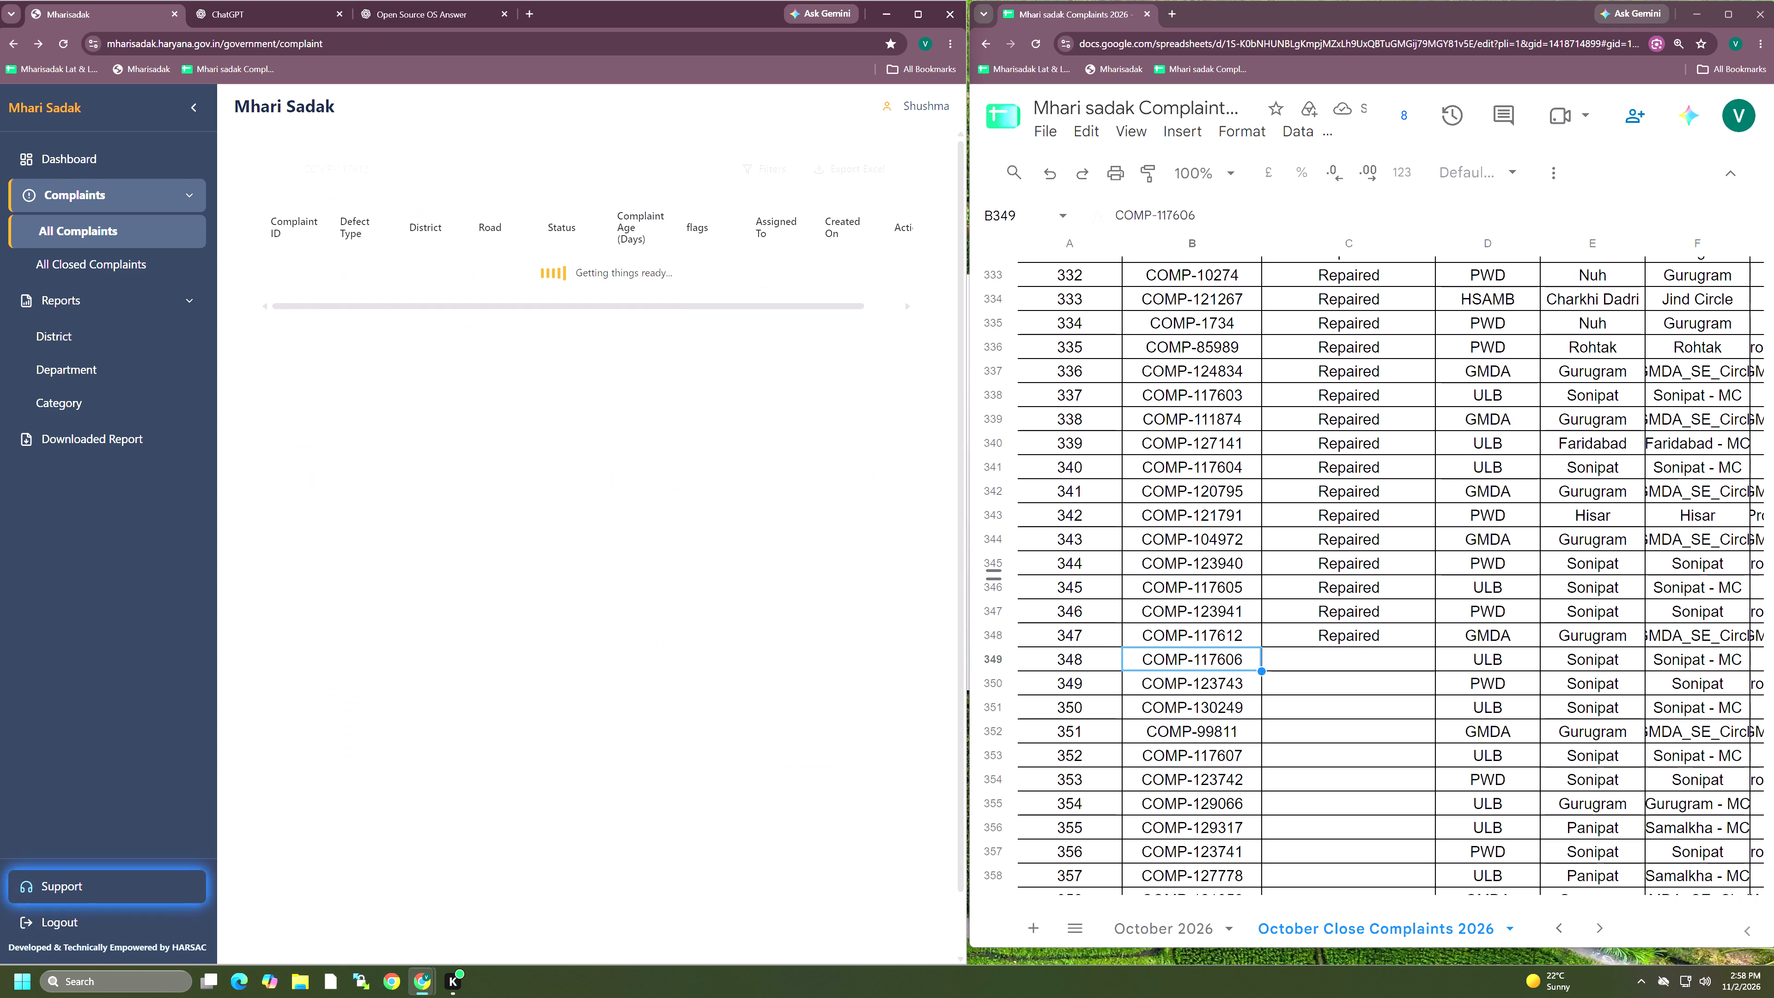
{"action": "left_click_drag", "start_coordinate": [376, 171], "coordinate": [223, 213]}
{"action": "key", "text": "ctrl+v"}
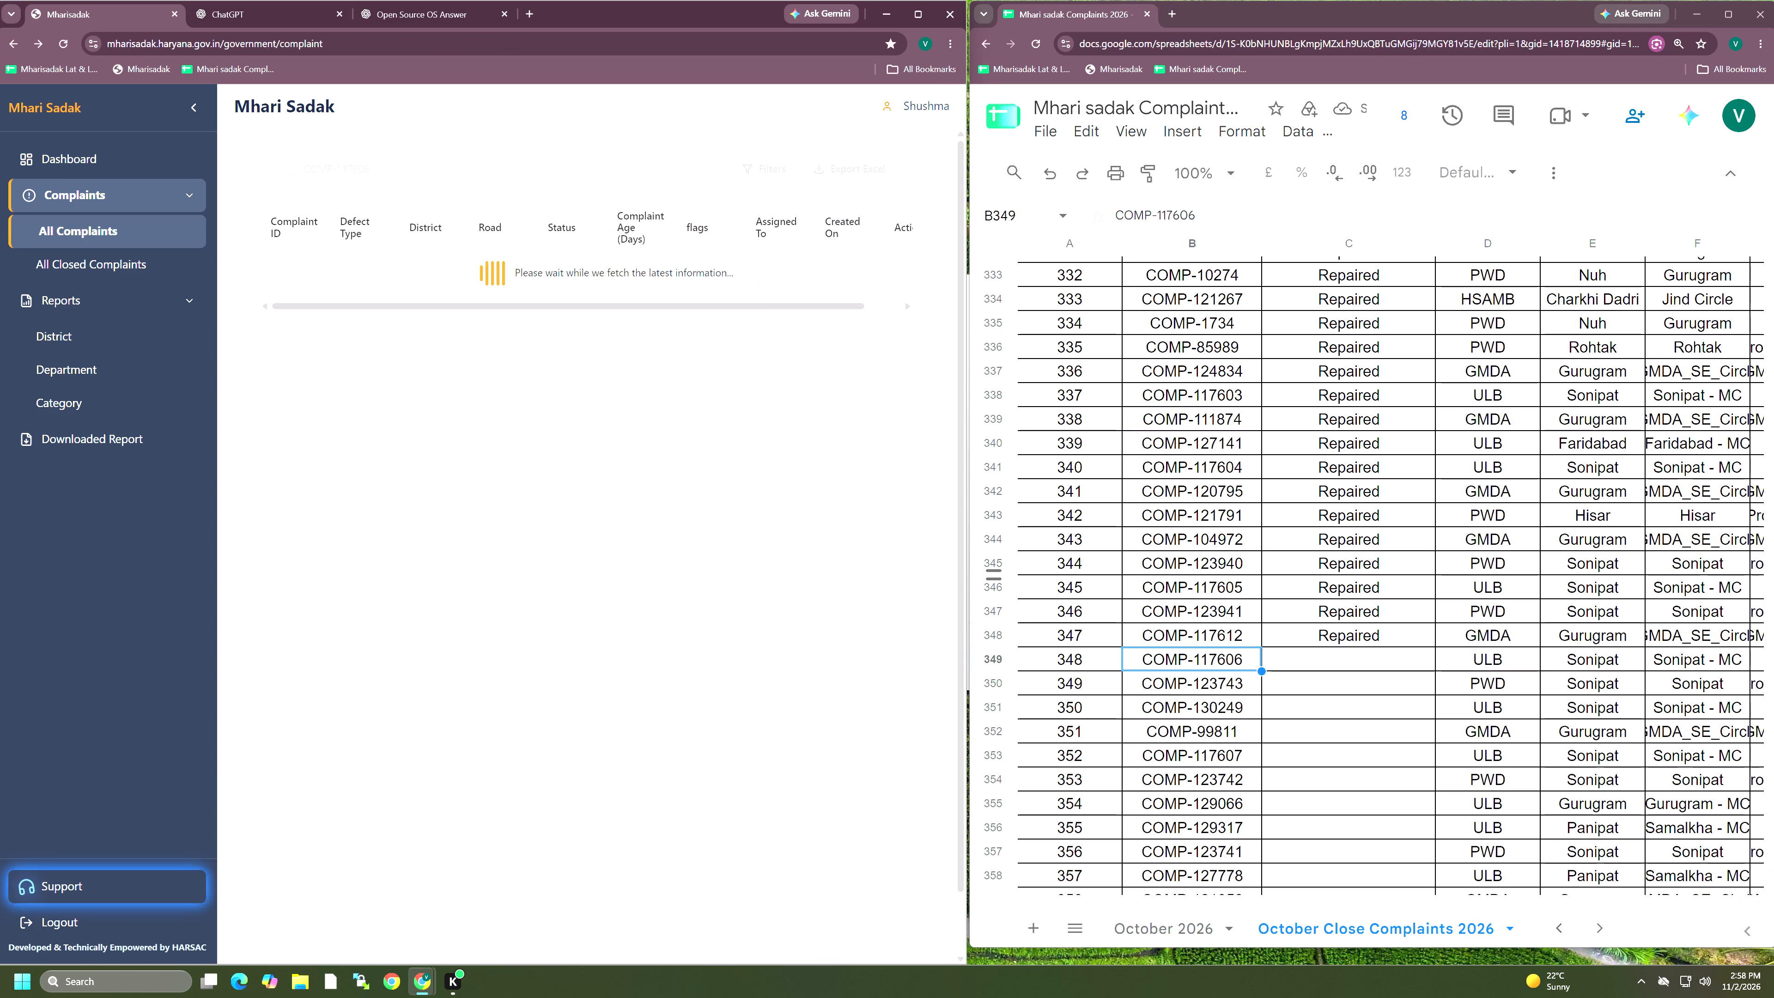
{"action": "left_click", "coordinate": [495, 275]}
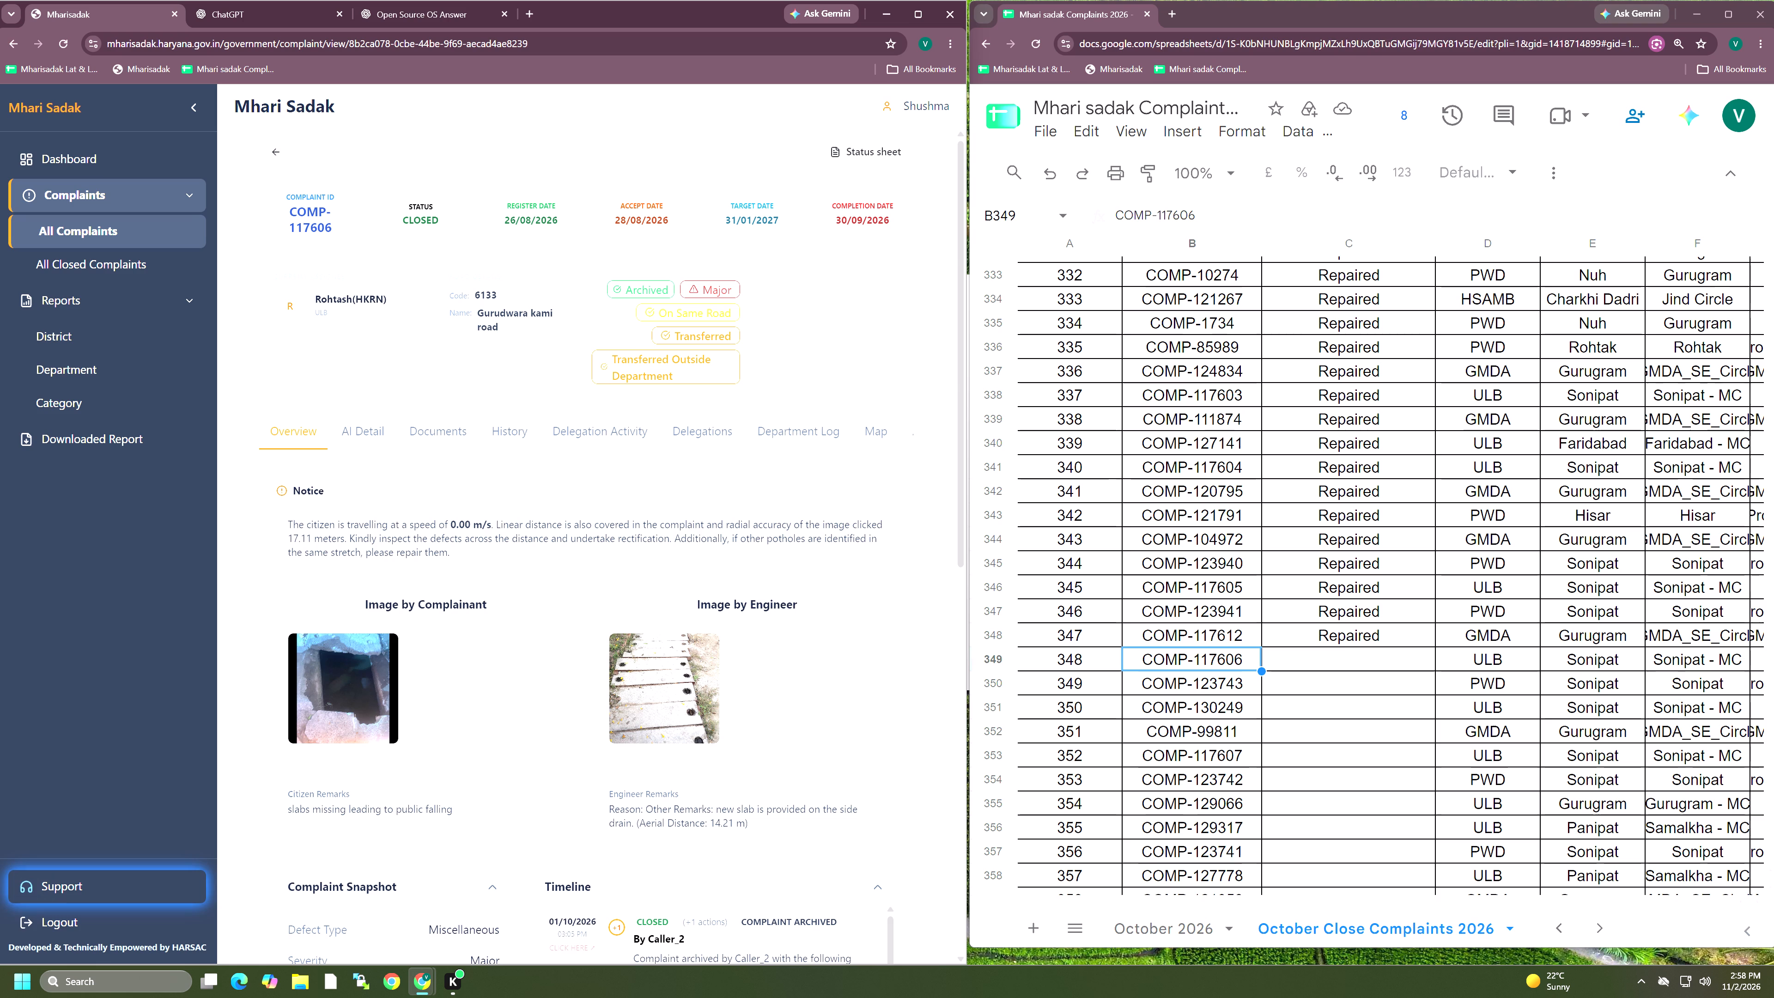
{"action": "left_click", "coordinate": [1351, 665]}
{"action": "key", "text": "ctrl+d"}
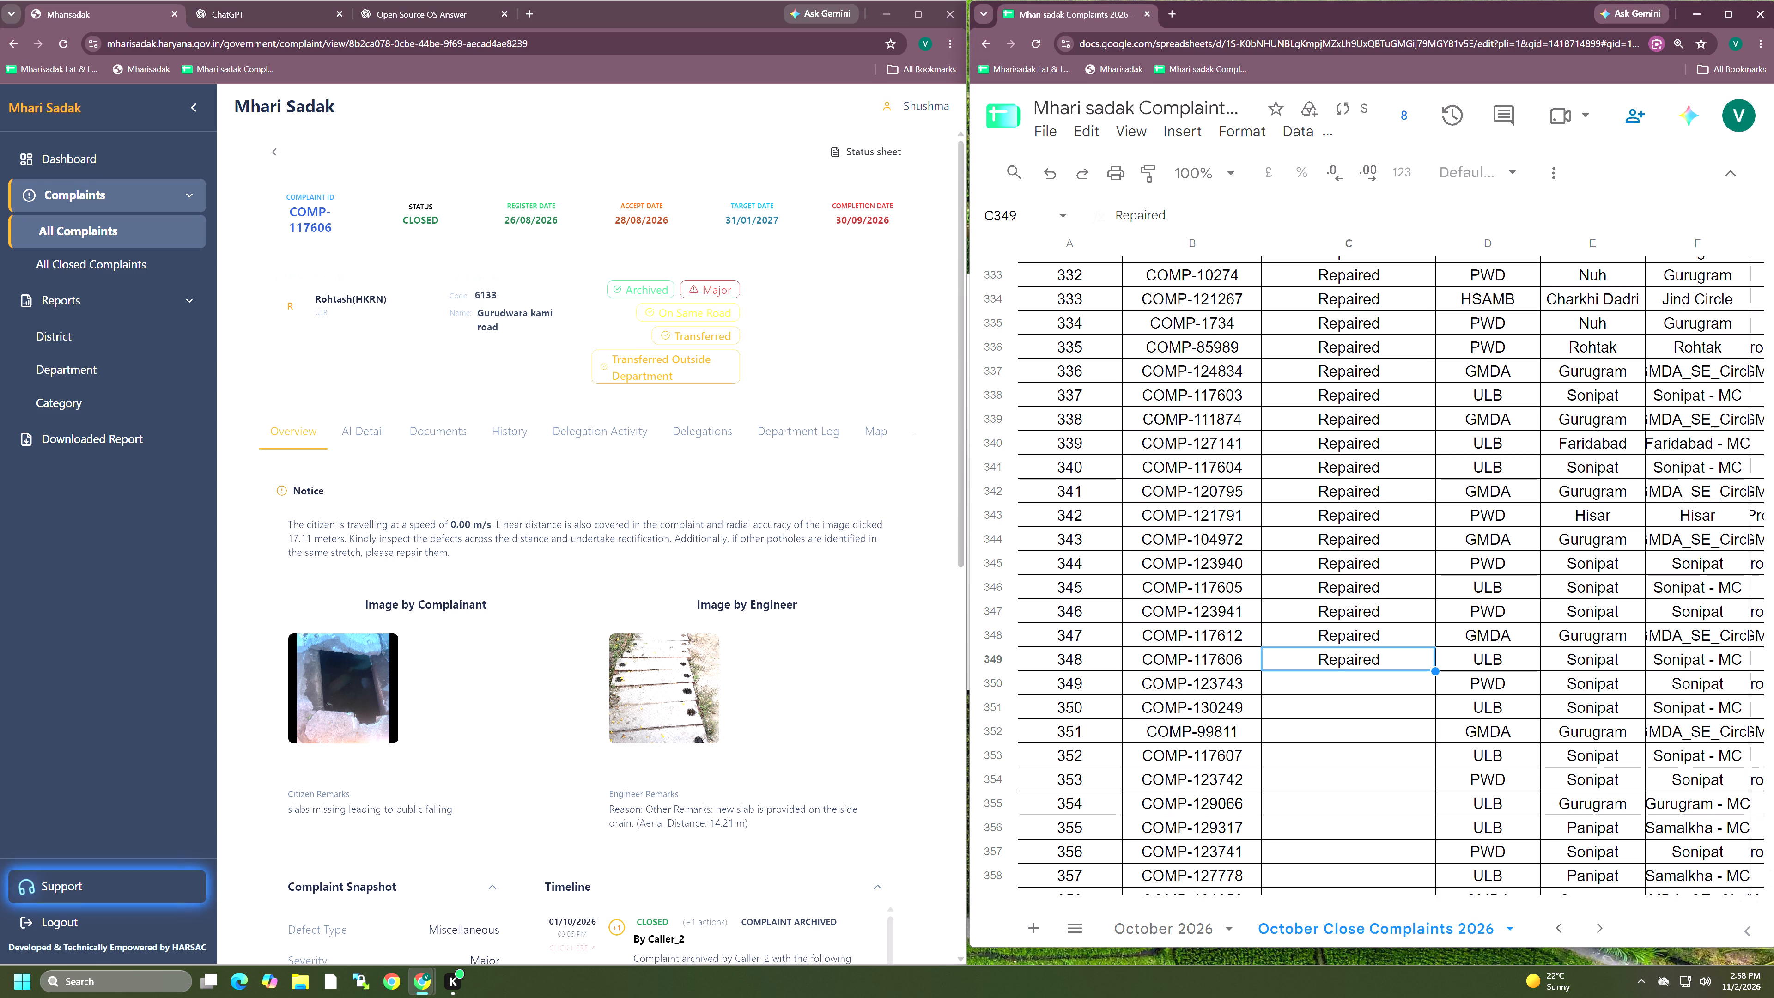
{"action": "left_click", "coordinate": [1196, 680]}
{"action": "key", "text": "ctrl+c"}
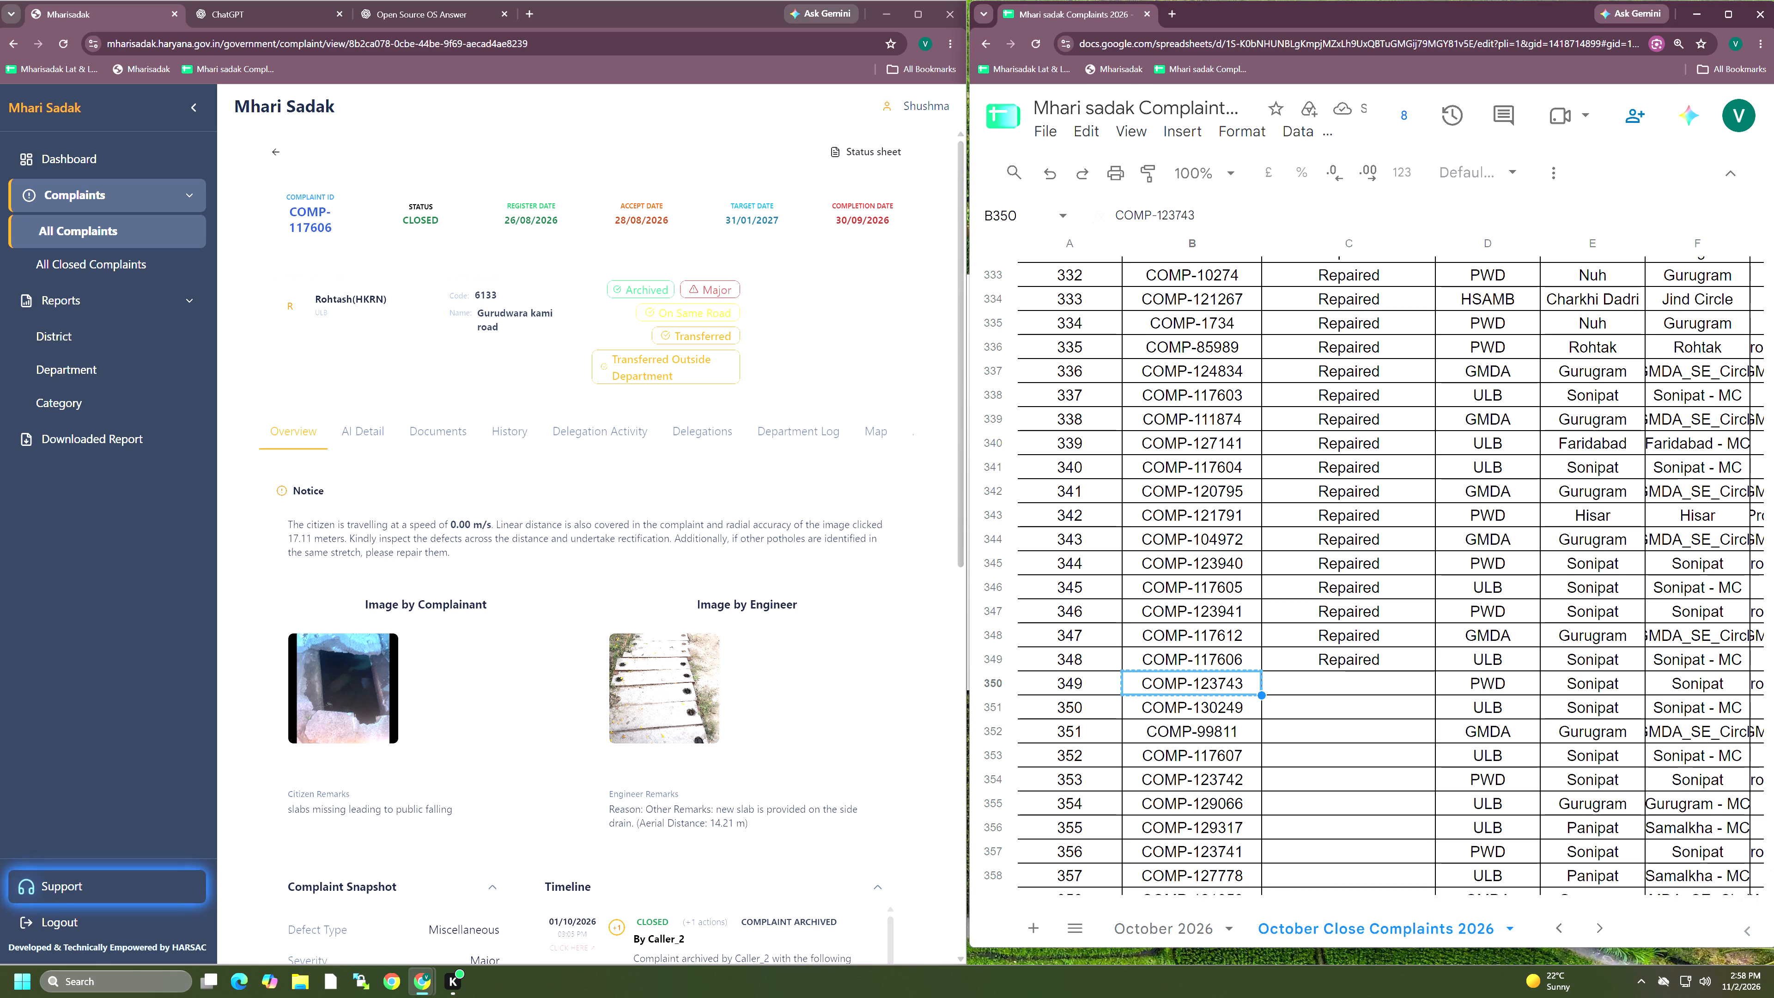
{"action": "left_click", "coordinate": [273, 153]}
{"action": "scroll", "coordinate": [1136, 379], "scroll_direction": "down", "scroll_amount": 4}
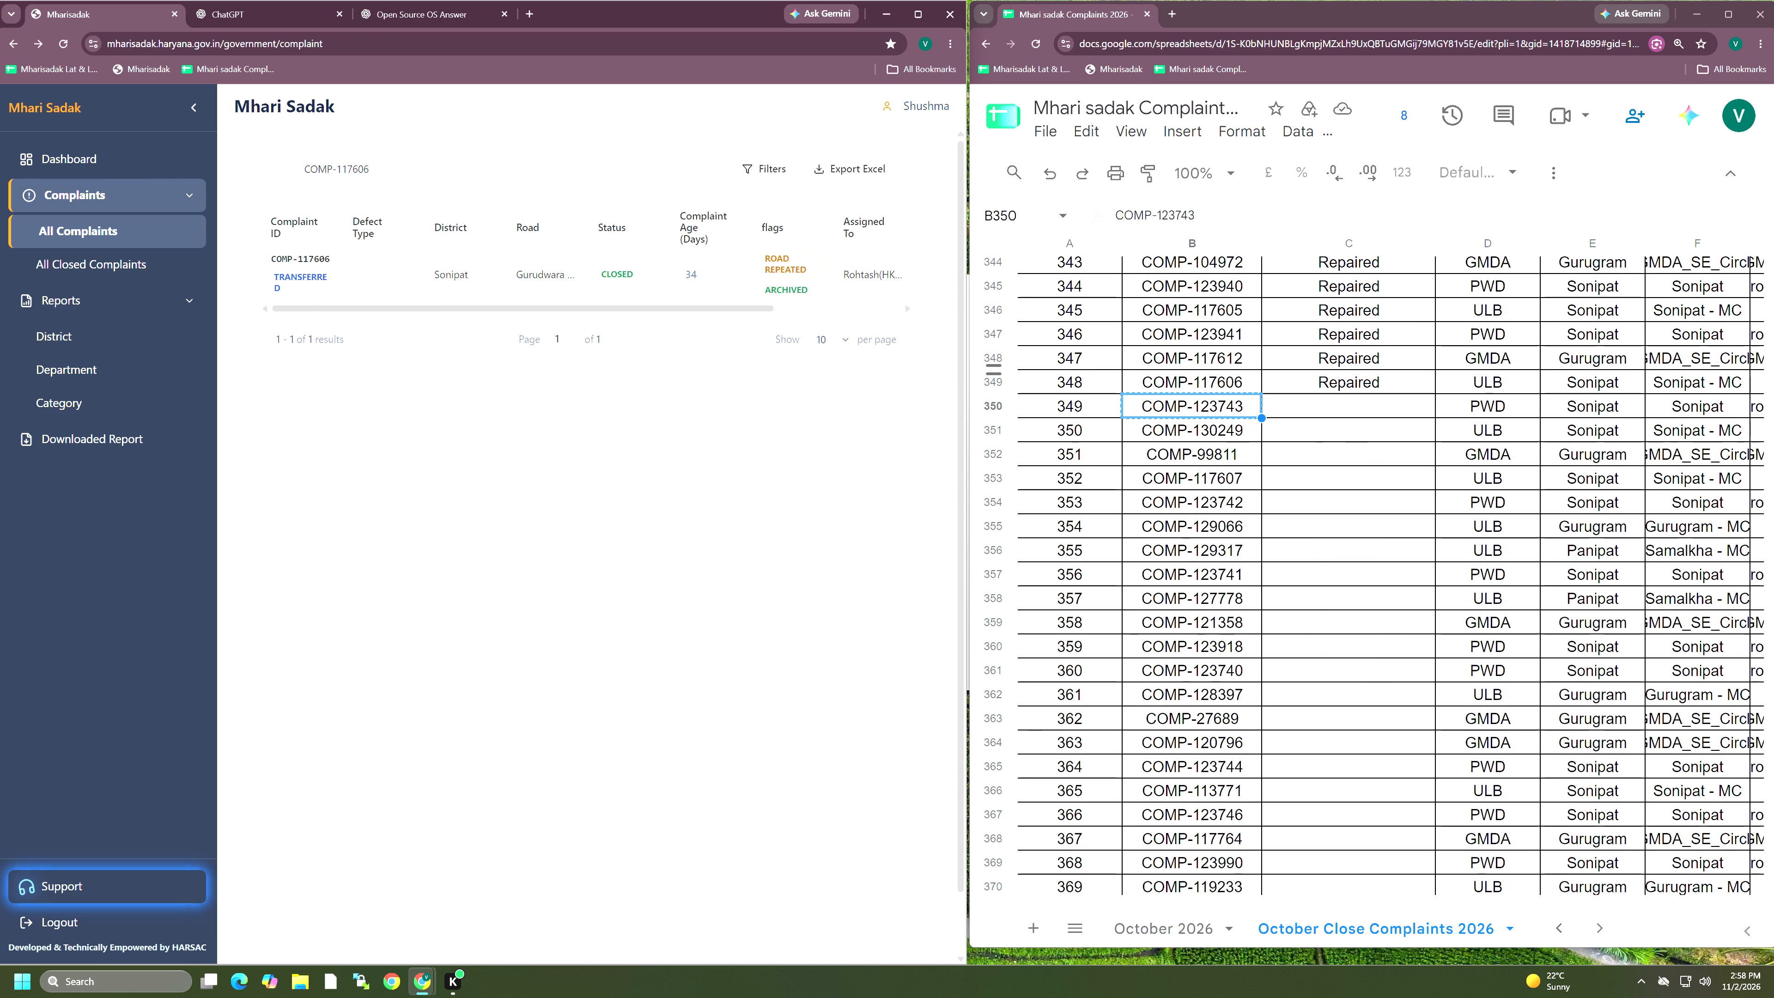
{"action": "left_click_drag", "start_coordinate": [378, 168], "coordinate": [221, 222]}
{"action": "key", "text": "ctrl+v"}
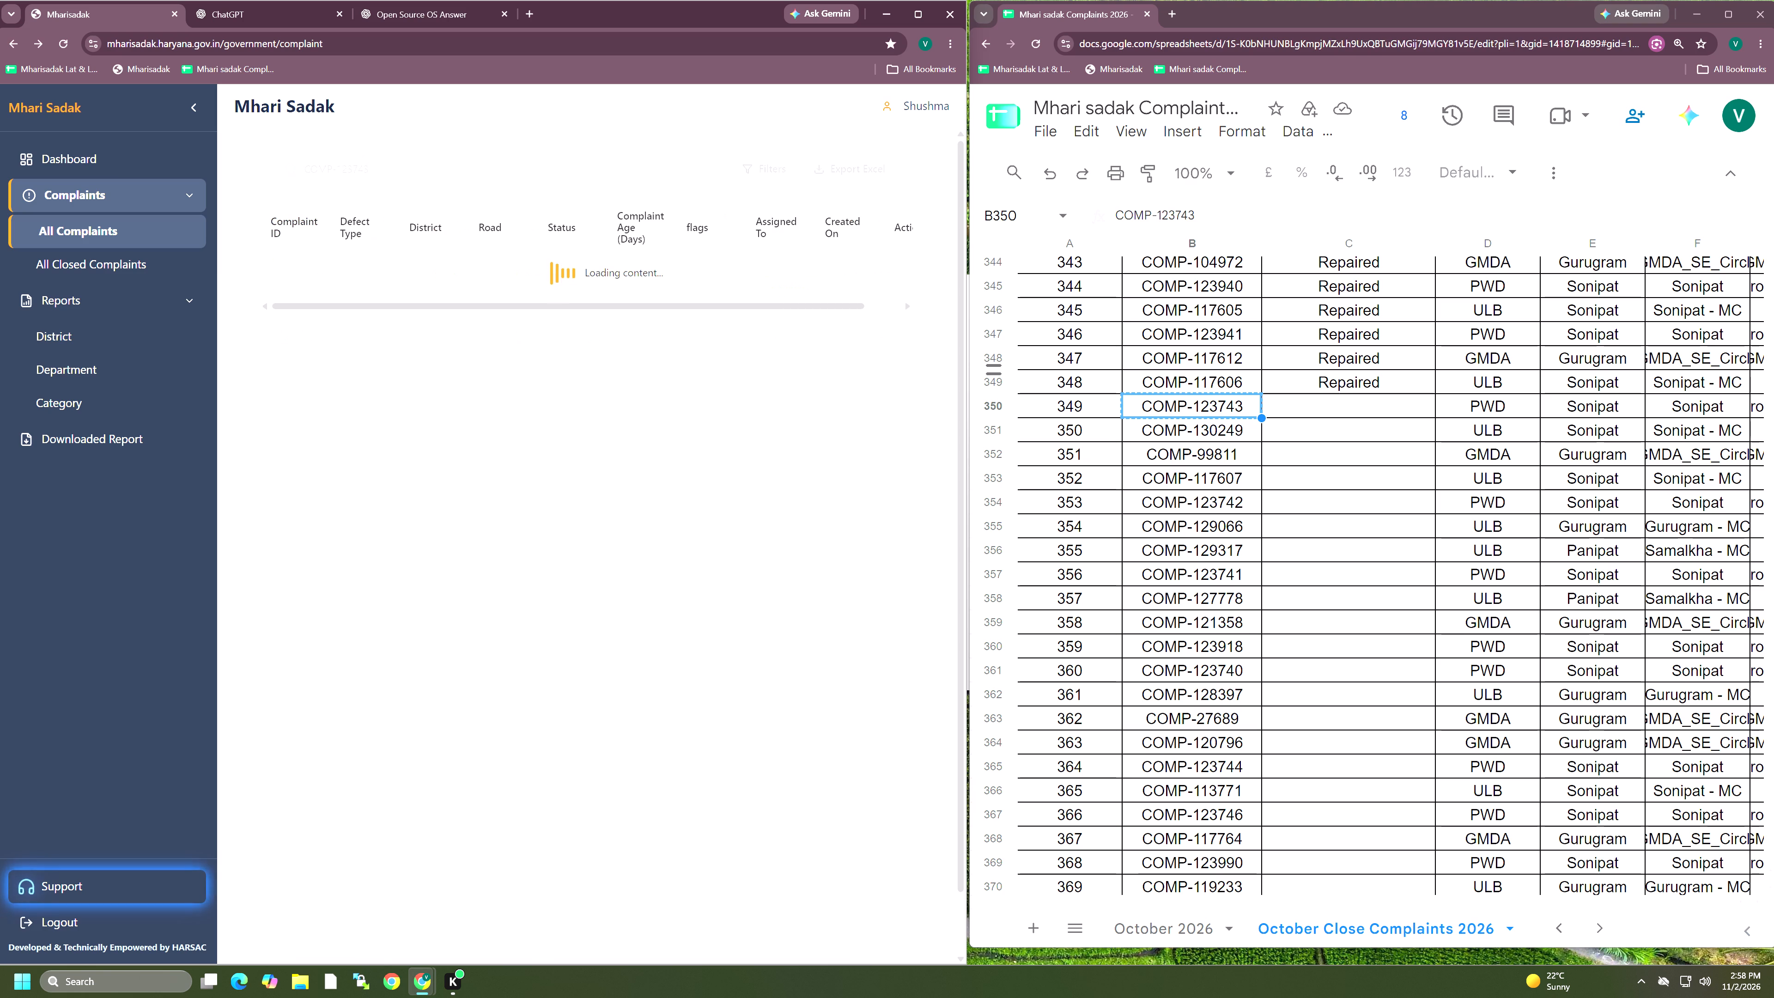
{"action": "left_click", "coordinate": [517, 269]}
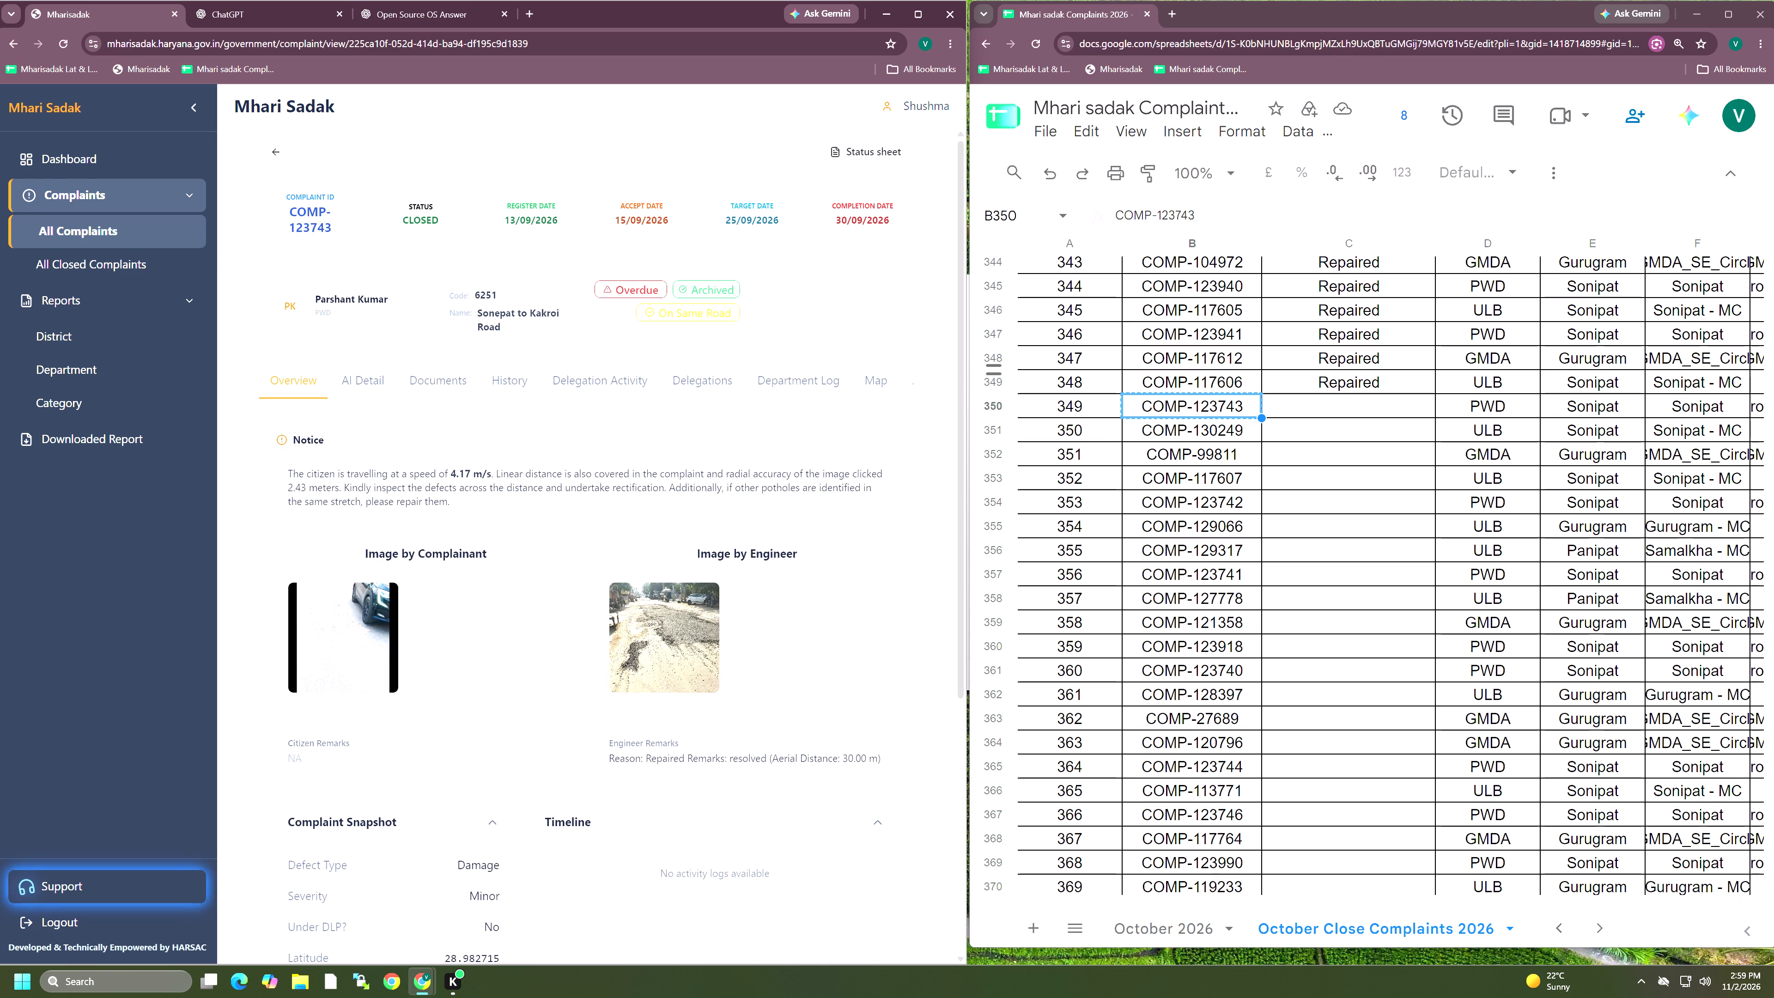
{"action": "left_click", "coordinate": [1330, 418]}
{"action": "key", "text": "ctrl+d"}
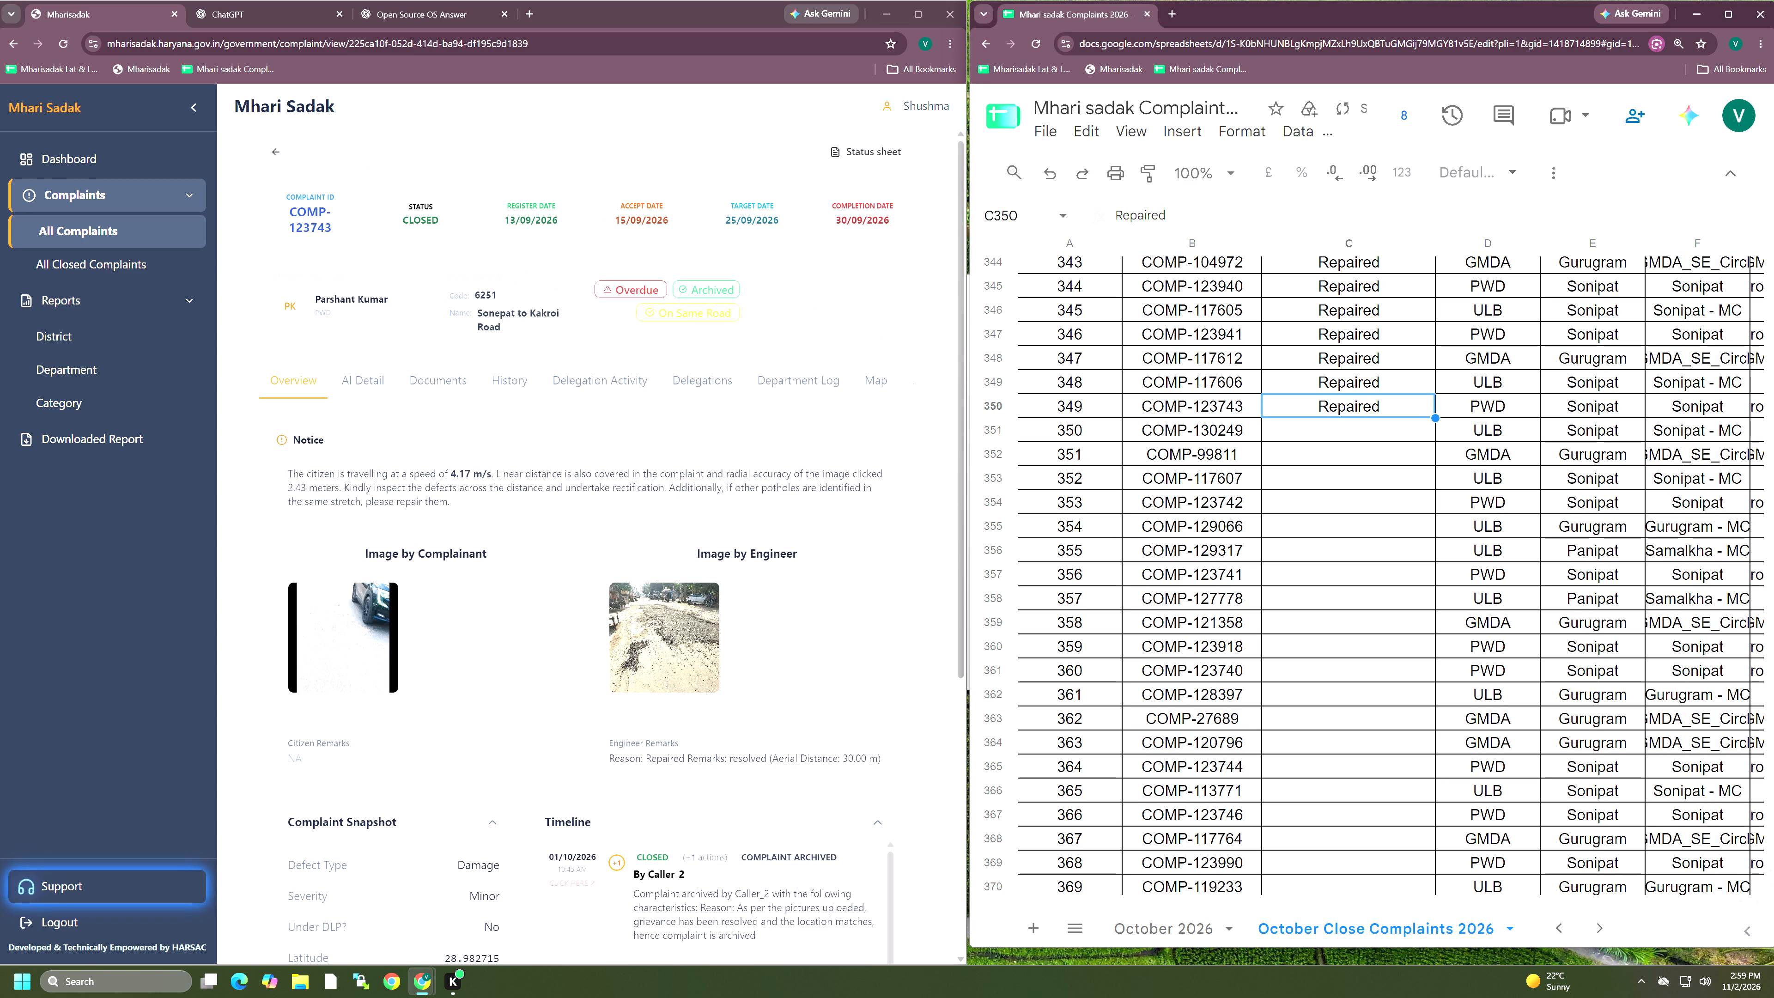
{"action": "left_click", "coordinate": [1226, 429]}
{"action": "key", "text": "ctrl+c"}
{"action": "left_click", "coordinate": [277, 148]}
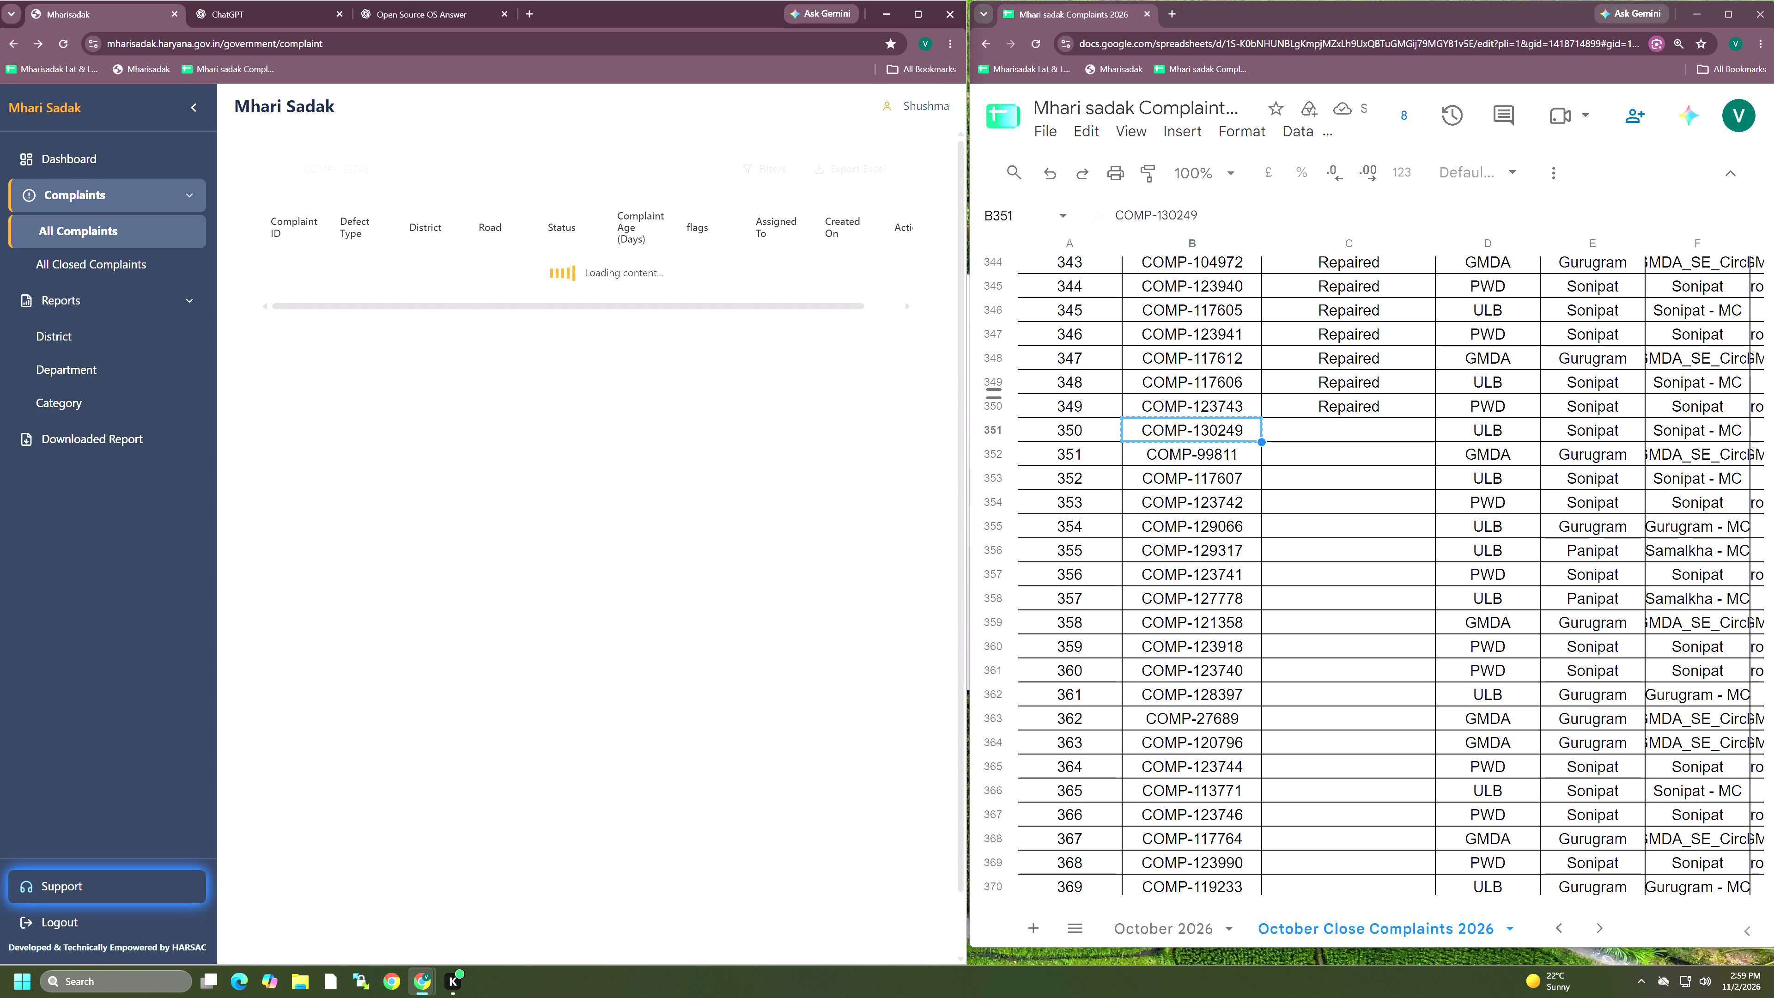
{"action": "left_click_drag", "start_coordinate": [383, 170], "coordinate": [216, 215]}
{"action": "key", "text": "ctrl+v"}
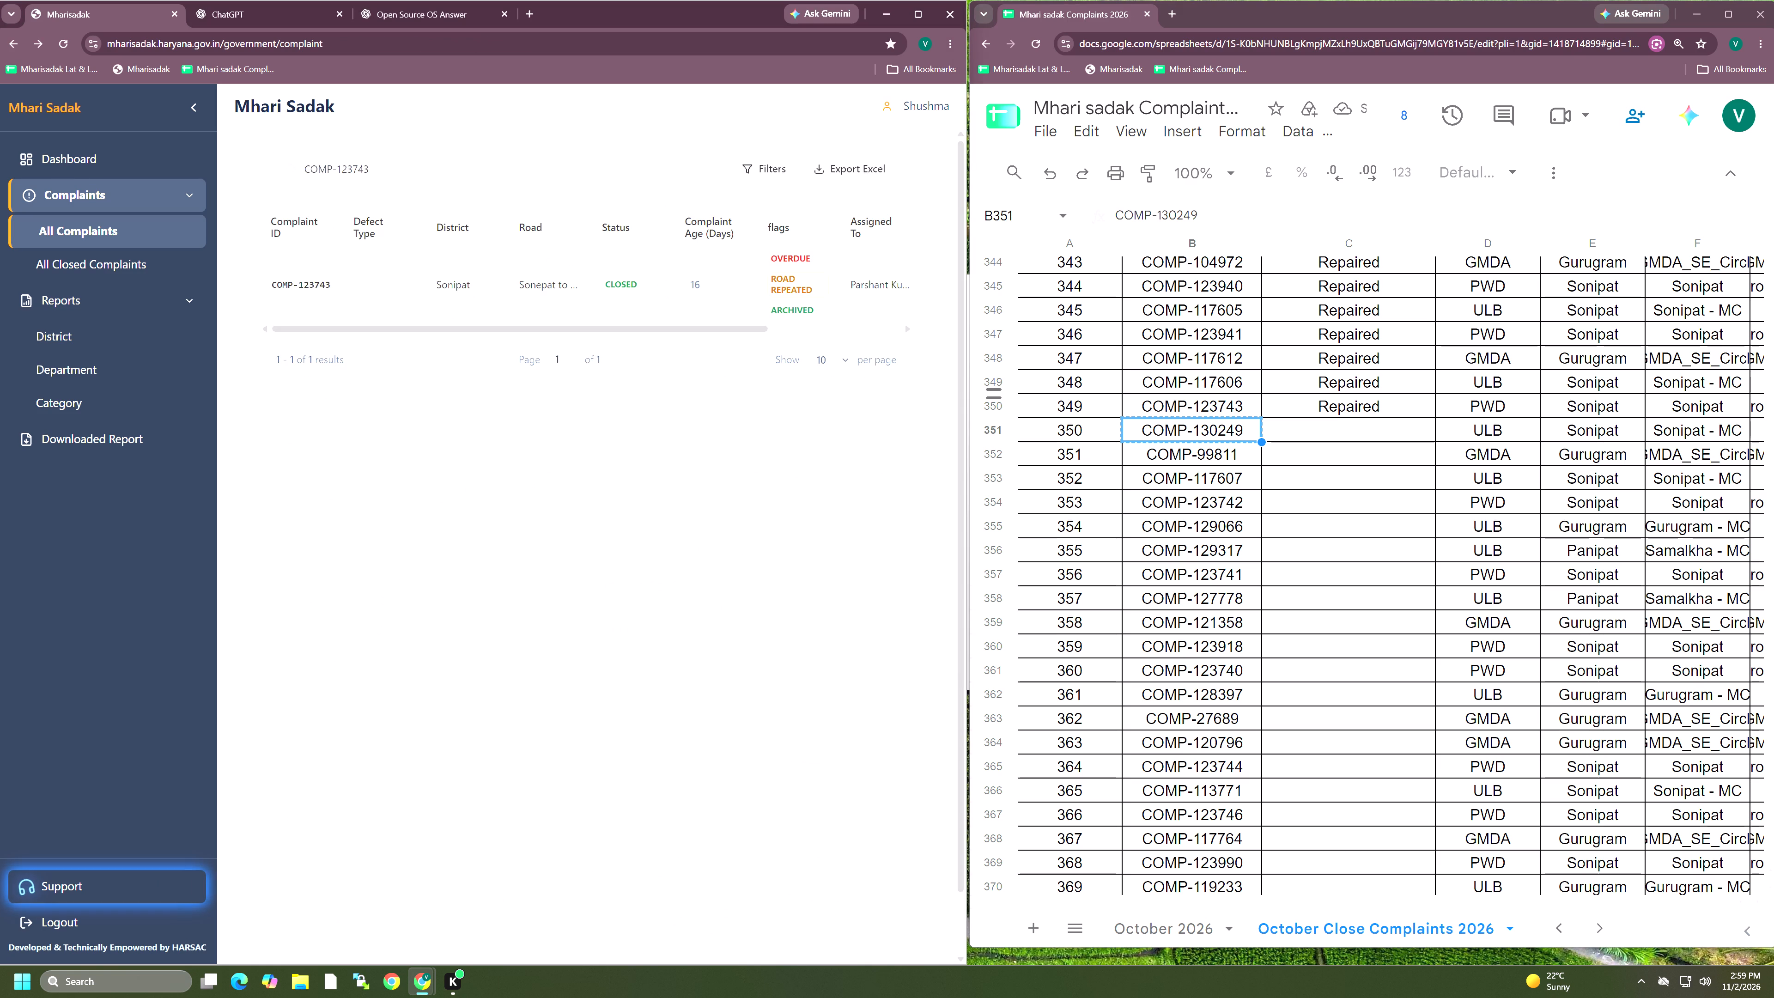
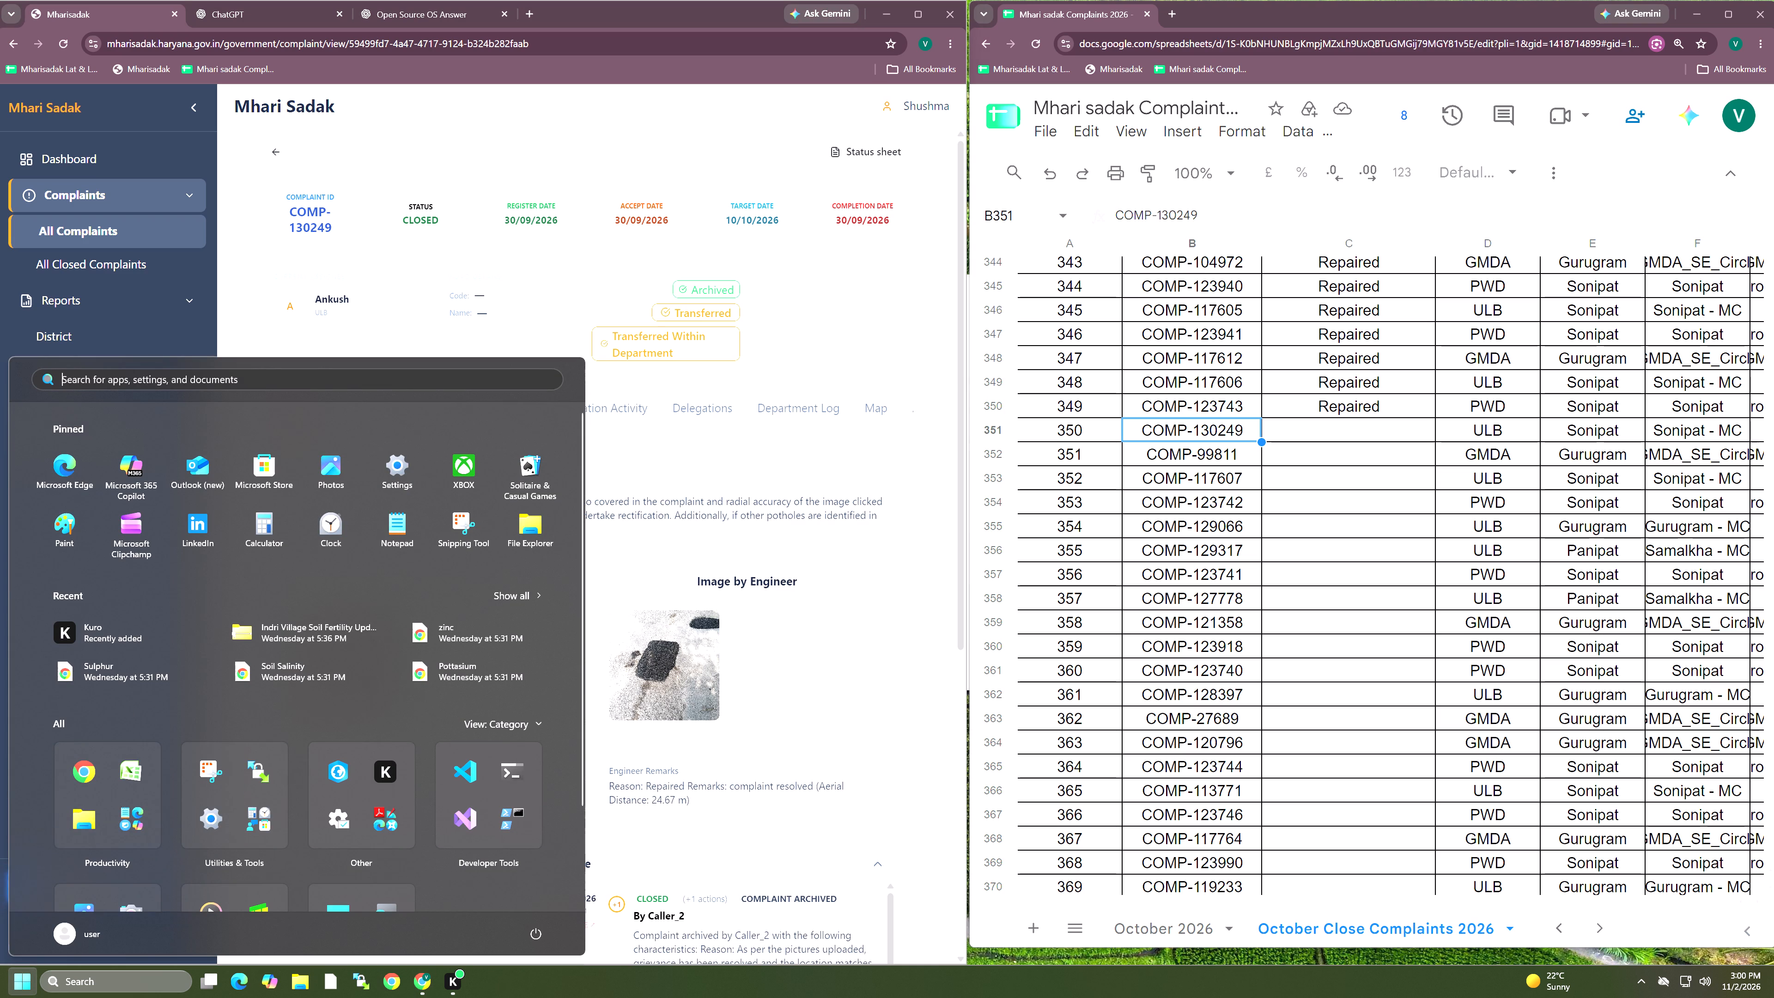
{"action": "left_click", "coordinate": [1426, 616]}
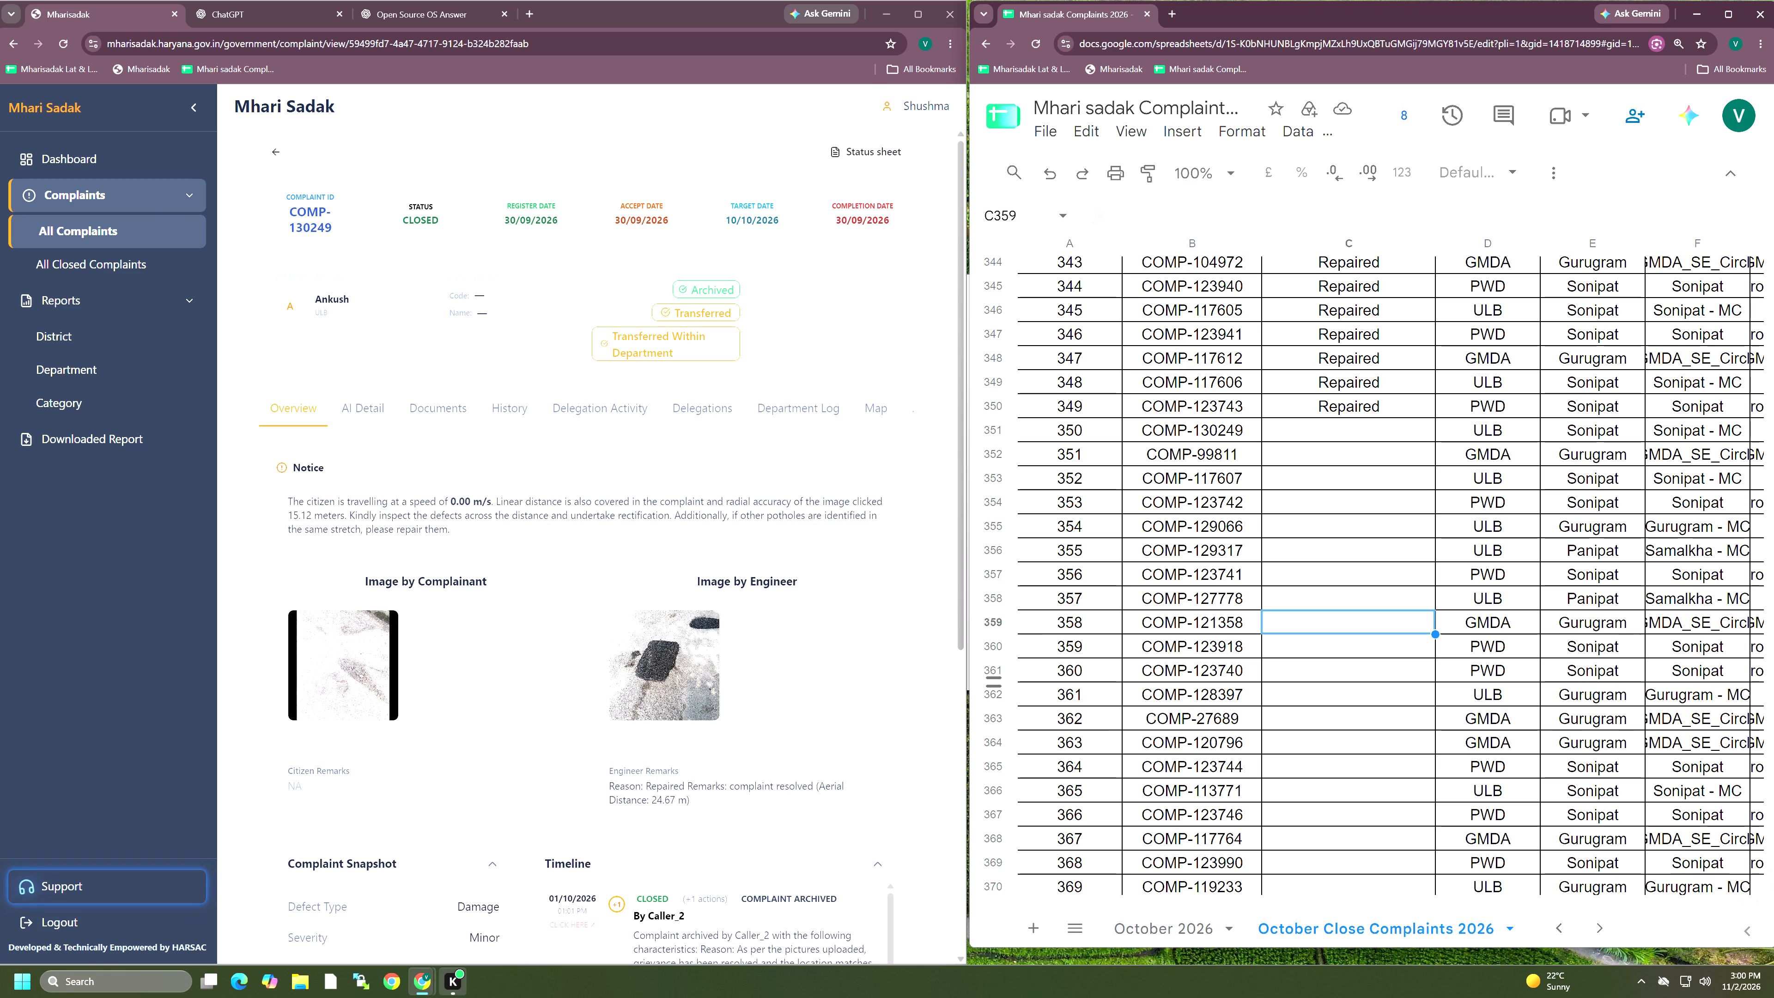